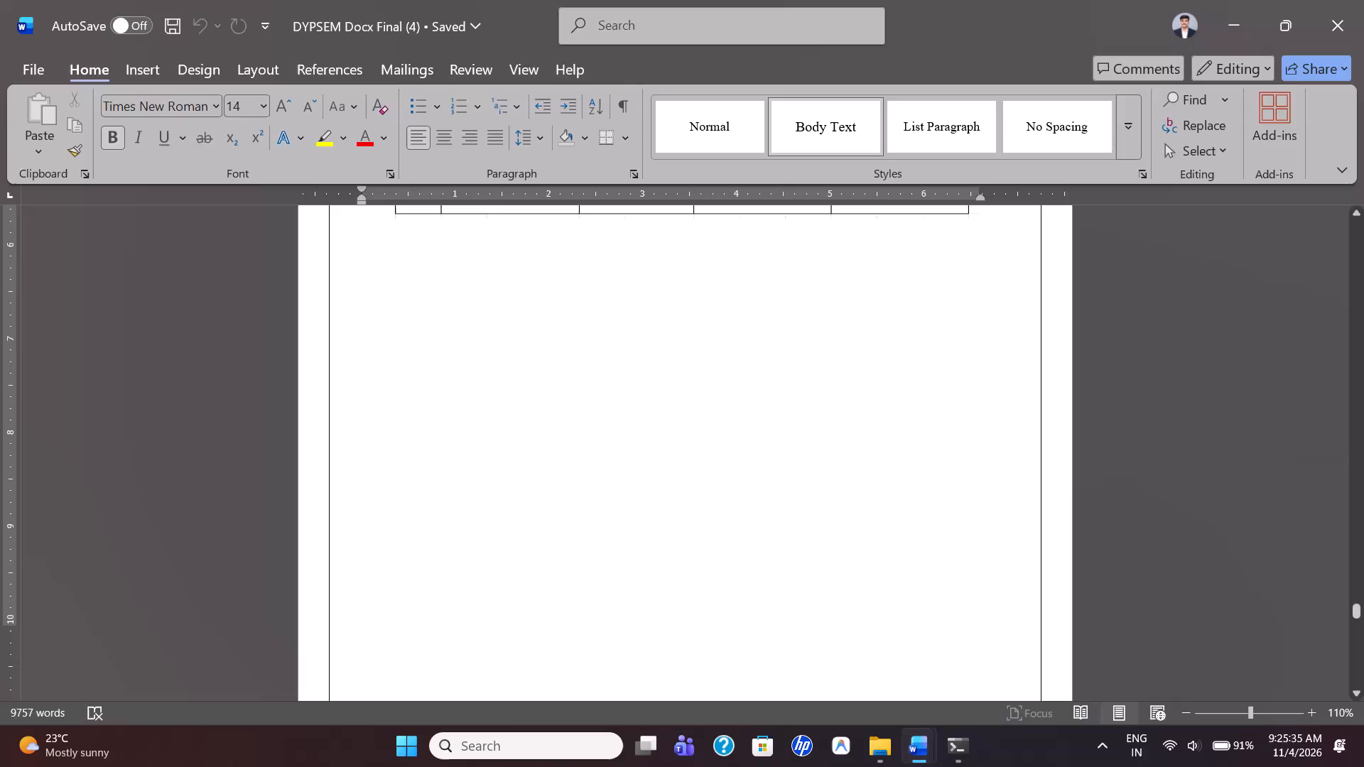
Copy the report's section "5. Implementation" from its heading through the network requirements of the Client-Side Environment.
{"action": "scroll", "coordinate": [681, 372], "scroll_direction": "down", "scroll_amount": 3}
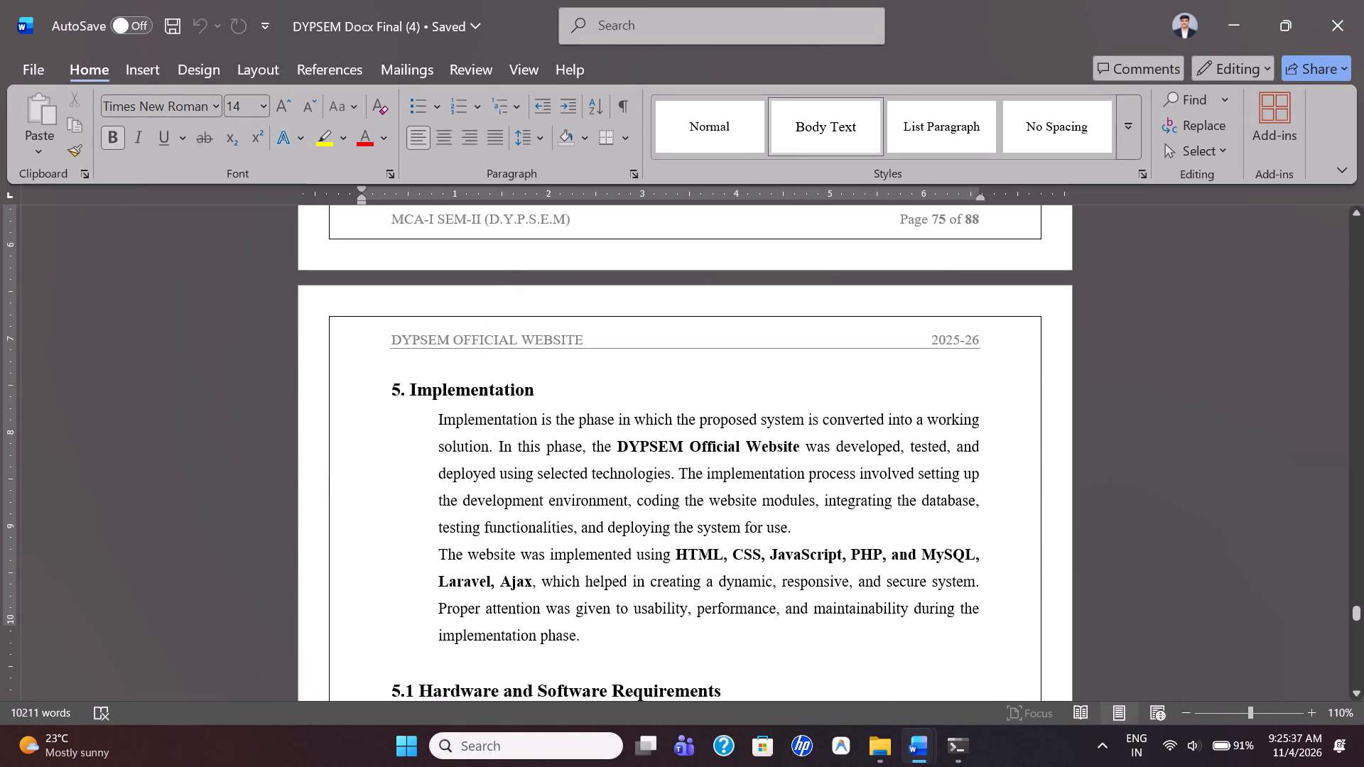
{"action": "left_click", "coordinate": [451, 425]}
{"action": "left_click", "coordinate": [419, 420]}
{"action": "left_click_drag", "start_coordinate": [407, 383], "coordinate": [716, 449]}
{"action": "scroll", "coordinate": [576, 531], "scroll_direction": "down", "scroll_amount": 7}
{"action": "scroll", "coordinate": [695, 466], "scroll_direction": "down", "scroll_amount": 10}
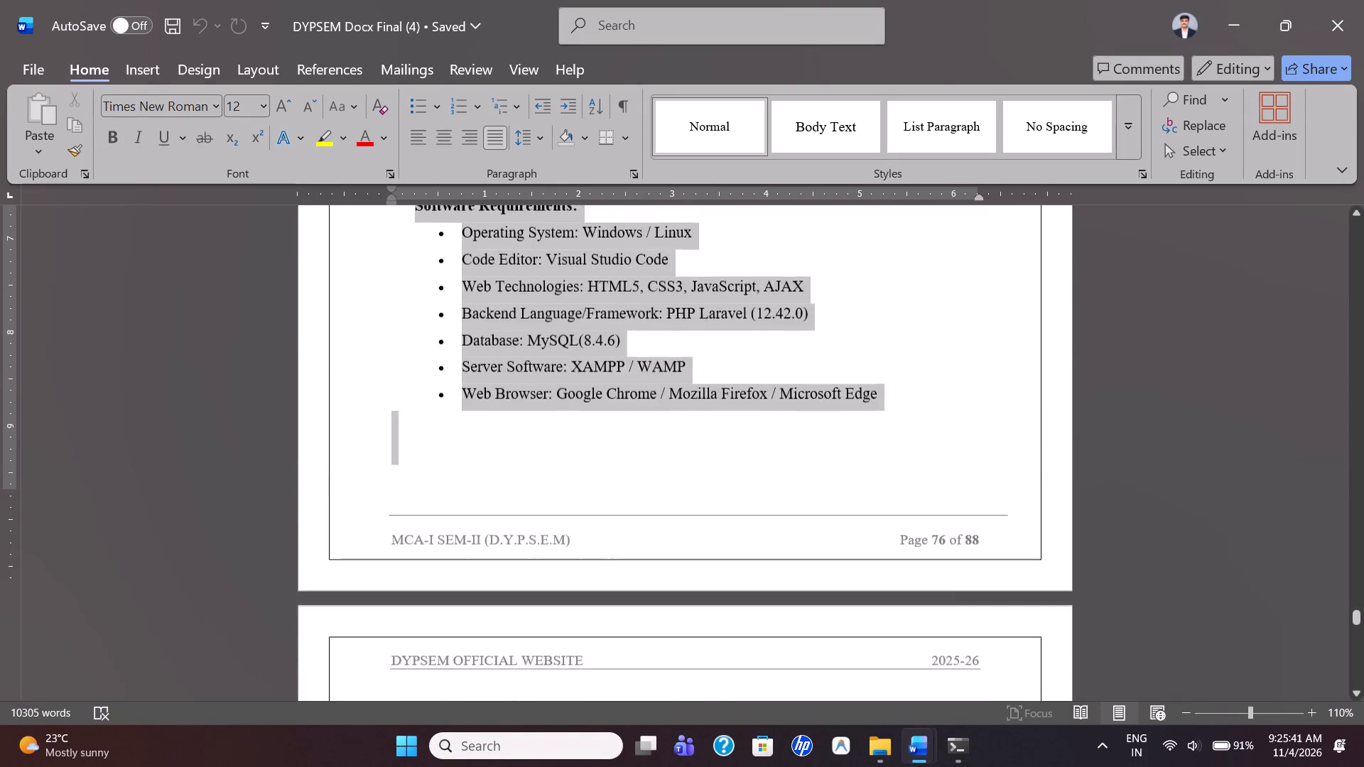
{"action": "left_click_drag", "start_coordinate": [716, 449], "coordinate": [721, 444]}
{"action": "scroll", "coordinate": [718, 446], "scroll_direction": "down", "scroll_amount": 18}
{"action": "scroll", "coordinate": [721, 444], "scroll_direction": "down", "scroll_amount": 4}
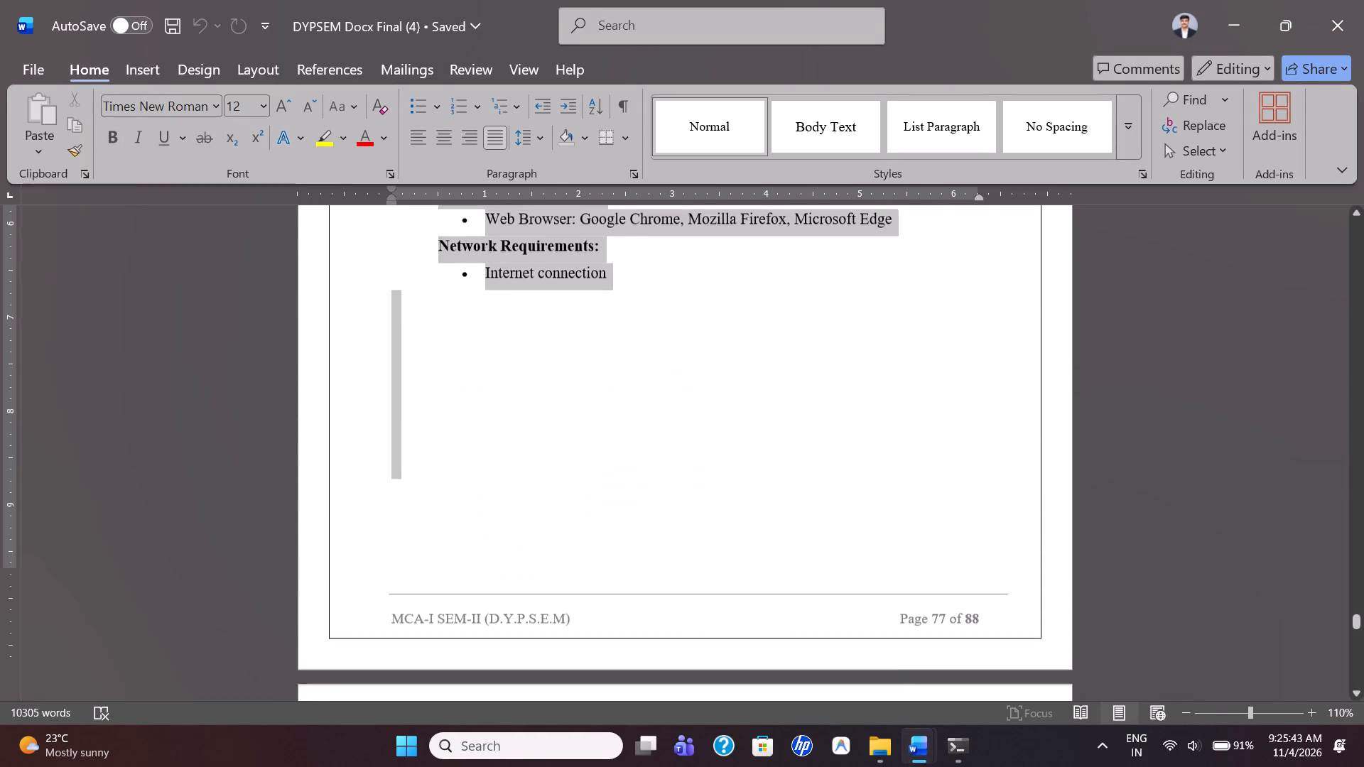
{"action": "left_click_drag", "start_coordinate": [721, 444], "coordinate": [725, 418]}
{"action": "scroll", "coordinate": [721, 444], "scroll_direction": "down", "scroll_amount": 4}
{"action": "scroll", "coordinate": [719, 429], "scroll_direction": "up", "scroll_amount": 4}
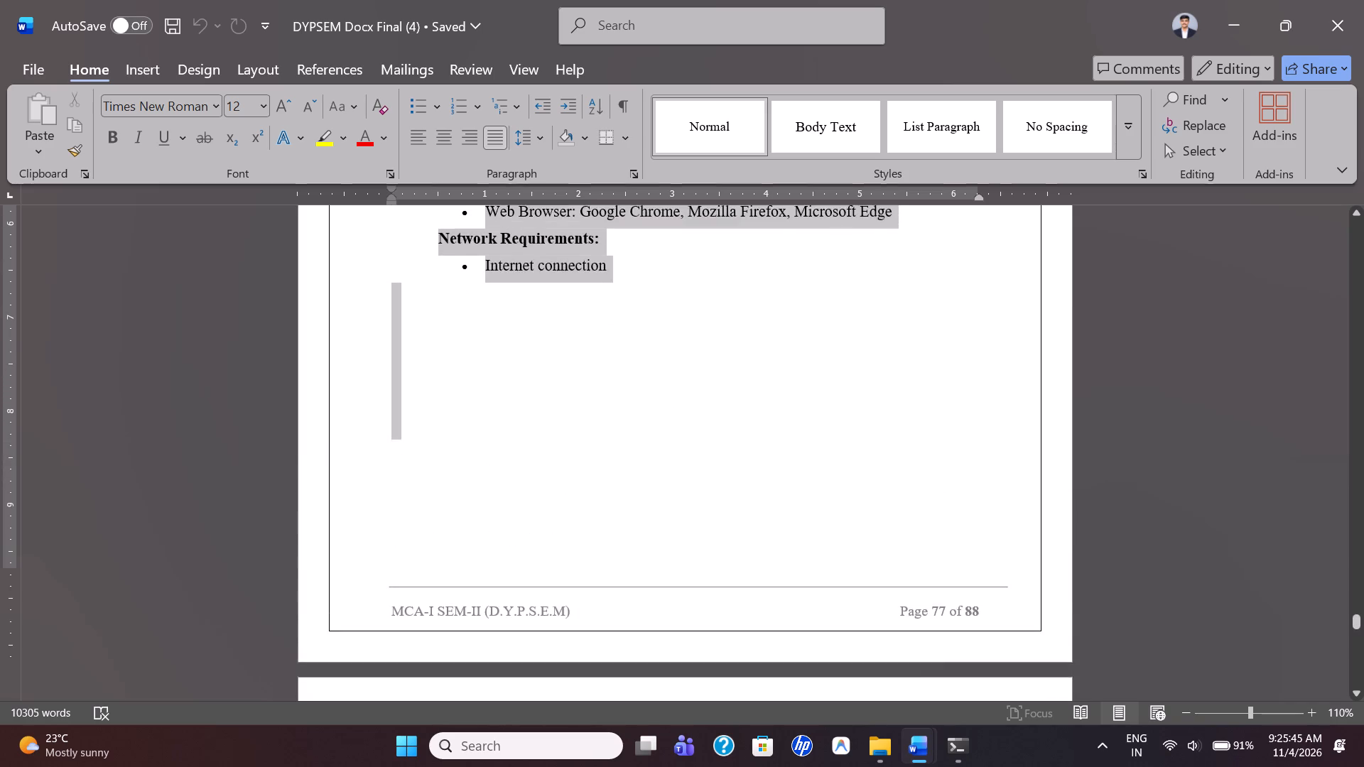
{"action": "left_click_drag", "start_coordinate": [725, 418], "coordinate": [726, 393]}
{"action": "scroll", "coordinate": [725, 418], "scroll_direction": "up", "scroll_amount": 3}
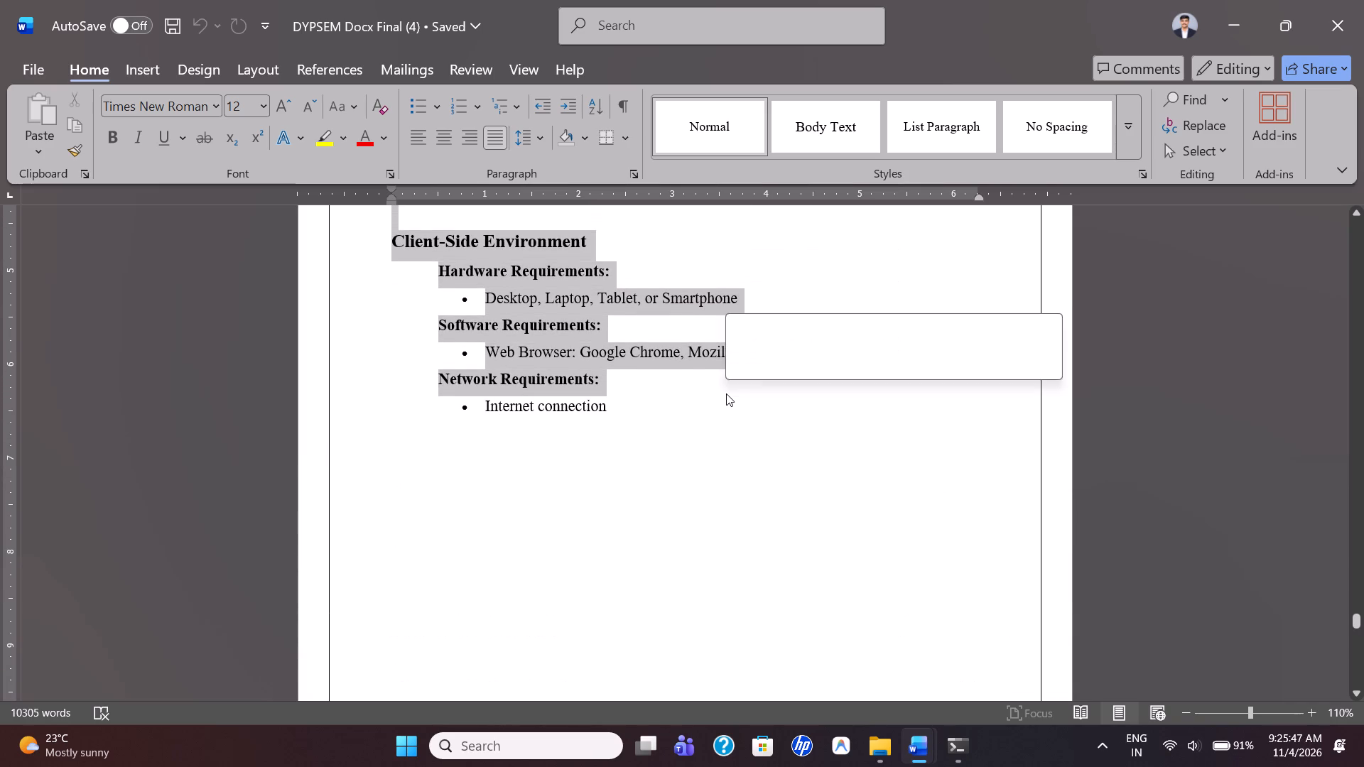
{"action": "key", "text": "shift+Down"}
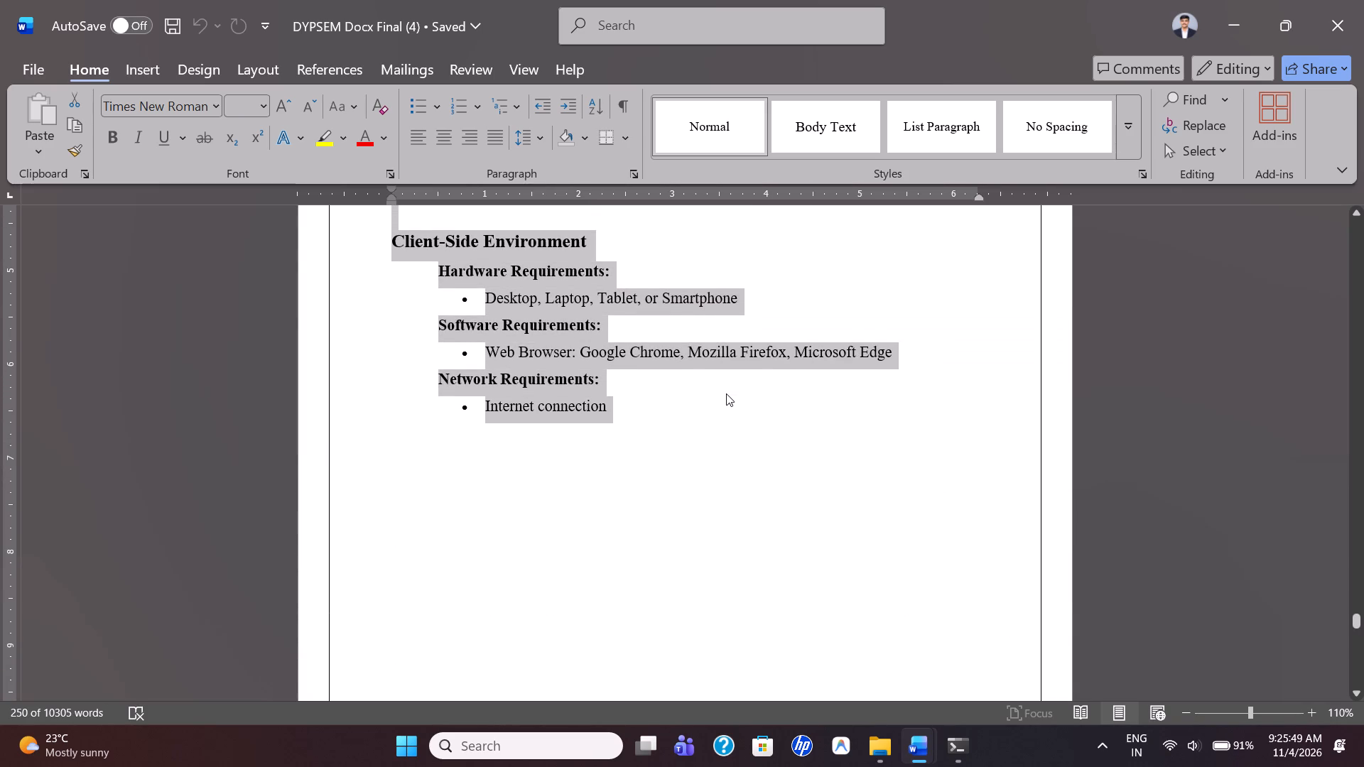
{"action": "key", "text": "ctrl+c"}
{"action": "key", "text": "ctrl+c"}
{"action": "key", "text": "ctrl+c"}
{"action": "key", "text": "ctrl+c"}
{"action": "key", "text": "ctrl+c"}
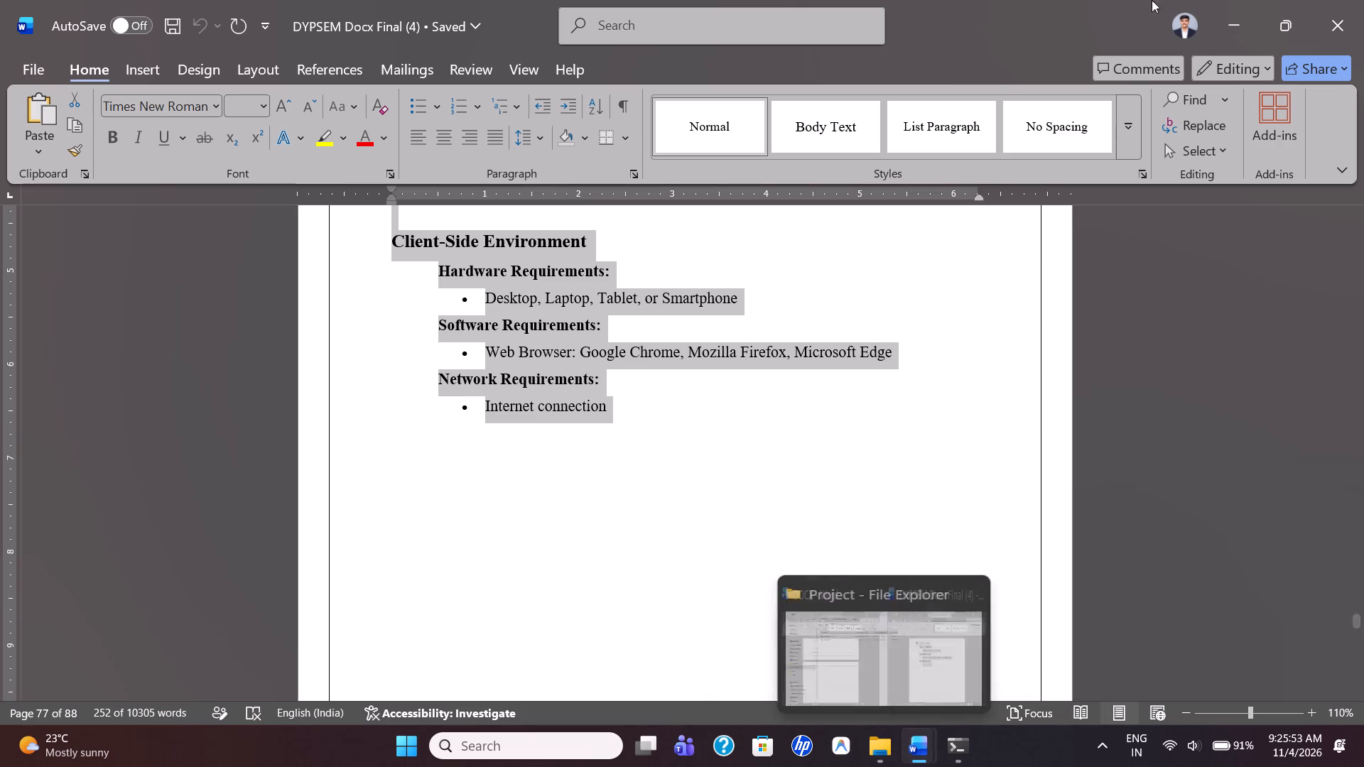
{"action": "left_click", "coordinate": [1216, 36]}
{"action": "left_click", "coordinate": [1218, 35]}
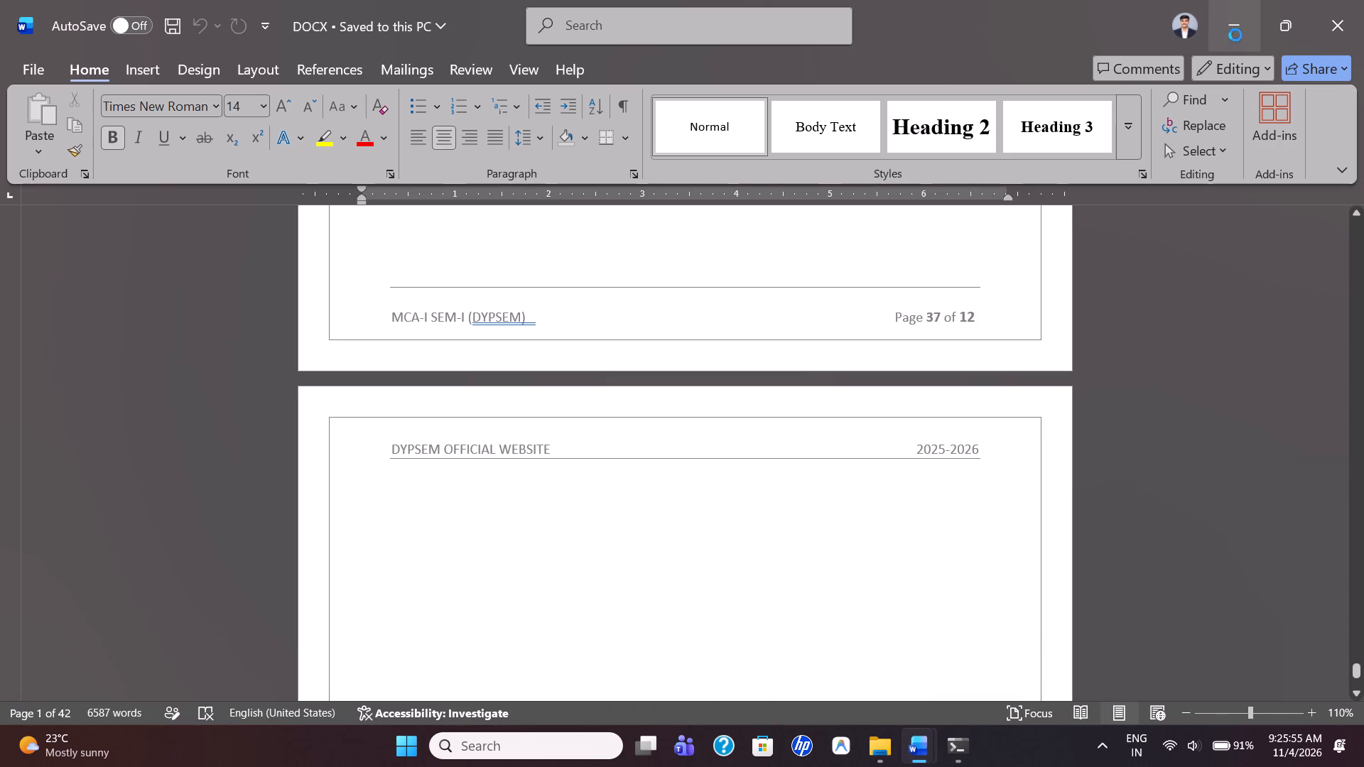
{"action": "double_click", "coordinate": [104, 36]}
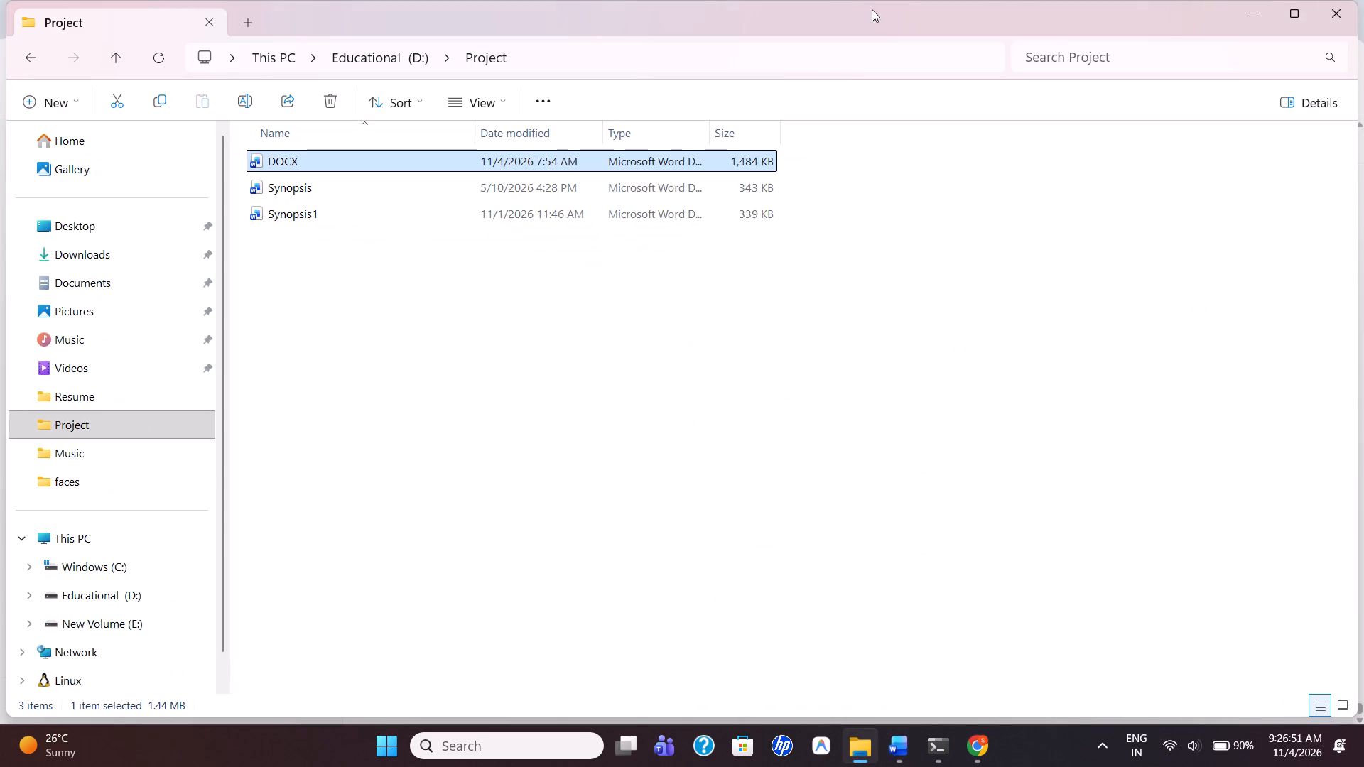
{"action": "left_click", "coordinate": [485, 754]}
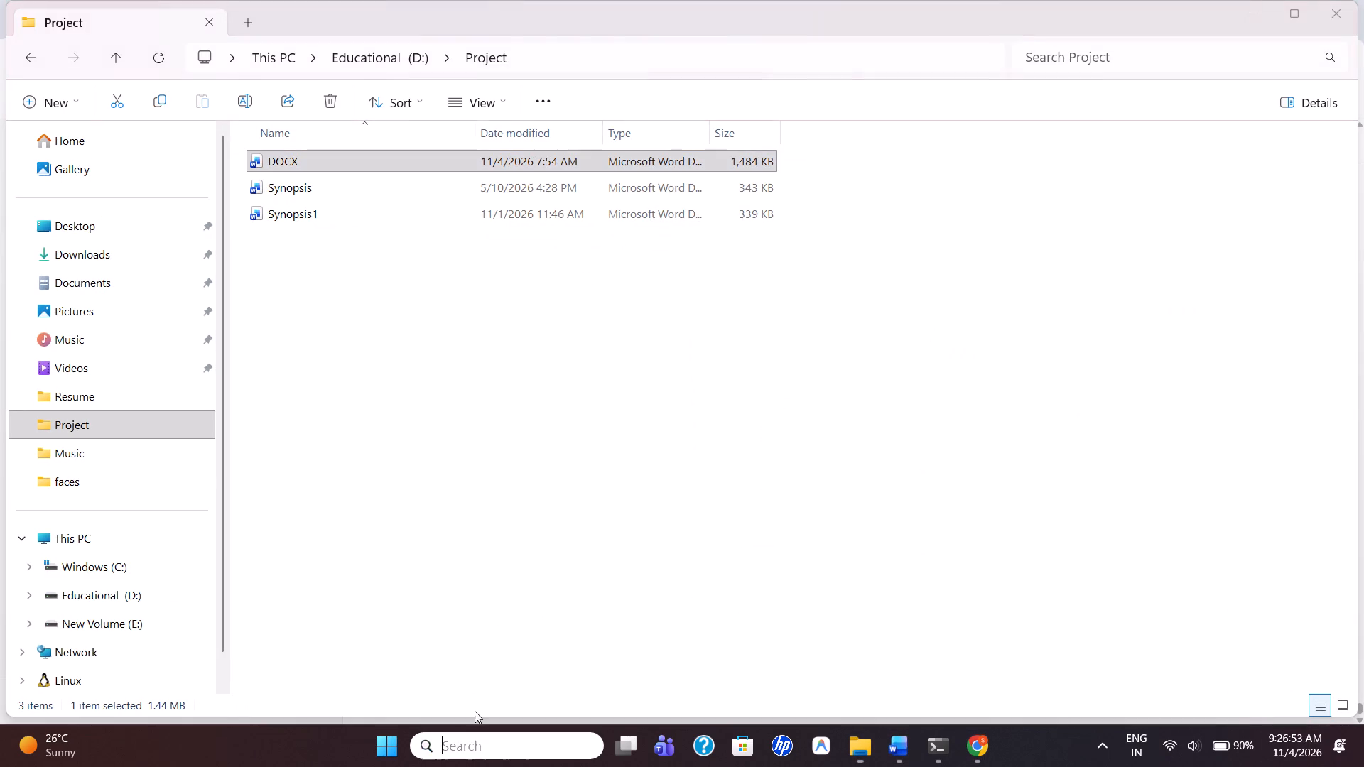
{"action": "left_click", "coordinate": [543, 249]}
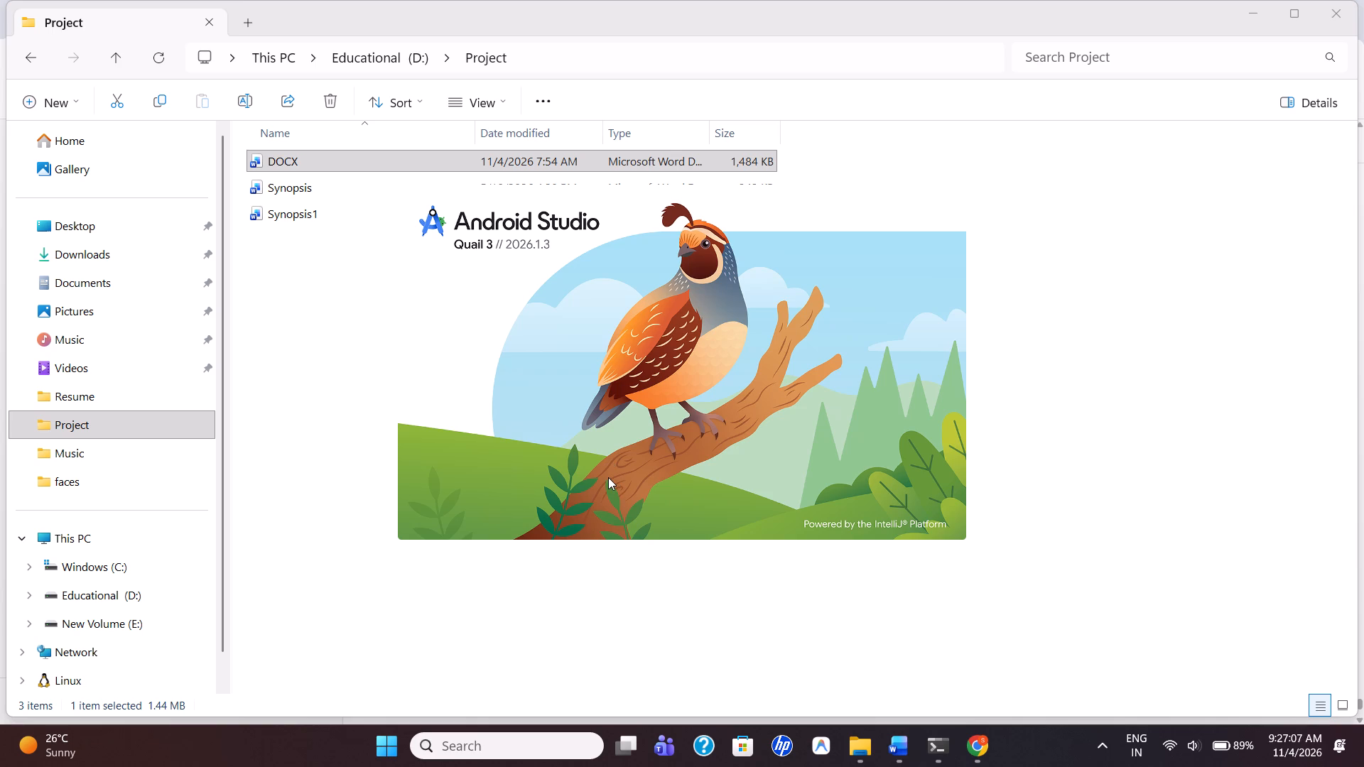
{"action": "key", "text": "slash"}
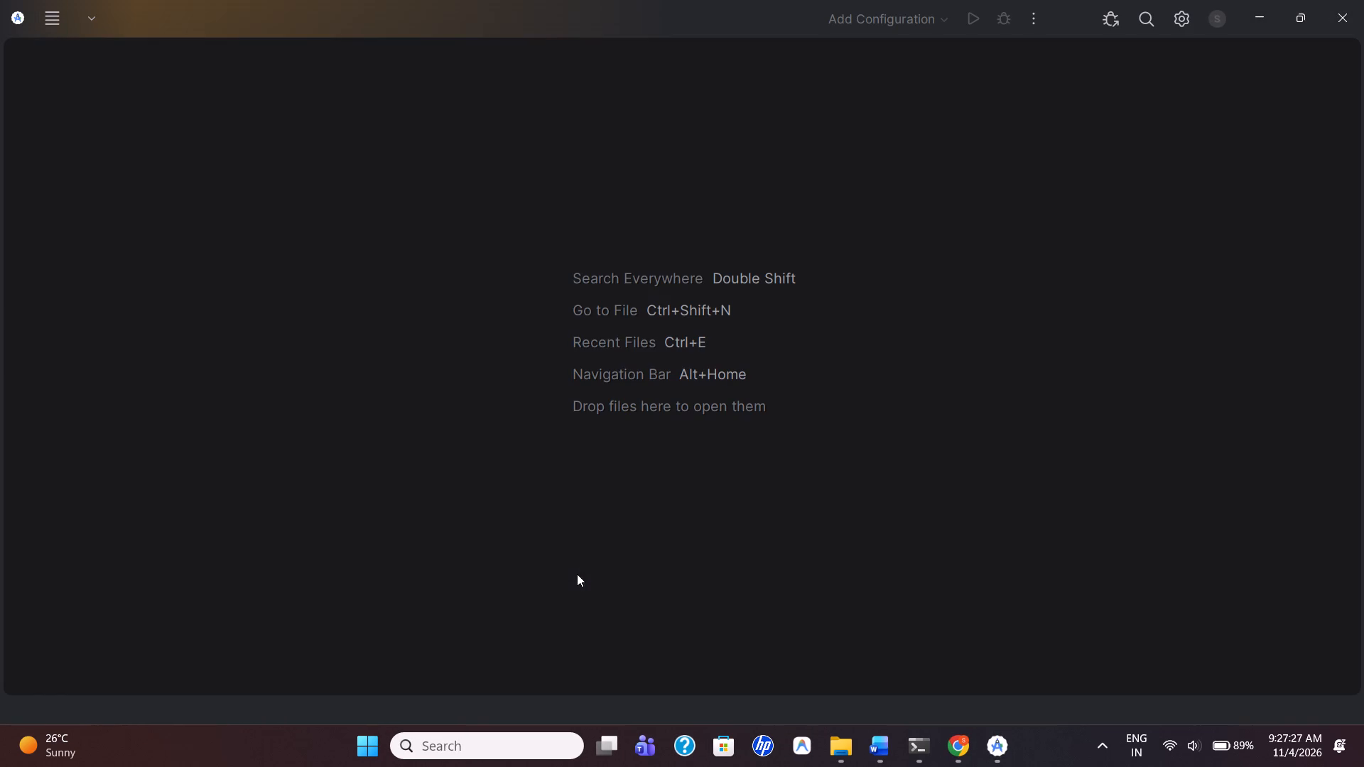
{"action": "scroll", "coordinate": [570, 417], "scroll_direction": "up", "scroll_amount": 2}
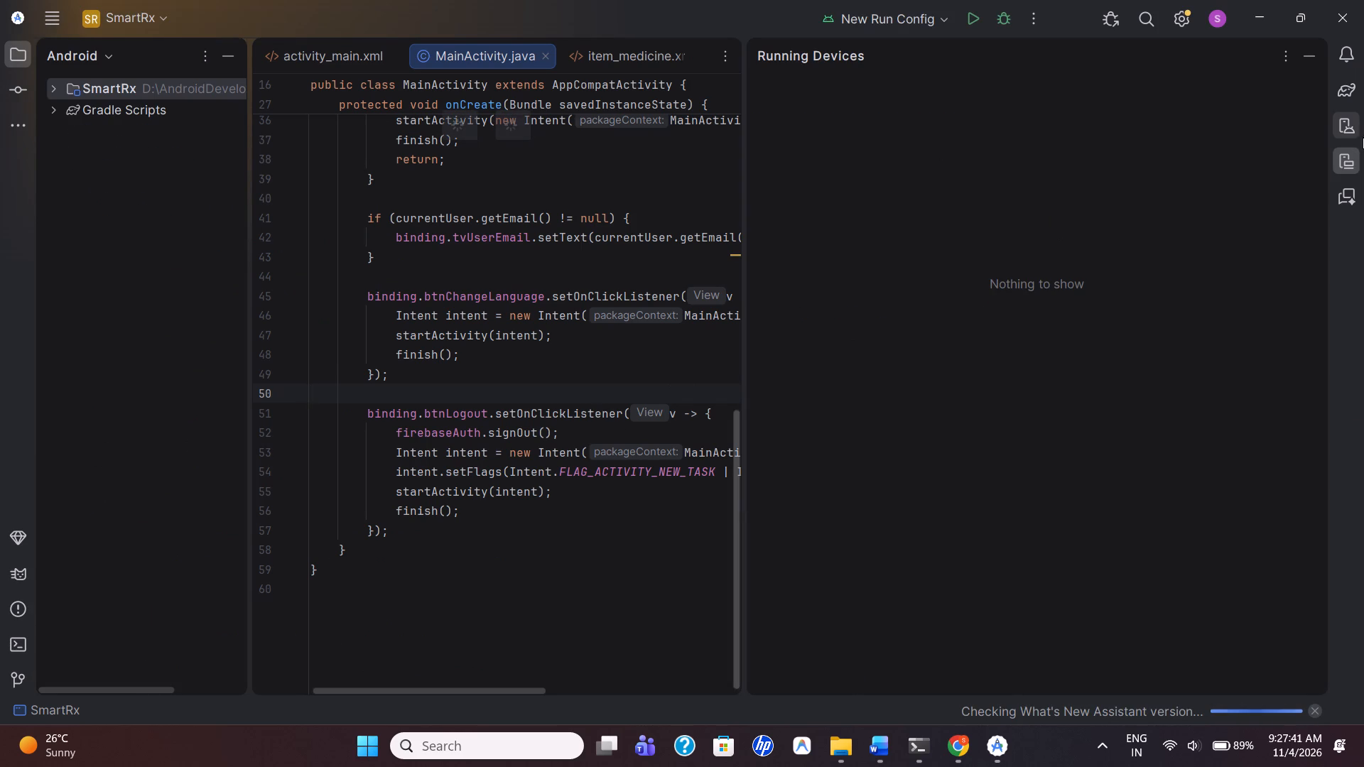
Start the Medium Phone virtual device from the Device Manager.
{"action": "left_click", "coordinate": [1345, 126]}
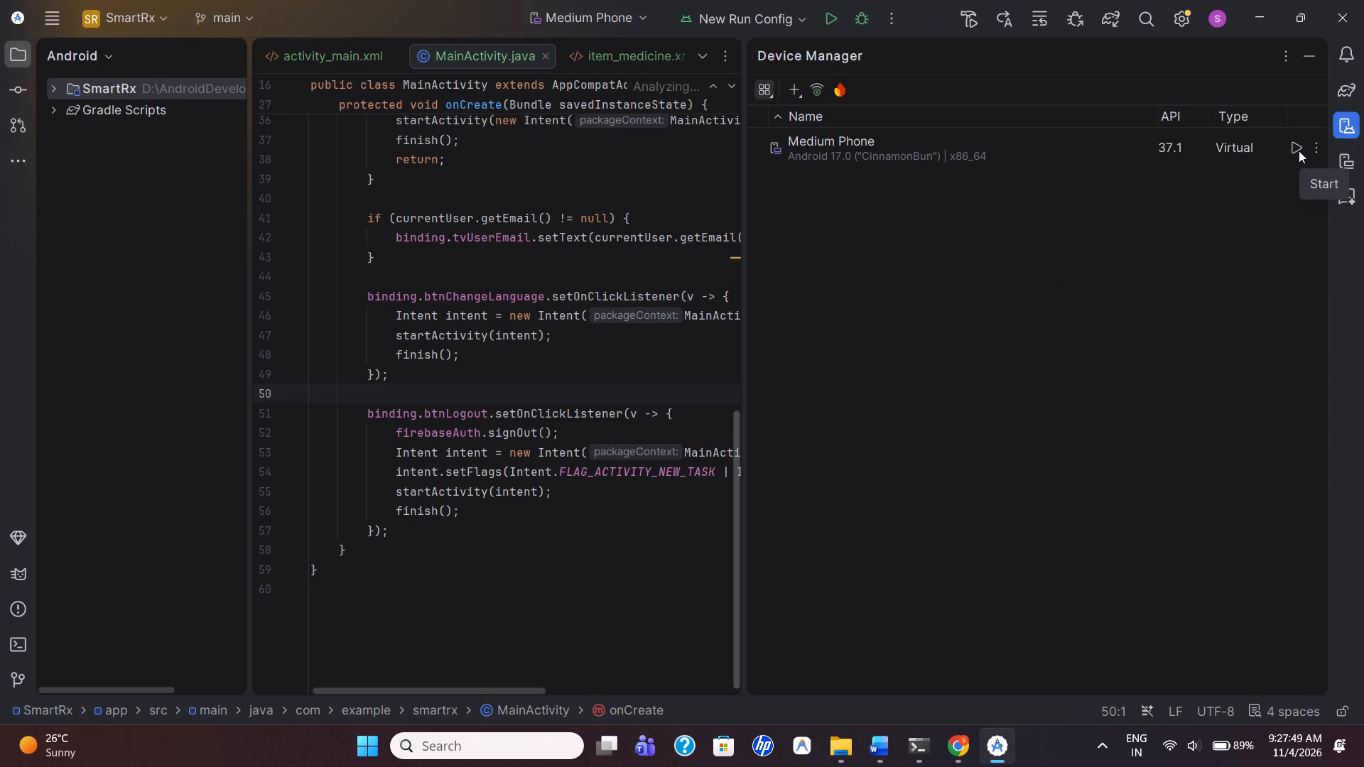
{"action": "left_click", "coordinate": [1299, 151]}
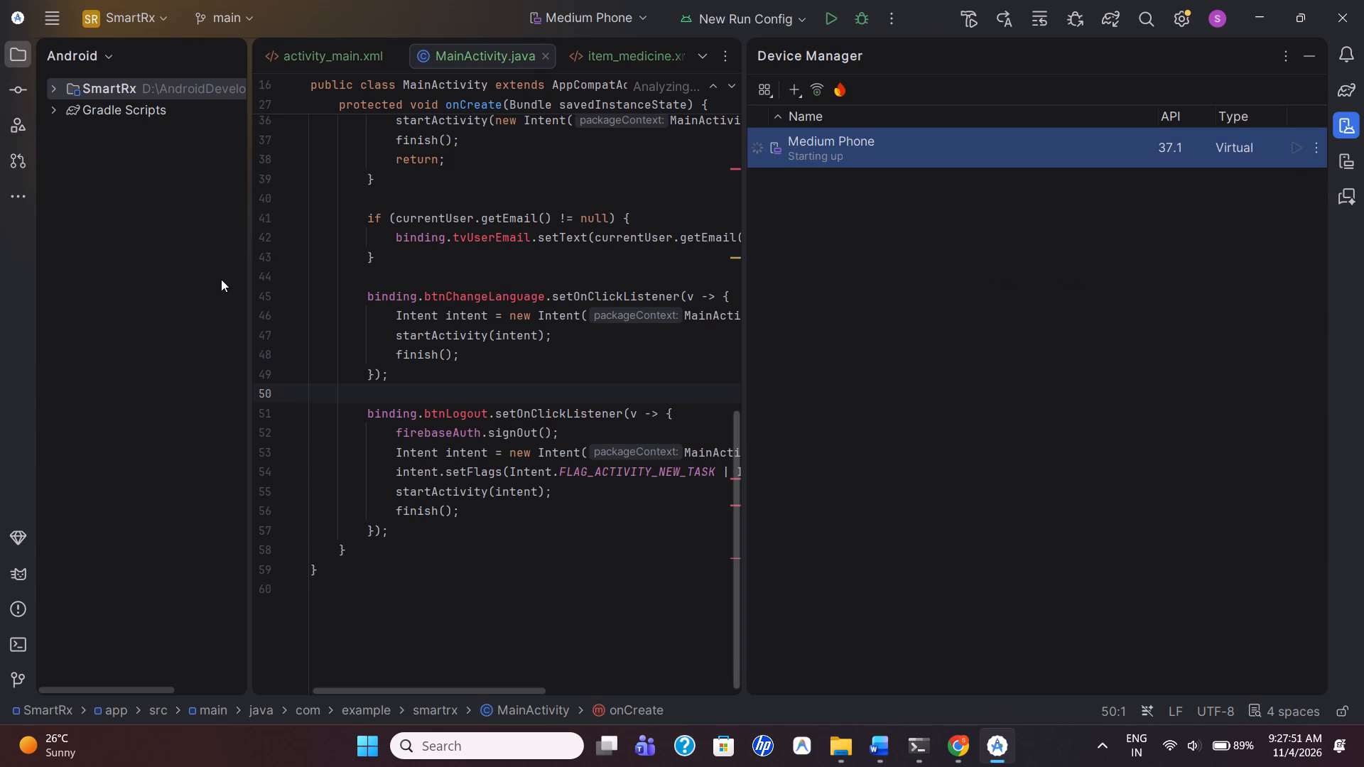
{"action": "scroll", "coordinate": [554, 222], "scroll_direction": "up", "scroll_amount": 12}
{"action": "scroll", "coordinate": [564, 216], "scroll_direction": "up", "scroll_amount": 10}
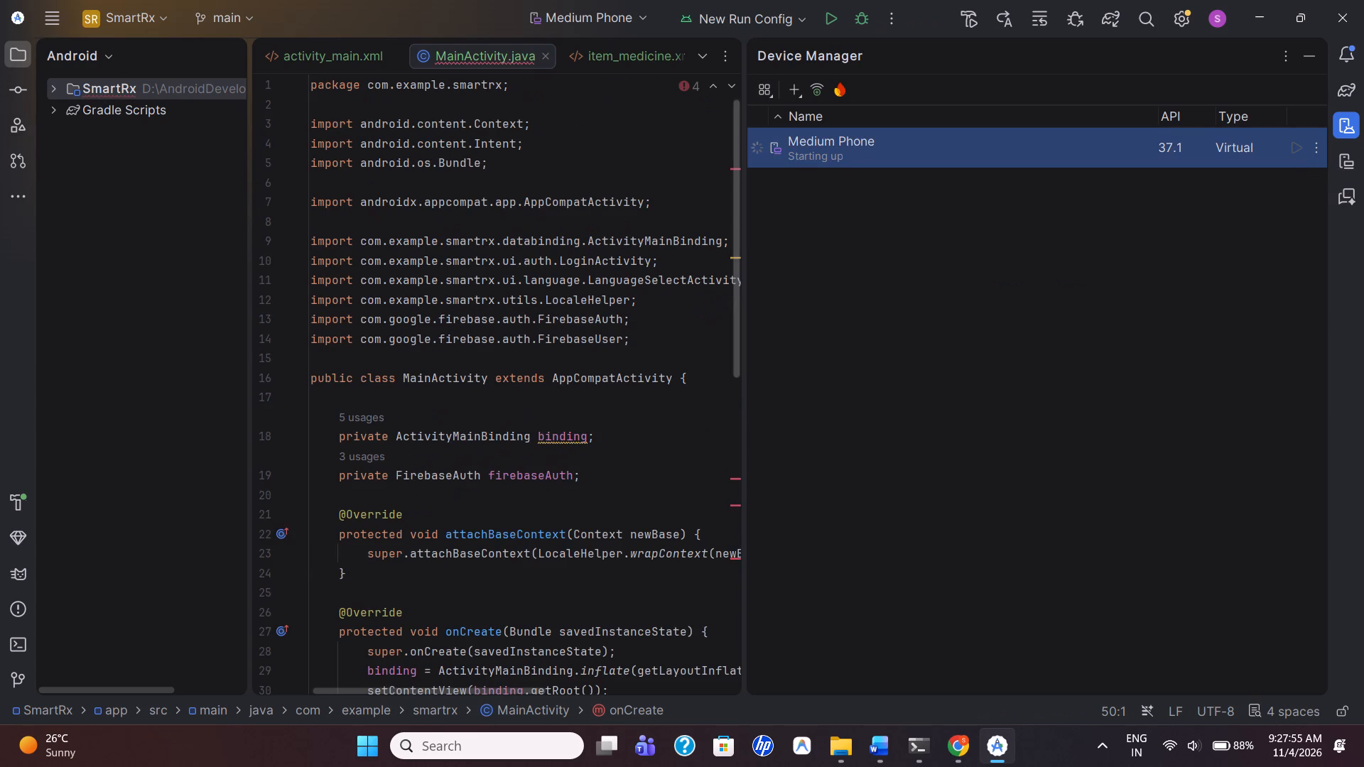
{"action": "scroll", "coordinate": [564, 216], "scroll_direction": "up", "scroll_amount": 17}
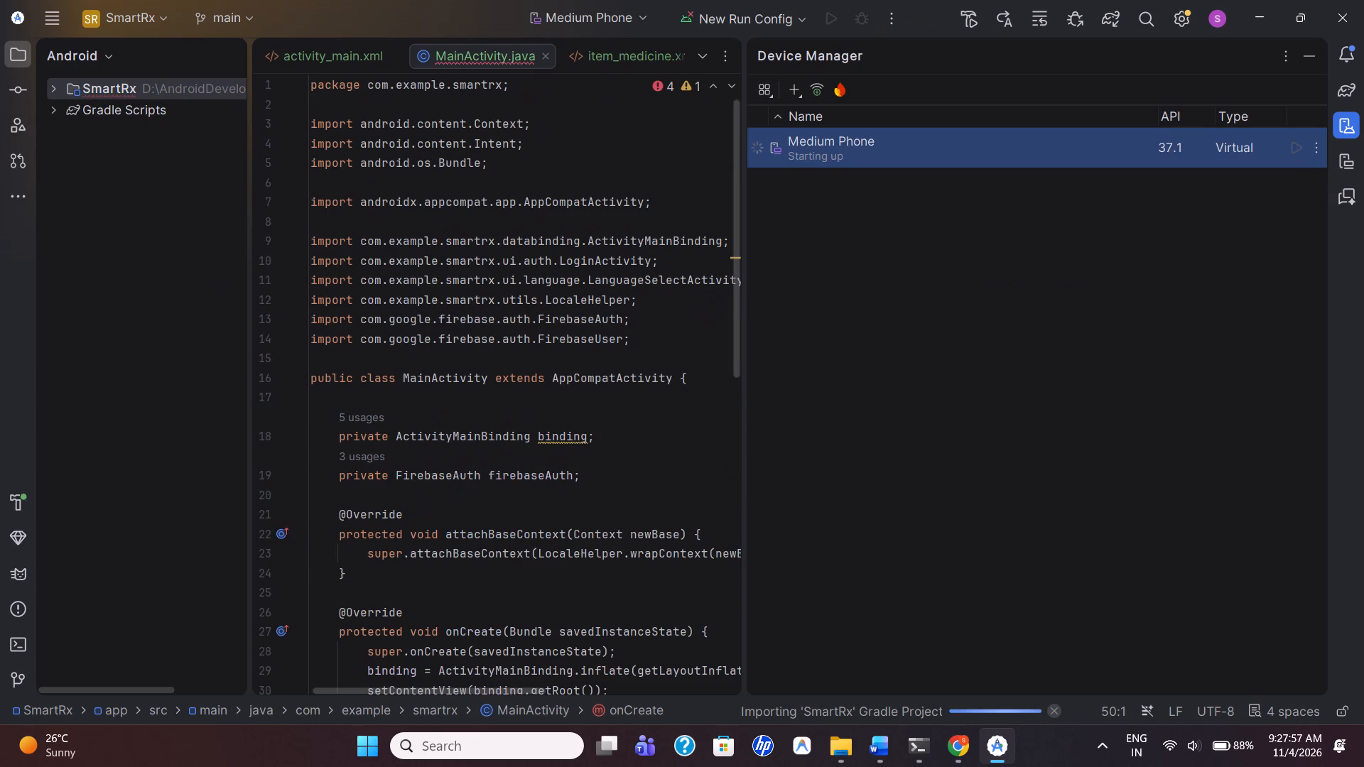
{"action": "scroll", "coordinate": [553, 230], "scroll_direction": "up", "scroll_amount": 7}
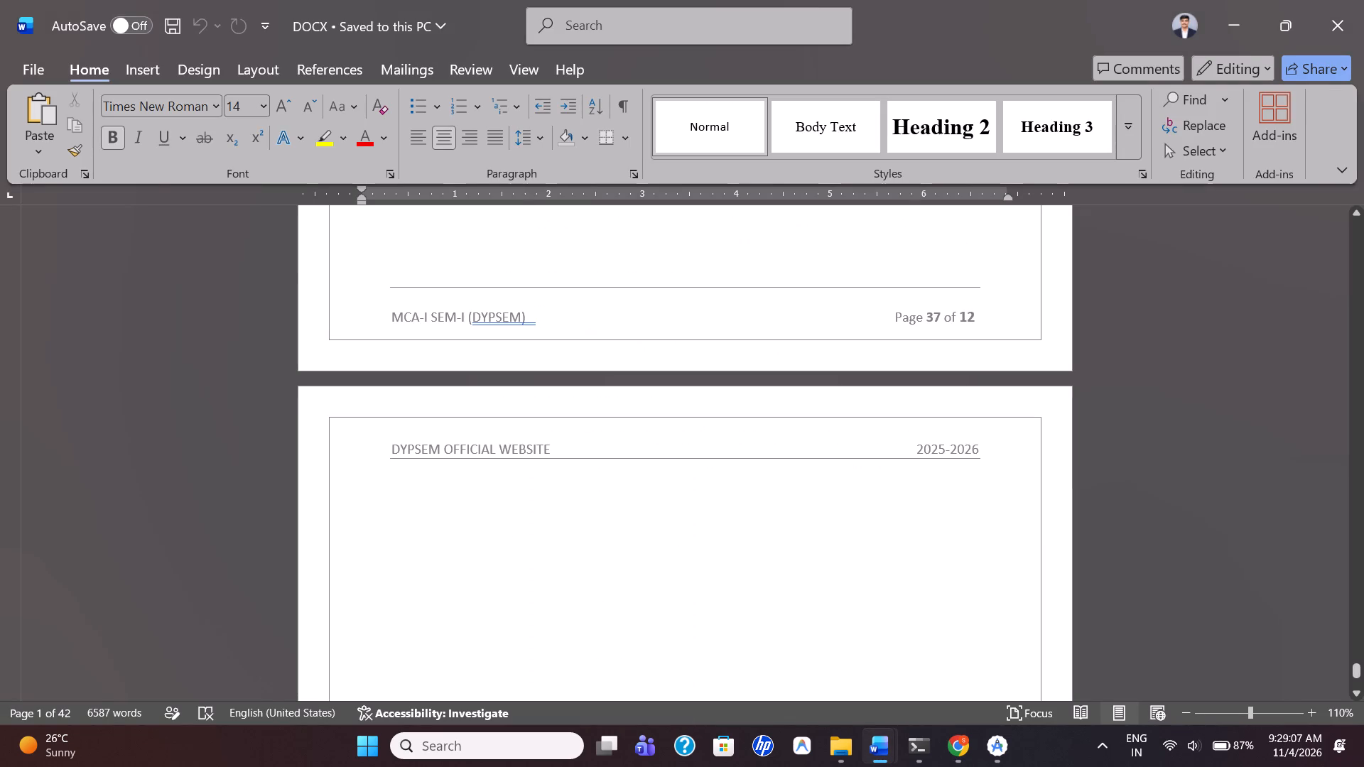
{"action": "scroll", "coordinate": [654, 597], "scroll_direction": "down", "scroll_amount": 7}
{"action": "scroll", "coordinate": [647, 506], "scroll_direction": "down", "scroll_amount": 10}
{"action": "scroll", "coordinate": [661, 511], "scroll_direction": "up", "scroll_amount": 20}
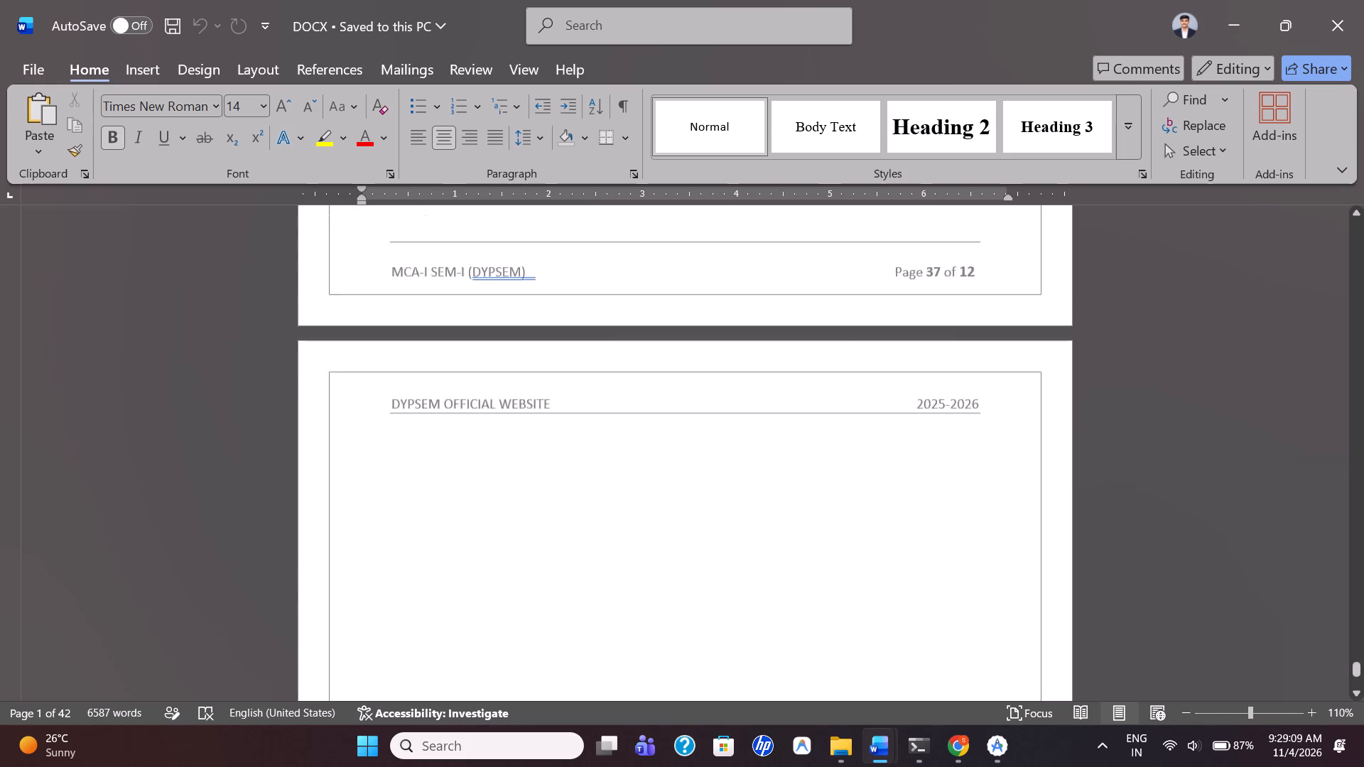
{"action": "scroll", "coordinate": [661, 511], "scroll_direction": "up", "scroll_amount": 20}
{"action": "scroll", "coordinate": [661, 511], "scroll_direction": "up", "scroll_amount": 20}
{"action": "scroll", "coordinate": [661, 511], "scroll_direction": "up", "scroll_amount": 17}
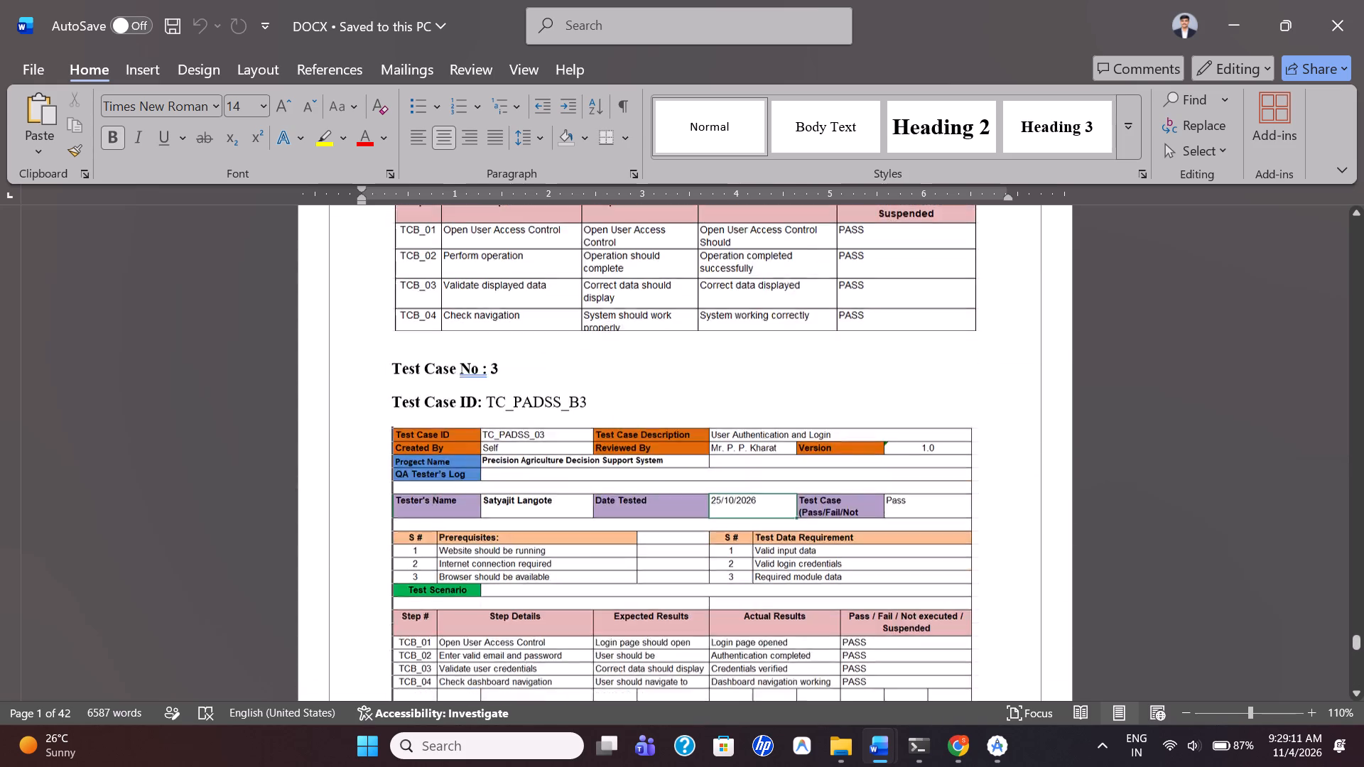
{"action": "scroll", "coordinate": [658, 511], "scroll_direction": "up", "scroll_amount": 20}
{"action": "scroll", "coordinate": [658, 511], "scroll_direction": "up", "scroll_amount": 20}
{"action": "scroll", "coordinate": [658, 511], "scroll_direction": "up", "scroll_amount": 2}
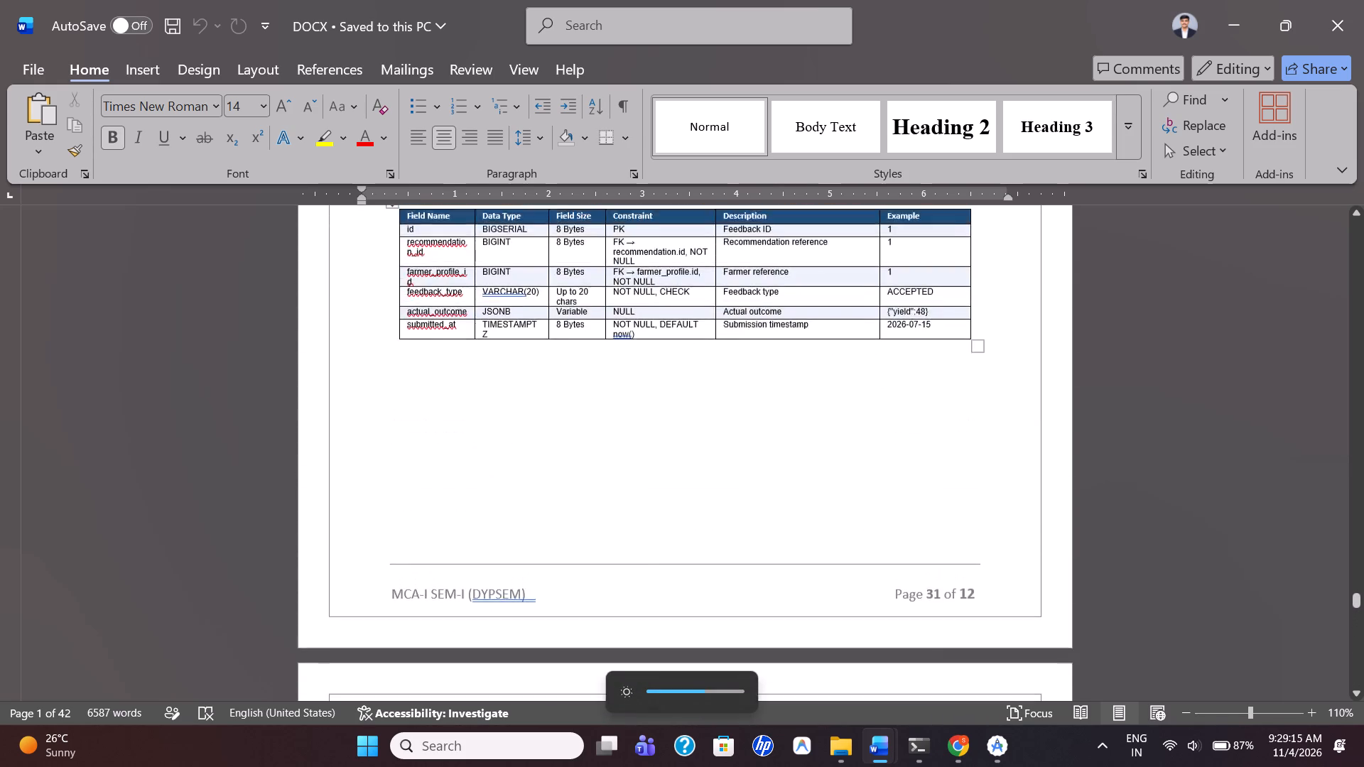
{"action": "left_click", "coordinate": [1359, 575]}
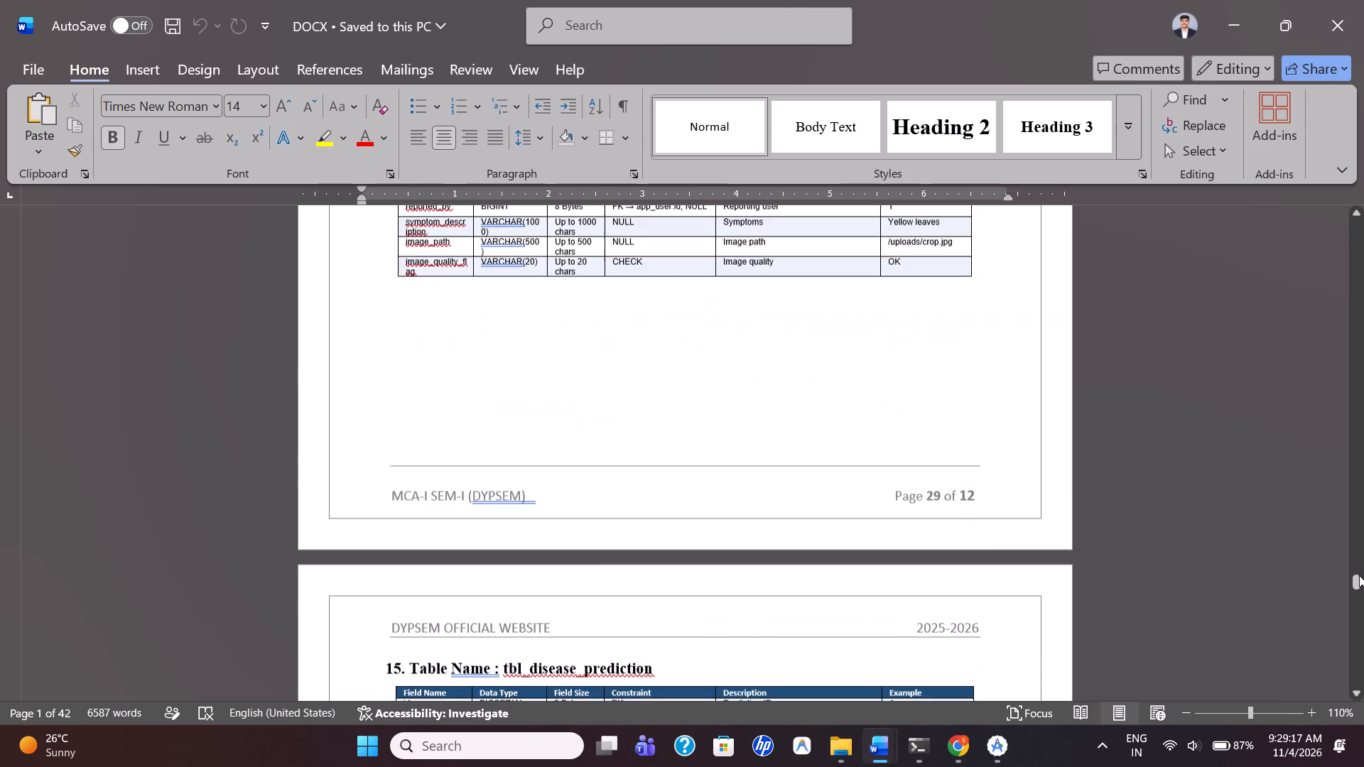
{"action": "scroll", "coordinate": [599, 588], "scroll_direction": "up", "scroll_amount": 20}
{"action": "scroll", "coordinate": [599, 588], "scroll_direction": "up", "scroll_amount": 7}
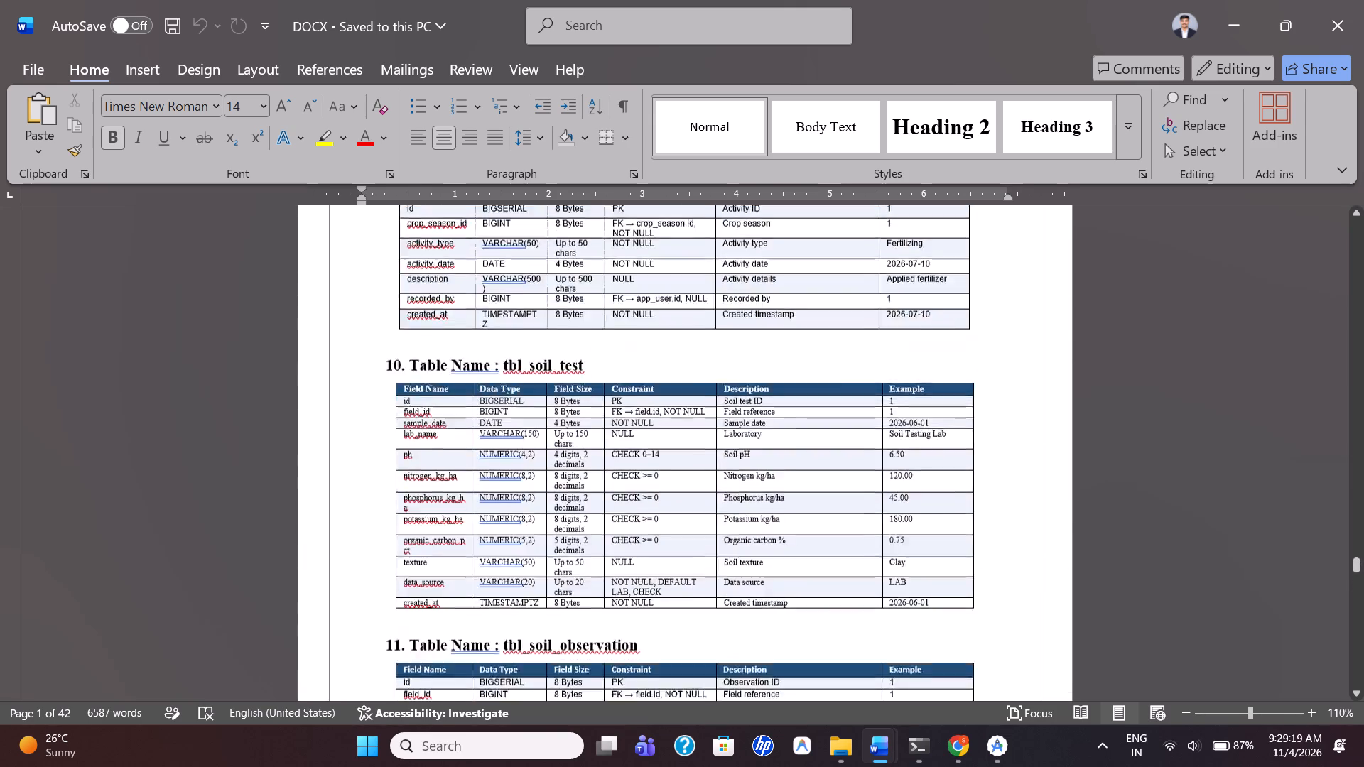
{"action": "scroll", "coordinate": [599, 587], "scroll_direction": "up", "scroll_amount": 20}
{"action": "scroll", "coordinate": [599, 587], "scroll_direction": "up", "scroll_amount": 20}
{"action": "scroll", "coordinate": [599, 587], "scroll_direction": "up", "scroll_amount": 20}
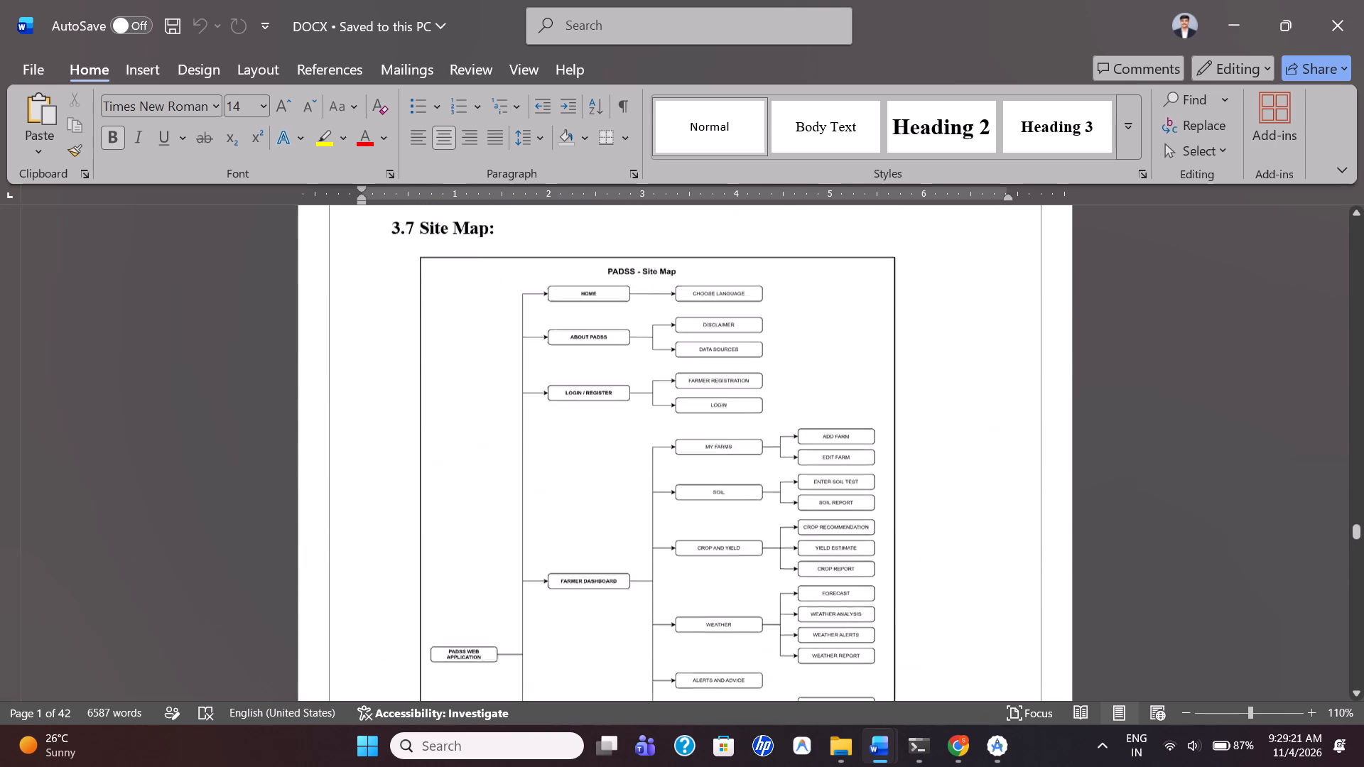
{"action": "scroll", "coordinate": [588, 580], "scroll_direction": "up", "scroll_amount": 20}
{"action": "scroll", "coordinate": [588, 580], "scroll_direction": "up", "scroll_amount": 20}
{"action": "scroll", "coordinate": [588, 580], "scroll_direction": "up", "scroll_amount": 20}
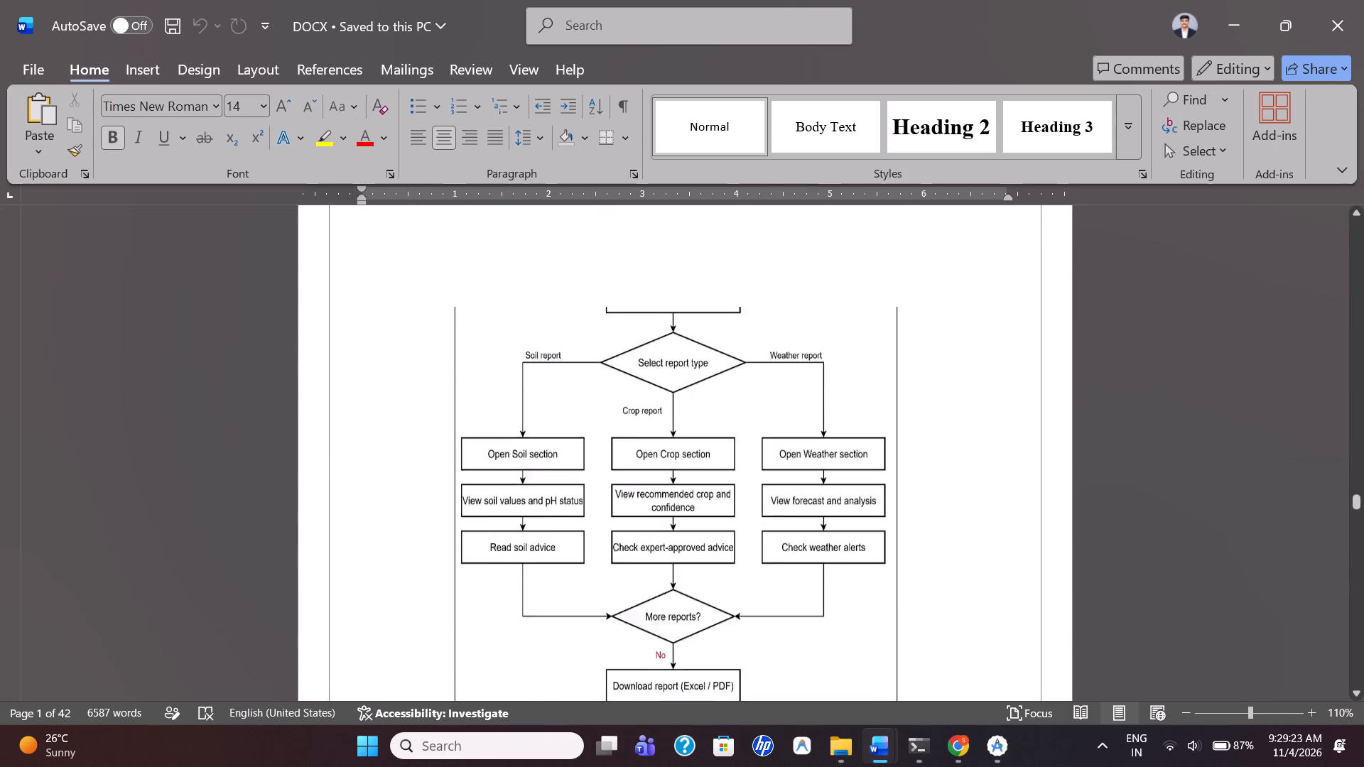
{"action": "scroll", "coordinate": [588, 580], "scroll_direction": "up", "scroll_amount": 20}
{"action": "scroll", "coordinate": [588, 580], "scroll_direction": "up", "scroll_amount": 20}
{"action": "scroll", "coordinate": [588, 580], "scroll_direction": "up", "scroll_amount": 20}
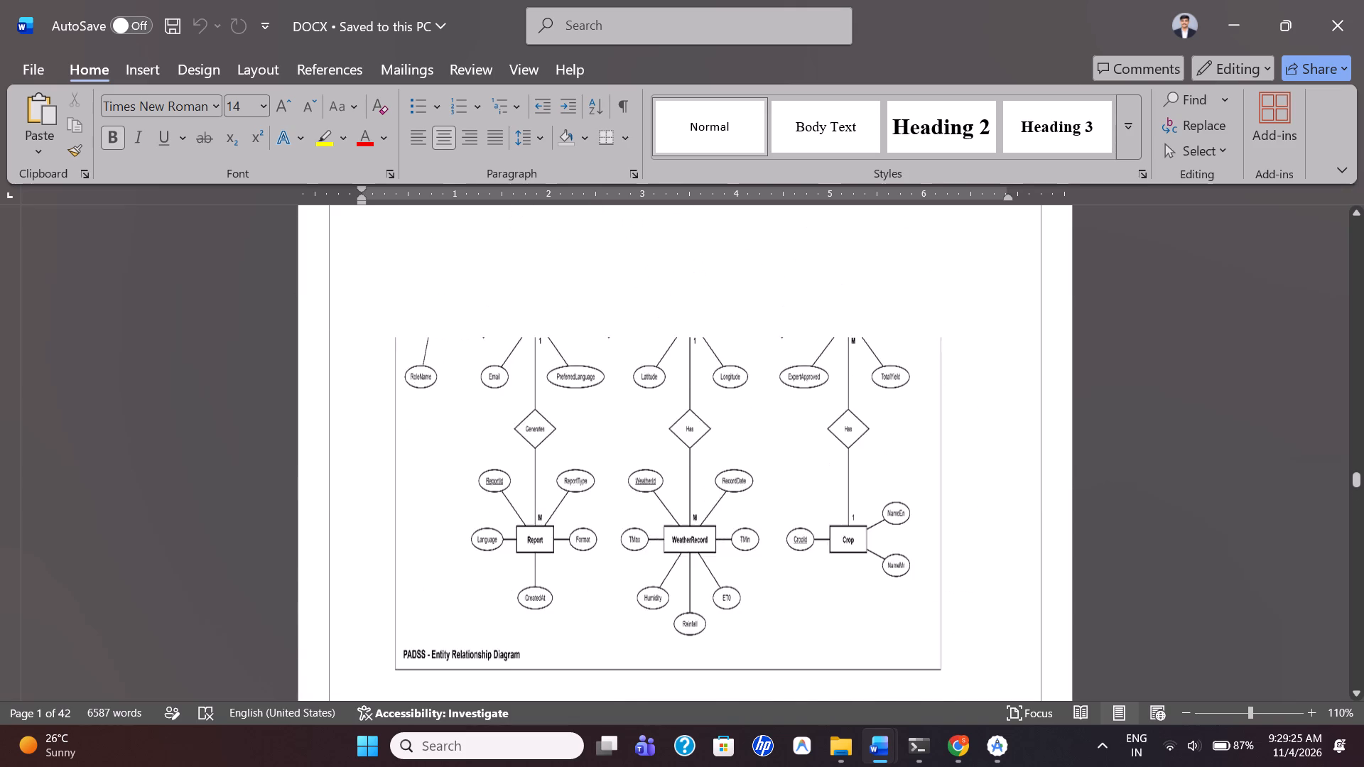
Examine the 0th and 1st Level data flow diagrams in section 3.1 of the report.
{"action": "scroll", "coordinate": [587, 580], "scroll_direction": "up", "scroll_amount": 20}
{"action": "scroll", "coordinate": [587, 580], "scroll_direction": "up", "scroll_amount": 20}
{"action": "scroll", "coordinate": [587, 580], "scroll_direction": "up", "scroll_amount": 14}
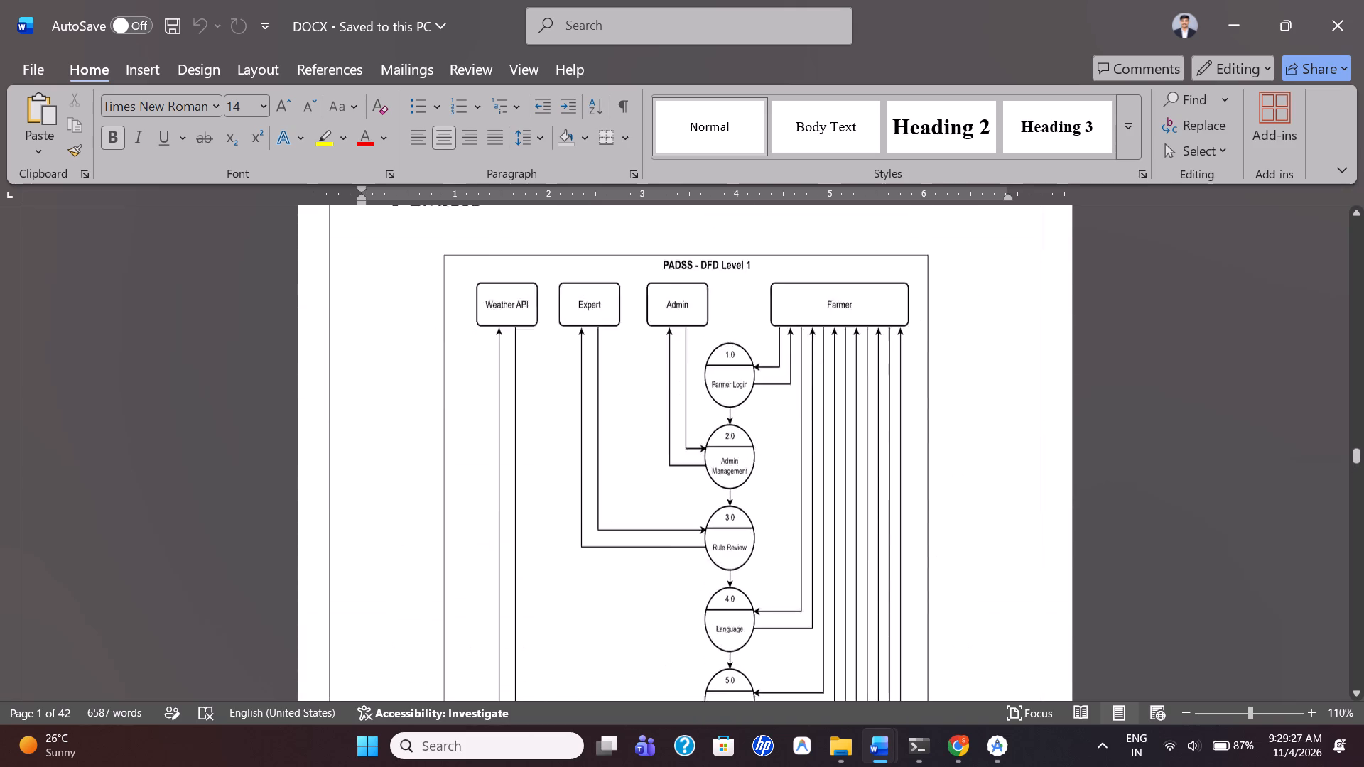
{"action": "scroll", "coordinate": [590, 580], "scroll_direction": "up", "scroll_amount": 1}
{"action": "scroll", "coordinate": [601, 569], "scroll_direction": "down", "scroll_amount": 4}
{"action": "scroll", "coordinate": [601, 569], "scroll_direction": "down", "scroll_amount": 1, "text": "ctrl"}
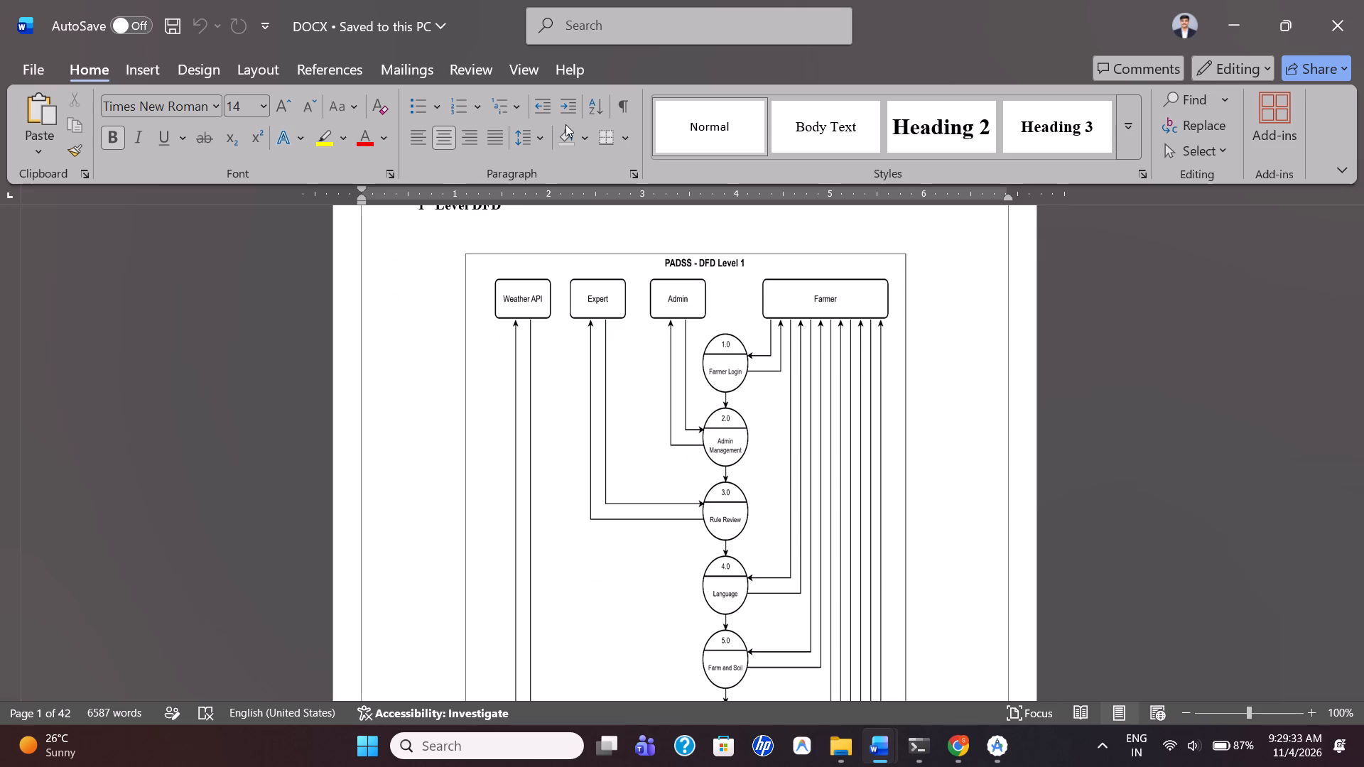
{"action": "scroll", "coordinate": [565, 124], "scroll_direction": "up", "scroll_amount": 7}
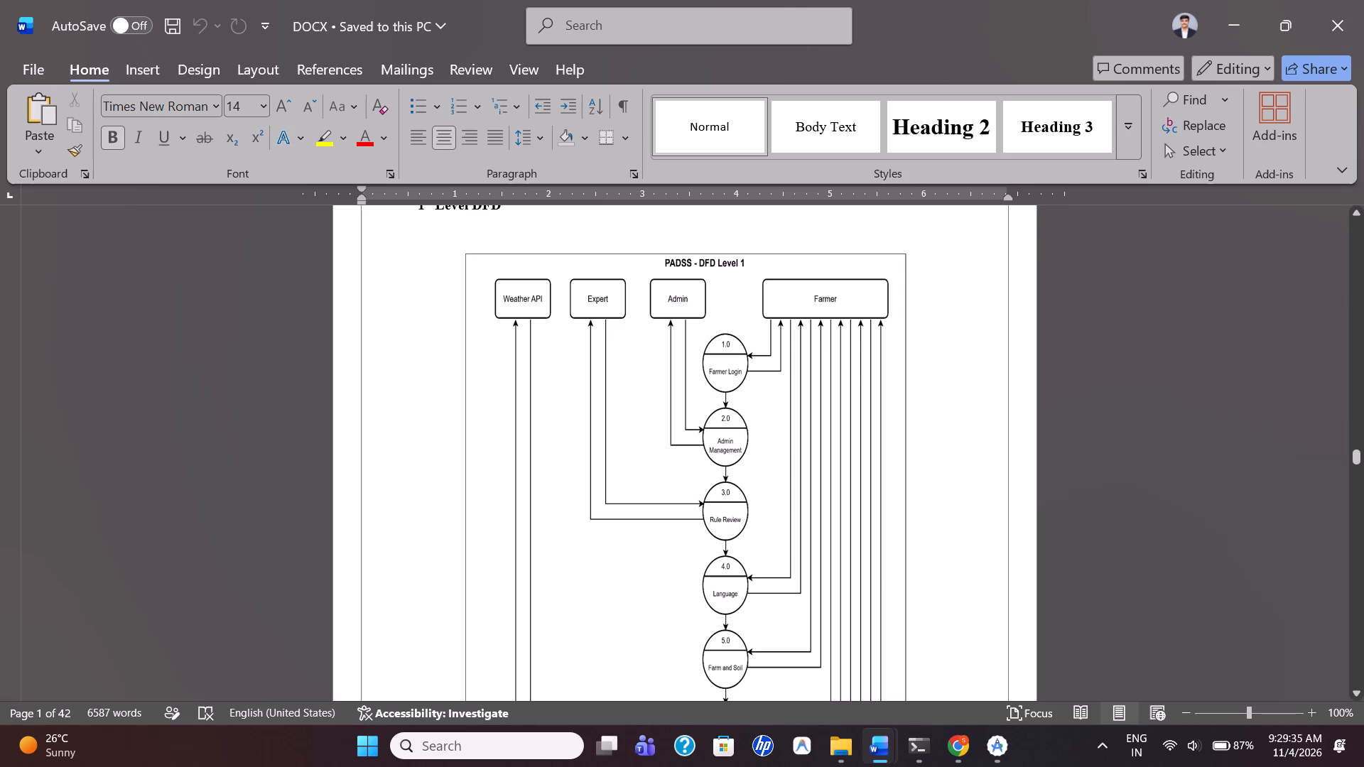
{"action": "scroll", "coordinate": [501, 428], "scroll_direction": "up", "scroll_amount": 1}
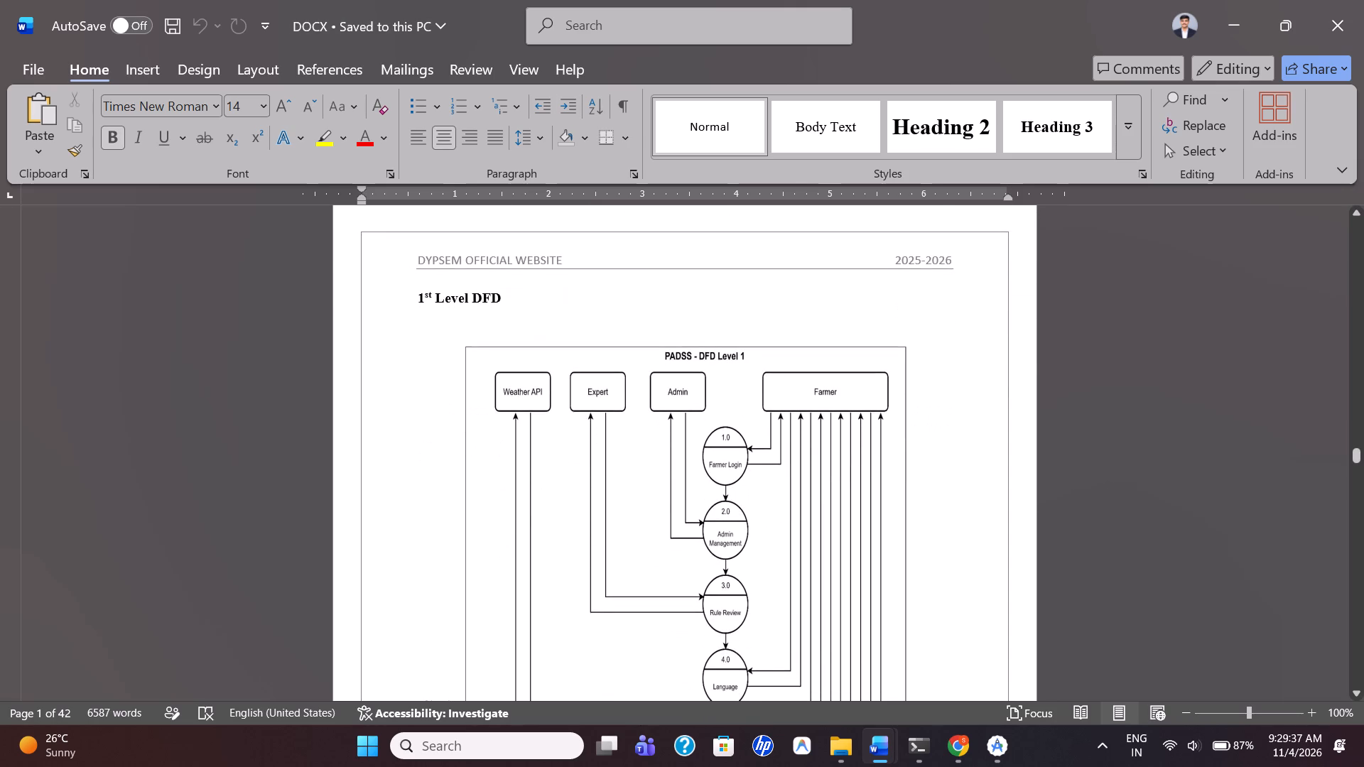
{"action": "scroll", "coordinate": [501, 428], "scroll_direction": "up", "scroll_amount": 2}
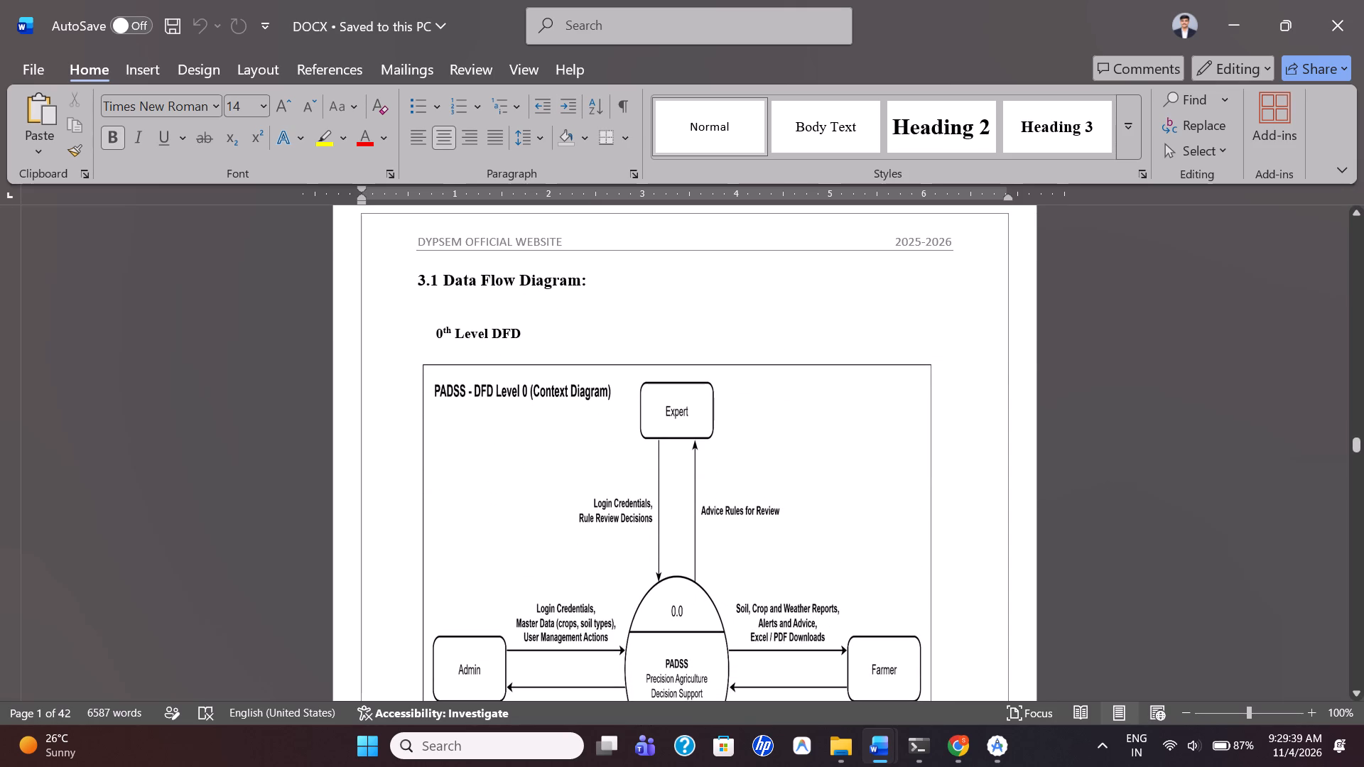
{"action": "scroll", "coordinate": [479, 422], "scroll_direction": "down", "scroll_amount": 1}
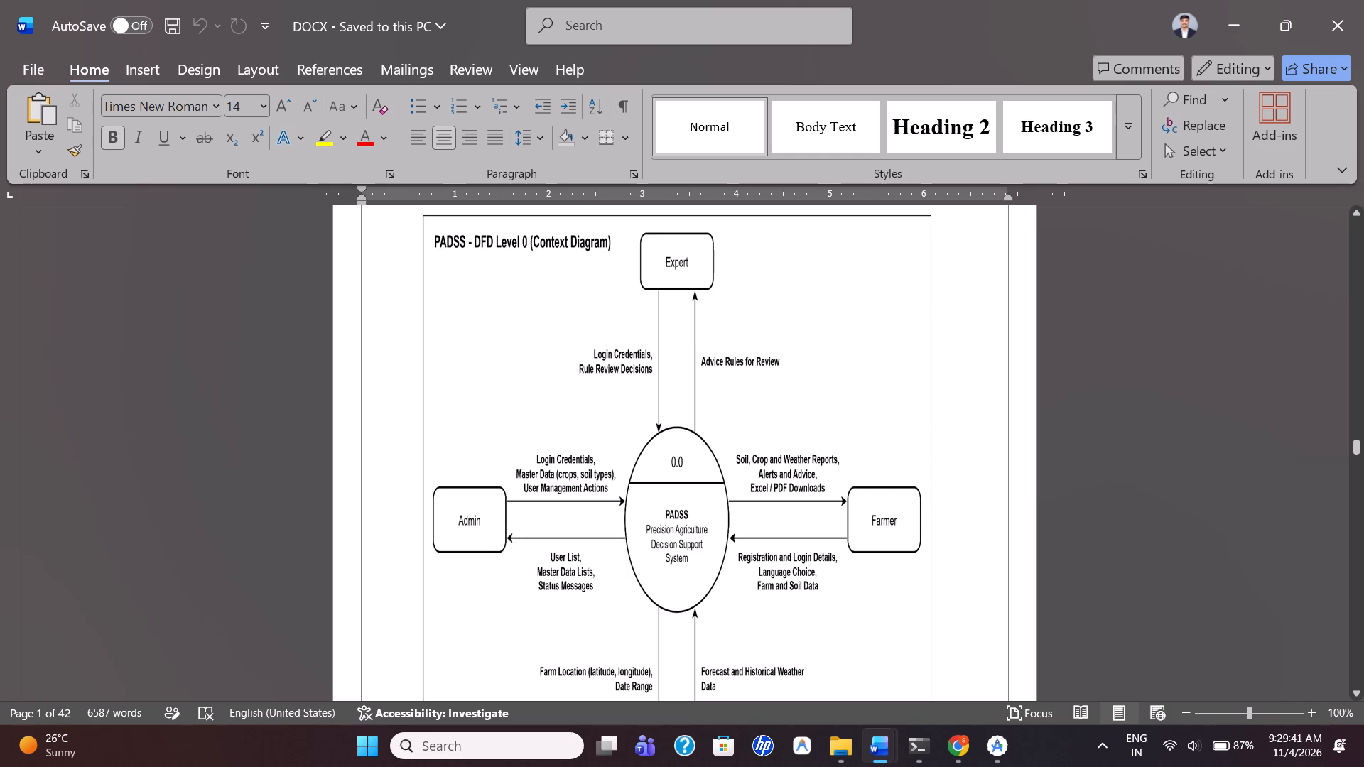
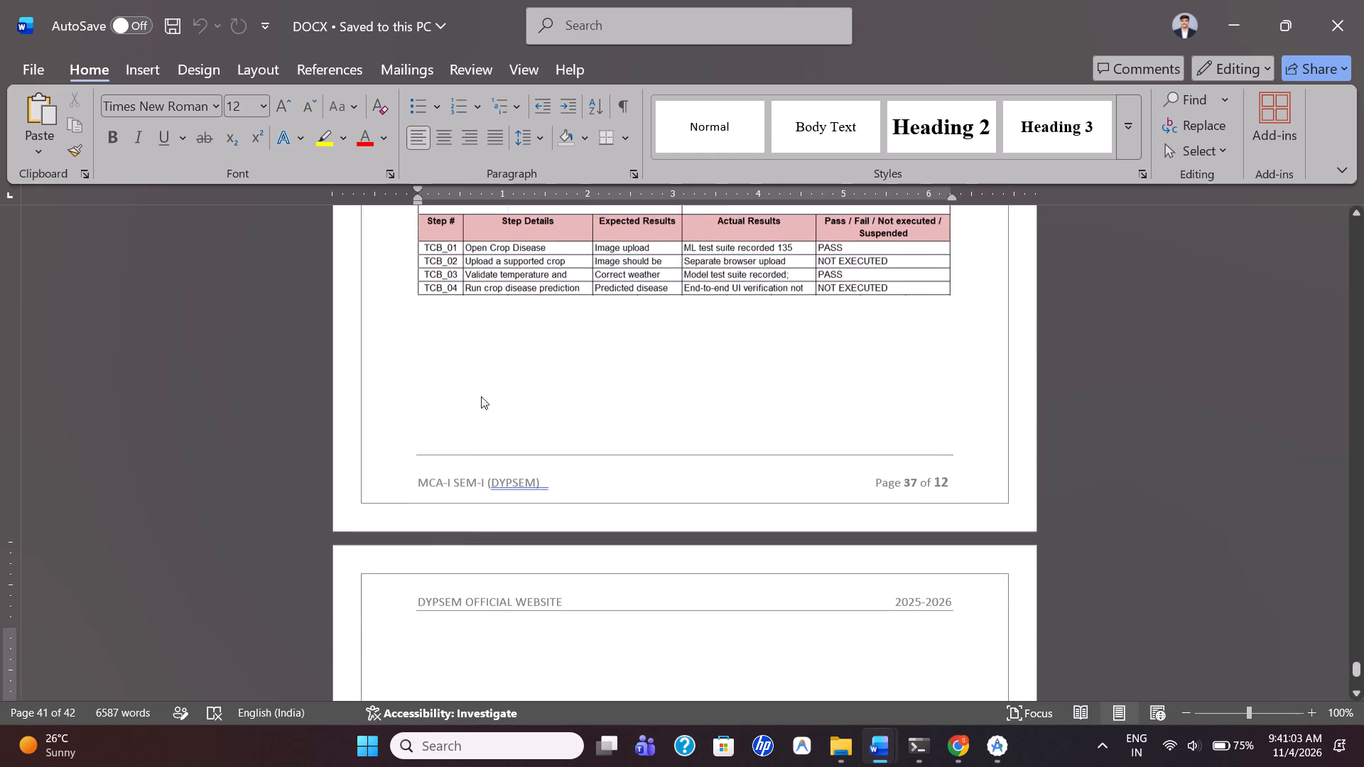
{"action": "scroll", "coordinate": [466, 484], "scroll_direction": "down", "scroll_amount": 5}
{"action": "key", "text": "ctrl+v"}
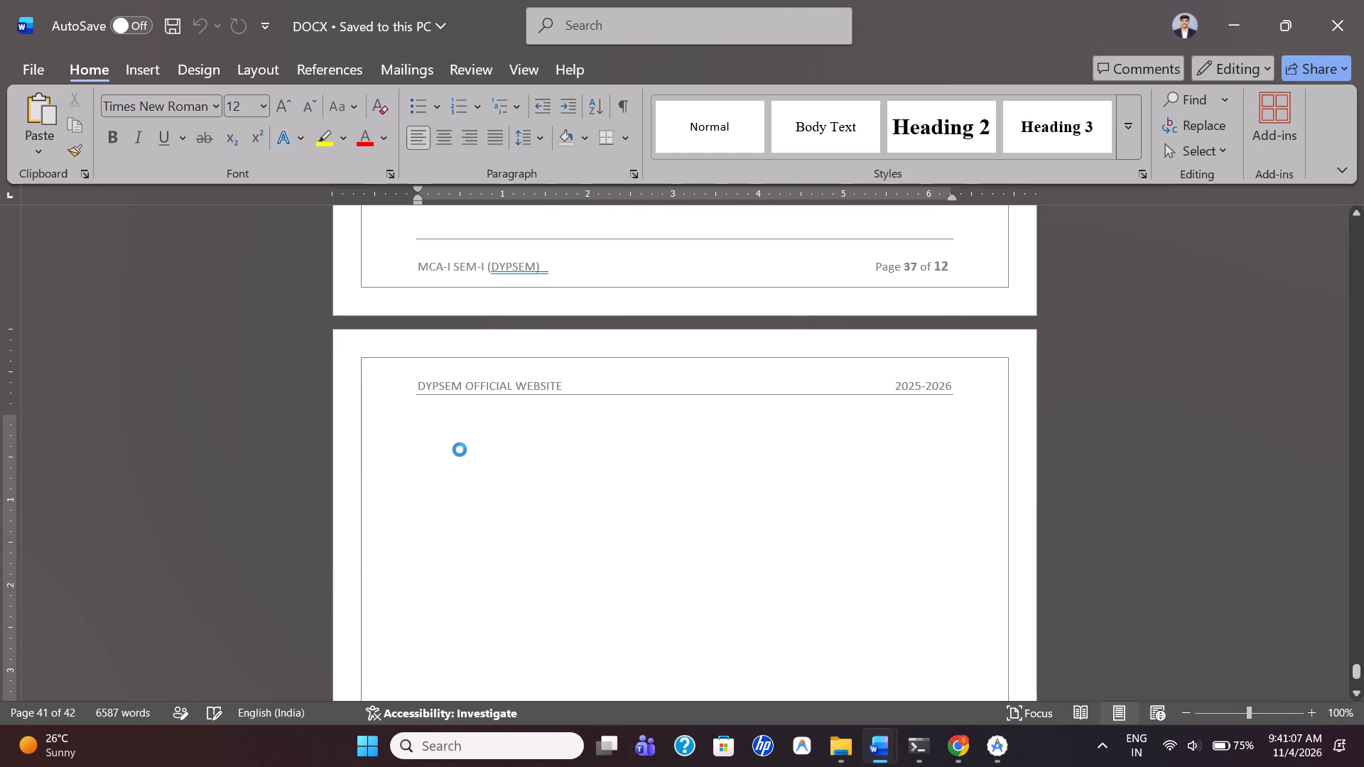
{"action": "scroll", "coordinate": [460, 450], "scroll_direction": "up", "scroll_amount": 18}
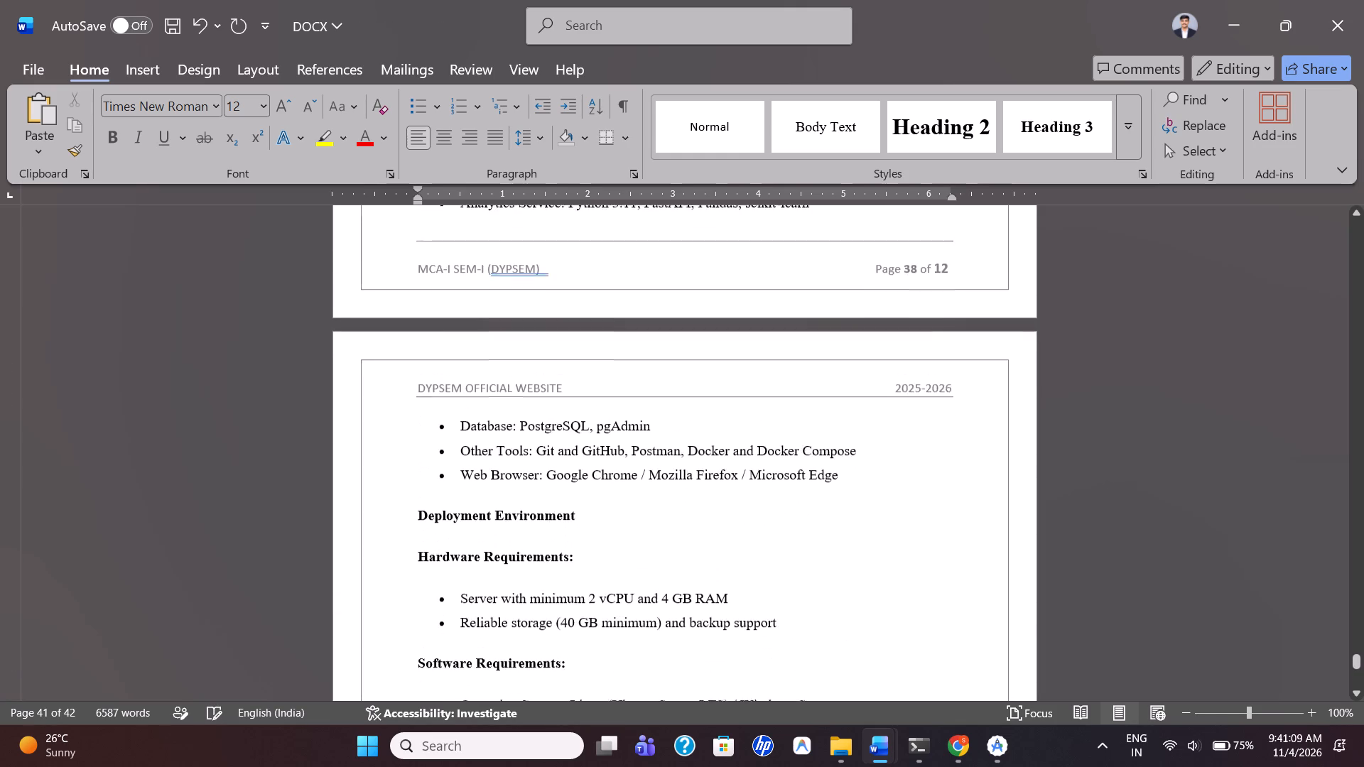
{"action": "scroll", "coordinate": [460, 450], "scroll_direction": "up", "scroll_amount": 12}
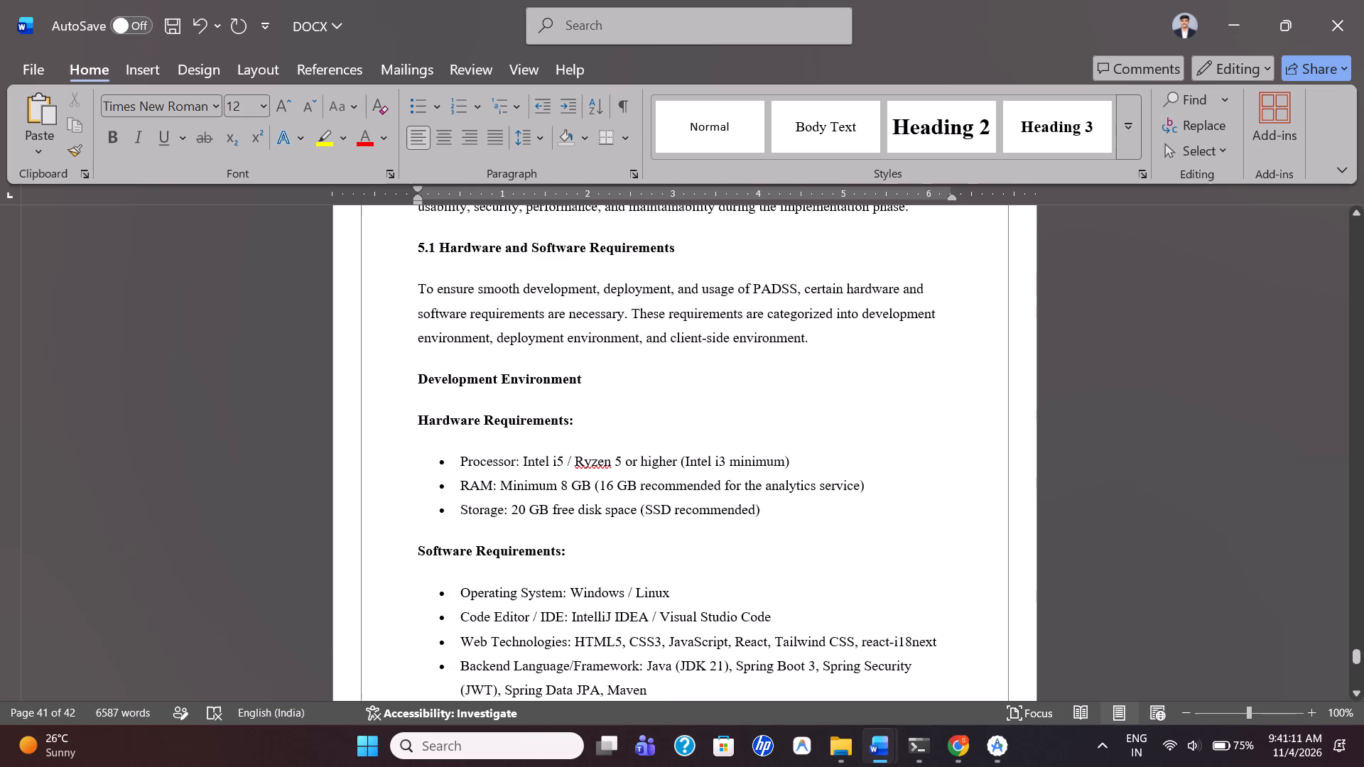
{"action": "scroll", "coordinate": [460, 449], "scroll_direction": "up", "scroll_amount": 12}
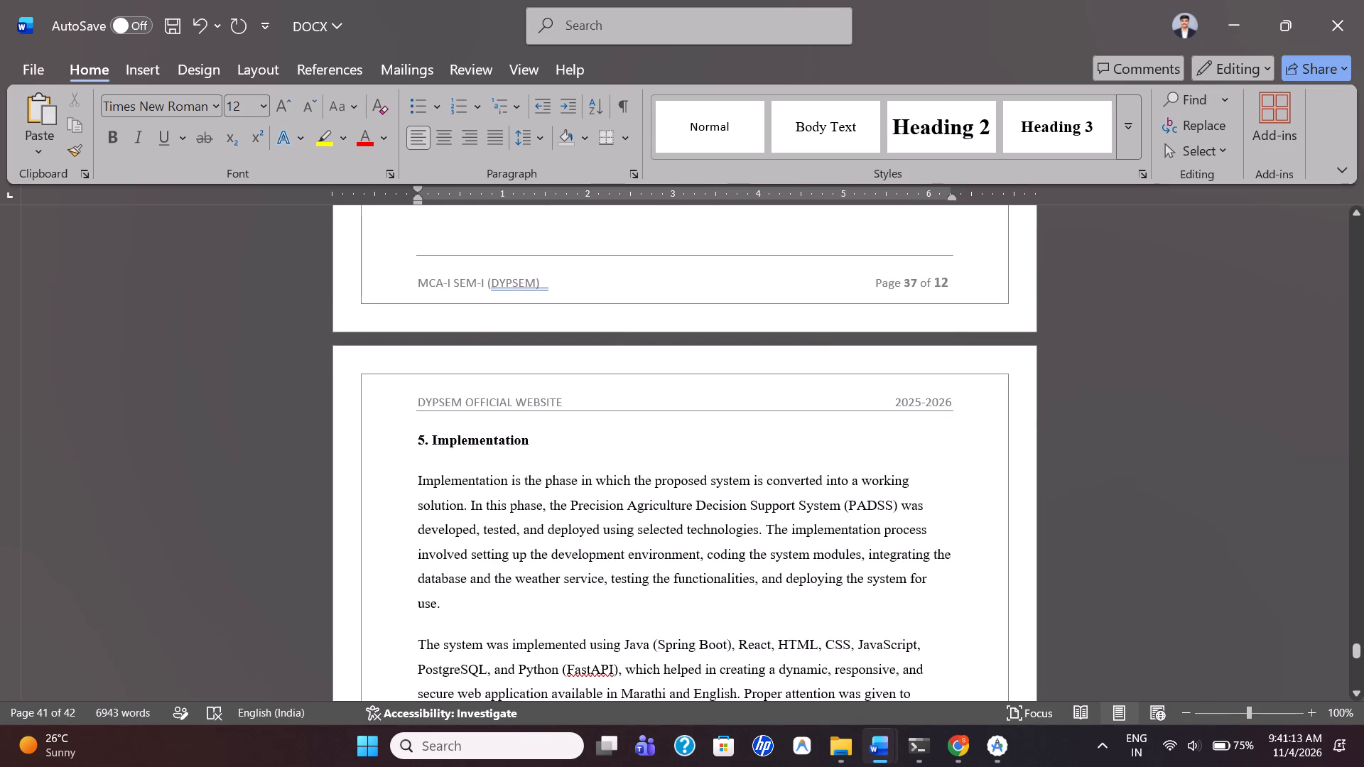
Compare the formatting of the pasted 5. Implementation heading with the Test Case No 7 and 4.2 Test Case headings, looking through the test cases.
{"action": "left_click", "coordinate": [425, 461]}
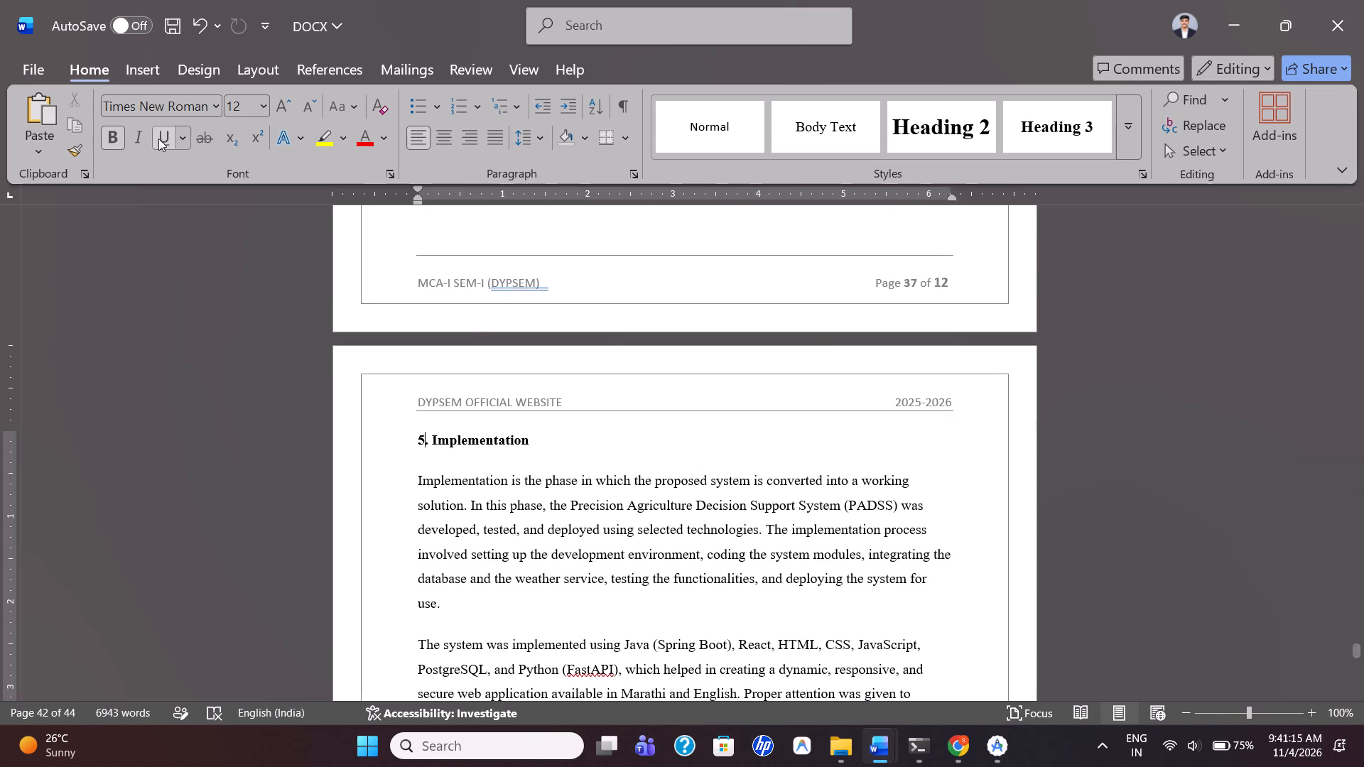
{"action": "left_click", "coordinate": [530, 452]}
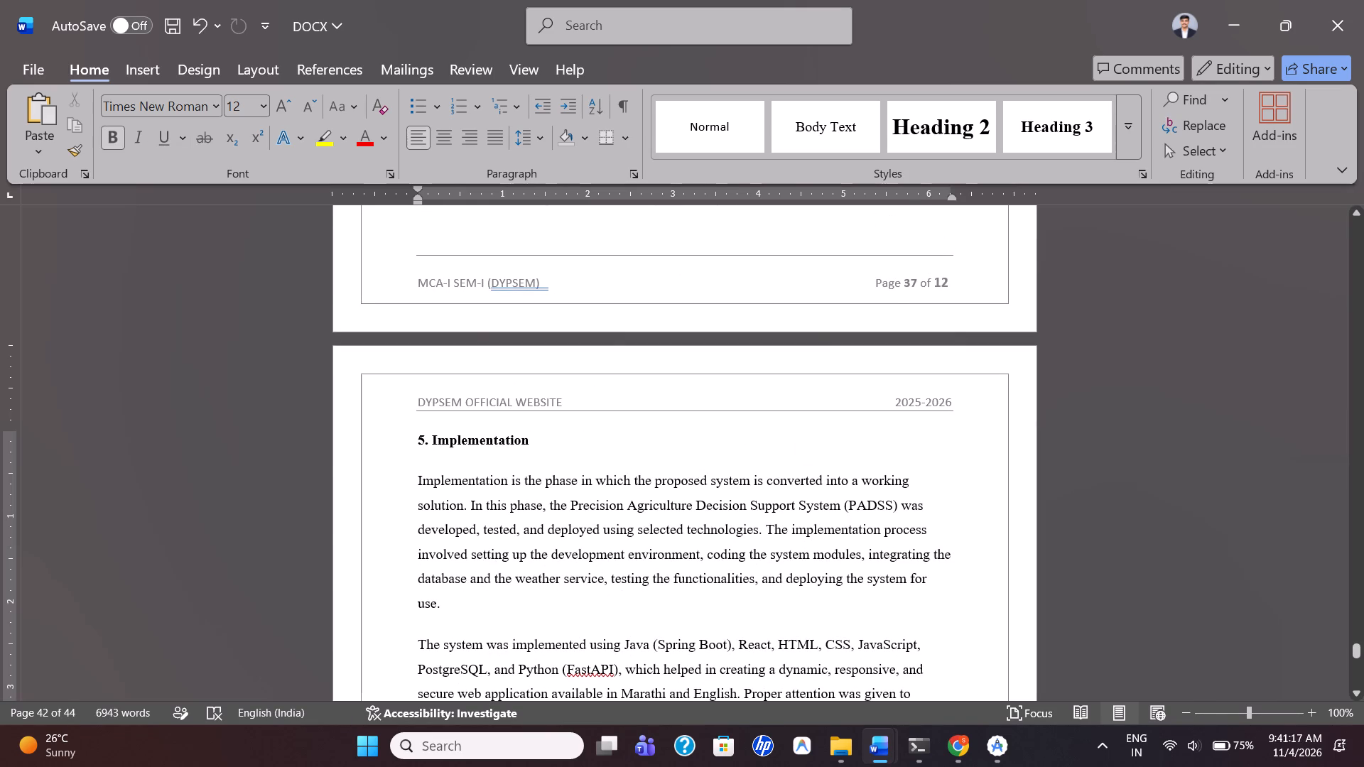
{"action": "scroll", "coordinate": [531, 445], "scroll_direction": "up", "scroll_amount": 20}
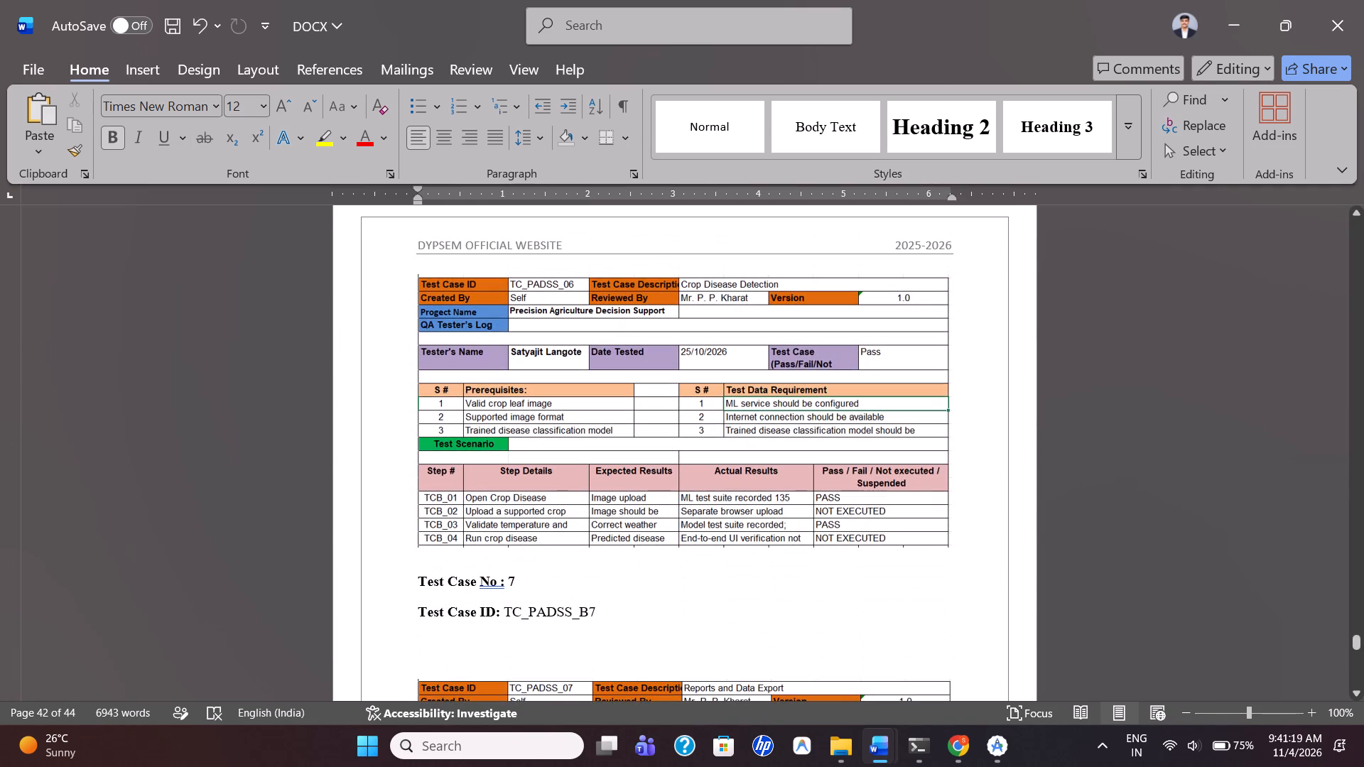
{"action": "left_click", "coordinate": [556, 564]}
{"action": "left_click", "coordinate": [521, 581]}
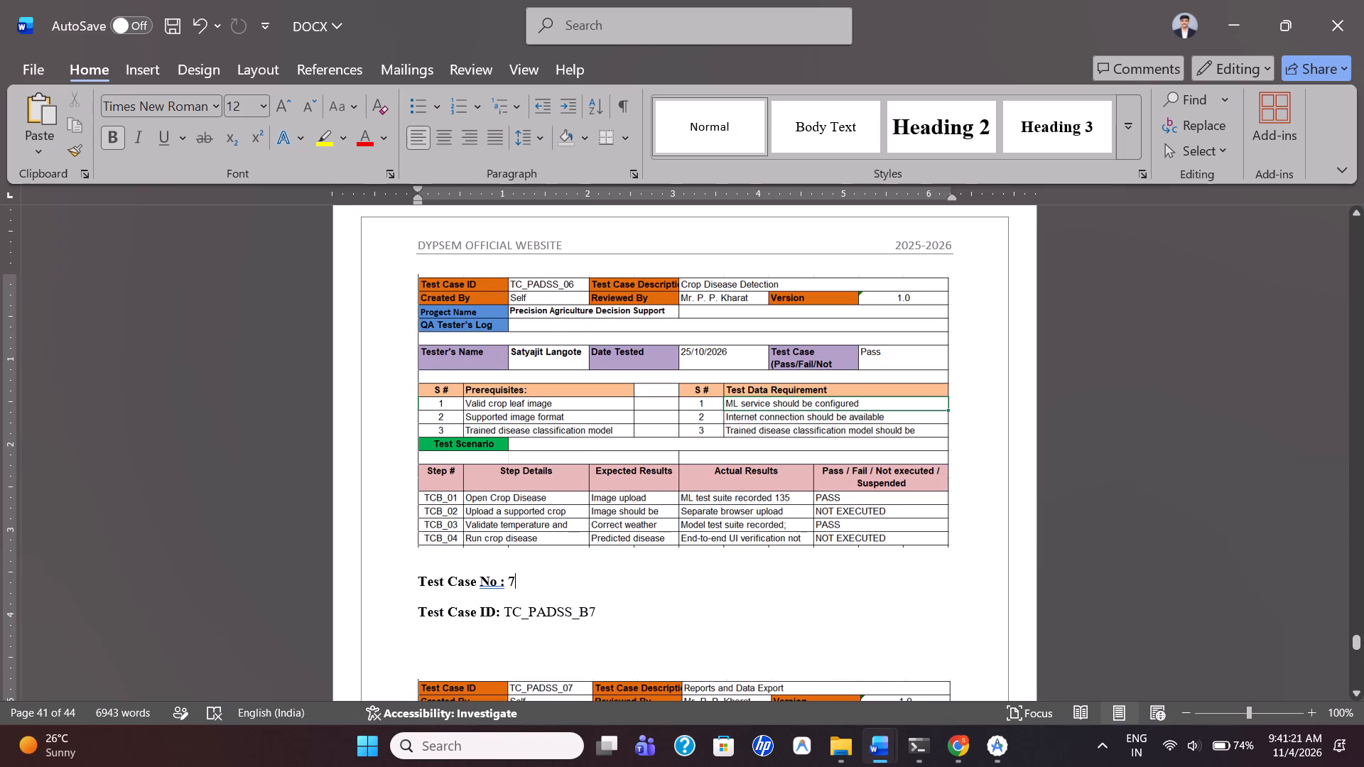
{"action": "scroll", "coordinate": [521, 581], "scroll_direction": "up", "scroll_amount": 20}
{"action": "scroll", "coordinate": [521, 581], "scroll_direction": "up", "scroll_amount": 9}
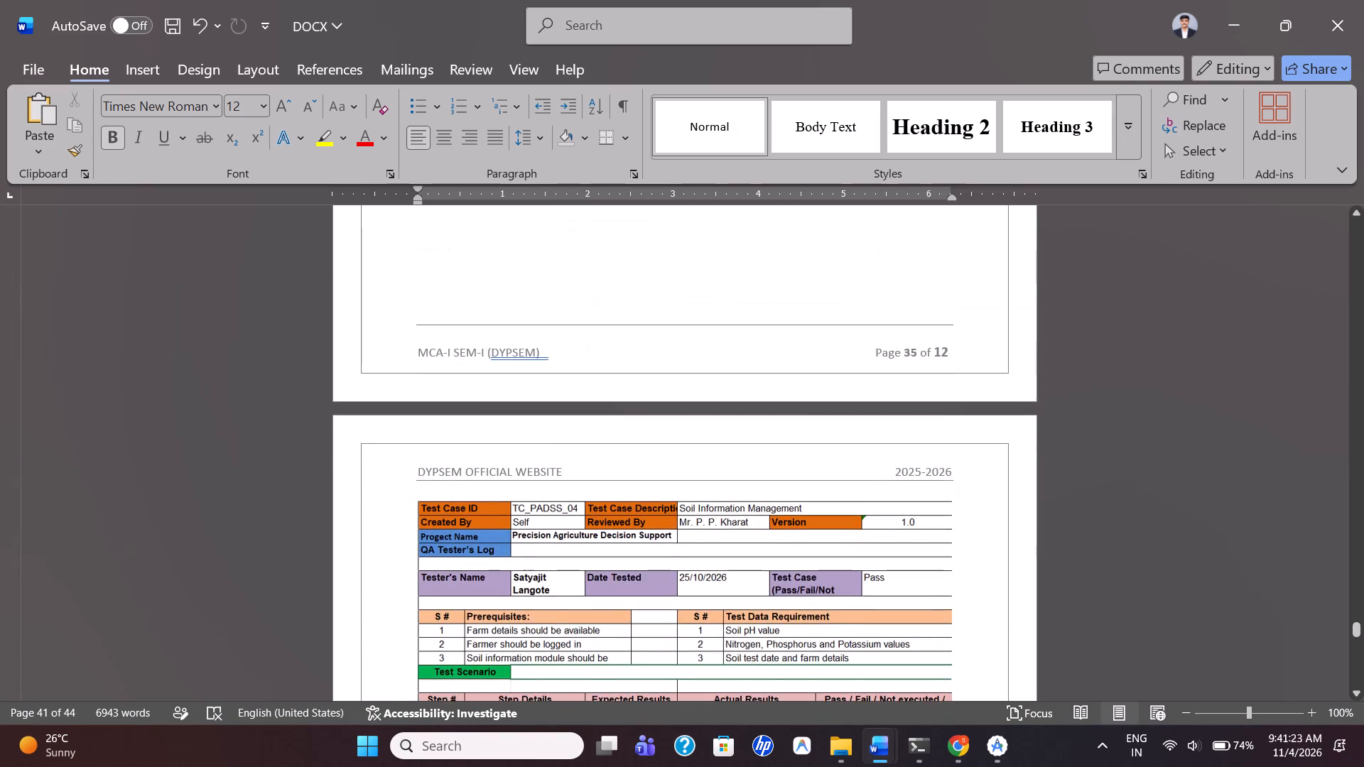
{"action": "scroll", "coordinate": [514, 586], "scroll_direction": "up", "scroll_amount": 20}
{"action": "scroll", "coordinate": [514, 586], "scroll_direction": "up", "scroll_amount": 17}
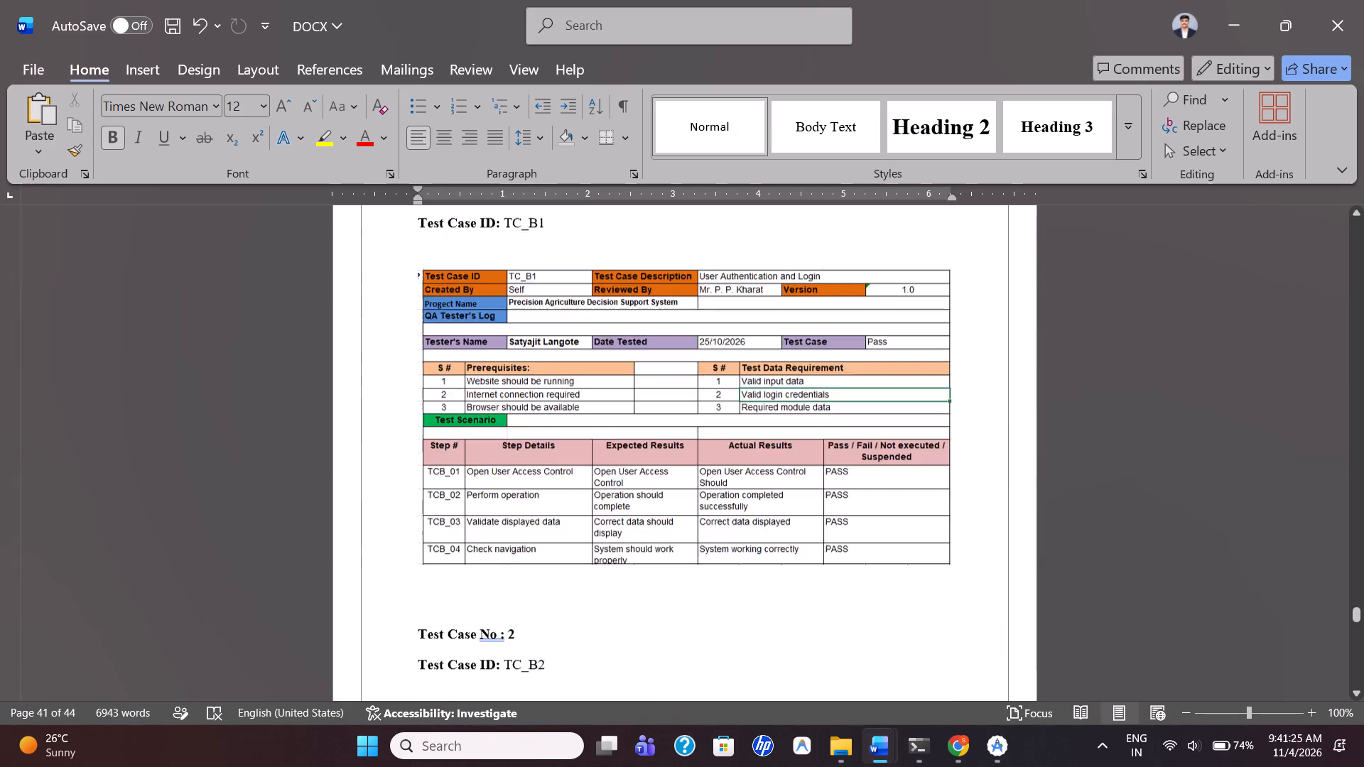
{"action": "scroll", "coordinate": [514, 585], "scroll_direction": "up", "scroll_amount": 10}
{"action": "scroll", "coordinate": [514, 585], "scroll_direction": "down", "scroll_amount": 3}
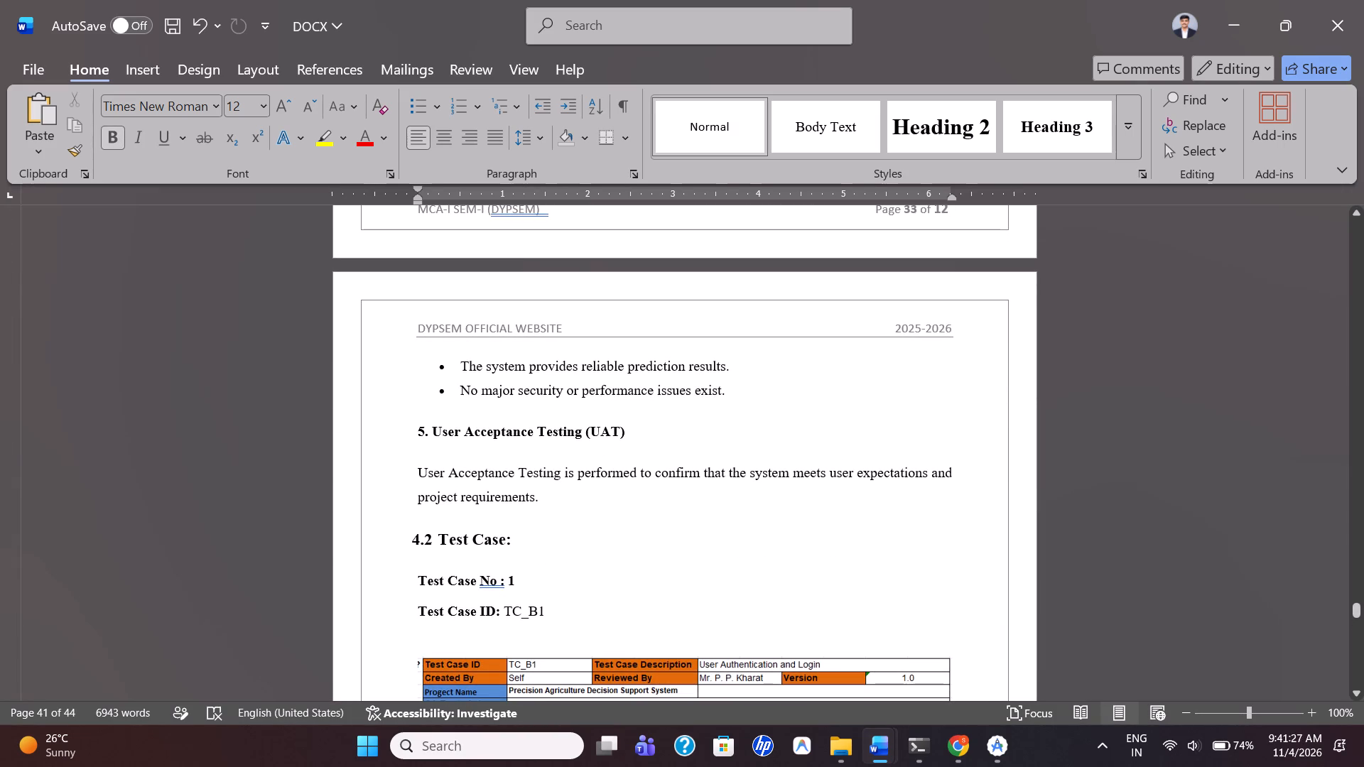
{"action": "left_click", "coordinate": [477, 534]}
{"action": "scroll", "coordinate": [477, 534], "scroll_direction": "down", "scroll_amount": 7}
{"action": "scroll", "coordinate": [477, 534], "scroll_direction": "up", "scroll_amount": 1}
{"action": "scroll", "coordinate": [477, 534], "scroll_direction": "down", "scroll_amount": 3}
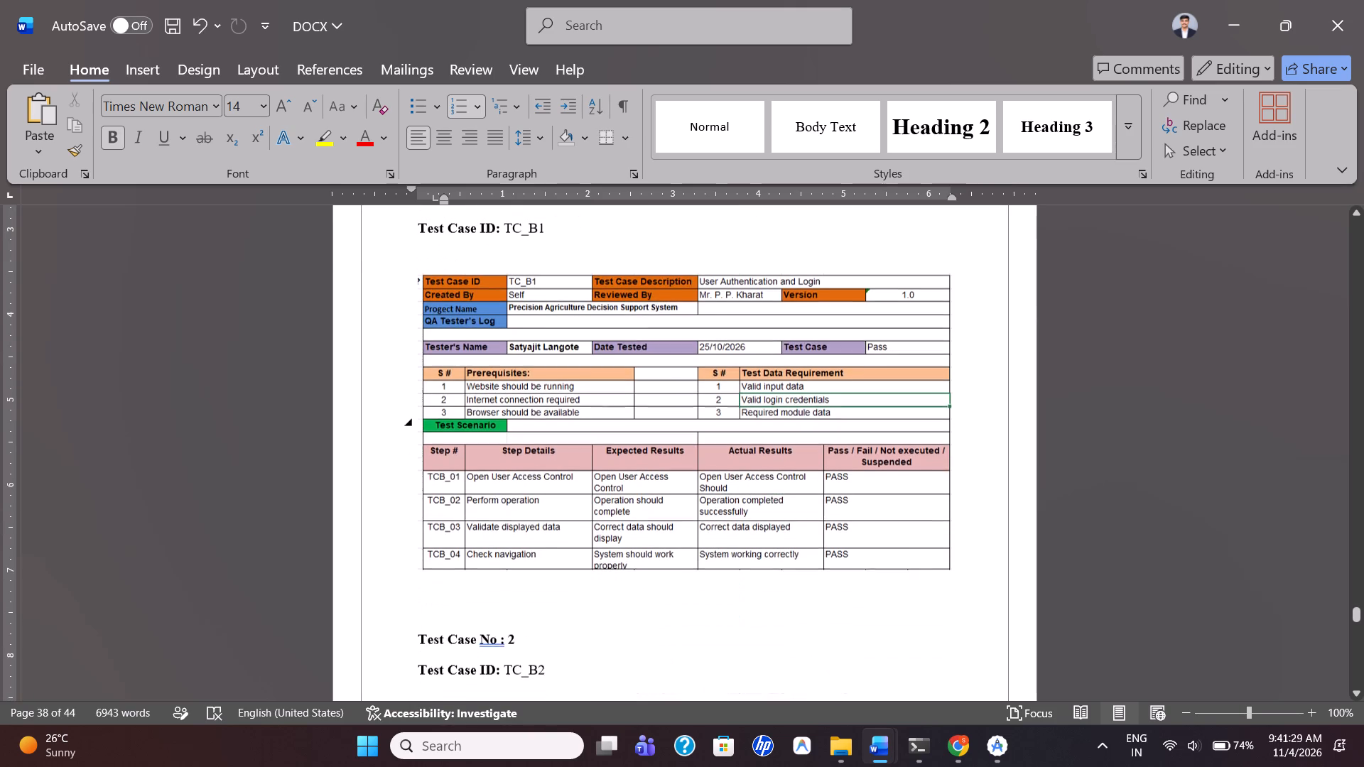
{"action": "scroll", "coordinate": [477, 534], "scroll_direction": "down", "scroll_amount": 12}
{"action": "scroll", "coordinate": [477, 534], "scroll_direction": "up", "scroll_amount": 7}
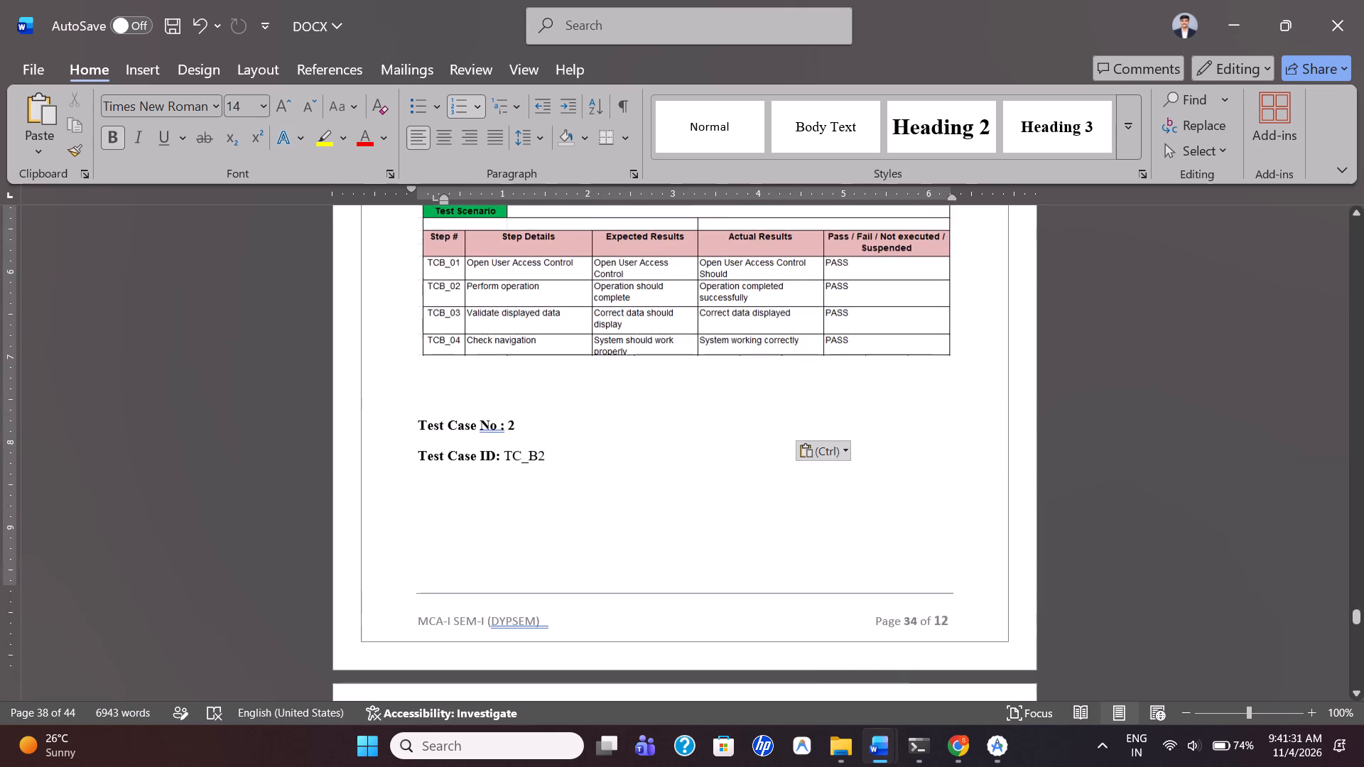
{"action": "scroll", "coordinate": [477, 534], "scroll_direction": "down", "scroll_amount": 20}
{"action": "scroll", "coordinate": [477, 534], "scroll_direction": "down", "scroll_amount": 20}
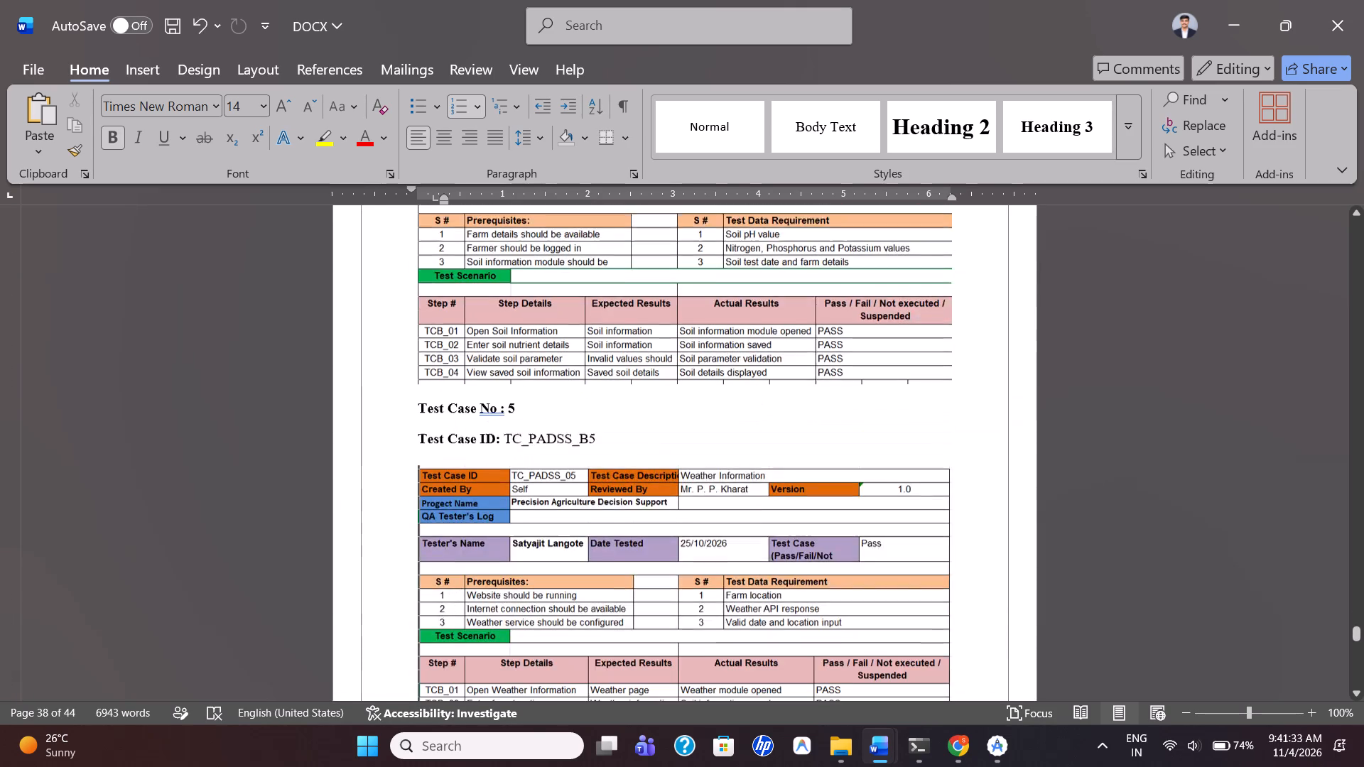
{"action": "scroll", "coordinate": [477, 534], "scroll_direction": "down", "scroll_amount": 6}
{"action": "scroll", "coordinate": [477, 534], "scroll_direction": "down", "scroll_amount": 19}
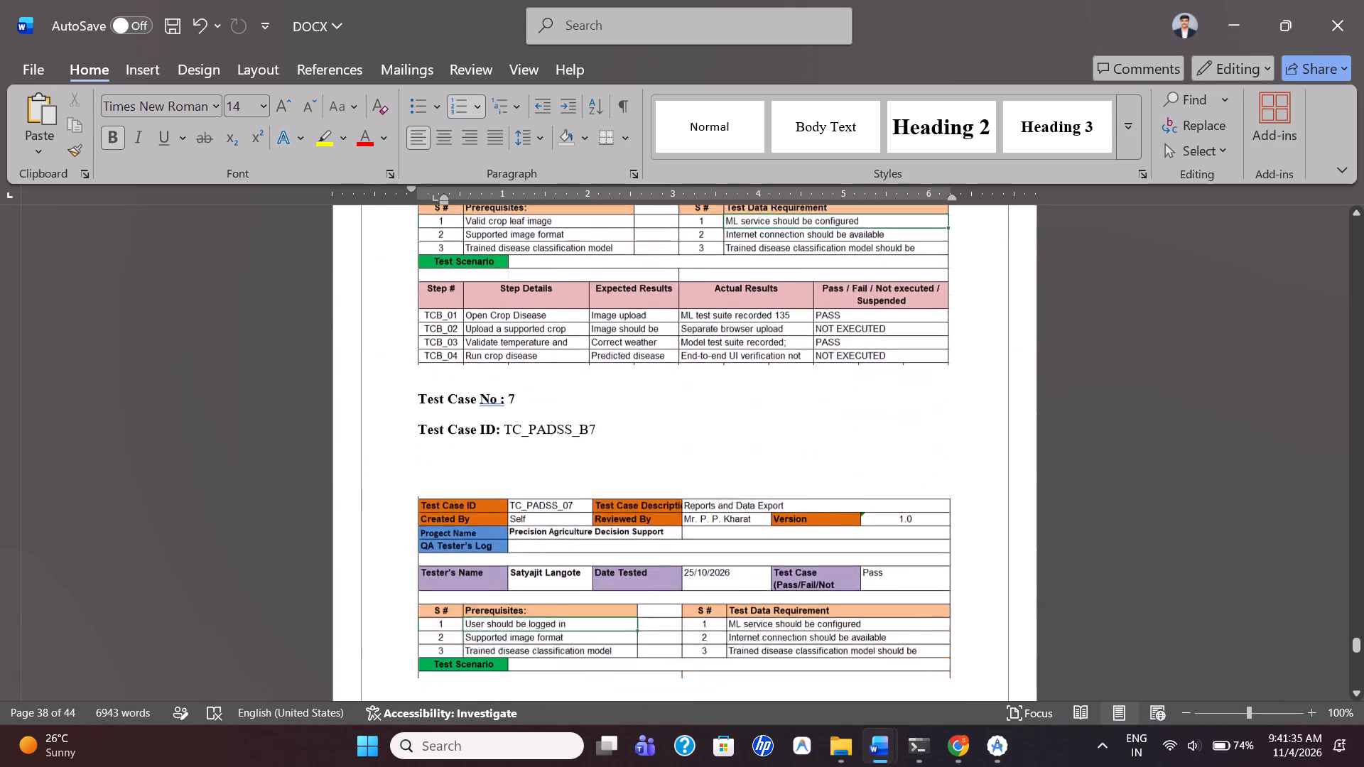
Increase the font size of the pasted 5. Implementation heading to 14 pt.
{"action": "scroll", "coordinate": [501, 553], "scroll_direction": "down", "scroll_amount": 19}
{"action": "scroll", "coordinate": [501, 553], "scroll_direction": "down", "scroll_amount": 4}
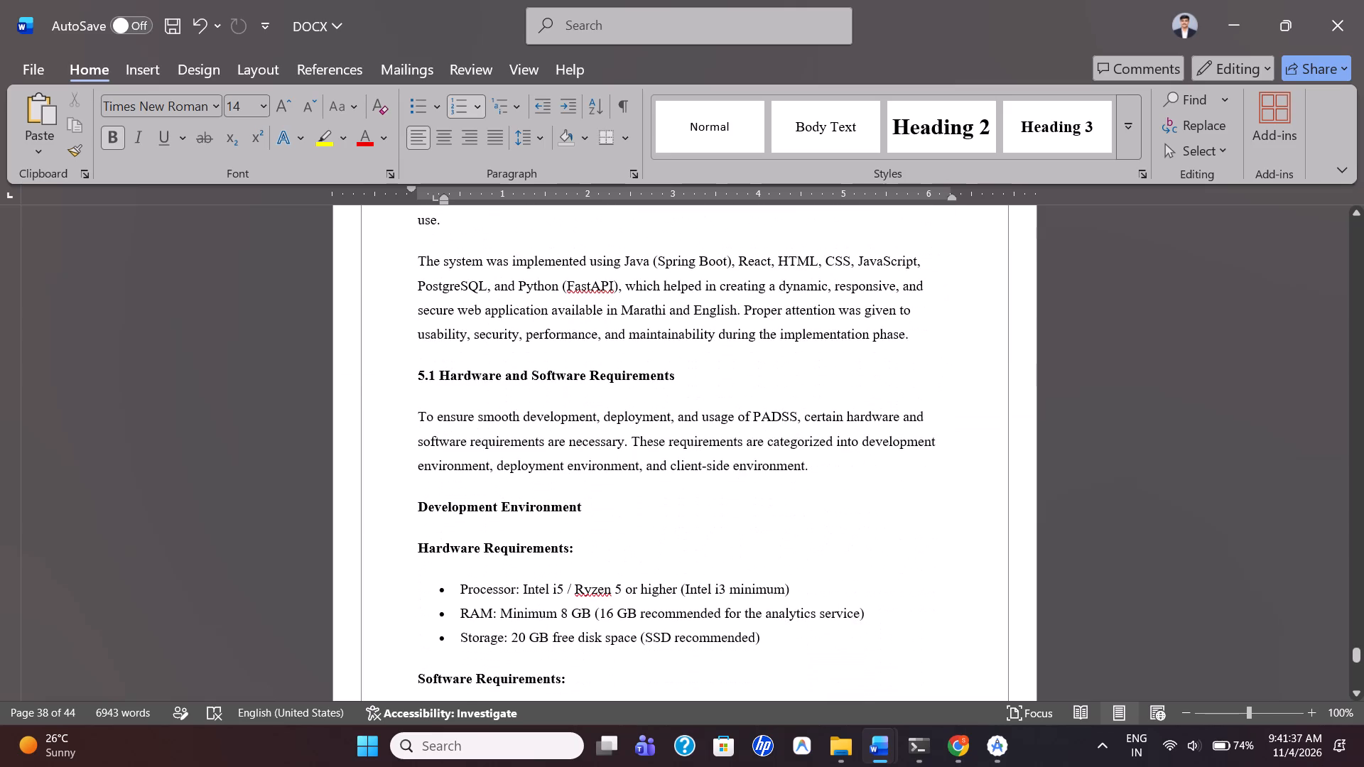
{"action": "scroll", "coordinate": [501, 553], "scroll_direction": "down", "scroll_amount": 3}
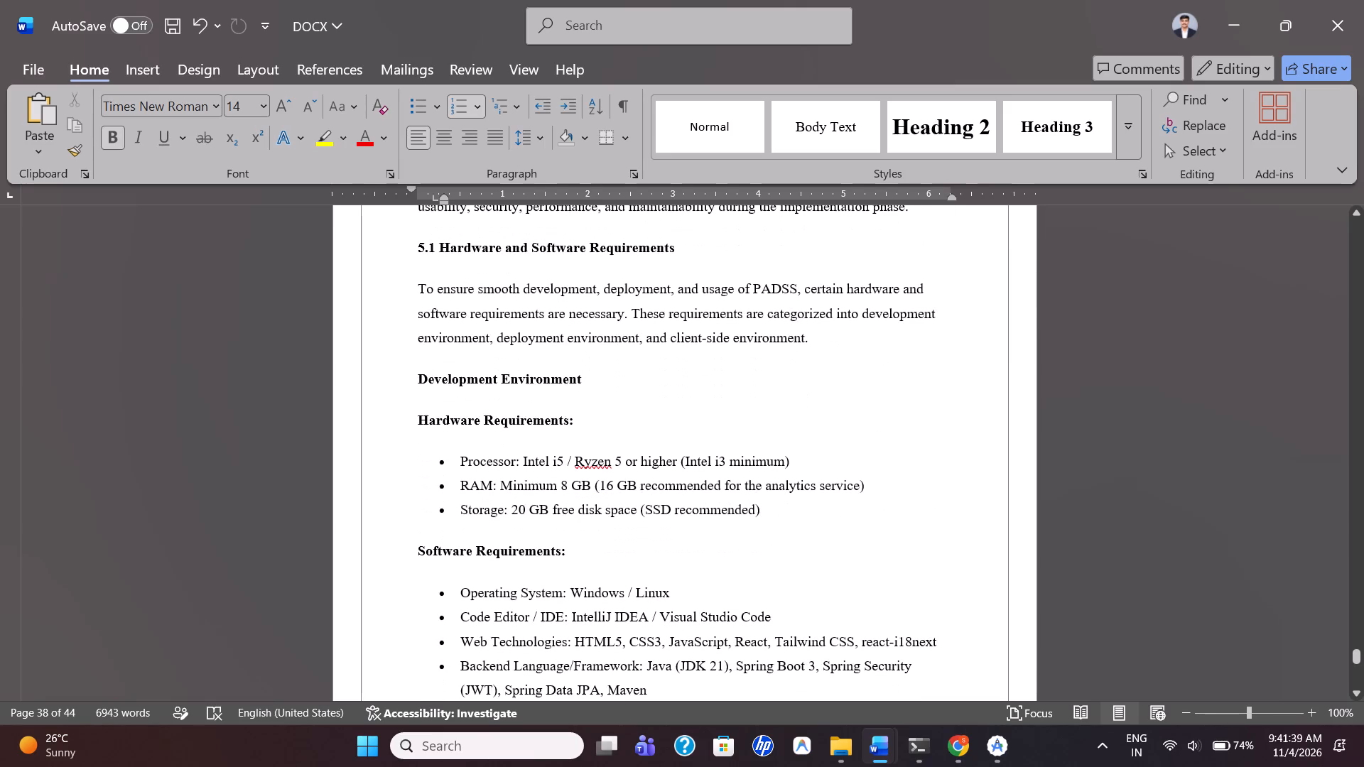
{"action": "scroll", "coordinate": [501, 553], "scroll_direction": "down", "scroll_amount": 6}
{"action": "scroll", "coordinate": [504, 551], "scroll_direction": "up", "scroll_amount": 17}
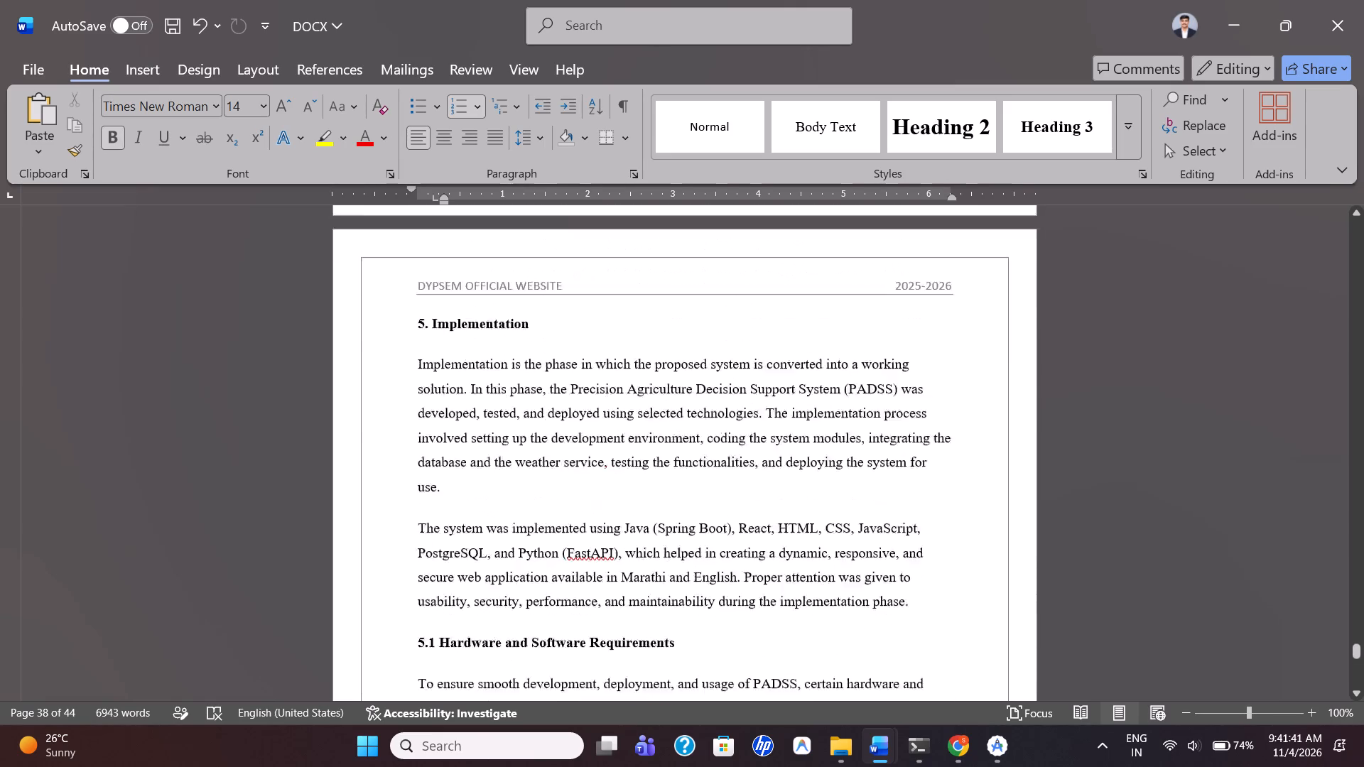
{"action": "scroll", "coordinate": [499, 547], "scroll_direction": "up", "scroll_amount": 3}
{"action": "left_click", "coordinate": [539, 538]}
{"action": "left_click_drag", "start_coordinate": [541, 524], "coordinate": [458, 528]}
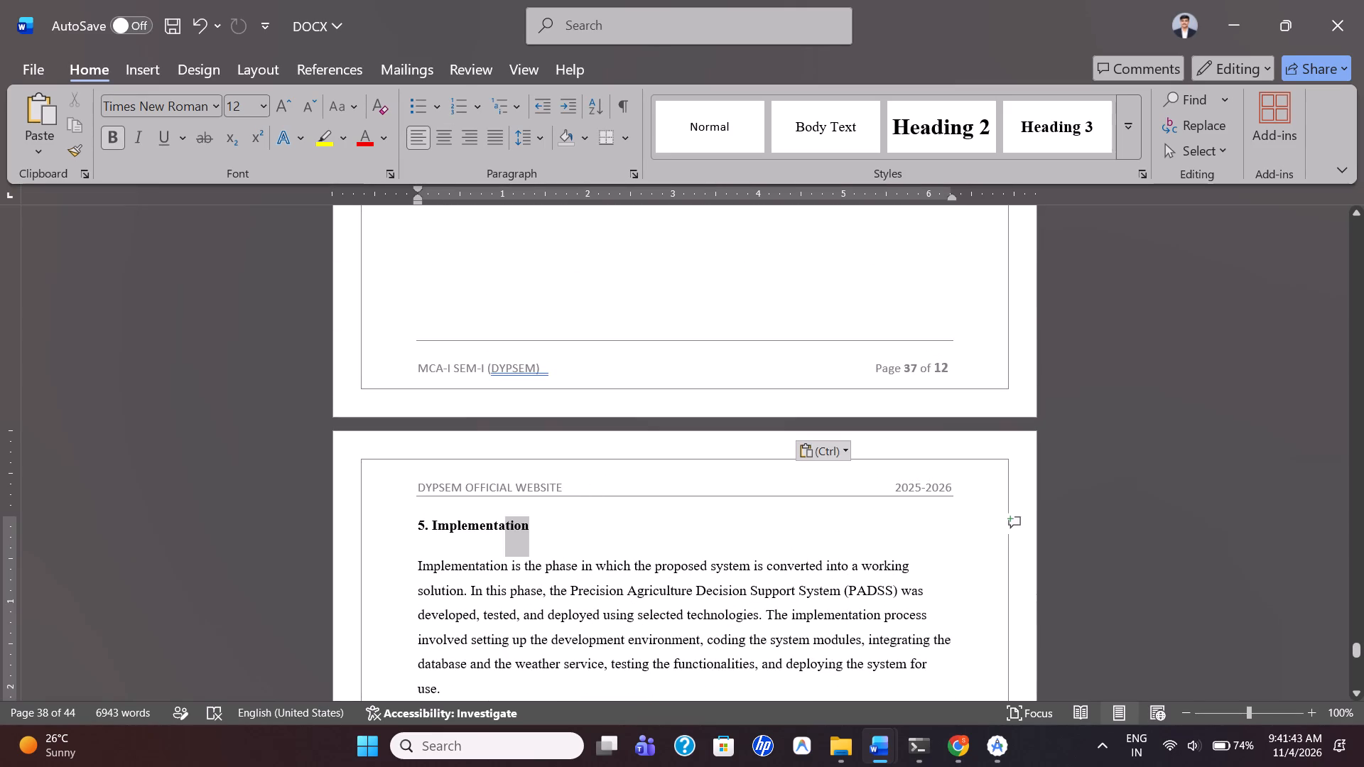
{"action": "left_click_drag", "start_coordinate": [458, 528], "coordinate": [352, 513]}
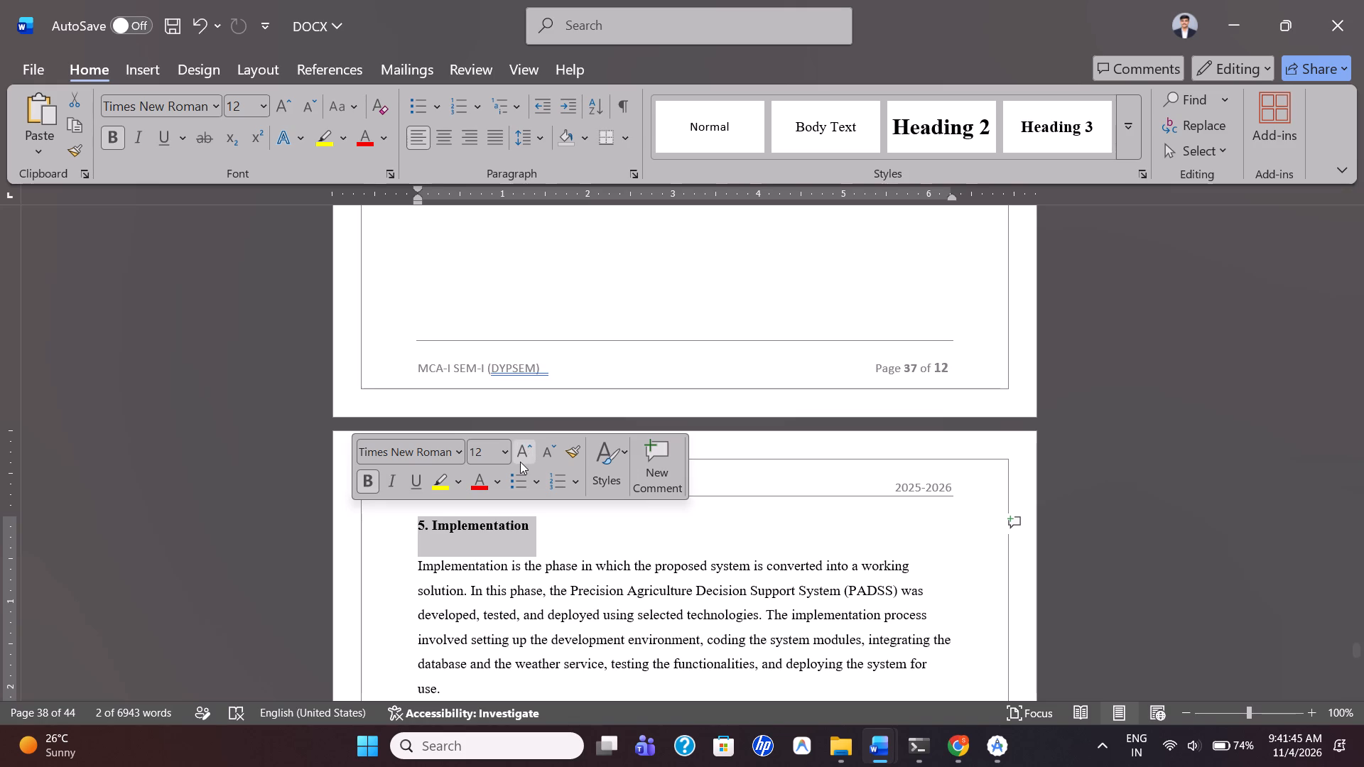
{"action": "left_click", "coordinate": [522, 450]}
{"action": "left_click", "coordinate": [569, 589]}
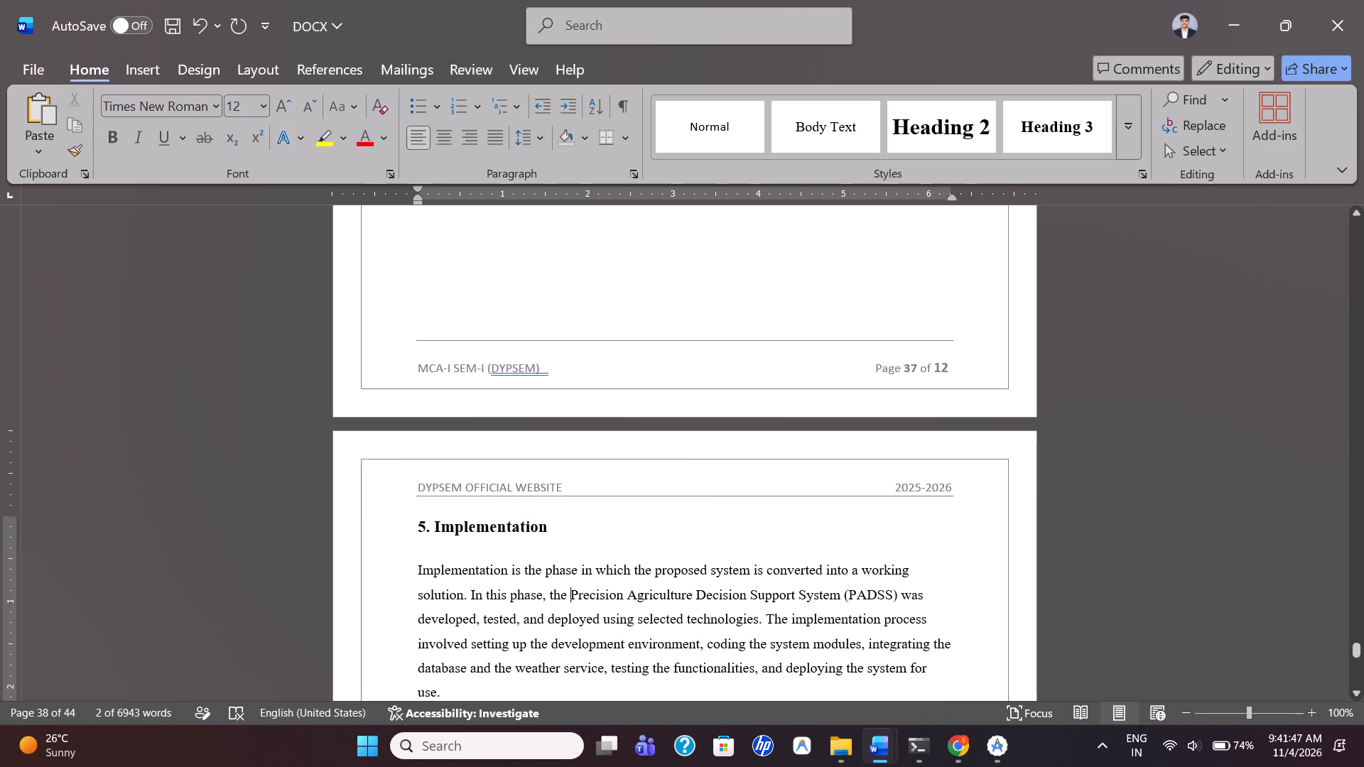
{"action": "left_click", "coordinate": [507, 545]}
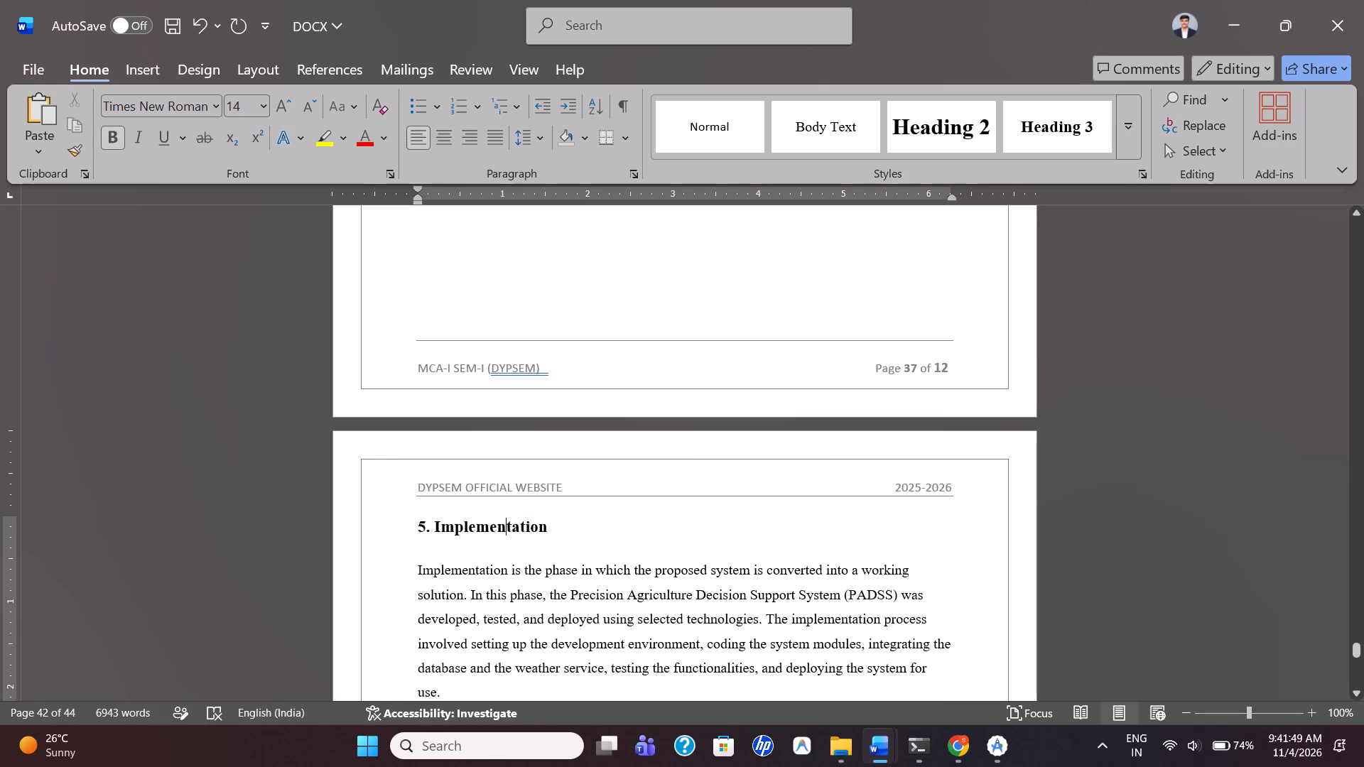
{"action": "left_click", "coordinate": [516, 572]}
Check the 5.1 heading's size in DYPSEM Docx Final (4), and set the DOCX report's 5.1 Hardware and Software Requirements heading to 14 pt.
{"action": "scroll", "coordinate": [516, 572], "scroll_direction": "down", "scroll_amount": 7}
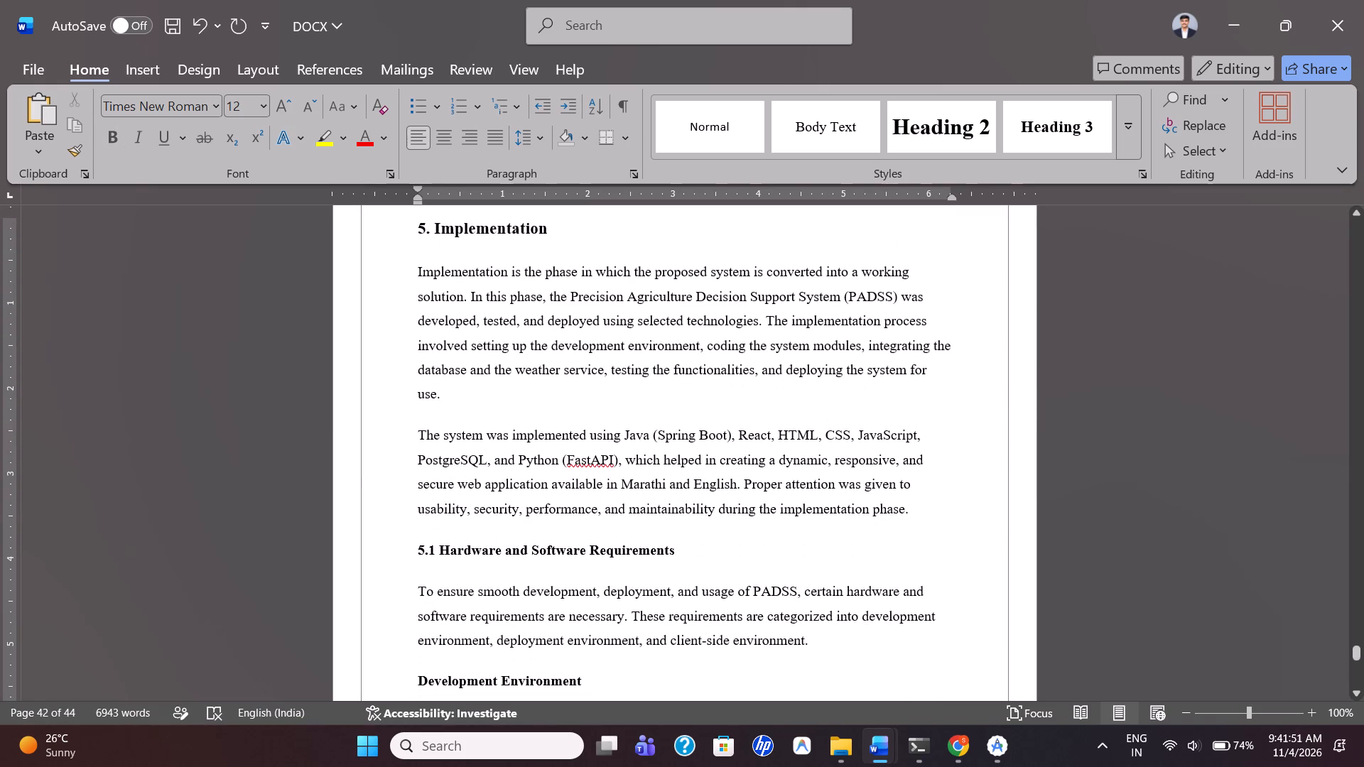
{"action": "left_click", "coordinate": [470, 552]}
{"action": "scroll", "coordinate": [597, 562], "scroll_direction": "up", "scroll_amount": 1}
{"action": "scroll", "coordinate": [644, 593], "scroll_direction": "down", "scroll_amount": 3}
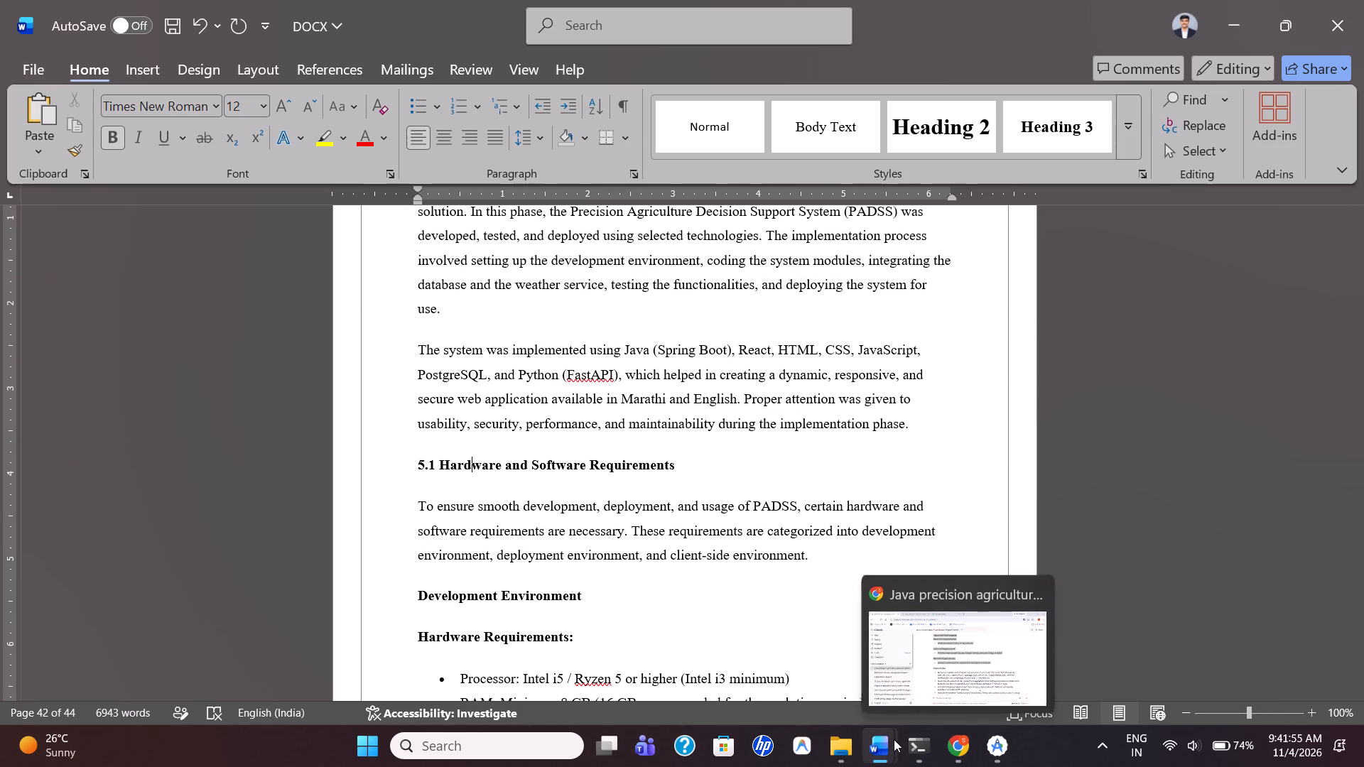
{"action": "left_click", "coordinate": [948, 678]}
{"action": "scroll", "coordinate": [666, 510], "scroll_direction": "down", "scroll_amount": 3}
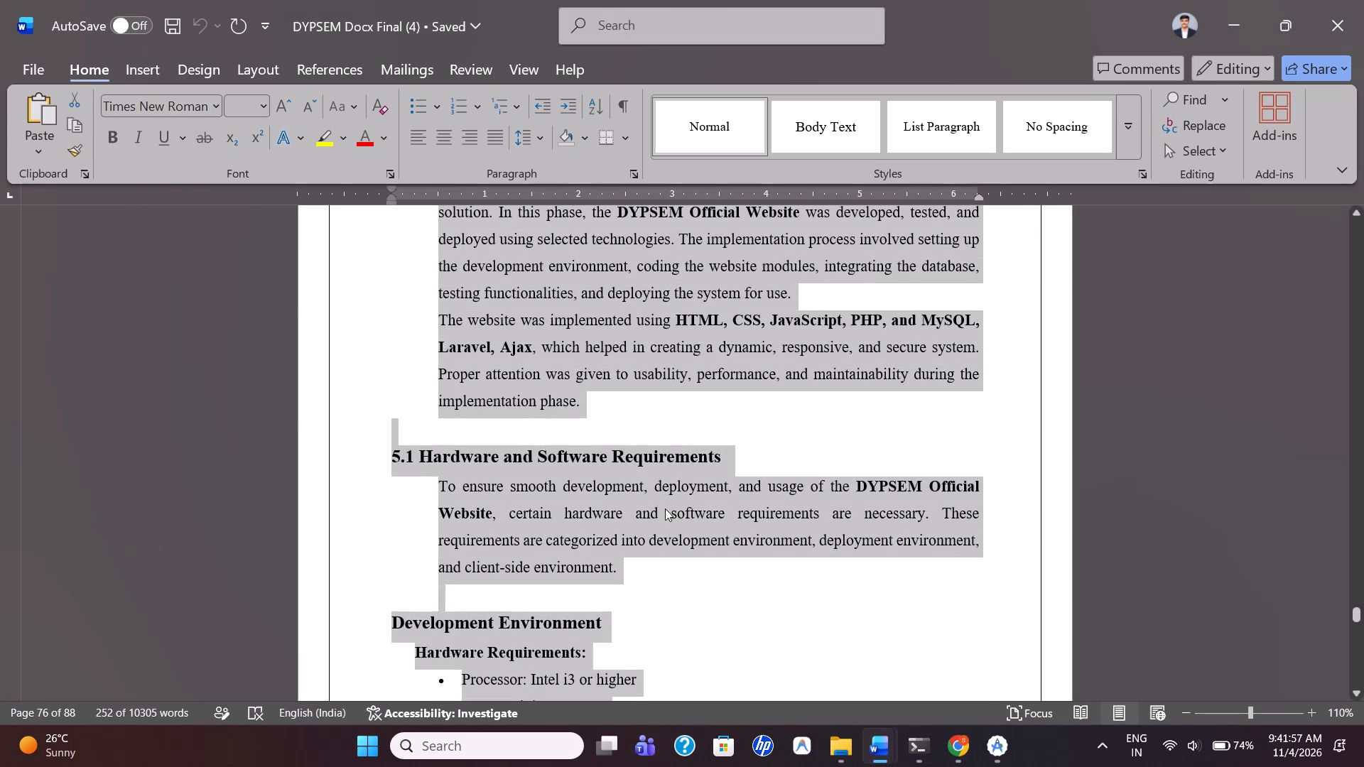
{"action": "left_click", "coordinate": [635, 460]}
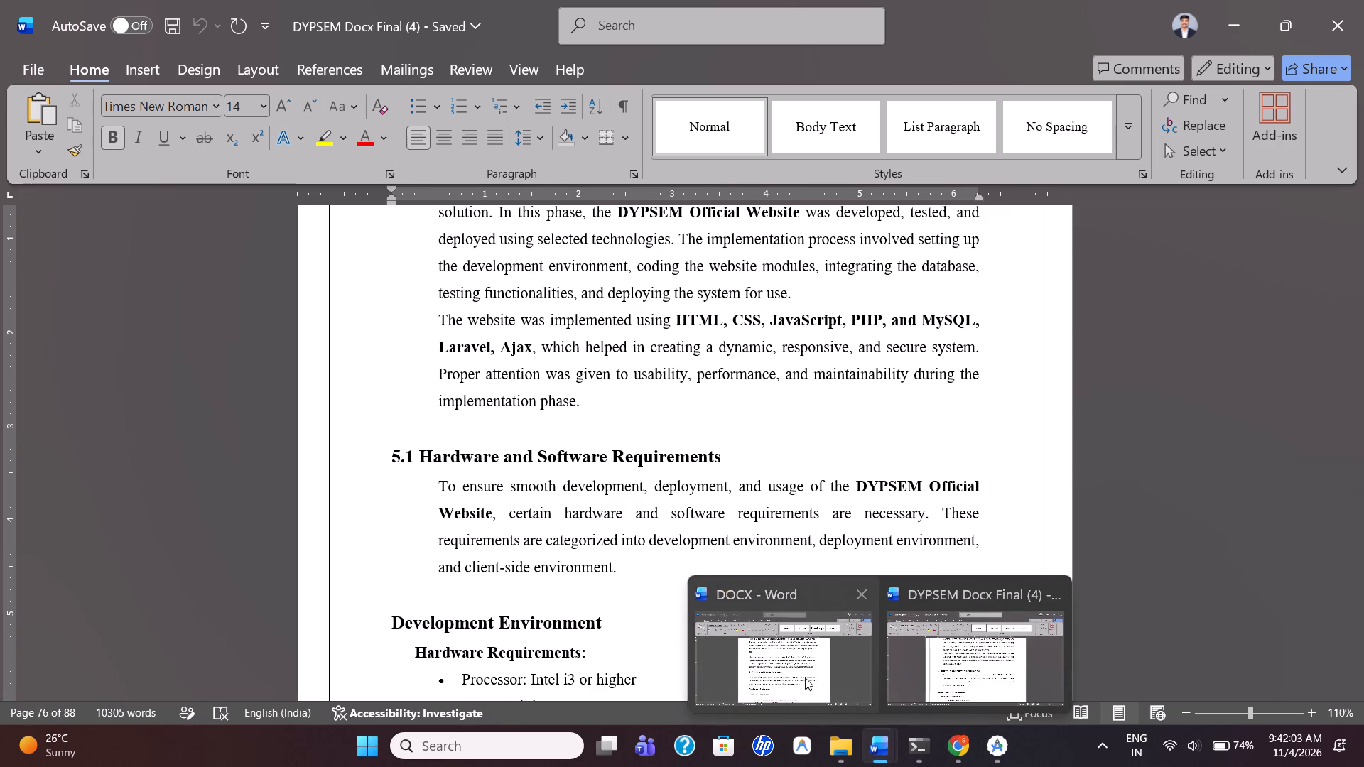
{"action": "left_click", "coordinate": [804, 675]}
{"action": "left_click", "coordinate": [649, 453]}
{"action": "left_click", "coordinate": [685, 471]}
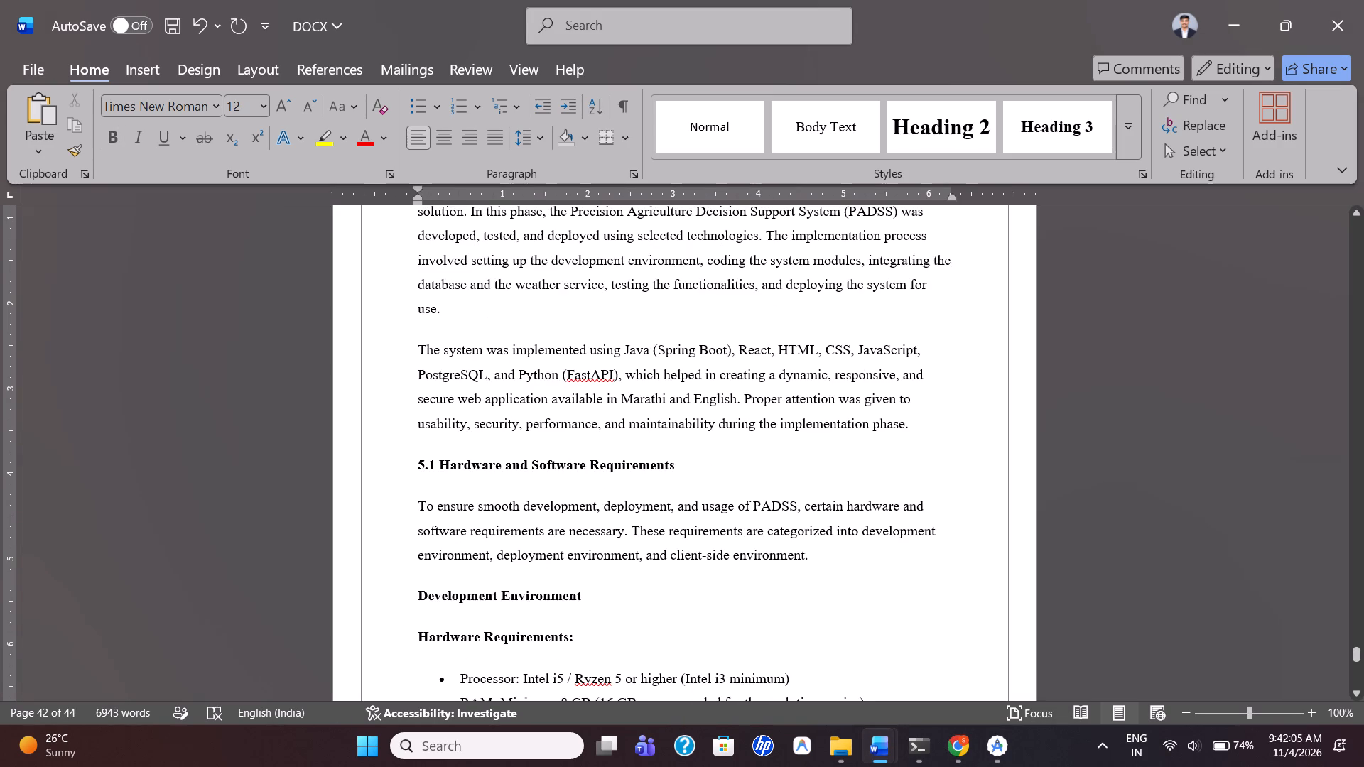
{"action": "left_click_drag", "start_coordinate": [685, 471], "coordinate": [391, 472]}
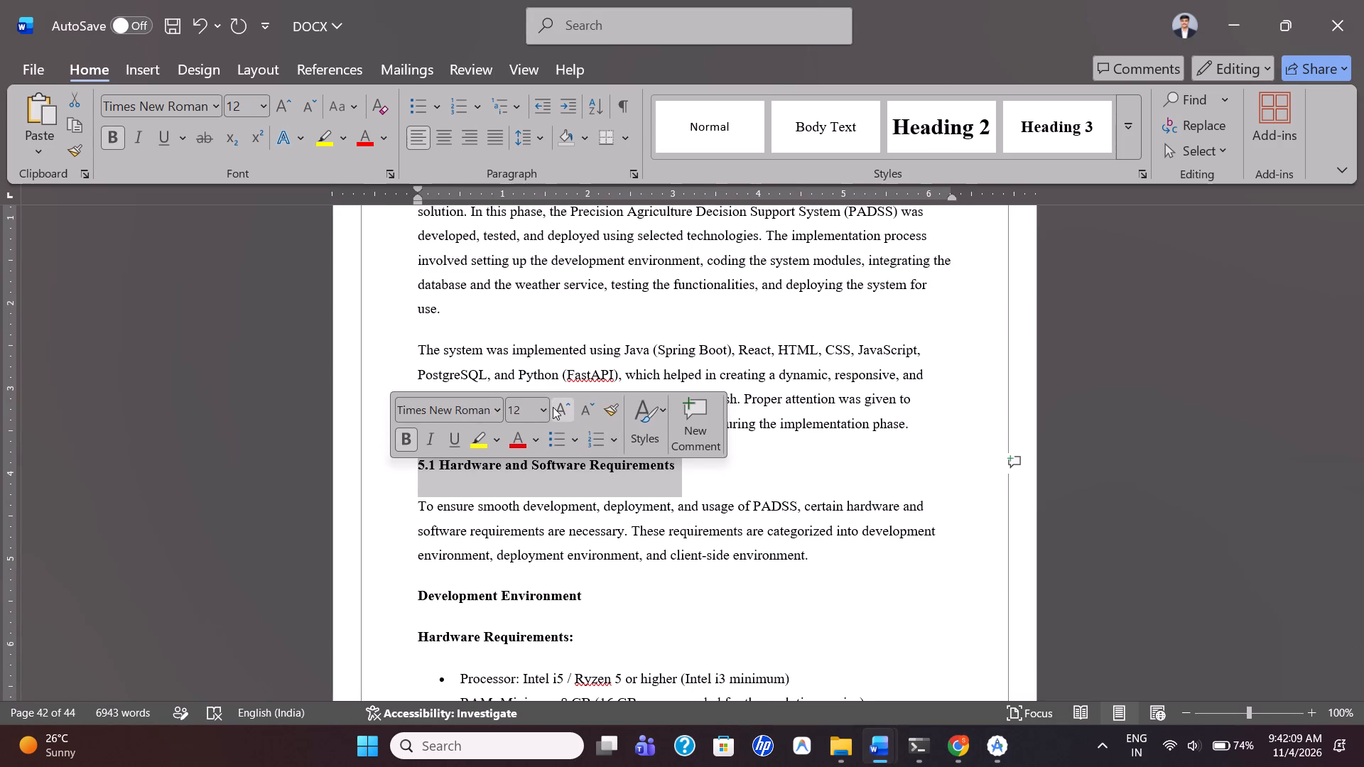
{"action": "left_click", "coordinate": [553, 407]}
{"action": "left_click", "coordinate": [571, 491]}
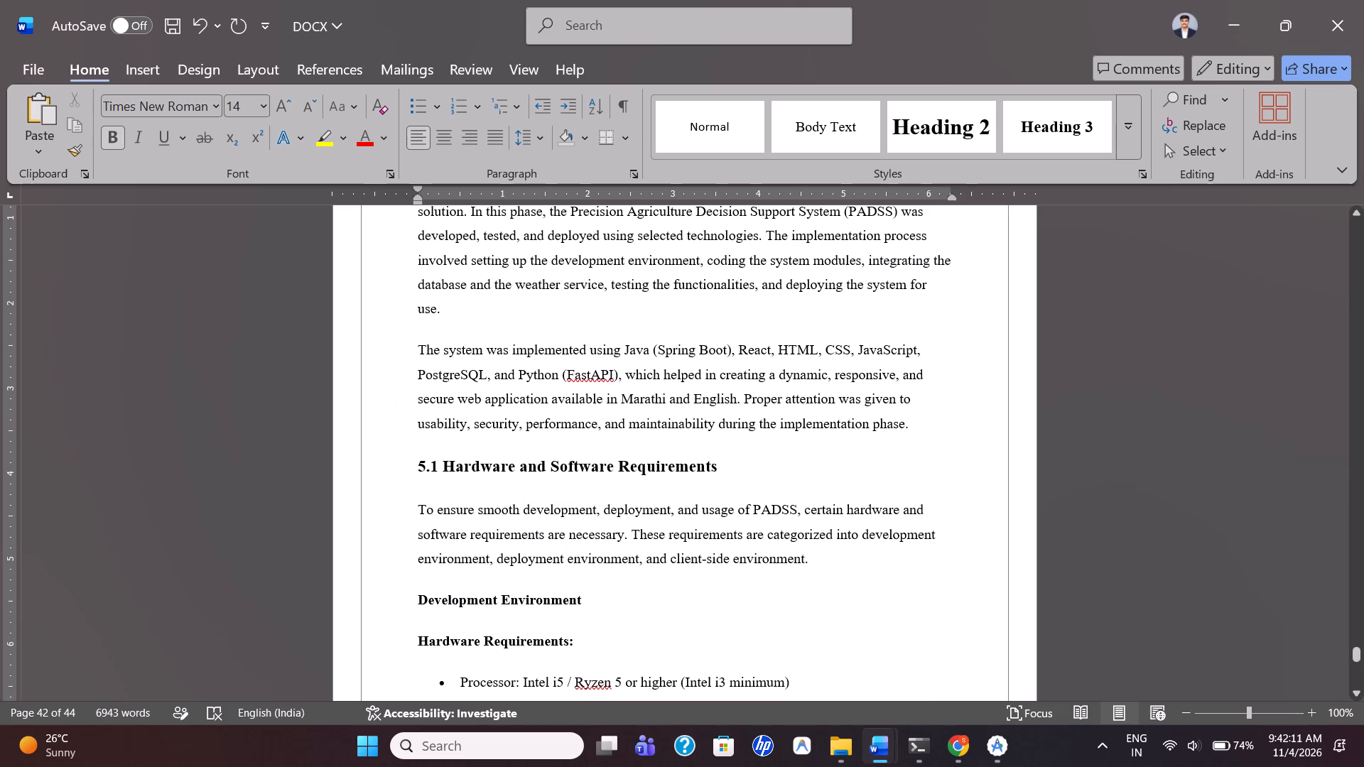
Review the pasted development, deployment and client-side environment requirements in the DOCX report, through to the blank page after them.
{"action": "scroll", "coordinate": [683, 462], "scroll_direction": "down", "scroll_amount": 13}
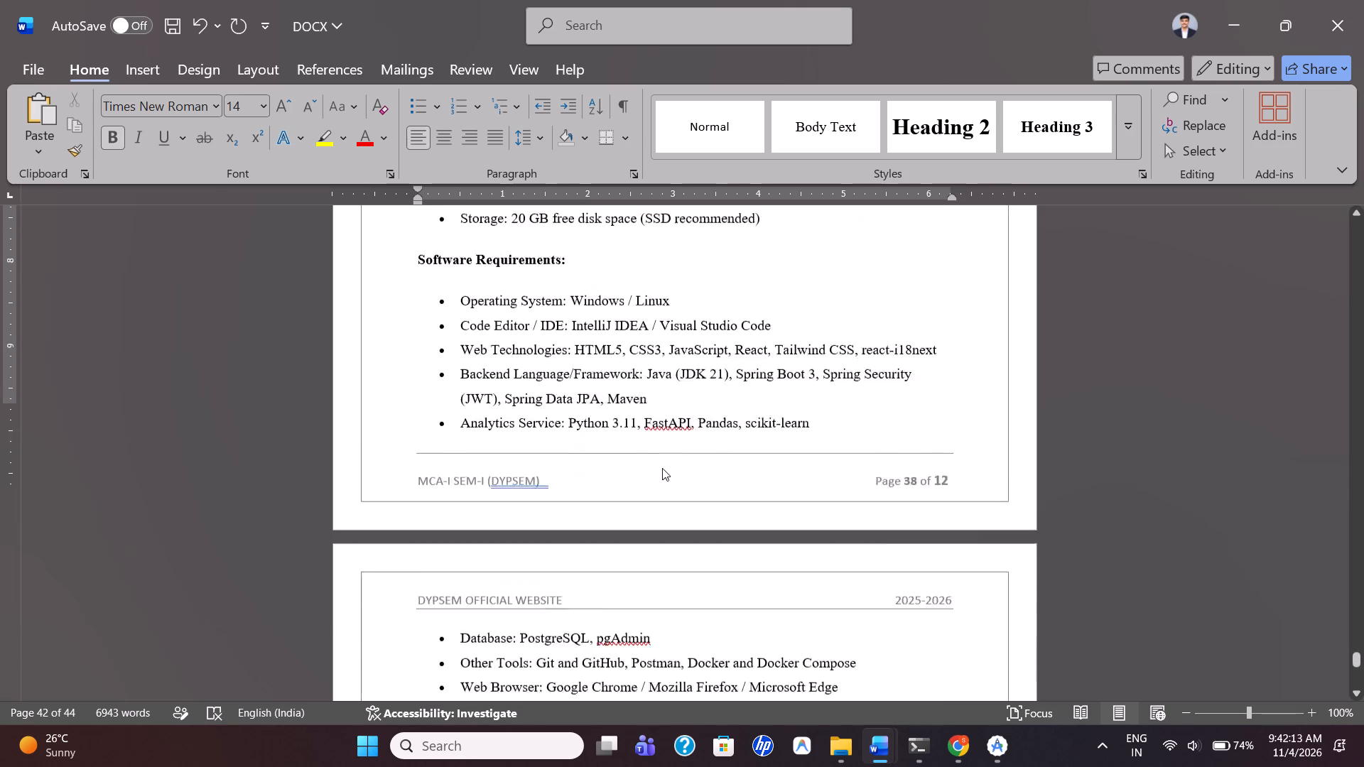
{"action": "scroll", "coordinate": [657, 468], "scroll_direction": "up", "scroll_amount": 11}
{"action": "left_click", "coordinate": [457, 505]}
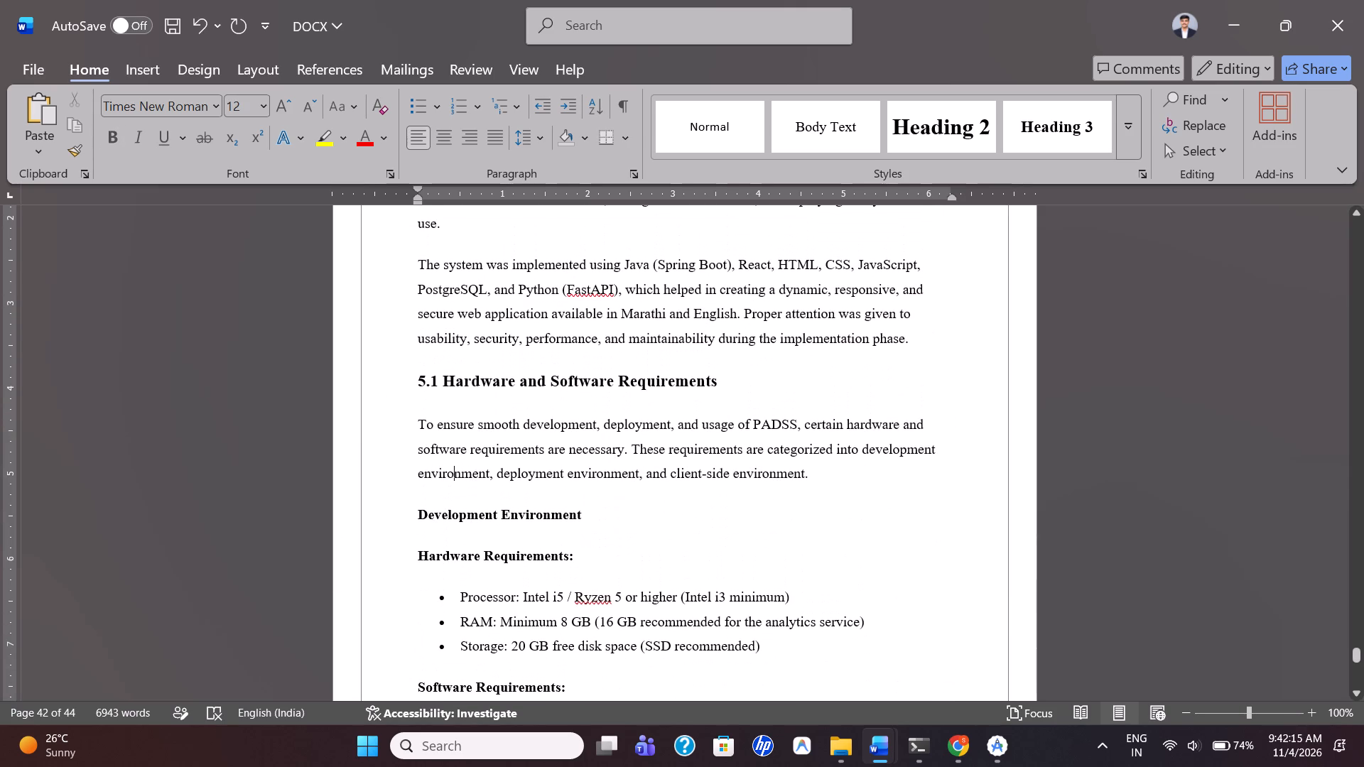
{"action": "scroll", "coordinate": [457, 506], "scroll_direction": "down", "scroll_amount": 3}
{"action": "scroll", "coordinate": [583, 441], "scroll_direction": "down", "scroll_amount": 10}
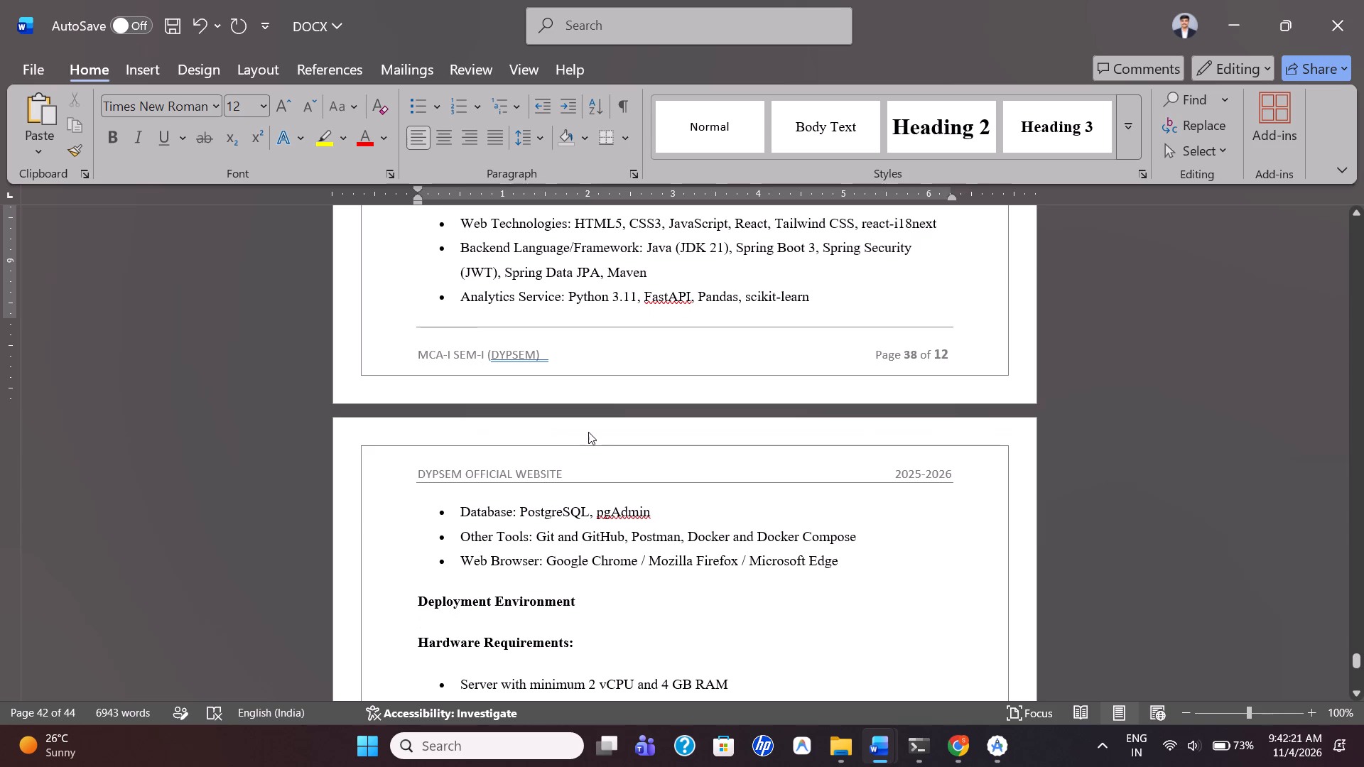
{"action": "scroll", "coordinate": [575, 437], "scroll_direction": "down", "scroll_amount": 4}
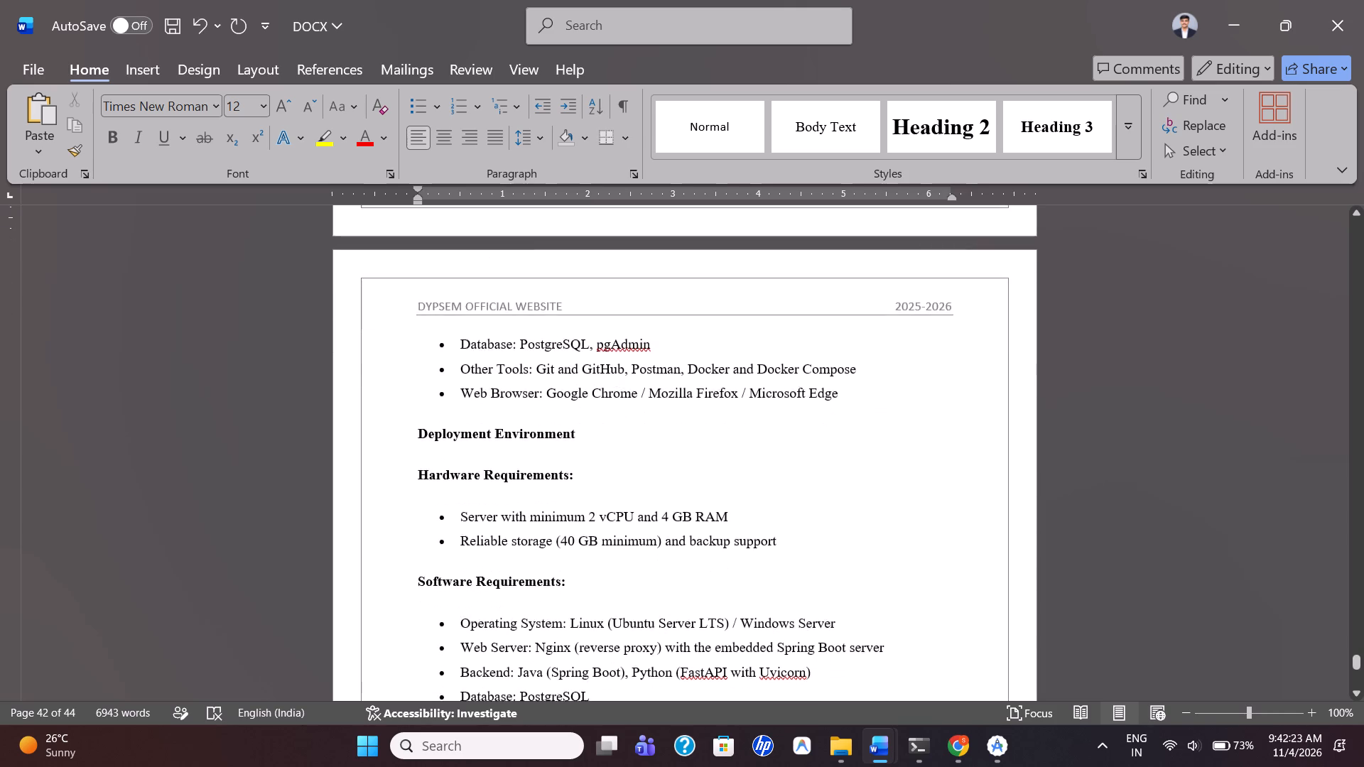
{"action": "scroll", "coordinate": [551, 448], "scroll_direction": "up", "scroll_amount": 11}
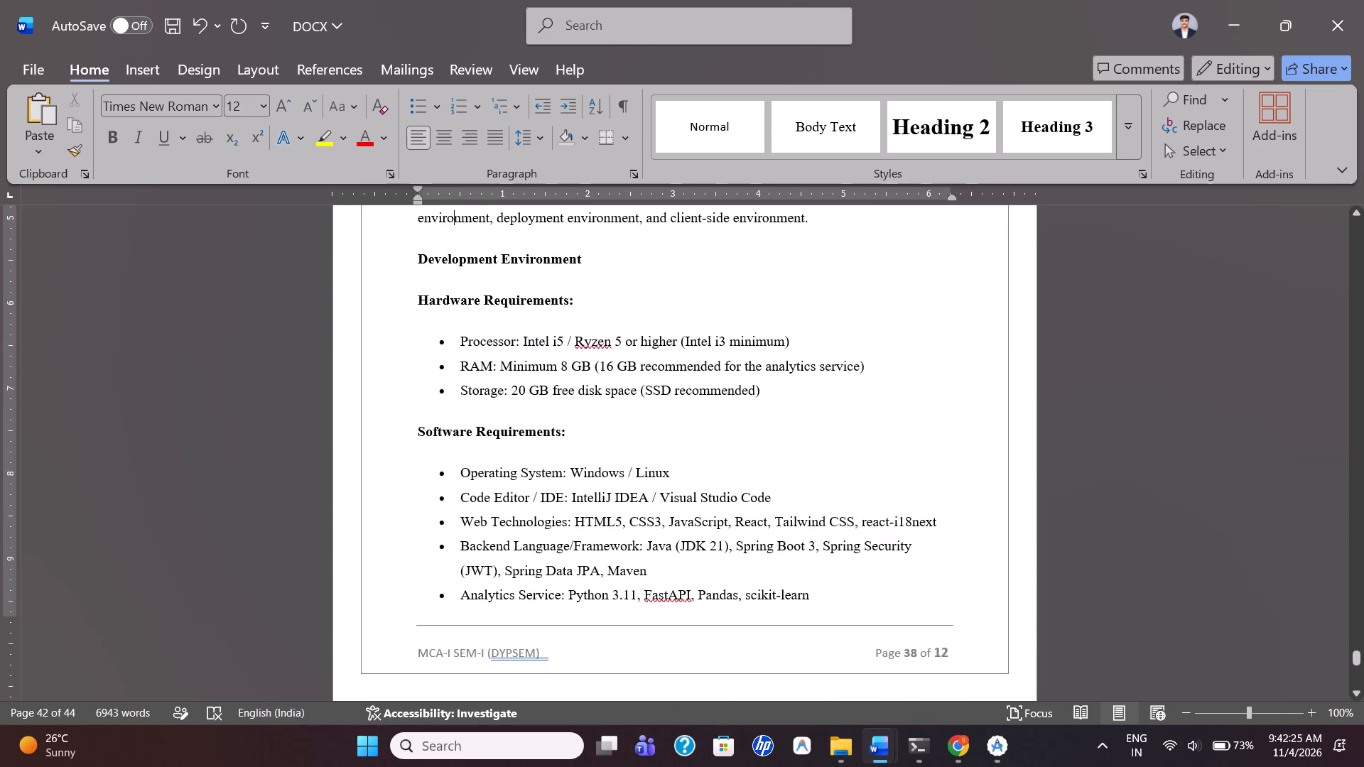
{"action": "scroll", "coordinate": [548, 463], "scroll_direction": "down", "scroll_amount": 20}
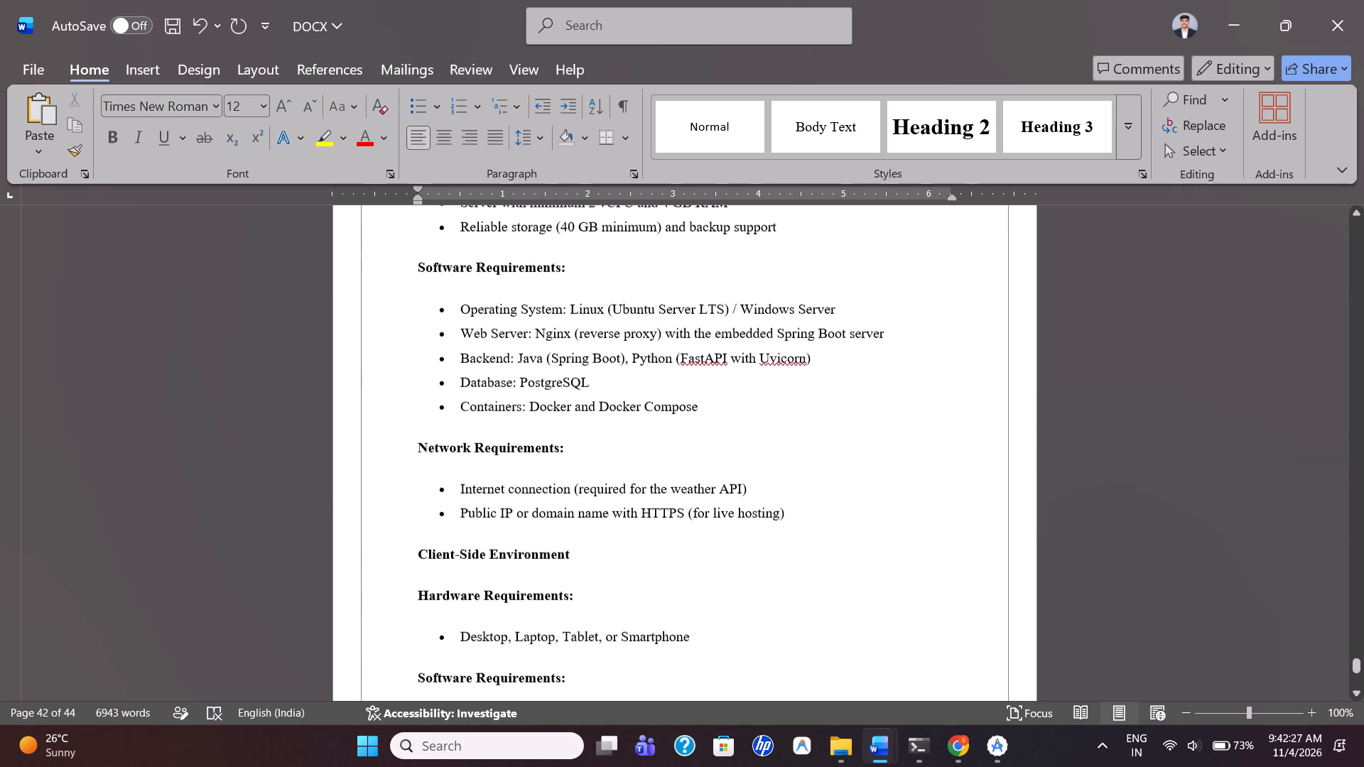
{"action": "scroll", "coordinate": [566, 476], "scroll_direction": "down", "scroll_amount": 4}
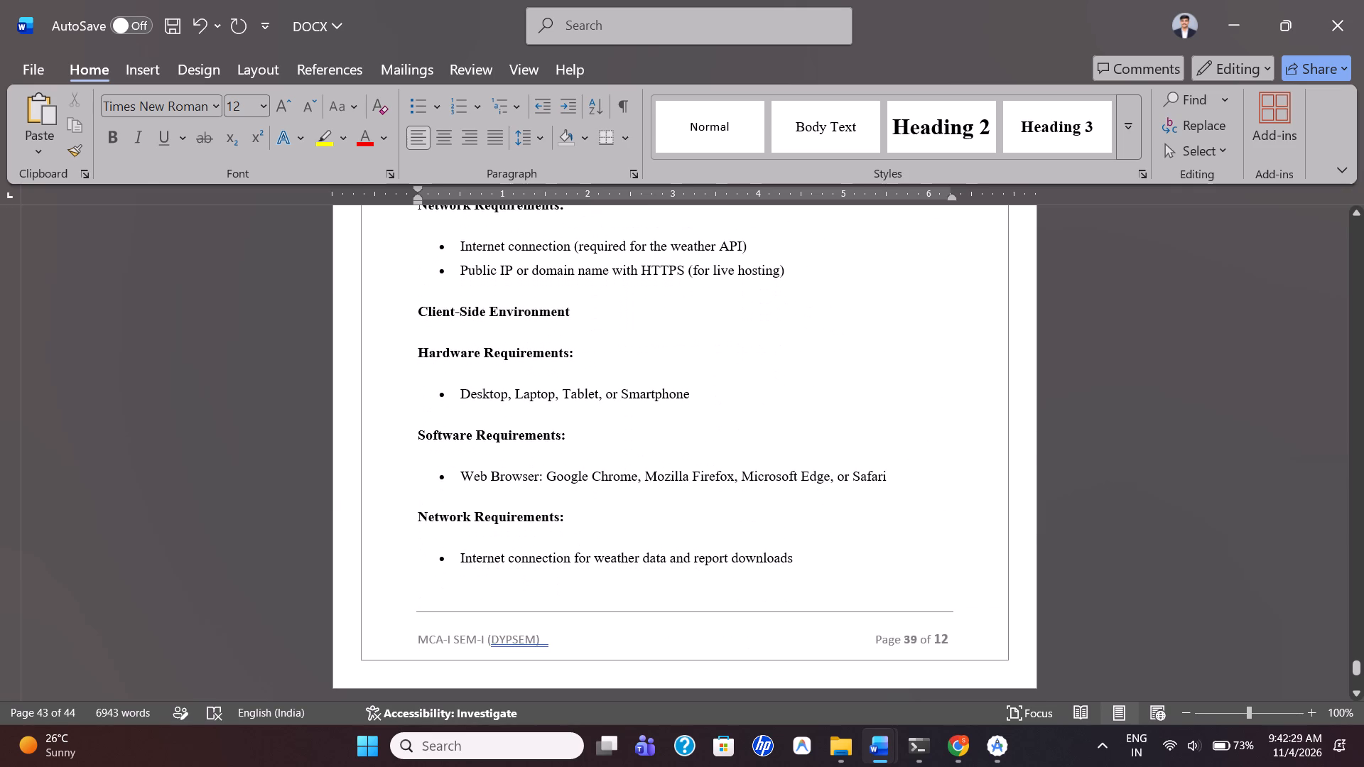
{"action": "scroll", "coordinate": [570, 450], "scroll_direction": "down", "scroll_amount": 11}
{"action": "scroll", "coordinate": [570, 450], "scroll_direction": "up", "scroll_amount": 9}
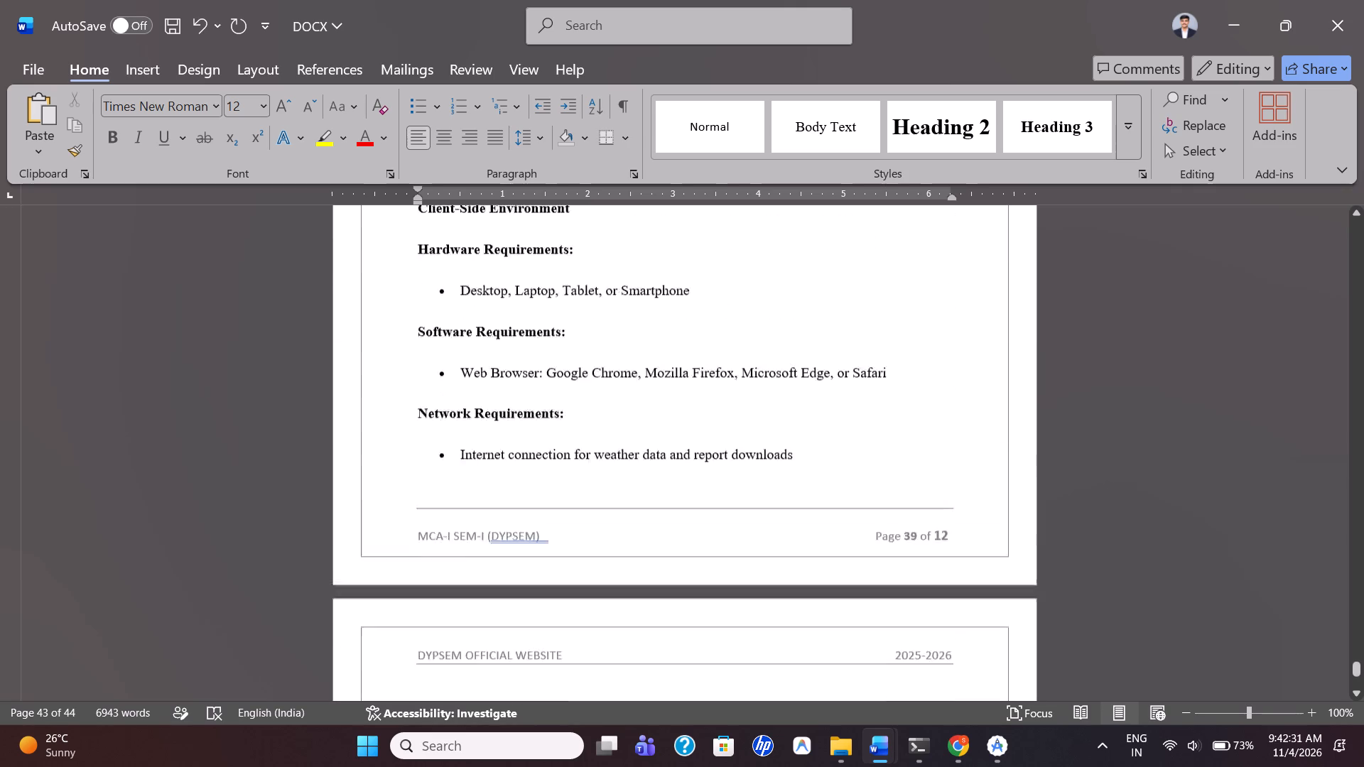
{"action": "scroll", "coordinate": [570, 449], "scroll_direction": "up", "scroll_amount": 2}
{"action": "scroll", "coordinate": [570, 449], "scroll_direction": "down", "scroll_amount": 1}
{"action": "left_click", "coordinate": [502, 474]}
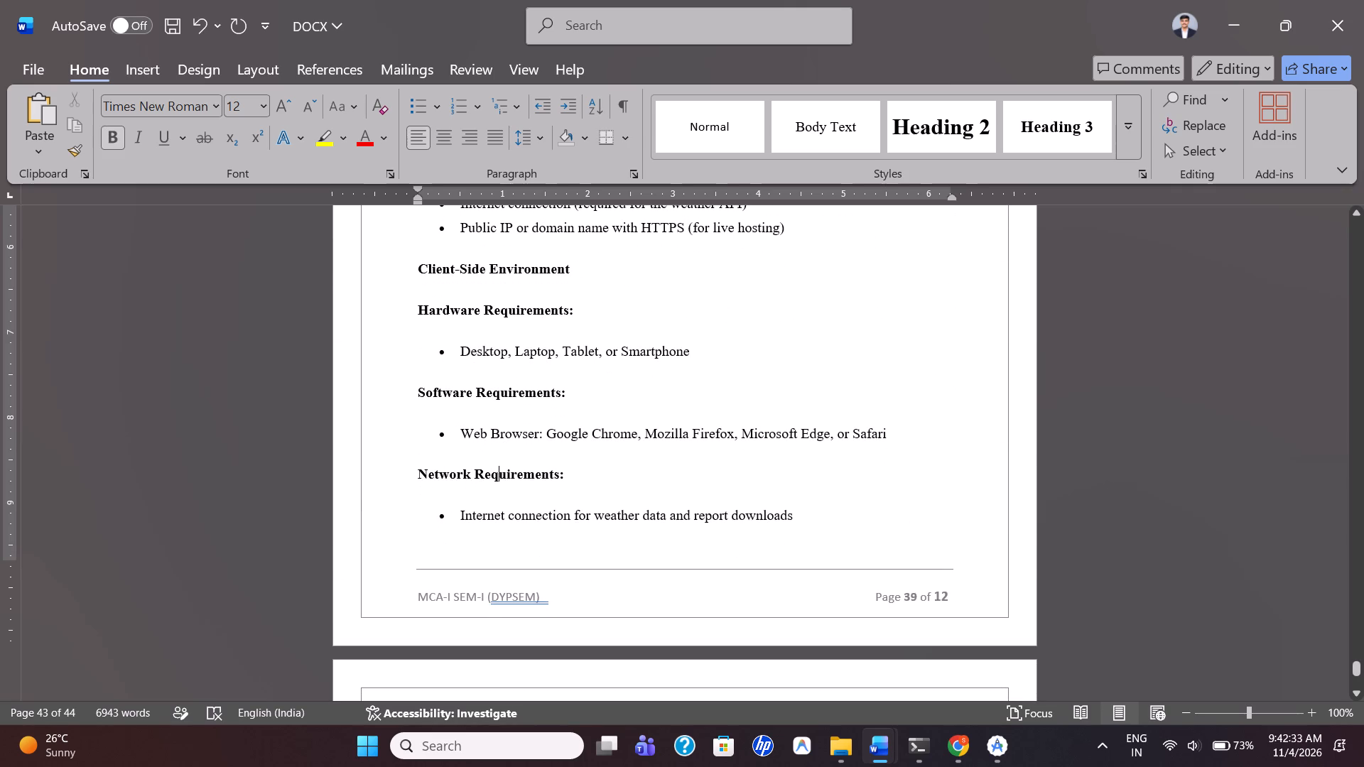
{"action": "scroll", "coordinate": [552, 507], "scroll_direction": "down", "scroll_amount": 9}
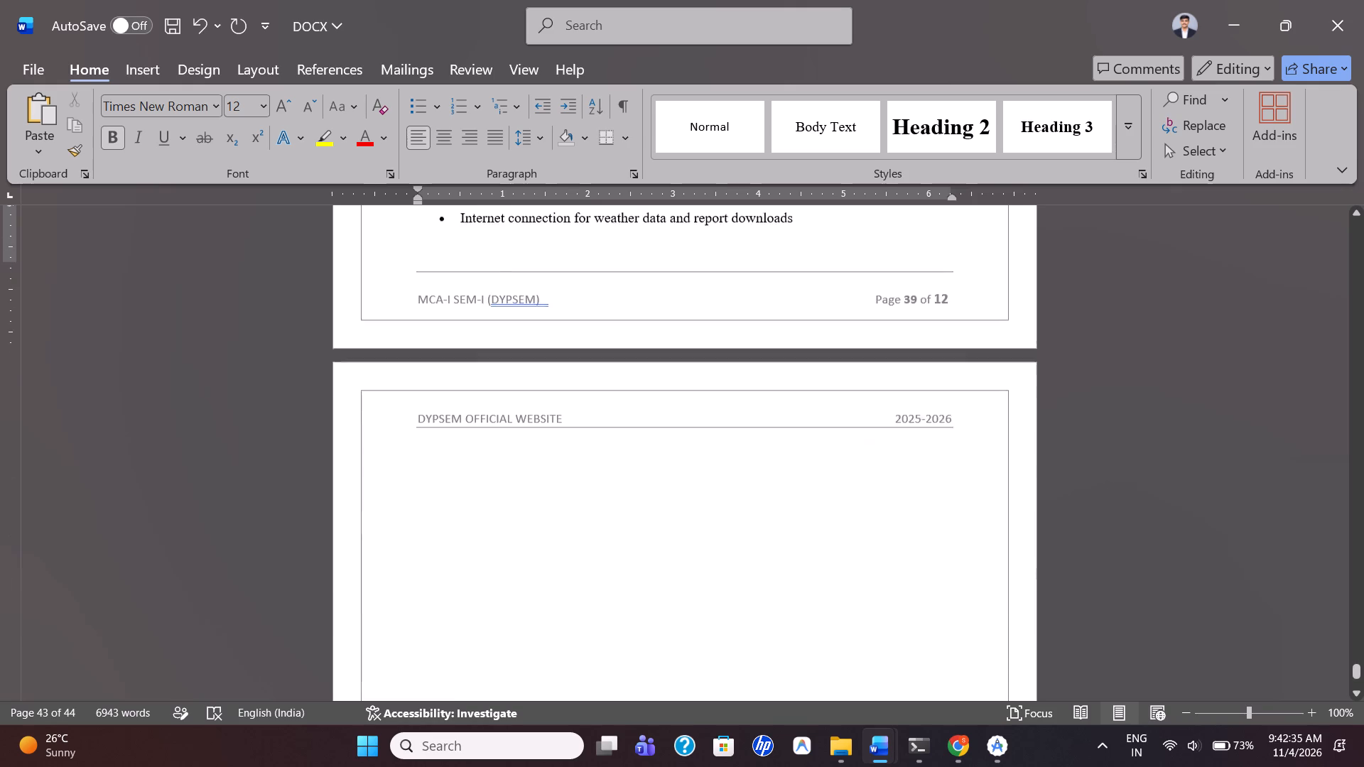
{"action": "scroll", "coordinate": [552, 507], "scroll_direction": "down", "scroll_amount": 4}
{"action": "scroll", "coordinate": [552, 508], "scroll_direction": "up", "scroll_amount": 5}
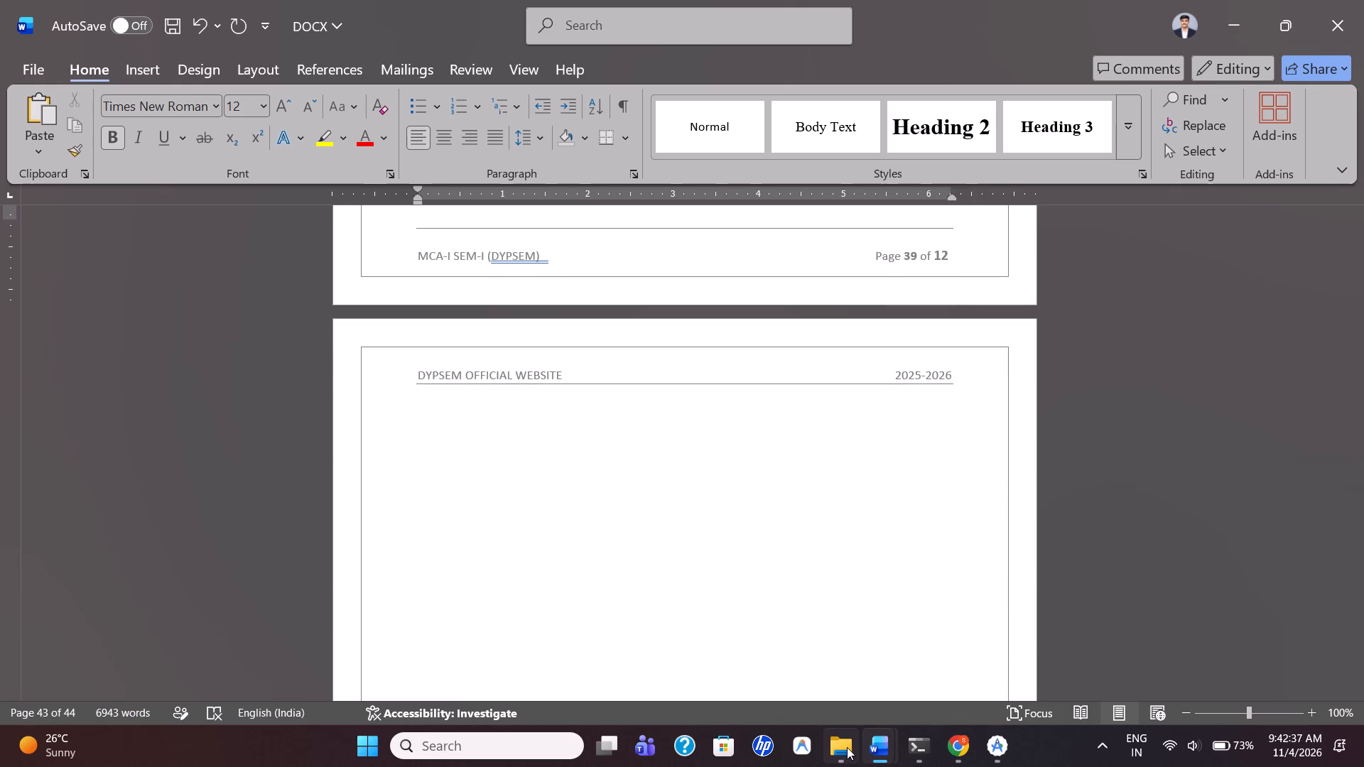
Switch to DYPSEM Docx Final (4) and examine the headings and layout of its Development, Deployment and Client-Side Environment requirements.
{"action": "left_click", "coordinate": [953, 653]}
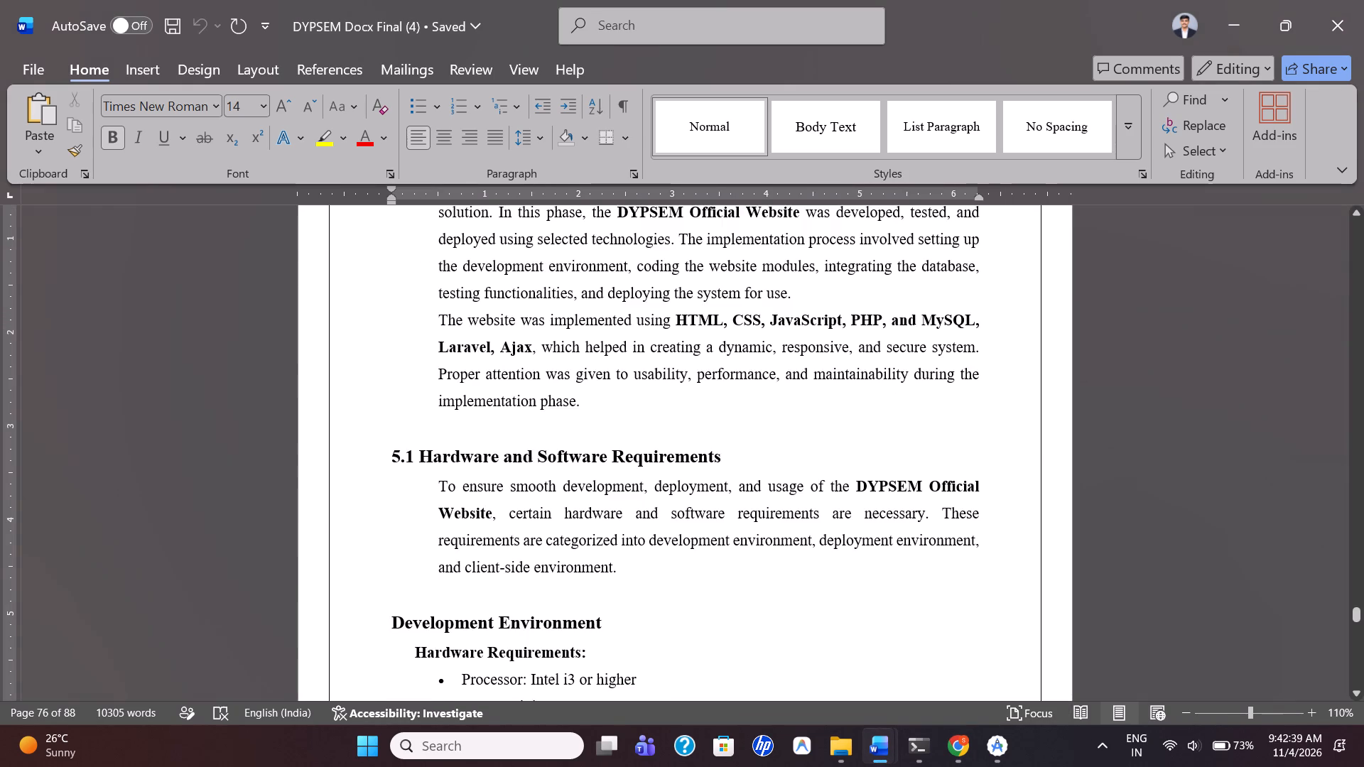
{"action": "scroll", "coordinate": [453, 528], "scroll_direction": "down", "scroll_amount": 13}
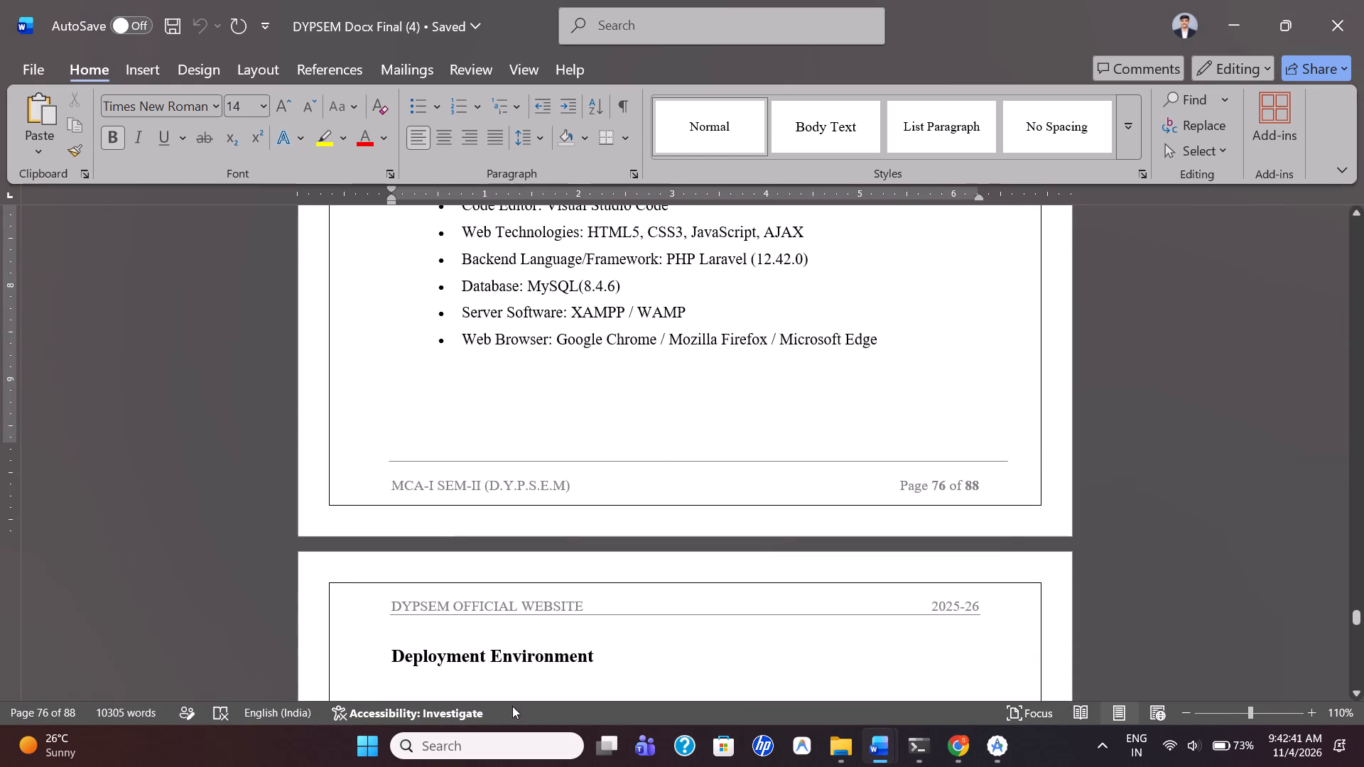
{"action": "left_click", "coordinate": [476, 665]}
{"action": "left_click", "coordinate": [473, 658]}
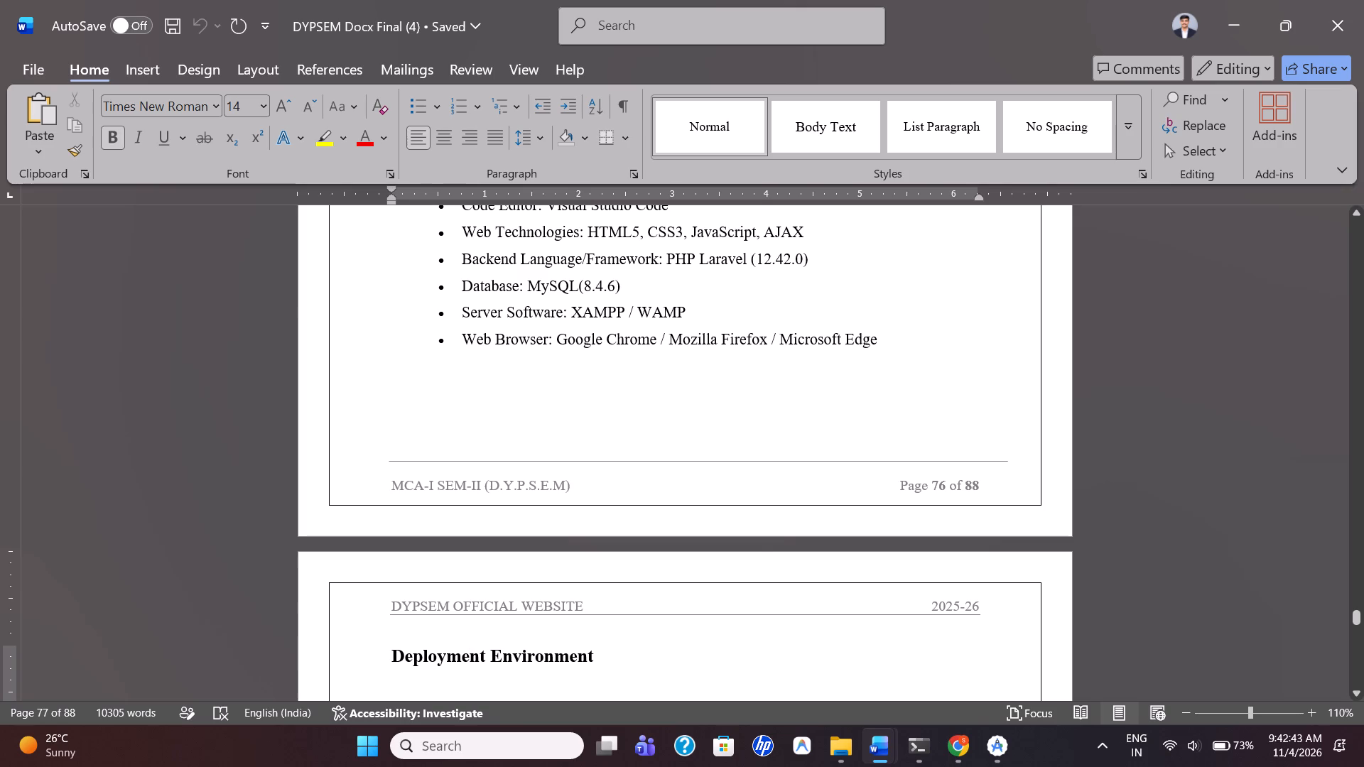
{"action": "scroll", "coordinate": [473, 658], "scroll_direction": "down", "scroll_amount": 7}
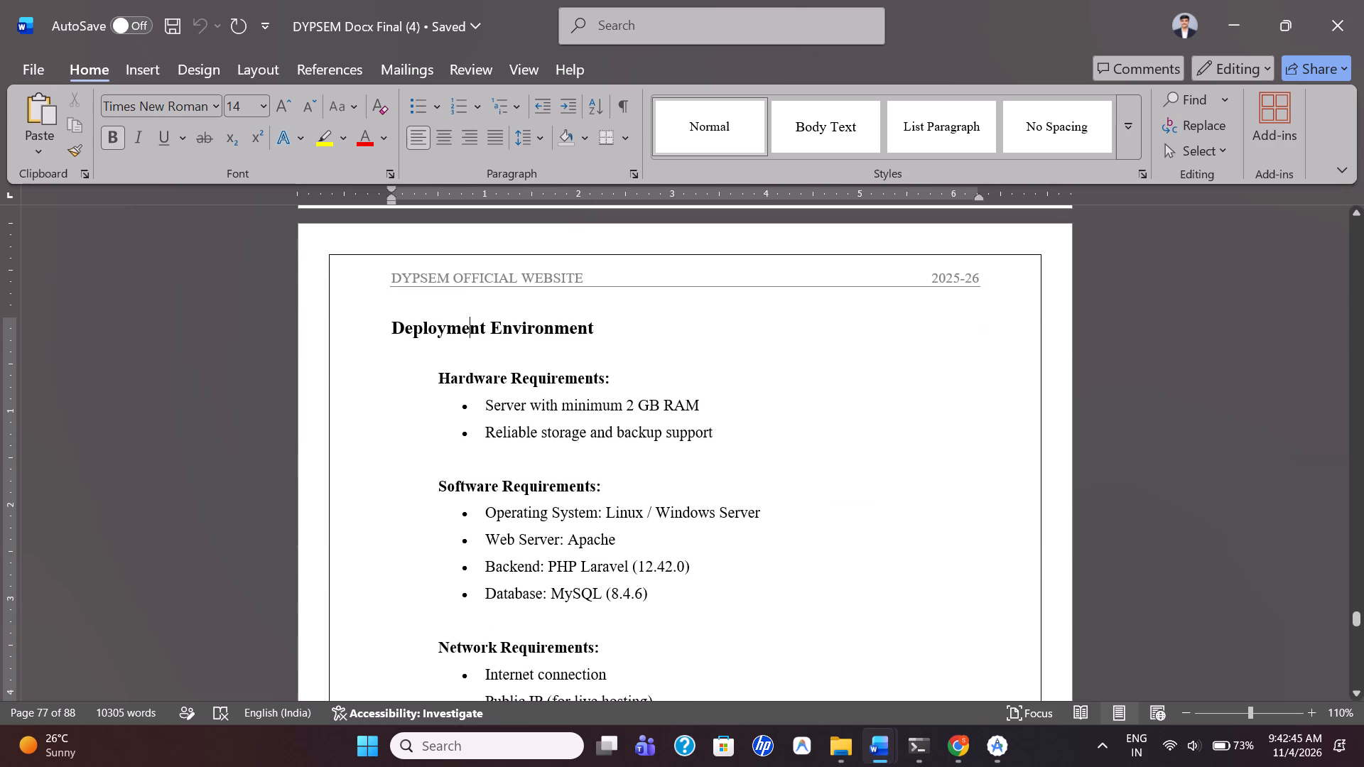
{"action": "scroll", "coordinate": [556, 574], "scroll_direction": "up", "scroll_amount": 13}
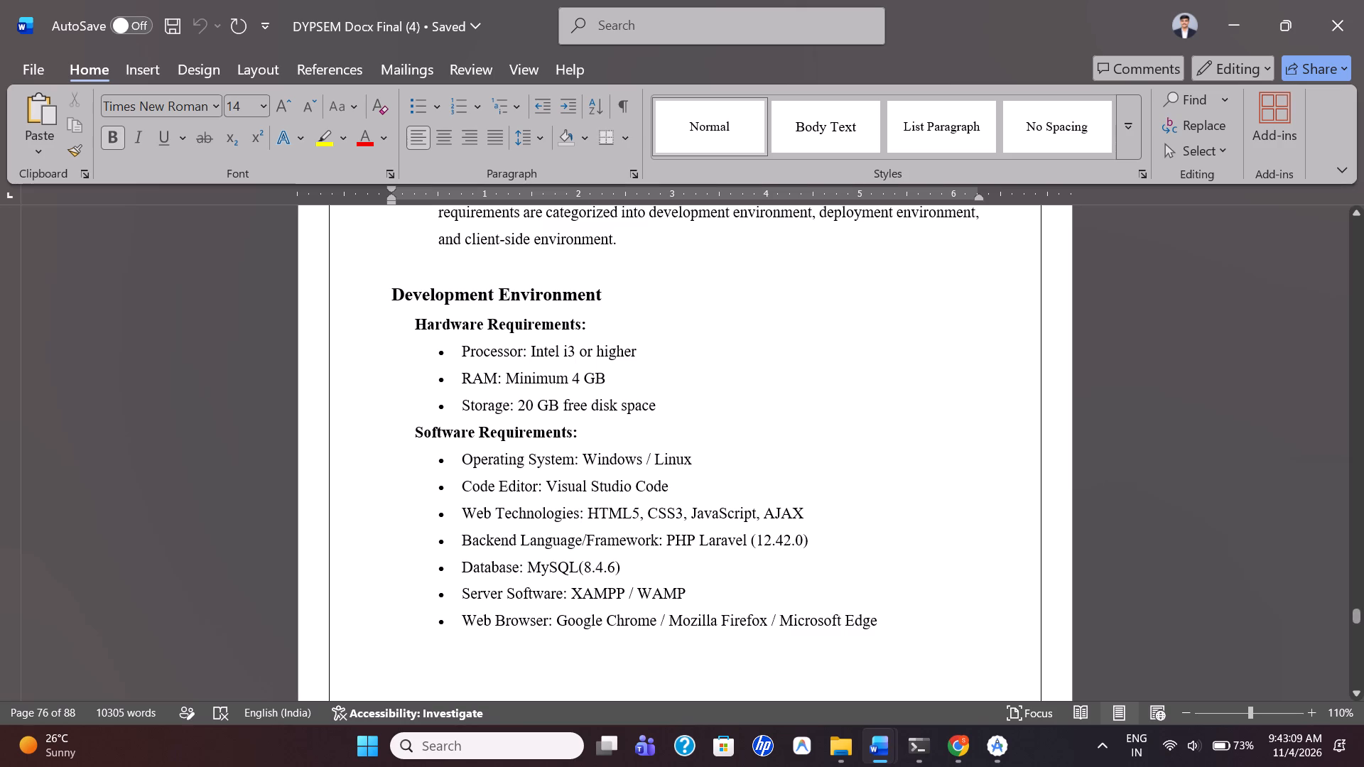
{"action": "scroll", "coordinate": [649, 666], "scroll_direction": "down", "scroll_amount": 7}
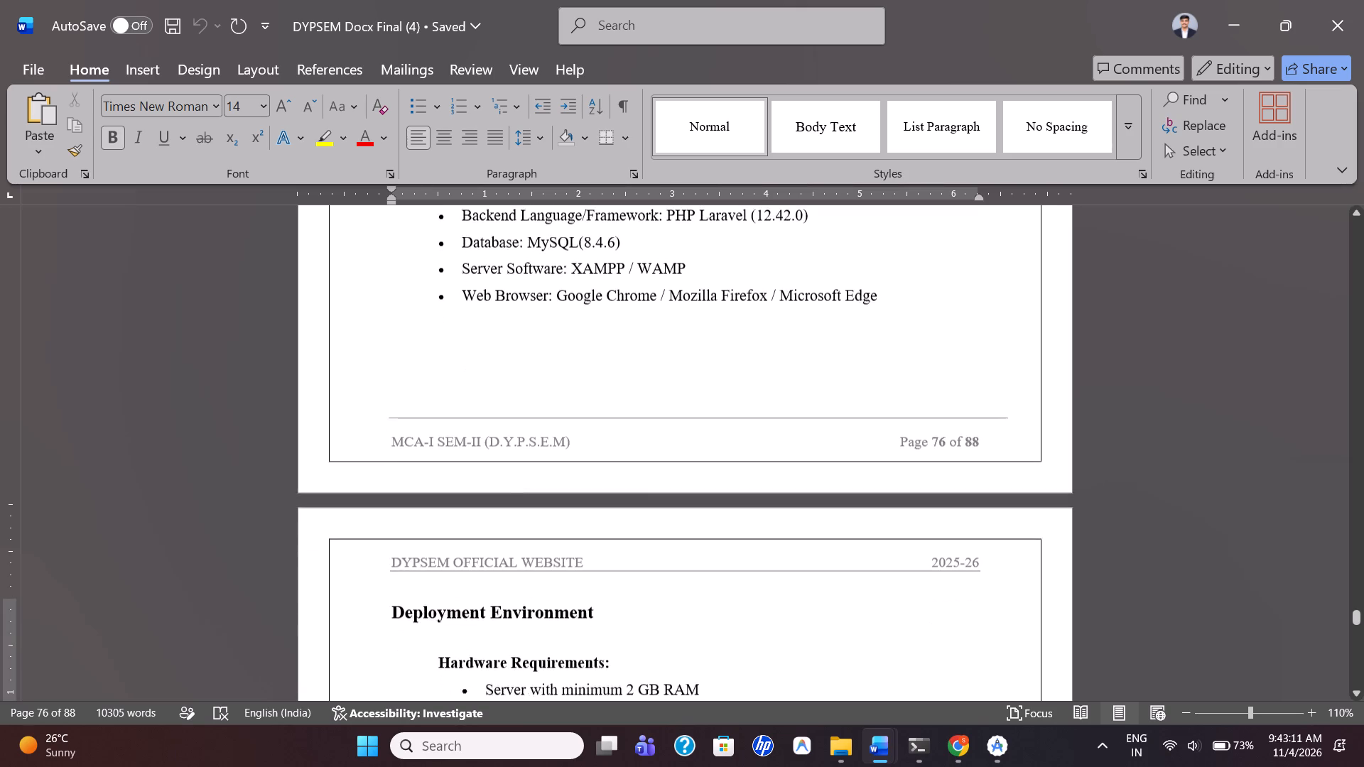
{"action": "scroll", "coordinate": [649, 667], "scroll_direction": "down", "scroll_amount": 16}
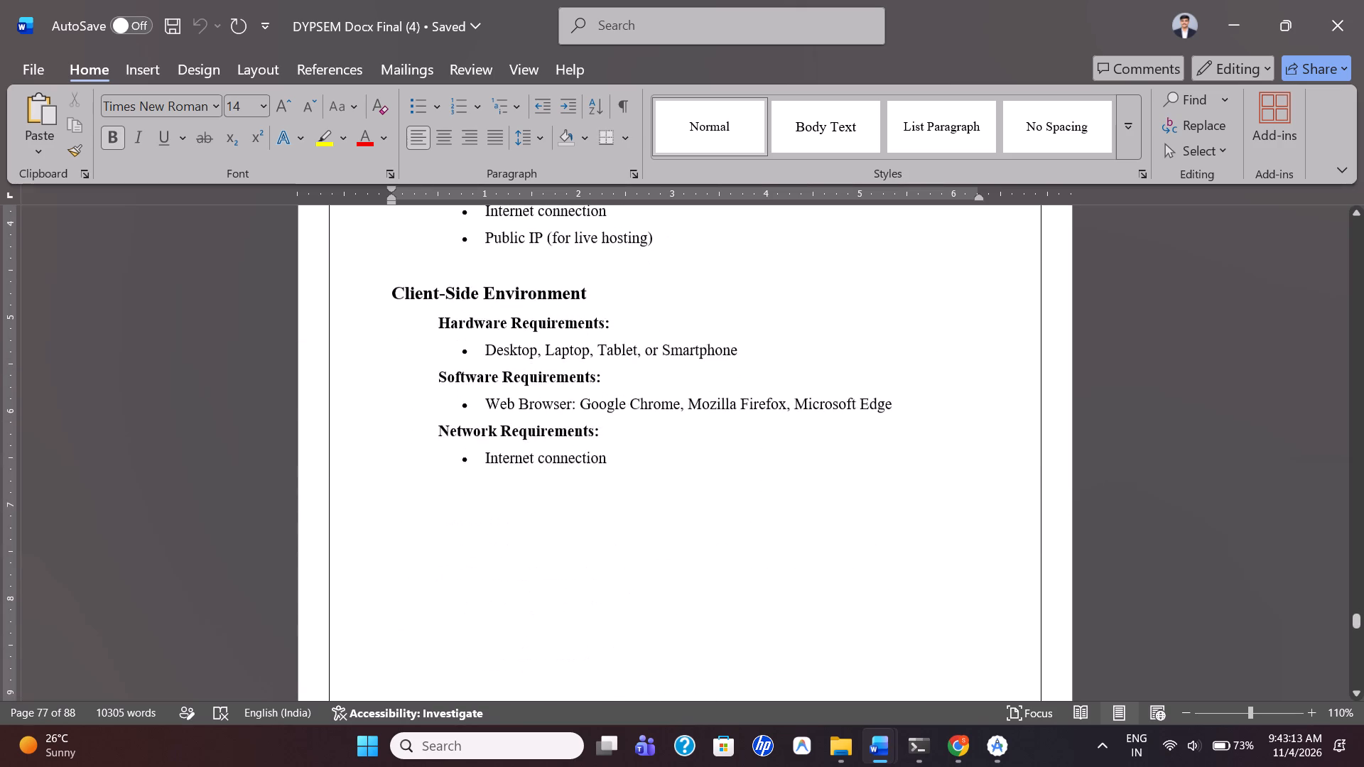
Examine the 5.2 Installation / Deployment Process section and where it starts relative to the client-side requirements.
{"action": "scroll", "coordinate": [650, 646], "scroll_direction": "down", "scroll_amount": 14}
{"action": "scroll", "coordinate": [645, 645], "scroll_direction": "down", "scroll_amount": 7}
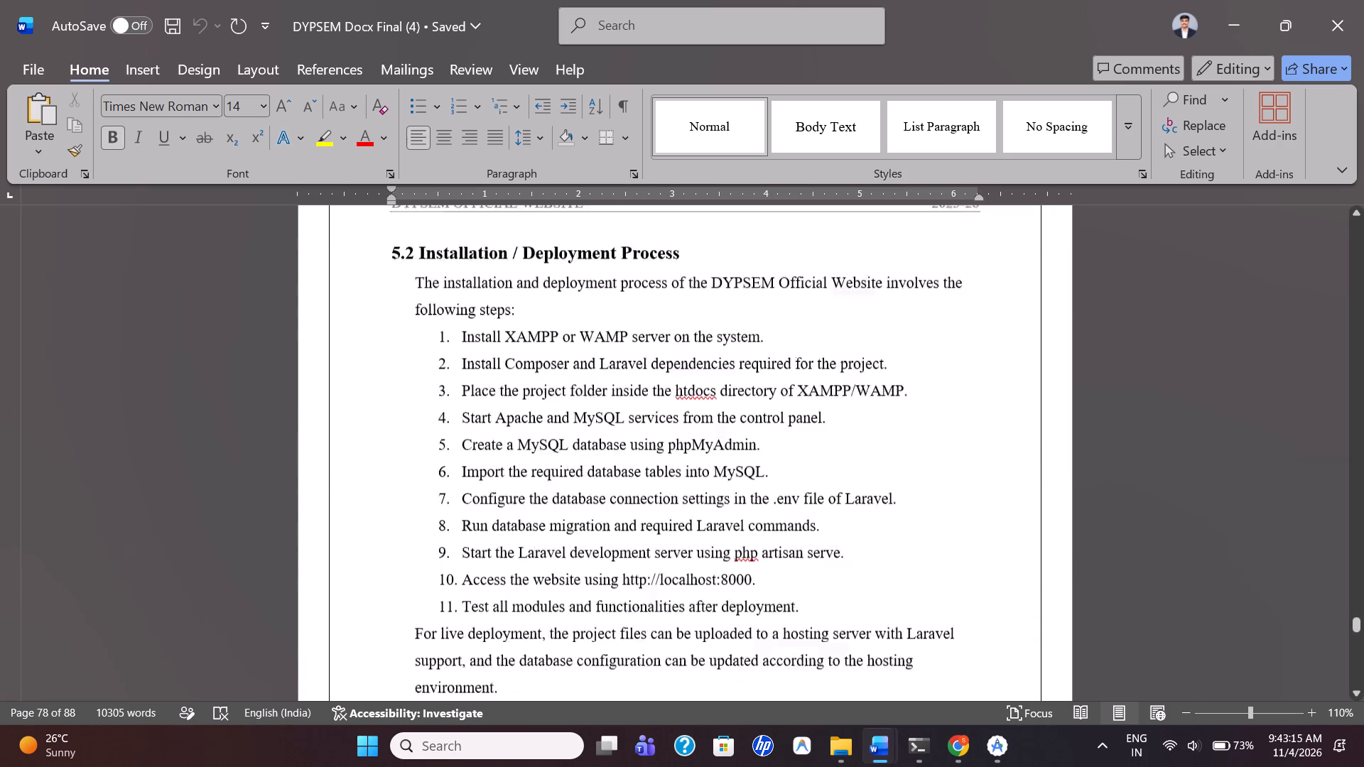
{"action": "scroll", "coordinate": [645, 645], "scroll_direction": "up", "scroll_amount": 13}
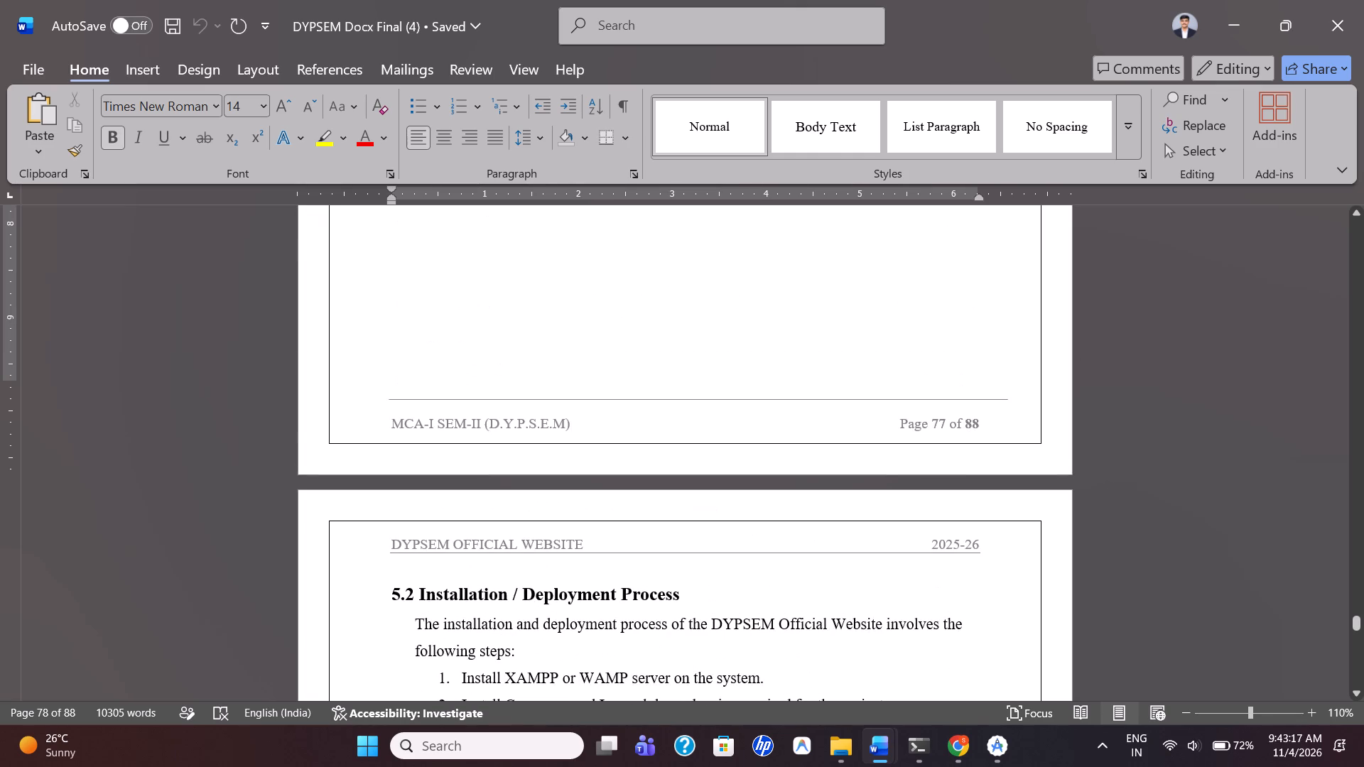
{"action": "scroll", "coordinate": [639, 612], "scroll_direction": "up", "scroll_amount": 7}
{"action": "scroll", "coordinate": [639, 612], "scroll_direction": "down", "scroll_amount": 8}
{"action": "scroll", "coordinate": [639, 612], "scroll_direction": "up", "scroll_amount": 3}
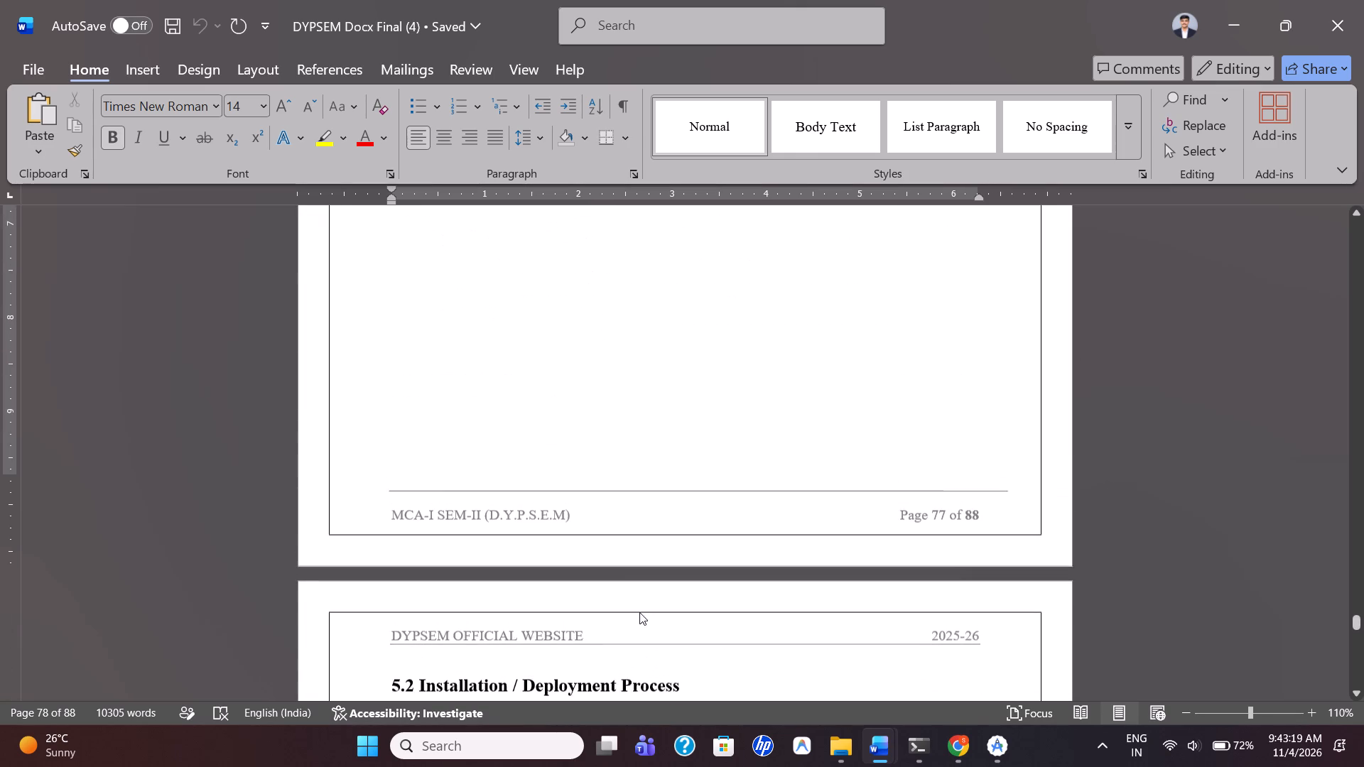
Check the font formatting of the 5.2 Installation / Deployment Process heading and its introductory paragraph in DYPSEM Docx Final (4).
{"action": "scroll", "coordinate": [644, 634], "scroll_direction": "down", "scroll_amount": 4}
{"action": "left_click", "coordinate": [609, 506]}
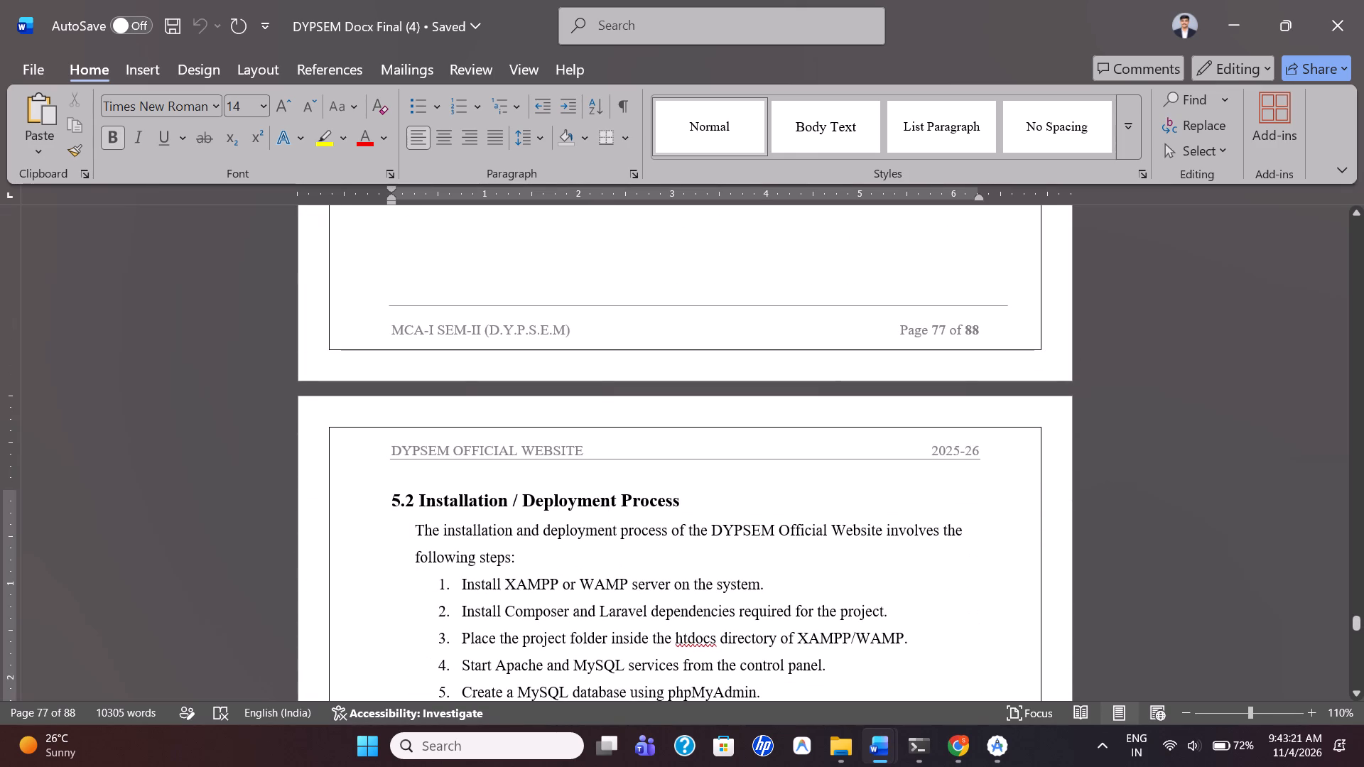
{"action": "left_click", "coordinate": [618, 538]}
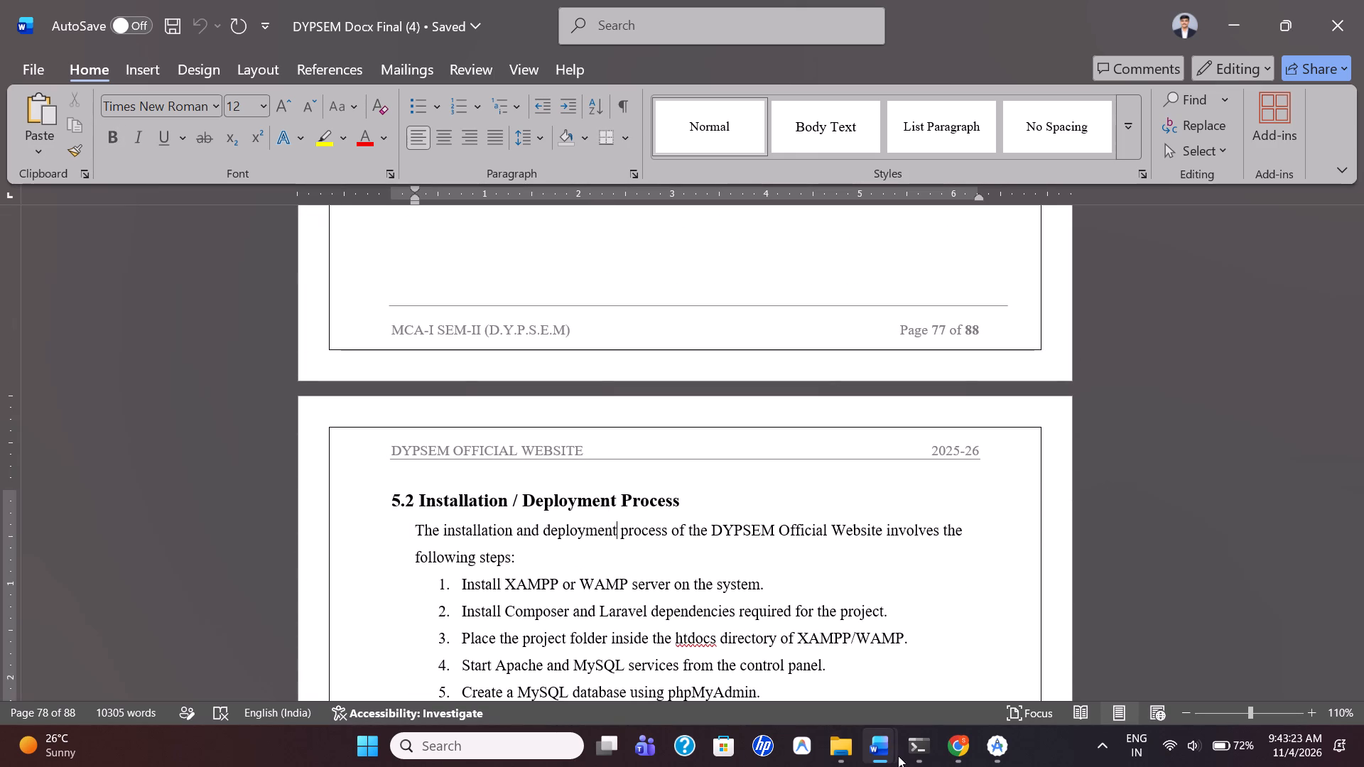
Switch to the DOCX report and examine the end of the Client-Side Environment requirements and the blank page following them.
{"action": "left_click", "coordinate": [786, 639]}
{"action": "scroll", "coordinate": [579, 517], "scroll_direction": "down", "scroll_amount": 2}
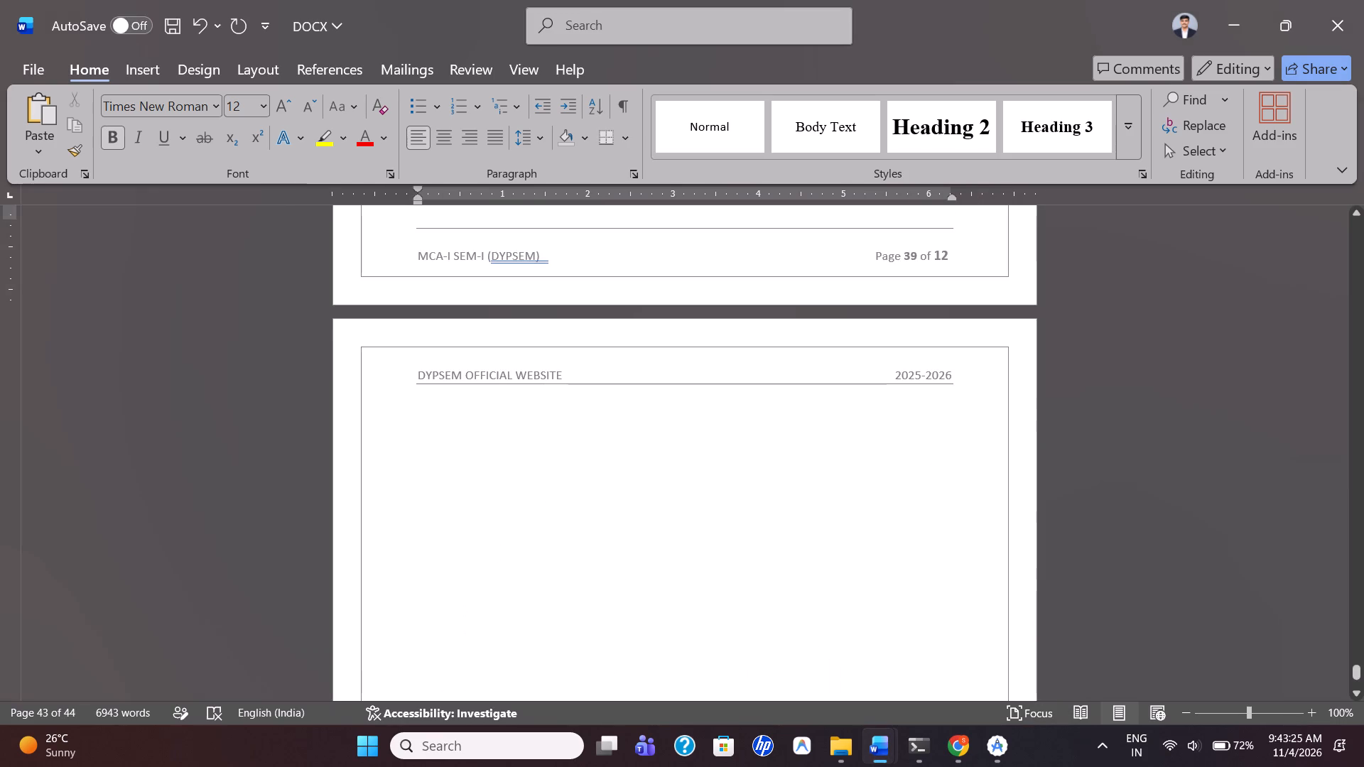
{"action": "scroll", "coordinate": [579, 517], "scroll_direction": "down", "scroll_amount": 6}
{"action": "scroll", "coordinate": [579, 517], "scroll_direction": "up", "scroll_amount": 19}
{"action": "left_click", "coordinate": [583, 510]}
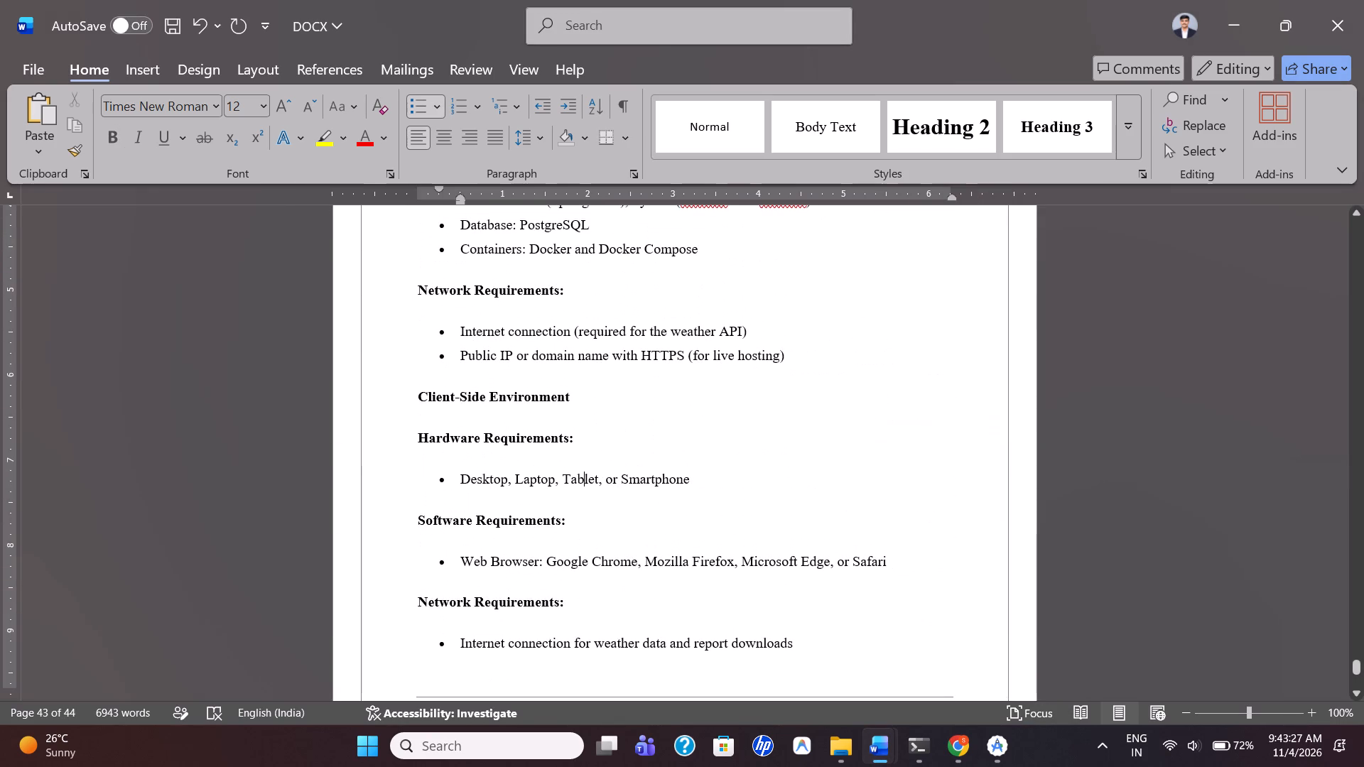
{"action": "scroll", "coordinate": [591, 498], "scroll_direction": "up", "scroll_amount": 1}
{"action": "scroll", "coordinate": [591, 498], "scroll_direction": "down", "scroll_amount": 8}
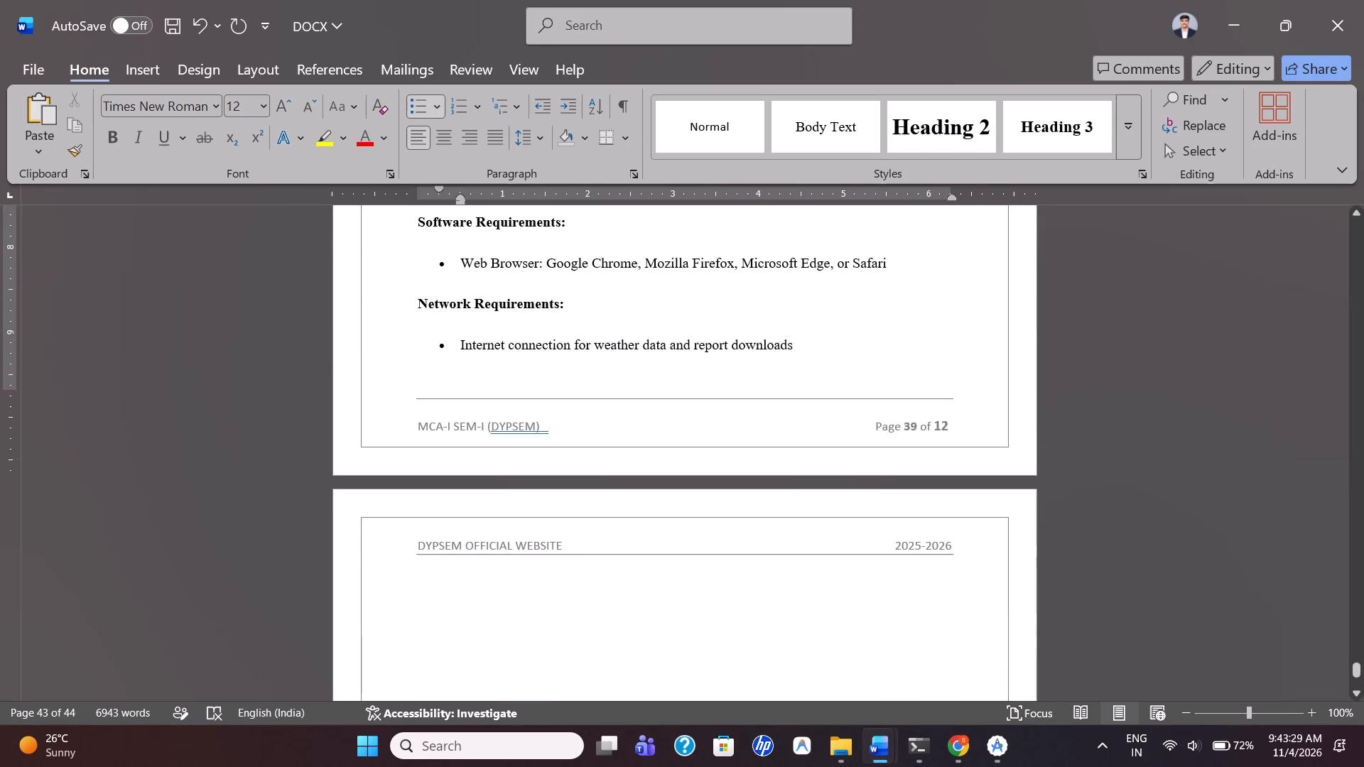
{"action": "left_click", "coordinate": [483, 594]}
{"action": "scroll", "coordinate": [494, 597], "scroll_direction": "down", "scroll_amount": 4}
Review the DOCX report from 5. Implementation through the 5.1 requirements, and place the cursor at the top of the blank page after them.
{"action": "scroll", "coordinate": [494, 597], "scroll_direction": "up", "scroll_amount": 20}
{"action": "scroll", "coordinate": [494, 597], "scroll_direction": "up", "scroll_amount": 4}
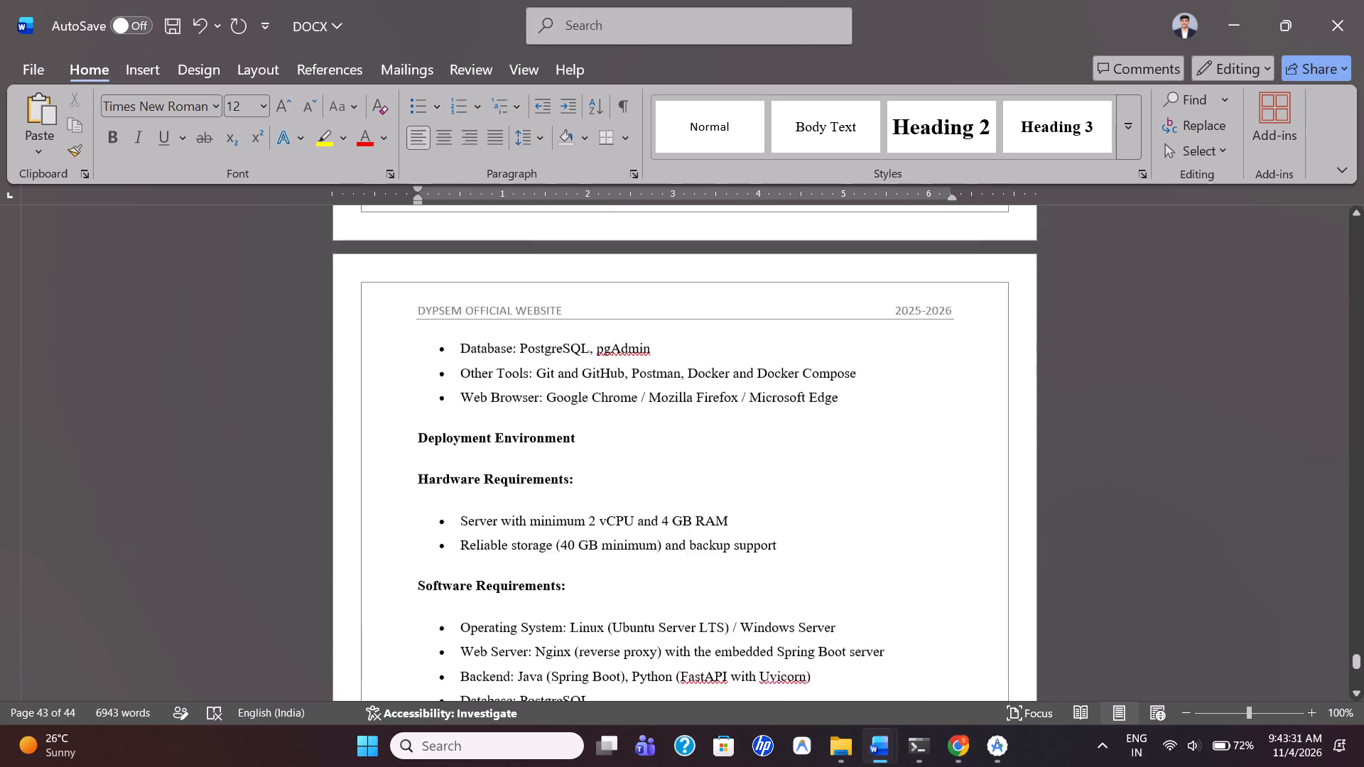
{"action": "scroll", "coordinate": [494, 597], "scroll_direction": "up", "scroll_amount": 15}
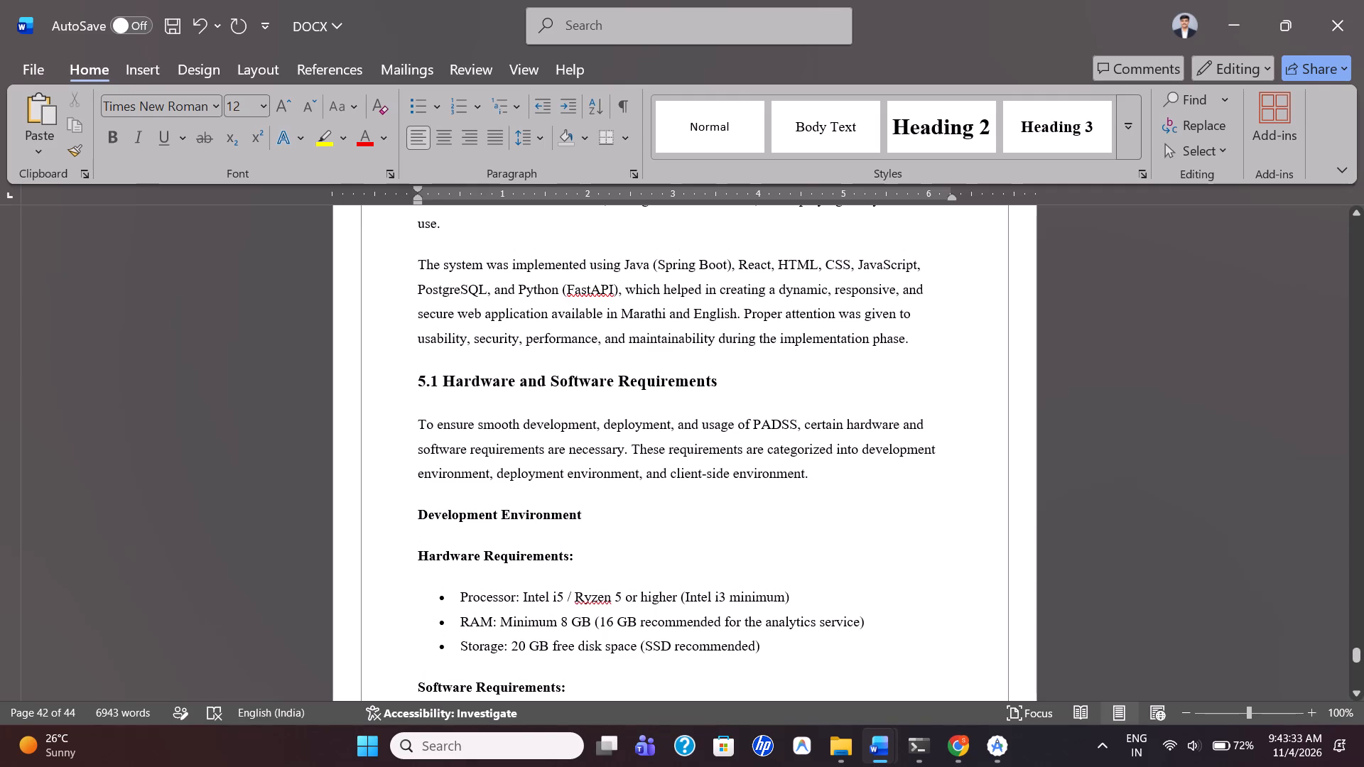
{"action": "left_click", "coordinate": [566, 371]}
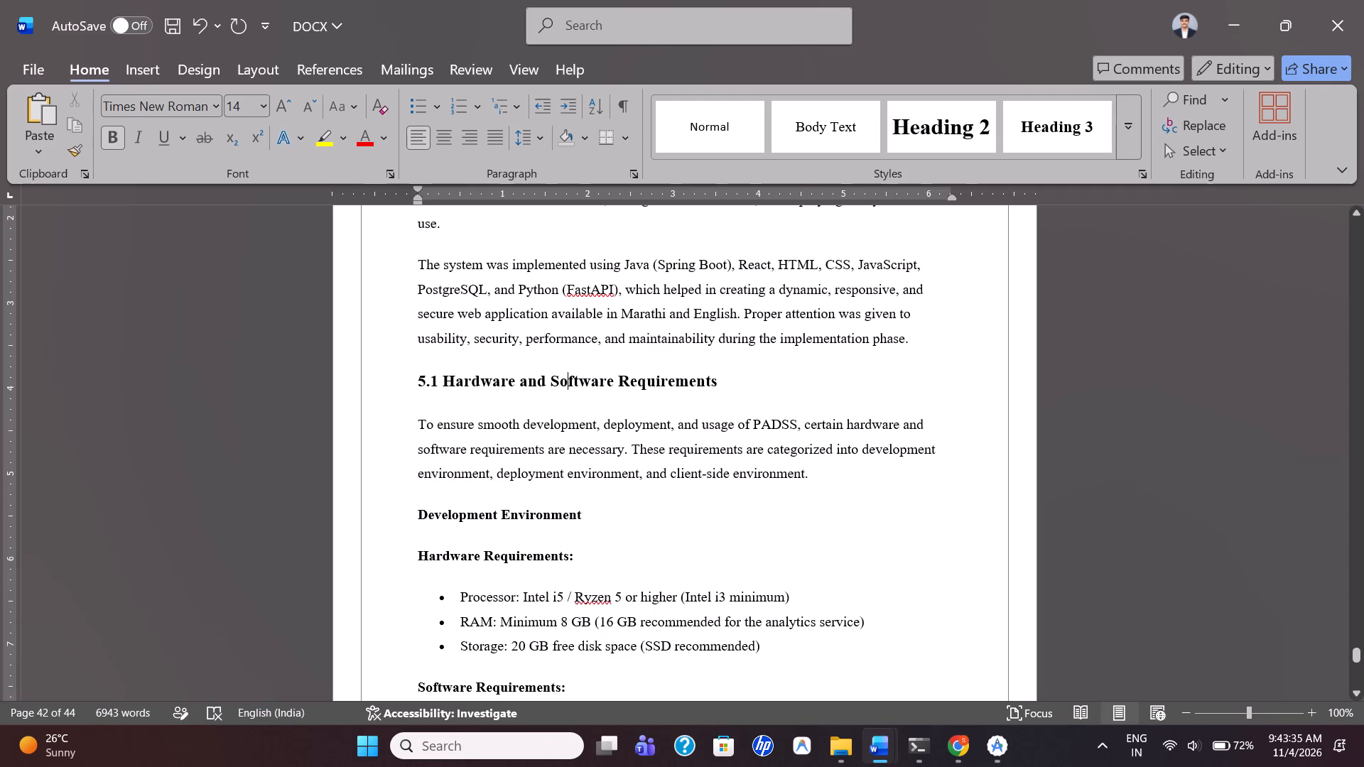
{"action": "scroll", "coordinate": [476, 424], "scroll_direction": "up", "scroll_amount": 12}
{"action": "scroll", "coordinate": [476, 424], "scroll_direction": "down", "scroll_amount": 1}
{"action": "left_click", "coordinate": [509, 520]}
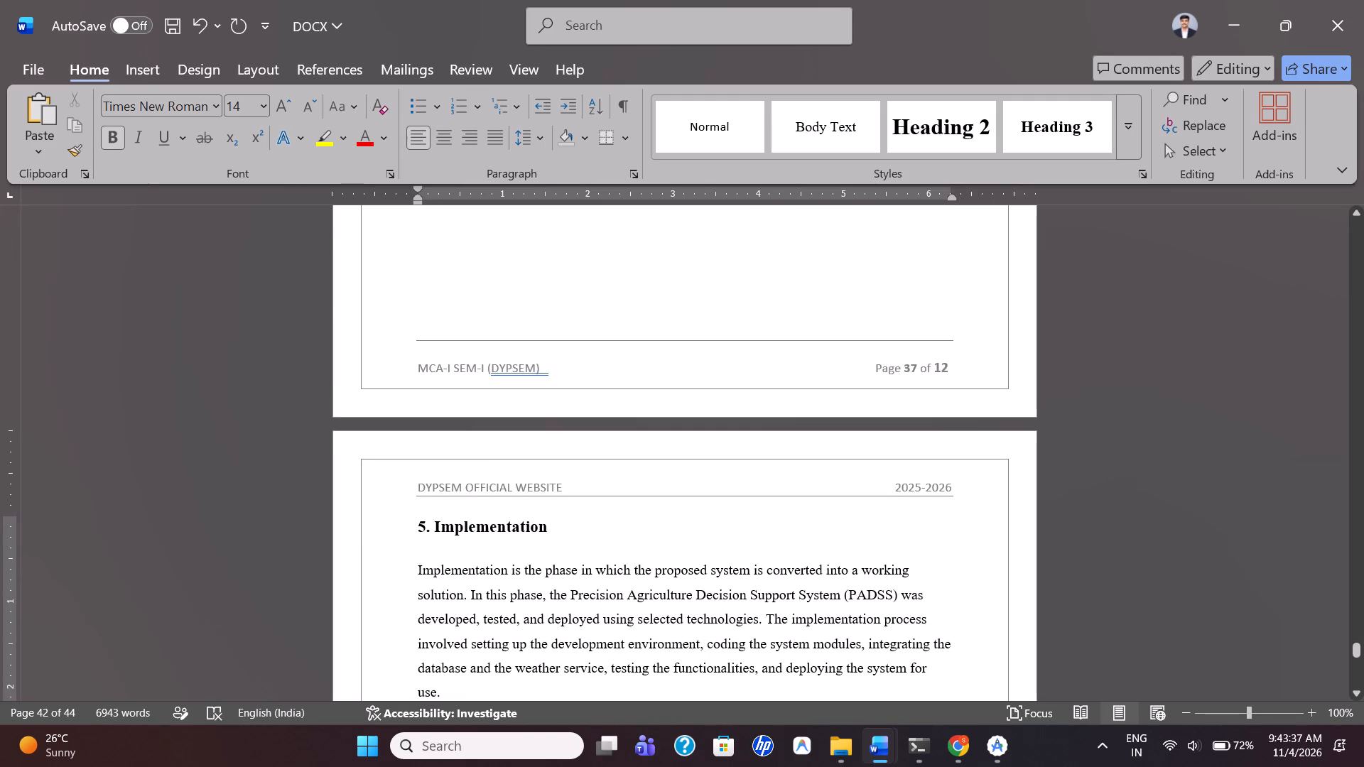
{"action": "scroll", "coordinate": [511, 520], "scroll_direction": "down", "scroll_amount": 10}
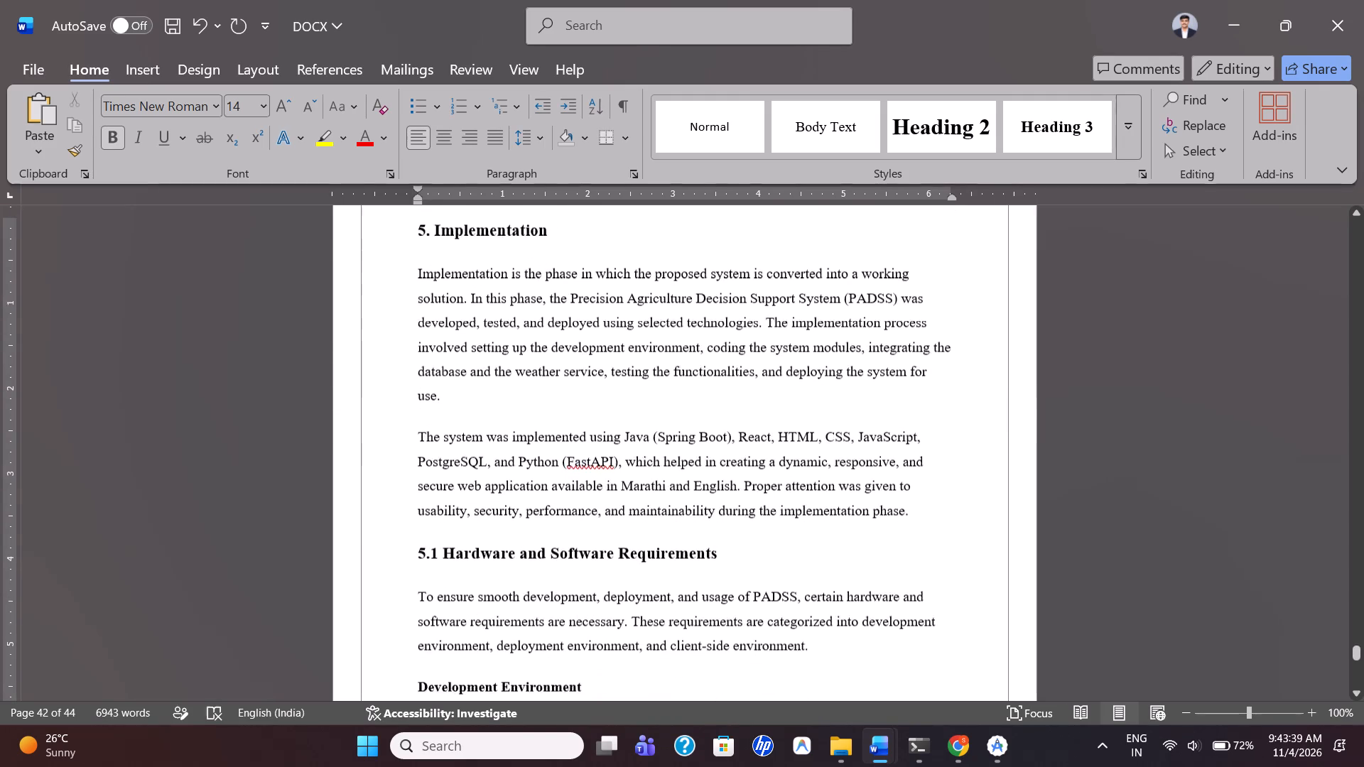
{"action": "scroll", "coordinate": [511, 520], "scroll_direction": "down", "scroll_amount": 12}
{"action": "scroll", "coordinate": [511, 520], "scroll_direction": "down", "scroll_amount": 20}
{"action": "scroll", "coordinate": [511, 520], "scroll_direction": "down", "scroll_amount": 2}
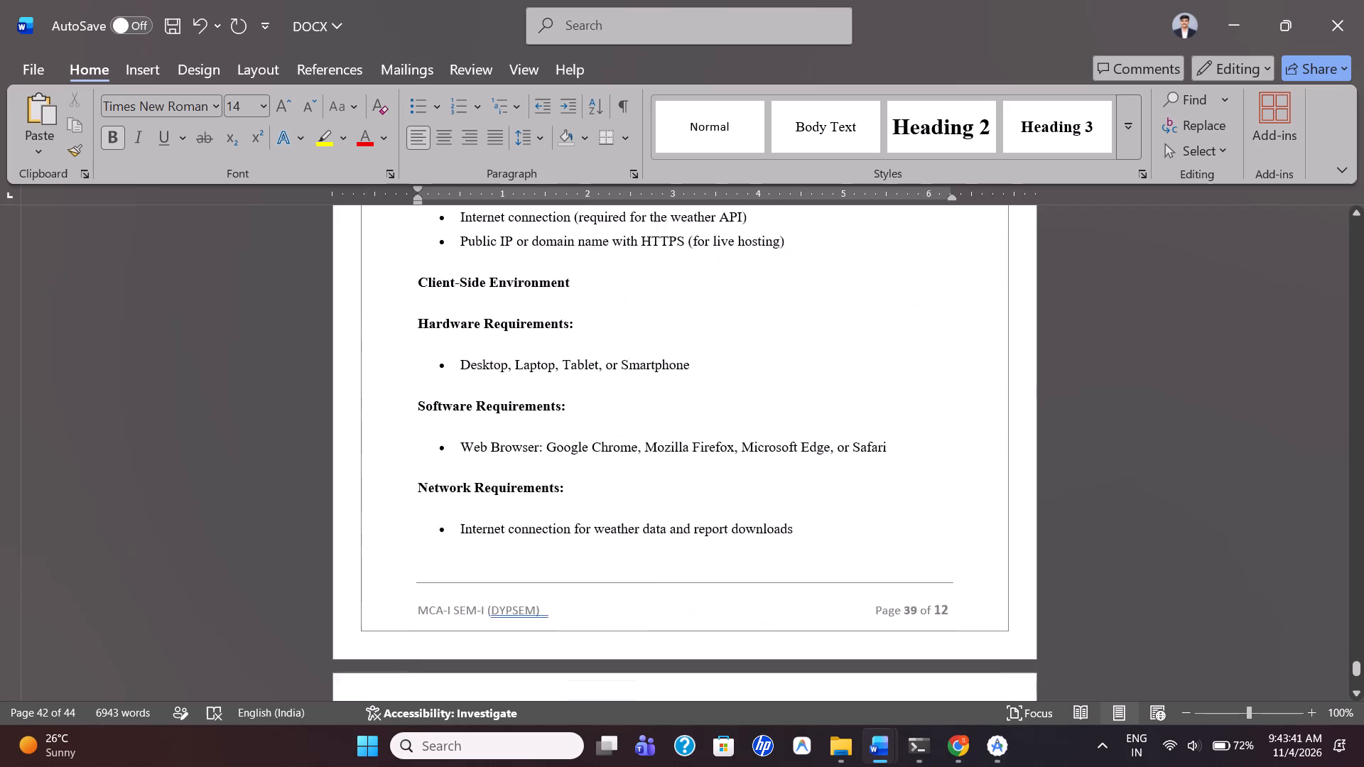
{"action": "scroll", "coordinate": [511, 518], "scroll_direction": "down", "scroll_amount": 12}
{"action": "left_click", "coordinate": [489, 229]}
{"action": "scroll", "coordinate": [501, 312], "scroll_direction": "up", "scroll_amount": 3}
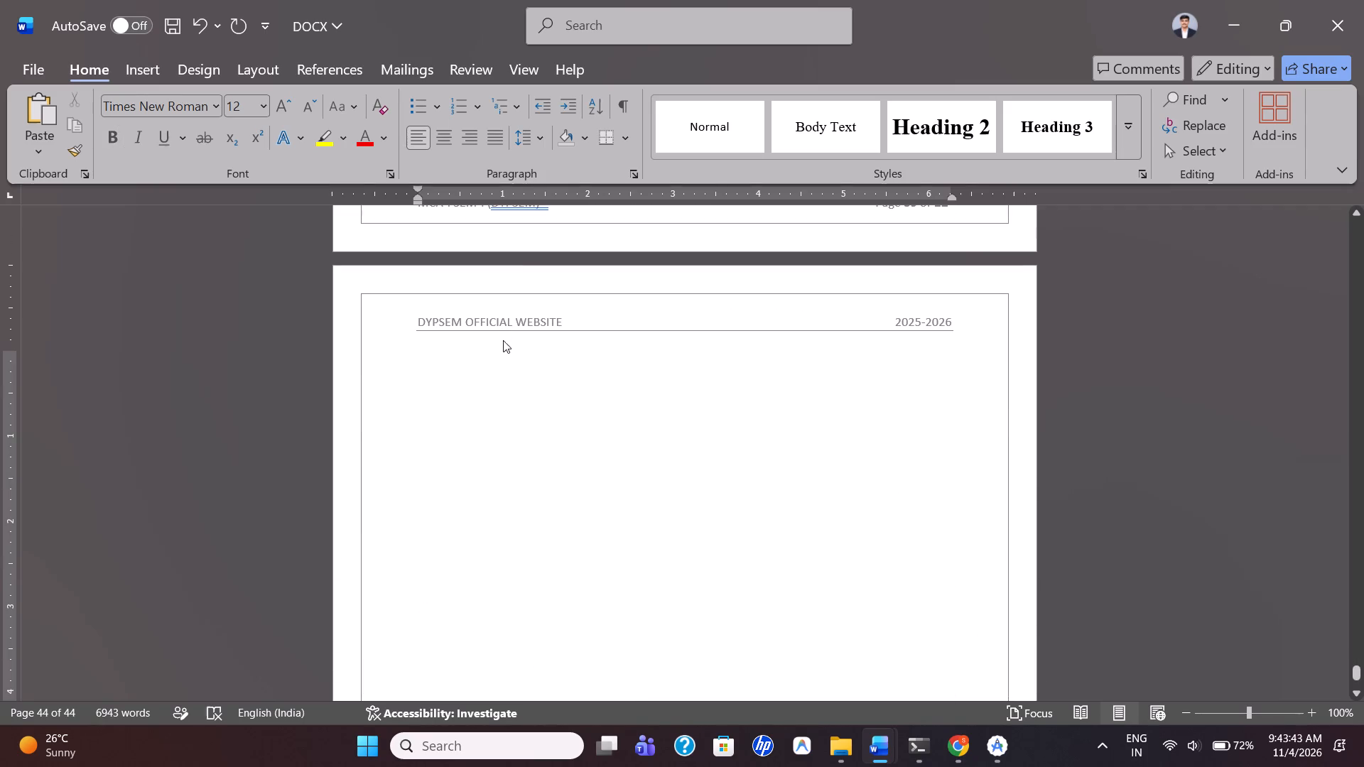
{"action": "left_click", "coordinate": [501, 353]}
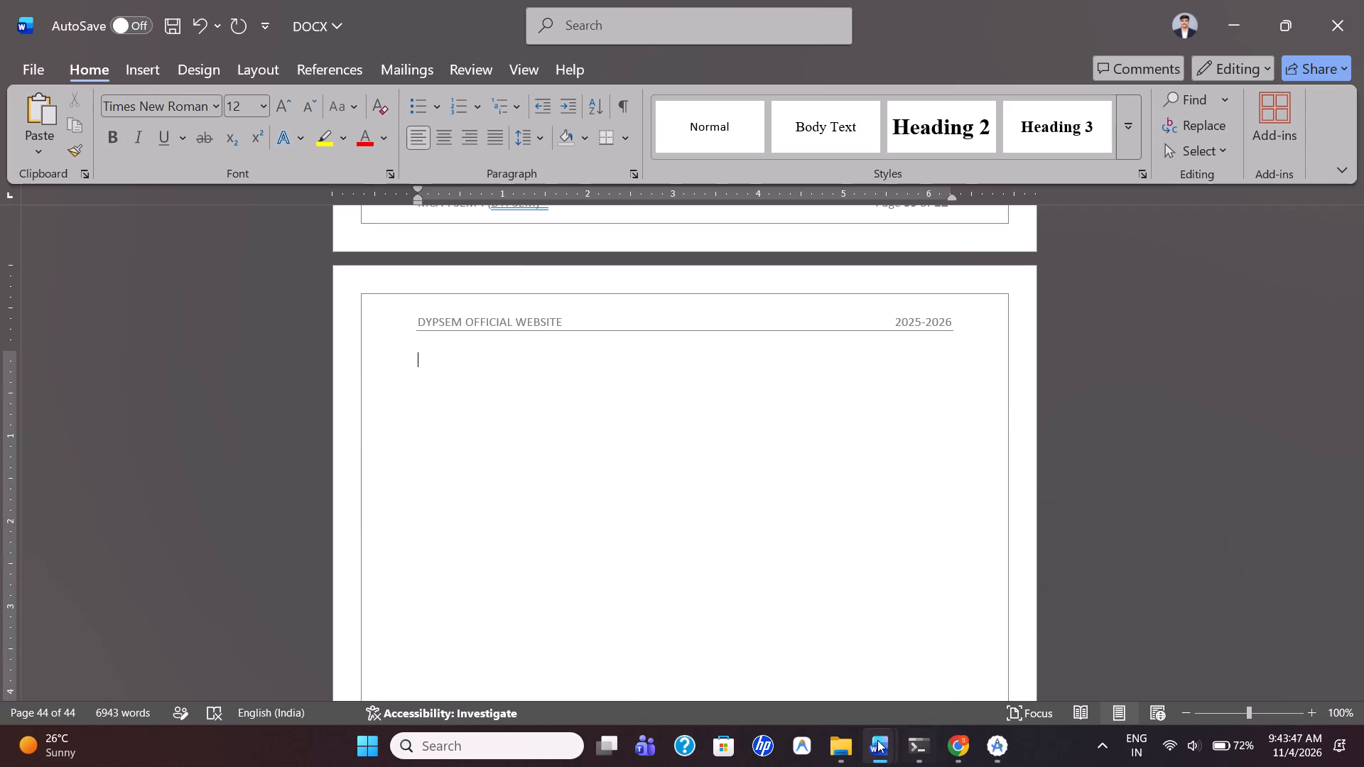
Switch to DYPSEM Docx Final (4) and examine the 5.2 Installation / Deployment Process content and where 5.3 User Manual starts.
{"action": "left_click", "coordinate": [955, 658]}
{"action": "scroll", "coordinate": [709, 579], "scroll_direction": "down", "scroll_amount": 6}
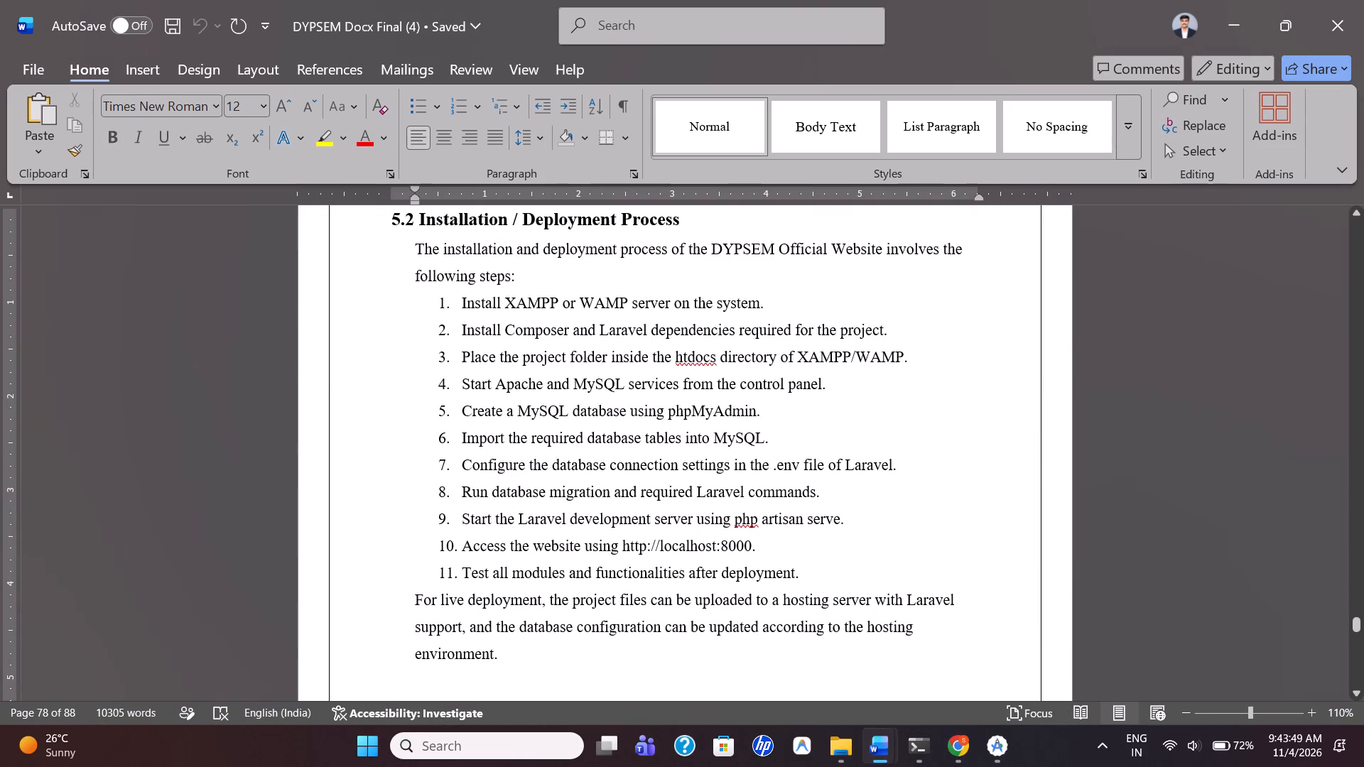
{"action": "scroll", "coordinate": [547, 274], "scroll_direction": "up", "scroll_amount": 3}
{"action": "left_click", "coordinate": [637, 352]}
{"action": "scroll", "coordinate": [646, 362], "scroll_direction": "down", "scroll_amount": 7}
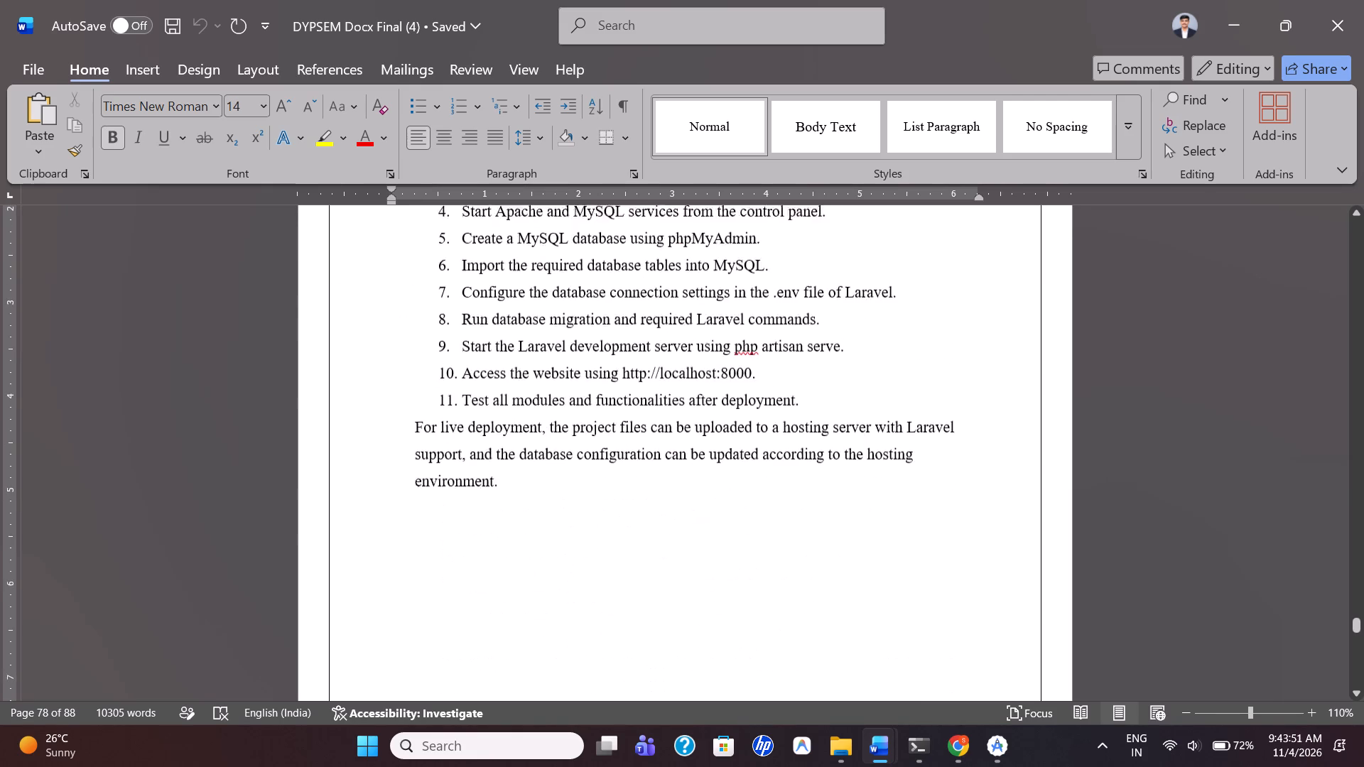
{"action": "scroll", "coordinate": [646, 362], "scroll_direction": "down", "scroll_amount": 20}
{"action": "scroll", "coordinate": [646, 362], "scroll_direction": "up", "scroll_amount": 2}
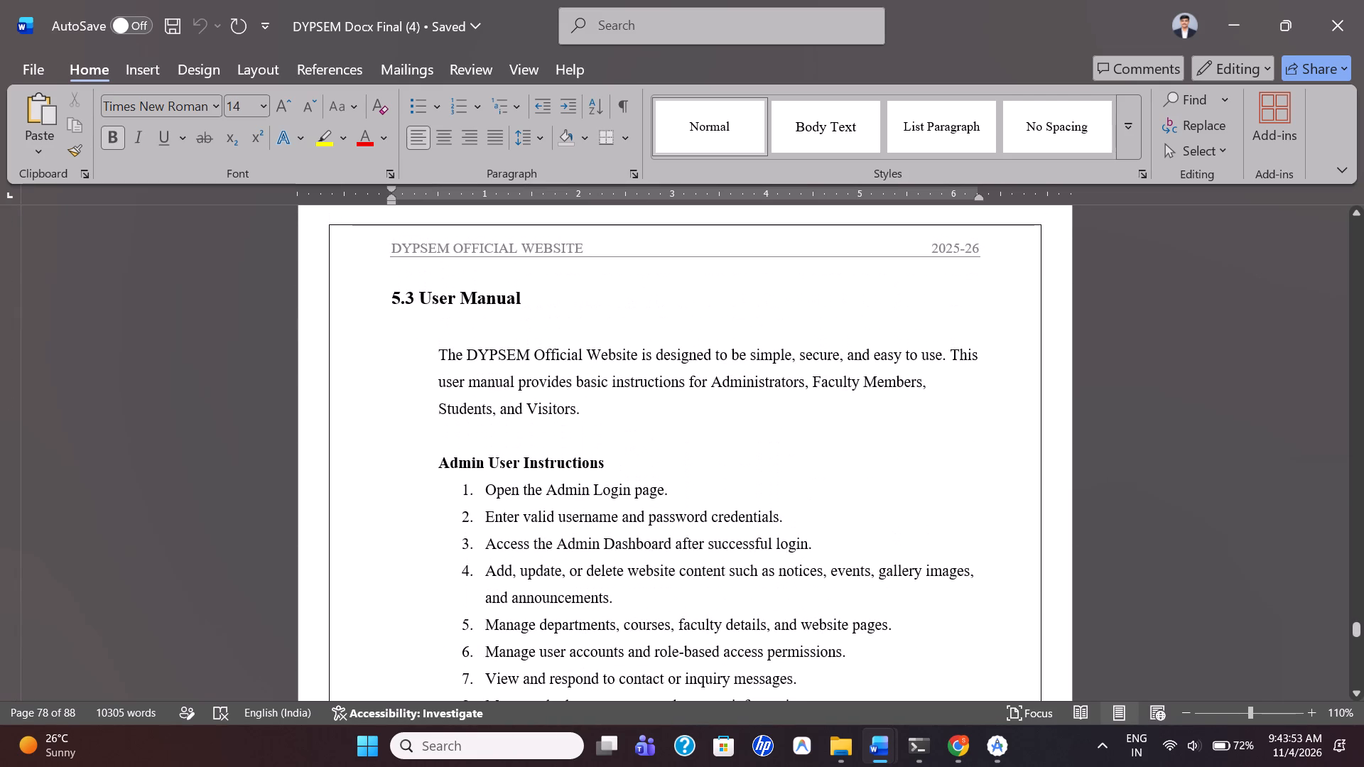
{"action": "scroll", "coordinate": [444, 356], "scroll_direction": "up", "scroll_amount": 20}
{"action": "scroll", "coordinate": [444, 356], "scroll_direction": "up", "scroll_amount": 3}
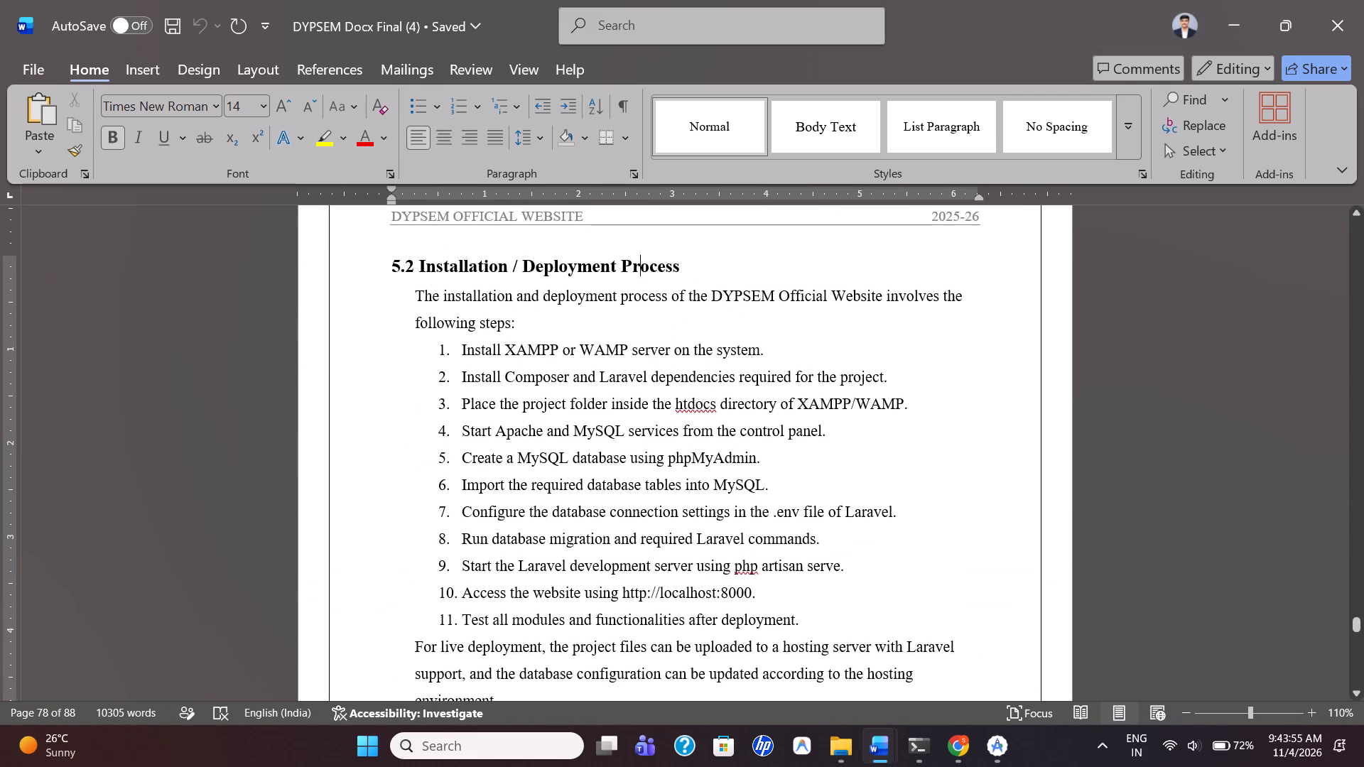
Copy the whole 5.2 Installation / Deployment Process section, from its heading through the live deployment paragraph.
{"action": "left_click", "coordinate": [393, 261]}
{"action": "left_click_drag", "start_coordinate": [393, 261], "coordinate": [534, 420]}
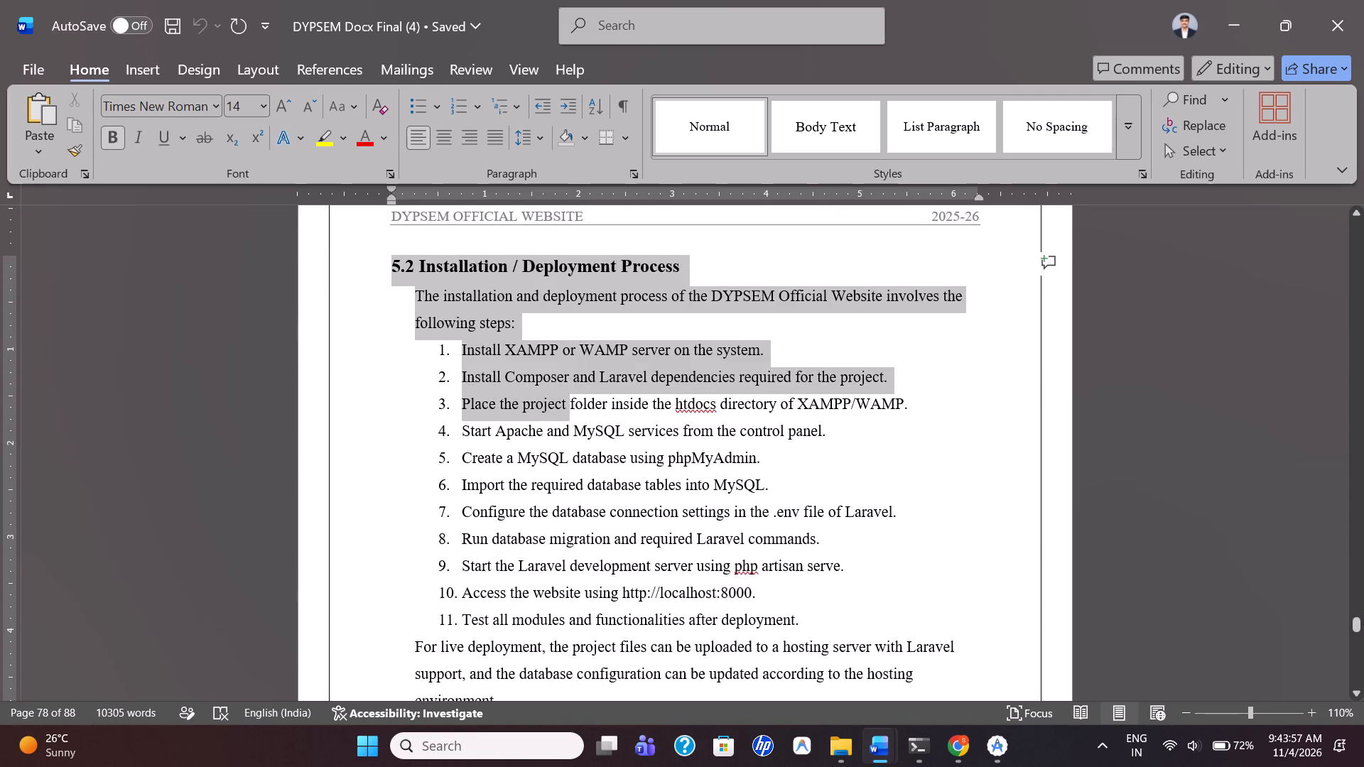
{"action": "left_click_drag", "start_coordinate": [534, 420], "coordinate": [534, 457]}
{"action": "scroll", "coordinate": [551, 425], "scroll_direction": "down", "scroll_amount": 5}
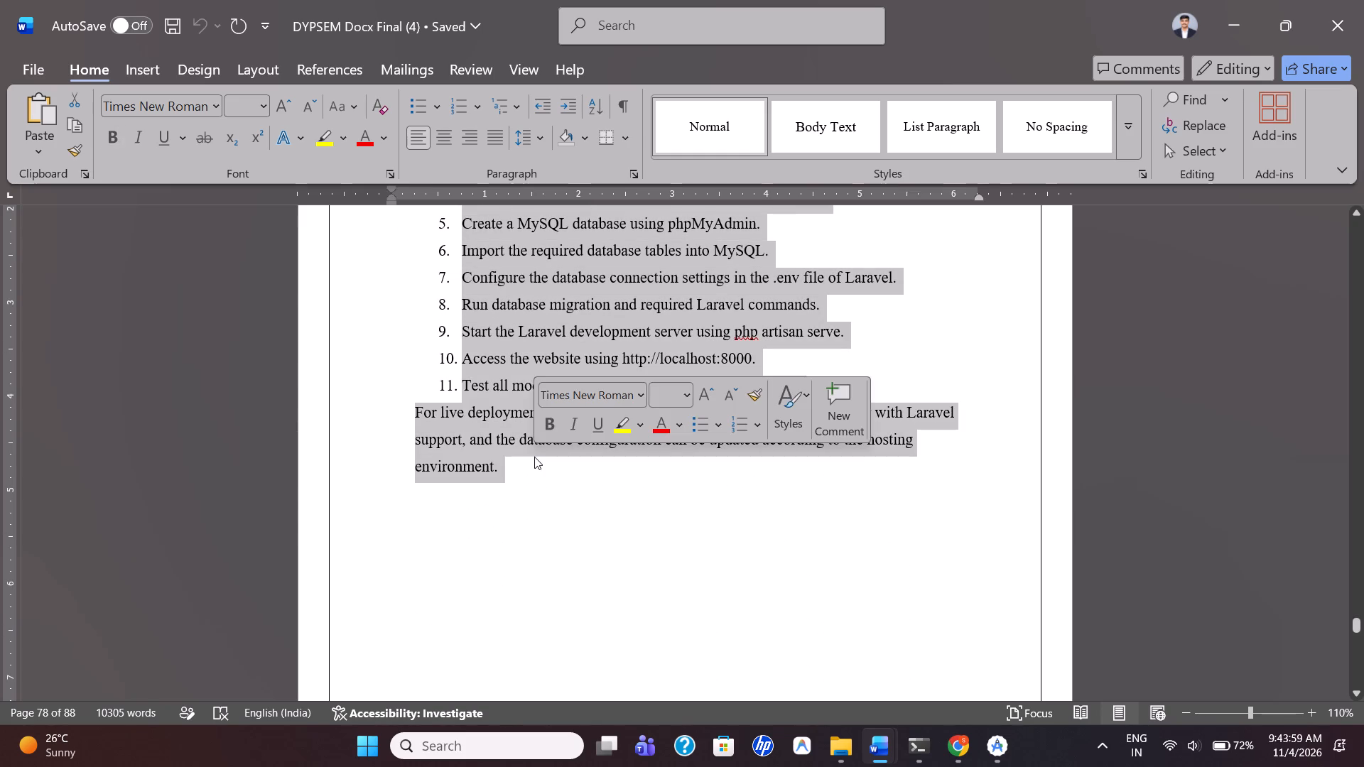
{"action": "key", "text": "ctrl+c"}
{"action": "key", "text": "ctrl+c"}
{"action": "key", "text": "ctrl+c"}
{"action": "key", "text": "ctrl+c"}
{"action": "key", "text": "ctrl+c"}
{"action": "key", "text": "ctrl+c"}
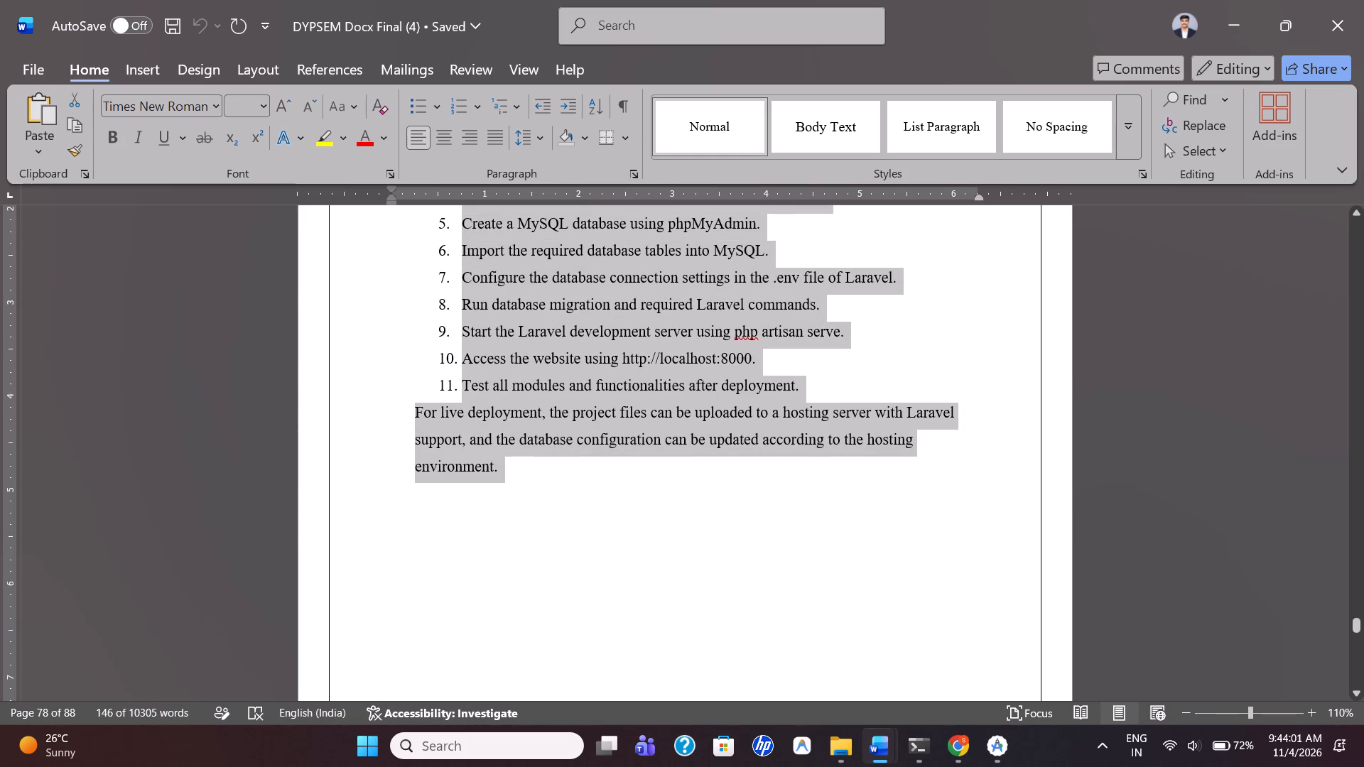
{"action": "key", "text": "ctrl+c"}
{"action": "key", "text": "ctrl+c"}
{"action": "key", "text": "ctrl+c"}
{"action": "key", "text": "ctrl+c"}
{"action": "key", "text": "ctrl+c"}
{"action": "key", "text": "ctrl+c"}
{"action": "key", "text": "ctrl+c"}
{"action": "key", "text": "ctrl+c"}
{"action": "key", "text": "ctrl+c"}
{"action": "key", "text": "ctrl+c"}
{"action": "scroll", "coordinate": [485, 661], "scroll_direction": "down", "scroll_amount": 1}
{"action": "scroll", "coordinate": [557, 511], "scroll_direction": "down", "scroll_amount": 4}
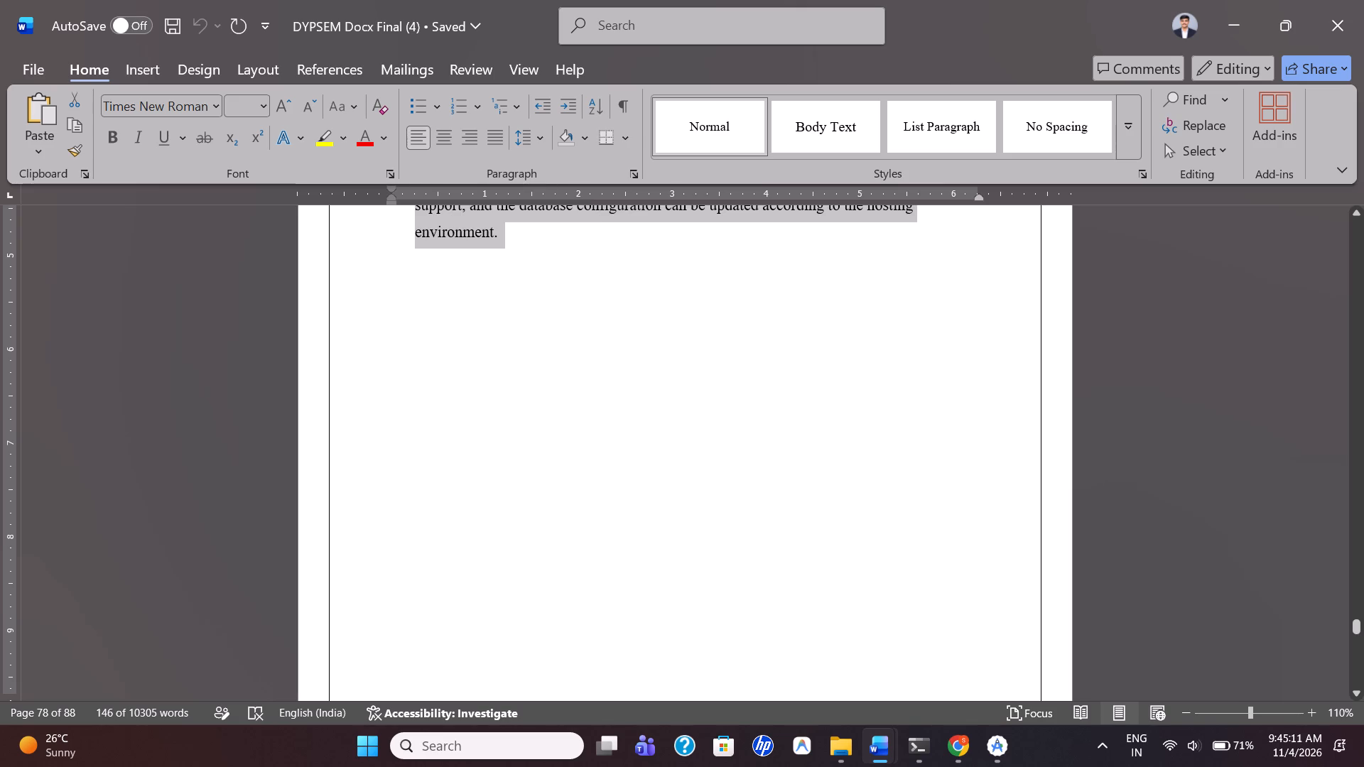
{"action": "scroll", "coordinate": [775, 606], "scroll_direction": "up", "scroll_amount": 6}
{"action": "scroll", "coordinate": [644, 485], "scroll_direction": "up", "scroll_amount": 7}
{"action": "key", "text": "ctrl+c"}
{"action": "key", "text": "ctrl+c"}
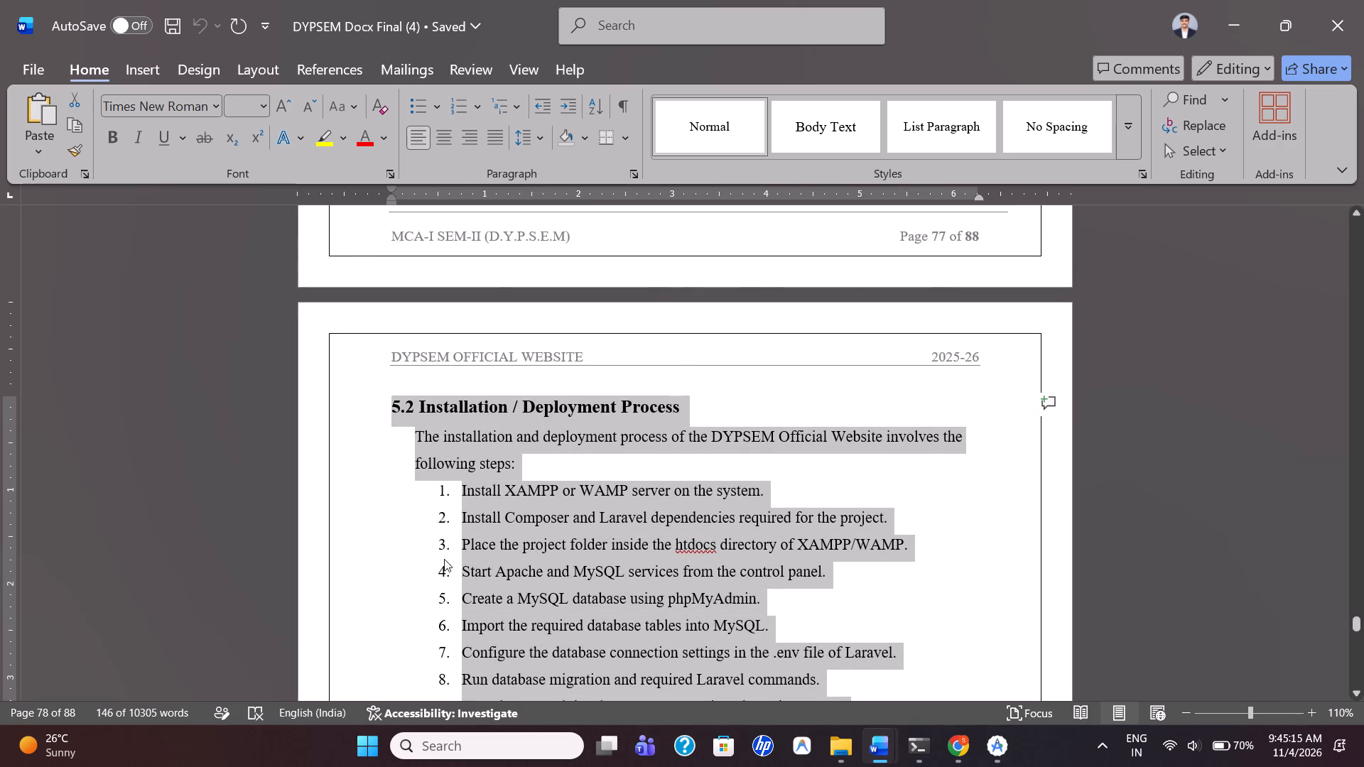
{"action": "scroll", "coordinate": [847, 494], "scroll_direction": "down", "scroll_amount": 13}
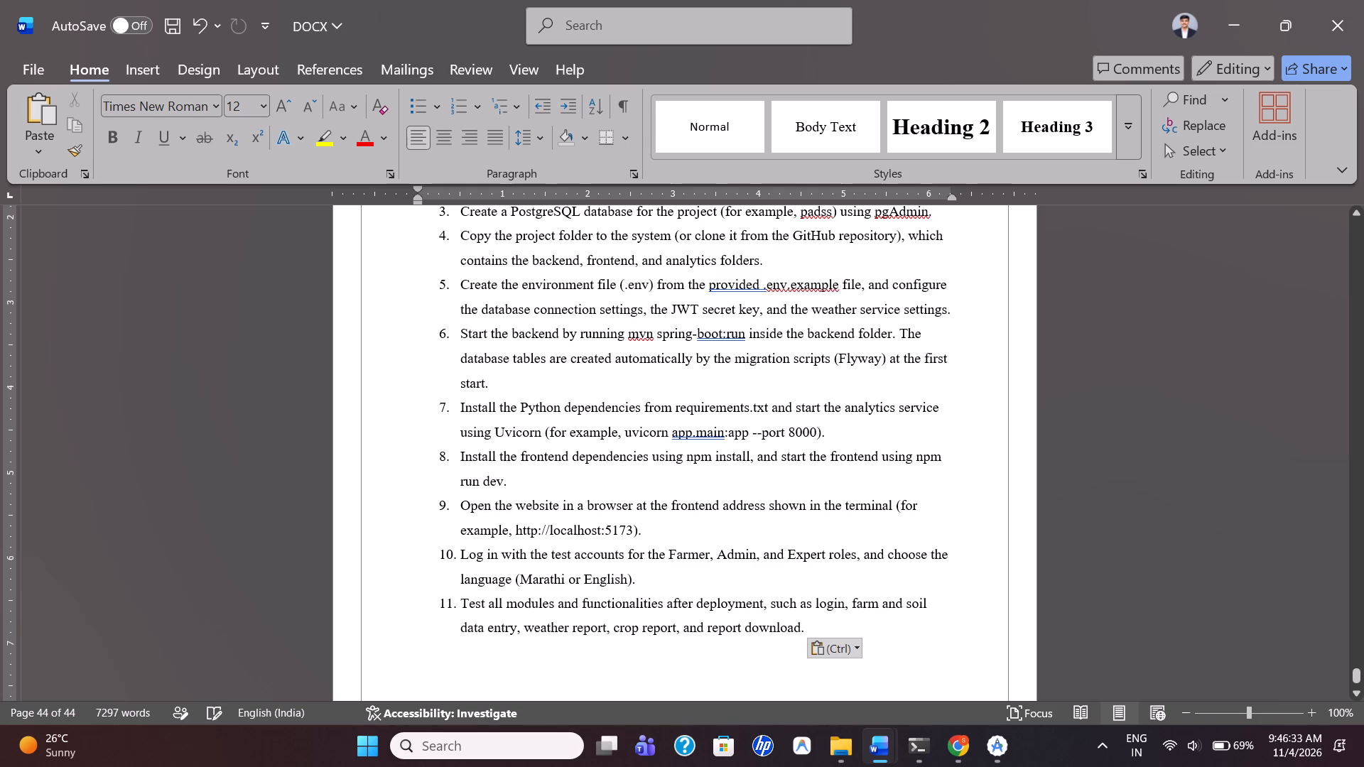
Set the font size of the 5.2 Installation / Deployment Process heading to 14.
{"action": "scroll", "coordinate": [542, 617], "scroll_direction": "up", "scroll_amount": 5}
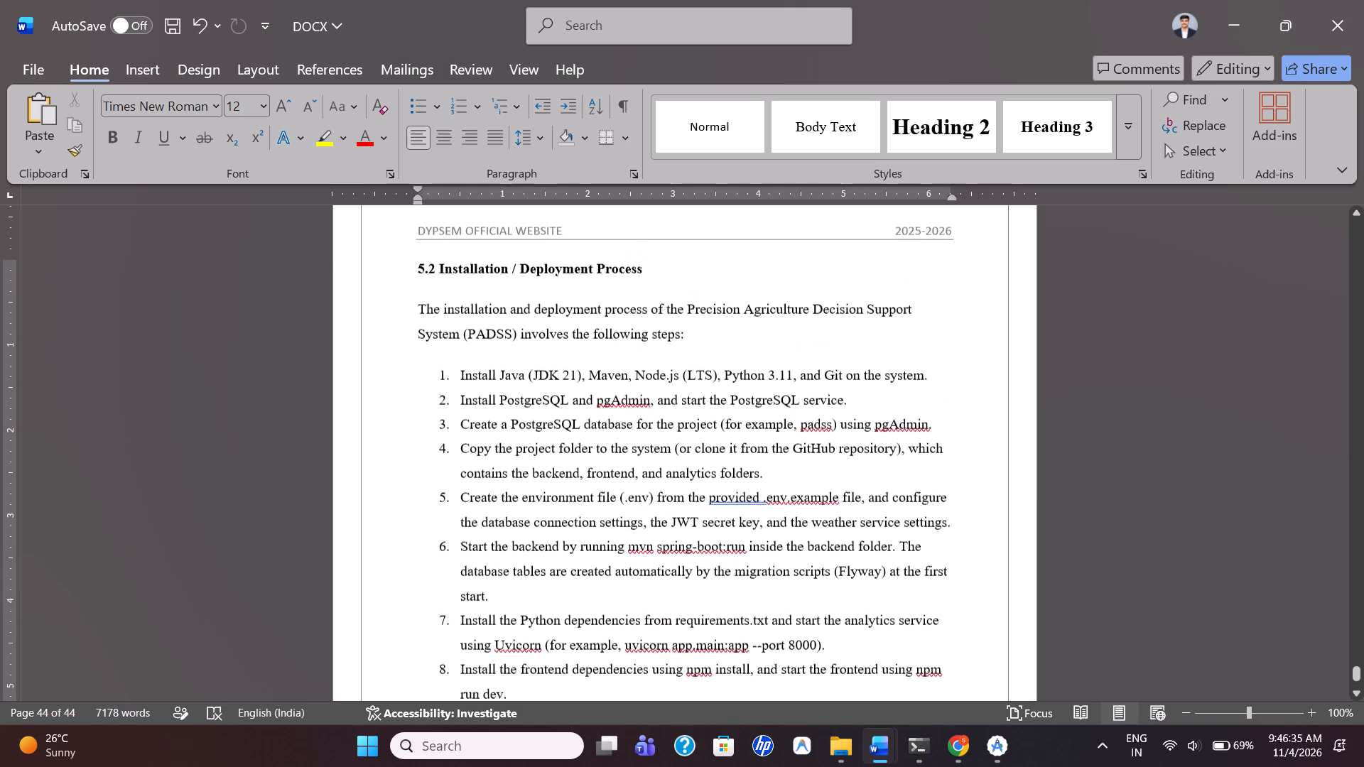
{"action": "scroll", "coordinate": [526, 456], "scroll_direction": "up", "scroll_amount": 3}
{"action": "left_click", "coordinate": [680, 384]}
{"action": "left_click_drag", "start_coordinate": [667, 394], "coordinate": [556, 391]}
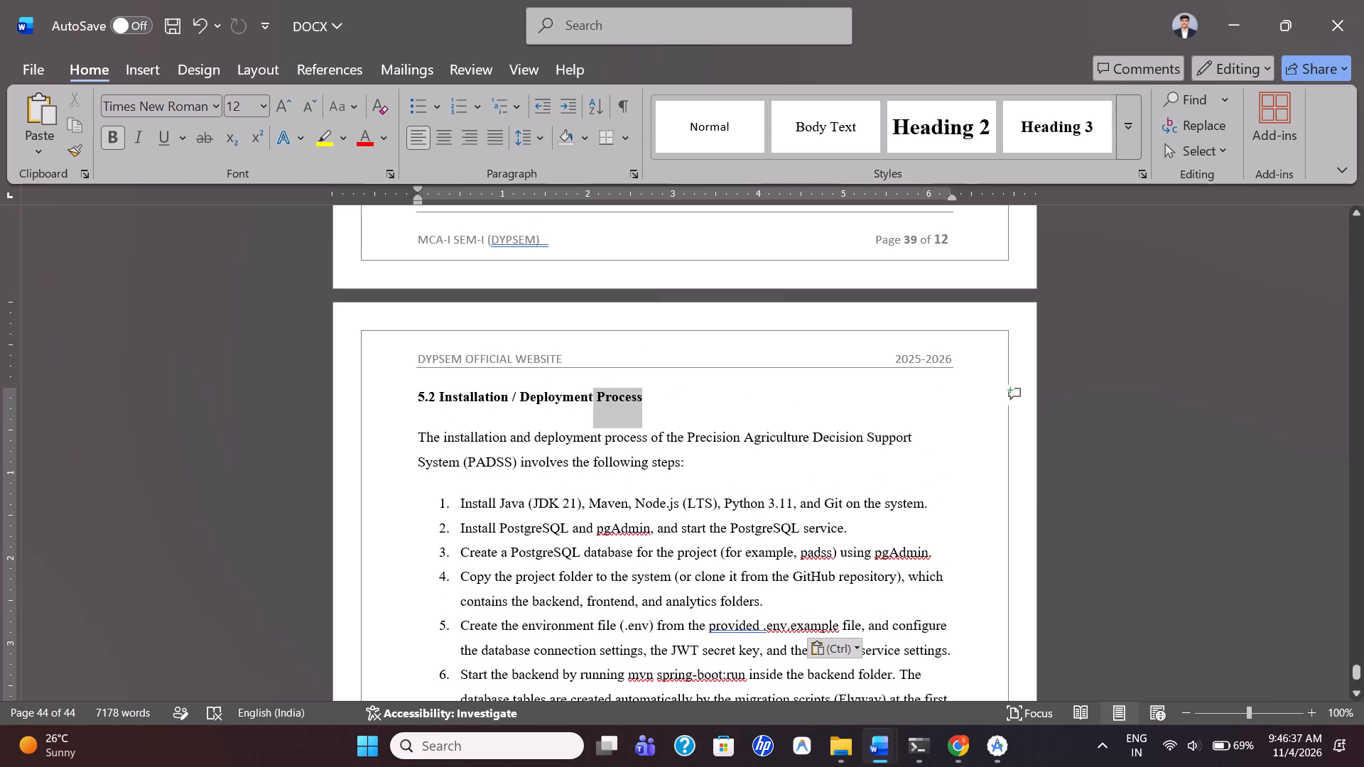
{"action": "left_click_drag", "start_coordinate": [556, 391], "coordinate": [411, 387]}
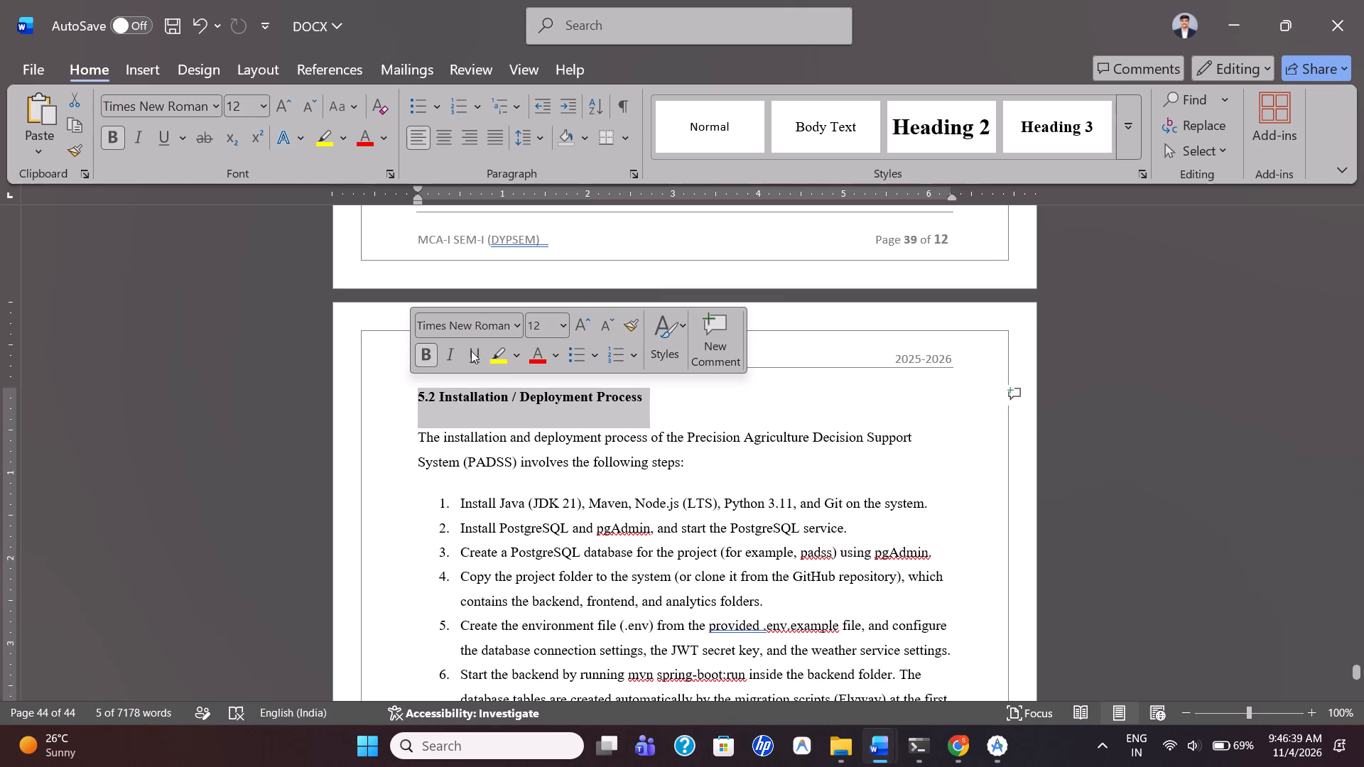
{"action": "left_click", "coordinate": [580, 334]}
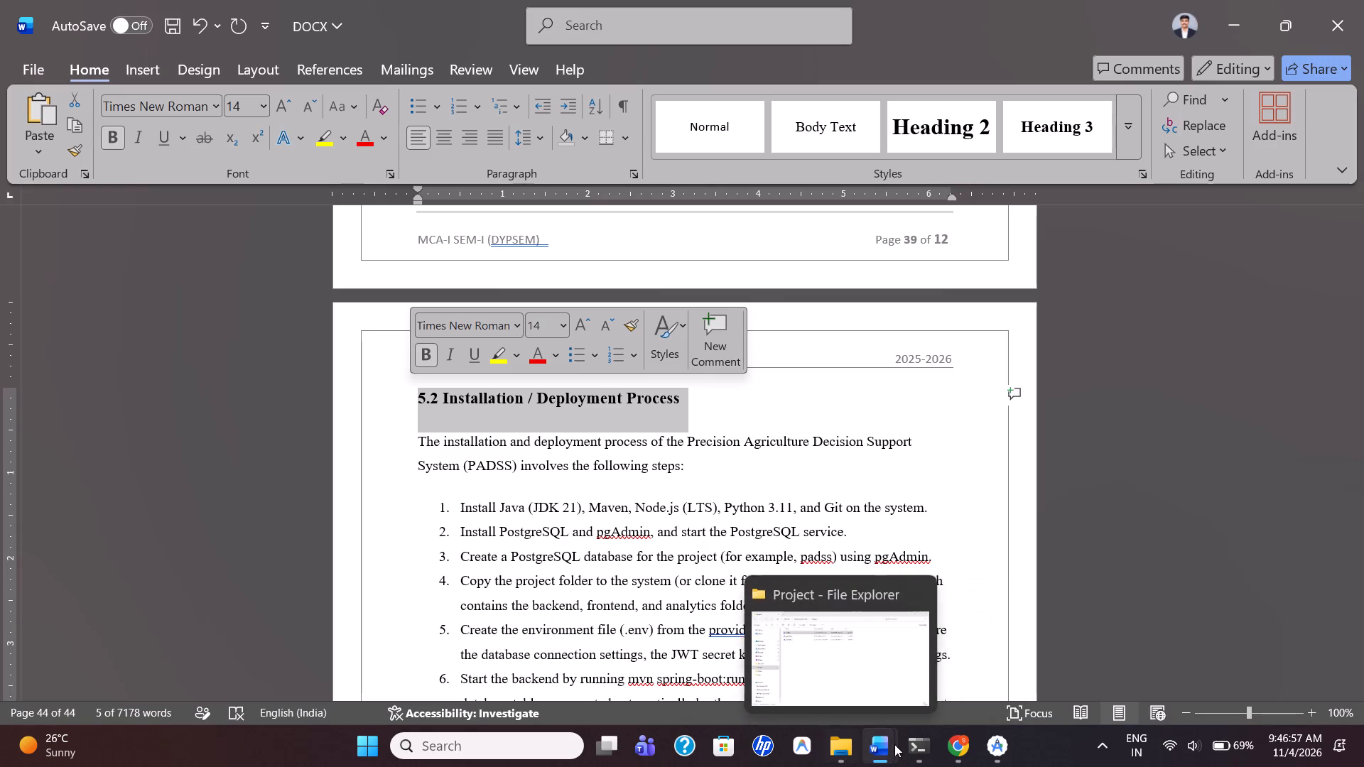
Switch to DYPSEM Docx Final (4) and examine the end of section 5.2 and the start of 5.3 User Manual.
{"action": "left_click", "coordinate": [953, 660]}
{"action": "scroll", "coordinate": [646, 441], "scroll_direction": "up", "scroll_amount": 14}
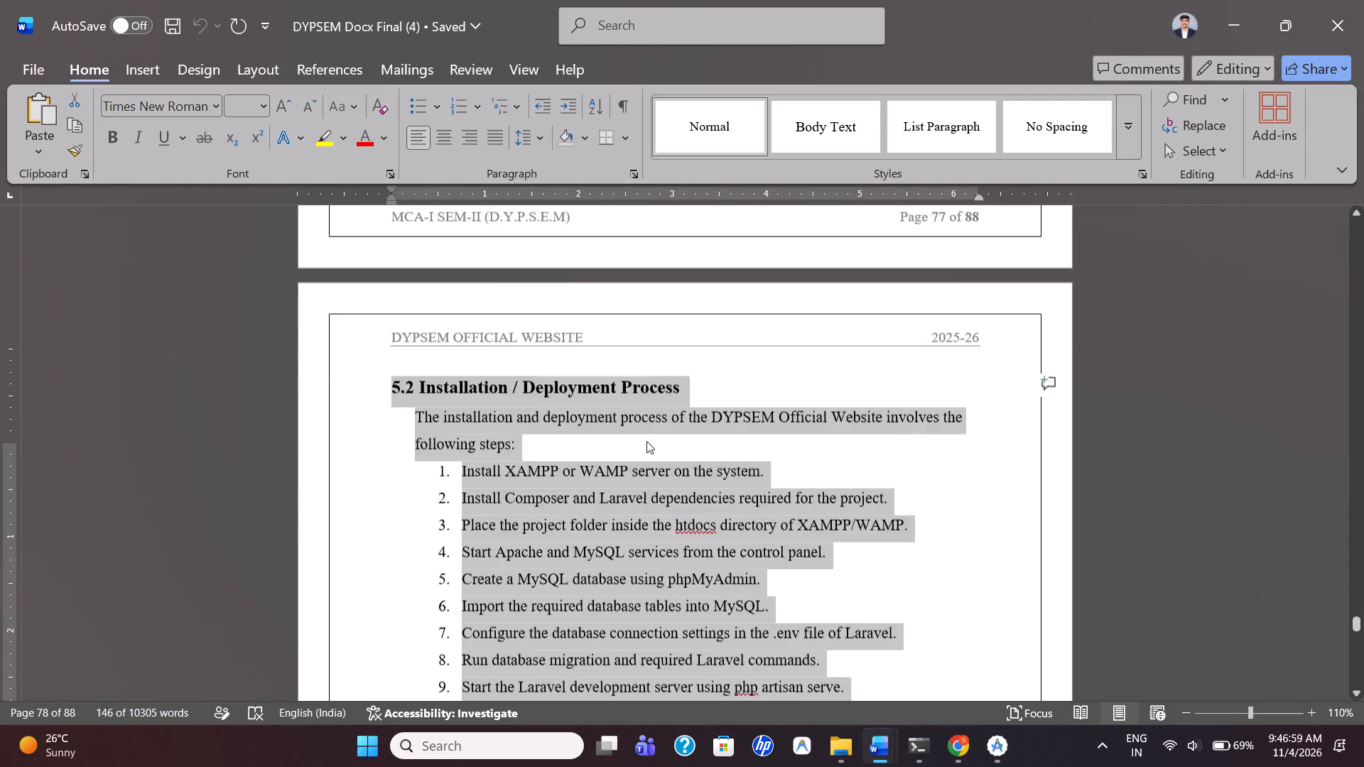
{"action": "scroll", "coordinate": [686, 461], "scroll_direction": "down", "scroll_amount": 15}
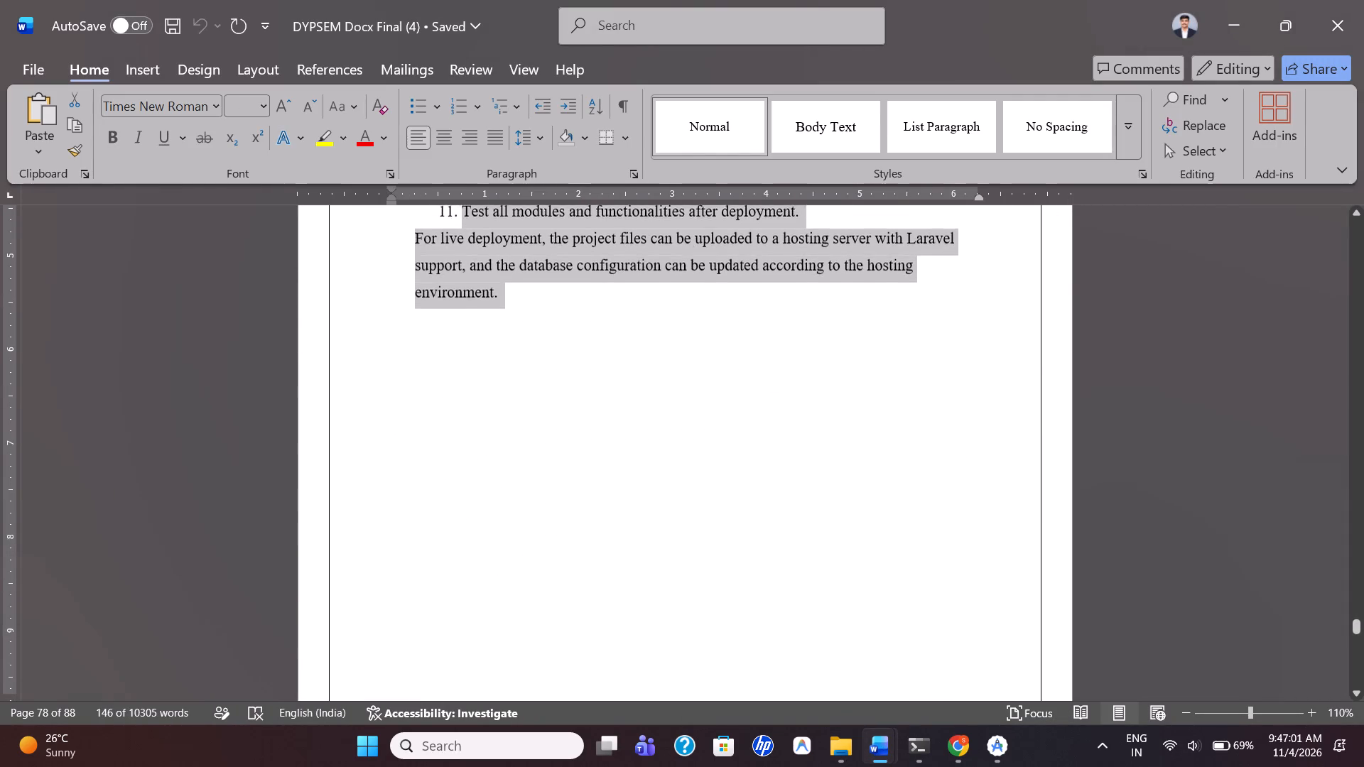
{"action": "scroll", "coordinate": [686, 461], "scroll_direction": "down", "scroll_amount": 14}
{"action": "scroll", "coordinate": [686, 461], "scroll_direction": "up", "scroll_amount": 3}
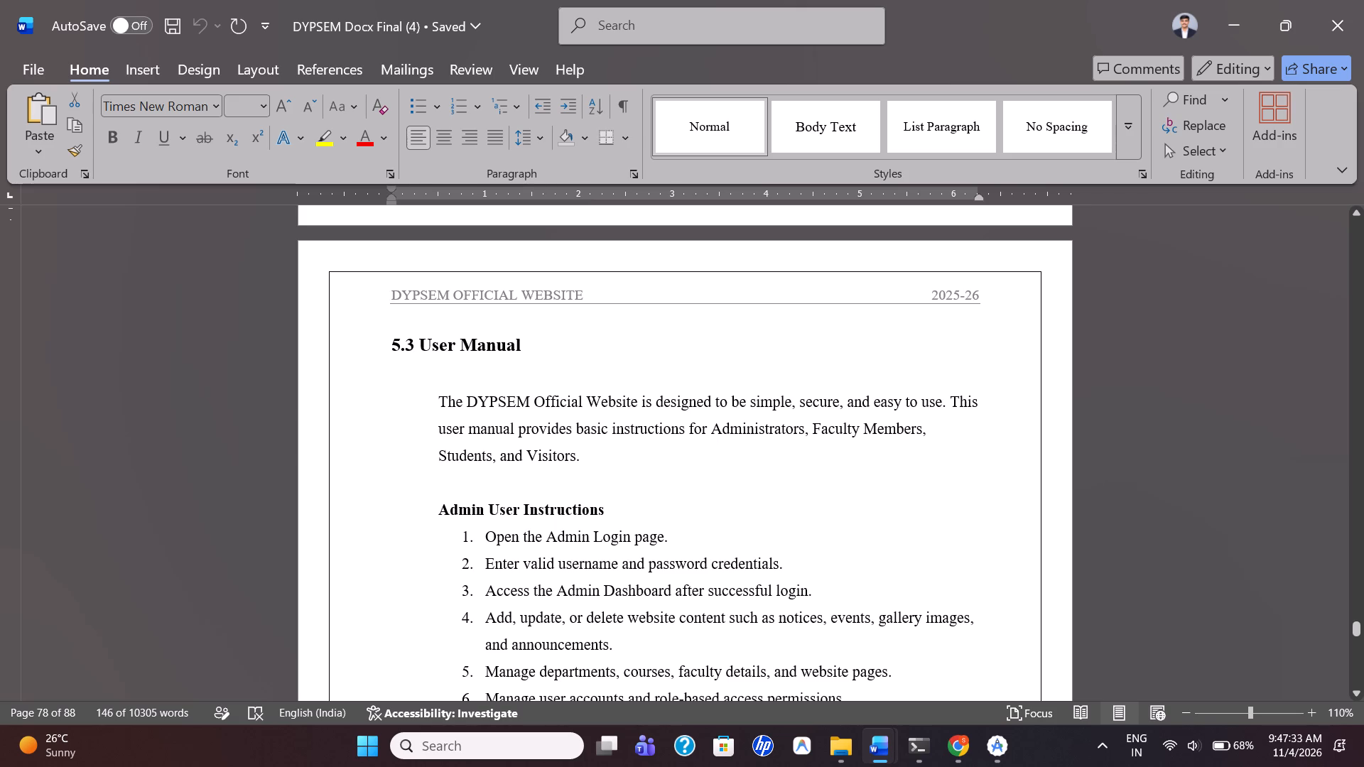
{"action": "scroll", "coordinate": [384, 406], "scroll_direction": "down", "scroll_amount": 3}
{"action": "scroll", "coordinate": [389, 404], "scroll_direction": "up", "scroll_amount": 3}
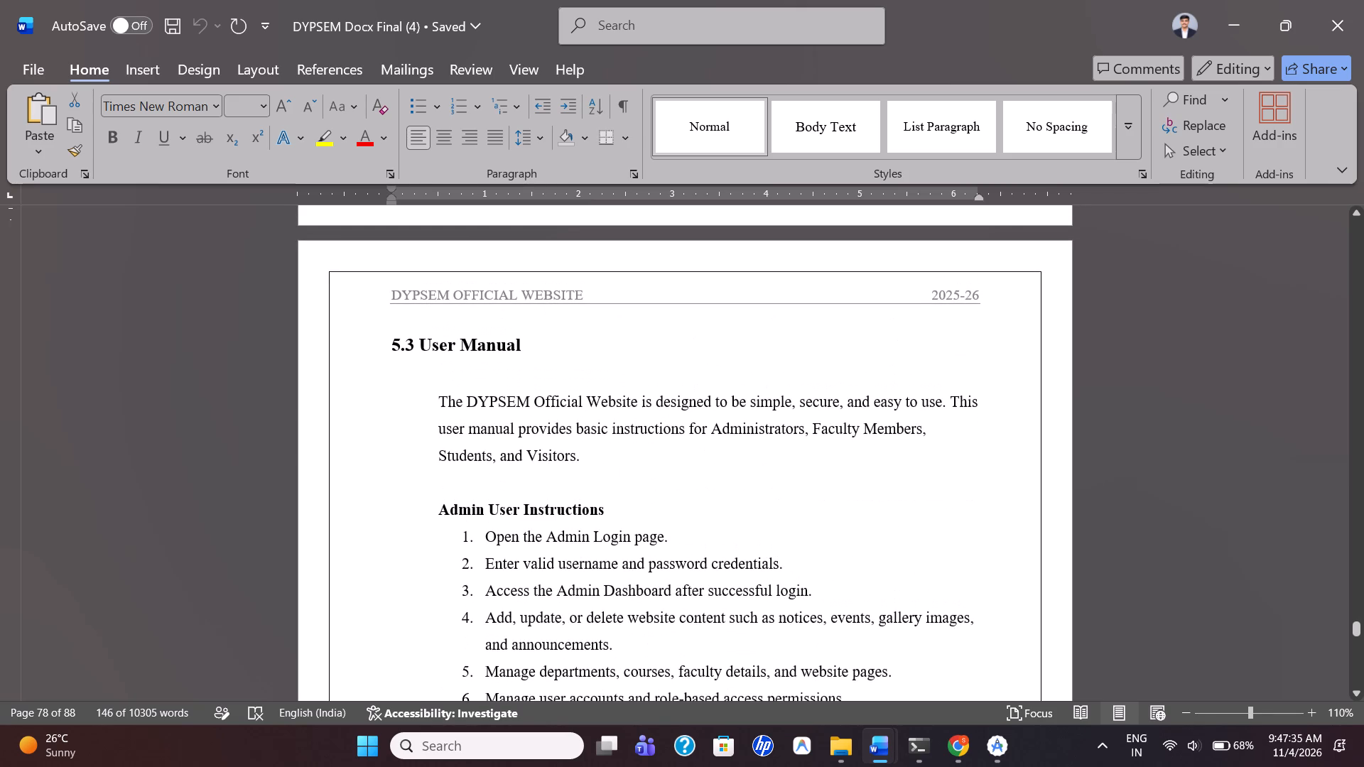
Copy the whole 5.3 User Manual section, from its heading through item 7 of the Website User Instructions, leaving the original in place.
{"action": "left_click", "coordinate": [395, 359]}
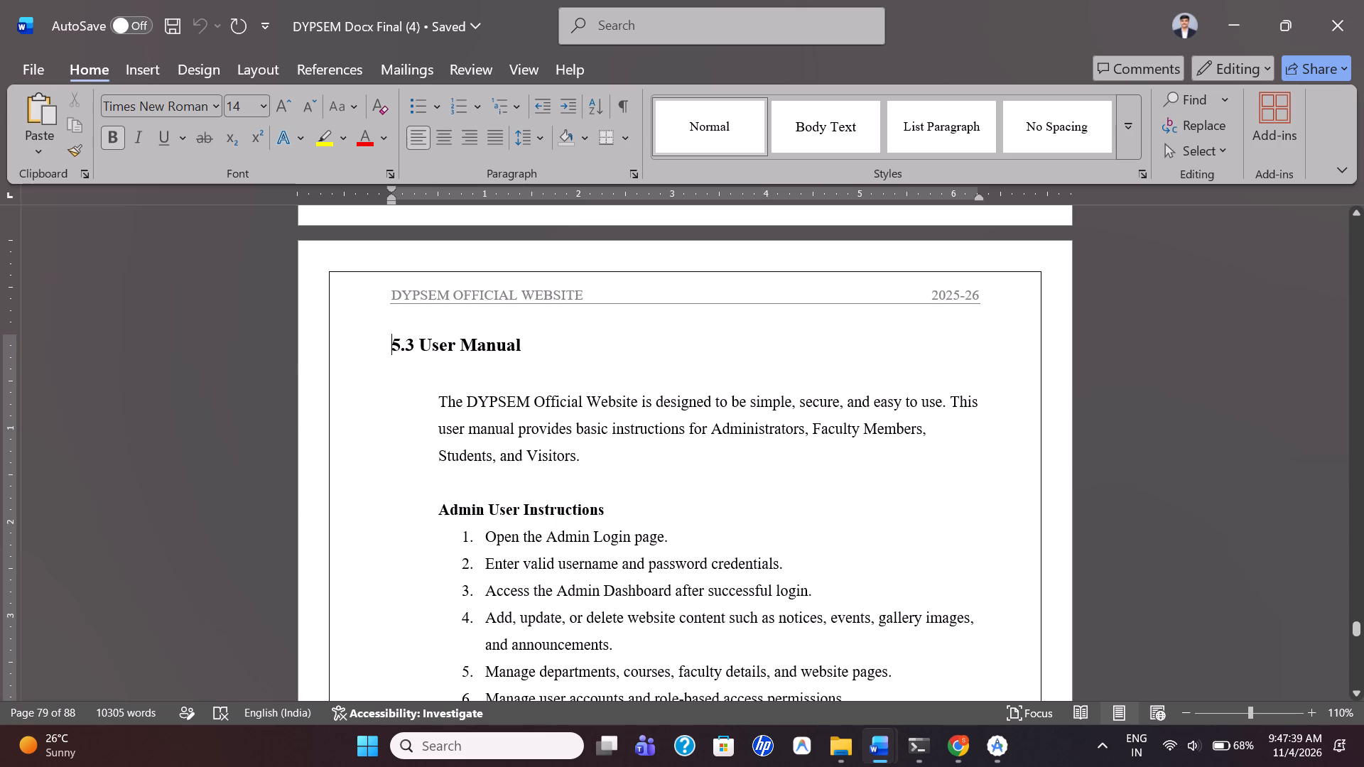
{"action": "left_click_drag", "start_coordinate": [393, 353], "coordinate": [565, 397]}
{"action": "scroll", "coordinate": [551, 435], "scroll_direction": "down", "scroll_amount": 17}
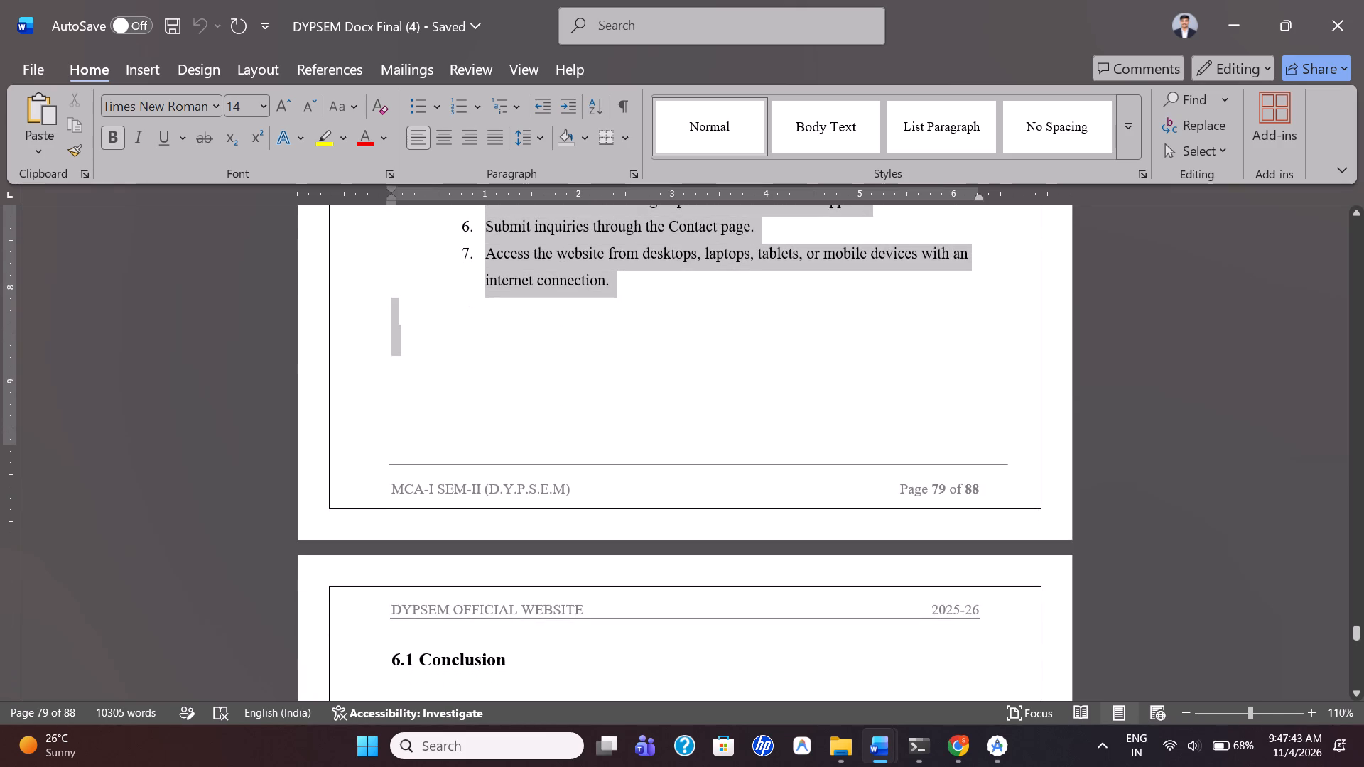
{"action": "left_click_drag", "start_coordinate": [565, 397], "coordinate": [617, 288]}
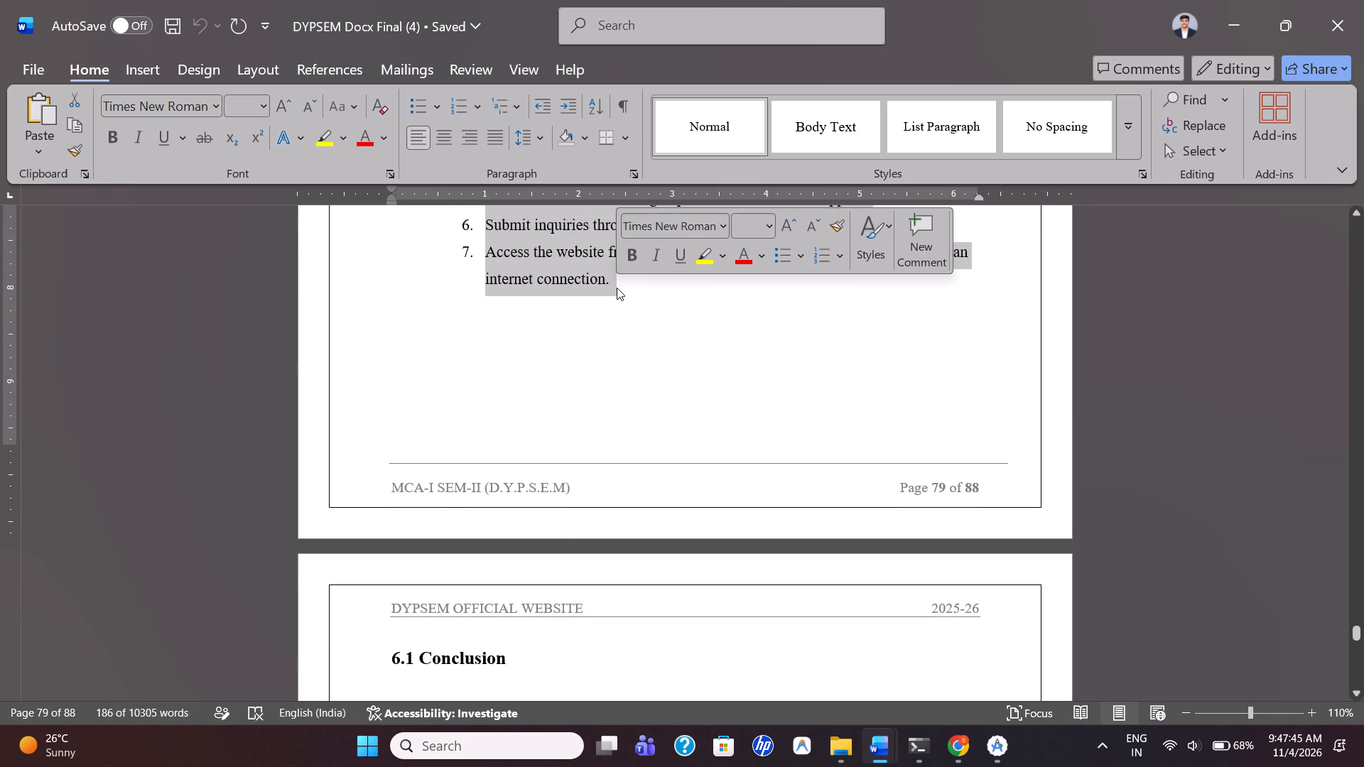
{"action": "key", "text": "ctrl+x"}
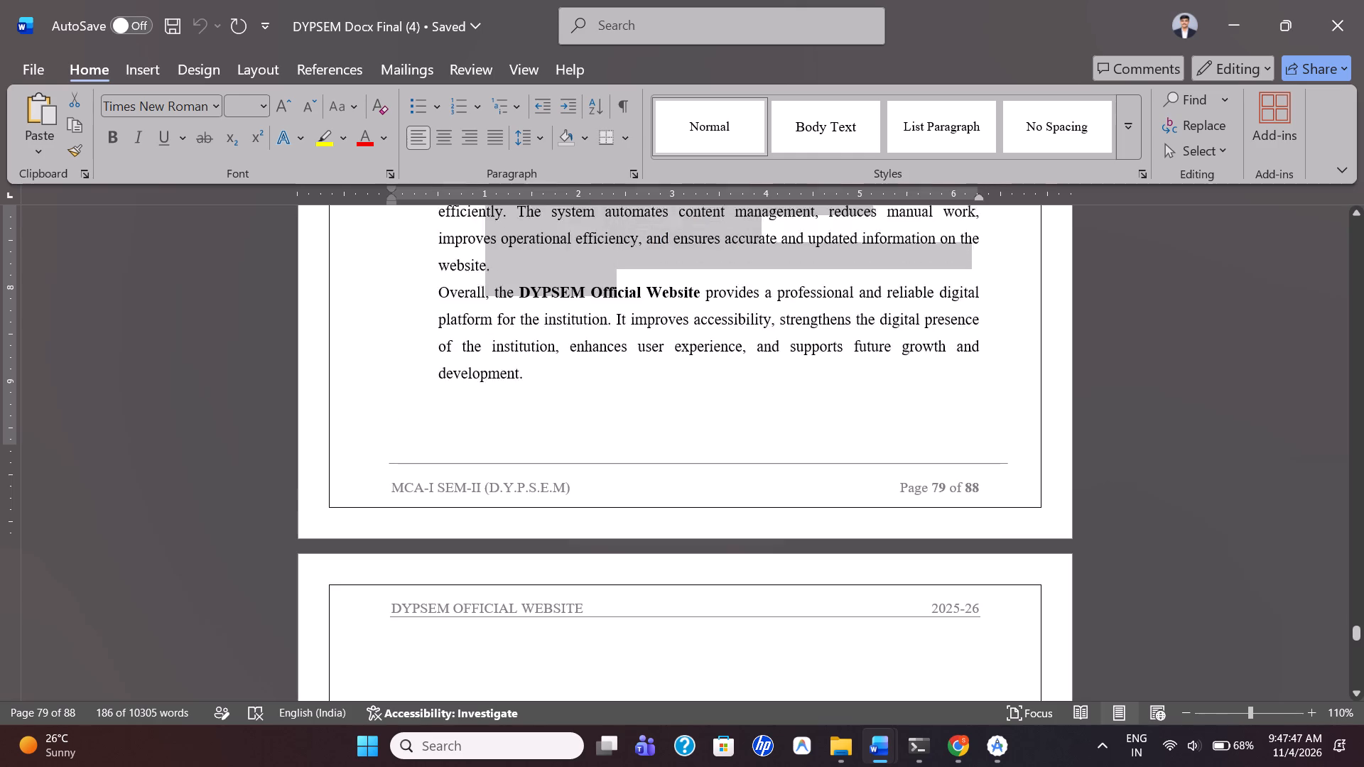
{"action": "key", "text": "ctrl+z"}
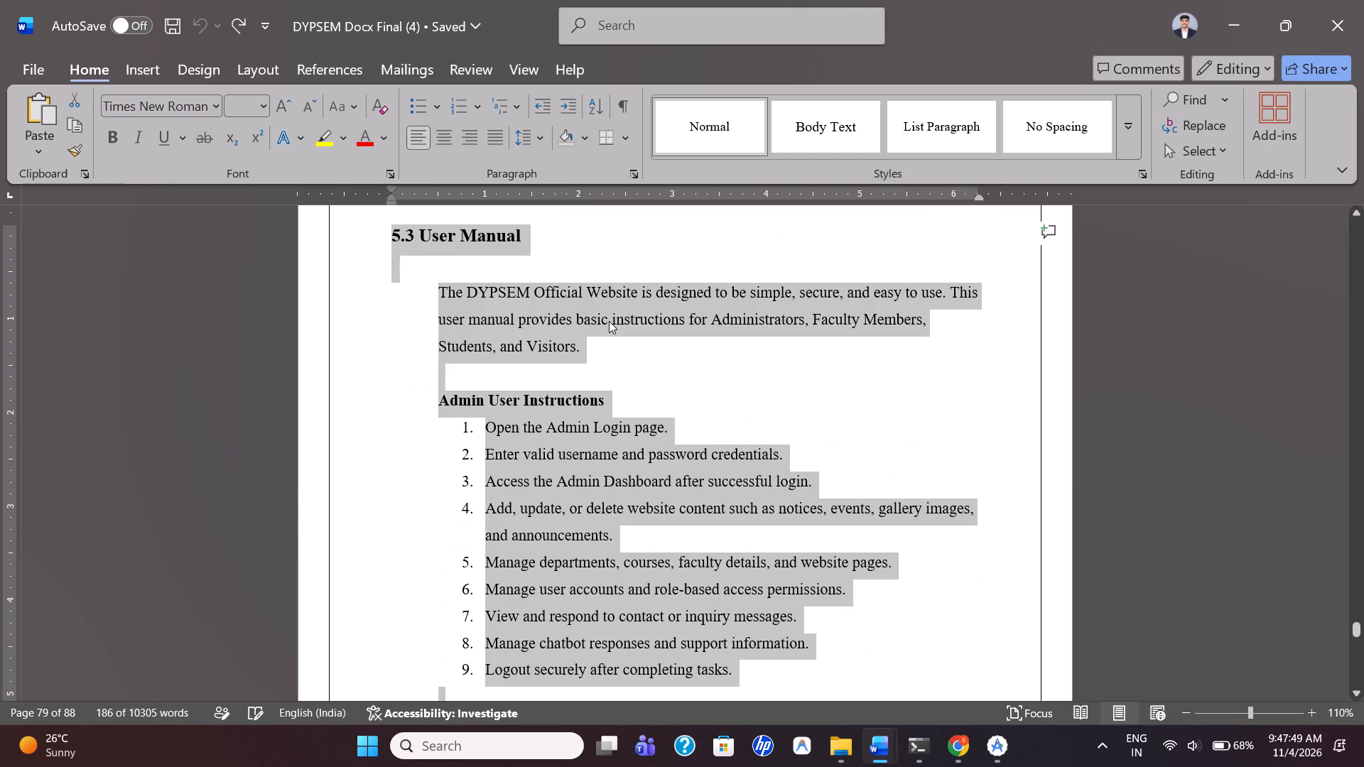
{"action": "key", "text": "ctrl+c"}
{"action": "key", "text": "ctrl+c"}
{"action": "key", "text": "ctrl+c"}
{"action": "key", "text": "ctrl+c"}
{"action": "key", "text": "ctrl+c"}
{"action": "key", "text": "ctrl+c"}
{"action": "key", "text": "ctrl+c"}
{"action": "key", "text": "ctrl+c"}
{"action": "key", "text": "ctrl+c"}
{"action": "key", "text": "ctrl+c"}
{"action": "key", "text": "ctrl+c"}
{"action": "key", "text": "ctrl+c"}
{"action": "key", "text": "ctrl+c"}
Look over the rest of 5.3 User Manual and the start of 6.1 Conclusion.
{"action": "scroll", "coordinate": [663, 420], "scroll_direction": "down", "scroll_amount": 11}
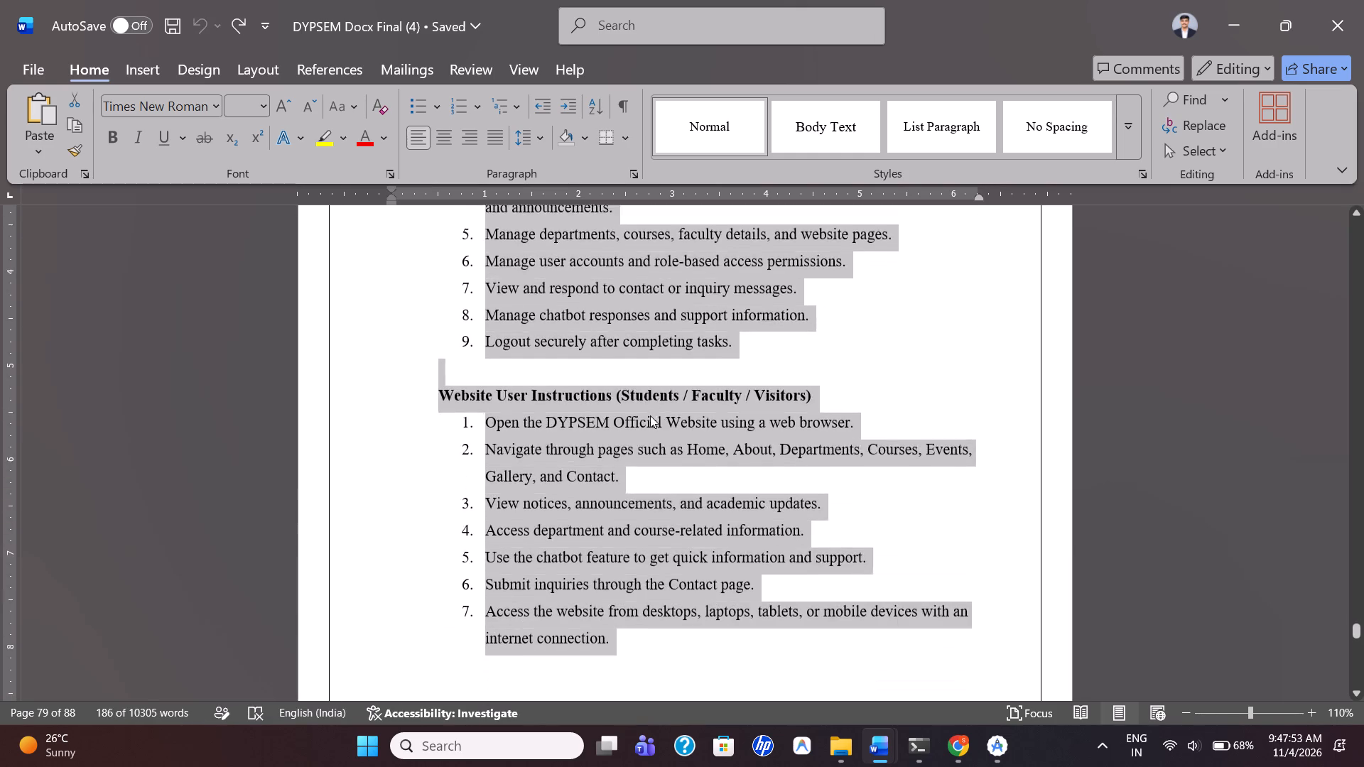
{"action": "scroll", "coordinate": [650, 415], "scroll_direction": "down", "scroll_amount": 10}
{"action": "left_click", "coordinate": [636, 411]}
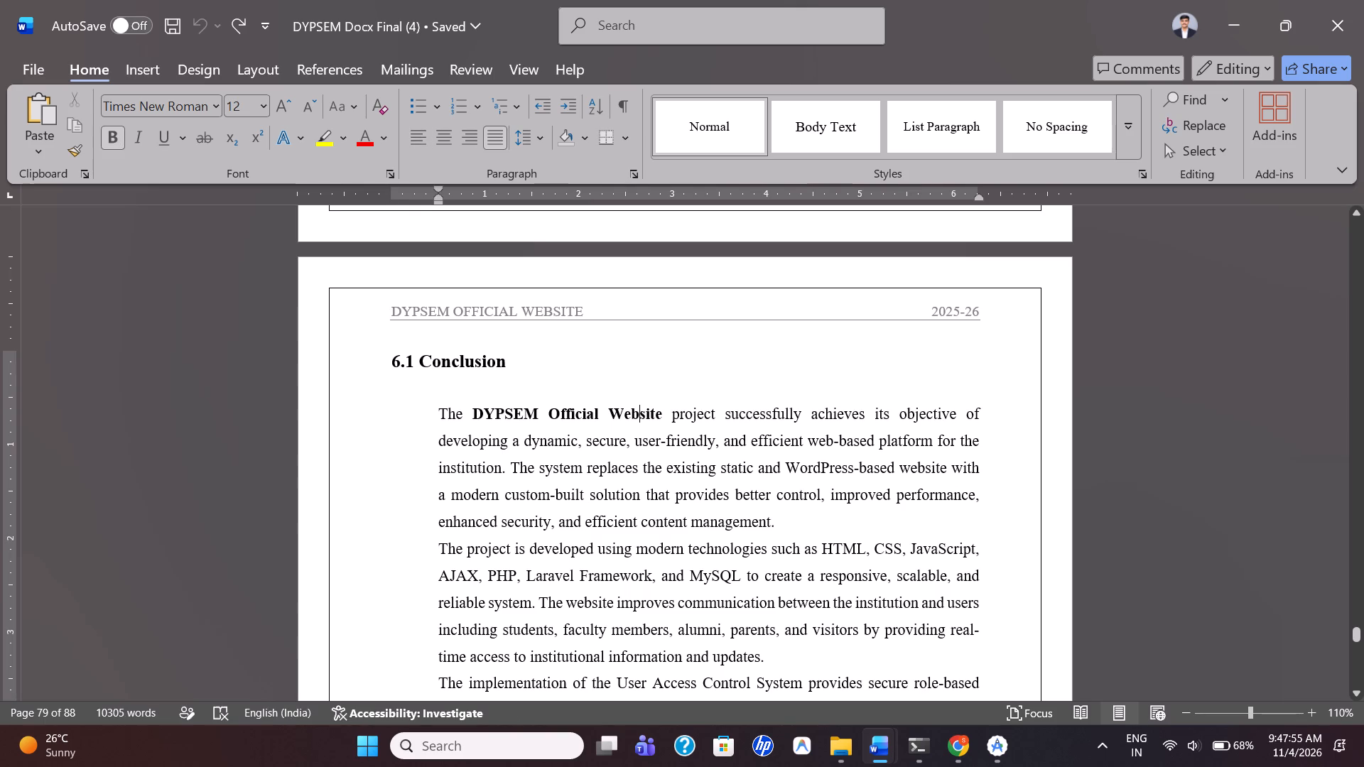
{"action": "left_click", "coordinate": [511, 392]}
{"action": "scroll", "coordinate": [509, 392], "scroll_direction": "up", "scroll_amount": 2}
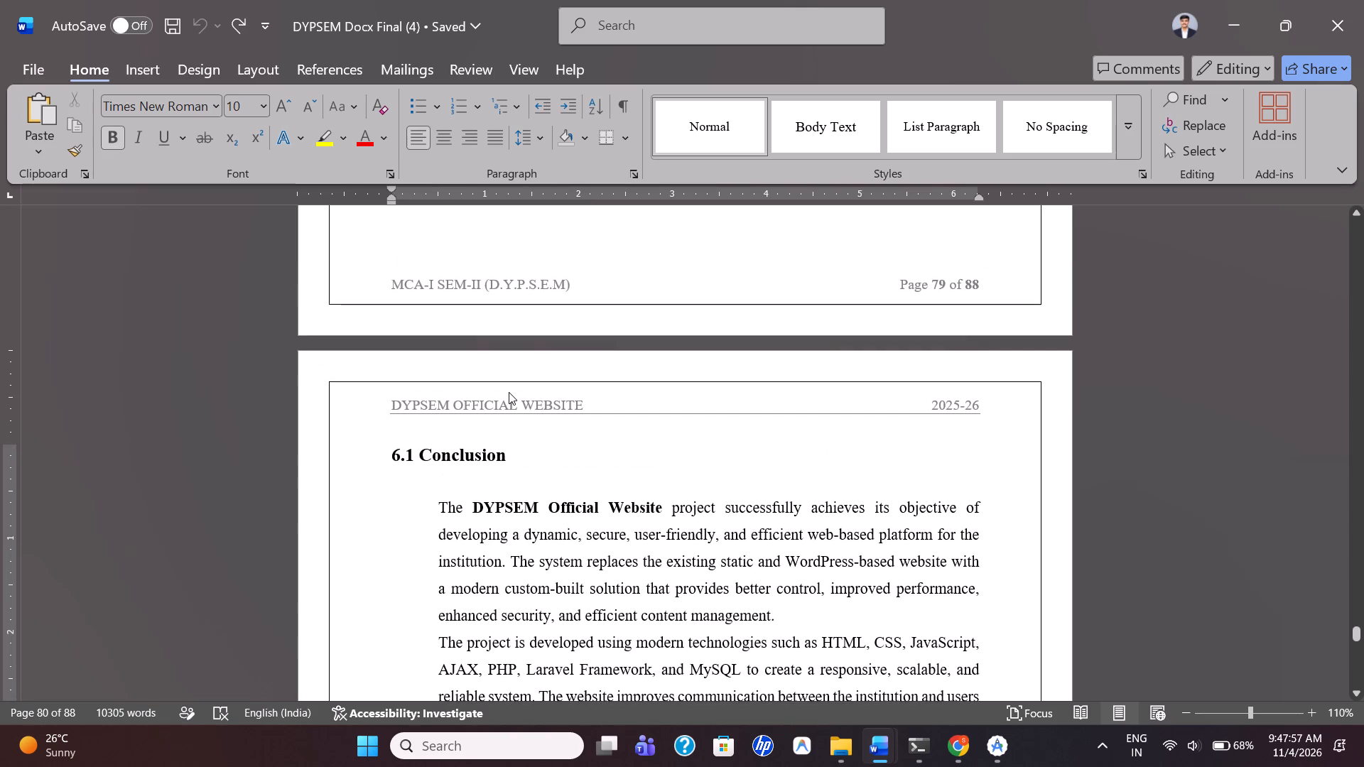
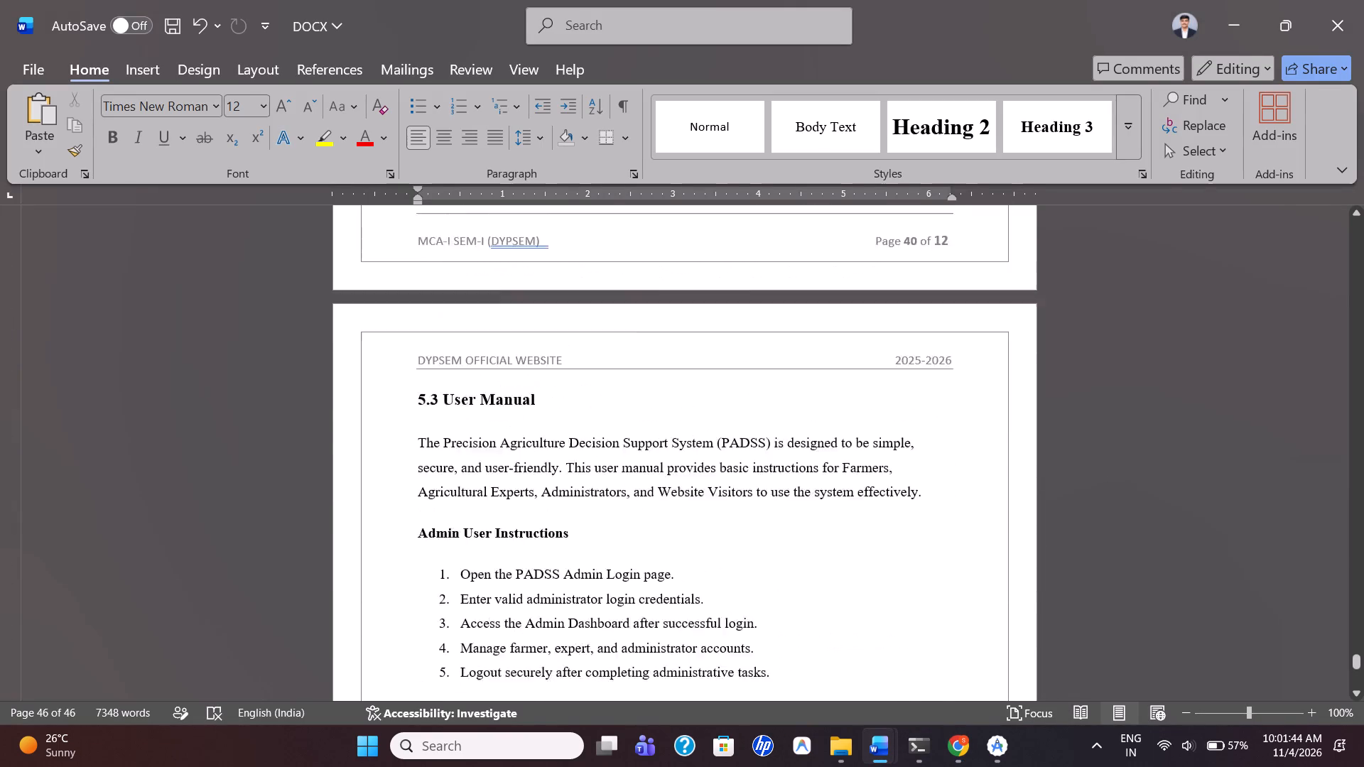
{"action": "scroll", "coordinate": [560, 453], "scroll_direction": "down", "scroll_amount": 20}
{"action": "scroll", "coordinate": [560, 453], "scroll_direction": "down", "scroll_amount": 2}
{"action": "scroll", "coordinate": [421, 484], "scroll_direction": "down", "scroll_amount": 5}
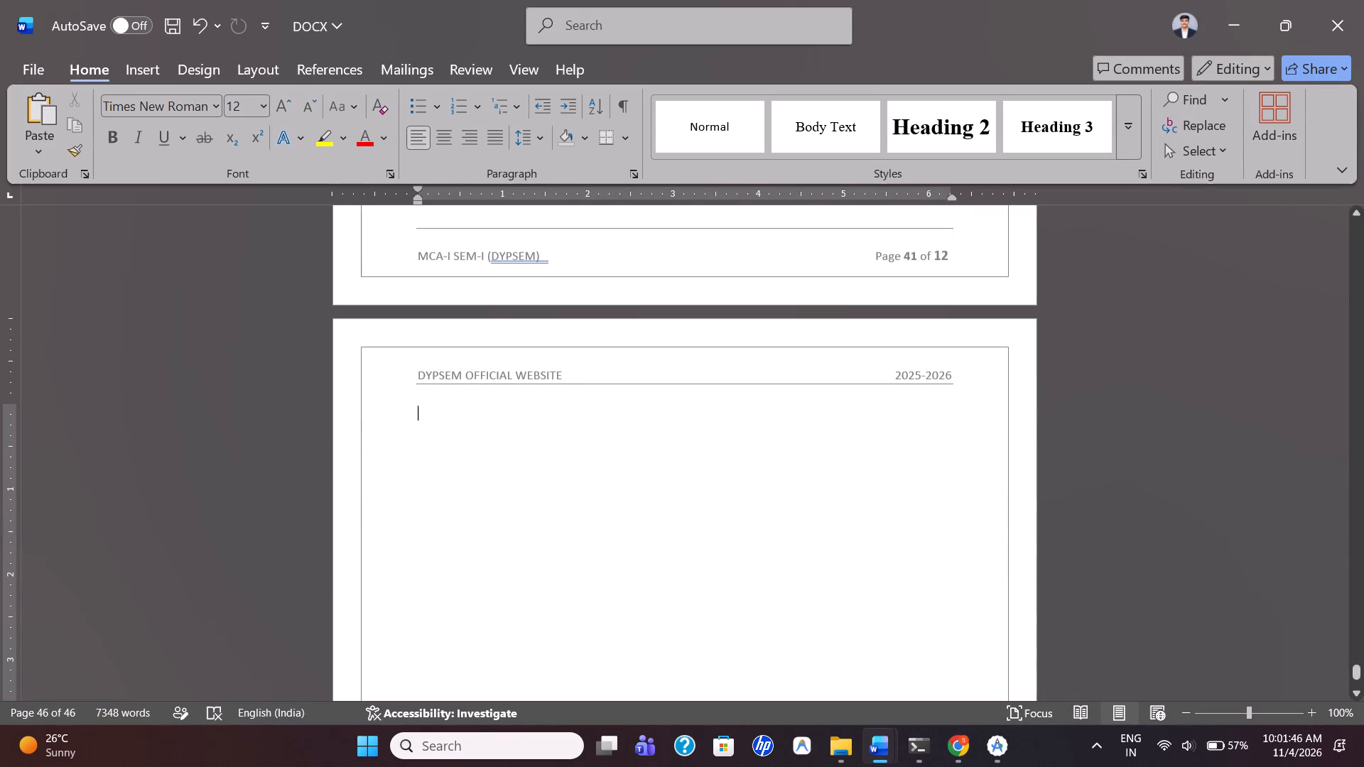
{"action": "key", "text": "ctrl+v"}
{"action": "scroll", "coordinate": [458, 426], "scroll_direction": "up", "scroll_amount": 7}
{"action": "scroll", "coordinate": [491, 387], "scroll_direction": "down", "scroll_amount": 17}
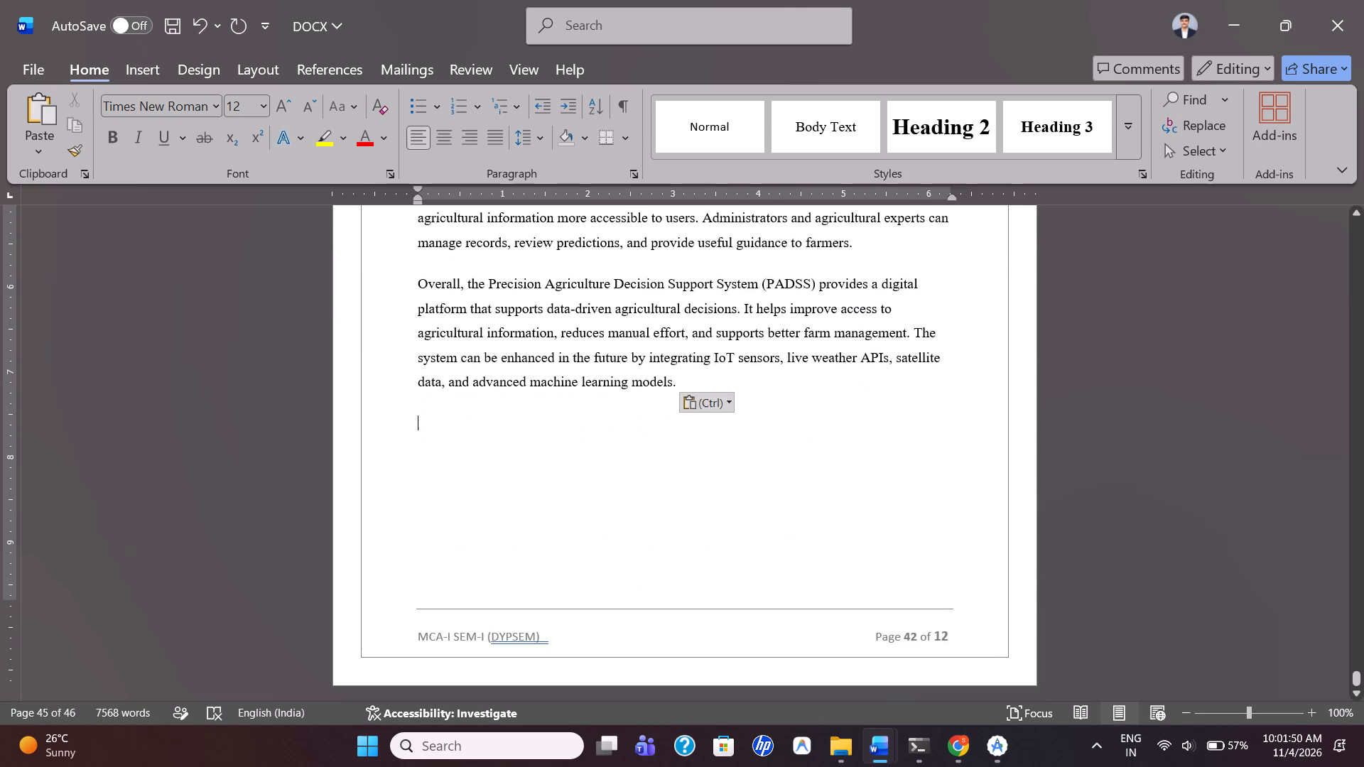
{"action": "scroll", "coordinate": [491, 386], "scroll_direction": "down", "scroll_amount": 2}
Switch to Android Studio and close the unresponsive System UI on the Medium Phone emulator.
{"action": "left_click", "coordinate": [1010, 739]}
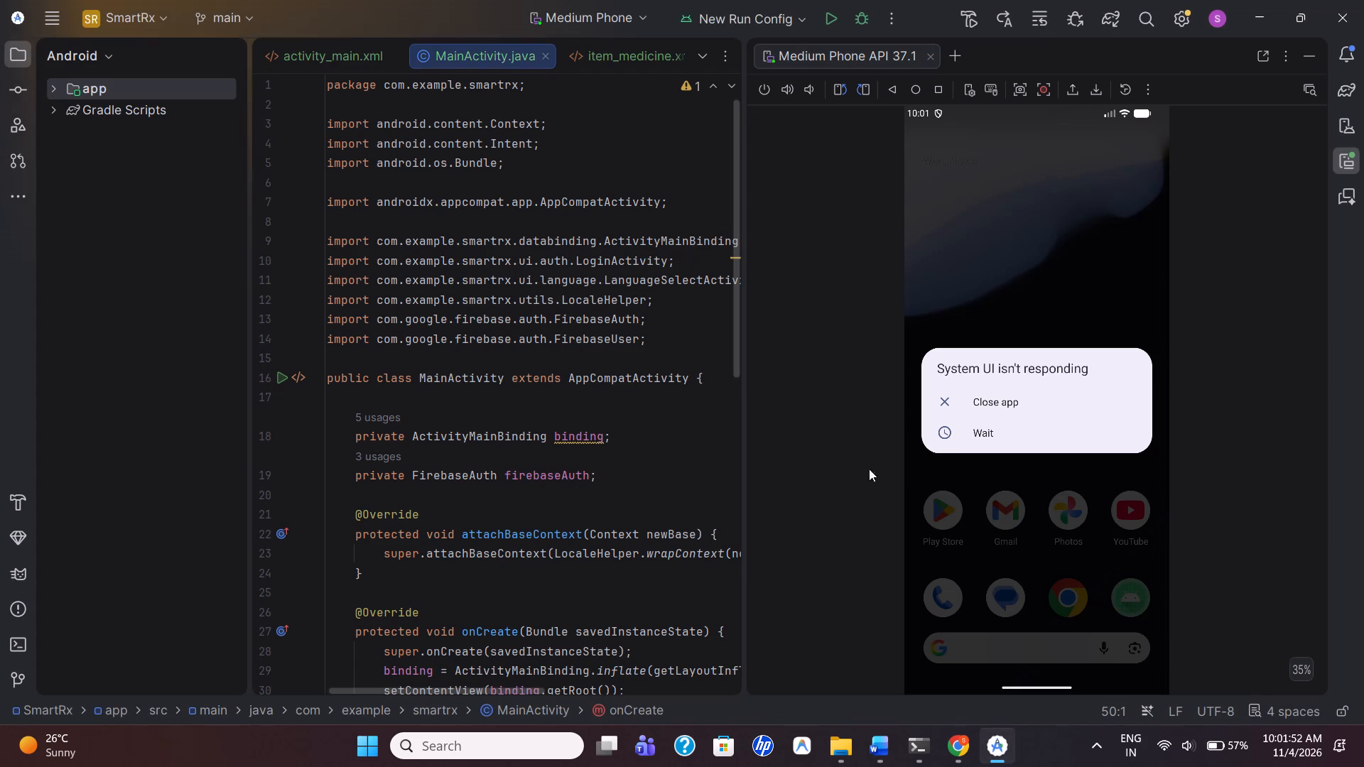
{"action": "left_click", "coordinate": [951, 407]}
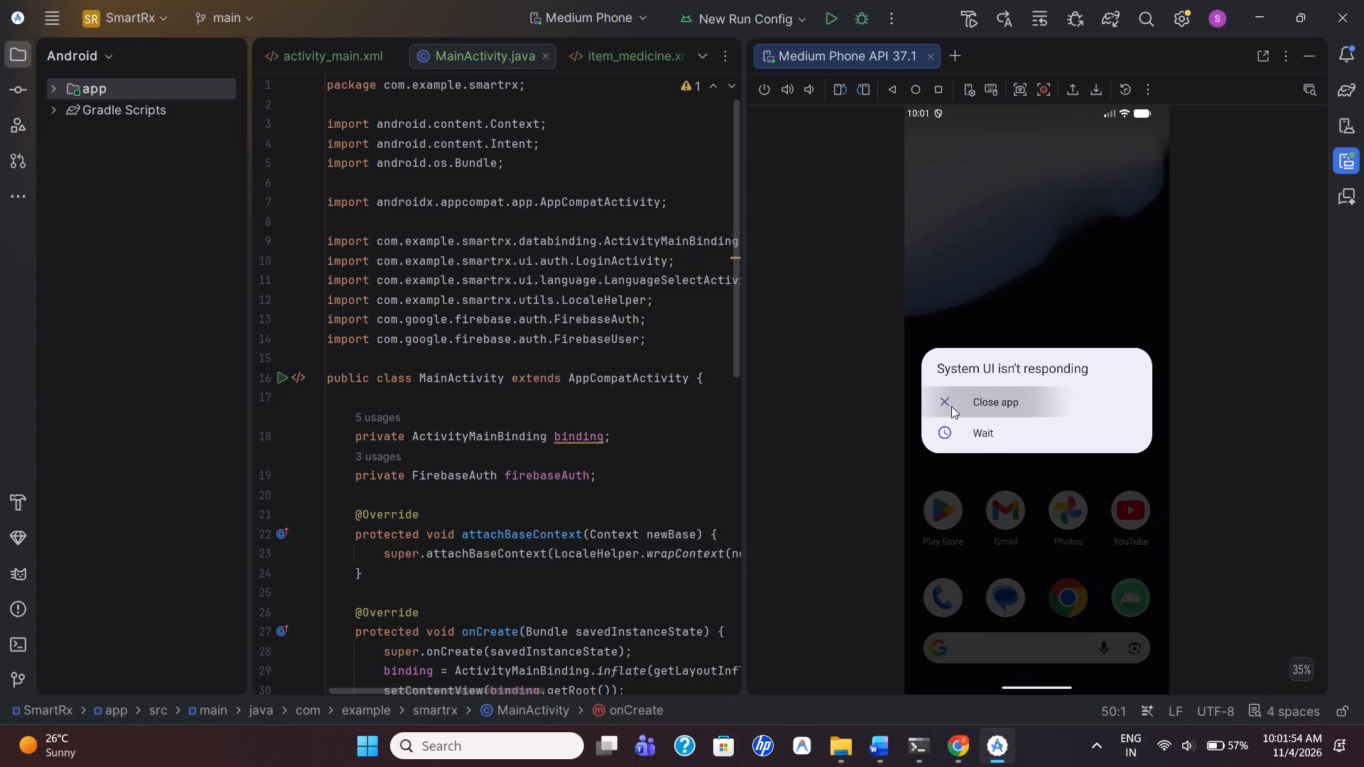
Run the SmartRx app on the Medium Phone emulator with New Run Config.
{"action": "left_click", "coordinate": [833, 13]}
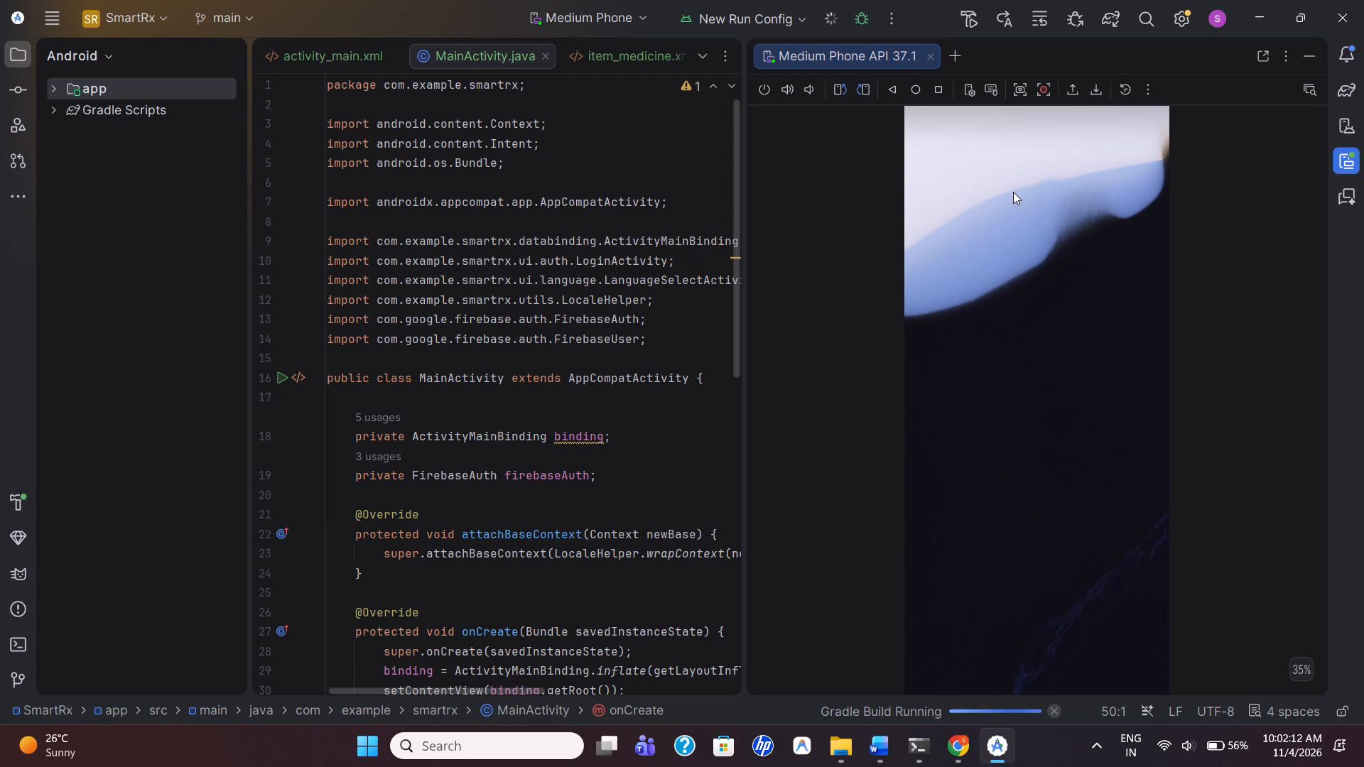
{"action": "scroll", "coordinate": [573, 504], "scroll_direction": "down", "scroll_amount": 14}
{"action": "scroll", "coordinate": [573, 504], "scroll_direction": "up", "scroll_amount": 1}
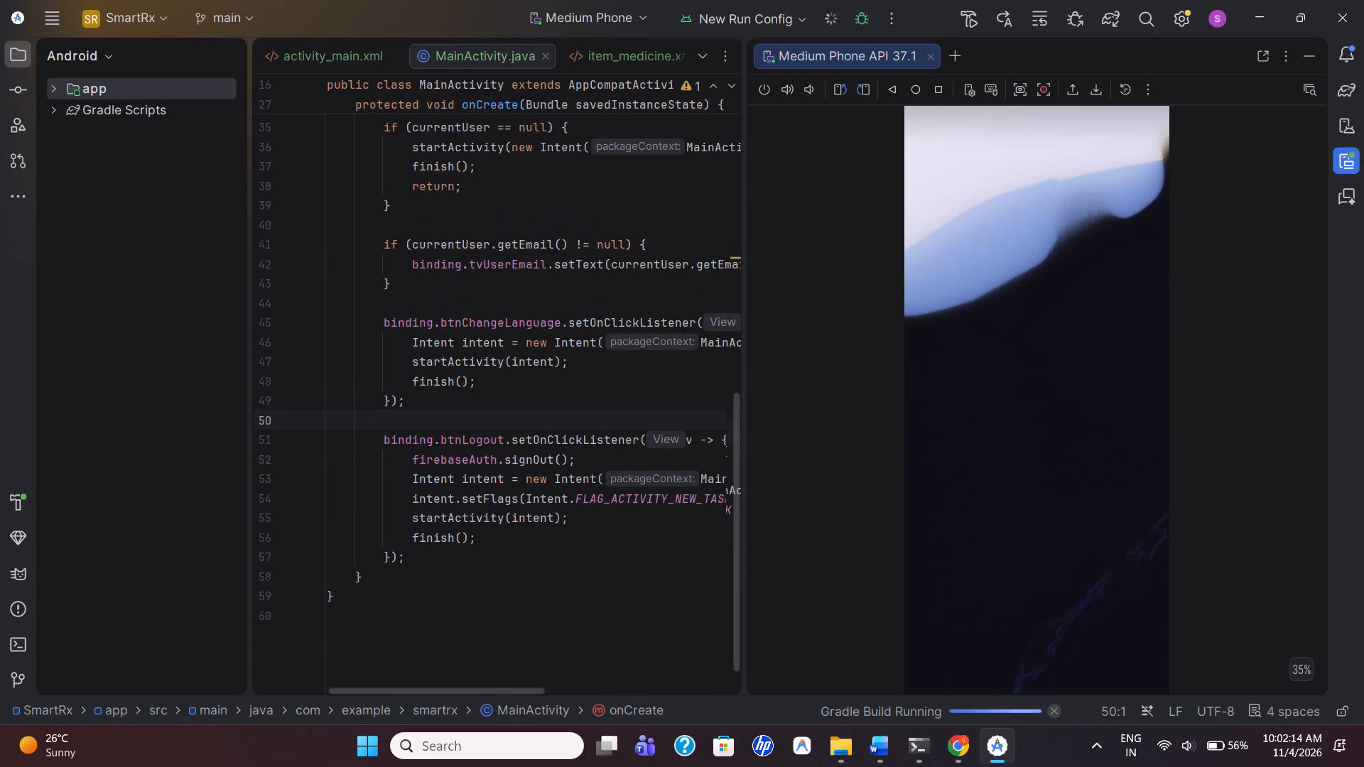
{"action": "scroll", "coordinate": [573, 504], "scroll_direction": "down", "scroll_amount": 15}
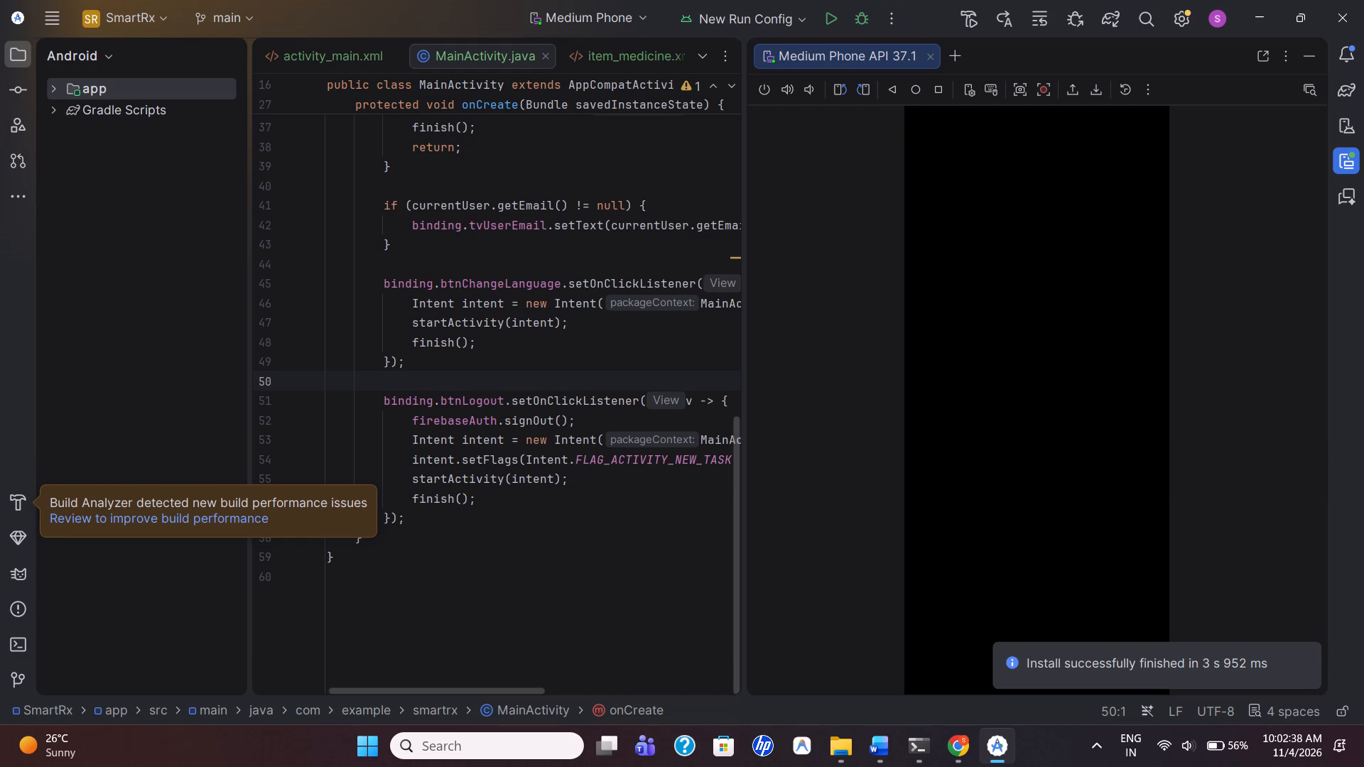
Run the SmartRx app on the emulator again.
{"action": "left_click", "coordinate": [820, 6]}
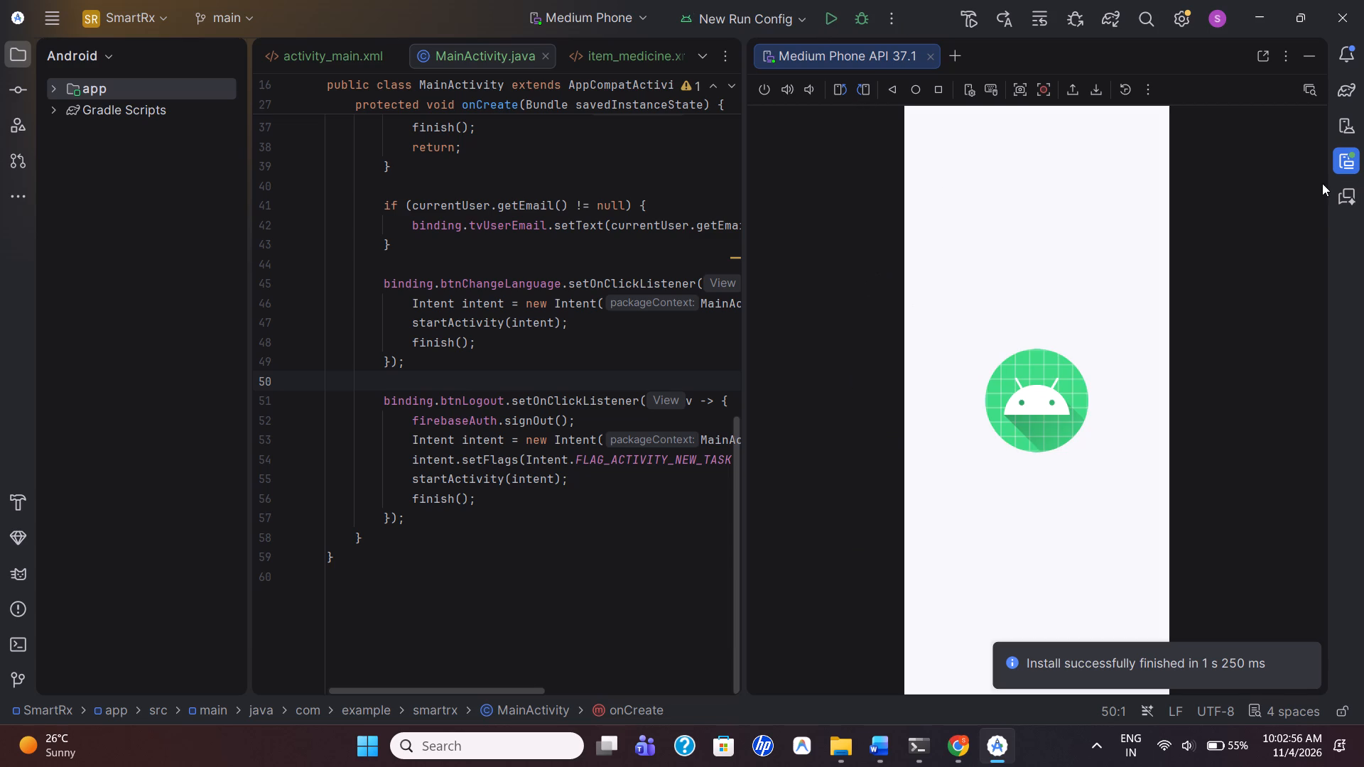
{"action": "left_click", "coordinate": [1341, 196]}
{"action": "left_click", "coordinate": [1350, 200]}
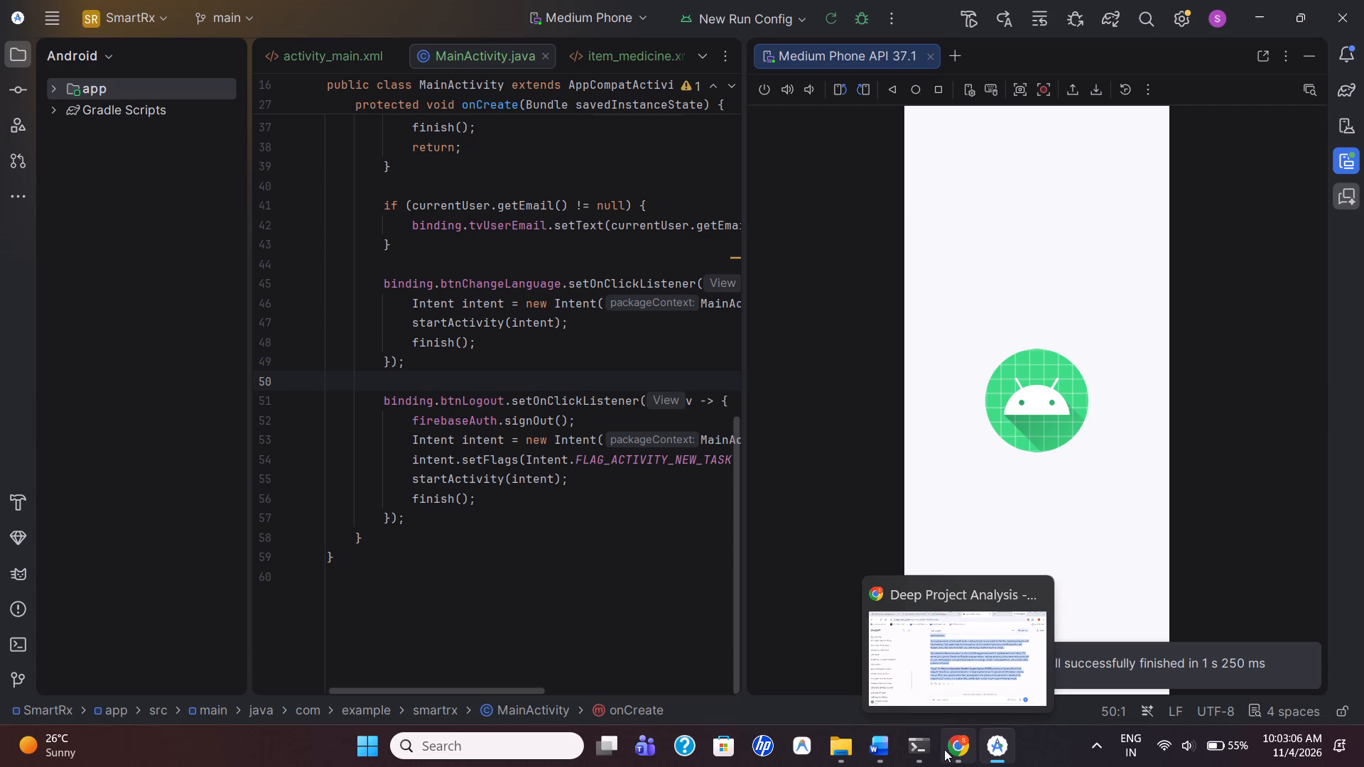
Switch to the DOCX report in Word and review the pasted 6.1 Conclusion page.
{"action": "left_click", "coordinate": [789, 646]}
{"action": "scroll", "coordinate": [671, 484], "scroll_direction": "up", "scroll_amount": 3}
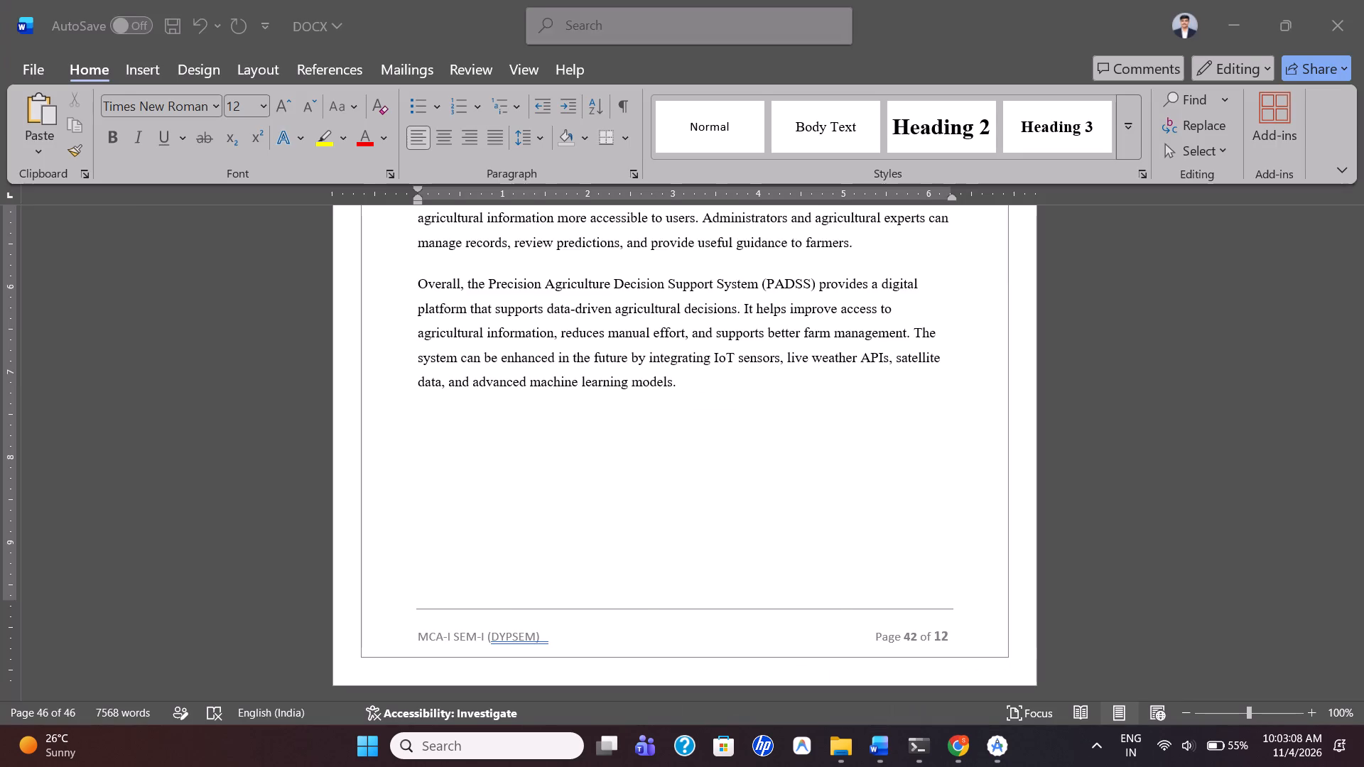
{"action": "scroll", "coordinate": [671, 488], "scroll_direction": "up", "scroll_amount": 8}
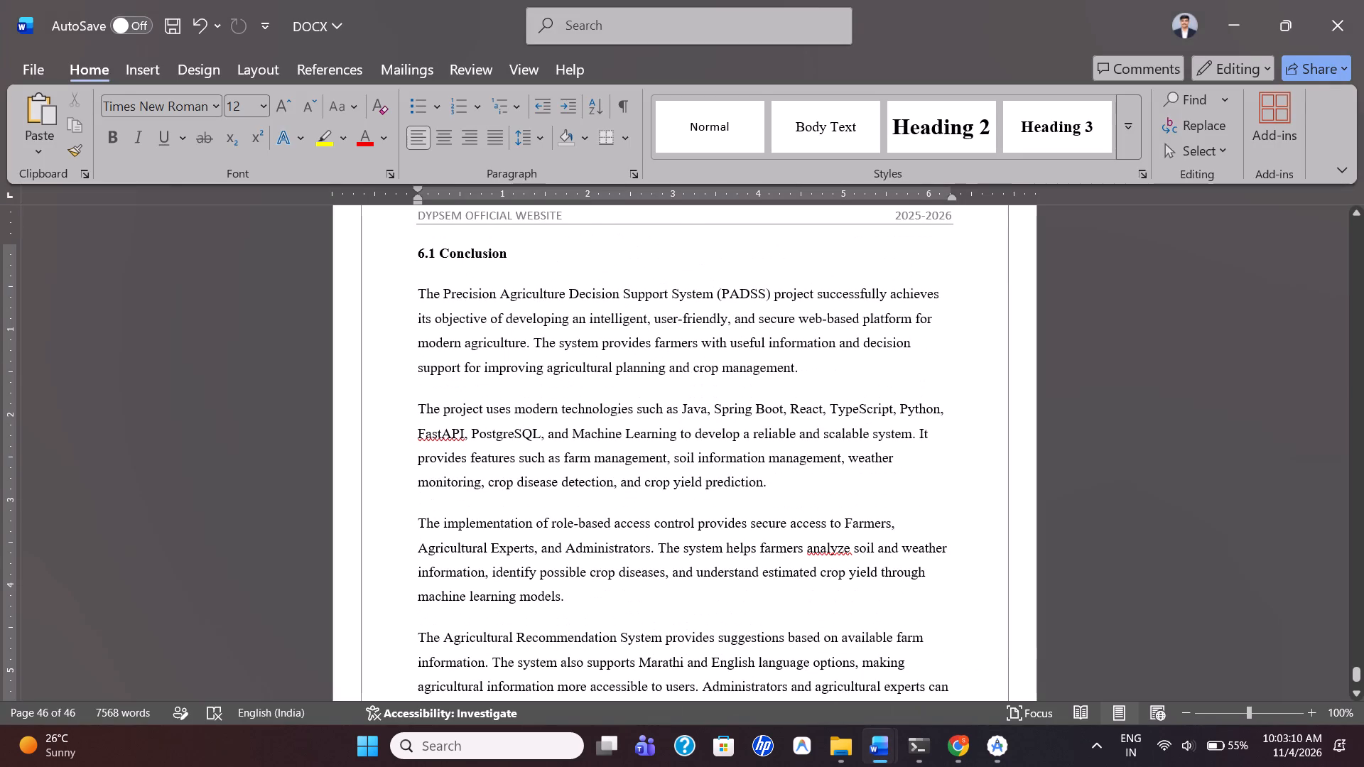
{"action": "scroll", "coordinate": [671, 482], "scroll_direction": "down", "scroll_amount": 20}
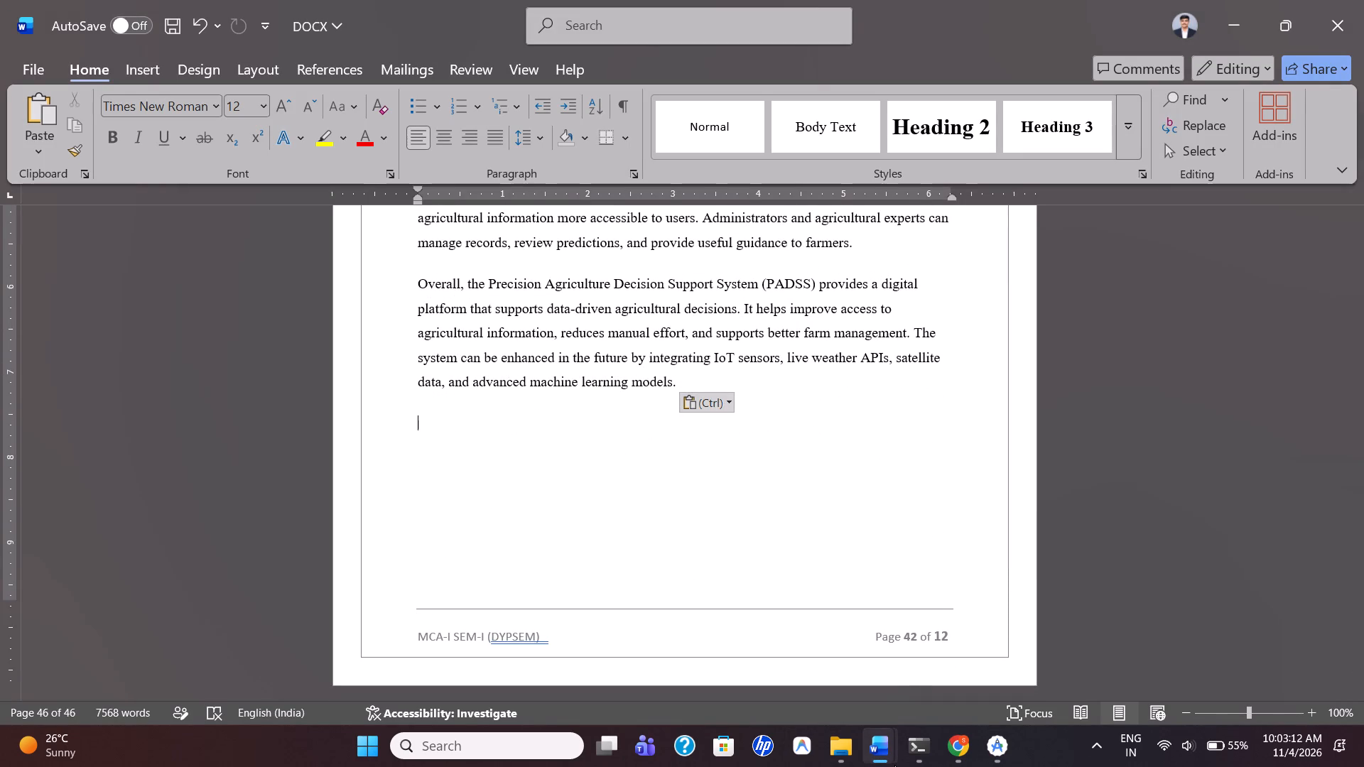
Switch to DYPSEM Docx Final (4) and copy the whole 6.2 Limitation section, from its heading through the closing paragraph.
{"action": "left_click", "coordinate": [985, 626]}
{"action": "scroll", "coordinate": [676, 405], "scroll_direction": "down", "scroll_amount": 9}
{"action": "scroll", "coordinate": [676, 405], "scroll_direction": "up", "scroll_amount": 4}
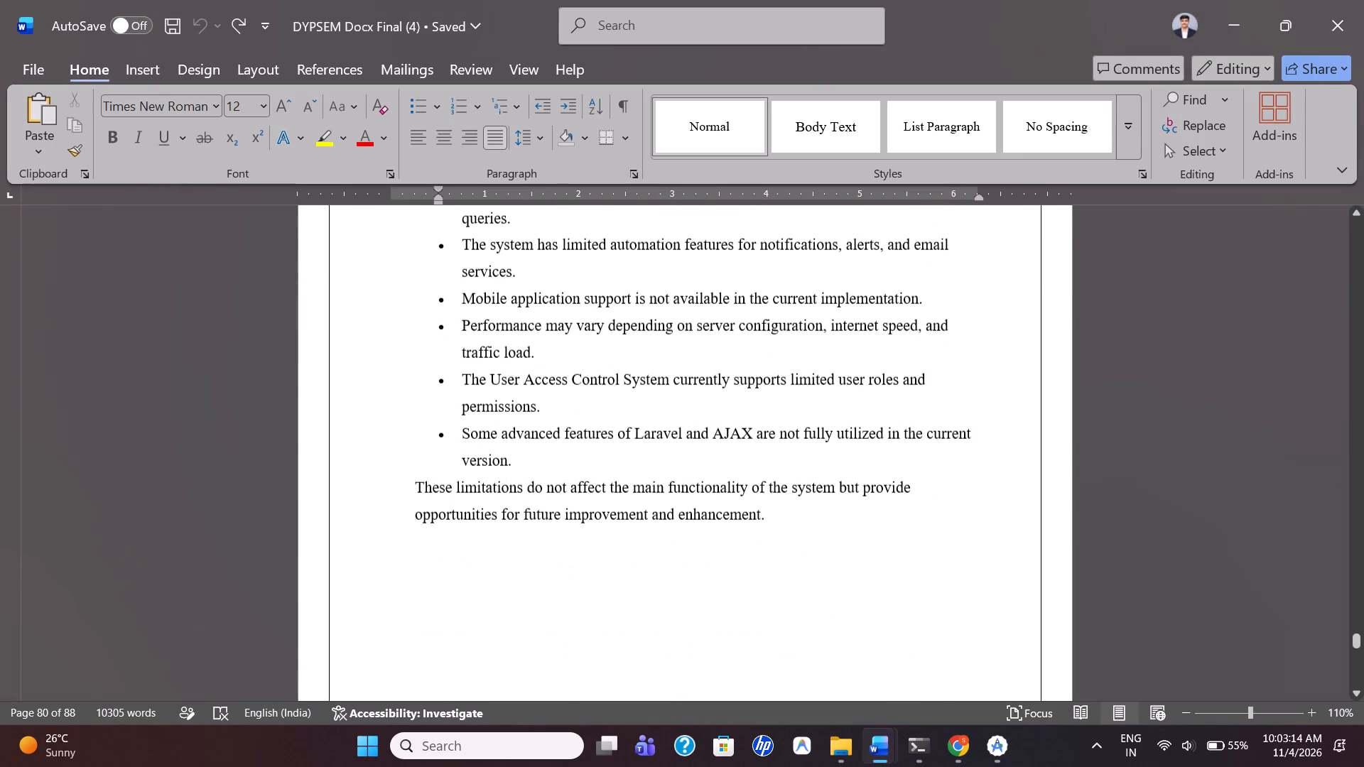
{"action": "scroll", "coordinate": [676, 405], "scroll_direction": "up", "scroll_amount": 5}
{"action": "scroll", "coordinate": [674, 405], "scroll_direction": "down", "scroll_amount": 20}
{"action": "scroll", "coordinate": [673, 405], "scroll_direction": "up", "scroll_amount": 10}
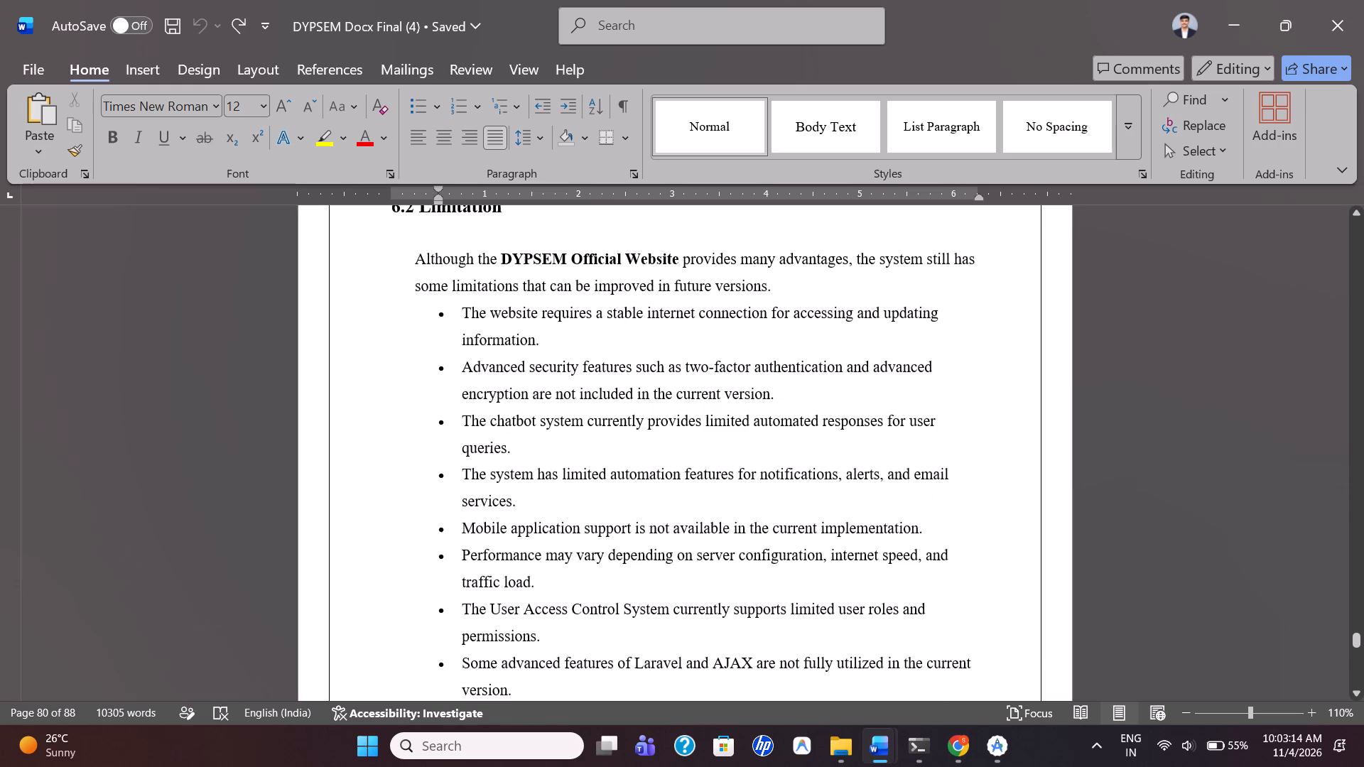
{"action": "scroll", "coordinate": [673, 405], "scroll_direction": "up", "scroll_amount": 17}
{"action": "scroll", "coordinate": [673, 405], "scroll_direction": "down", "scroll_amount": 10}
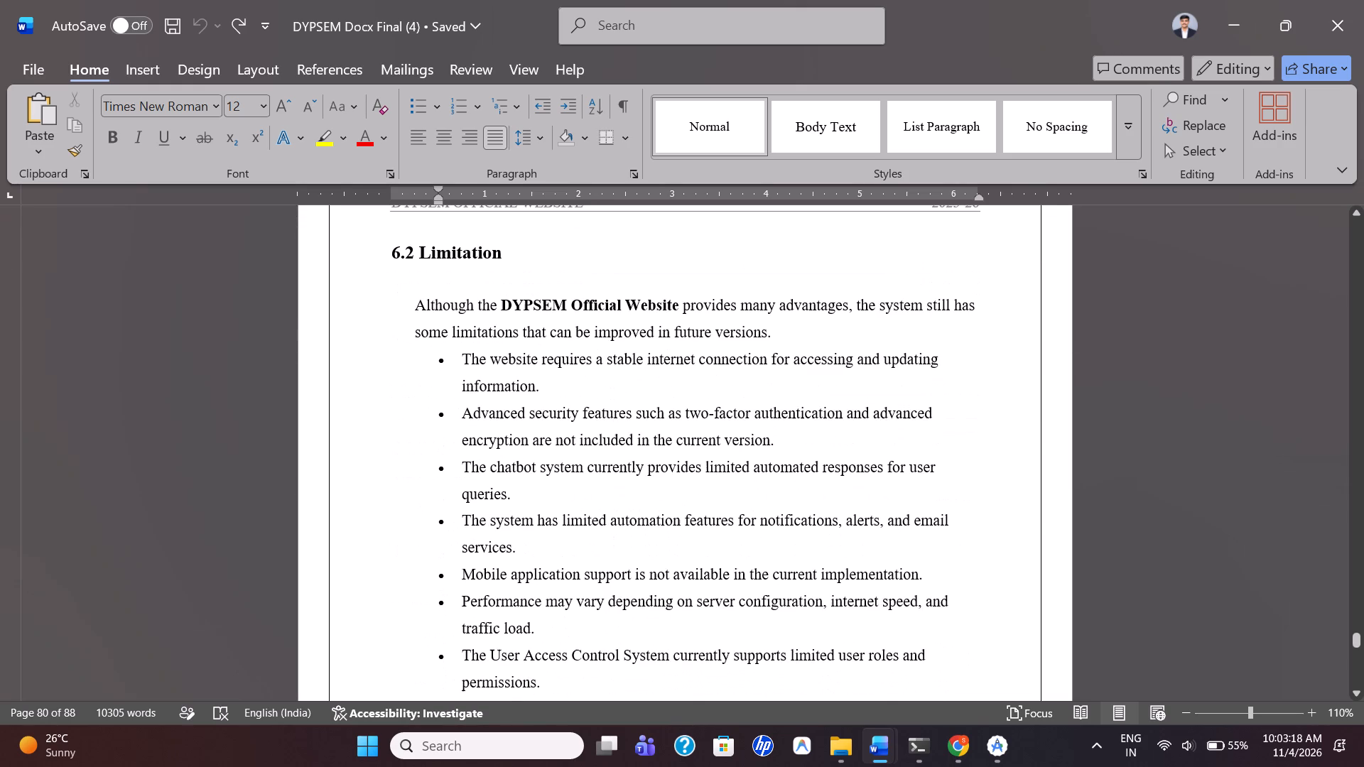
{"action": "left_click", "coordinate": [382, 251]}
{"action": "left_click_drag", "start_coordinate": [382, 251], "coordinate": [696, 593]}
{"action": "scroll", "coordinate": [696, 593], "scroll_direction": "down", "scroll_amount": 3}
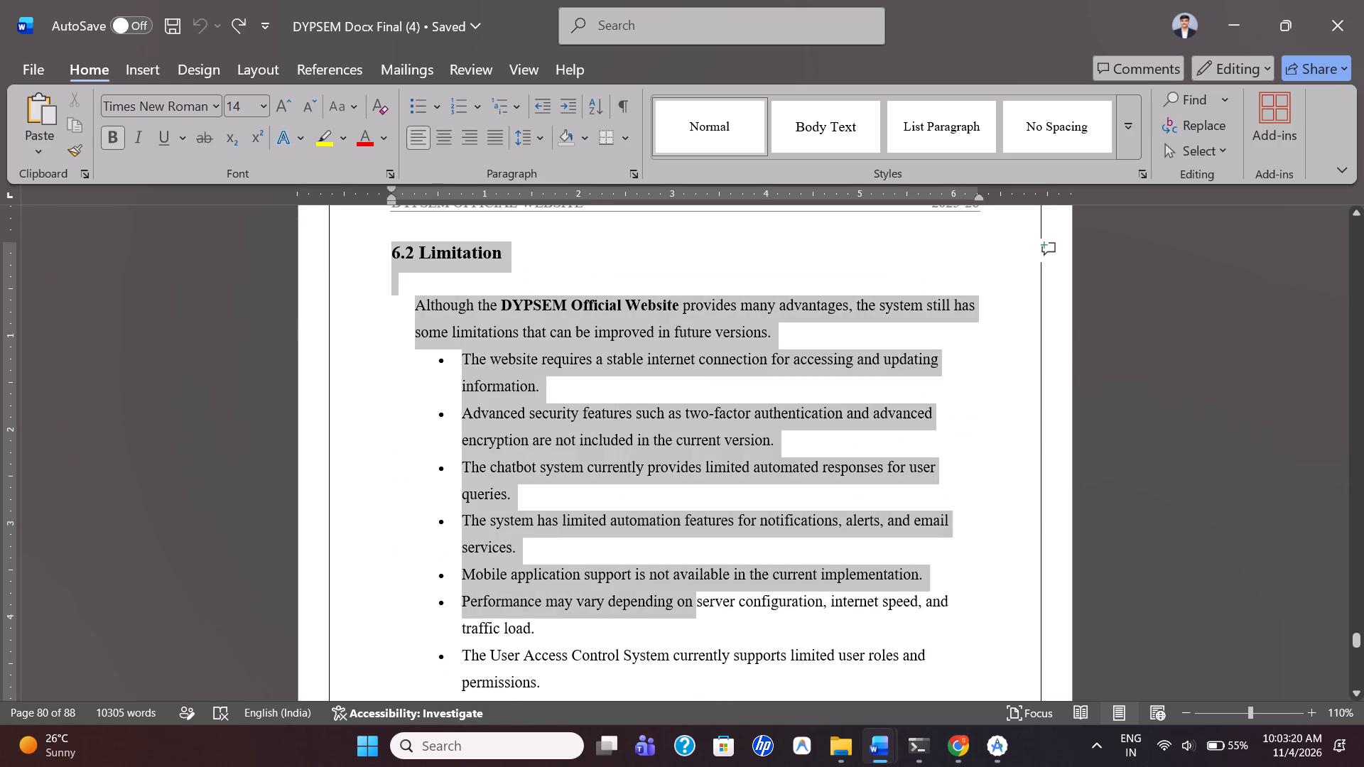
{"action": "scroll", "coordinate": [696, 593], "scroll_direction": "down", "scroll_amount": 2}
{"action": "left_click_drag", "start_coordinate": [696, 593], "coordinate": [781, 560]}
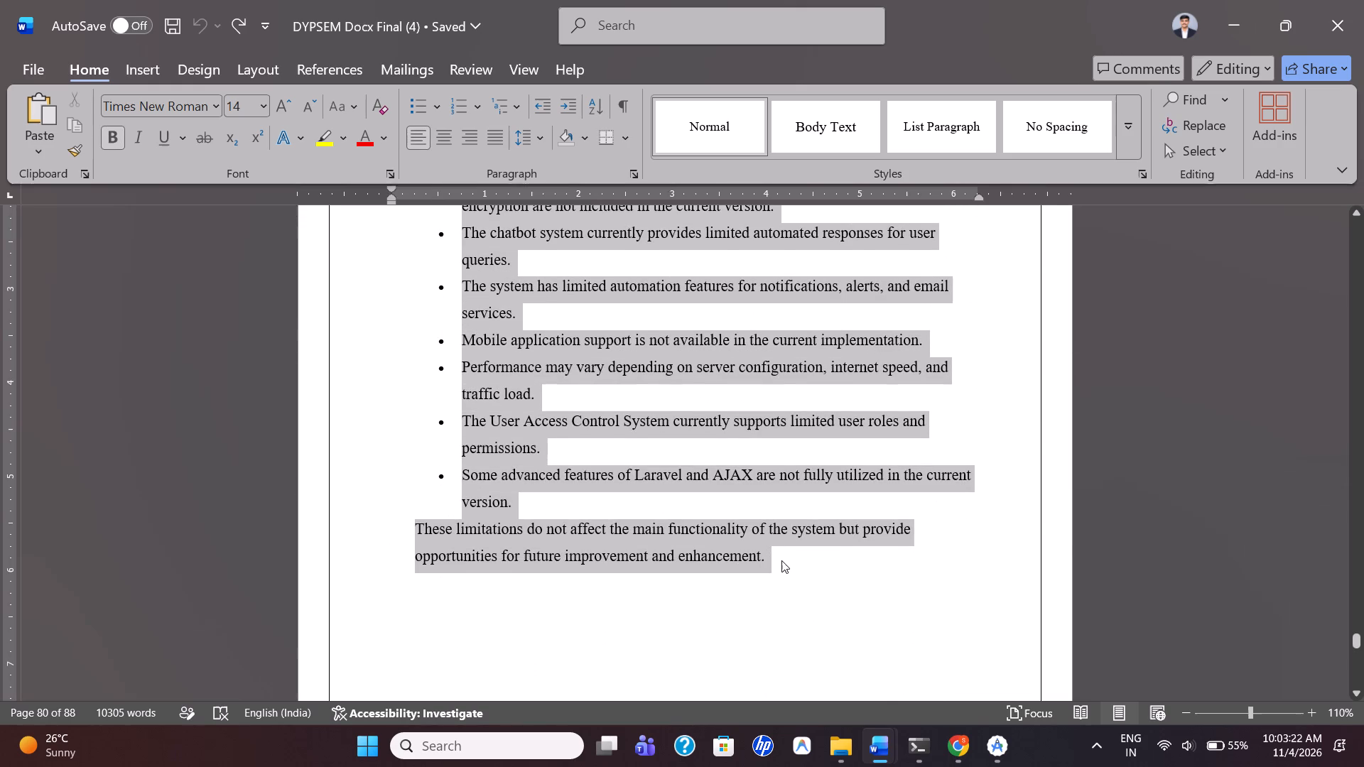
{"action": "key", "text": "ctrl+c"}
{"action": "key", "text": "ctrl+c"}
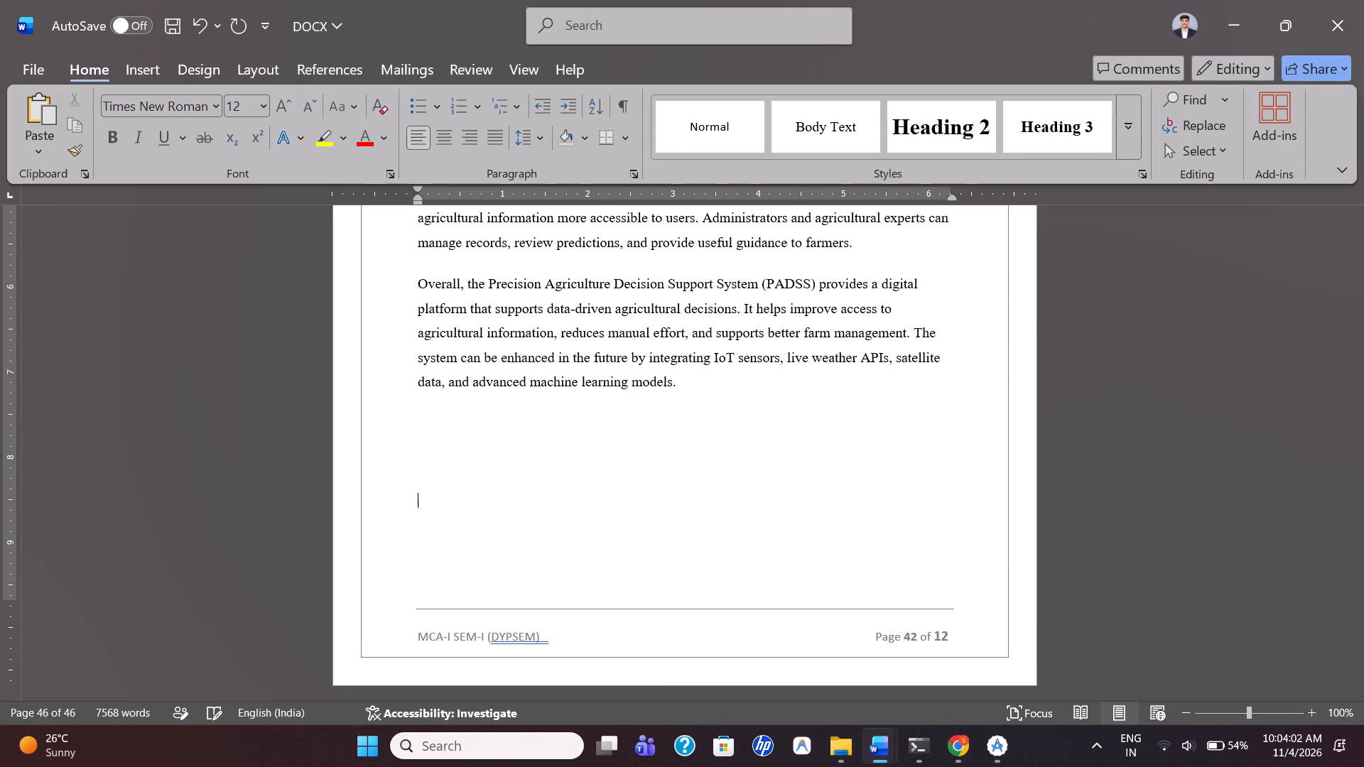
{"action": "key", "text": "Return"}
{"action": "key", "text": "Return"}
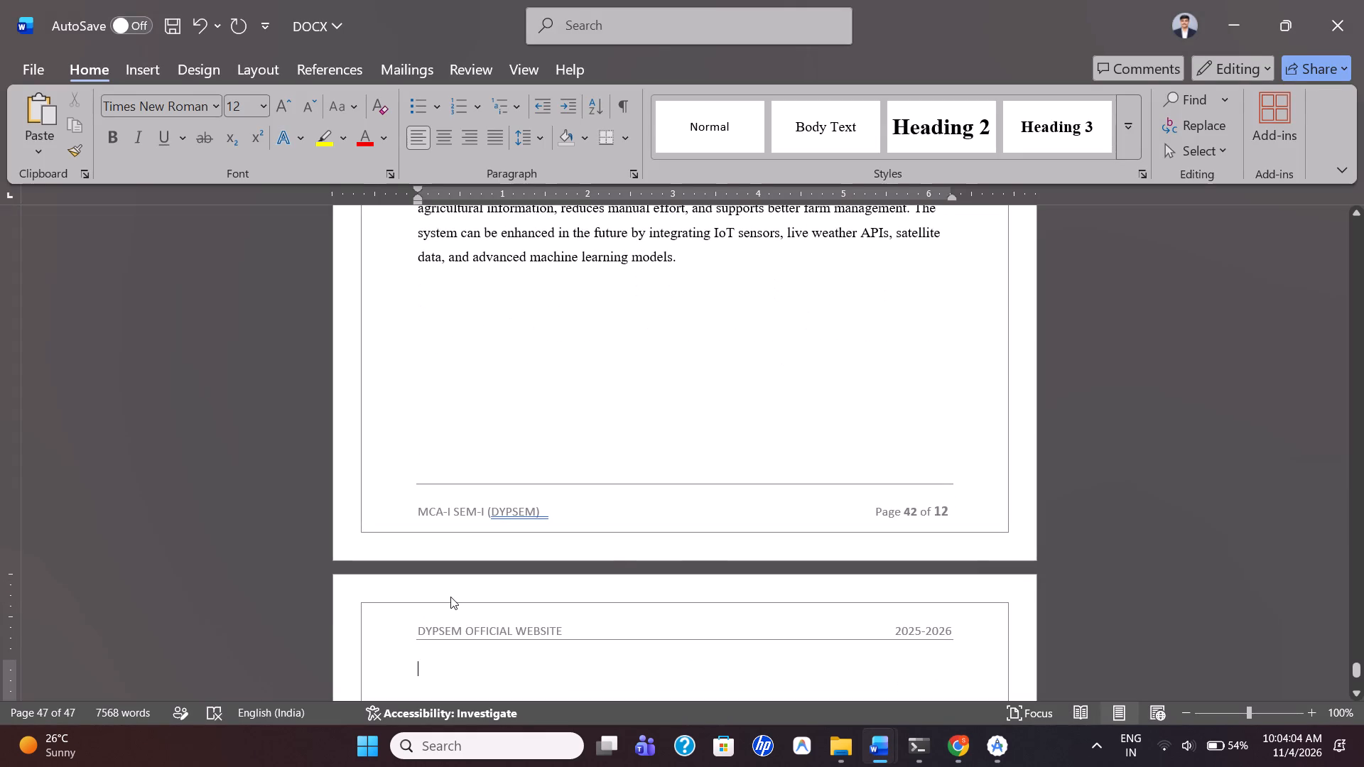
{"action": "key", "text": "ctrl+v"}
{"action": "scroll", "coordinate": [455, 591], "scroll_direction": "up", "scroll_amount": 7}
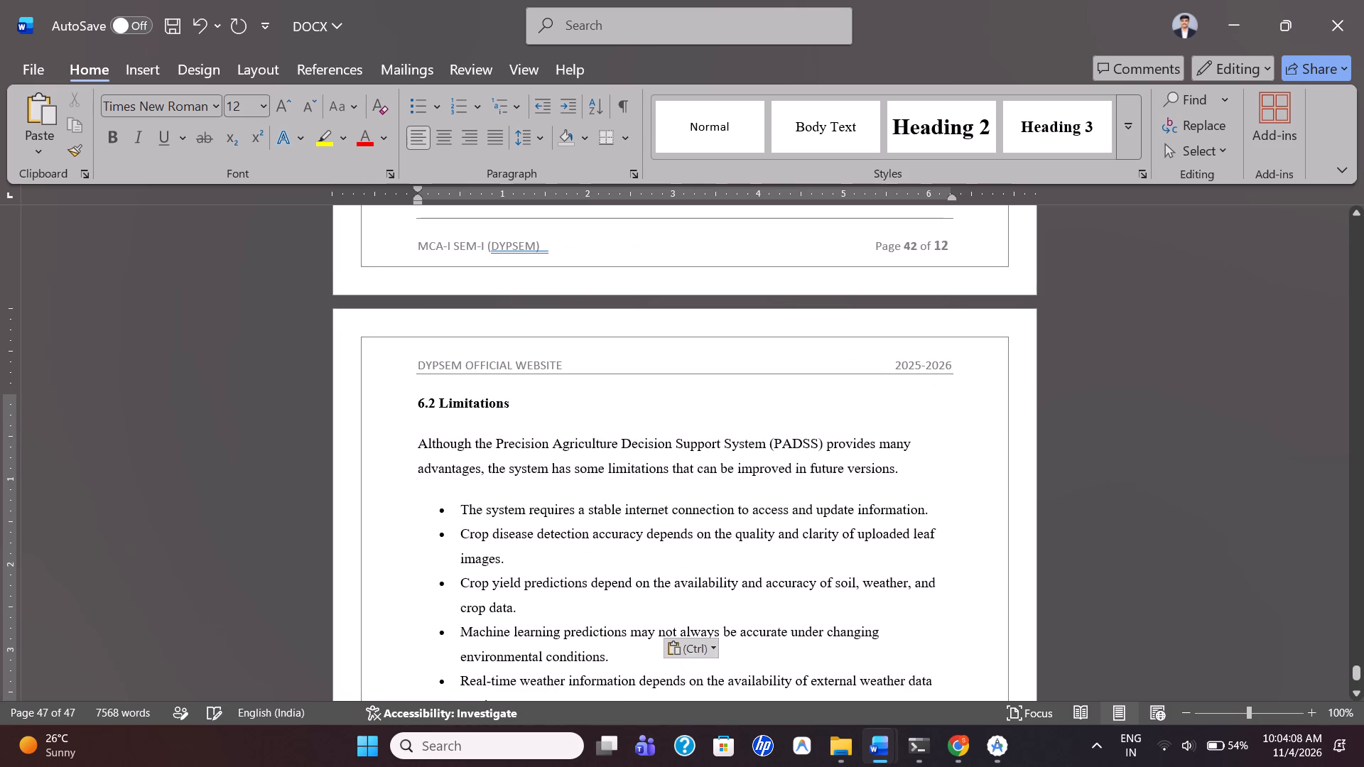
{"action": "left_click", "coordinate": [453, 461]}
{"action": "scroll", "coordinate": [461, 428], "scroll_direction": "down", "scroll_amount": 15}
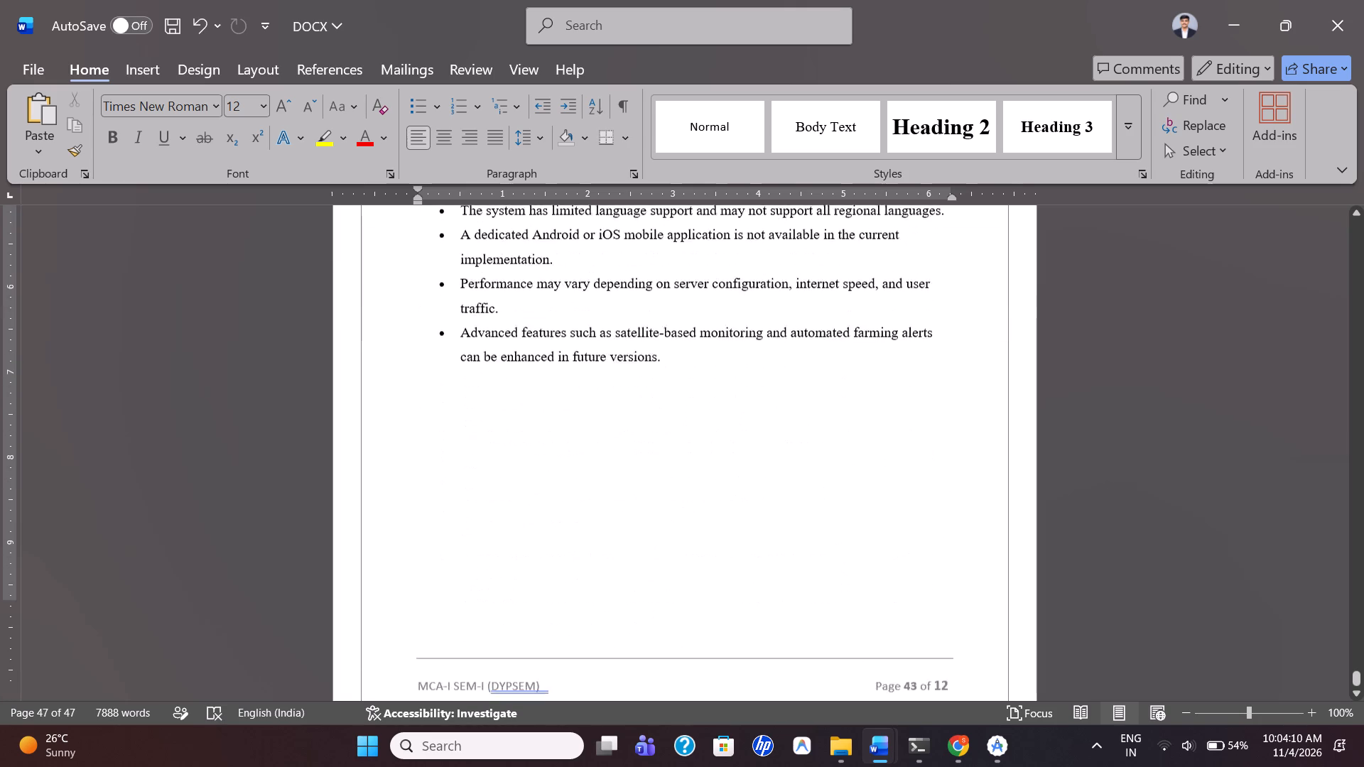
Add blank lines after the last 6.2 Limitations bullet to start a new empty page.
{"action": "left_click", "coordinate": [495, 428]}
{"action": "key", "text": "Return"}
{"action": "key", "text": "Return"}
{"action": "key", "text": "Return"}
{"action": "key", "text": "Return"}
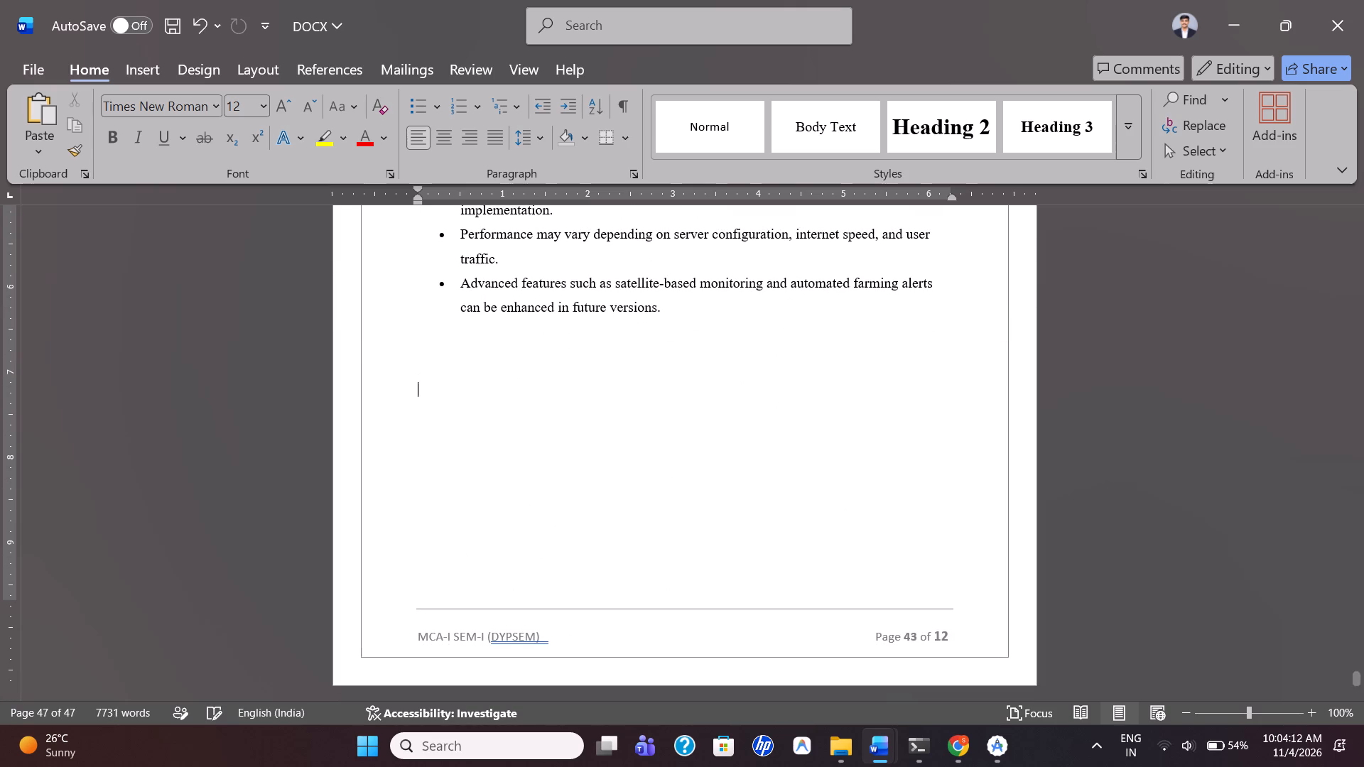
{"action": "key", "text": "Return"}
{"action": "key", "text": "Return"}
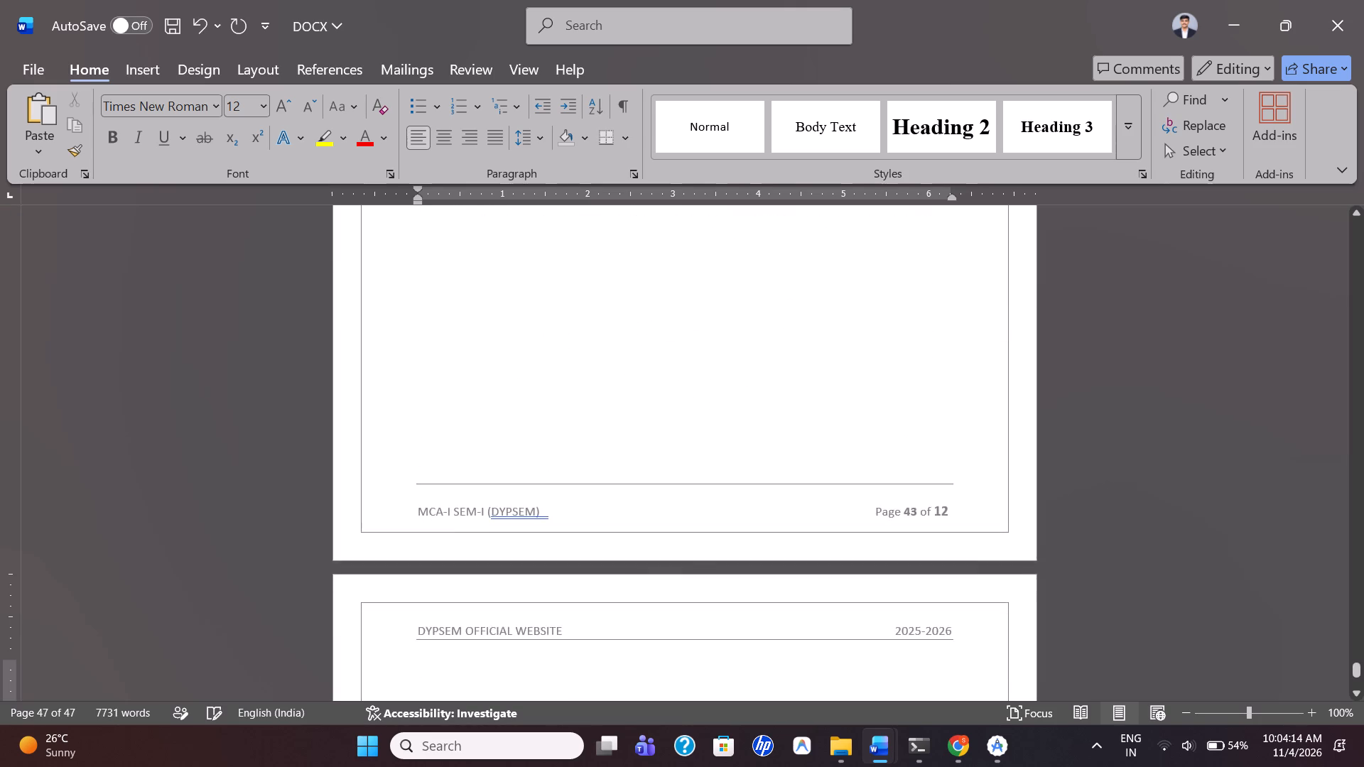
{"action": "scroll", "coordinate": [495, 429], "scroll_direction": "up", "scroll_amount": 16}
{"action": "scroll", "coordinate": [495, 430], "scroll_direction": "down", "scroll_amount": 20}
{"action": "scroll", "coordinate": [495, 430], "scroll_direction": "down", "scroll_amount": 4}
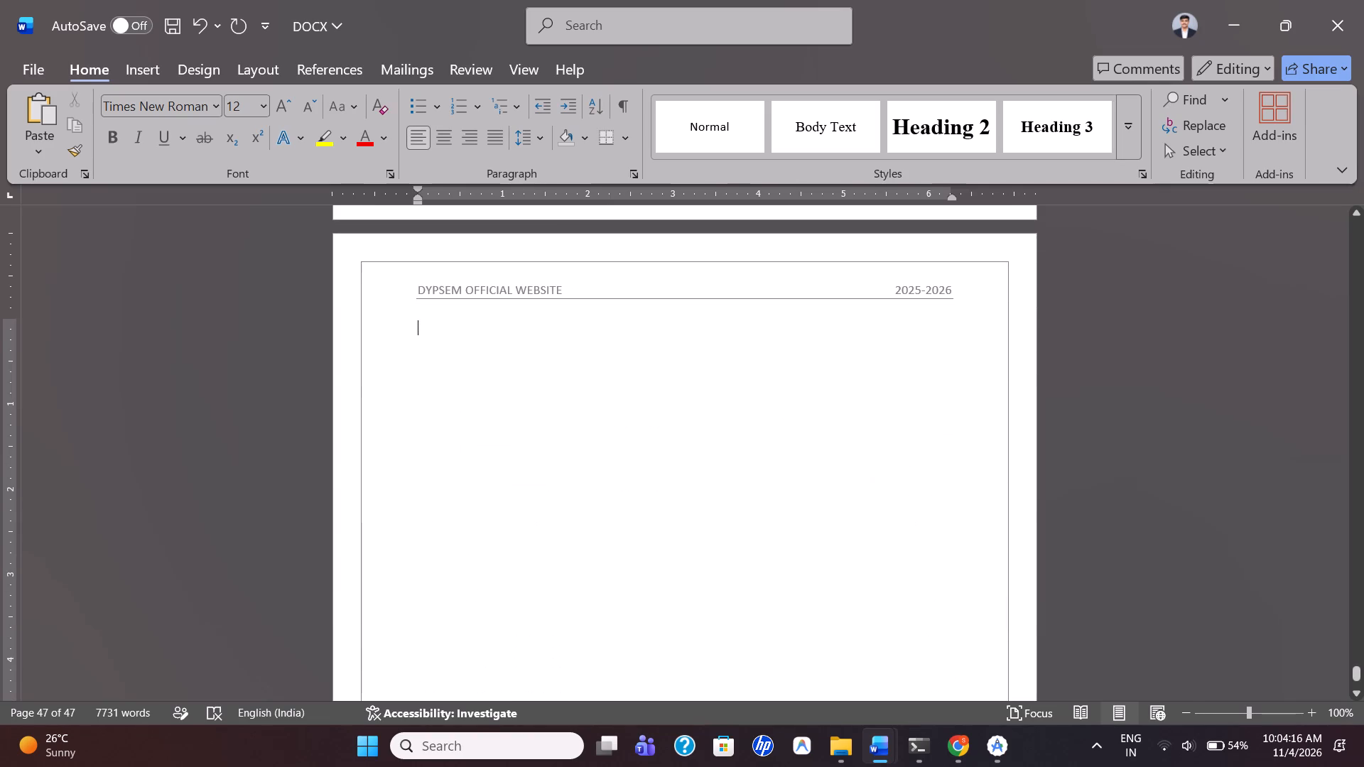
Switch to the DYPSEM Docx Final (4) document and copy the whole 6.3 Future Enhancement section, from its heading through the closing paragraph.
{"action": "left_click", "coordinate": [933, 663]}
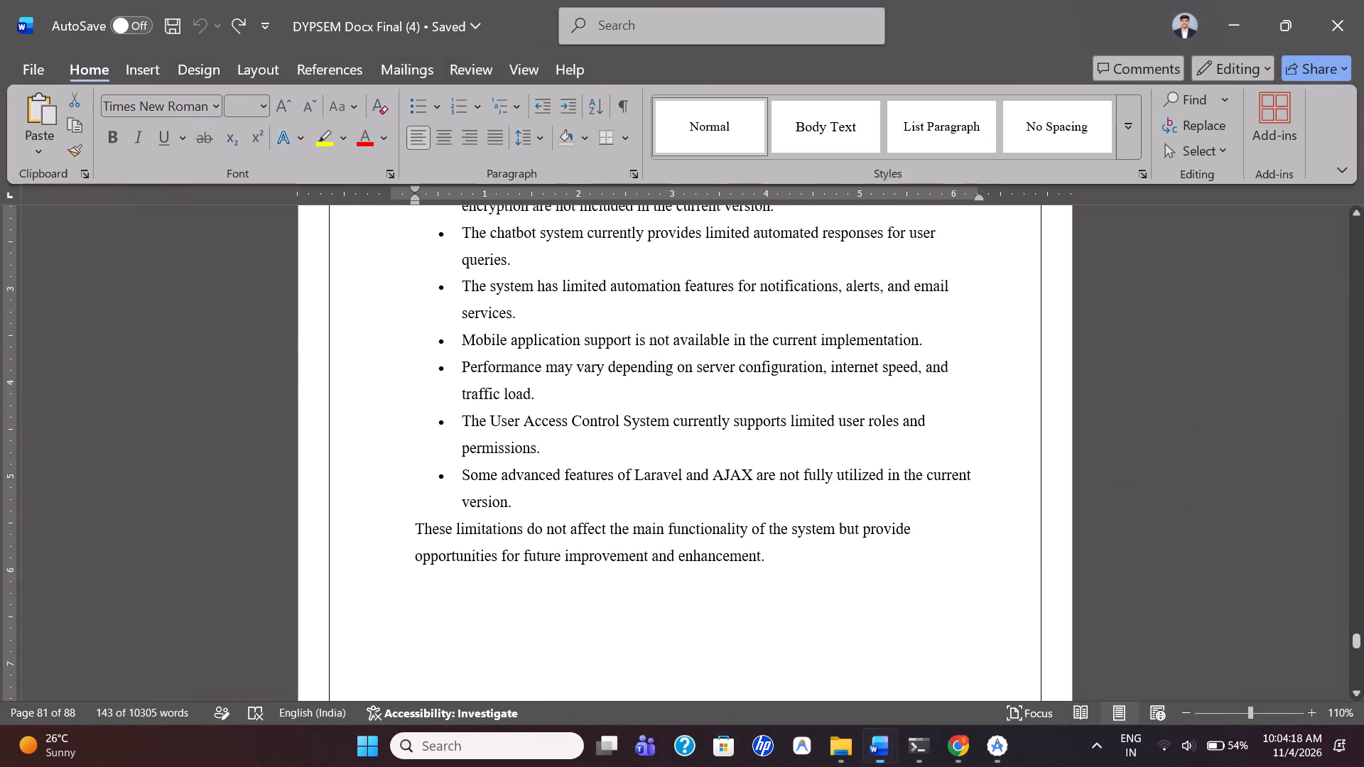
{"action": "scroll", "coordinate": [611, 530], "scroll_direction": "up", "scroll_amount": 1}
{"action": "scroll", "coordinate": [611, 530], "scroll_direction": "down", "scroll_amount": 20}
{"action": "scroll", "coordinate": [611, 530], "scroll_direction": "up", "scroll_amount": 2}
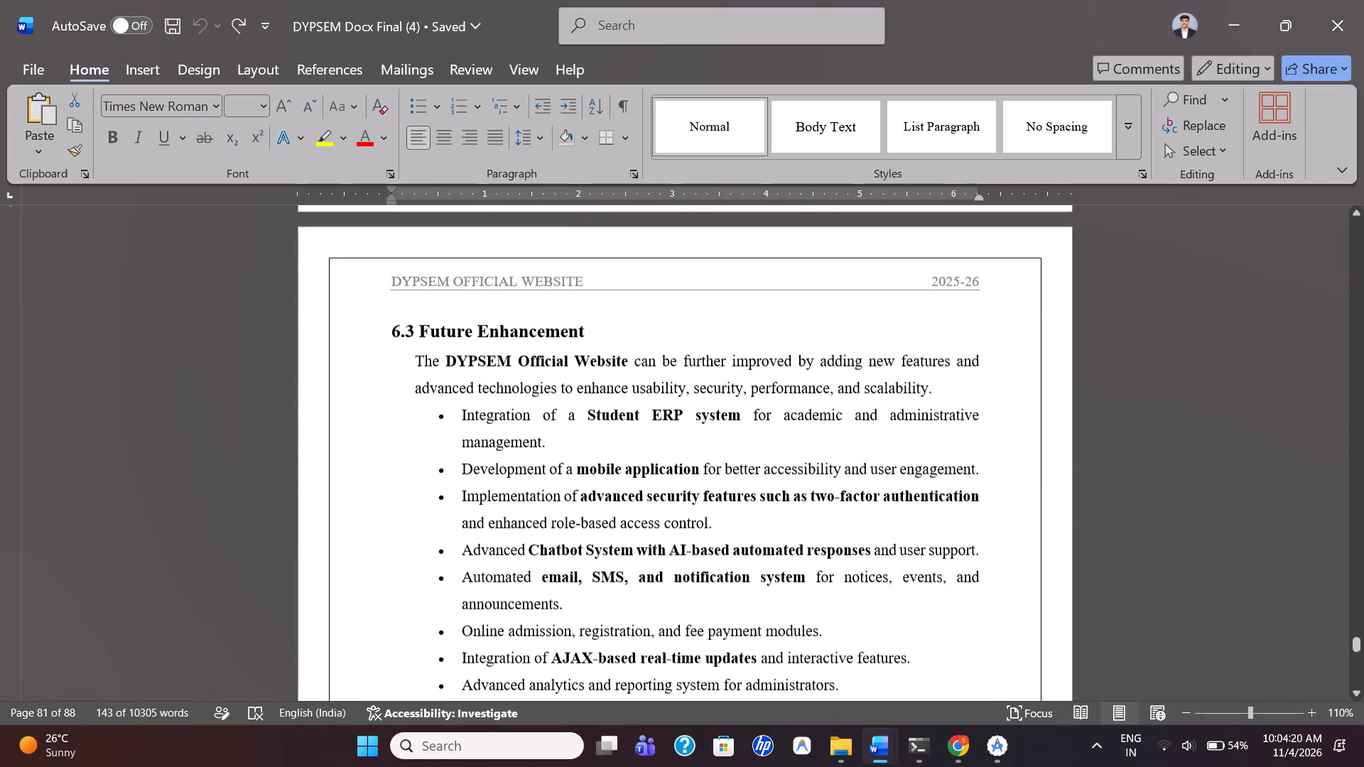
{"action": "left_click", "coordinate": [391, 336]}
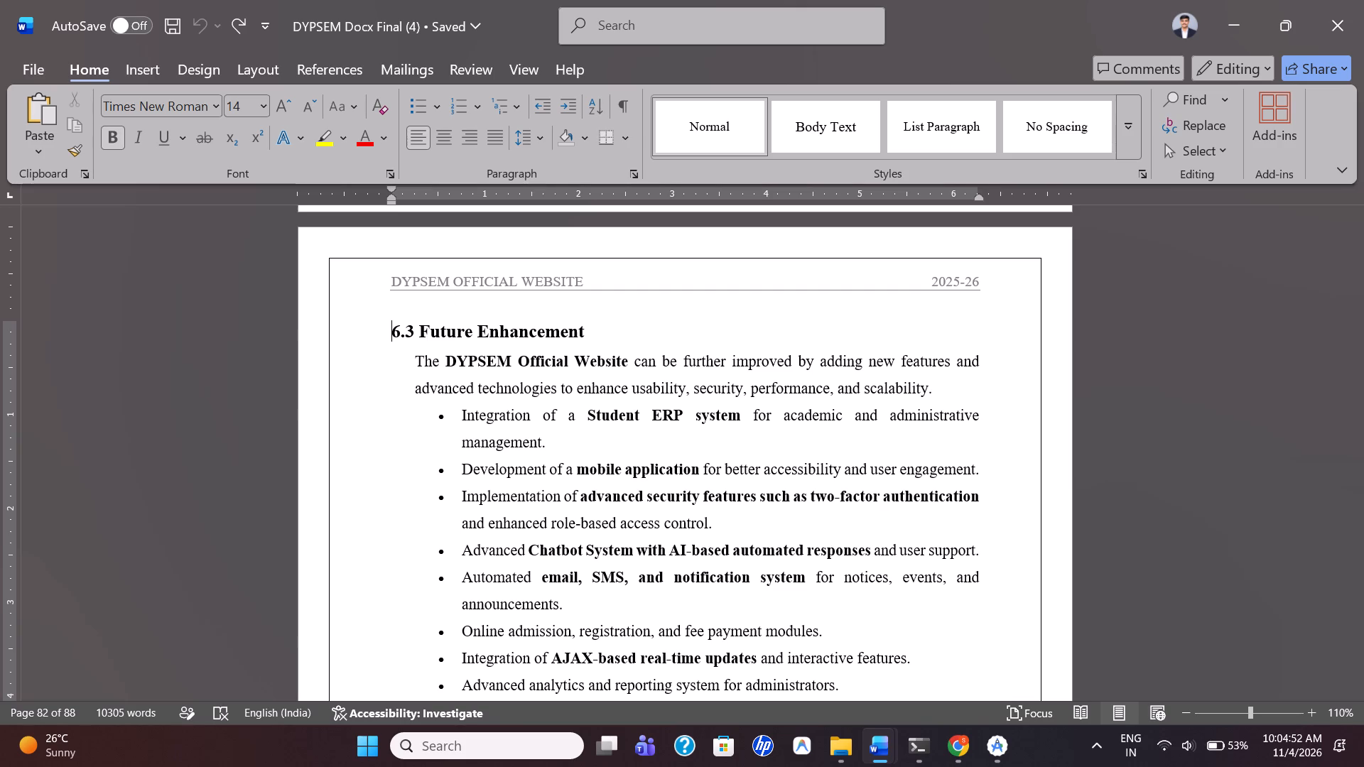
{"action": "scroll", "coordinate": [391, 335], "scroll_direction": "up", "scroll_amount": 8}
{"action": "scroll", "coordinate": [391, 333], "scroll_direction": "up", "scroll_amount": 16}
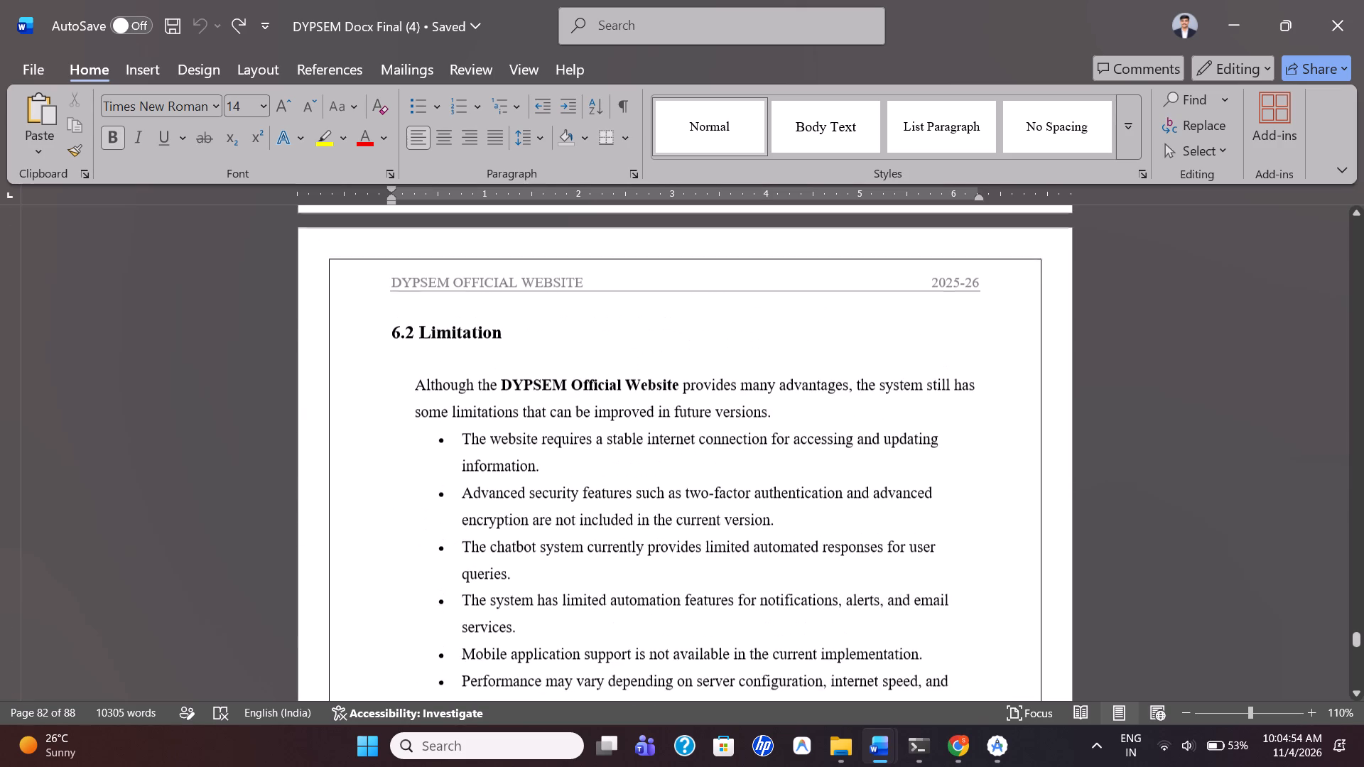
{"action": "scroll", "coordinate": [391, 334], "scroll_direction": "down", "scroll_amount": 20}
{"action": "scroll", "coordinate": [391, 334], "scroll_direction": "down", "scroll_amount": 2}
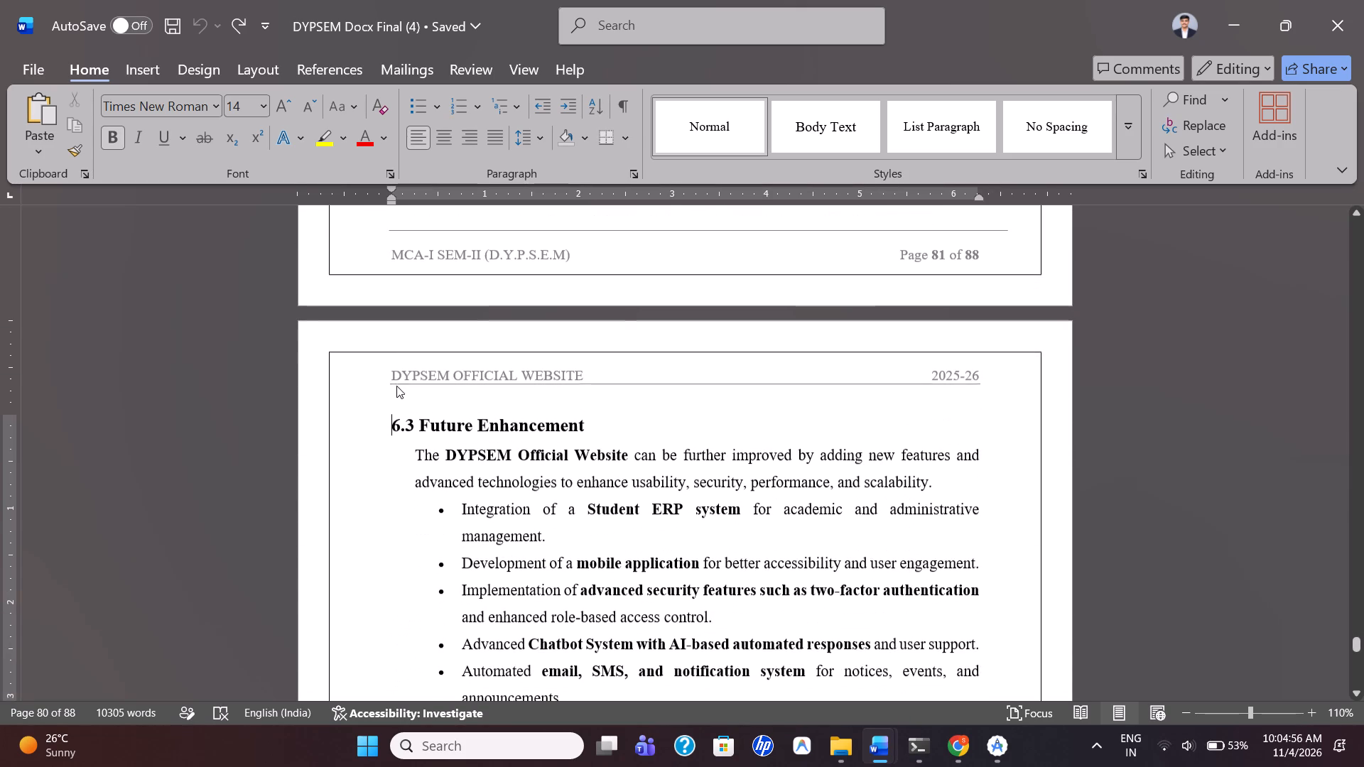
{"action": "left_click_drag", "start_coordinate": [388, 430], "coordinate": [486, 461]}
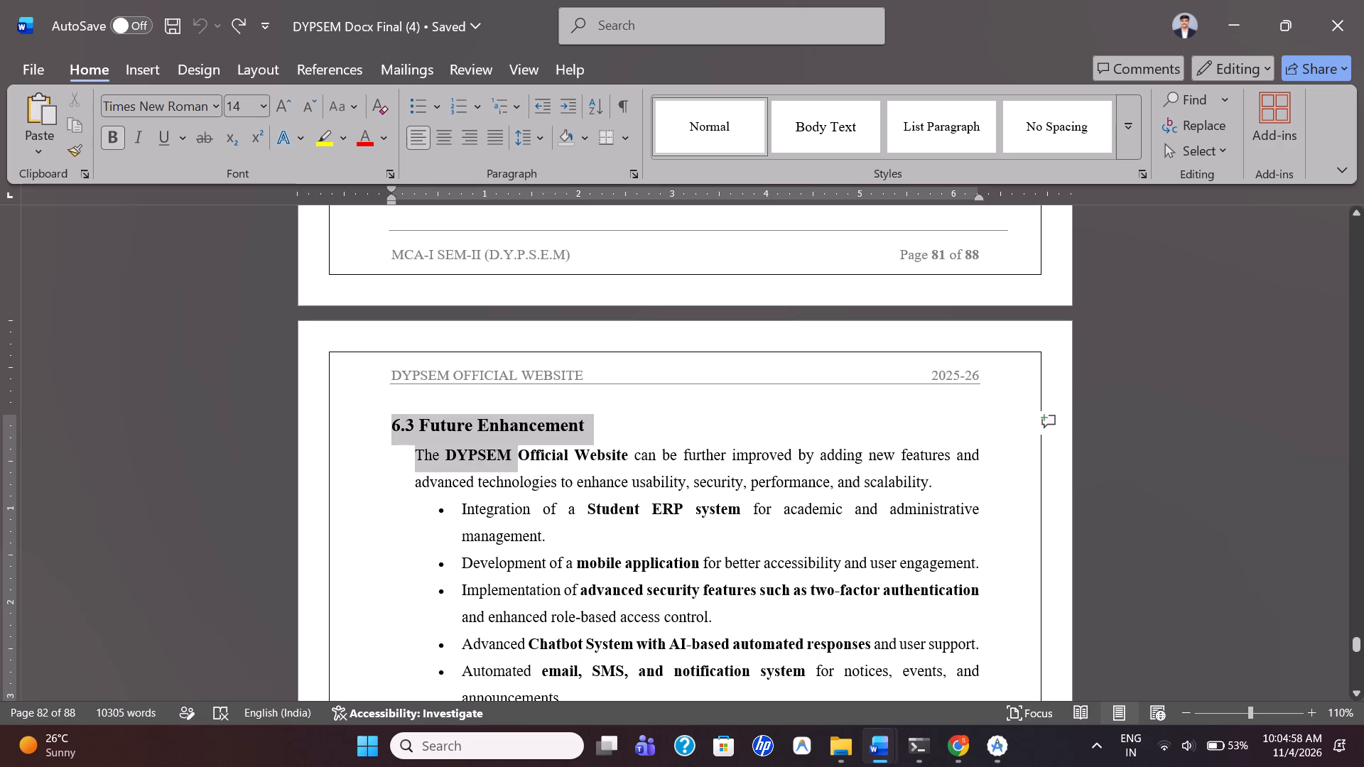
{"action": "left_click_drag", "start_coordinate": [486, 461], "coordinate": [637, 457]}
{"action": "scroll", "coordinate": [596, 480], "scroll_direction": "down", "scroll_amount": 8}
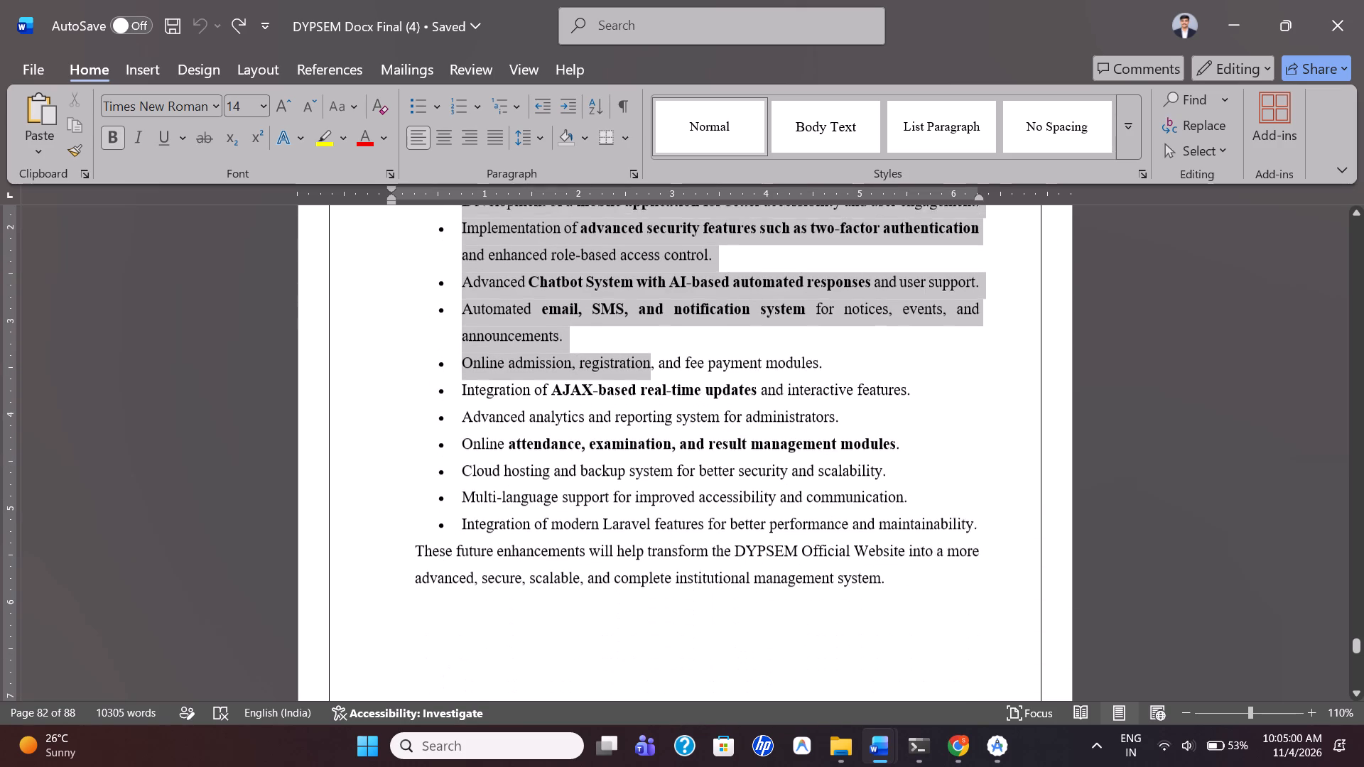
{"action": "left_click_drag", "start_coordinate": [637, 457], "coordinate": [855, 558]}
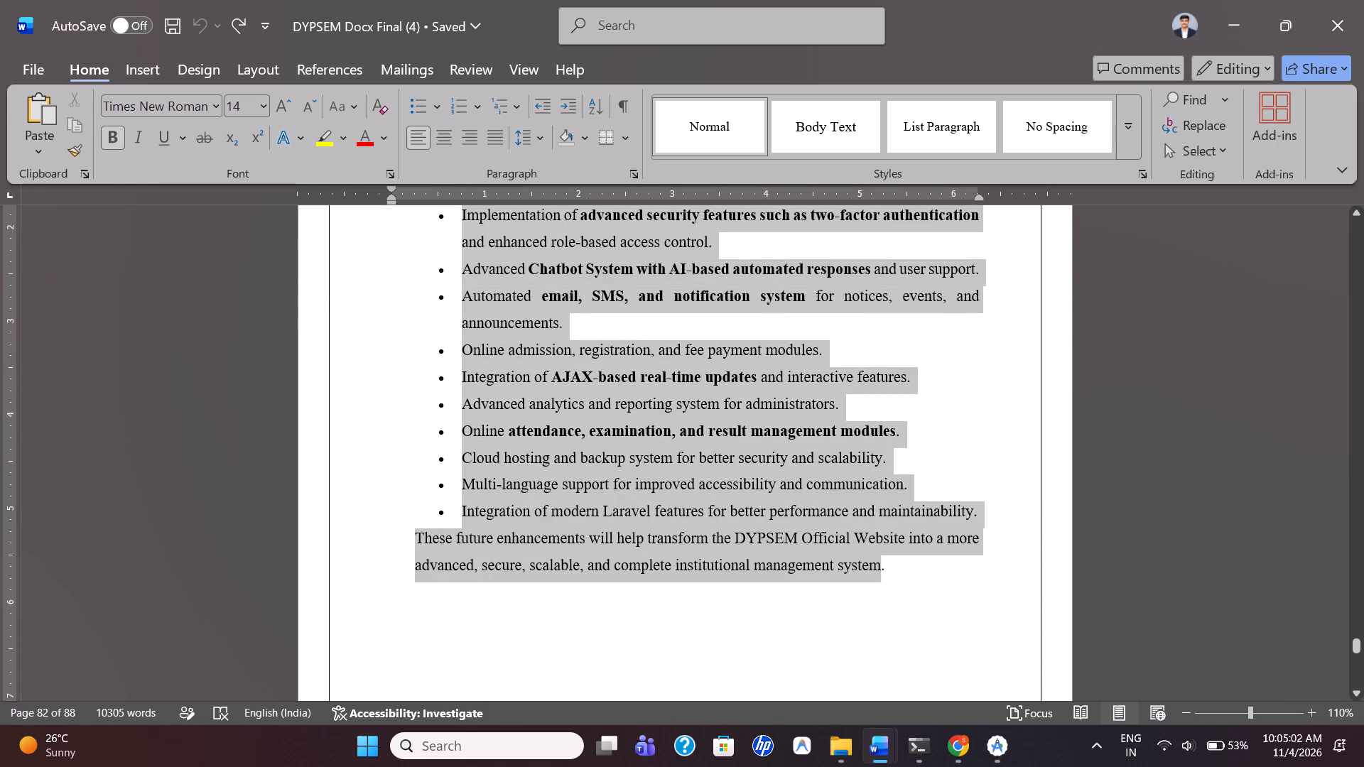
{"action": "left_click_drag", "start_coordinate": [855, 558], "coordinate": [892, 578]}
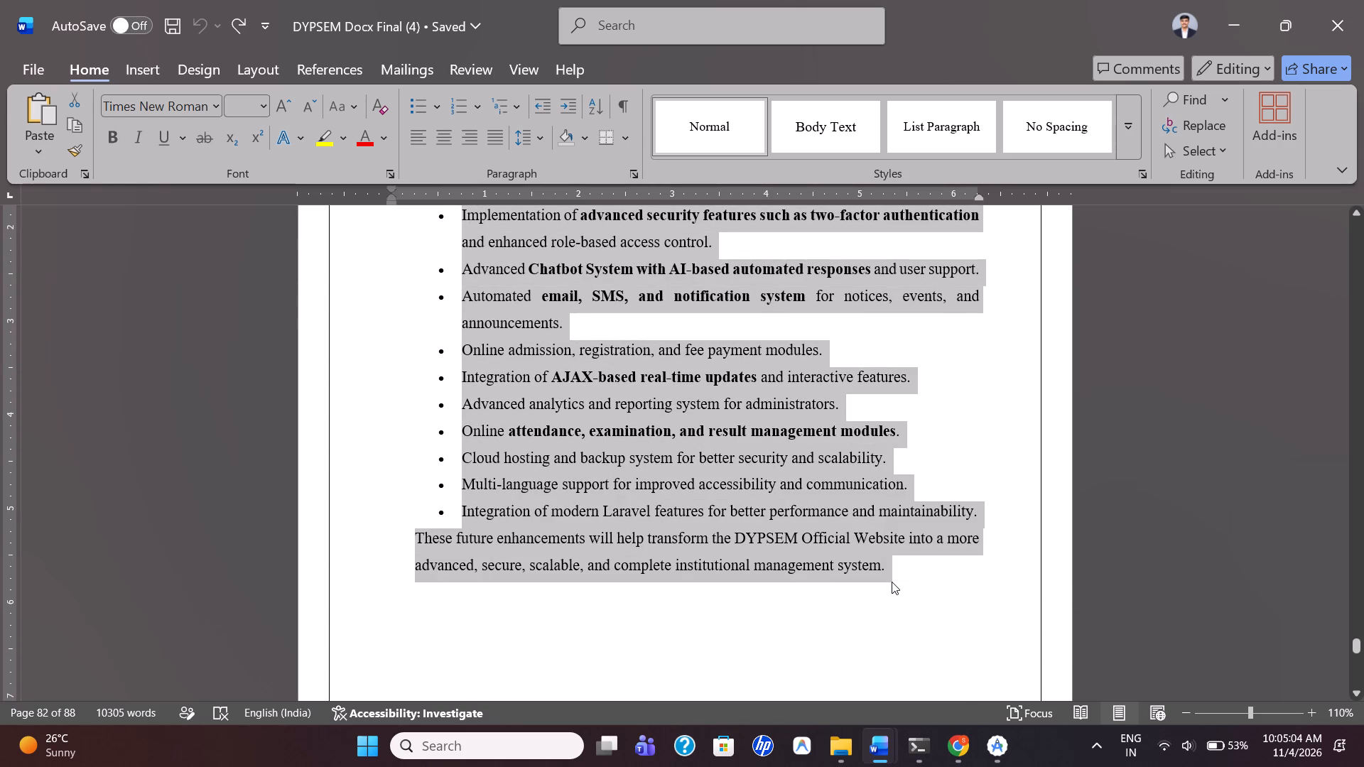
{"action": "key", "text": "ctrl+c"}
{"action": "key", "text": "ctrl+c"}
{"action": "key", "text": "ctrl+c"}
{"action": "key", "text": "ctrl+c"}
{"action": "key", "text": "ctrl+c"}
{"action": "key", "text": "ctrl+c"}
{"action": "key", "text": "ctrl+c"}
{"action": "key", "text": "ctrl+c"}
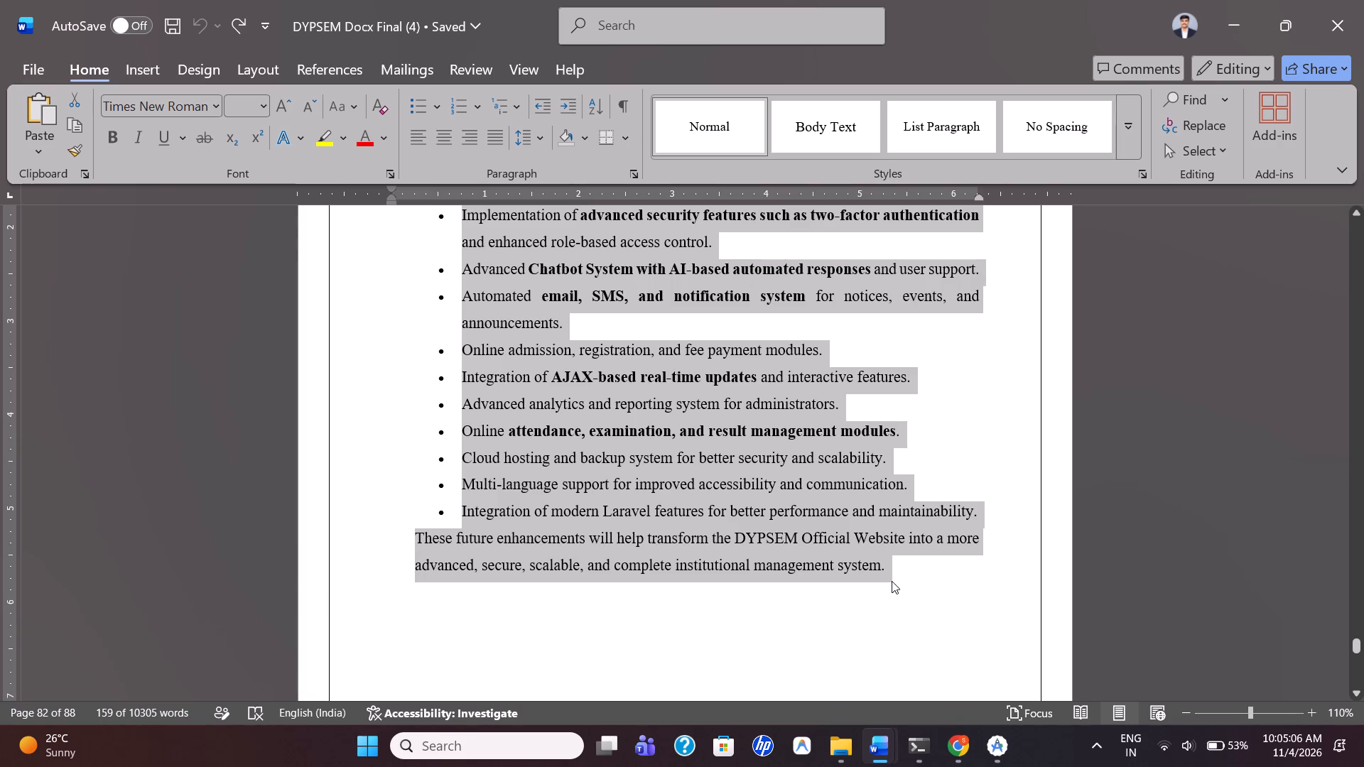
{"action": "key", "text": "ctrl+c"}
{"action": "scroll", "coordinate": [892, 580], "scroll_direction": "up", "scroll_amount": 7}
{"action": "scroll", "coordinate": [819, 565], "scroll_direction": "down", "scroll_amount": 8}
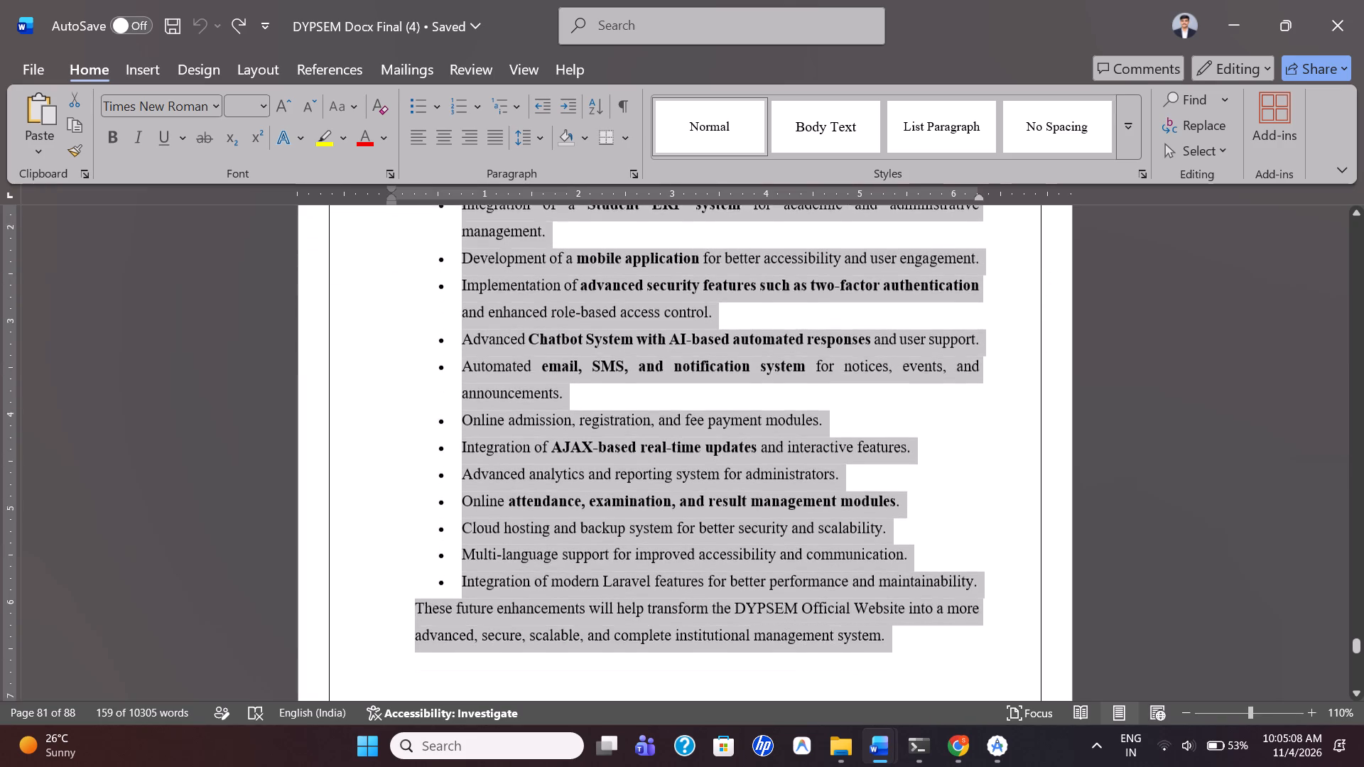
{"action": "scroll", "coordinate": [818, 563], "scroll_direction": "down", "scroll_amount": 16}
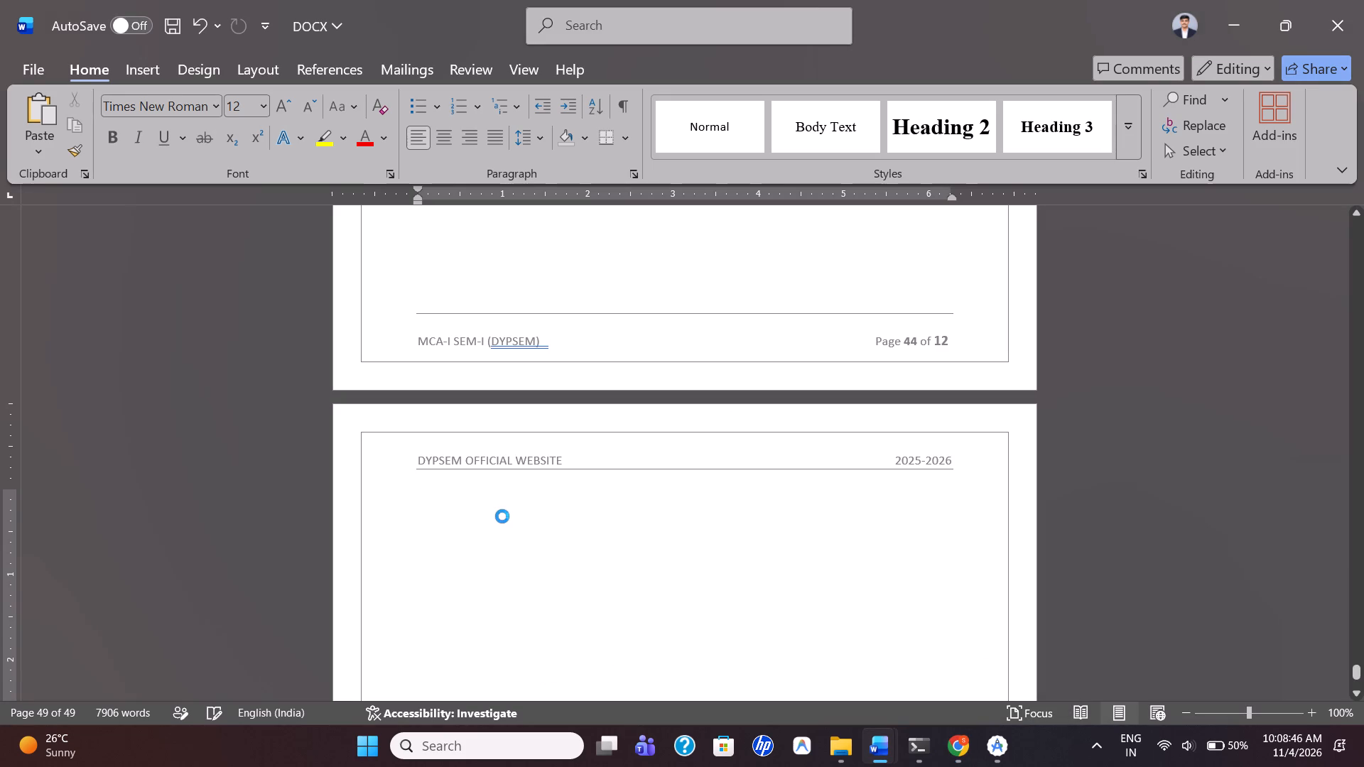
Review the pasted 7.1 Bibliography, checking its introduction, book list and online resource entries.
{"action": "scroll", "coordinate": [502, 516], "scroll_direction": "up", "scroll_amount": 11}
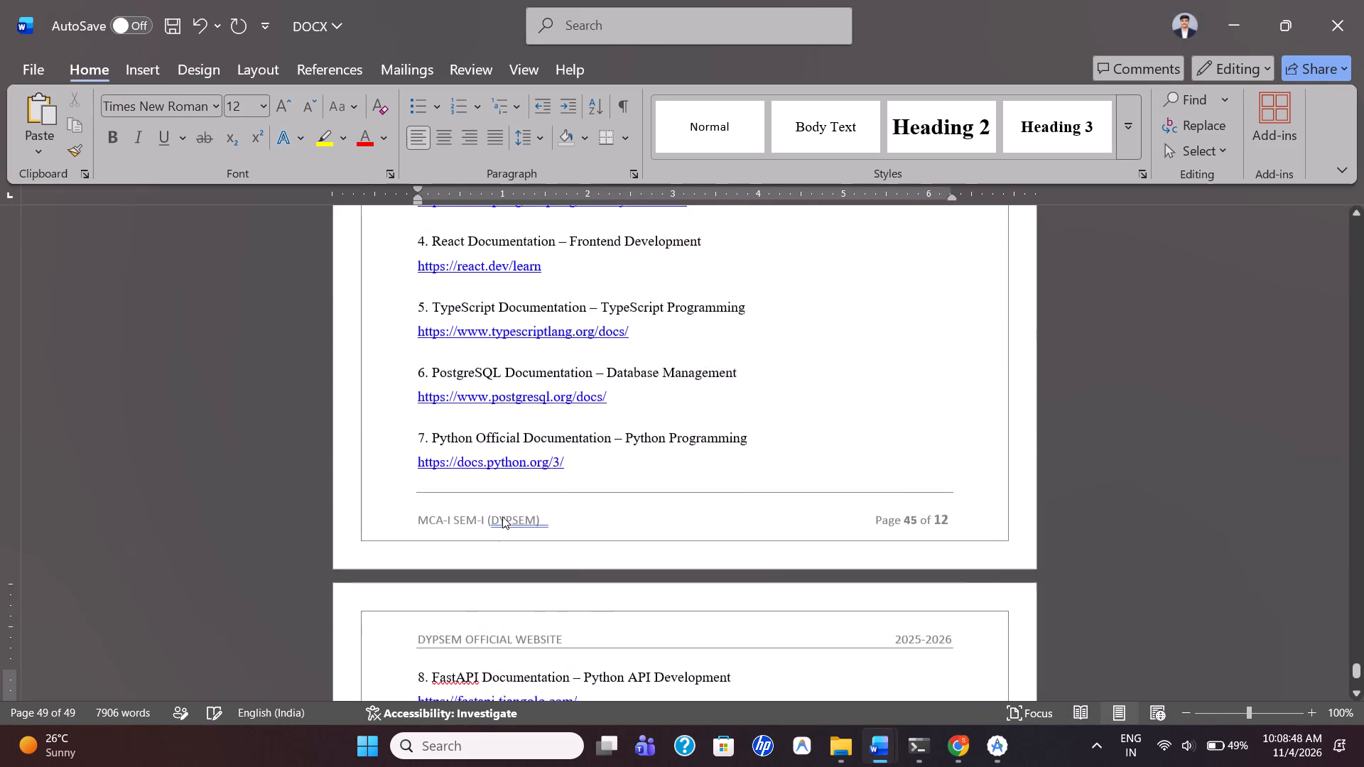
{"action": "scroll", "coordinate": [502, 516], "scroll_direction": "up", "scroll_amount": 6}
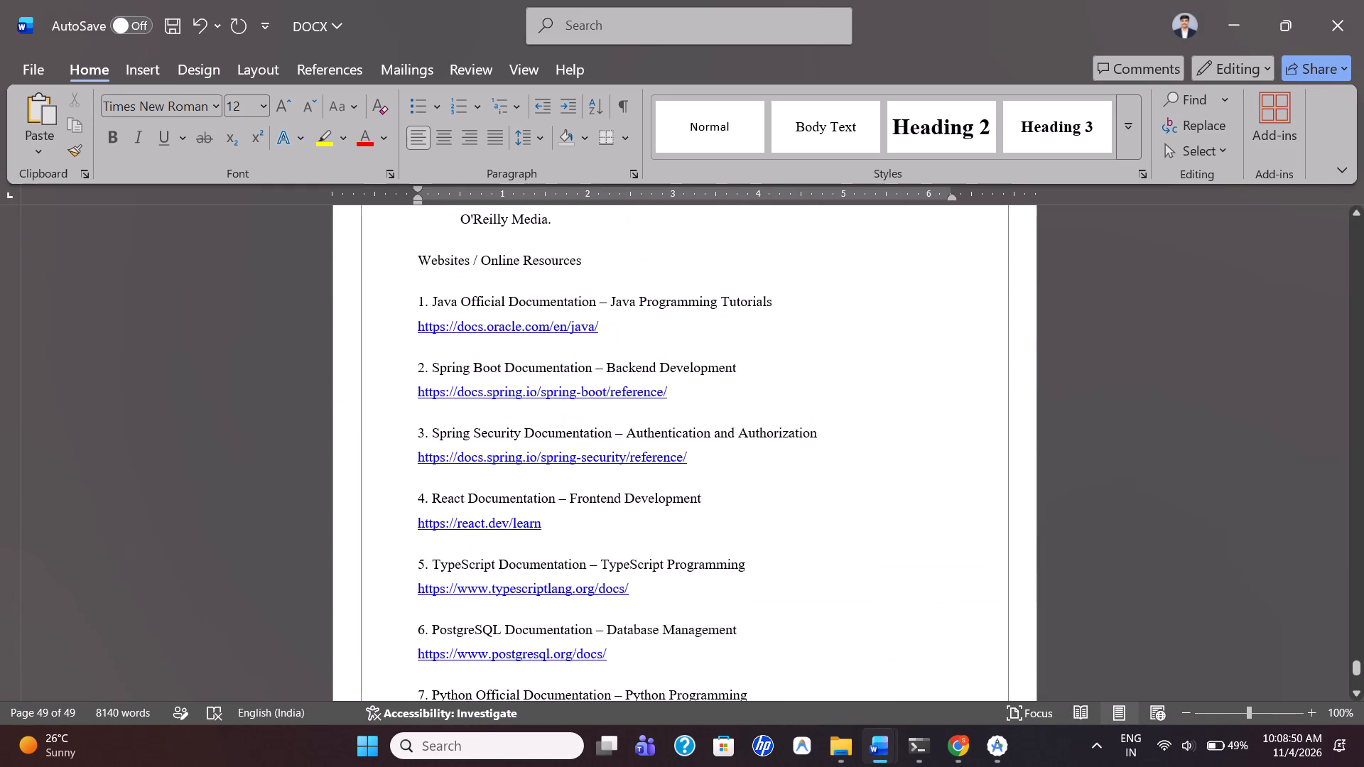
{"action": "scroll", "coordinate": [502, 516], "scroll_direction": "down", "scroll_amount": 9}
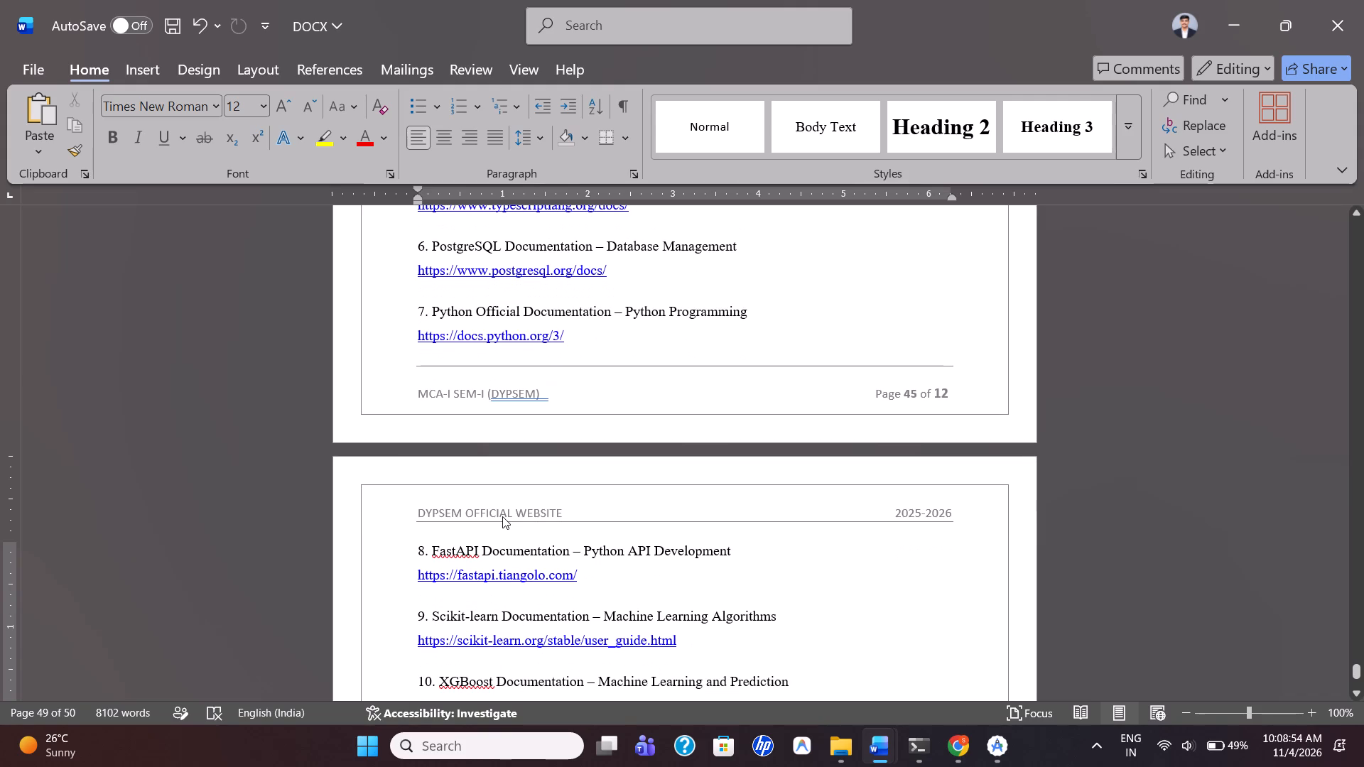
{"action": "scroll", "coordinate": [502, 516], "scroll_direction": "down", "scroll_amount": 4}
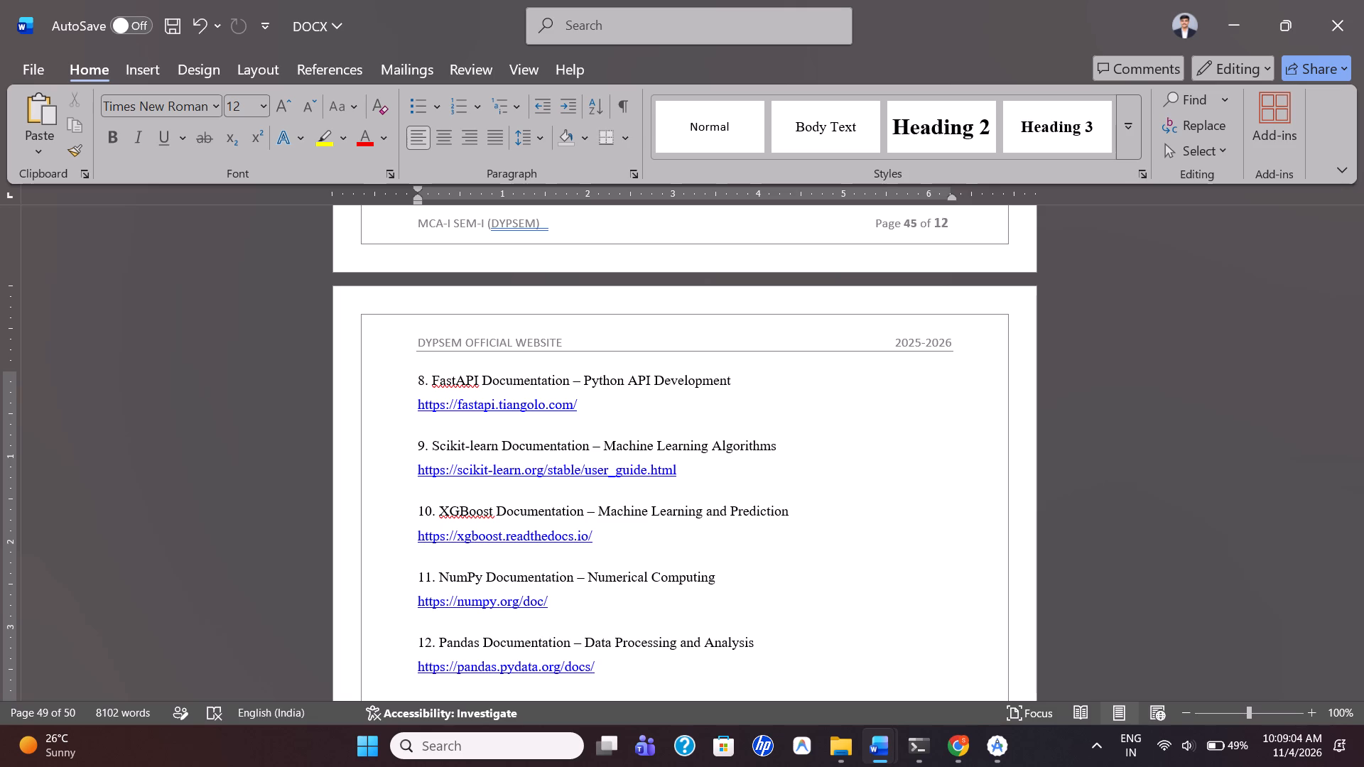
{"action": "scroll", "coordinate": [502, 516], "scroll_direction": "up", "scroll_amount": 5}
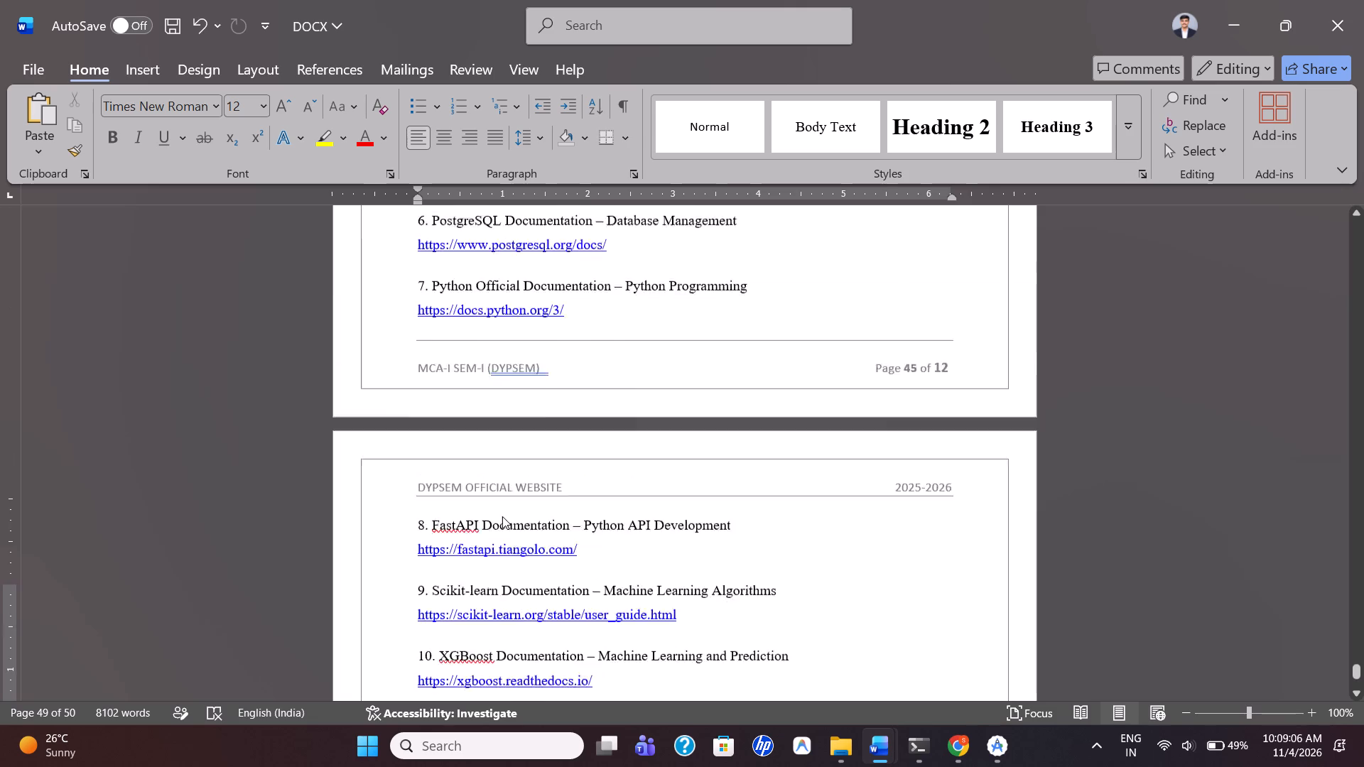
{"action": "scroll", "coordinate": [502, 516], "scroll_direction": "up", "scroll_amount": 15}
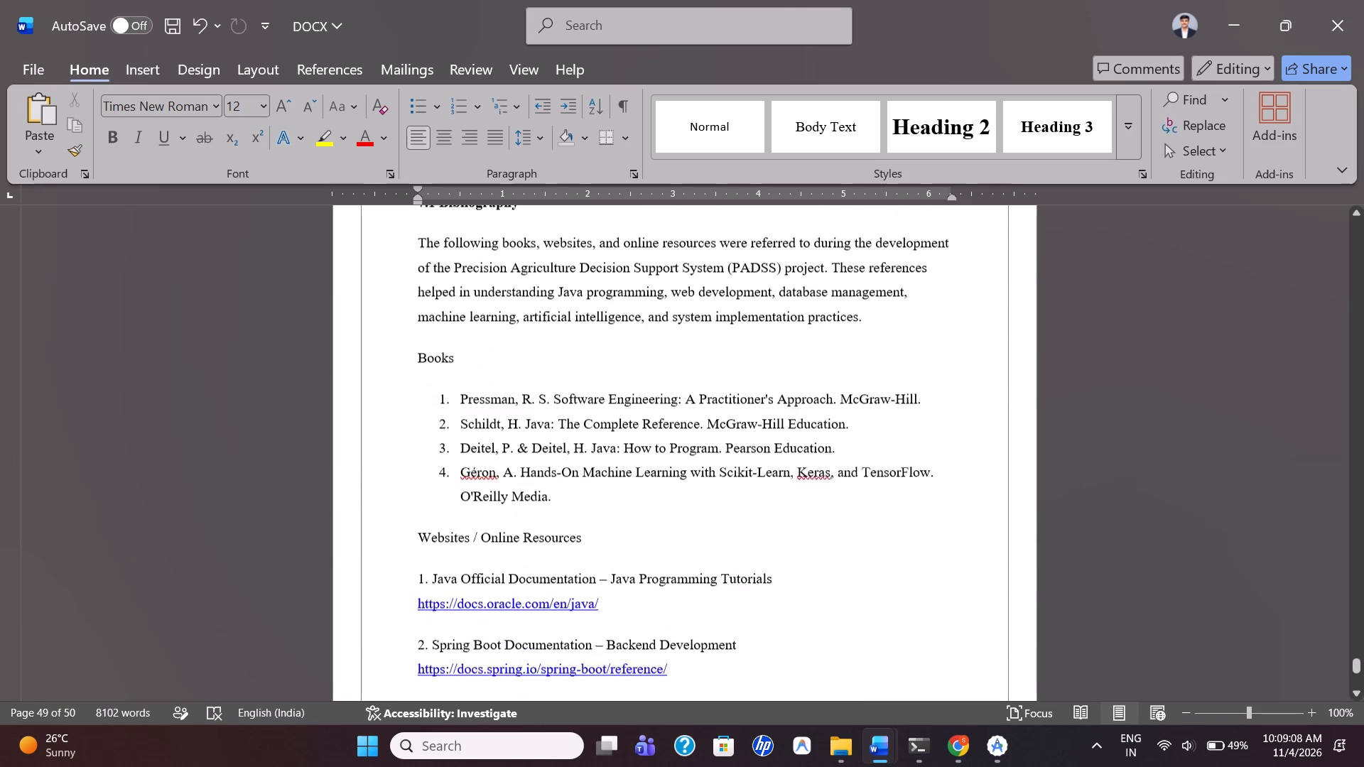
{"action": "scroll", "coordinate": [502, 516], "scroll_direction": "up", "scroll_amount": 4}
{"action": "scroll", "coordinate": [502, 516], "scroll_direction": "down", "scroll_amount": 2}
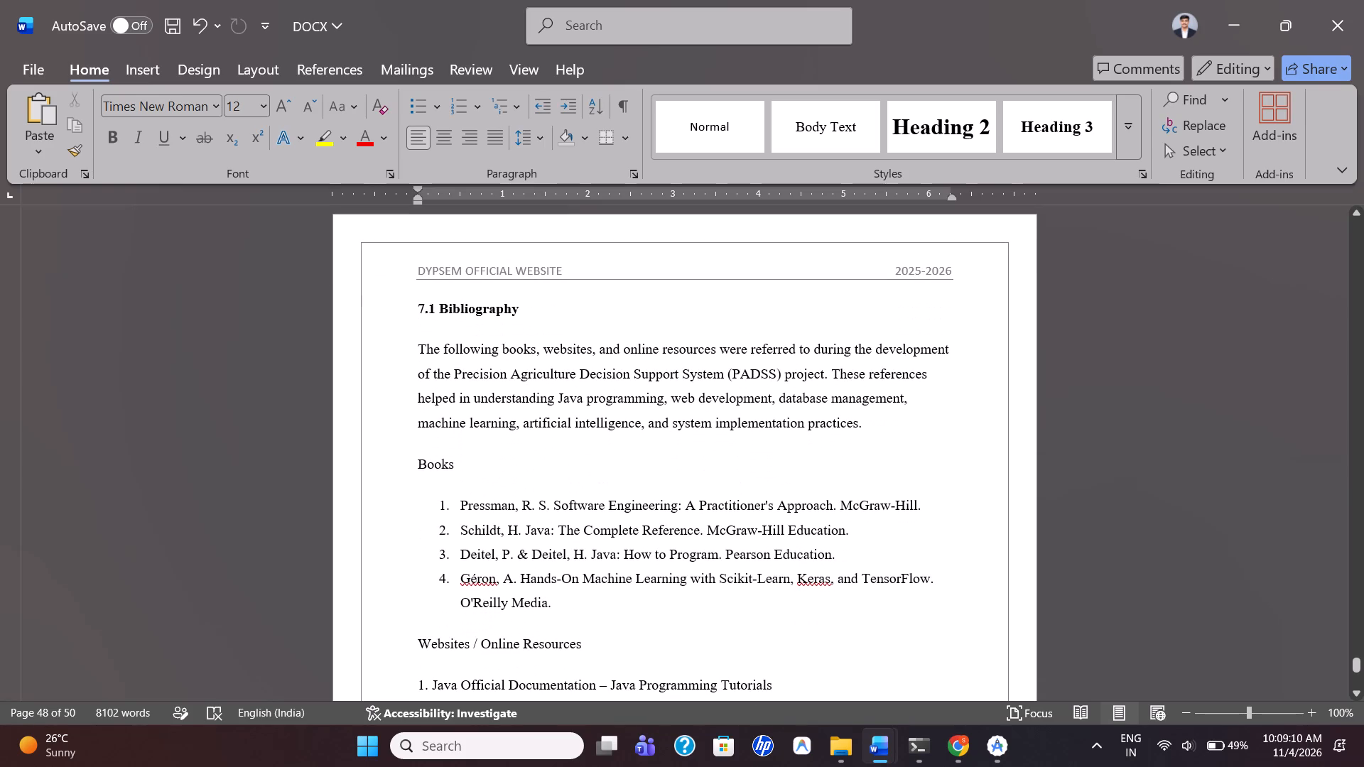
{"action": "scroll", "coordinate": [502, 516], "scroll_direction": "down", "scroll_amount": 3}
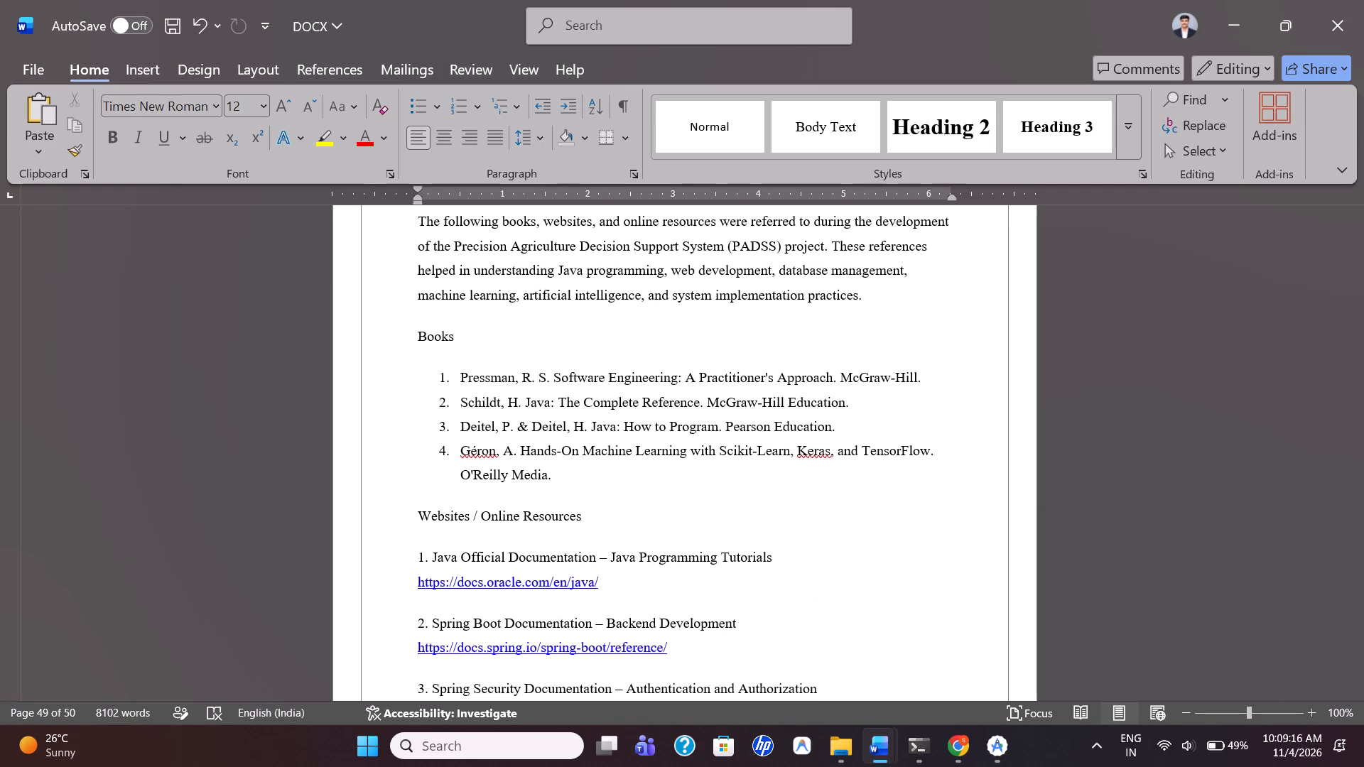
{"action": "scroll", "coordinate": [502, 516], "scroll_direction": "down", "scroll_amount": 2}
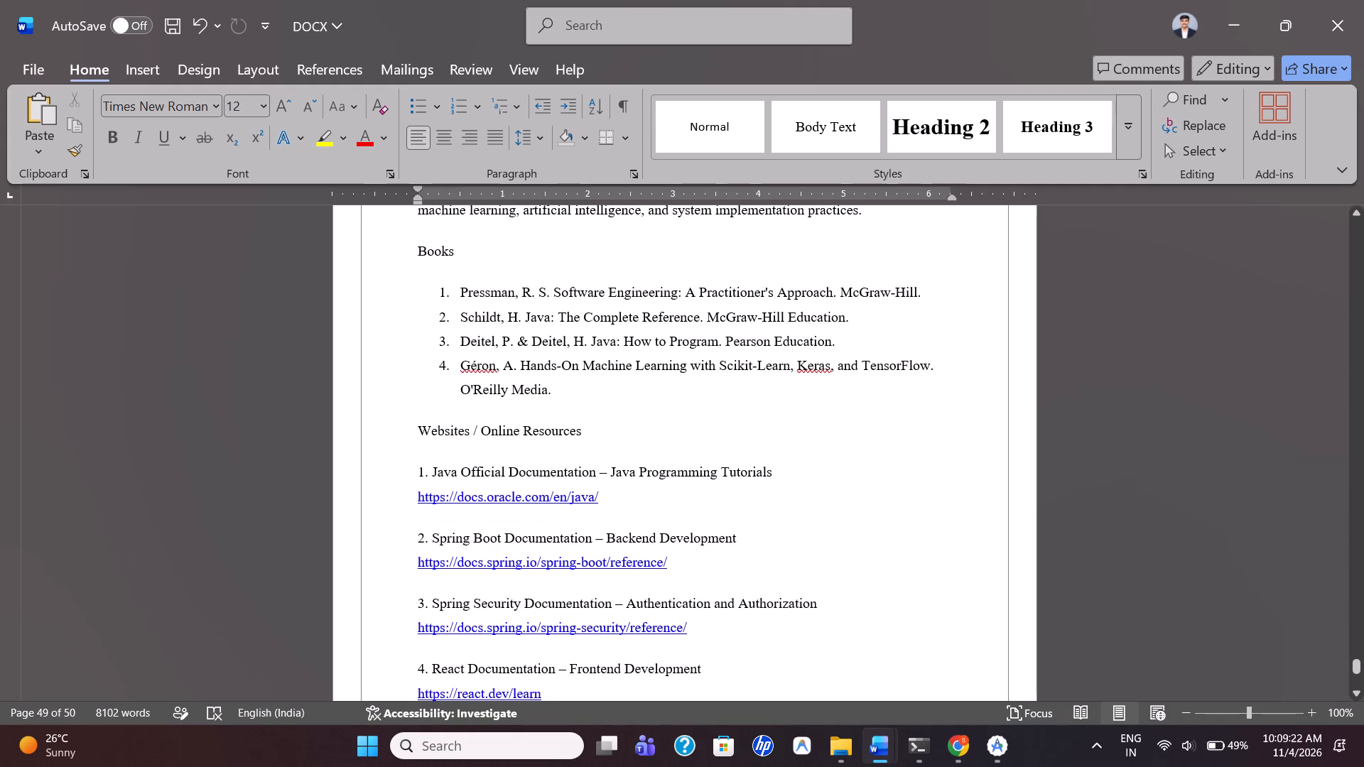
{"action": "scroll", "coordinate": [502, 516], "scroll_direction": "down", "scroll_amount": 1}
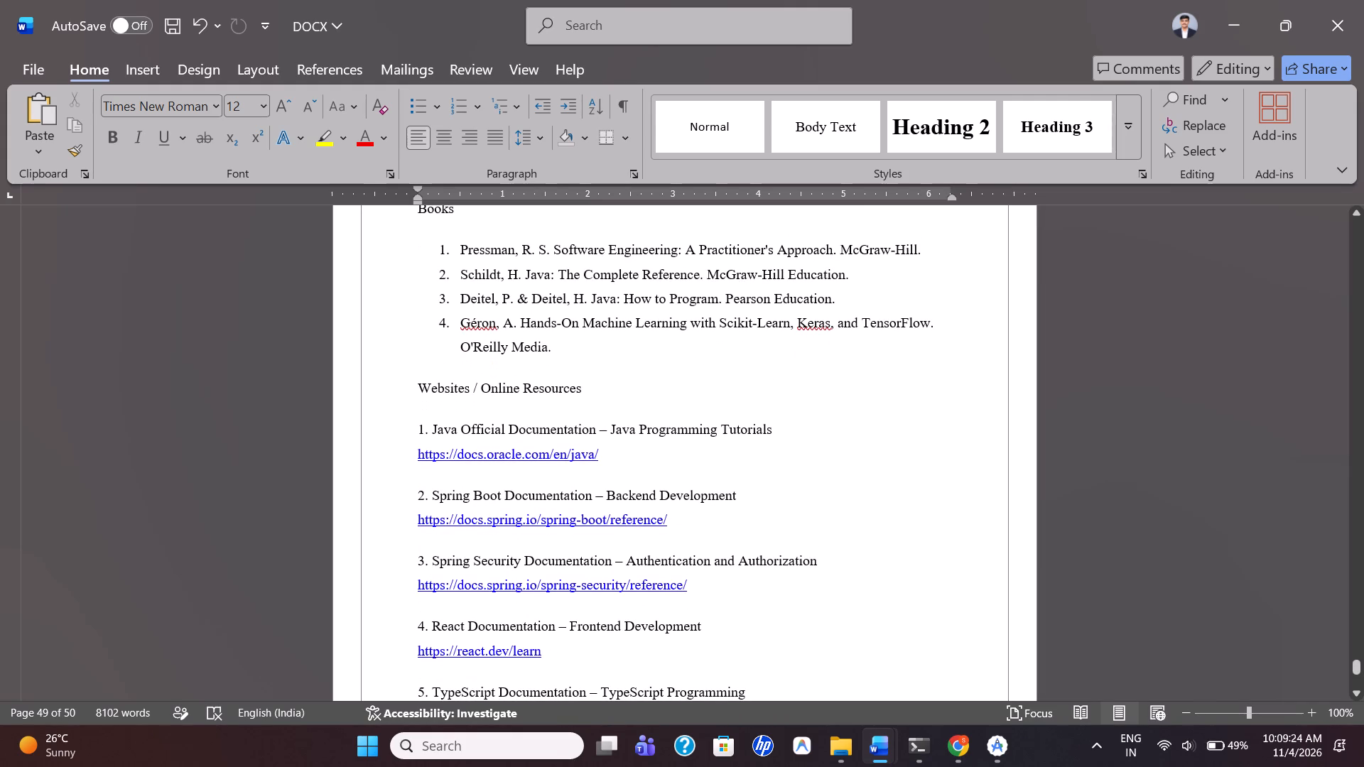
{"action": "scroll", "coordinate": [502, 516], "scroll_direction": "down", "scroll_amount": 1}
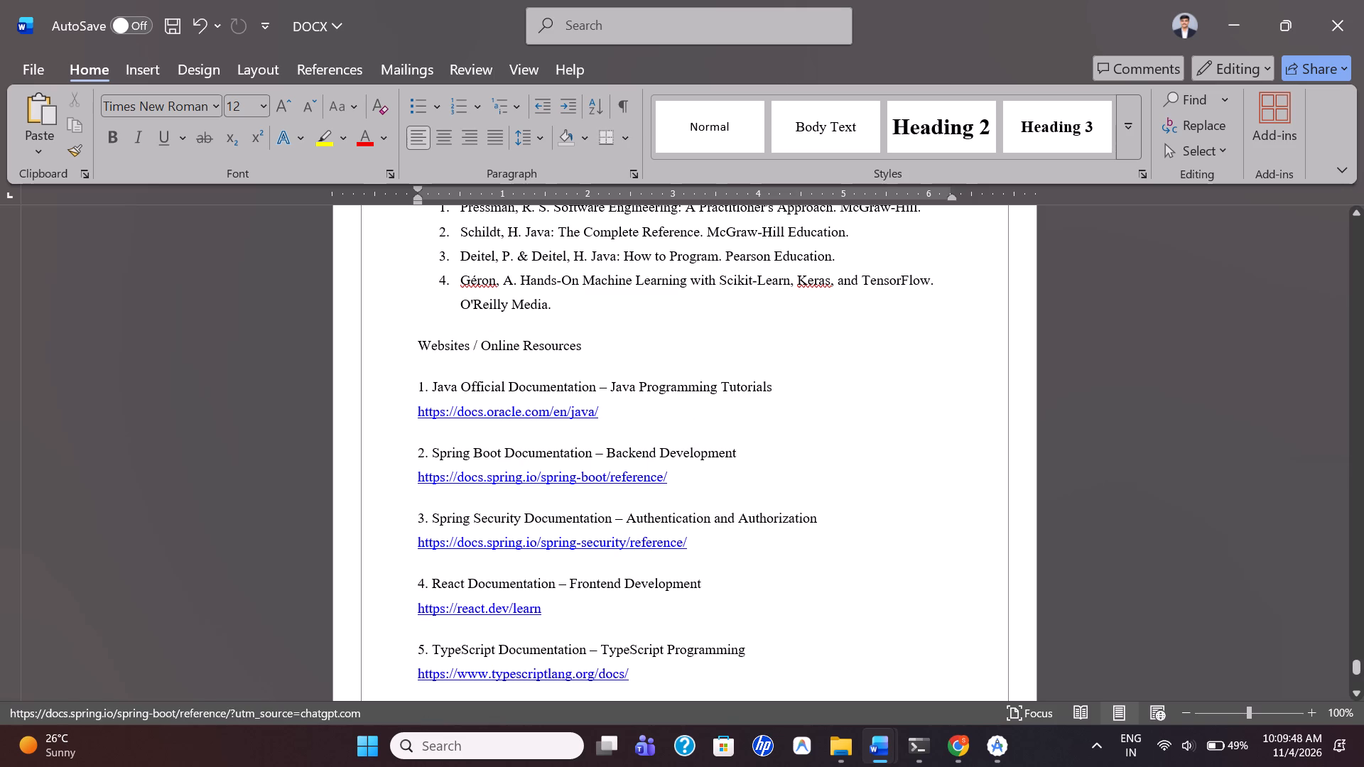
Delete online resources 9 to 14, from Scikit-learn Documentation through MDN Web Docs, including their links.
{"action": "scroll", "coordinate": [581, 533], "scroll_direction": "down", "scroll_amount": 2}
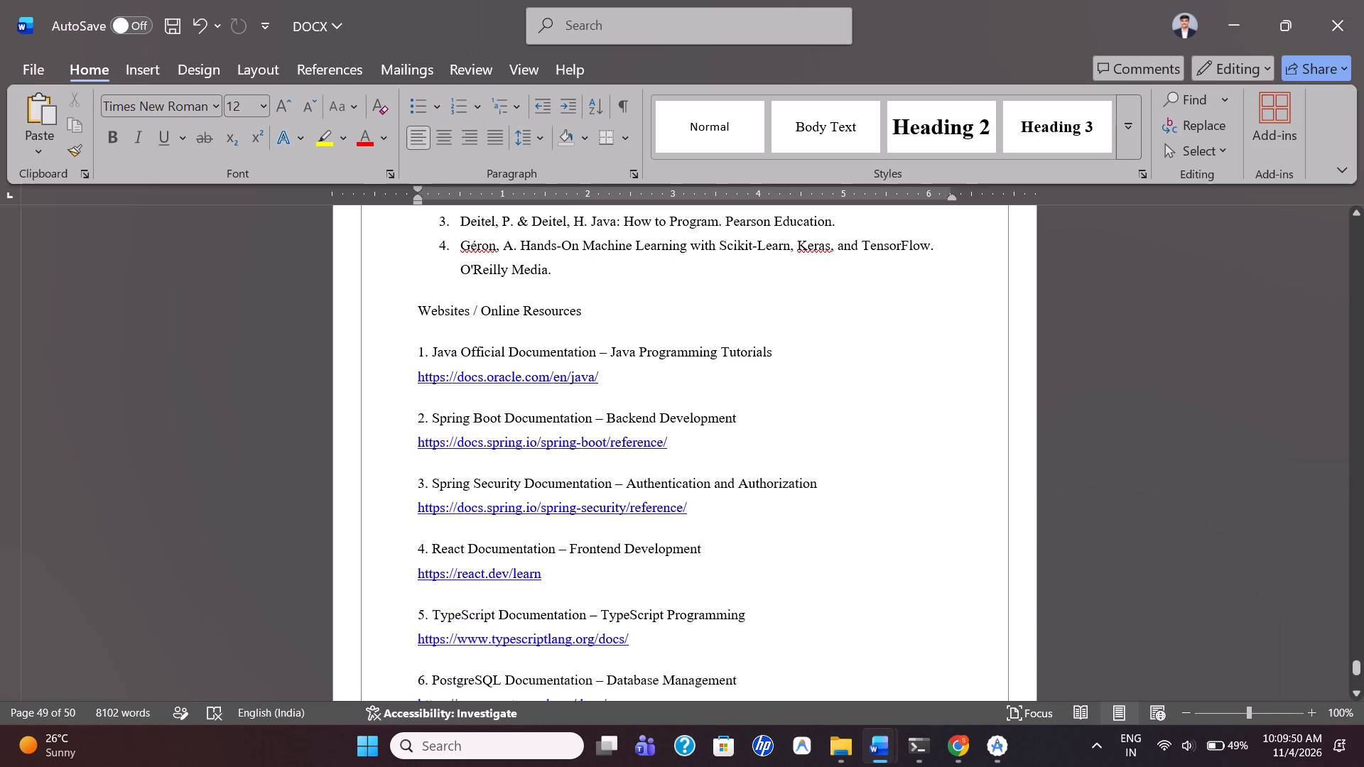
{"action": "scroll", "coordinate": [580, 533], "scroll_direction": "down", "scroll_amount": 15}
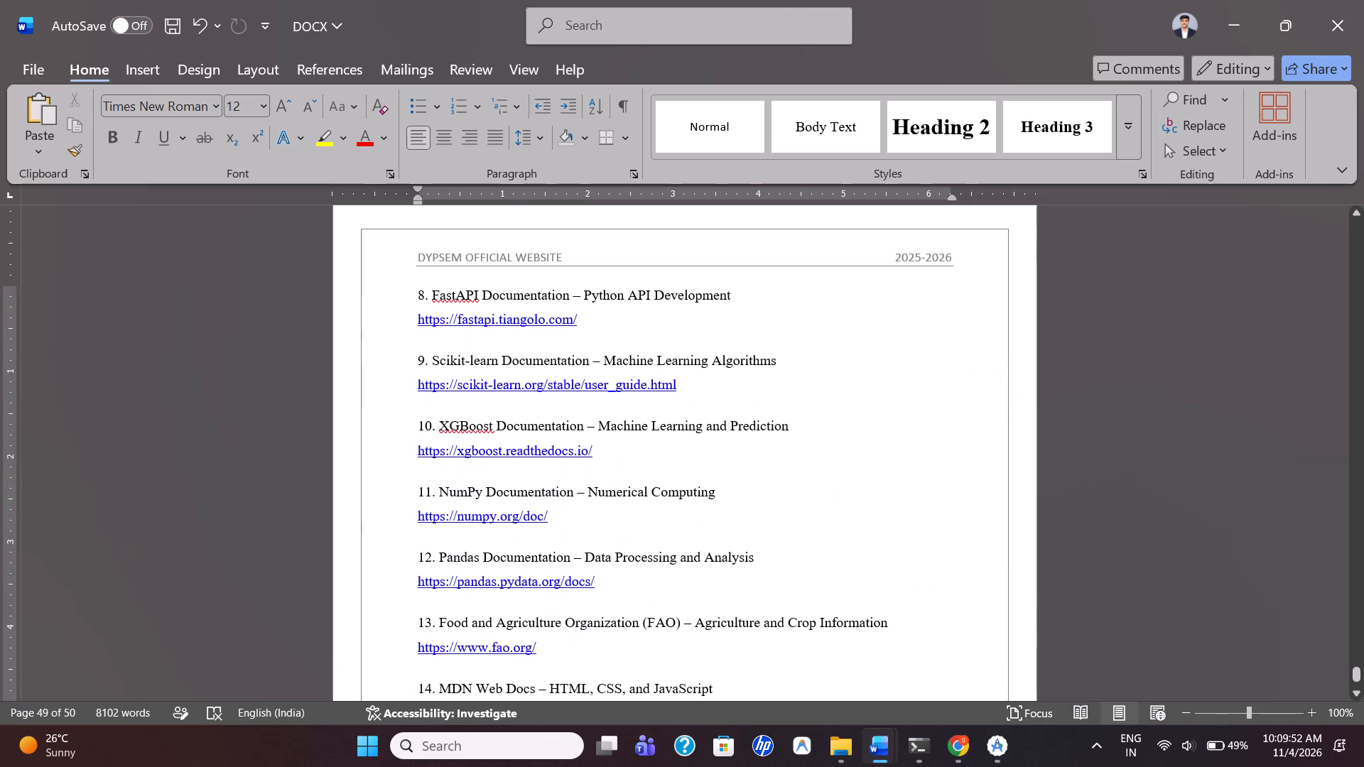
{"action": "left_click", "coordinate": [408, 363]}
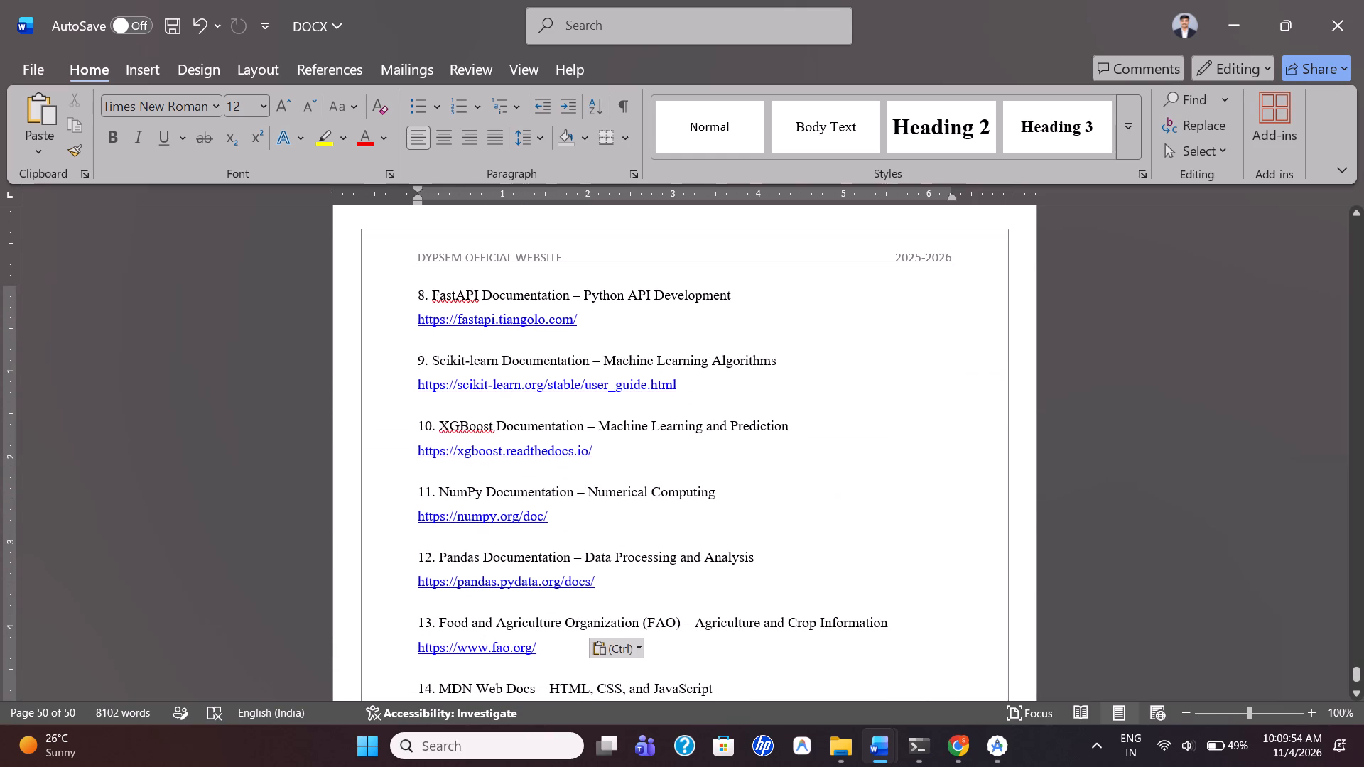
{"action": "left_click_drag", "start_coordinate": [408, 363], "coordinate": [637, 473]}
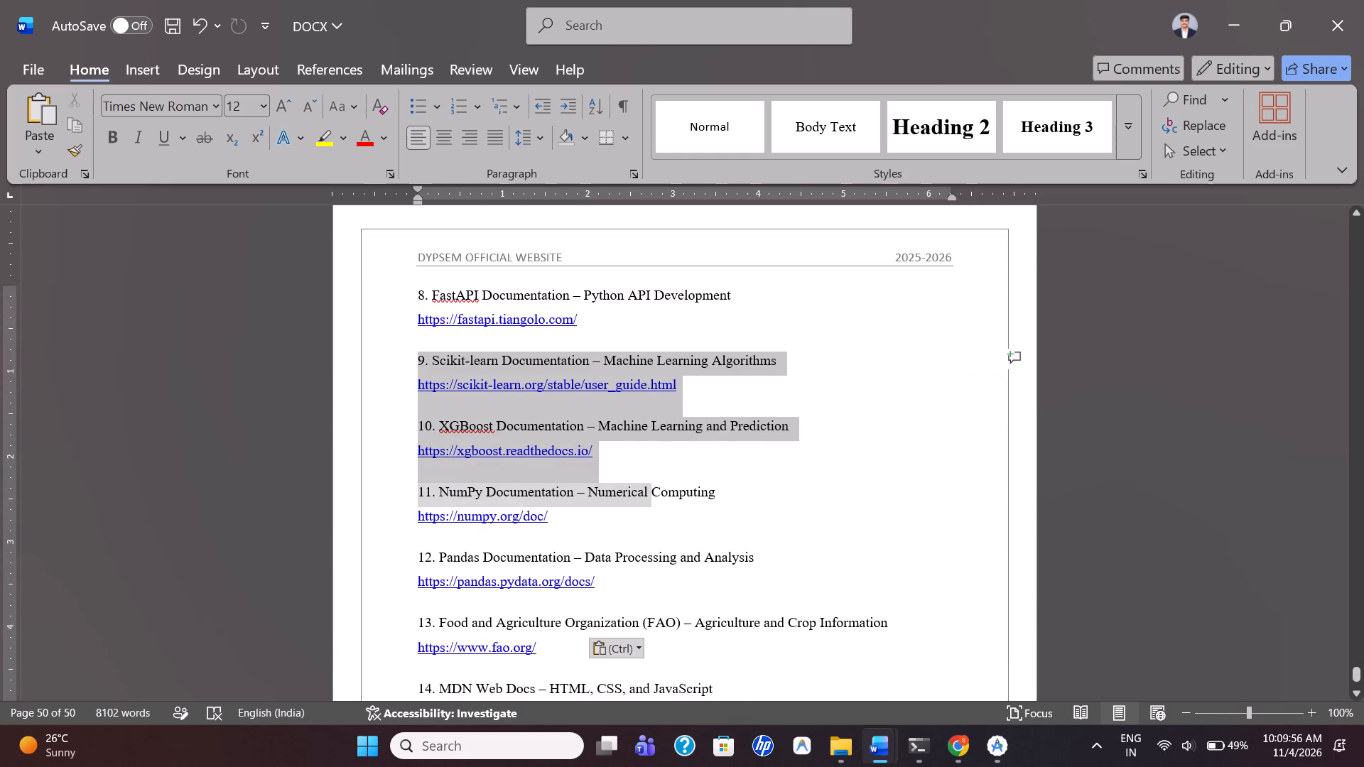
{"action": "left_click_drag", "start_coordinate": [637, 473], "coordinate": [637, 472]}
{"action": "key", "text": "BackSpace"}
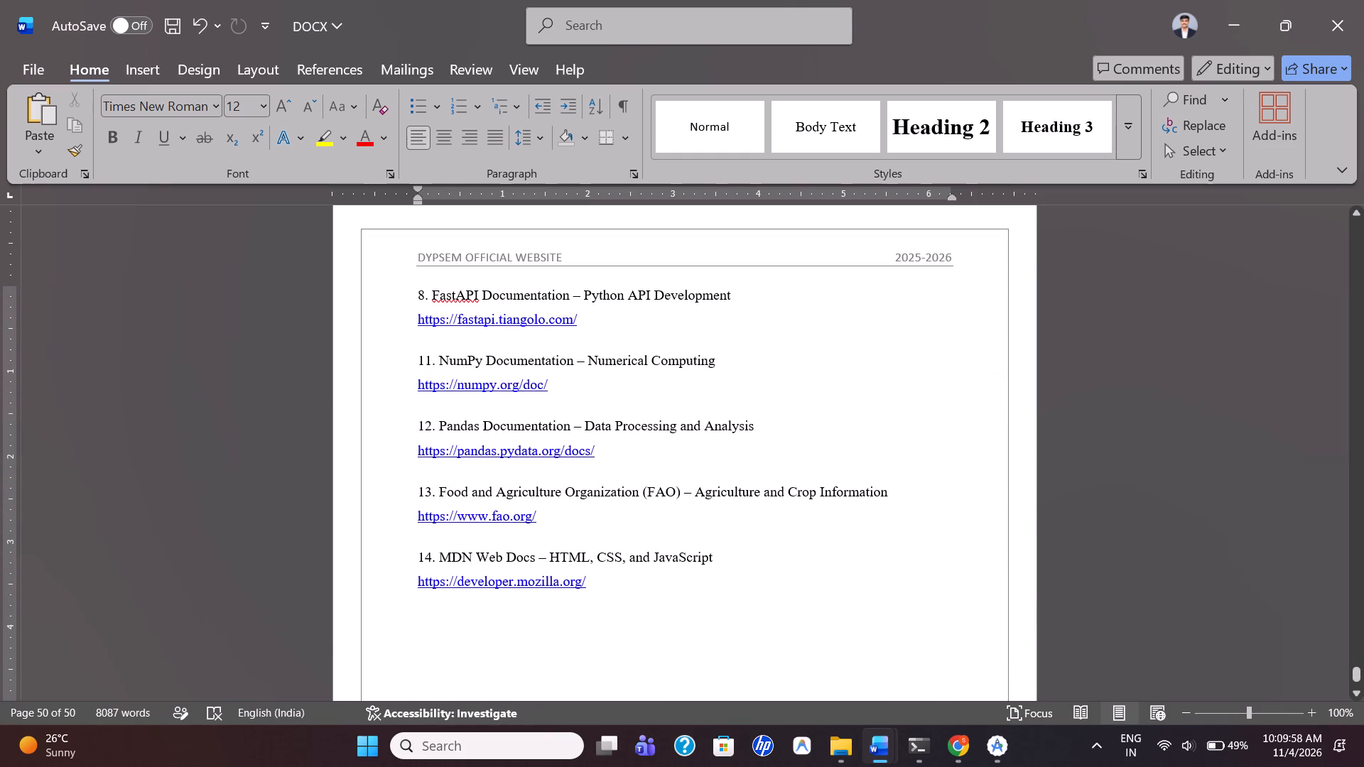
{"action": "left_click_drag", "start_coordinate": [416, 361], "coordinate": [548, 514]}
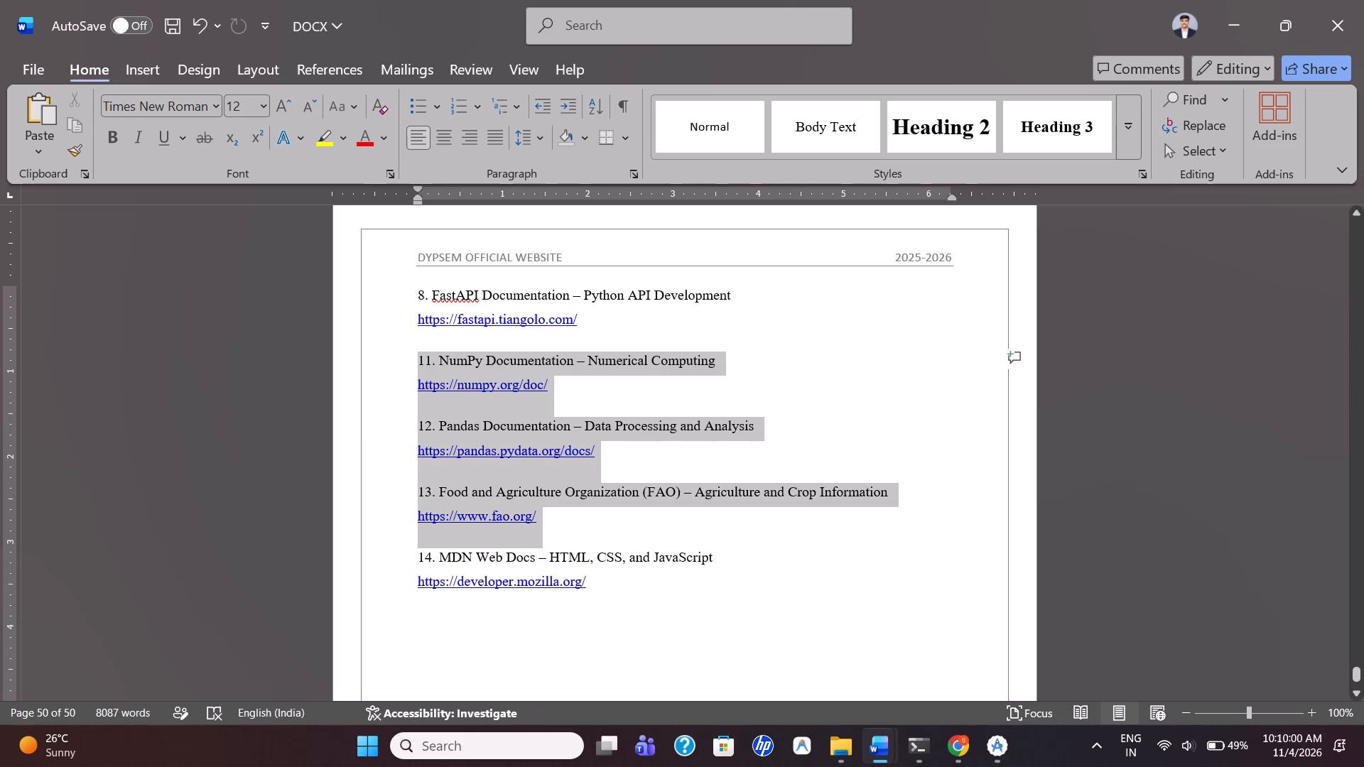
{"action": "left_click_drag", "start_coordinate": [548, 514], "coordinate": [611, 586]}
{"action": "key", "text": "BackSpace"}
Delete the TypeScript Documentation entry and its link from the Websites / Online Resources list.
{"action": "scroll", "coordinate": [553, 427], "scroll_direction": "up", "scroll_amount": 2}
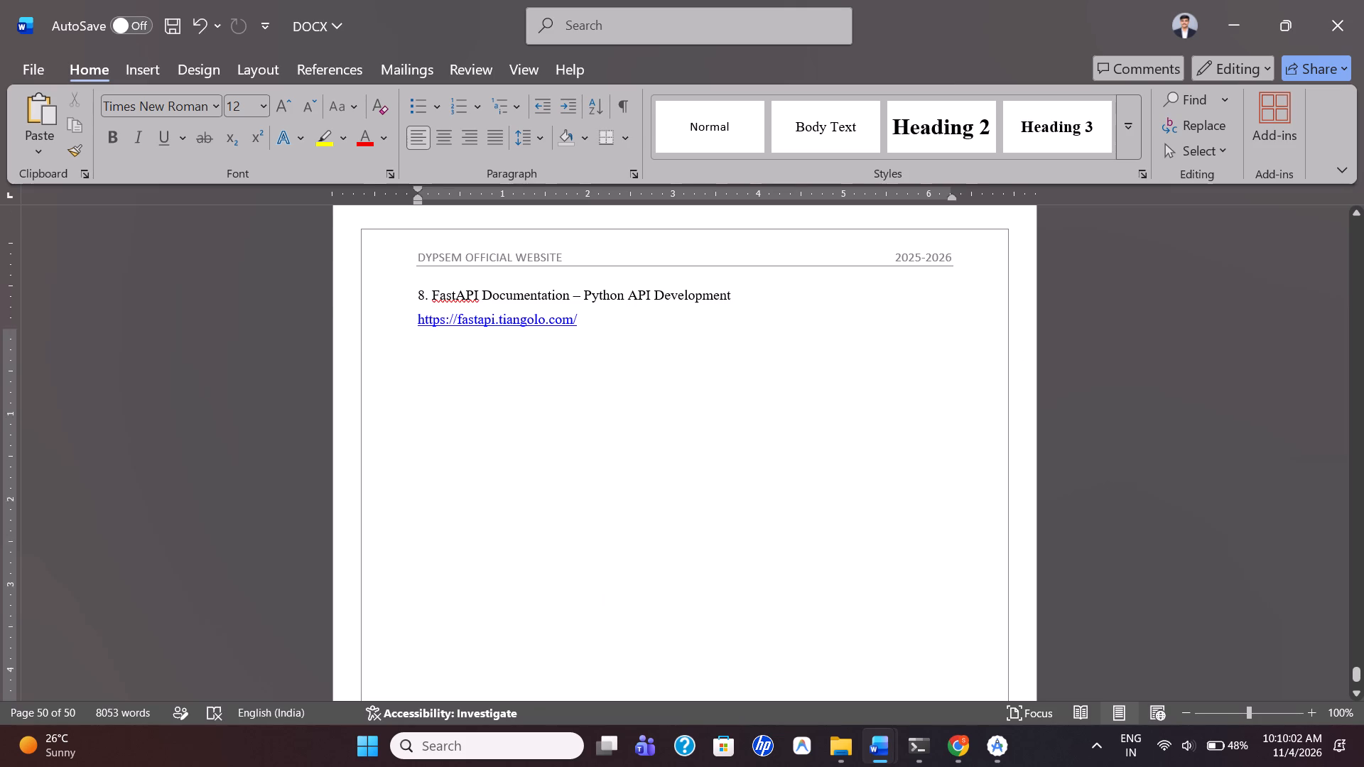
{"action": "scroll", "coordinate": [553, 427], "scroll_direction": "up", "scroll_amount": 16}
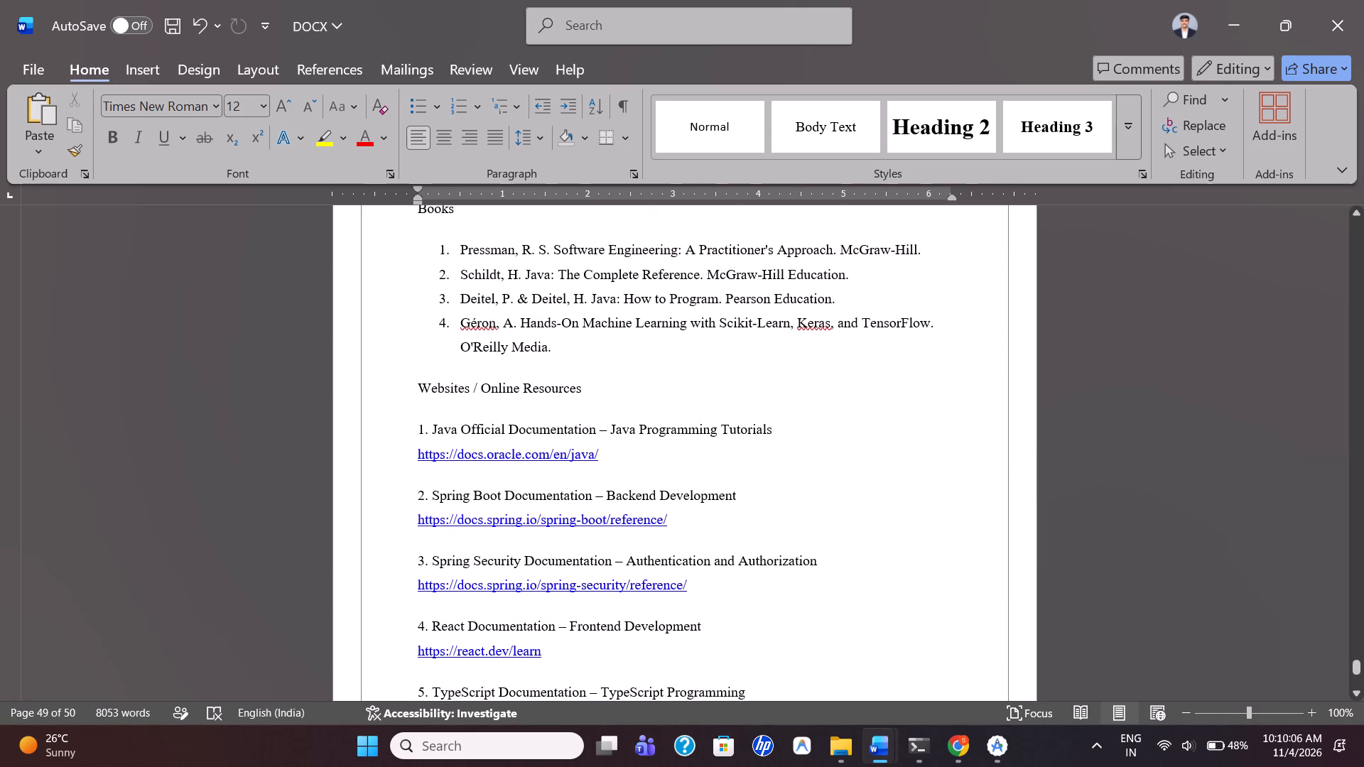
{"action": "scroll", "coordinate": [421, 451], "scroll_direction": "down", "scroll_amount": 6}
{"action": "scroll", "coordinate": [421, 451], "scroll_direction": "up", "scroll_amount": 2}
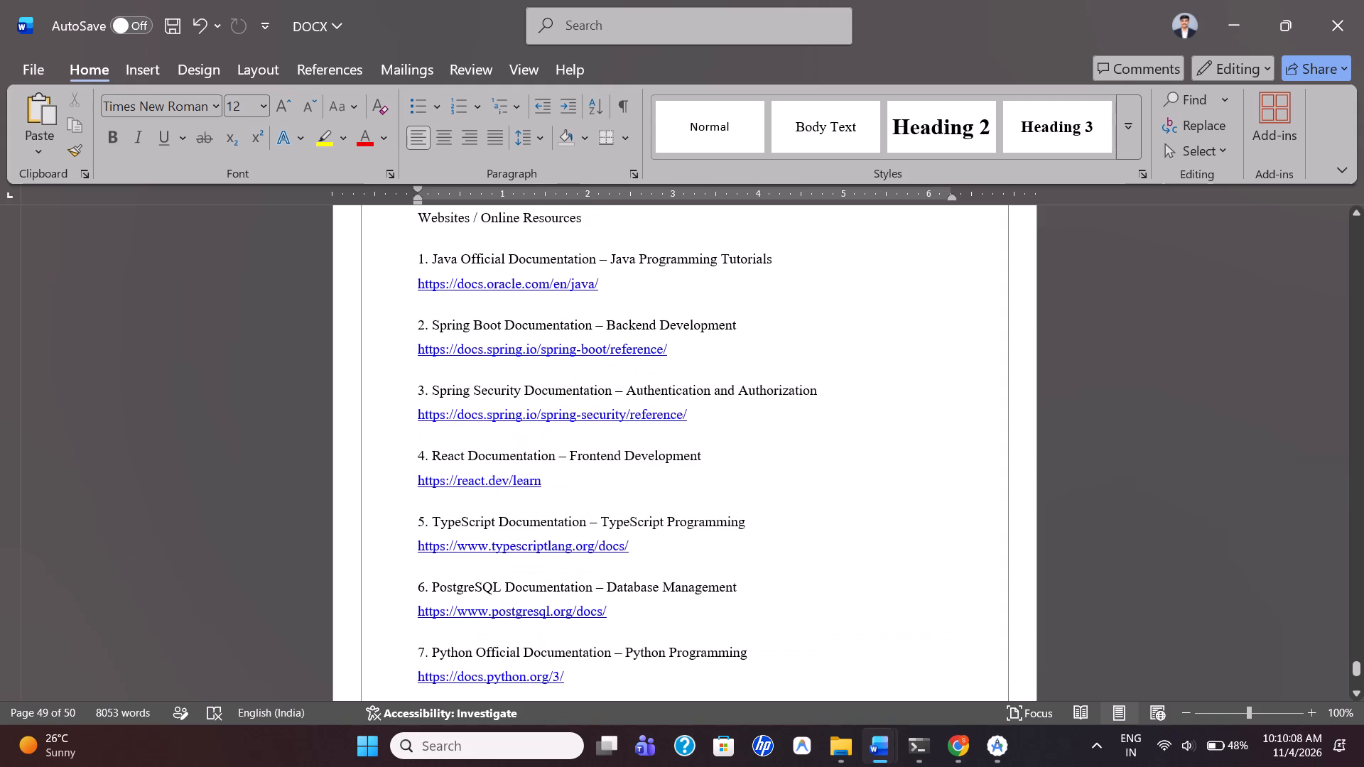
{"action": "left_click_drag", "start_coordinate": [413, 525], "coordinate": [654, 552]}
{"action": "key", "text": "BackSpace"}
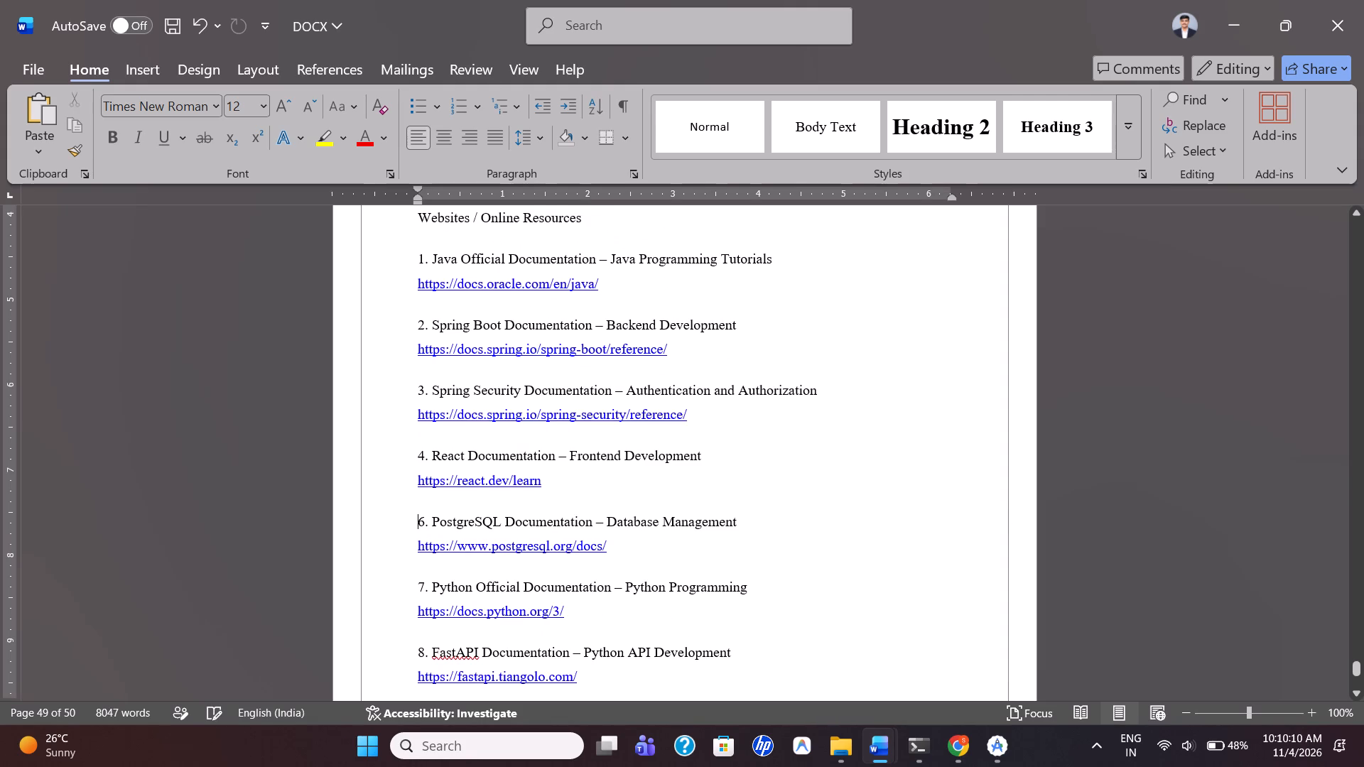
Renumber the PostgreSQL, Python and FastAPI documentation entries as 5, 6 and 7.
{"action": "left_click", "coordinate": [423, 515]}
{"action": "key", "text": "BackSpace"}
{"action": "key", "text": "5"}
{"action": "scroll", "coordinate": [423, 515], "scroll_direction": "down", "scroll_amount": 3}
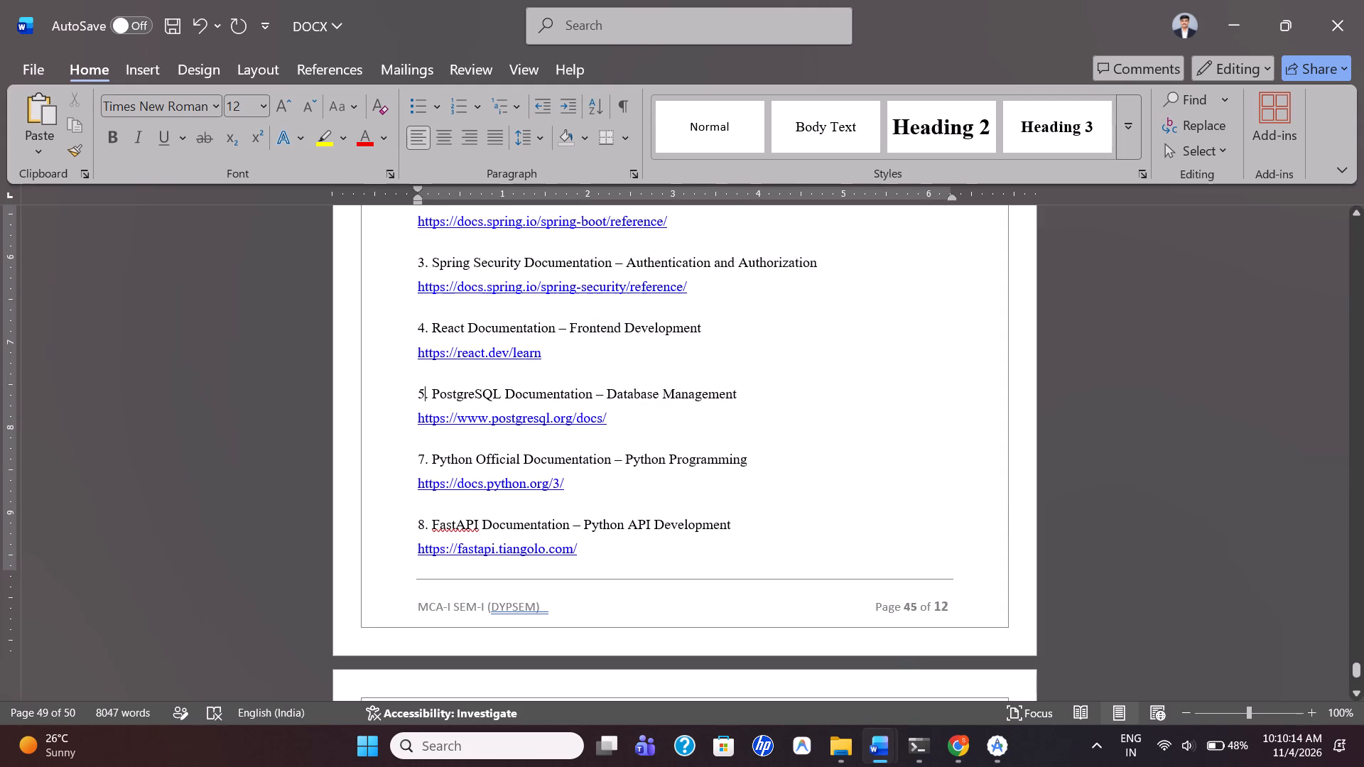
{"action": "left_click", "coordinate": [421, 457]}
{"action": "left_click", "coordinate": [424, 463]}
{"action": "key", "text": "BackSpace"}
{"action": "key", "text": "6"}
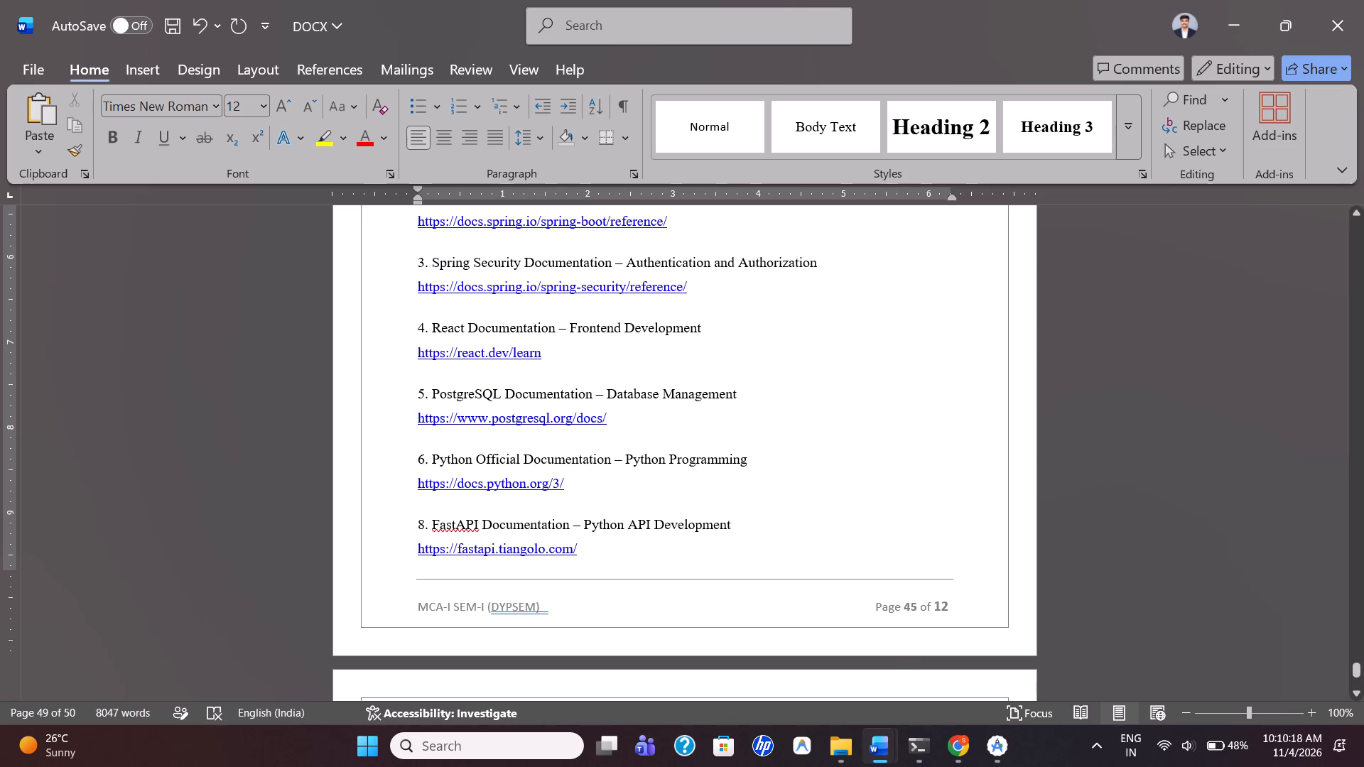
{"action": "left_click", "coordinate": [423, 531]}
{"action": "key", "text": "BackSpace"}
{"action": "key", "text": "7"}
Review the end of the report, from the Future Enhancements bullets through the edited 7.1 Bibliography page.
{"action": "scroll", "coordinate": [445, 504], "scroll_direction": "down", "scroll_amount": 7}
{"action": "scroll", "coordinate": [445, 504], "scroll_direction": "up", "scroll_amount": 15}
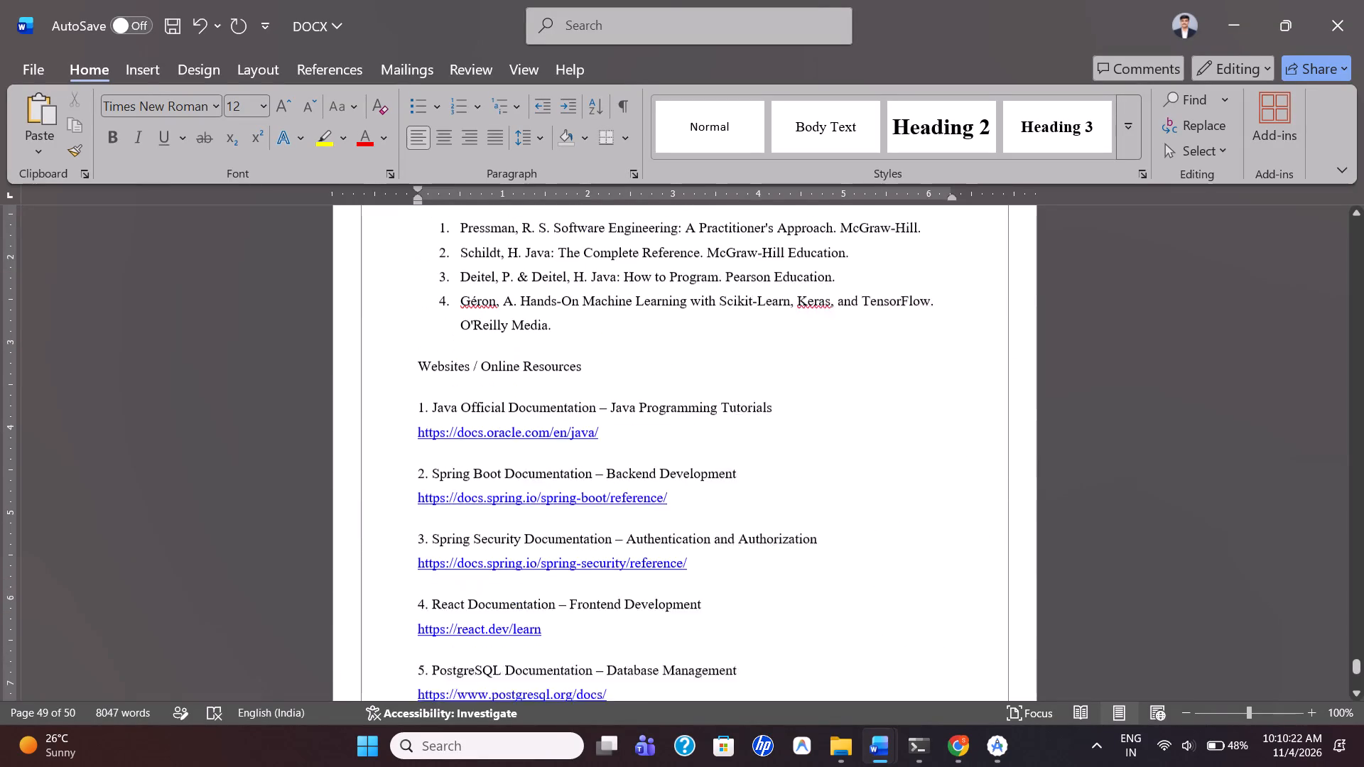
{"action": "scroll", "coordinate": [448, 504], "scroll_direction": "up", "scroll_amount": 12}
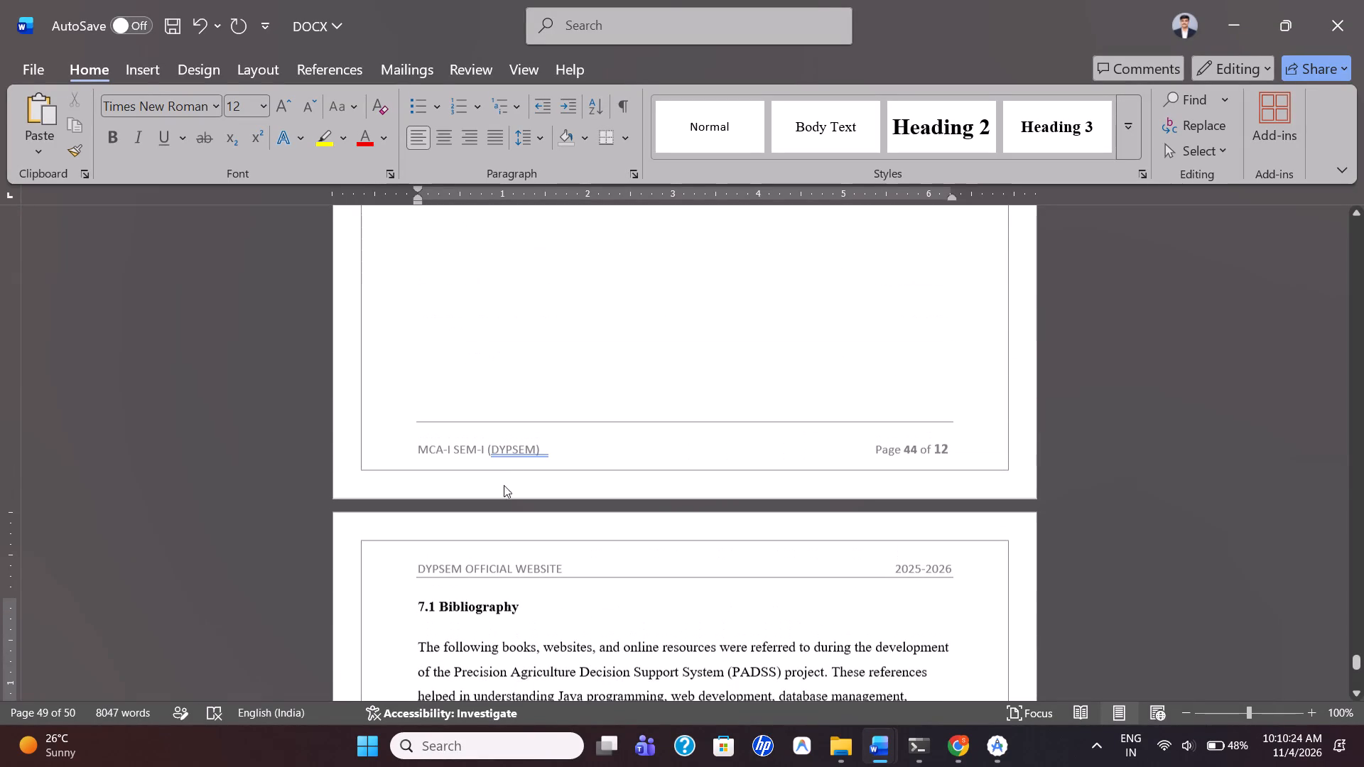
{"action": "scroll", "coordinate": [533, 459], "scroll_direction": "up", "scroll_amount": 9}
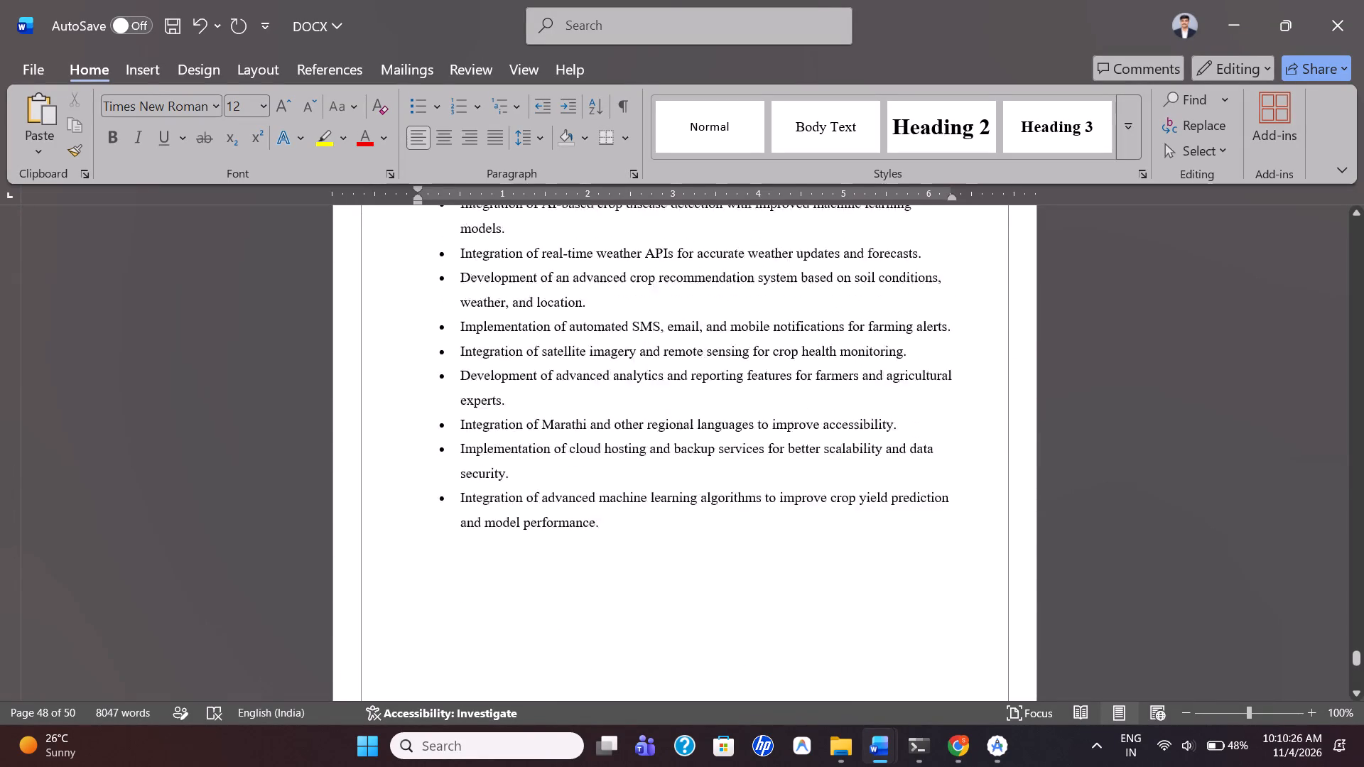
{"action": "scroll", "coordinate": [533, 467], "scroll_direction": "up", "scroll_amount": 10}
{"action": "scroll", "coordinate": [533, 467], "scroll_direction": "down", "scroll_amount": 9}
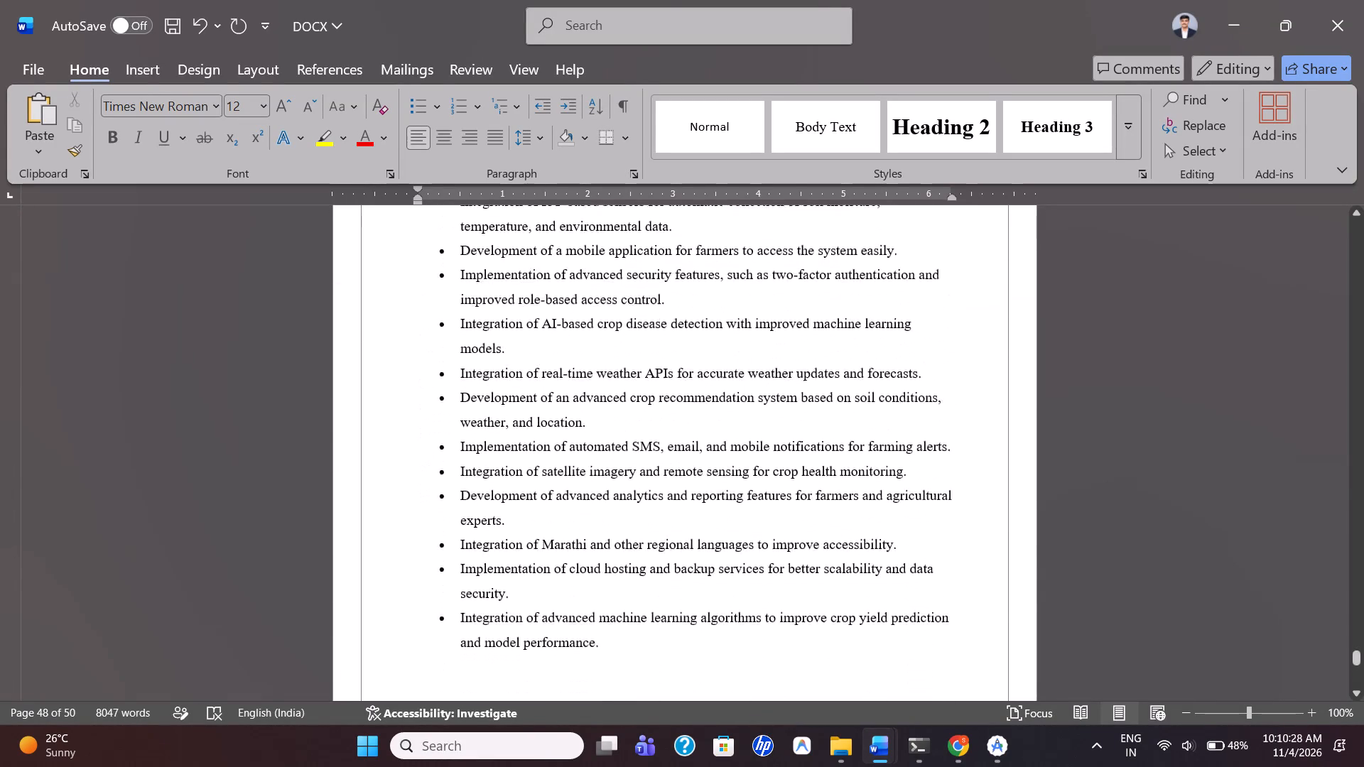
{"action": "scroll", "coordinate": [533, 467], "scroll_direction": "down", "scroll_amount": 20}
{"action": "scroll", "coordinate": [533, 467], "scroll_direction": "up", "scroll_amount": 1}
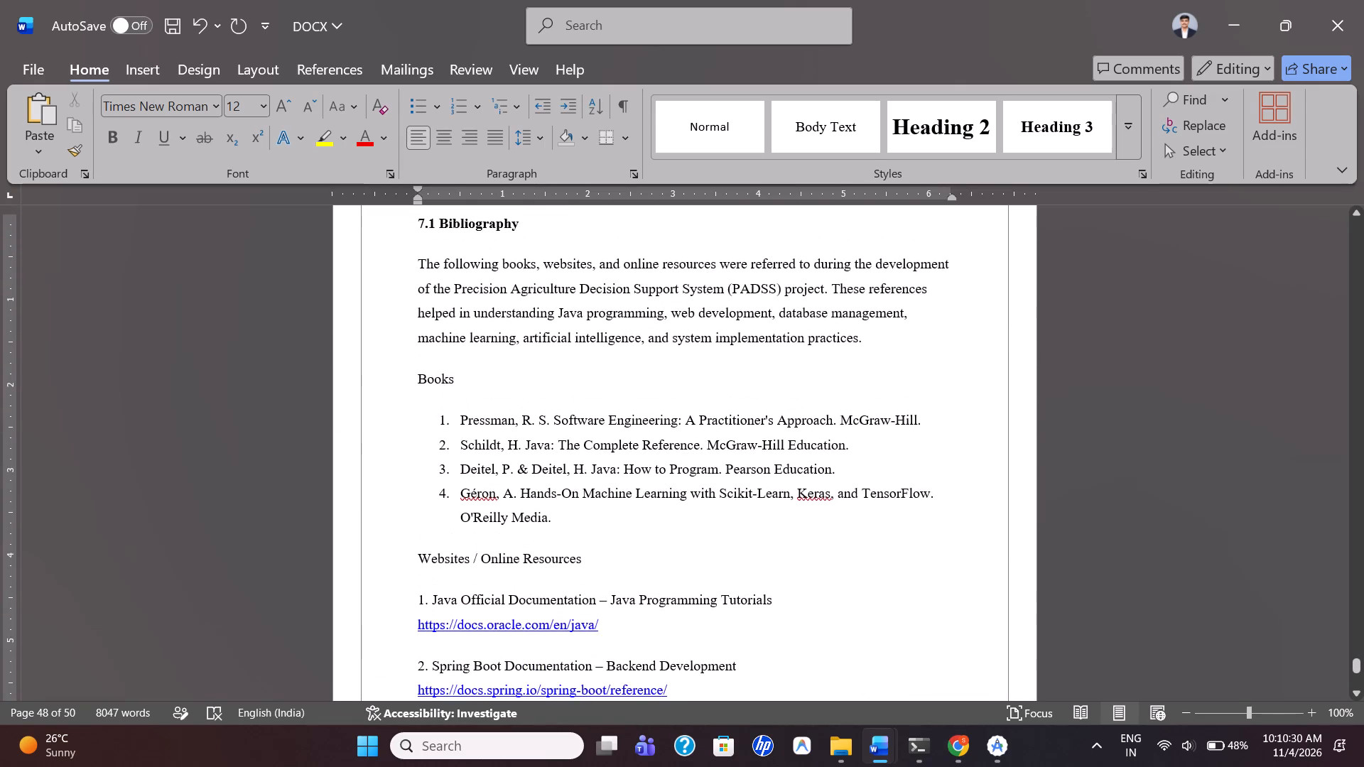
{"action": "scroll", "coordinate": [533, 467], "scroll_direction": "up", "scroll_amount": 7}
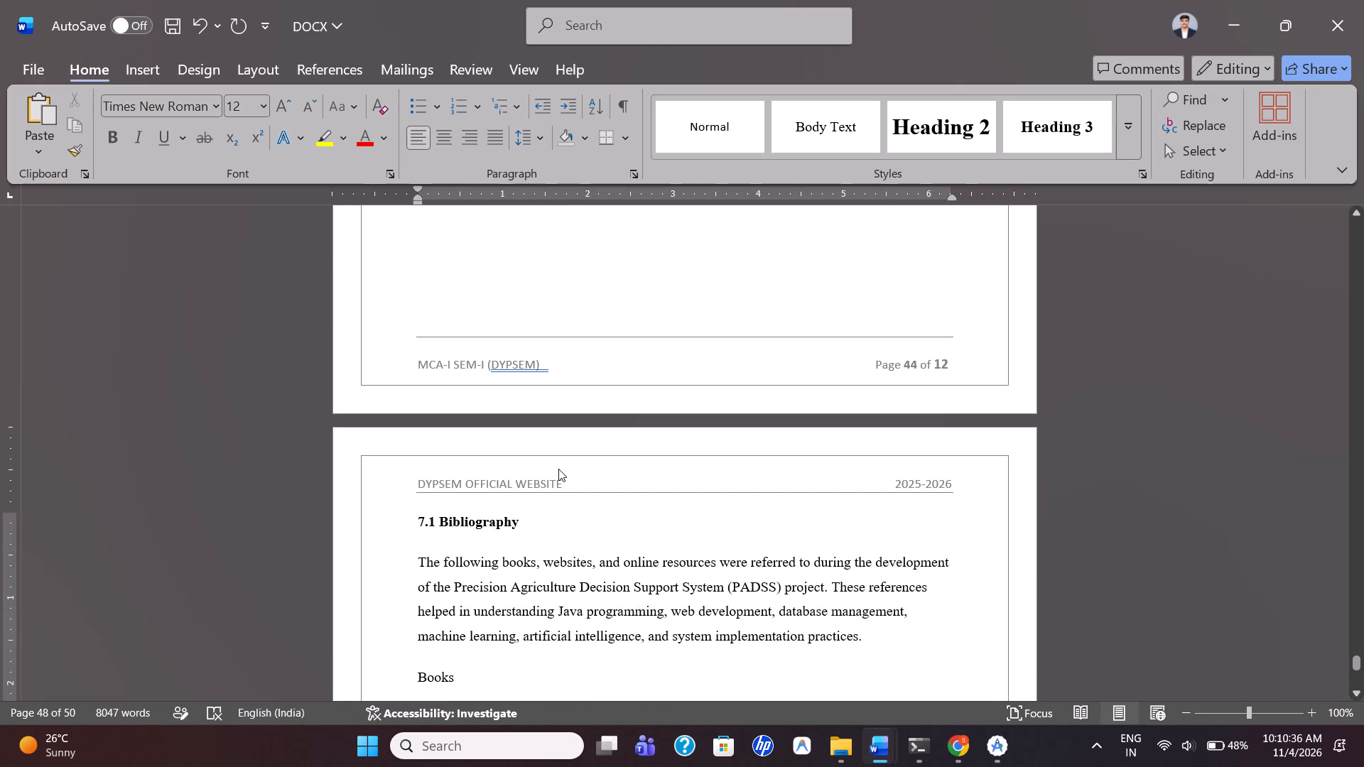
{"action": "scroll", "coordinate": [558, 469], "scroll_direction": "down", "scroll_amount": 1}
{"action": "scroll", "coordinate": [558, 469], "scroll_direction": "up", "scroll_amount": 1}
Review the end of the report, from the Future Enhancements bullets through 7.1 Bibliography to the blank last page.
{"action": "scroll", "coordinate": [558, 469], "scroll_direction": "down", "scroll_amount": 2}
{"action": "scroll", "coordinate": [558, 469], "scroll_direction": "up", "scroll_amount": 6}
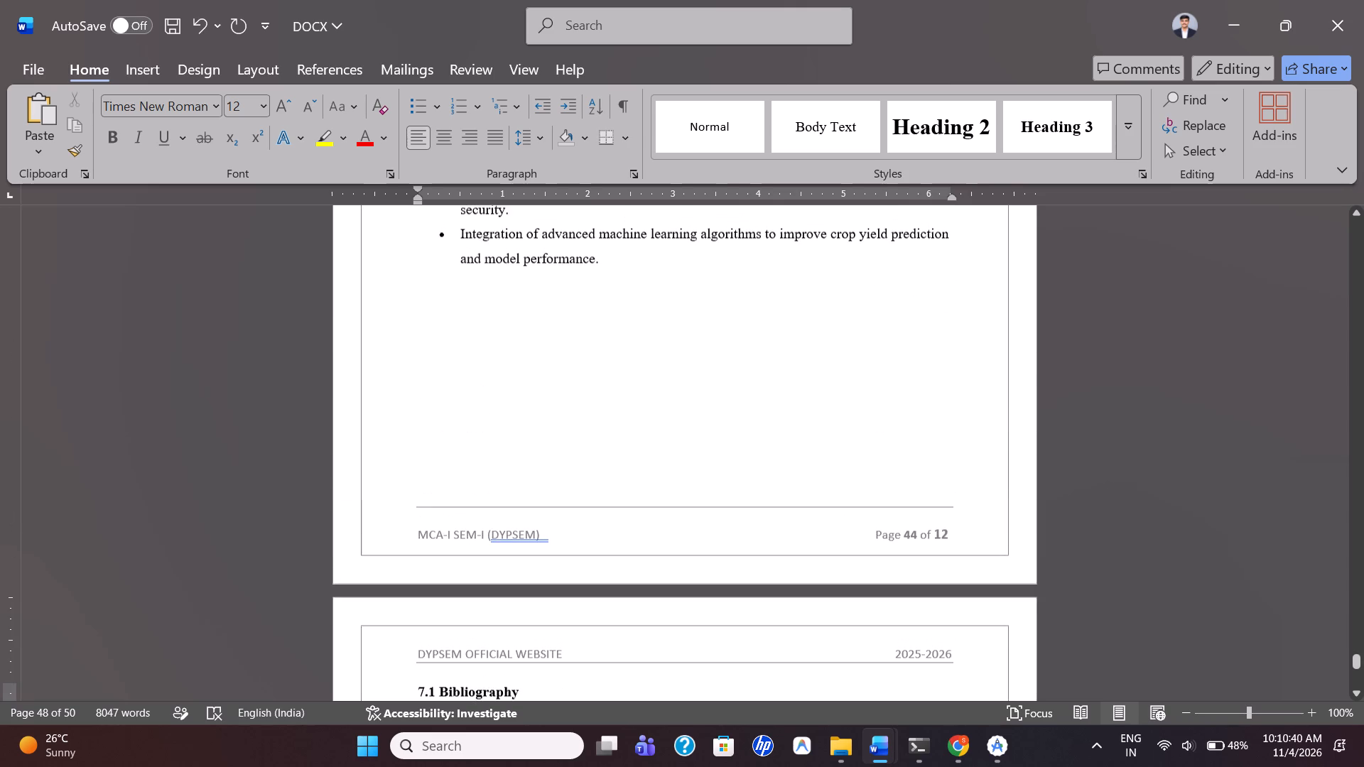
{"action": "scroll", "coordinate": [558, 469], "scroll_direction": "up", "scroll_amount": 7}
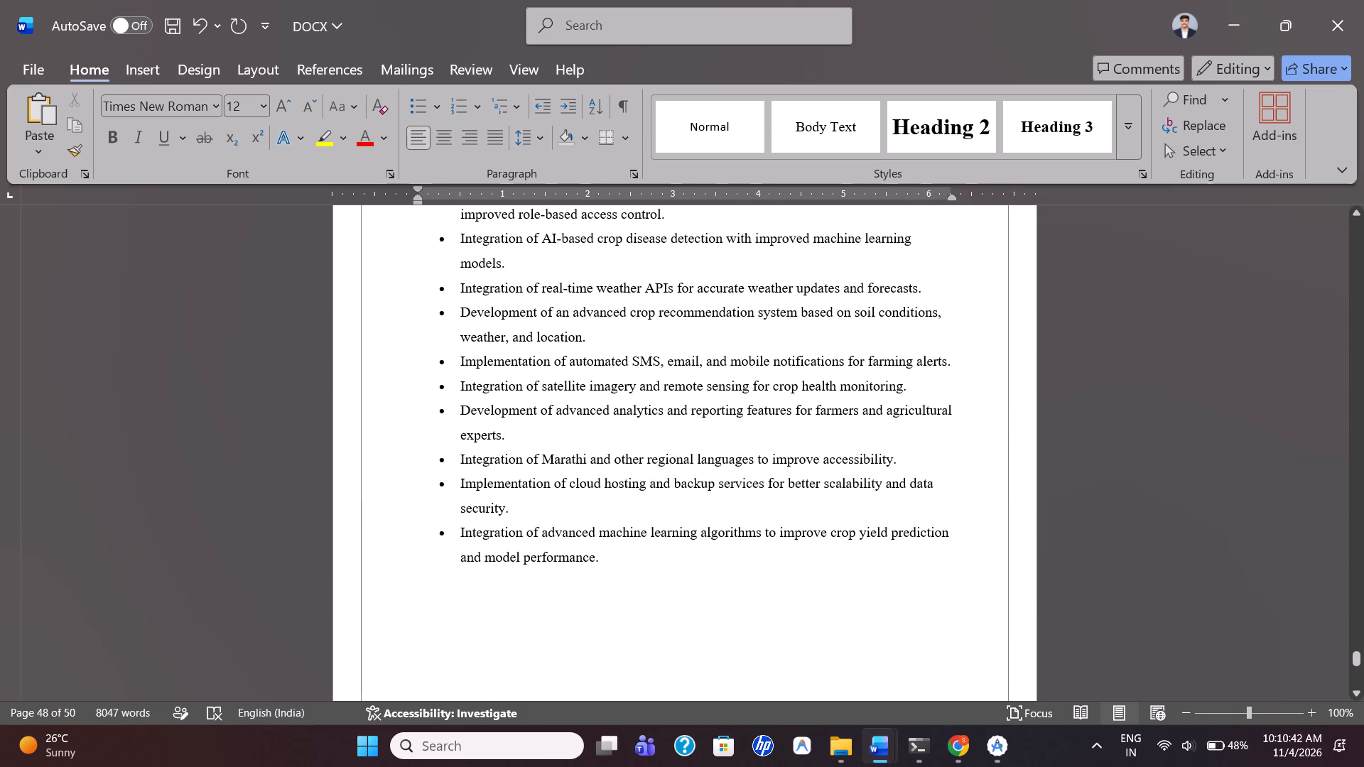
{"action": "scroll", "coordinate": [558, 469], "scroll_direction": "down", "scroll_amount": 12}
{"action": "scroll", "coordinate": [558, 469], "scroll_direction": "down", "scroll_amount": 13}
{"action": "scroll", "coordinate": [558, 469], "scroll_direction": "down", "scroll_amount": 10}
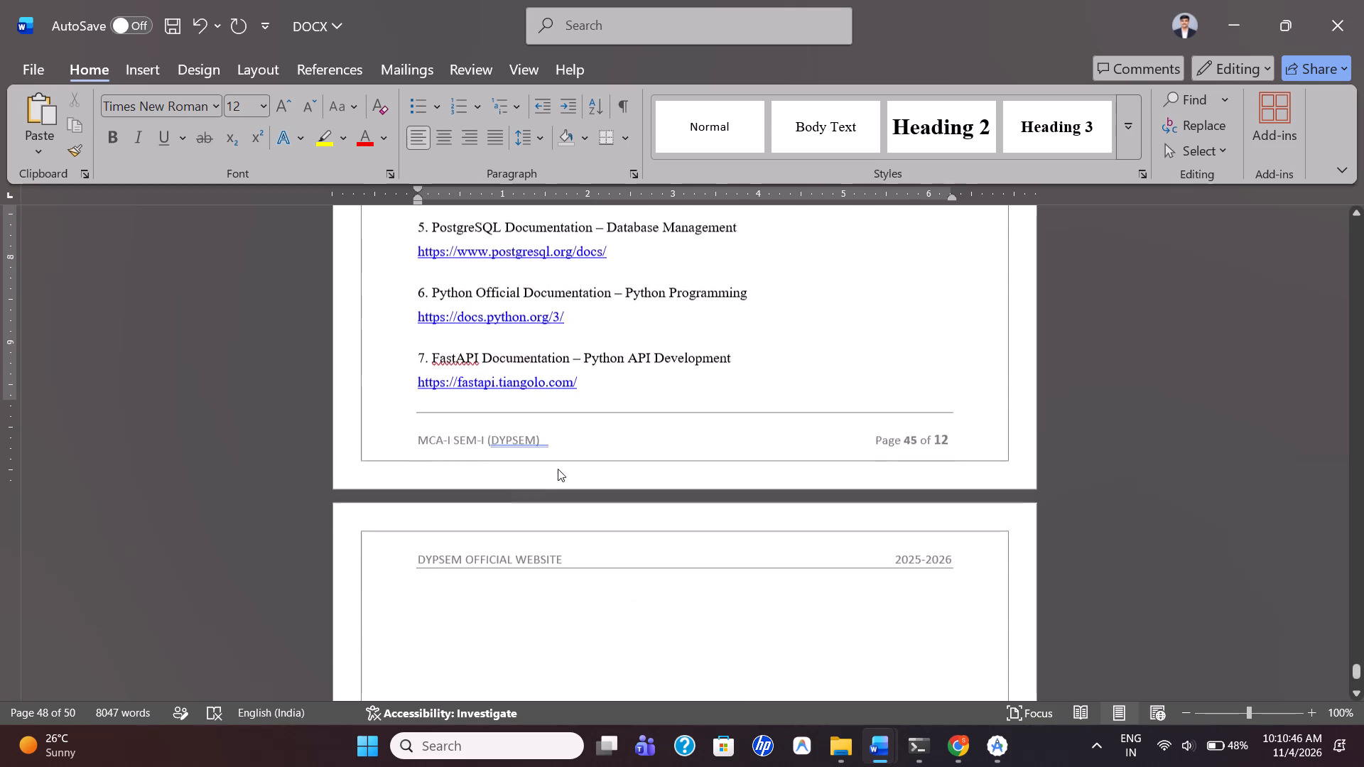
{"action": "scroll", "coordinate": [558, 469], "scroll_direction": "down", "scroll_amount": 5}
{"action": "left_click", "coordinate": [579, 395]}
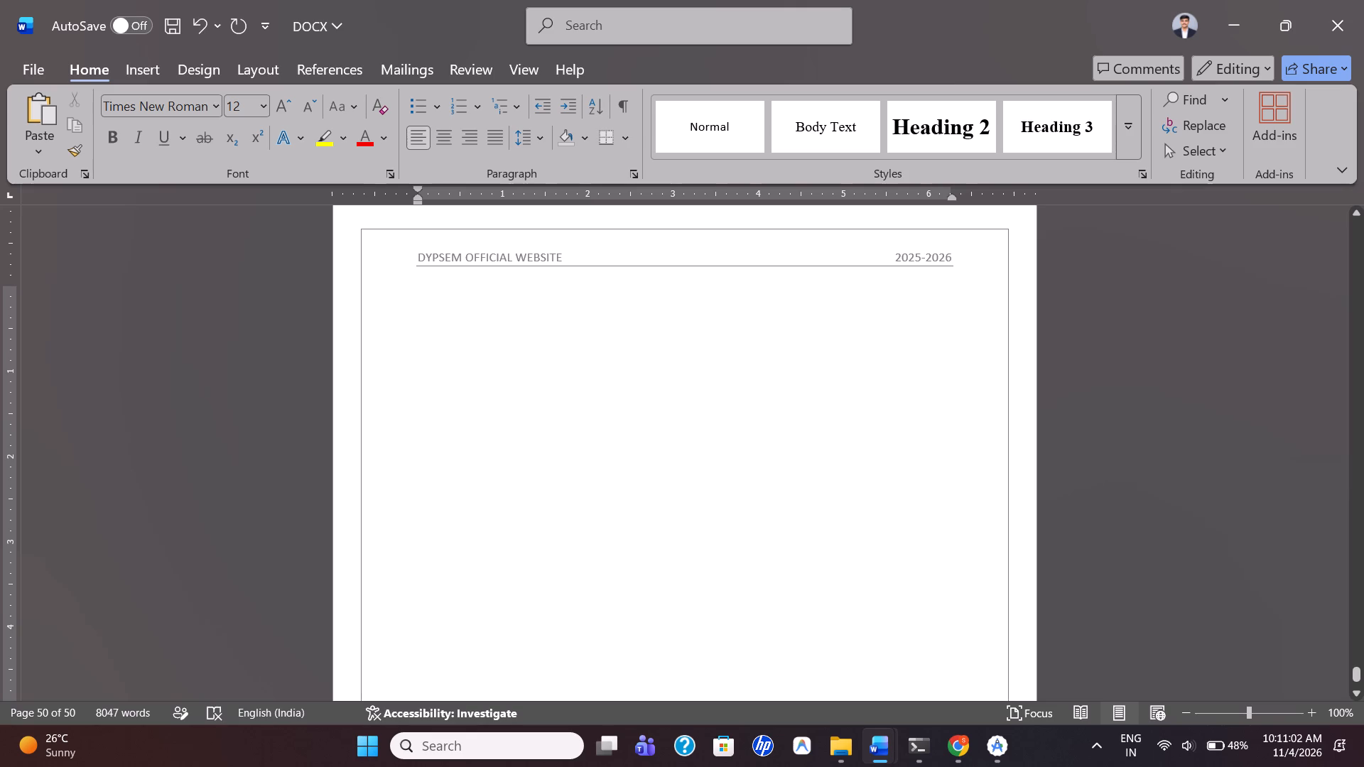
{"action": "scroll", "coordinate": [618, 428], "scroll_direction": "down", "scroll_amount": 7}
{"action": "scroll", "coordinate": [619, 430], "scroll_direction": "up", "scroll_amount": 4}
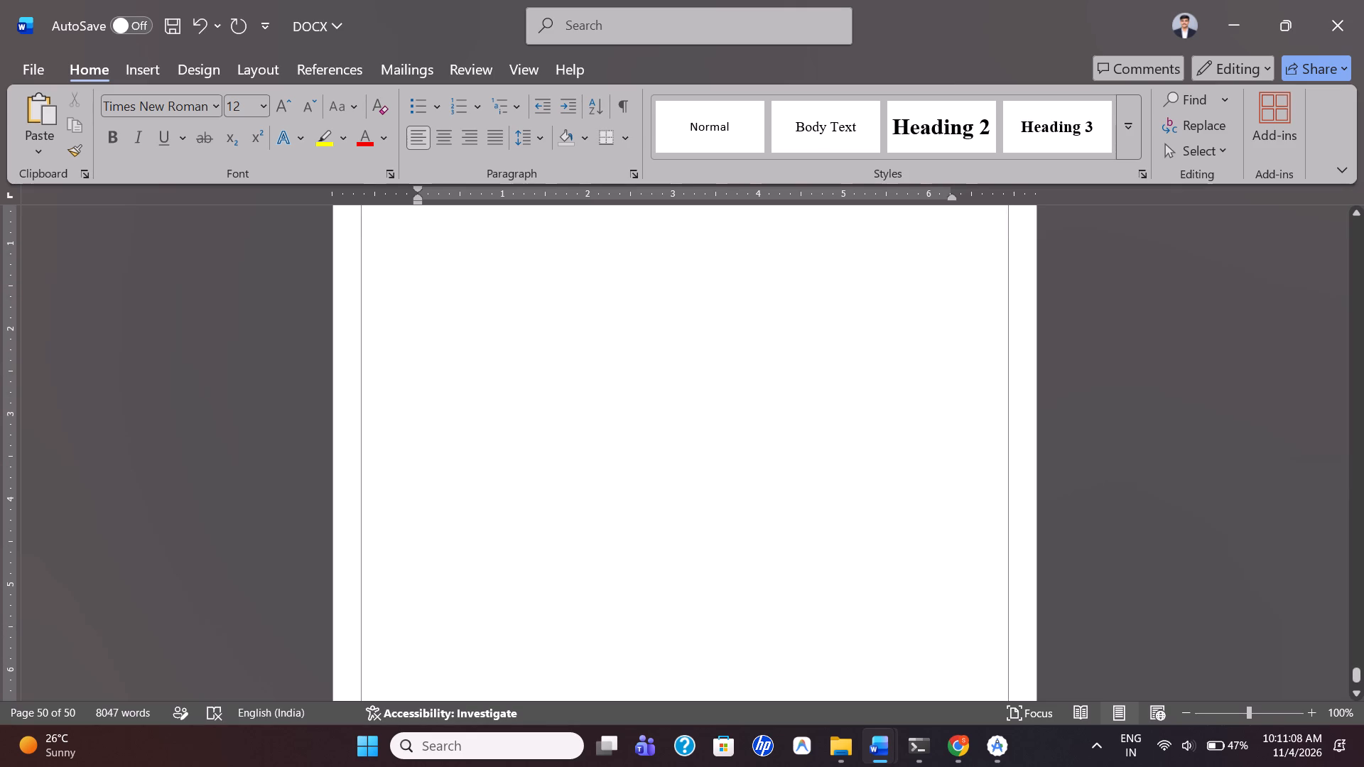
{"action": "scroll", "coordinate": [626, 524], "scroll_direction": "down", "scroll_amount": 6}
{"action": "scroll", "coordinate": [619, 521], "scroll_direction": "up", "scroll_amount": 9}
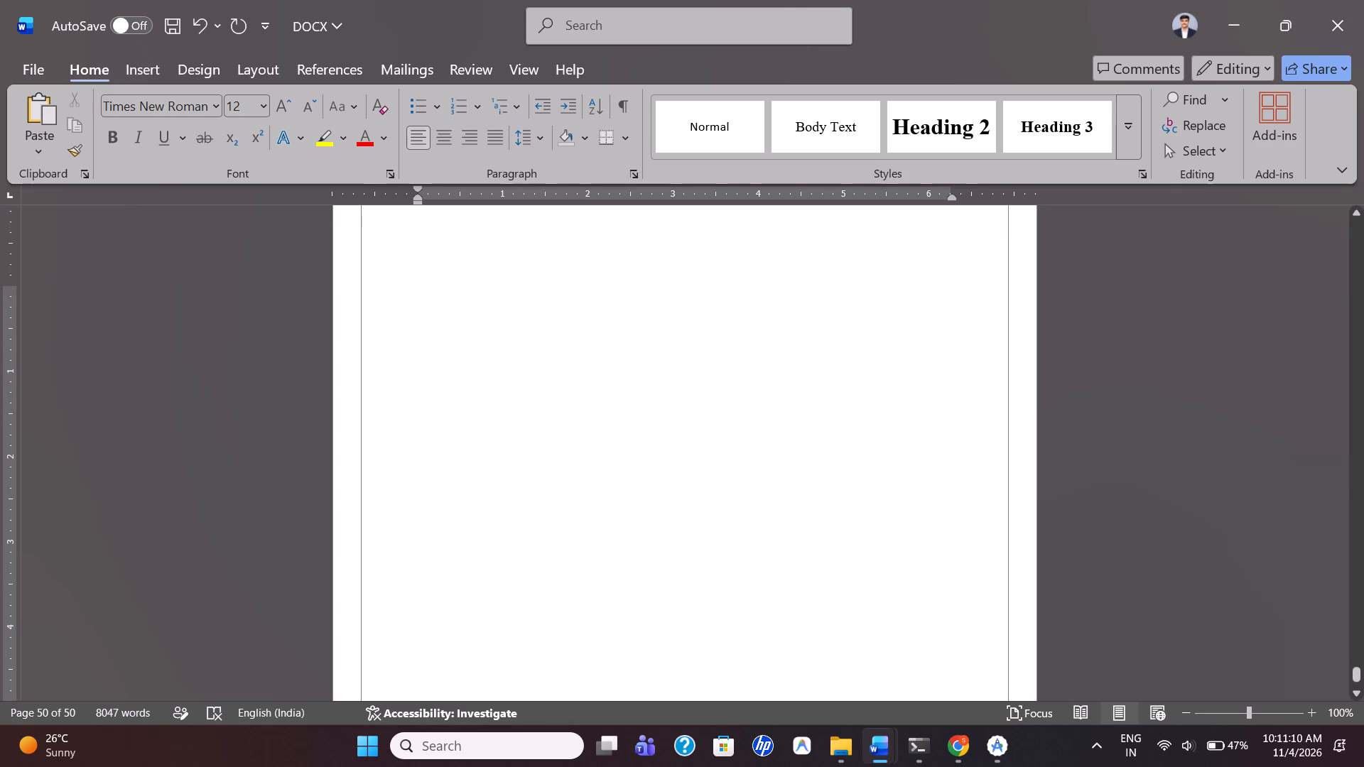
{"action": "scroll", "coordinate": [618, 520], "scroll_direction": "up", "scroll_amount": 20}
{"action": "scroll", "coordinate": [618, 520], "scroll_direction": "up", "scroll_amount": 6}
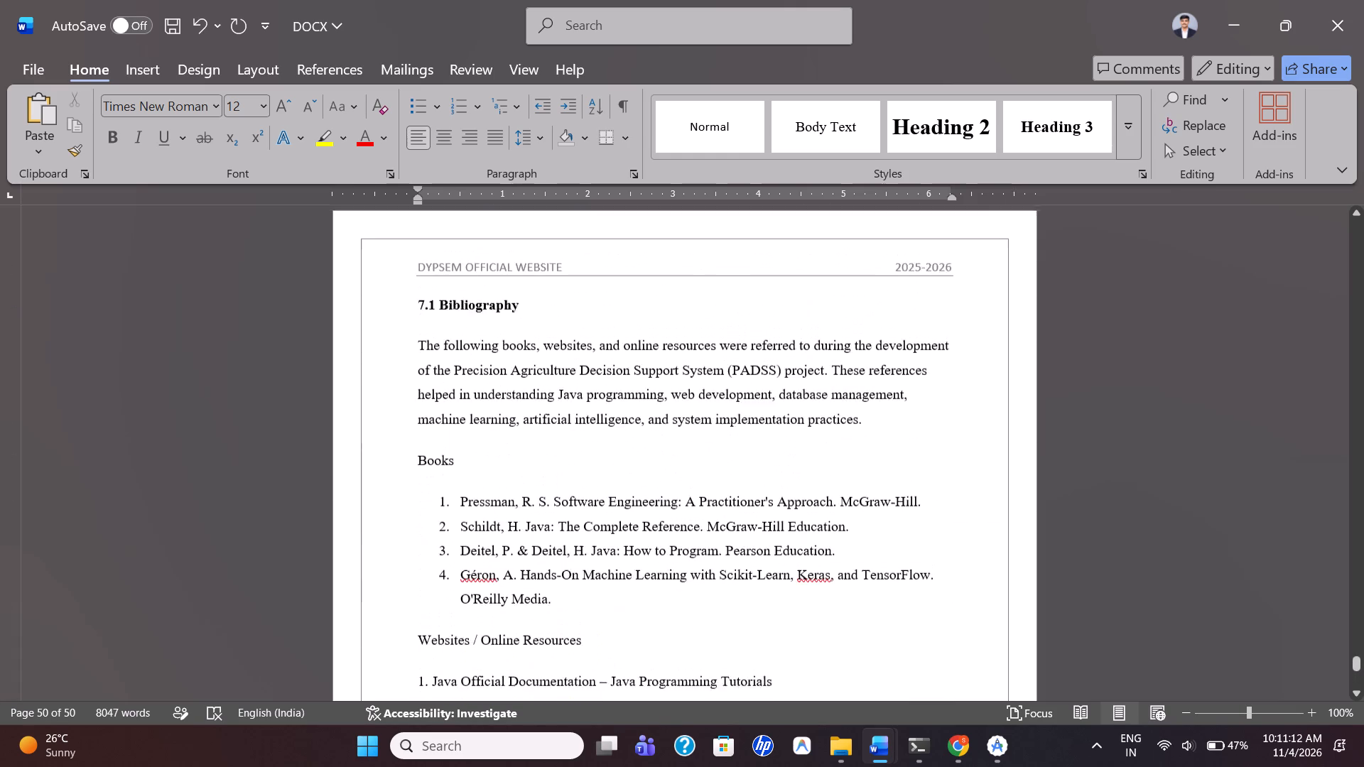
{"action": "scroll", "coordinate": [618, 508], "scroll_direction": "down", "scroll_amount": 6}
{"action": "scroll", "coordinate": [618, 508], "scroll_direction": "down", "scroll_amount": 20}
{"action": "scroll", "coordinate": [618, 508], "scroll_direction": "down", "scroll_amount": 3}
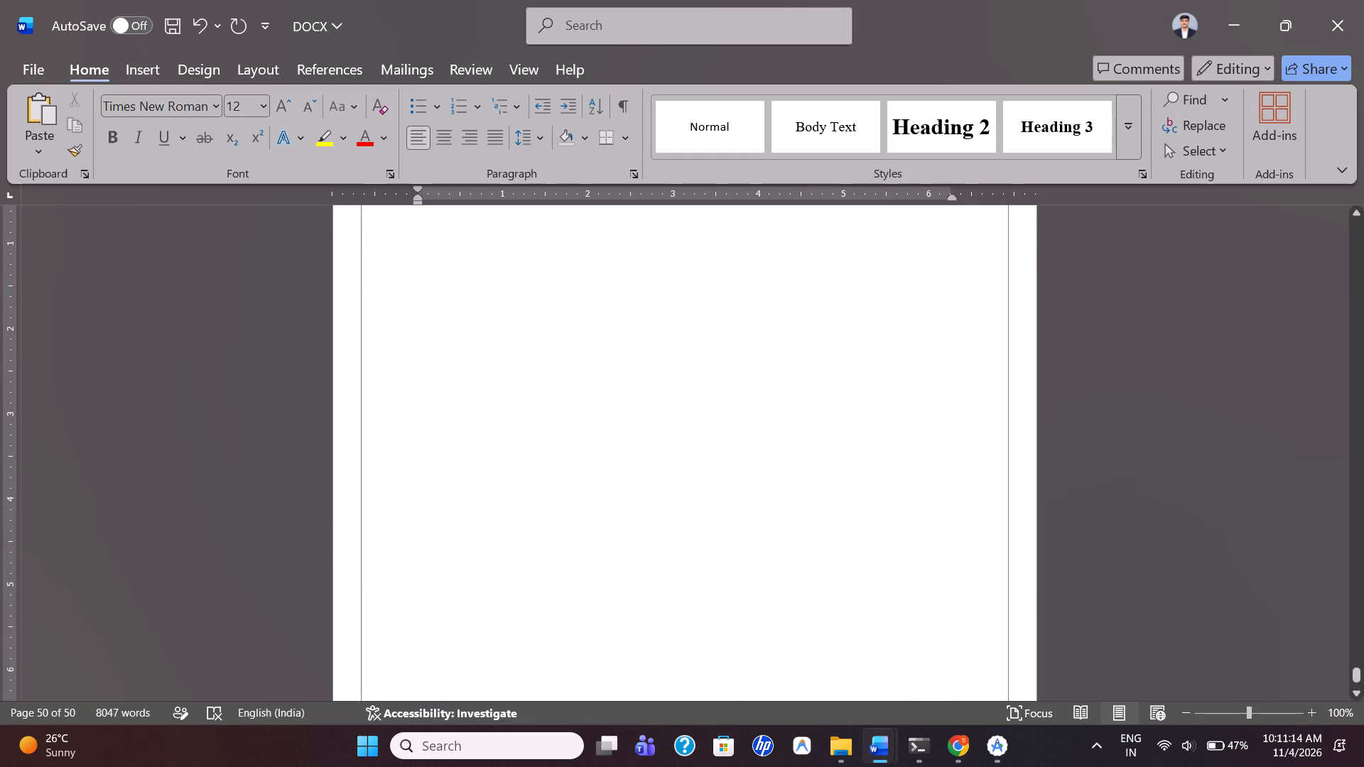
Switch to the DYPSEM Docx Final (4) report and examine its 7.2 Appendices and 7.3 References sections.
{"action": "left_click", "coordinate": [969, 624]}
{"action": "scroll", "coordinate": [797, 495], "scroll_direction": "down", "scroll_amount": 2}
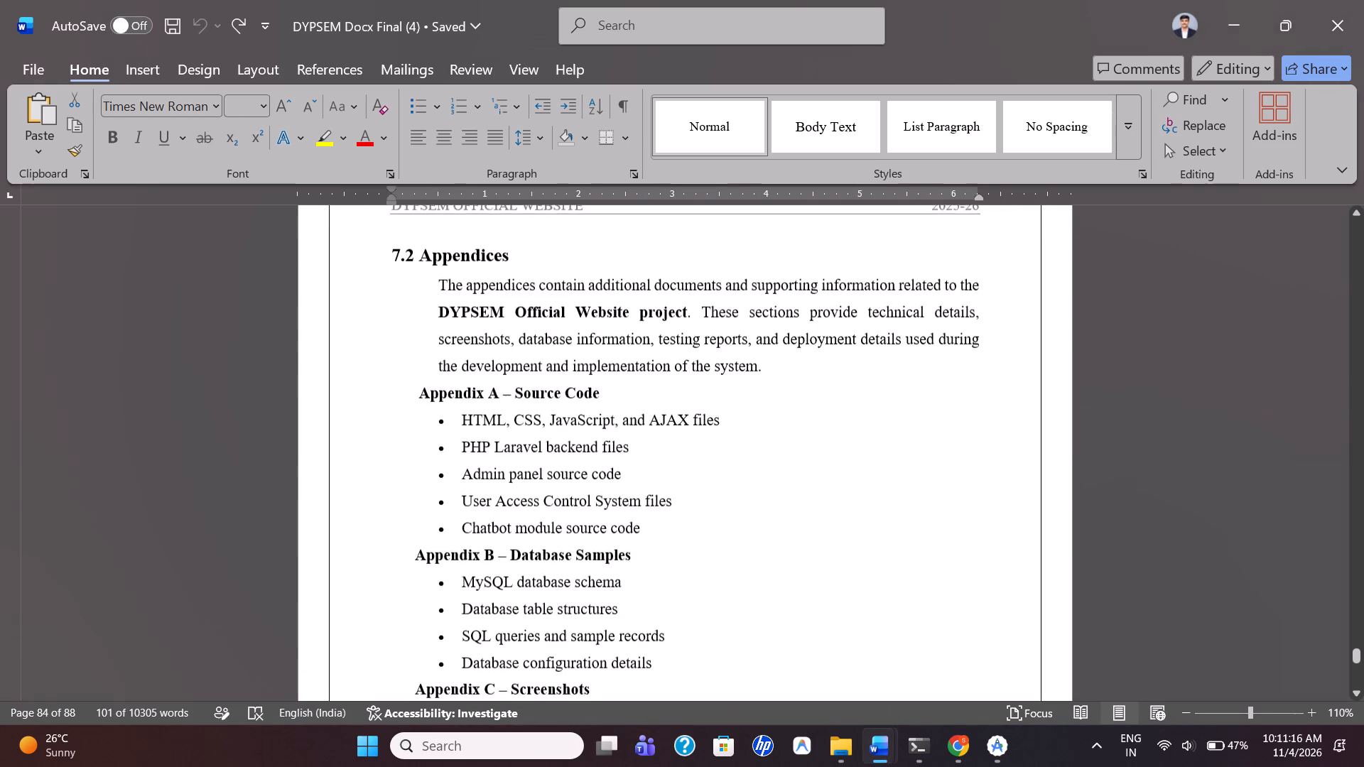
{"action": "scroll", "coordinate": [796, 494], "scroll_direction": "up", "scroll_amount": 2}
{"action": "scroll", "coordinate": [796, 494], "scroll_direction": "down", "scroll_amount": 20}
{"action": "scroll", "coordinate": [793, 494], "scroll_direction": "down", "scroll_amount": 7}
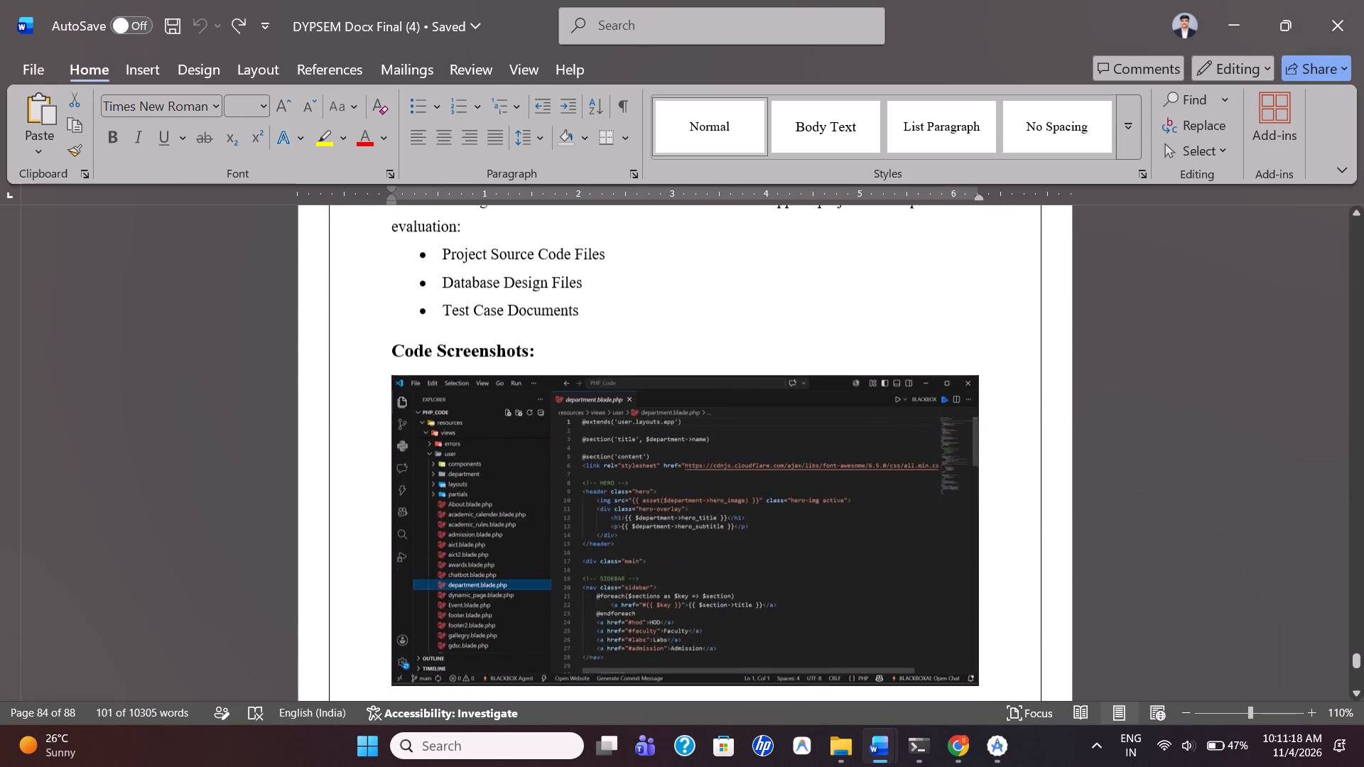
{"action": "scroll", "coordinate": [793, 494], "scroll_direction": "up", "scroll_amount": 20}
{"action": "scroll", "coordinate": [793, 494], "scroll_direction": "up", "scroll_amount": 14}
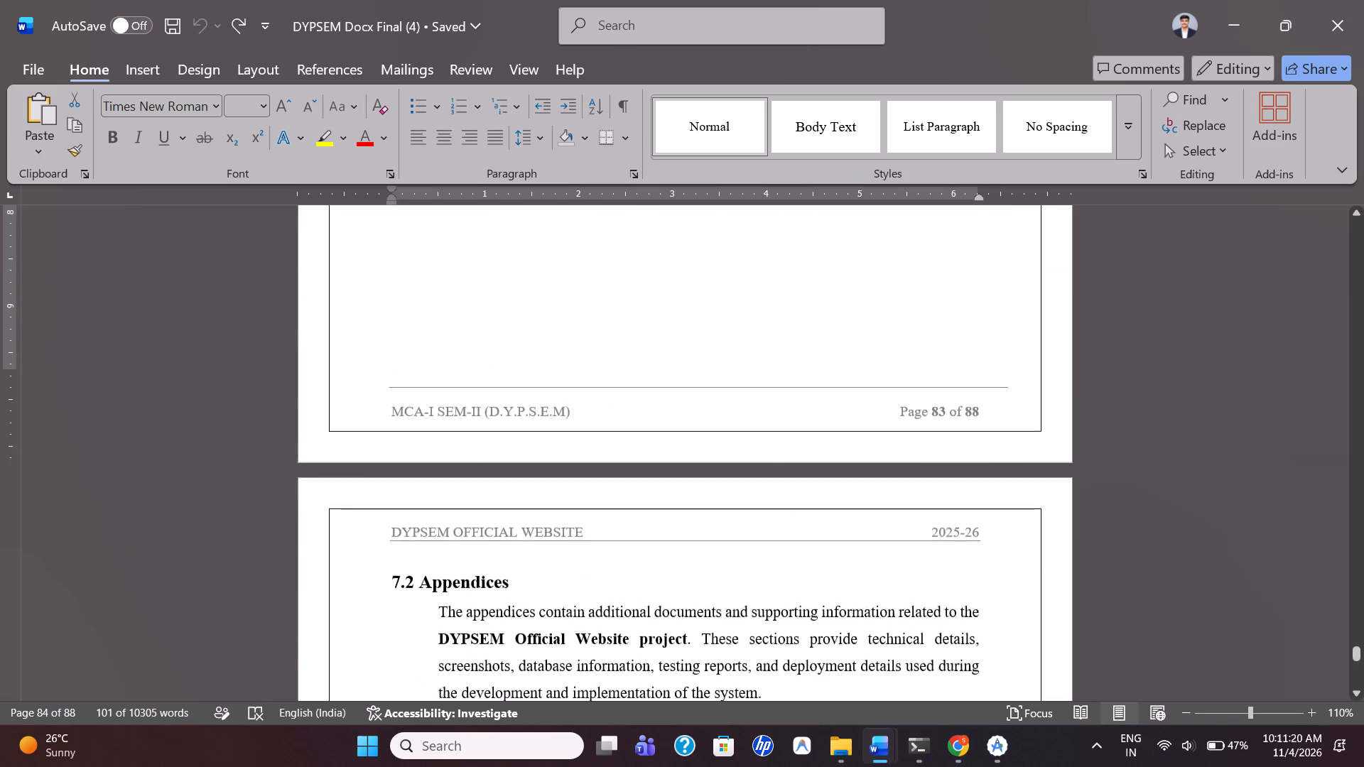
{"action": "scroll", "coordinate": [792, 491], "scroll_direction": "up", "scroll_amount": 2}
{"action": "scroll", "coordinate": [792, 491], "scroll_direction": "down", "scroll_amount": 5}
{"action": "scroll", "coordinate": [406, 494], "scroll_direction": "up", "scroll_amount": 2}
{"action": "scroll", "coordinate": [406, 494], "scroll_direction": "down", "scroll_amount": 3}
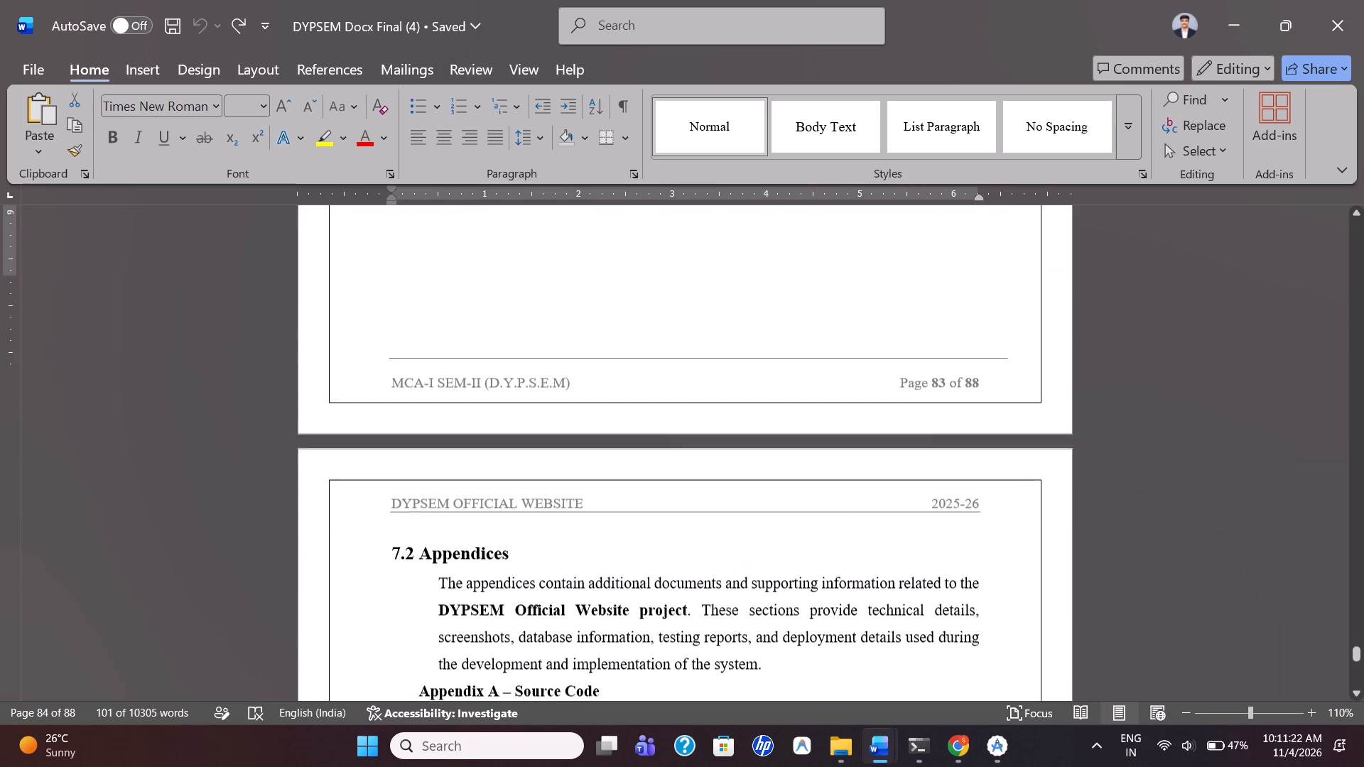
Copy the DYPSEM report's 7.2 Appendices section, from its heading through "Hosting and deployment details" under Appendix E.
{"action": "left_click", "coordinate": [387, 450]}
{"action": "left_click_drag", "start_coordinate": [387, 449], "coordinate": [764, 730]}
{"action": "scroll", "coordinate": [764, 730], "scroll_direction": "down", "scroll_amount": 1}
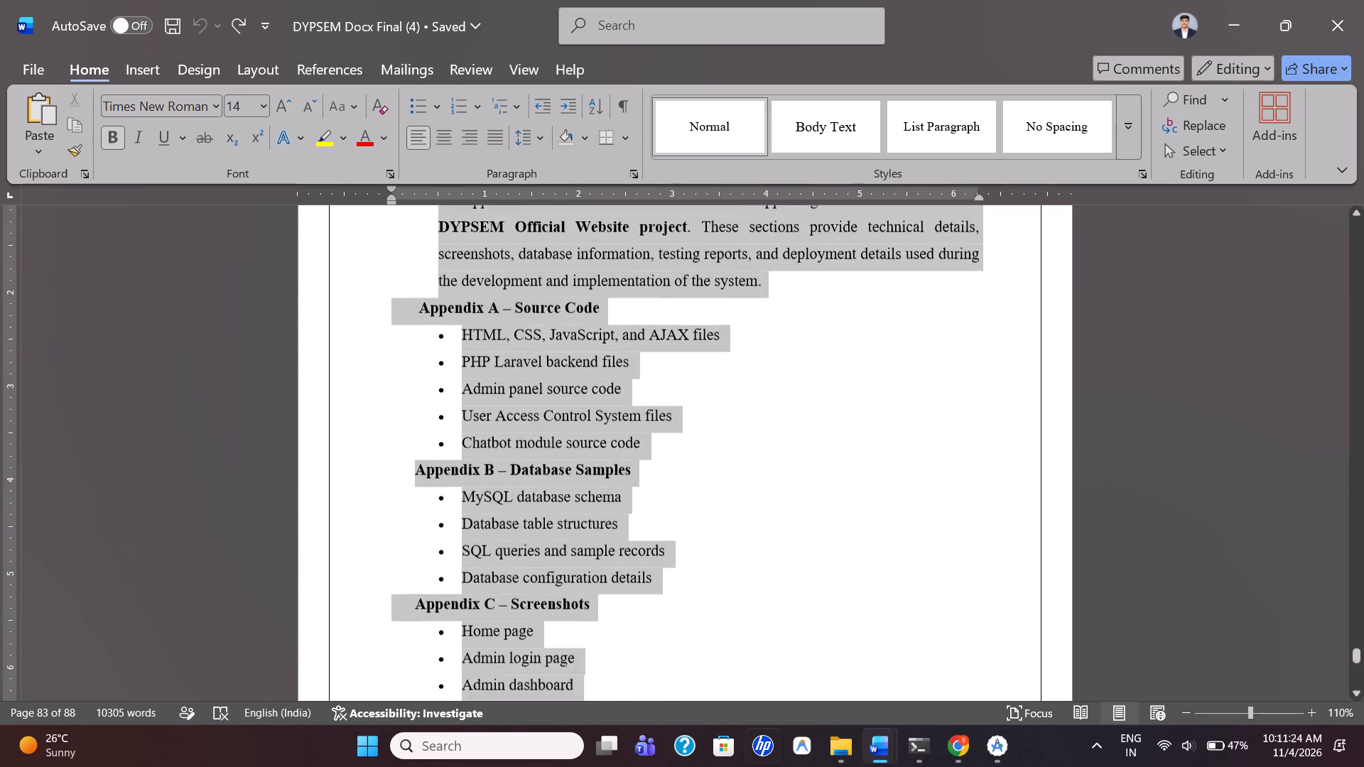
{"action": "scroll", "coordinate": [764, 730], "scroll_direction": "down", "scroll_amount": 2}
{"action": "left_click_drag", "start_coordinate": [764, 730], "coordinate": [753, 533]}
{"action": "scroll", "coordinate": [754, 541], "scroll_direction": "down", "scroll_amount": 14}
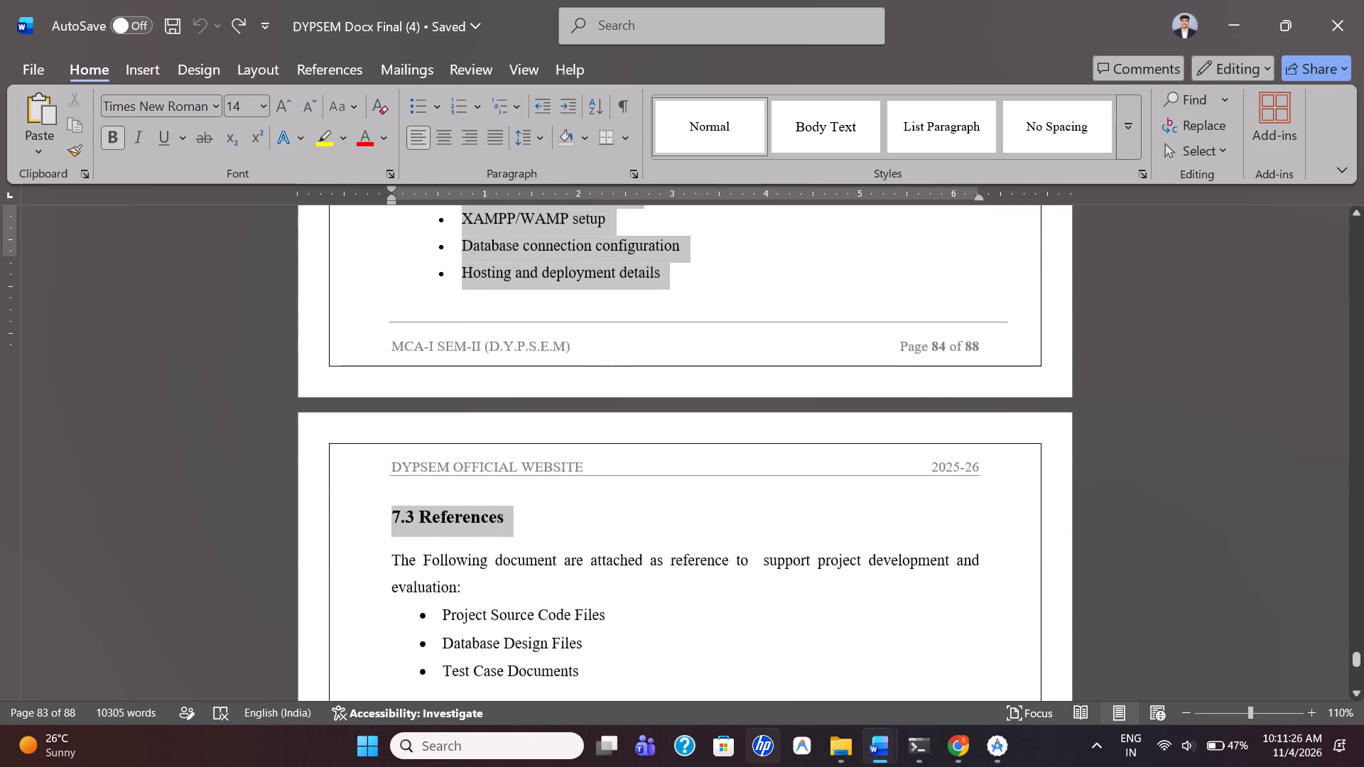
{"action": "left_click_drag", "start_coordinate": [753, 533], "coordinate": [679, 464]}
{"action": "scroll", "coordinate": [753, 533], "scroll_direction": "up", "scroll_amount": 5}
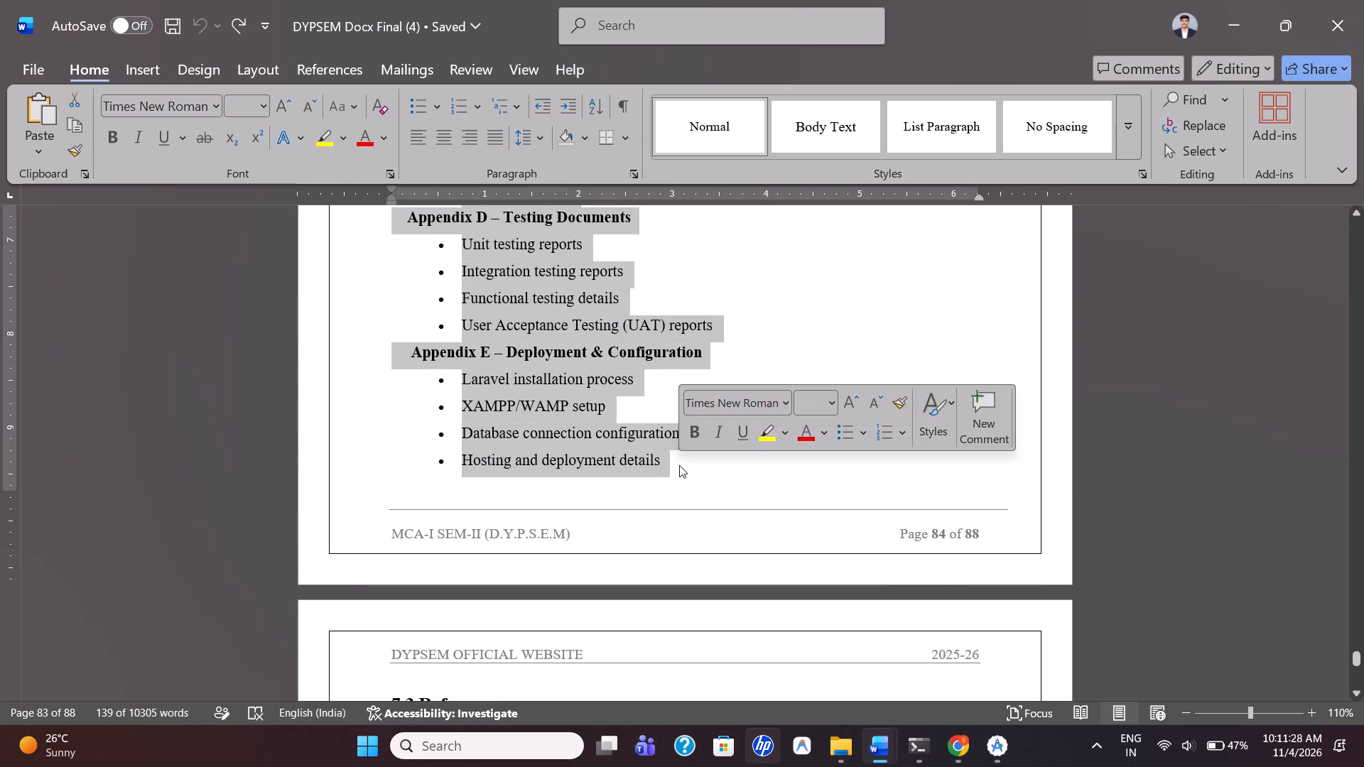
{"action": "key", "text": "ctrl+c"}
{"action": "key", "text": "ctrl+c"}
{"action": "key", "text": "ctrl+c"}
{"action": "key", "text": "ctrl+c"}
{"action": "key", "text": "ctrl+c"}
{"action": "key", "text": "ctrl+c"}
{"action": "key", "text": "ctrl+c"}
{"action": "key", "text": "ctrl+c"}
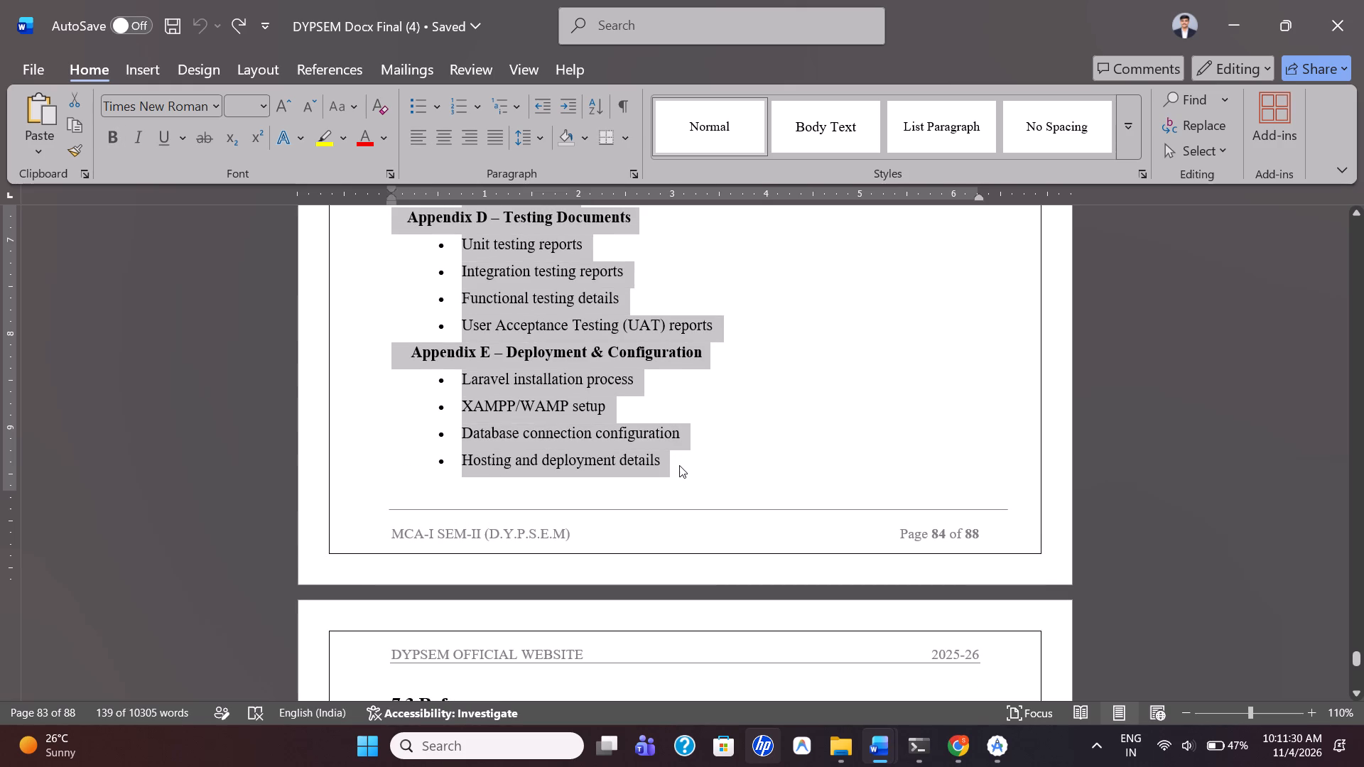
{"action": "key", "text": "ctrl+c"}
{"action": "key", "text": "ctrl+c"}
{"action": "key", "text": "ctrl+c"}
{"action": "key", "text": "ctrl+c"}
{"action": "scroll", "coordinate": [679, 465], "scroll_direction": "up", "scroll_amount": 10}
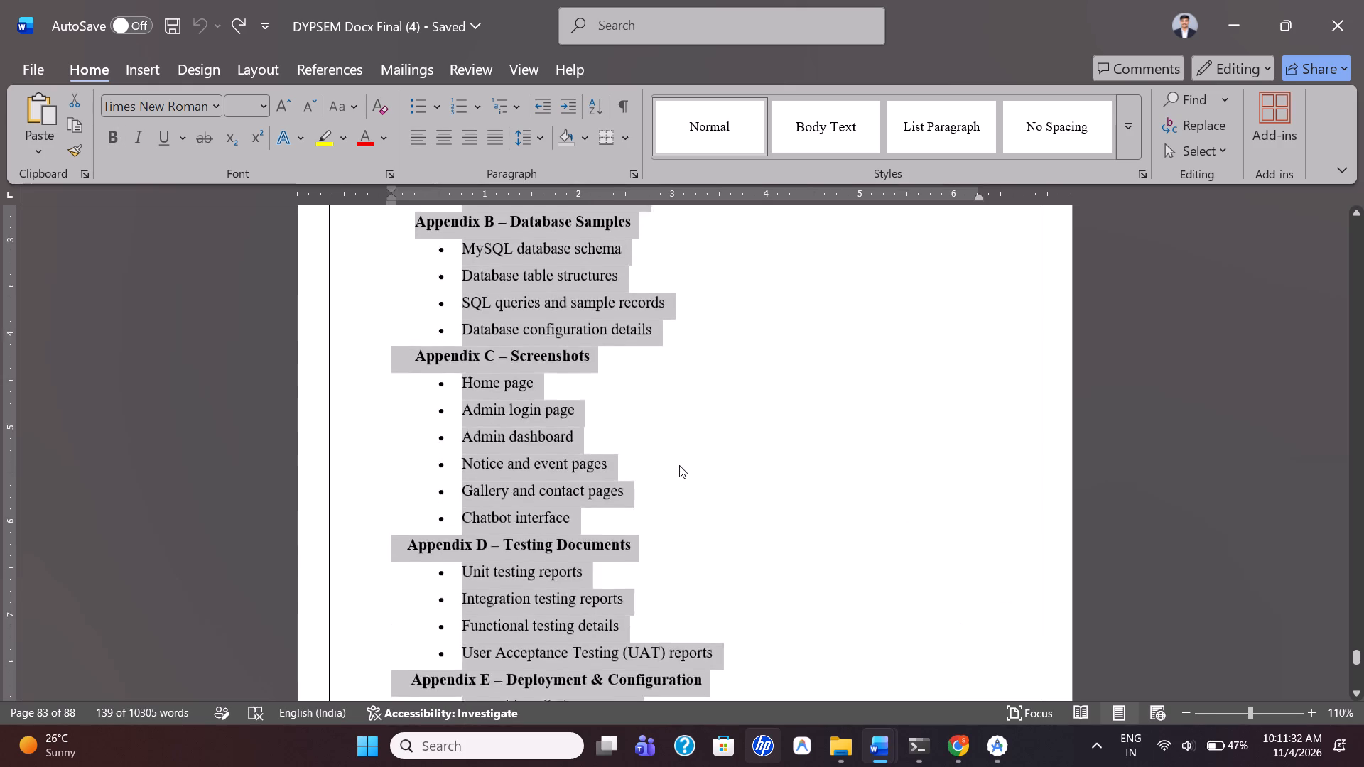
{"action": "scroll", "coordinate": [679, 465], "scroll_direction": "up", "scroll_amount": 8}
{"action": "scroll", "coordinate": [678, 459], "scroll_direction": "down", "scroll_amount": 20}
{"action": "scroll", "coordinate": [678, 459], "scroll_direction": "down", "scroll_amount": 3}
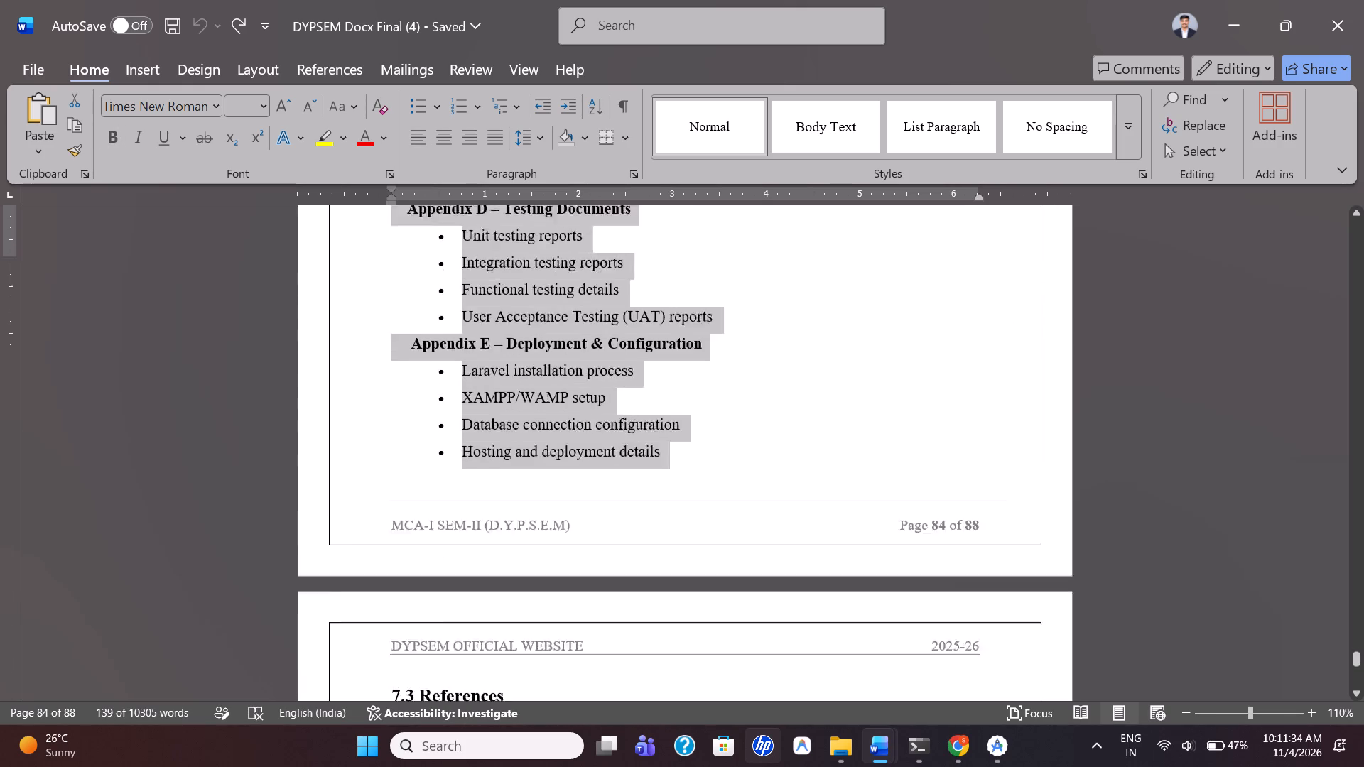
{"action": "scroll", "coordinate": [675, 457], "scroll_direction": "down", "scroll_amount": 9}
{"action": "scroll", "coordinate": [671, 455], "scroll_direction": "up", "scroll_amount": 4}
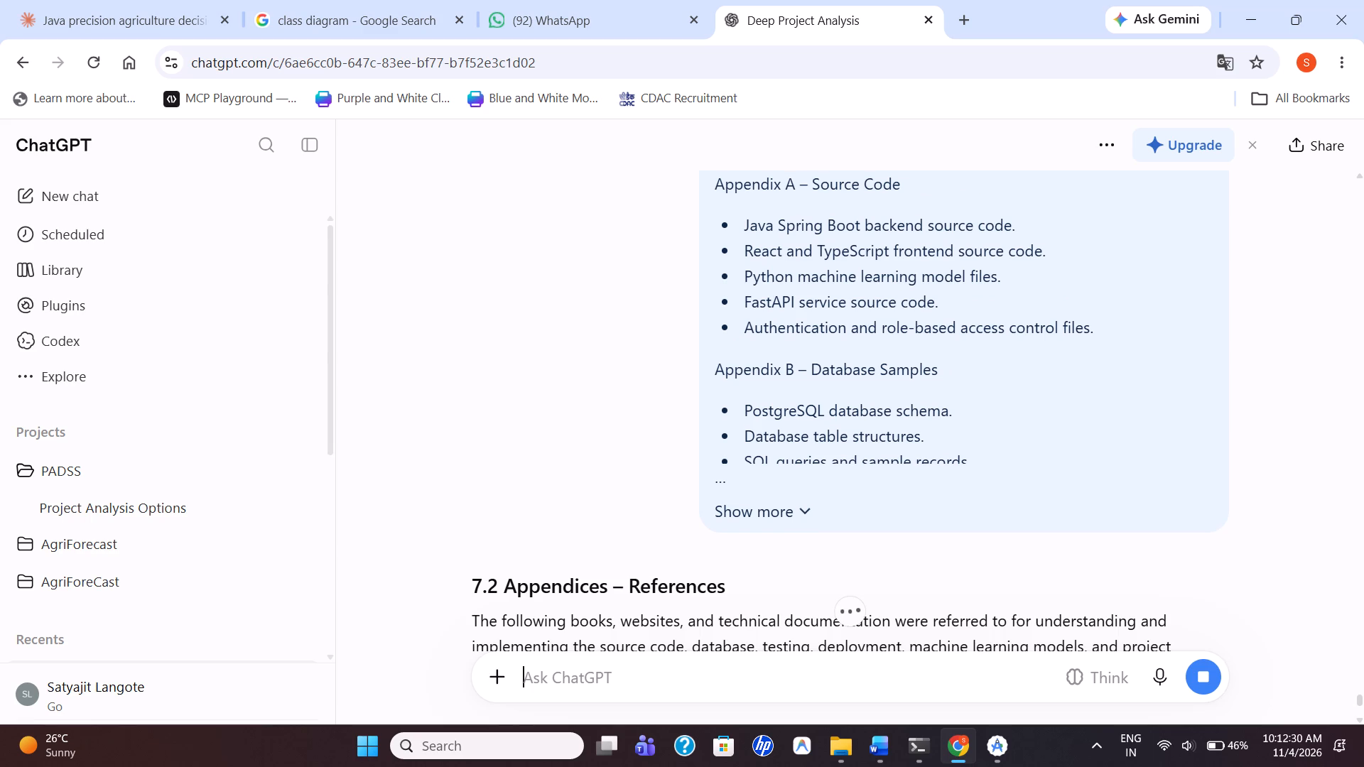
Copy the generated "7.2 Appendices – References" answer from its heading through the MDPI agriculture entry, leaving out the closing note.
{"action": "scroll", "coordinate": [720, 679], "scroll_direction": "down", "scroll_amount": 4}
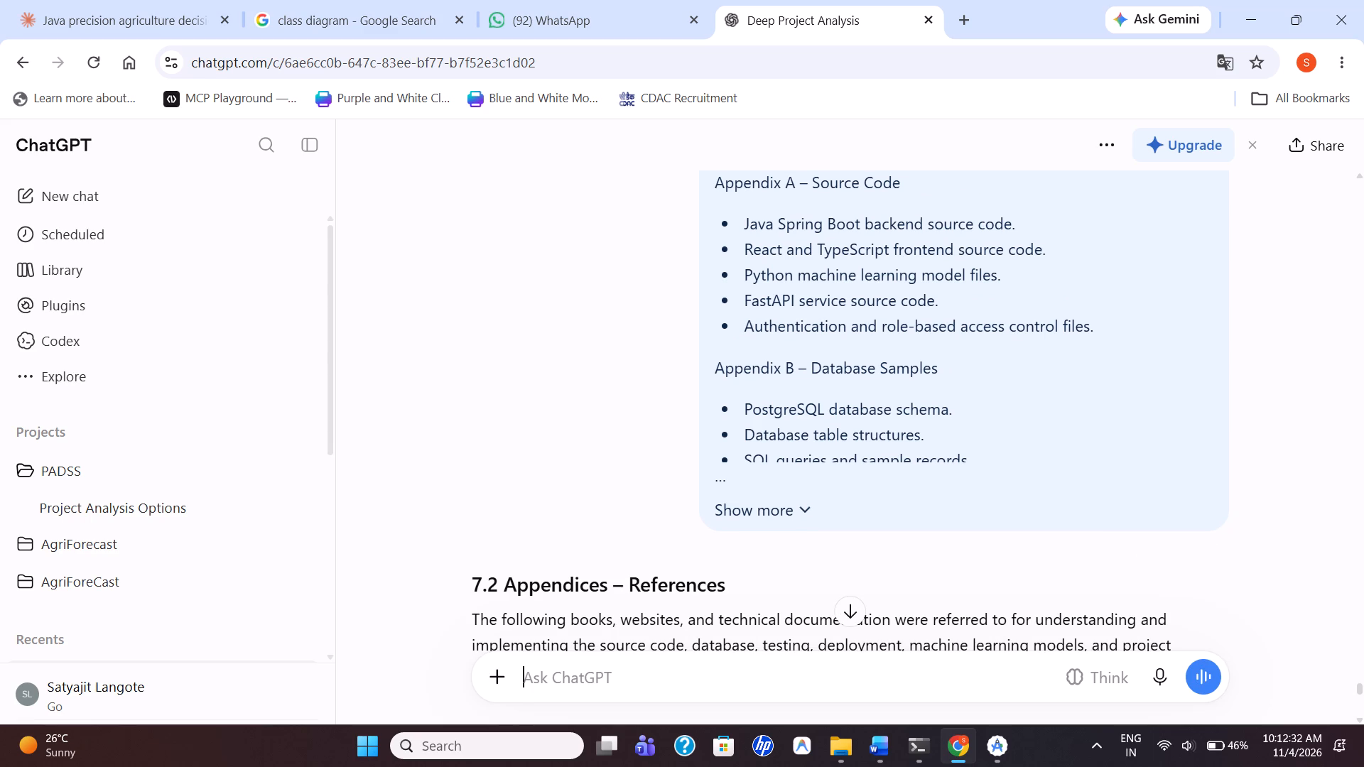
{"action": "scroll", "coordinate": [658, 389], "scroll_direction": "down", "scroll_amount": 5}
{"action": "scroll", "coordinate": [658, 389], "scroll_direction": "up", "scroll_amount": 2}
{"action": "scroll", "coordinate": [658, 389], "scroll_direction": "down", "scroll_amount": 9}
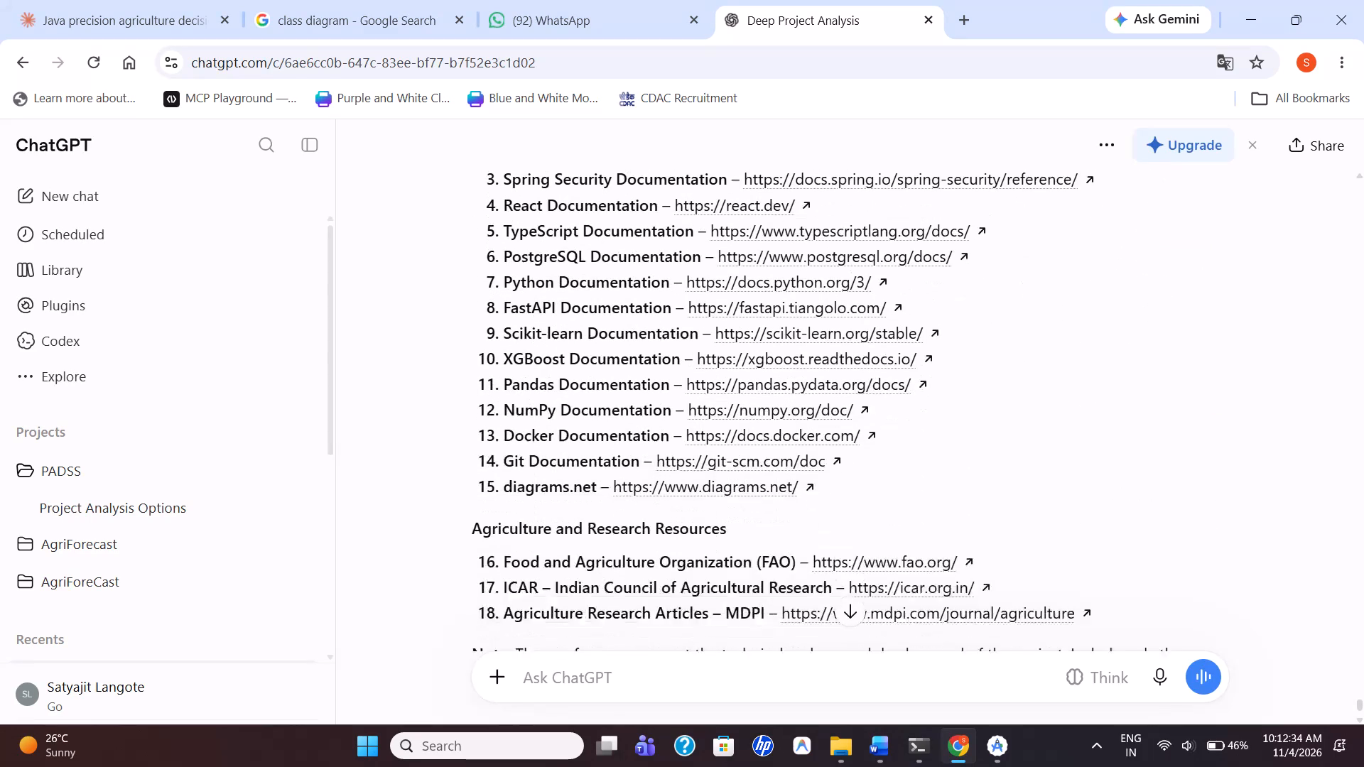
{"action": "scroll", "coordinate": [658, 388], "scroll_direction": "up", "scroll_amount": 8}
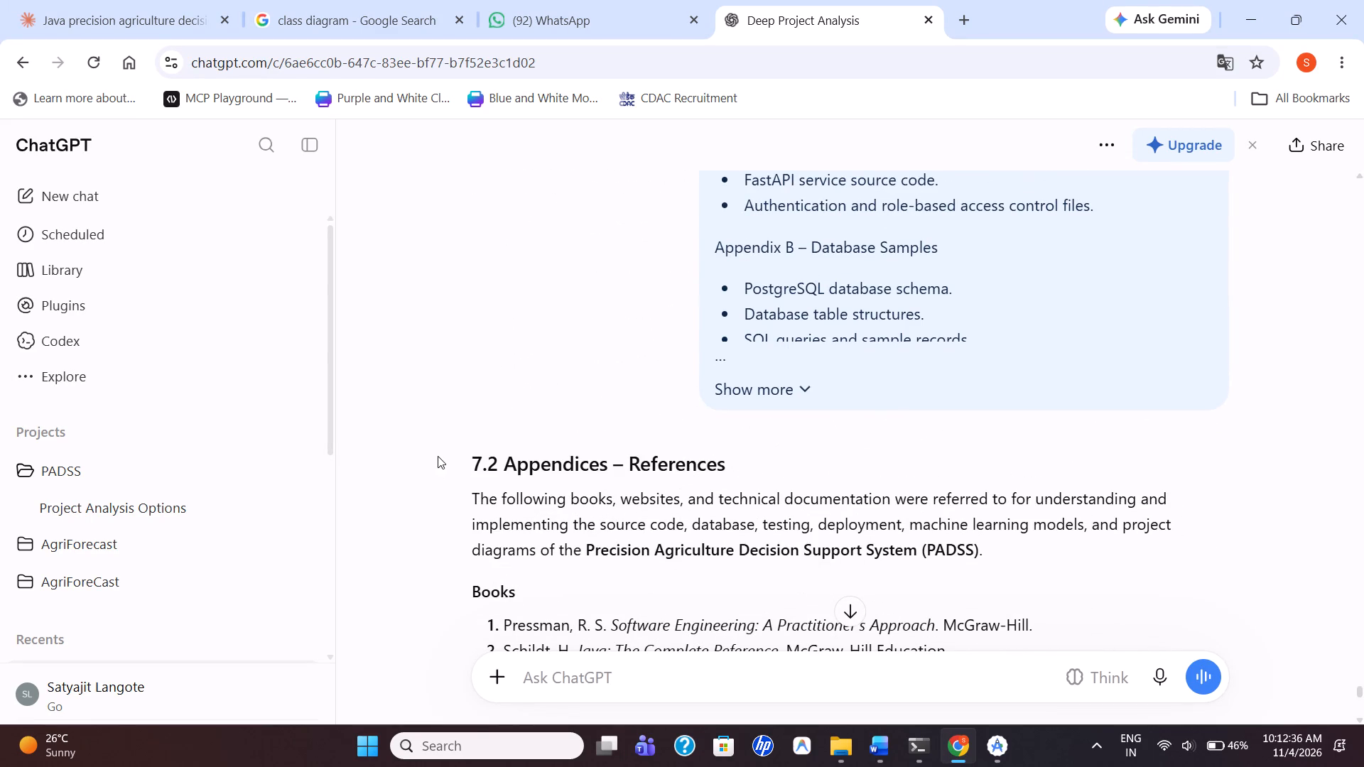
{"action": "left_click_drag", "start_coordinate": [438, 456], "coordinate": [741, 403]}
{"action": "scroll", "coordinate": [710, 521], "scroll_direction": "down", "scroll_amount": 5}
{"action": "scroll", "coordinate": [743, 426], "scroll_direction": "down", "scroll_amount": 4}
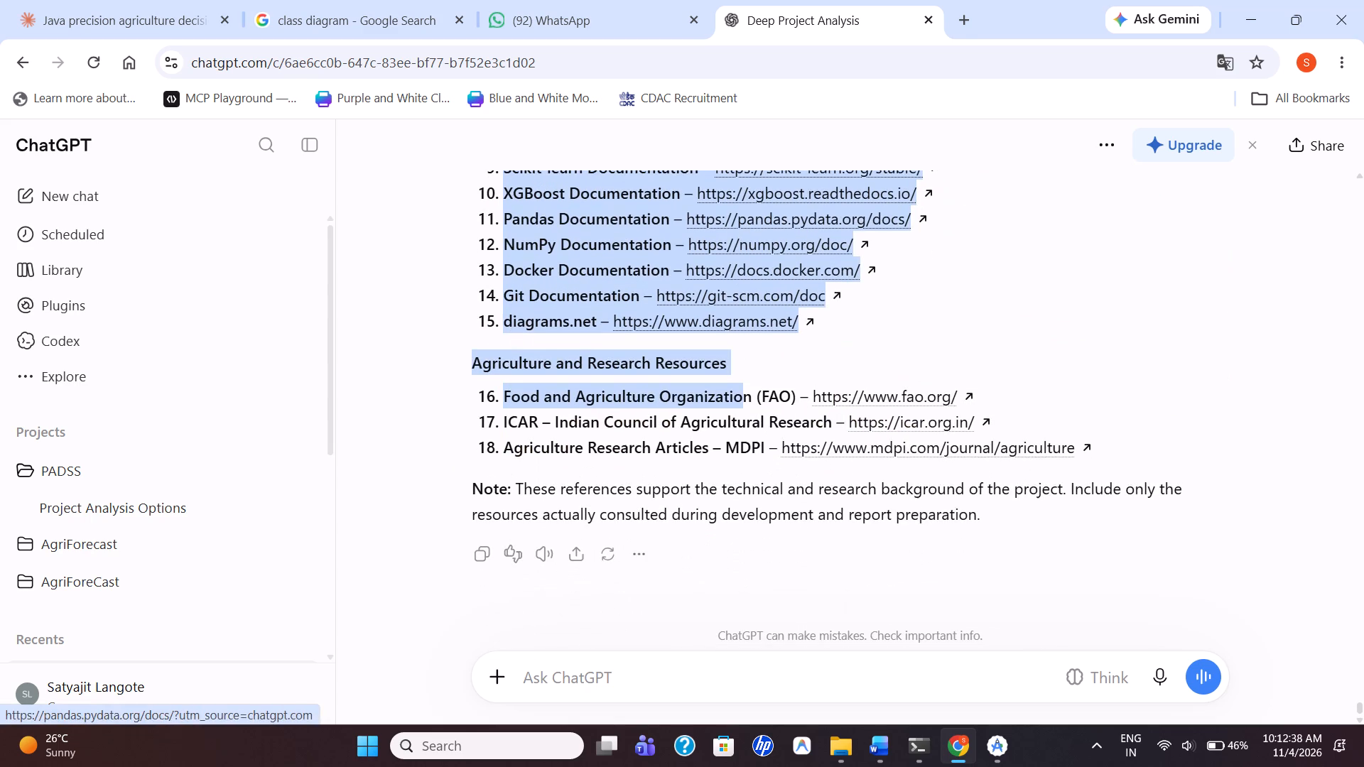
{"action": "left_click_drag", "start_coordinate": [741, 403], "coordinate": [1087, 447]}
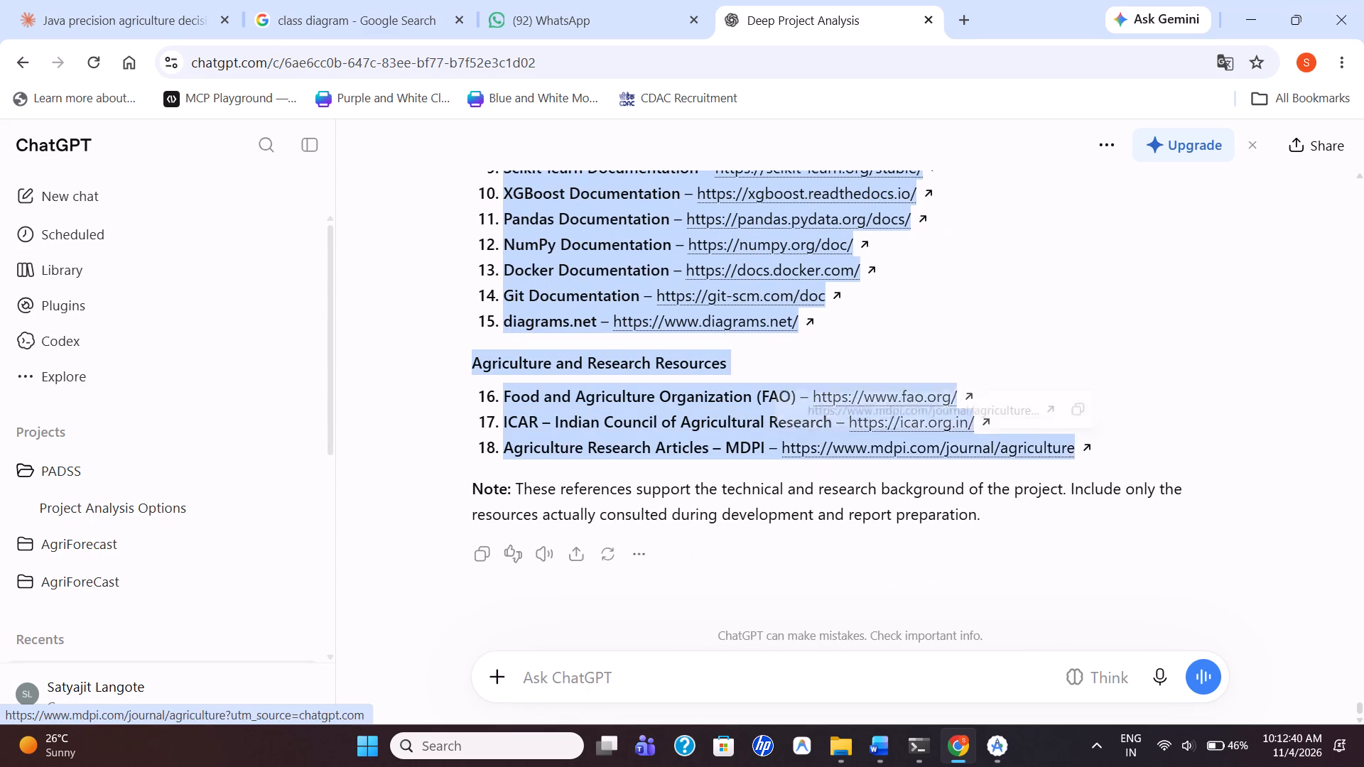
{"action": "left_click_drag", "start_coordinate": [1087, 447], "coordinate": [1105, 437]}
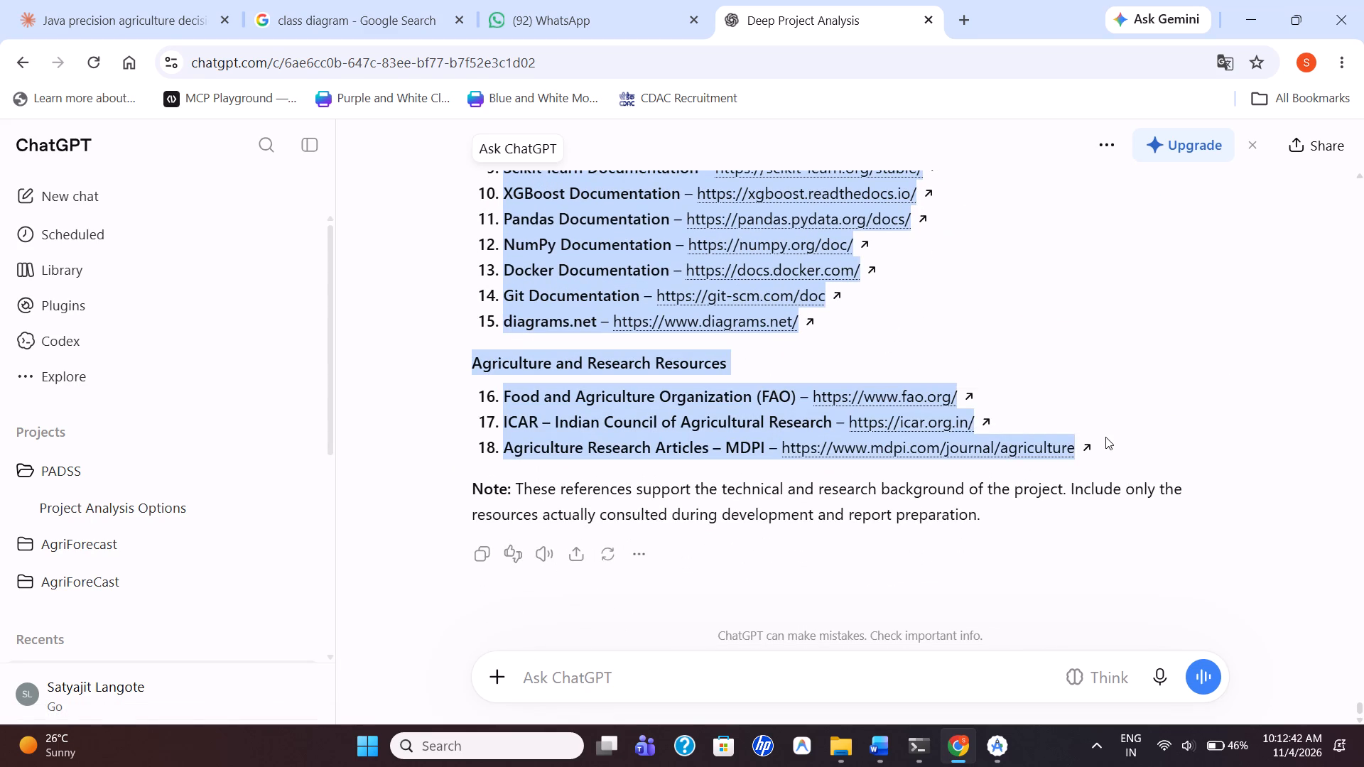
{"action": "key", "text": "ctrl+c"}
{"action": "key", "text": "ctrl+c"}
{"action": "key", "text": "ctrl+c"}
{"action": "key", "text": "ctrl+c"}
{"action": "key", "text": "ctrl+c"}
{"action": "key", "text": "ctrl+c"}
{"action": "key", "text": "ctrl+c"}
{"action": "key", "text": "ctrl+c"}
{"action": "key", "text": "ctrl+c"}
{"action": "key", "text": "ctrl+c"}
{"action": "key", "text": "ctrl+c"}
{"action": "key", "text": "ctrl+c"}
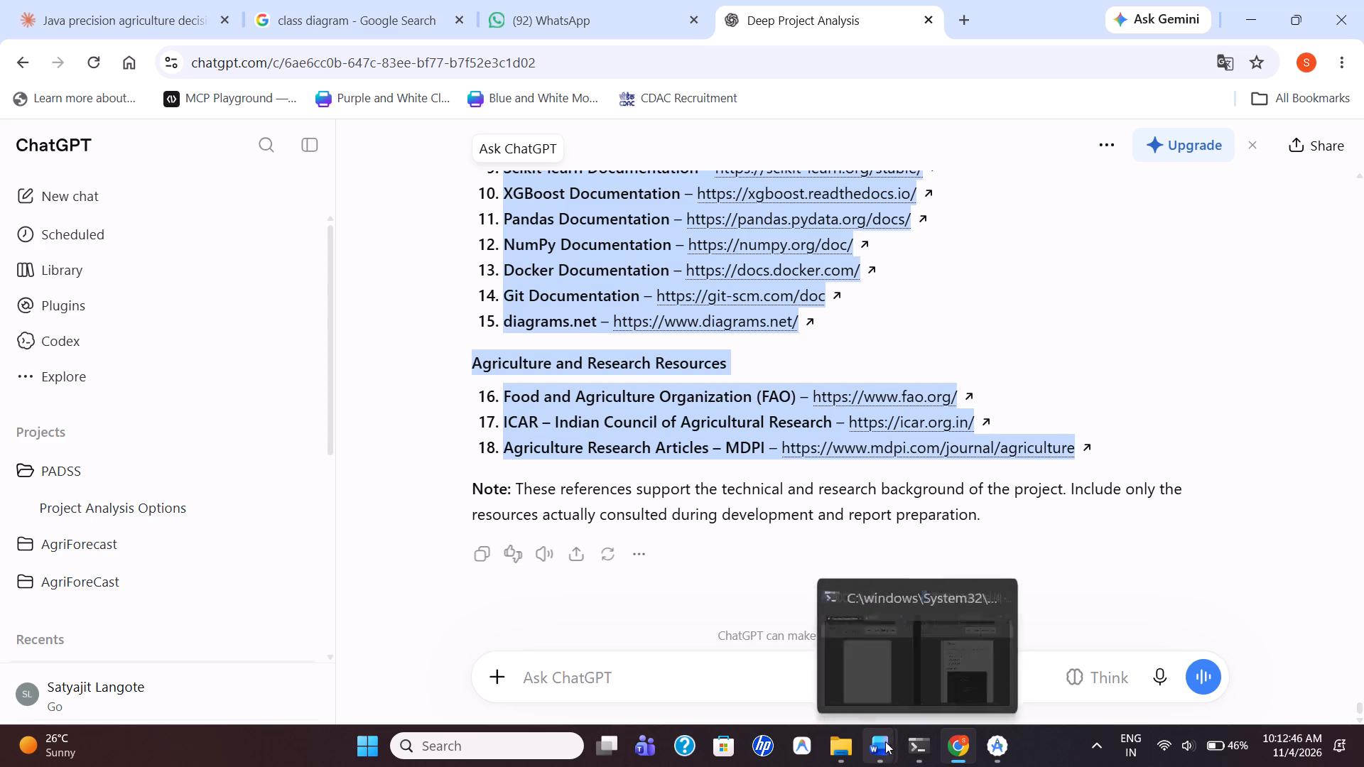
Switch to the DOCX report in Word and paste the copied references on the blank page after the bibliography.
{"action": "left_click", "coordinate": [770, 649]}
{"action": "scroll", "coordinate": [495, 540], "scroll_direction": "up", "scroll_amount": 7}
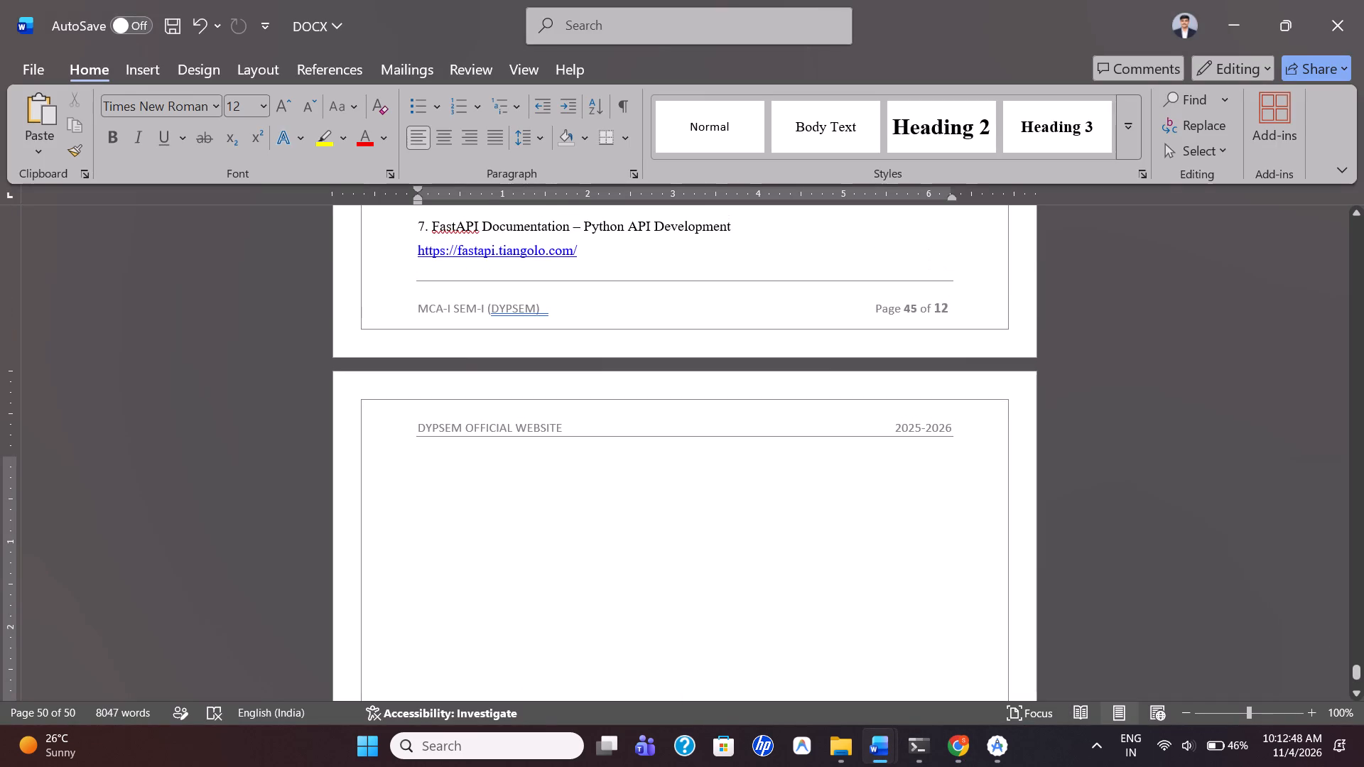
{"action": "key", "text": "ctrl+v"}
{"action": "scroll", "coordinate": [518, 459], "scroll_direction": "up", "scroll_amount": 6}
{"action": "scroll", "coordinate": [508, 439], "scroll_direction": "down", "scroll_amount": 14}
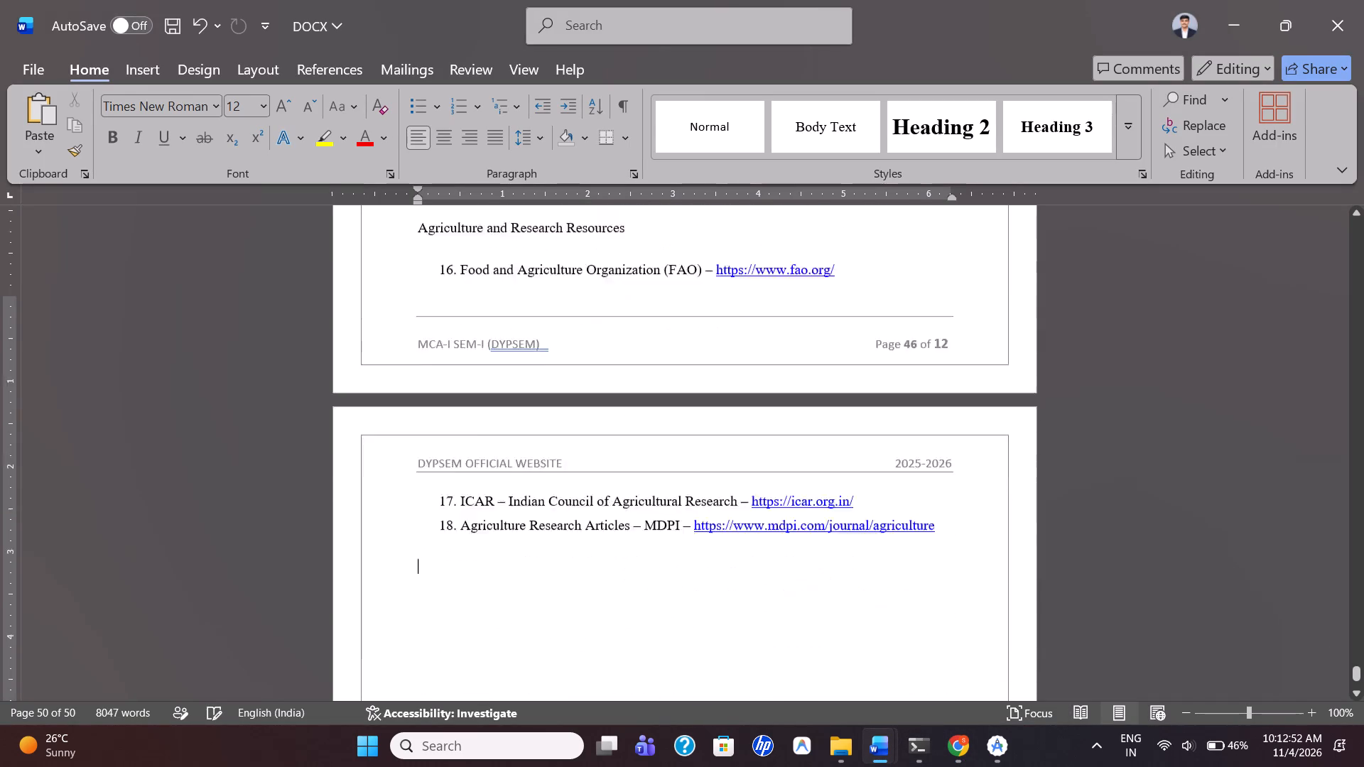
{"action": "scroll", "coordinate": [514, 430], "scroll_direction": "down", "scroll_amount": 6}
{"action": "scroll", "coordinate": [514, 430], "scroll_direction": "up", "scroll_amount": 16}
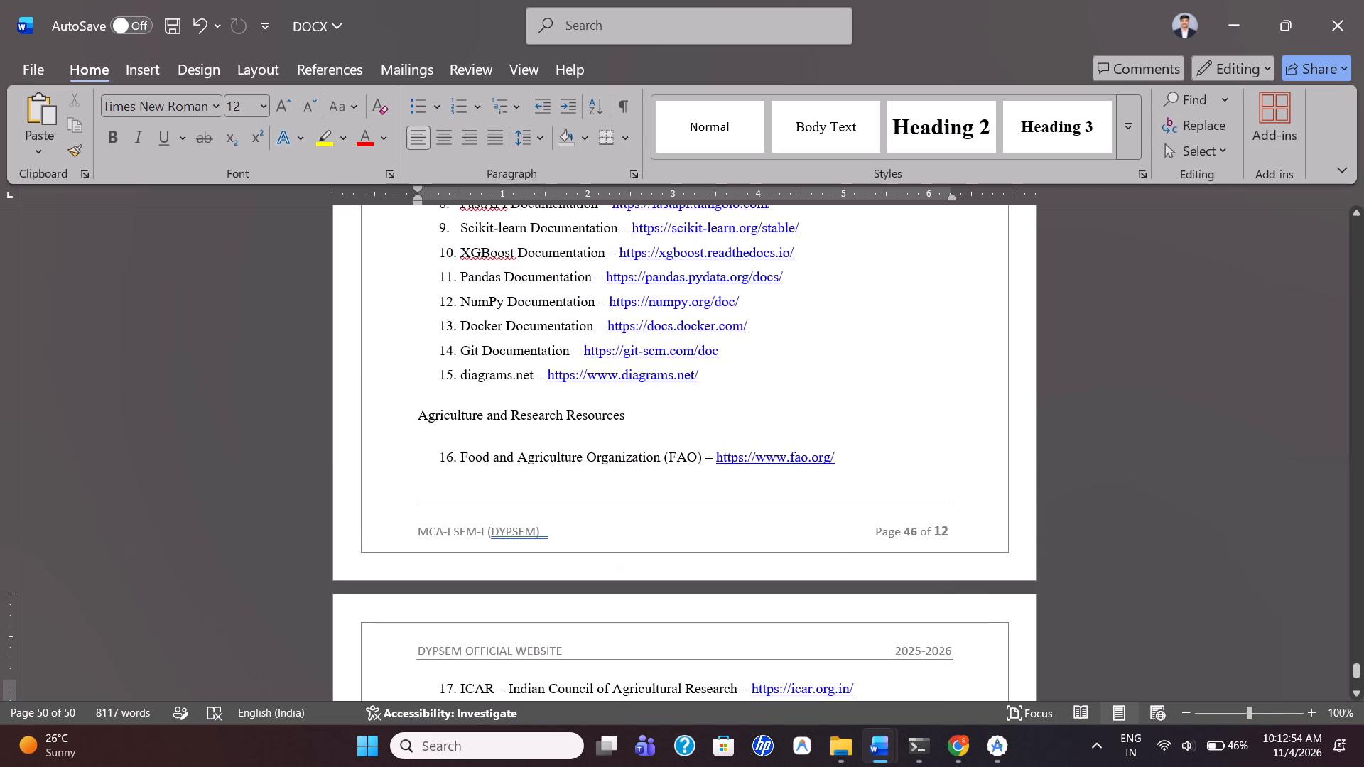
Make the "Agriculture and Research Resources" subheading bold.
{"action": "left_click", "coordinate": [418, 420]}
{"action": "left_click_drag", "start_coordinate": [418, 420], "coordinate": [666, 418]}
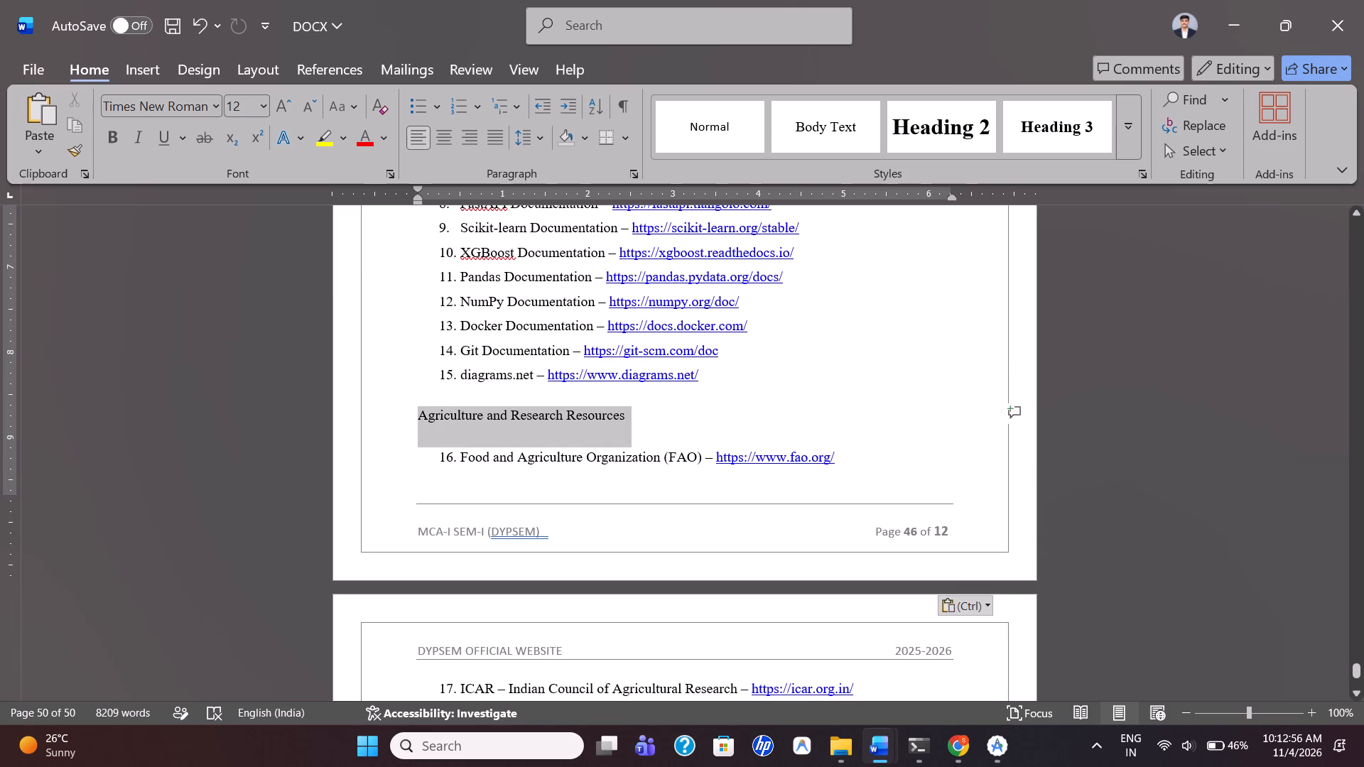
{"action": "key", "text": "ctrl+b"}
{"action": "scroll", "coordinate": [676, 432], "scroll_direction": "up", "scroll_amount": 4}
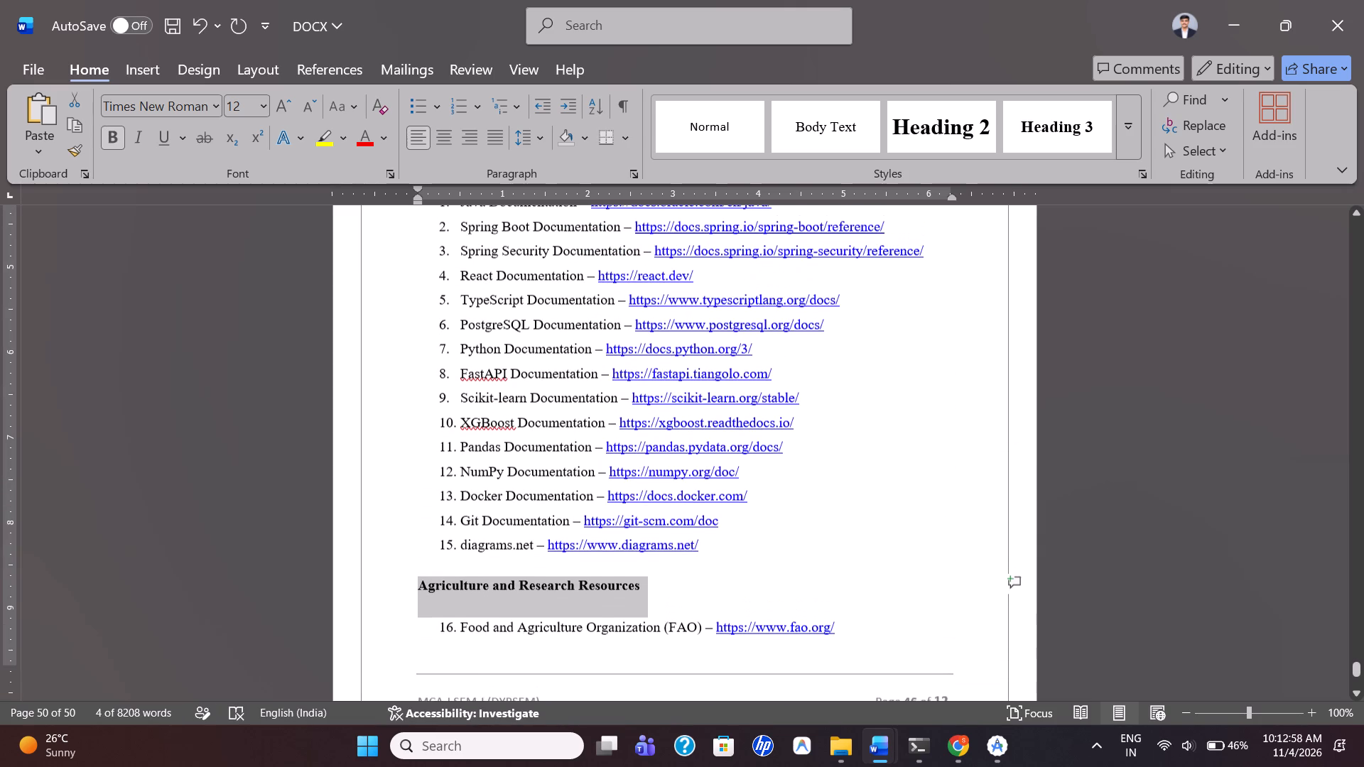
{"action": "left_click", "coordinate": [505, 441]}
{"action": "left_click", "coordinate": [431, 393]}
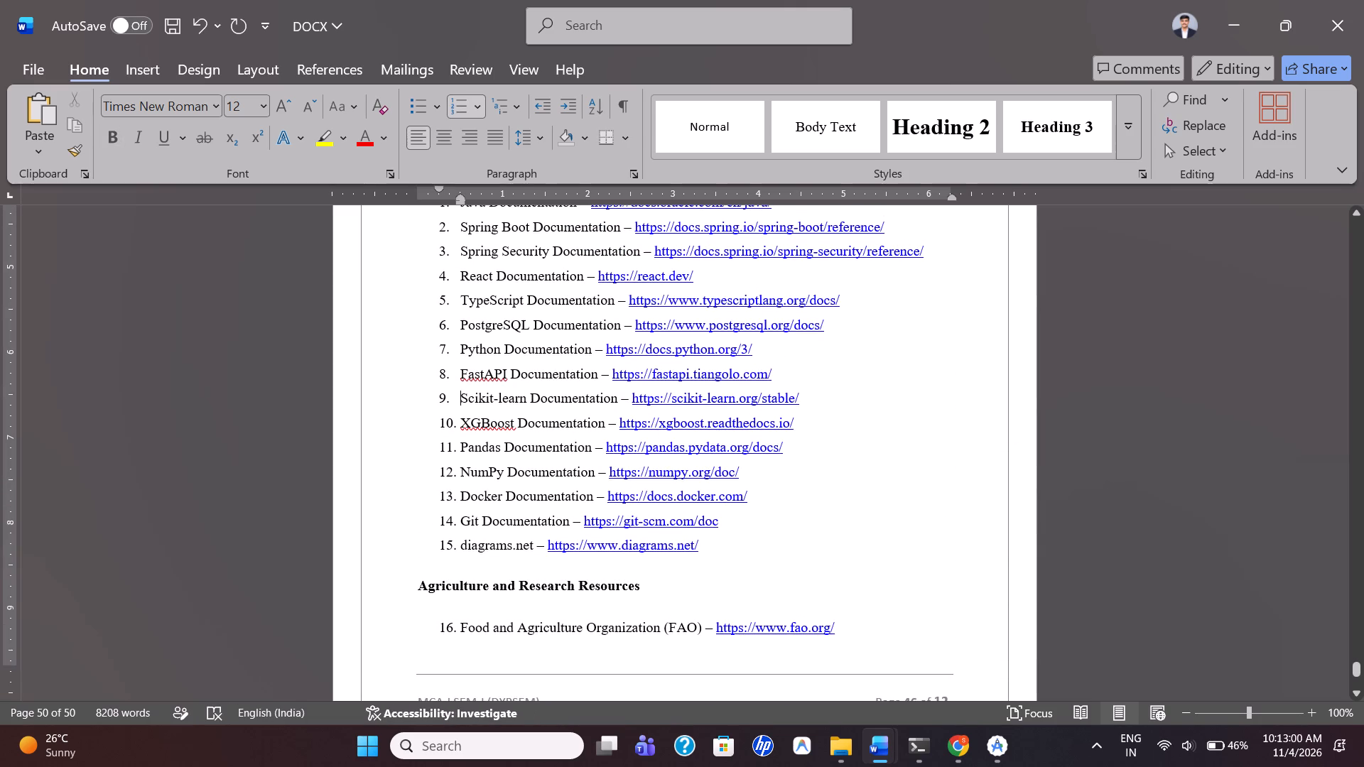
{"action": "left_click", "coordinate": [427, 381]}
Increase the "7.2 Appendices – References" heading's font size to 14.
{"action": "scroll", "coordinate": [427, 380], "scroll_direction": "up", "scroll_amount": 4}
{"action": "scroll", "coordinate": [428, 380], "scroll_direction": "down", "scroll_amount": 2}
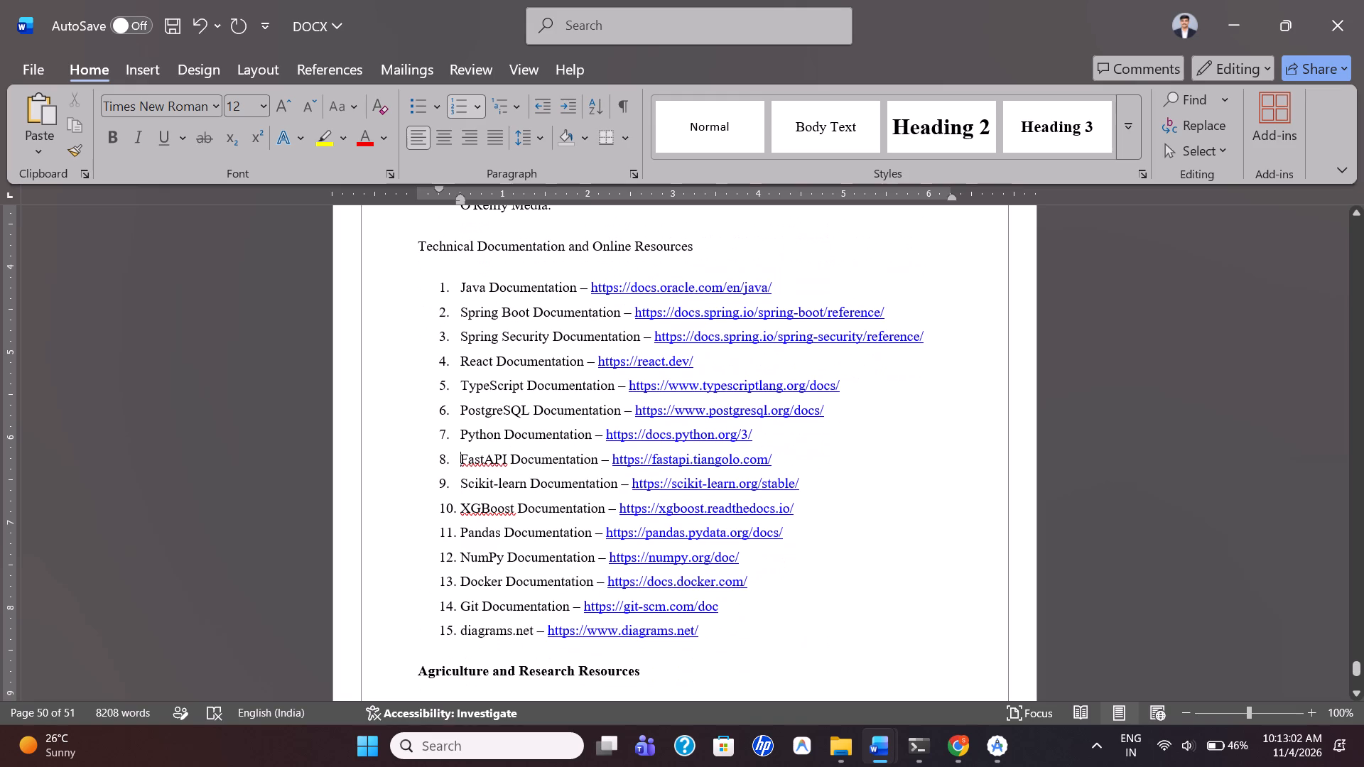
{"action": "scroll", "coordinate": [433, 386], "scroll_direction": "down", "scroll_amount": 2}
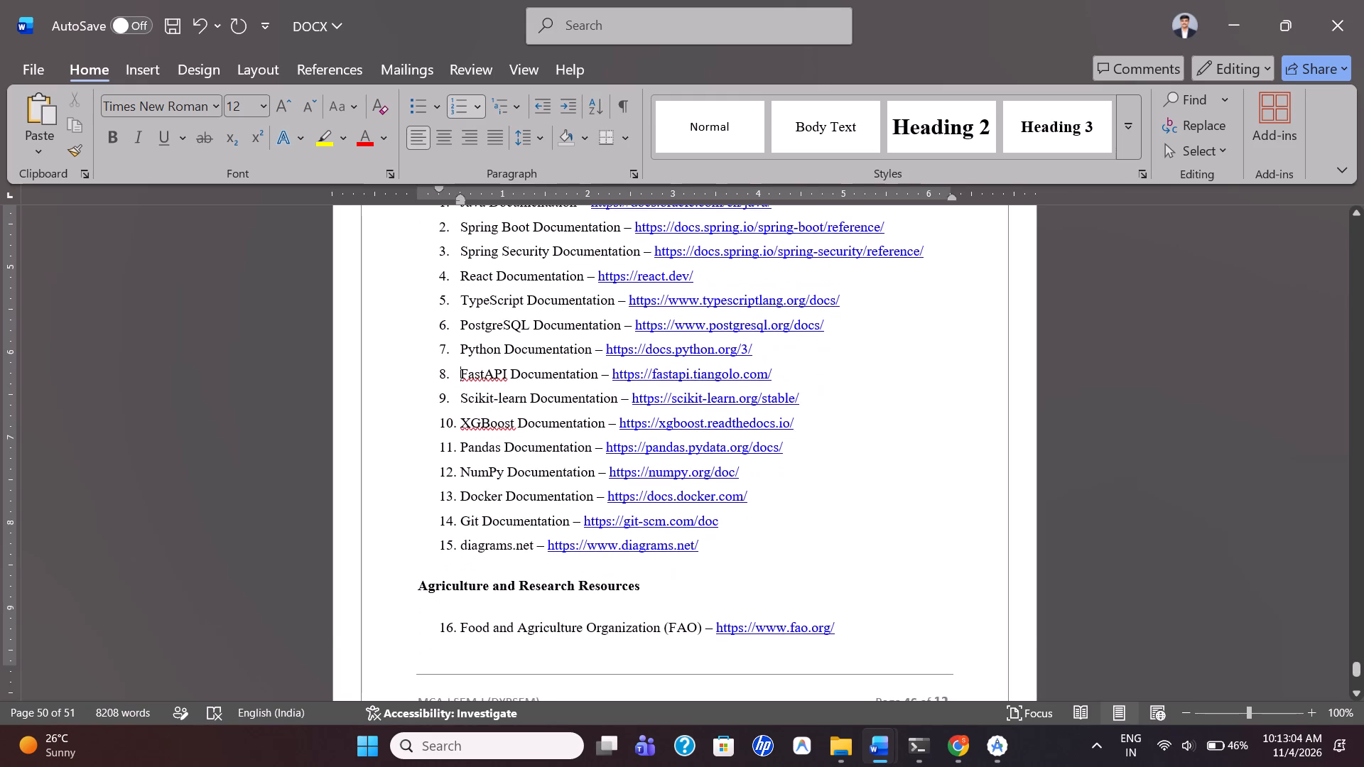
{"action": "scroll", "coordinate": [443, 383], "scroll_direction": "down", "scroll_amount": 12}
{"action": "scroll", "coordinate": [443, 383], "scroll_direction": "up", "scroll_amount": 8}
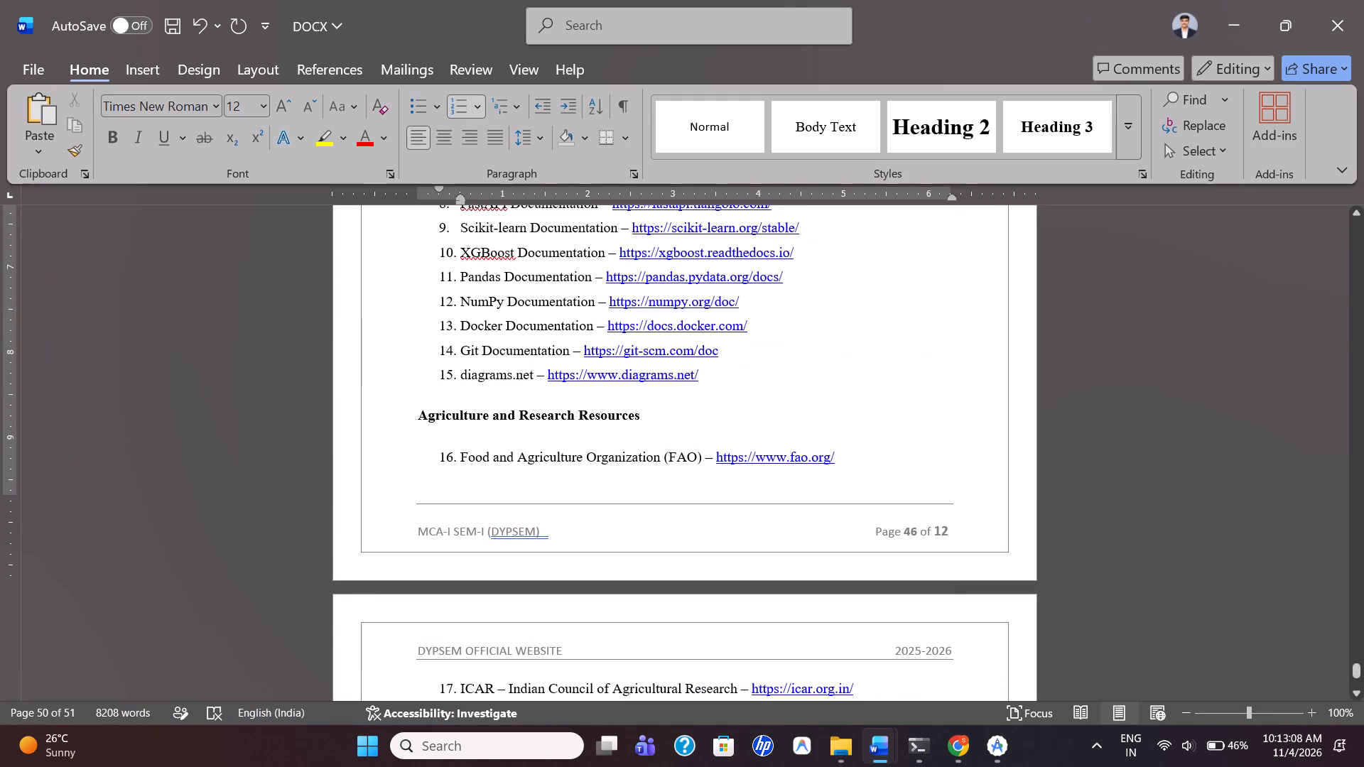
{"action": "scroll", "coordinate": [462, 467], "scroll_direction": "up", "scroll_amount": 17}
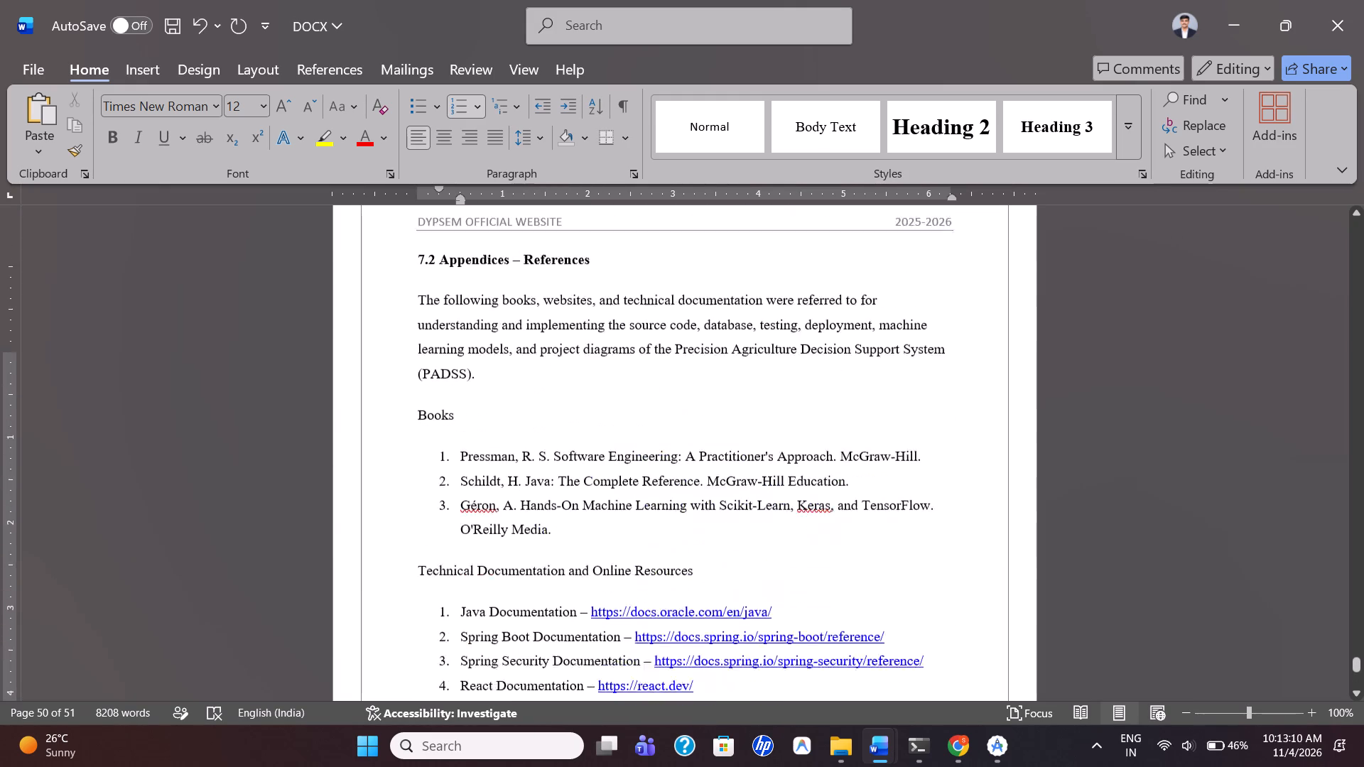
{"action": "left_click_drag", "start_coordinate": [600, 406], "coordinate": [389, 379]}
{"action": "left_click", "coordinate": [558, 316]}
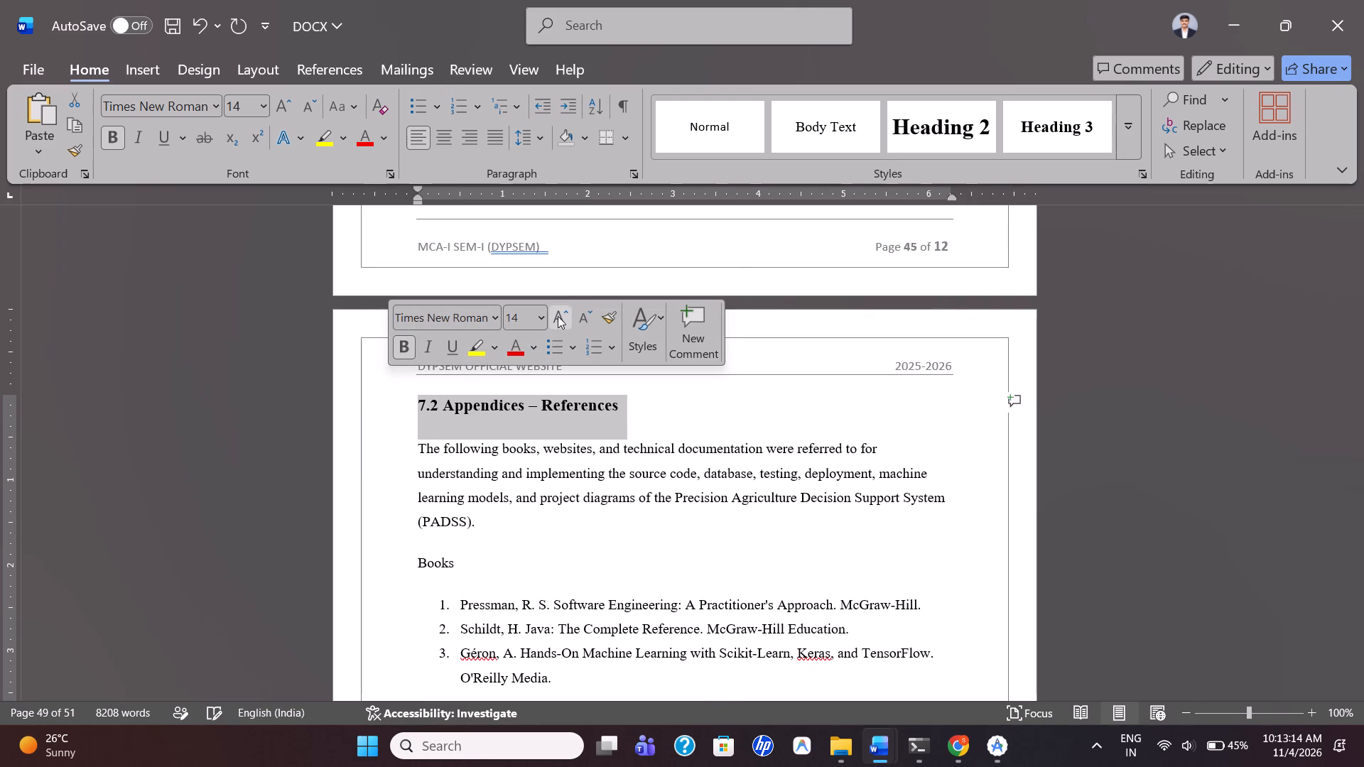
{"action": "left_click", "coordinate": [563, 413]}
Review the pasted 7.2 Appendices – References section from its introductory paragraph through the end of the document.
{"action": "left_click", "coordinate": [512, 455]}
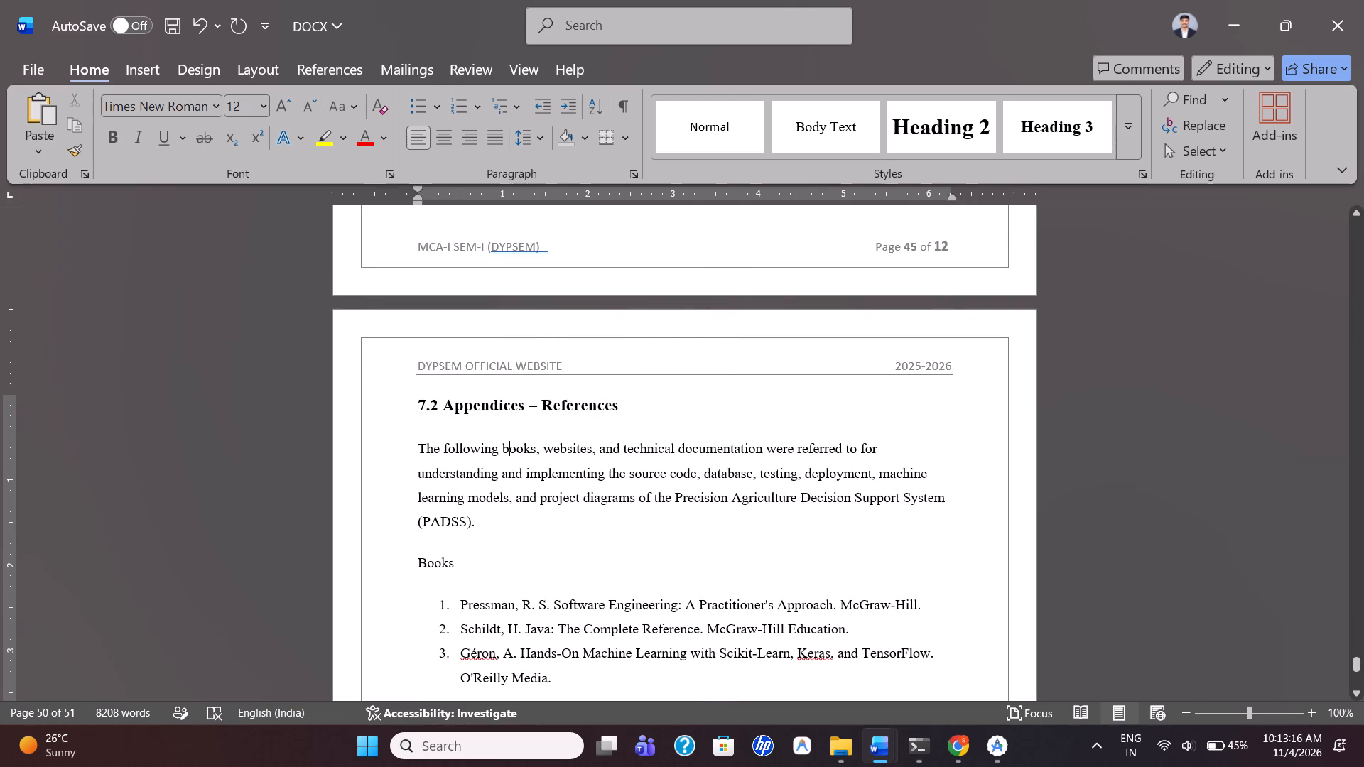
{"action": "left_click", "coordinate": [427, 456]}
{"action": "left_click", "coordinate": [417, 450]}
{"action": "left_click_drag", "start_coordinate": [417, 450], "coordinate": [480, 534]}
{"action": "left_click", "coordinate": [480, 534]}
{"action": "left_click", "coordinate": [674, 489]}
{"action": "scroll", "coordinate": [529, 541], "scroll_direction": "down", "scroll_amount": 3}
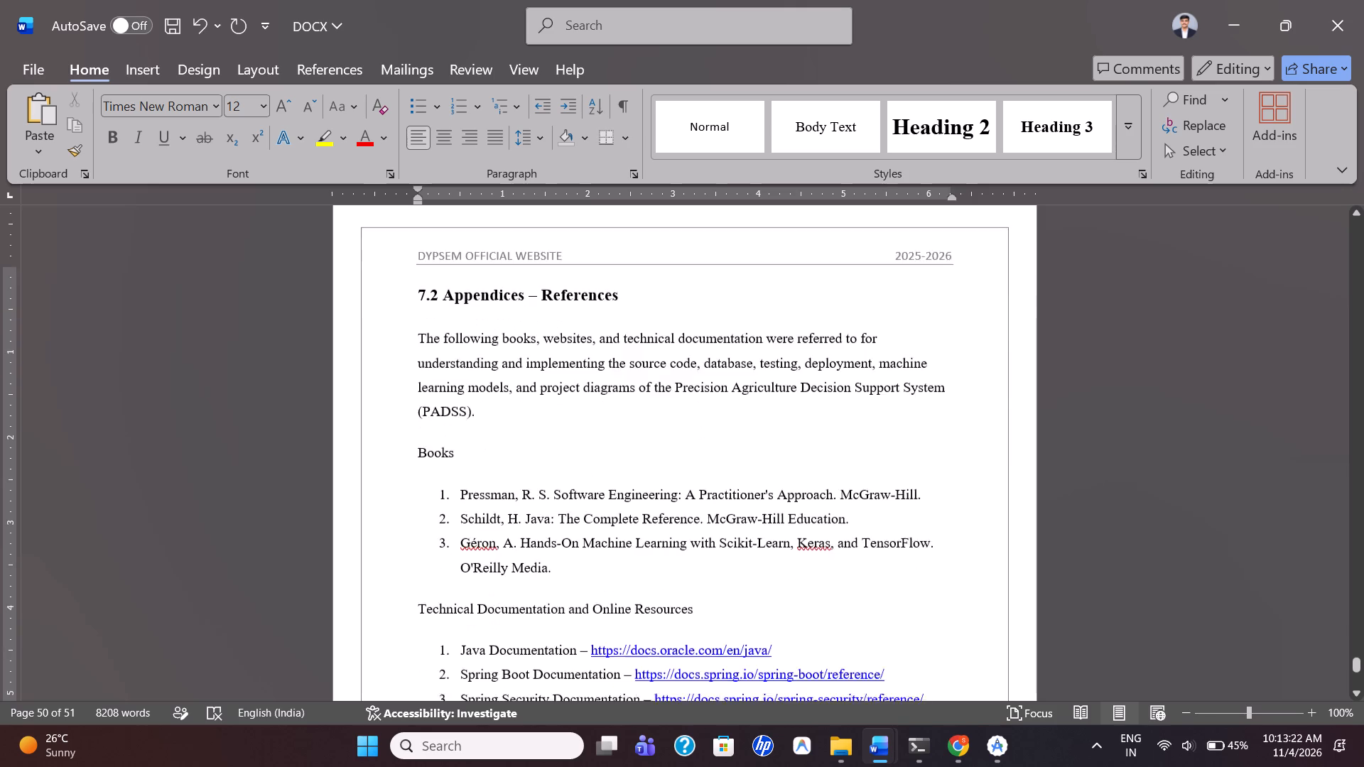
{"action": "scroll", "coordinate": [485, 496], "scroll_direction": "down", "scroll_amount": 10}
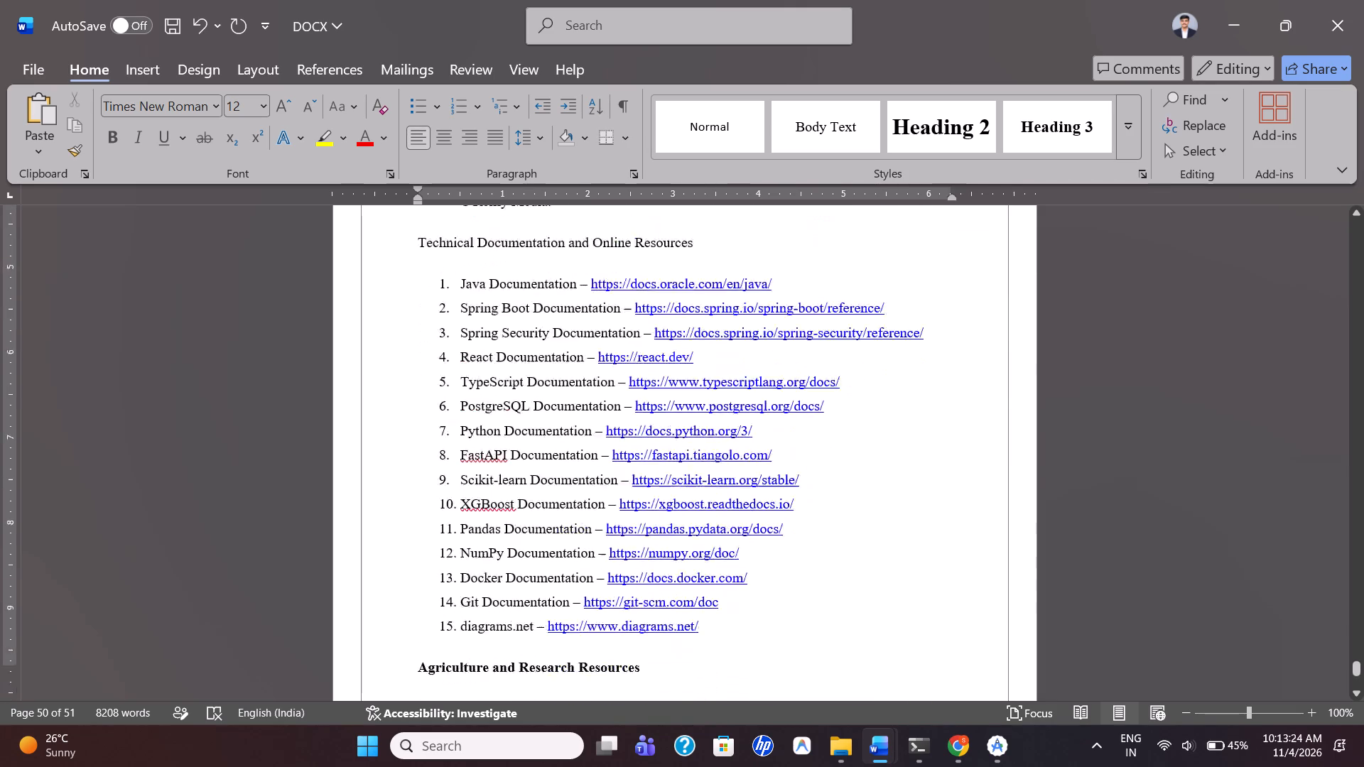
{"action": "scroll", "coordinate": [479, 484], "scroll_direction": "down", "scroll_amount": 19}
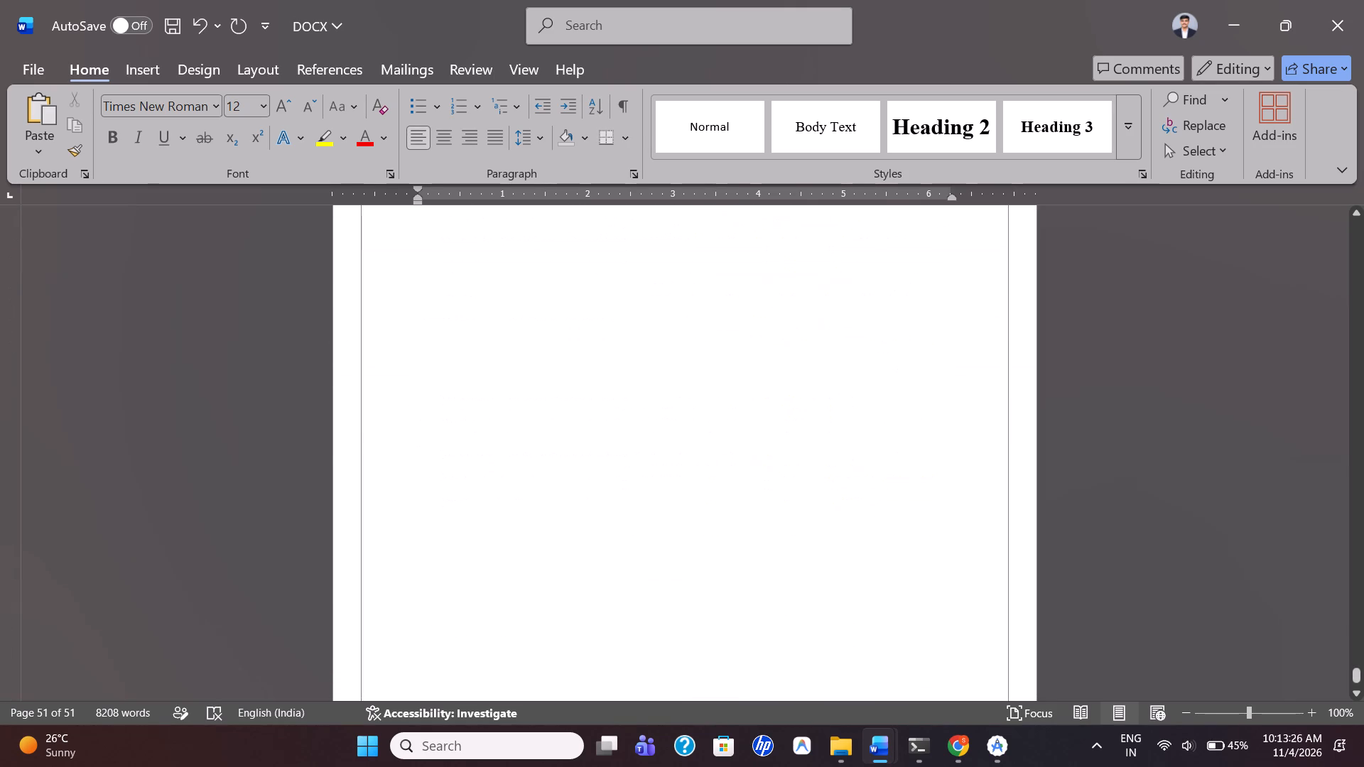
Check the report's closing pages, from the end of the 7.2 Appendices – References list back to the PADSS future improvements list.
{"action": "scroll", "coordinate": [479, 484], "scroll_direction": "down", "scroll_amount": 15}
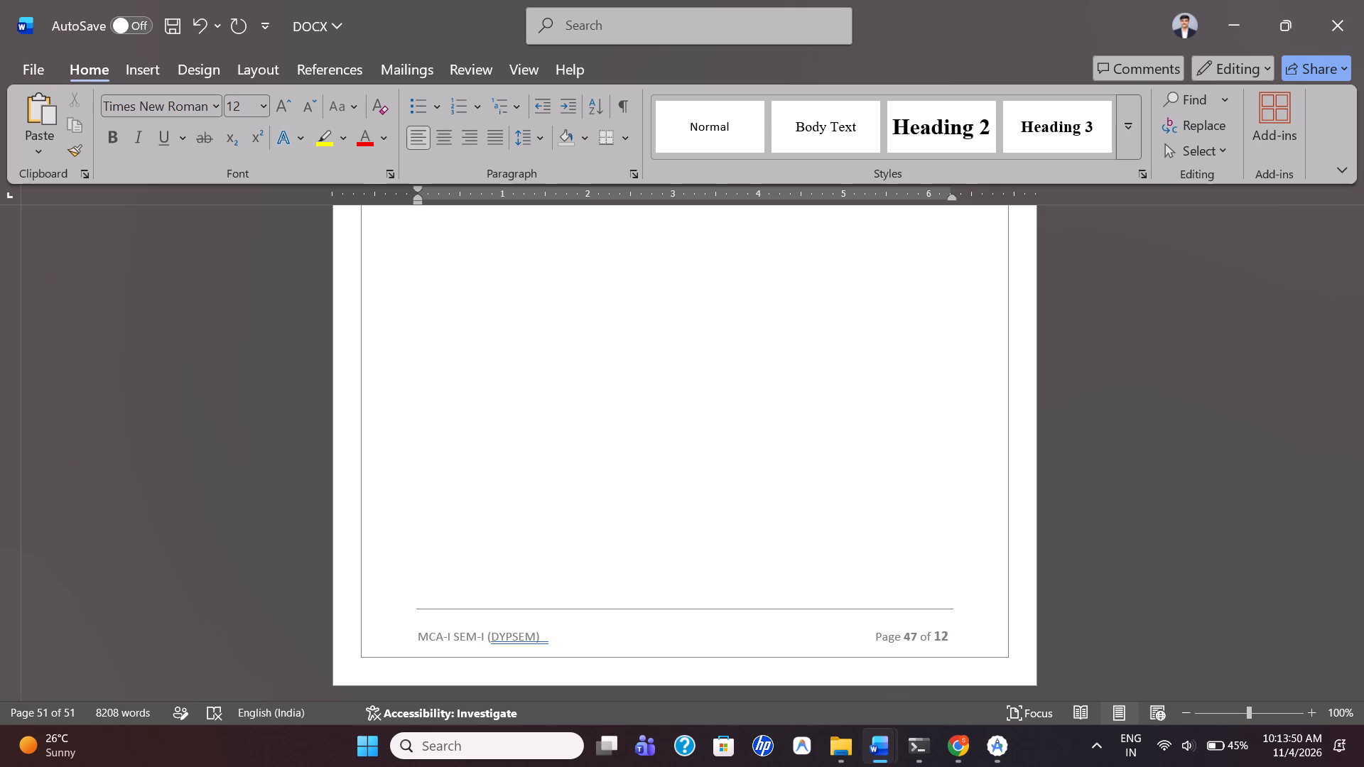
{"action": "scroll", "coordinate": [479, 484], "scroll_direction": "up", "scroll_amount": 13}
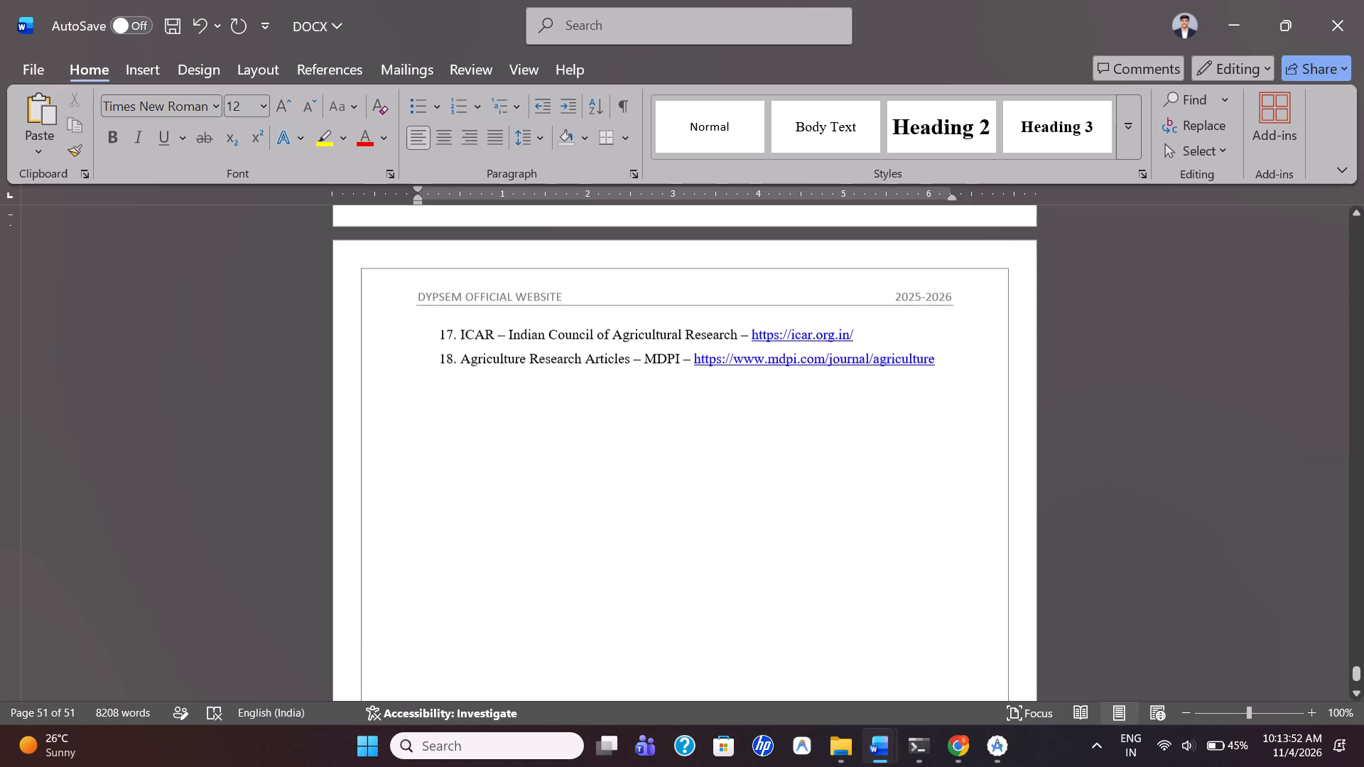
{"action": "left_click", "coordinate": [500, 465]}
{"action": "scroll", "coordinate": [500, 465], "scroll_direction": "down", "scroll_amount": 20}
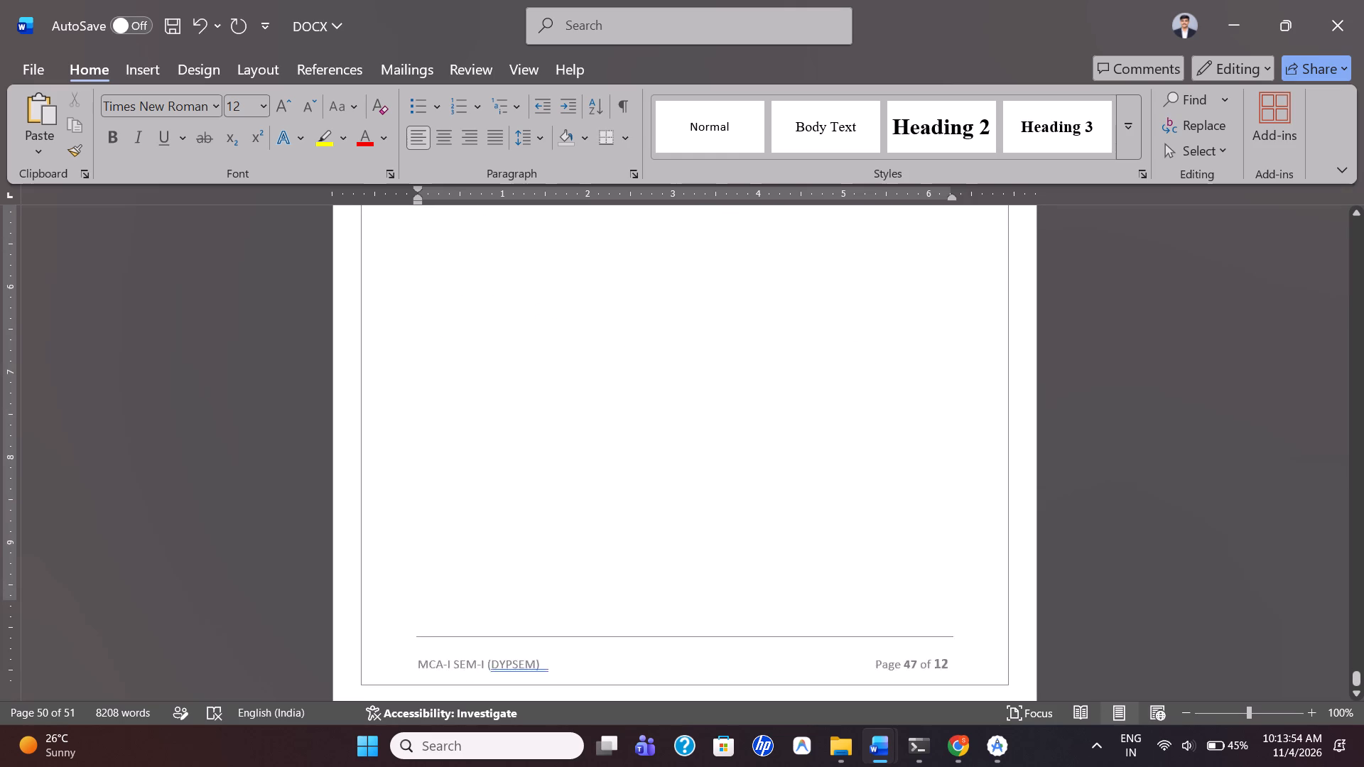
{"action": "scroll", "coordinate": [500, 464], "scroll_direction": "down", "scroll_amount": 2}
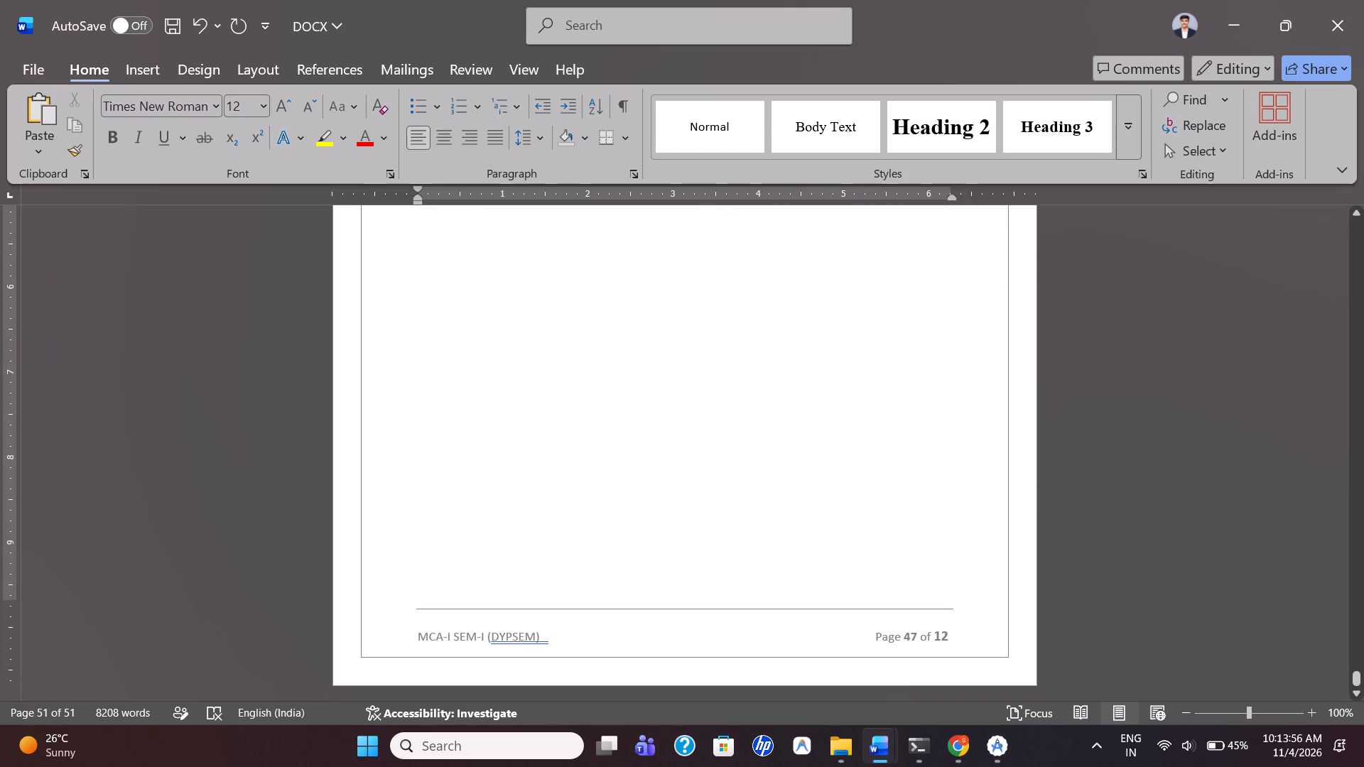
{"action": "scroll", "coordinate": [522, 477], "scroll_direction": "up", "scroll_amount": 20}
{"action": "scroll", "coordinate": [522, 477], "scroll_direction": "up", "scroll_amount": 20}
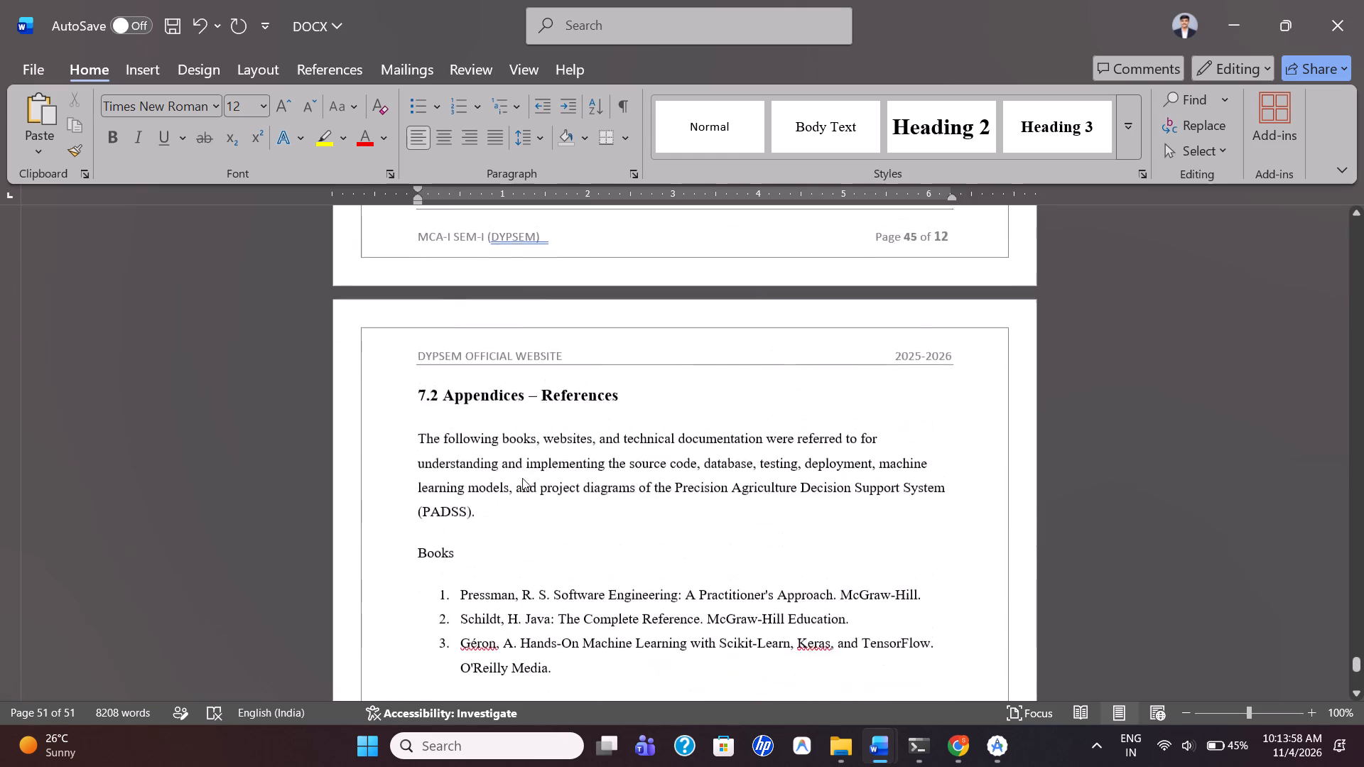
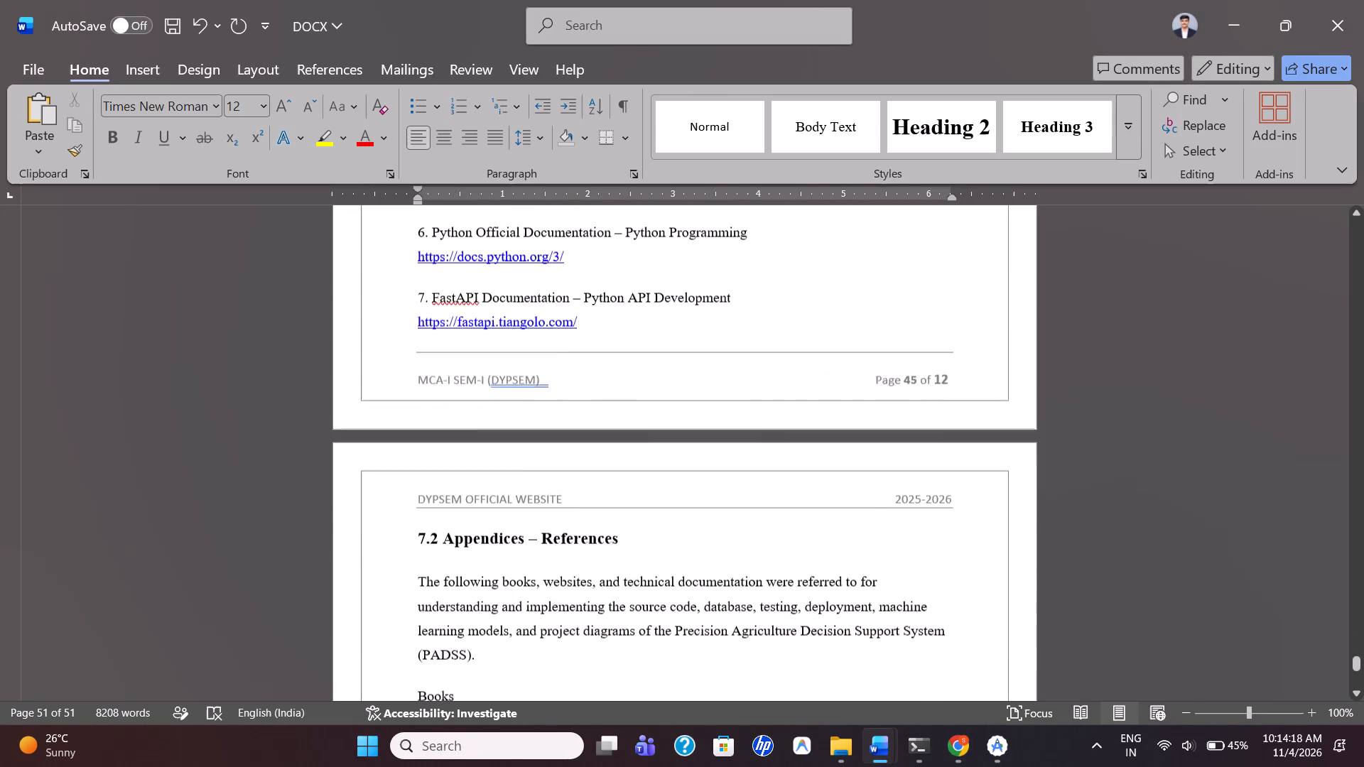
Check the end of the 7.2 references list, including the Agriculture and Research Resources entries and the diagrams.net link in item 15.
{"action": "scroll", "coordinate": [645, 516], "scroll_direction": "down", "scroll_amount": 16}
{"action": "scroll", "coordinate": [645, 516], "scroll_direction": "down", "scroll_amount": 7}
{"action": "scroll", "coordinate": [645, 516], "scroll_direction": "up", "scroll_amount": 2}
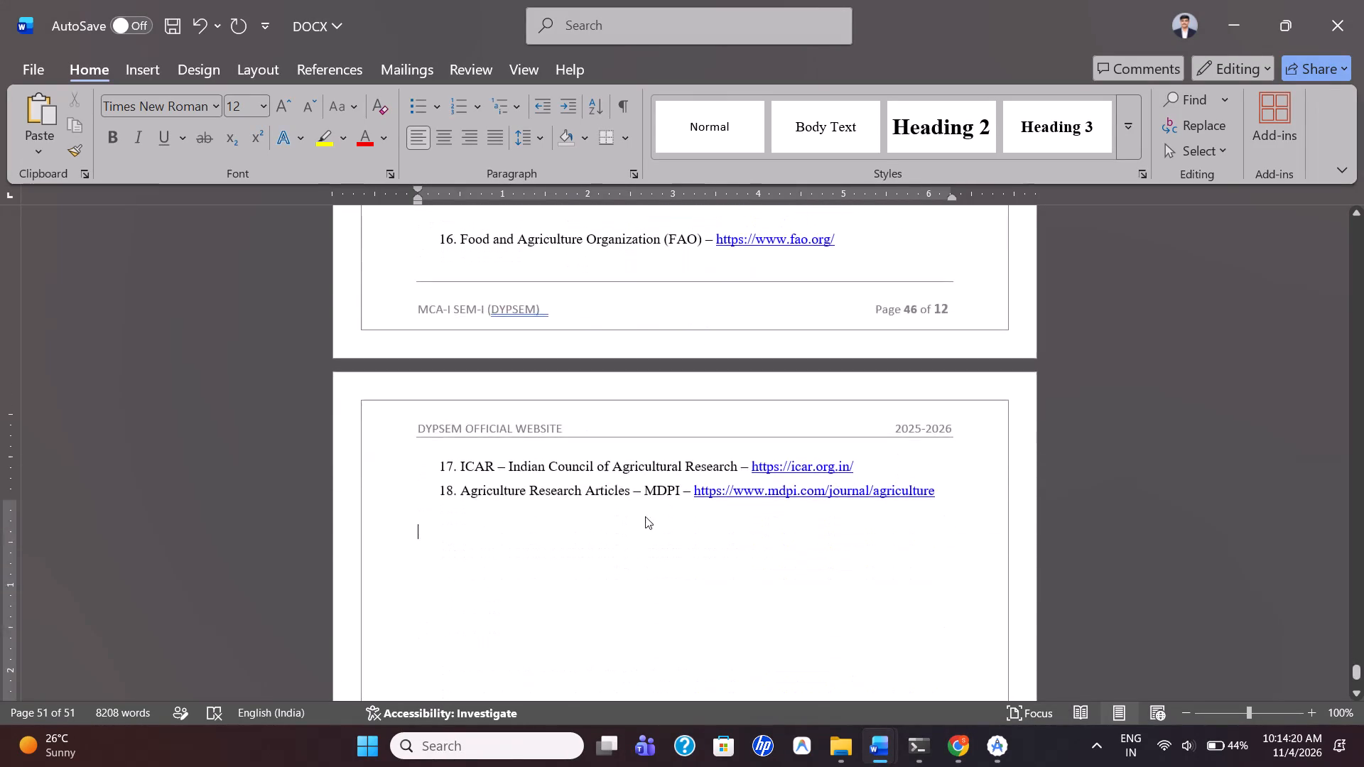
{"action": "scroll", "coordinate": [645, 516], "scroll_direction": "up", "scroll_amount": 4}
{"action": "left_click", "coordinate": [649, 472]}
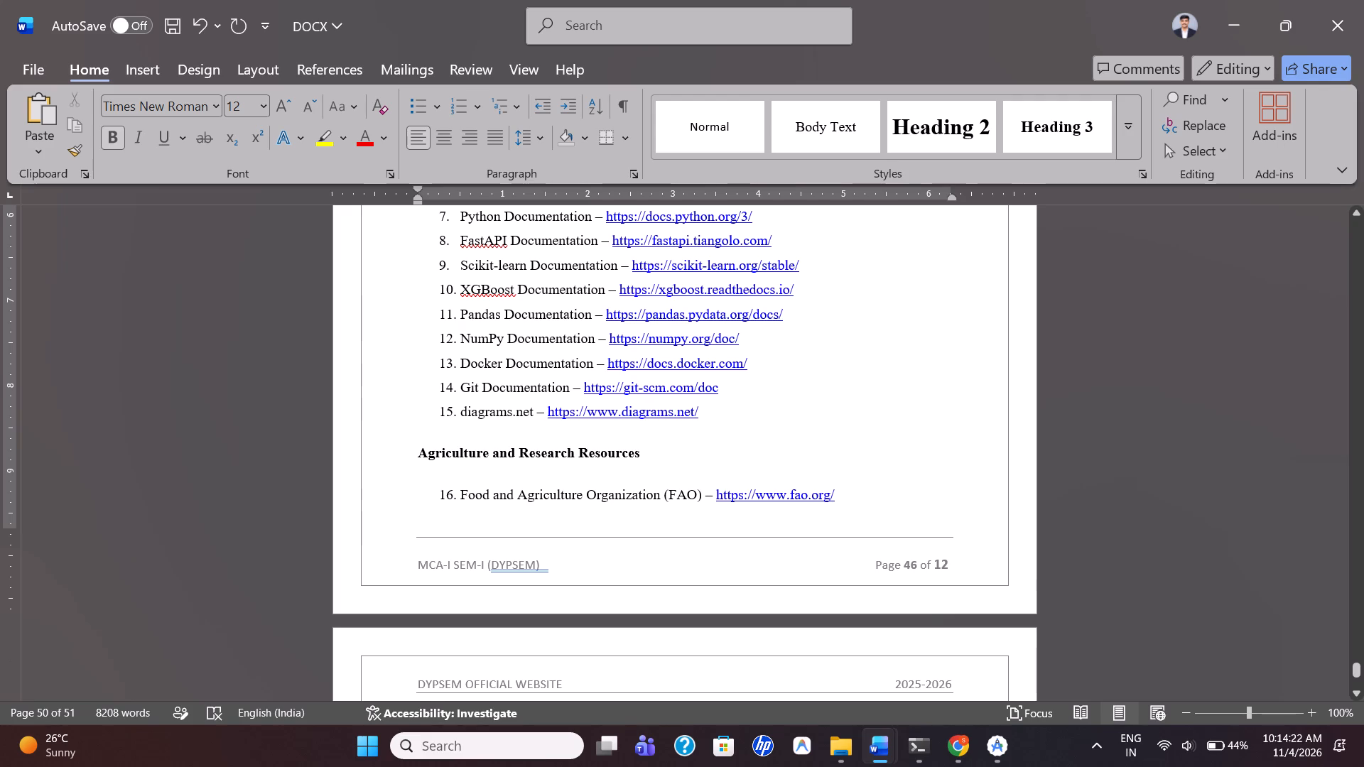
{"action": "left_click", "coordinate": [646, 438]}
{"action": "left_click", "coordinate": [724, 415]}
{"action": "left_click_drag", "start_coordinate": [724, 415], "coordinate": [651, 414]}
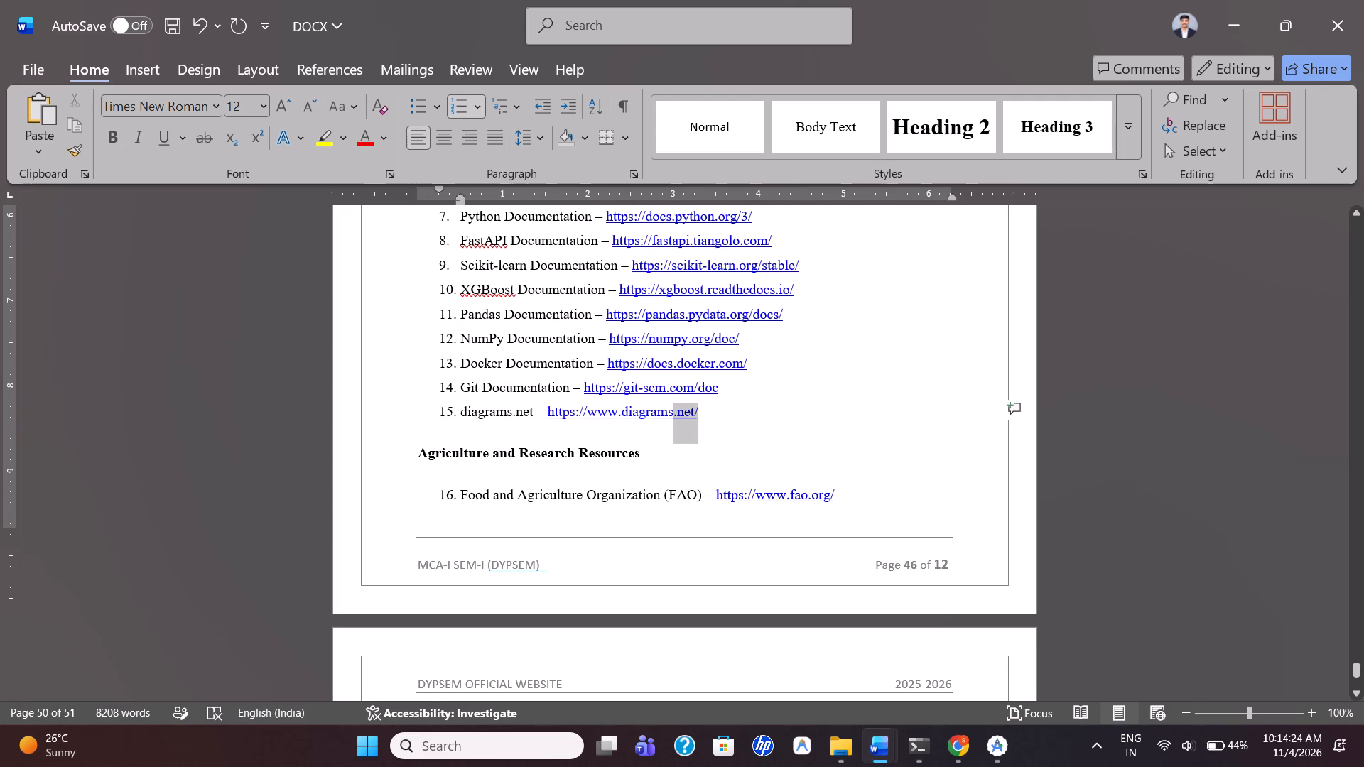
Delete items 7 to 15, Python Documentation through diagrams.net, from the Technical Documentation and Online Resources list.
{"action": "left_click_drag", "start_coordinate": [651, 414], "coordinate": [353, 300]}
{"action": "scroll", "coordinate": [353, 300], "scroll_direction": "up", "scroll_amount": 2}
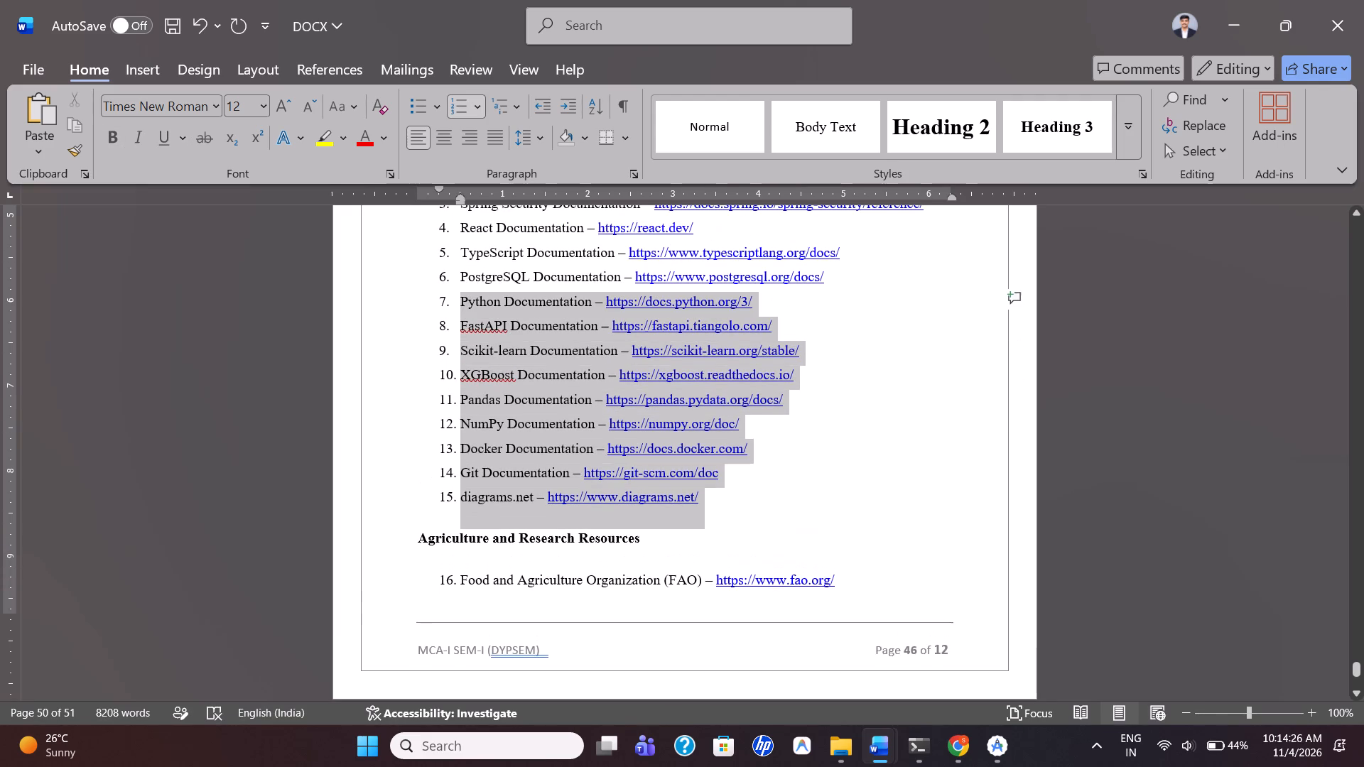
{"action": "left_click_drag", "start_coordinate": [353, 300], "coordinate": [372, 308]}
{"action": "key", "text": "BackSpace"}
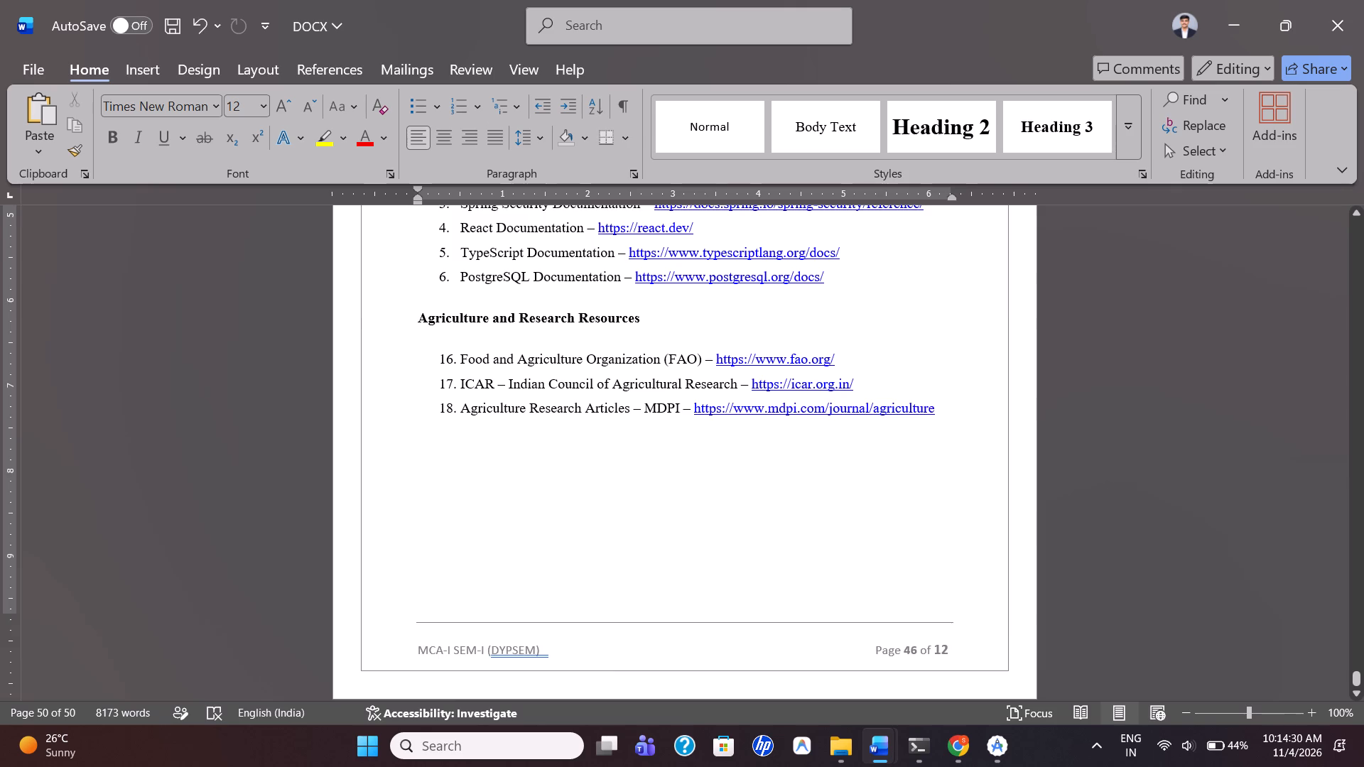
Restart the numbering of the Agriculture and Research Resources list at 1, beginning with the Food and Agriculture Organization entry.
{"action": "scroll", "coordinate": [458, 393], "scroll_direction": "down", "scroll_amount": 6}
{"action": "scroll", "coordinate": [509, 570], "scroll_direction": "up", "scroll_amount": 5}
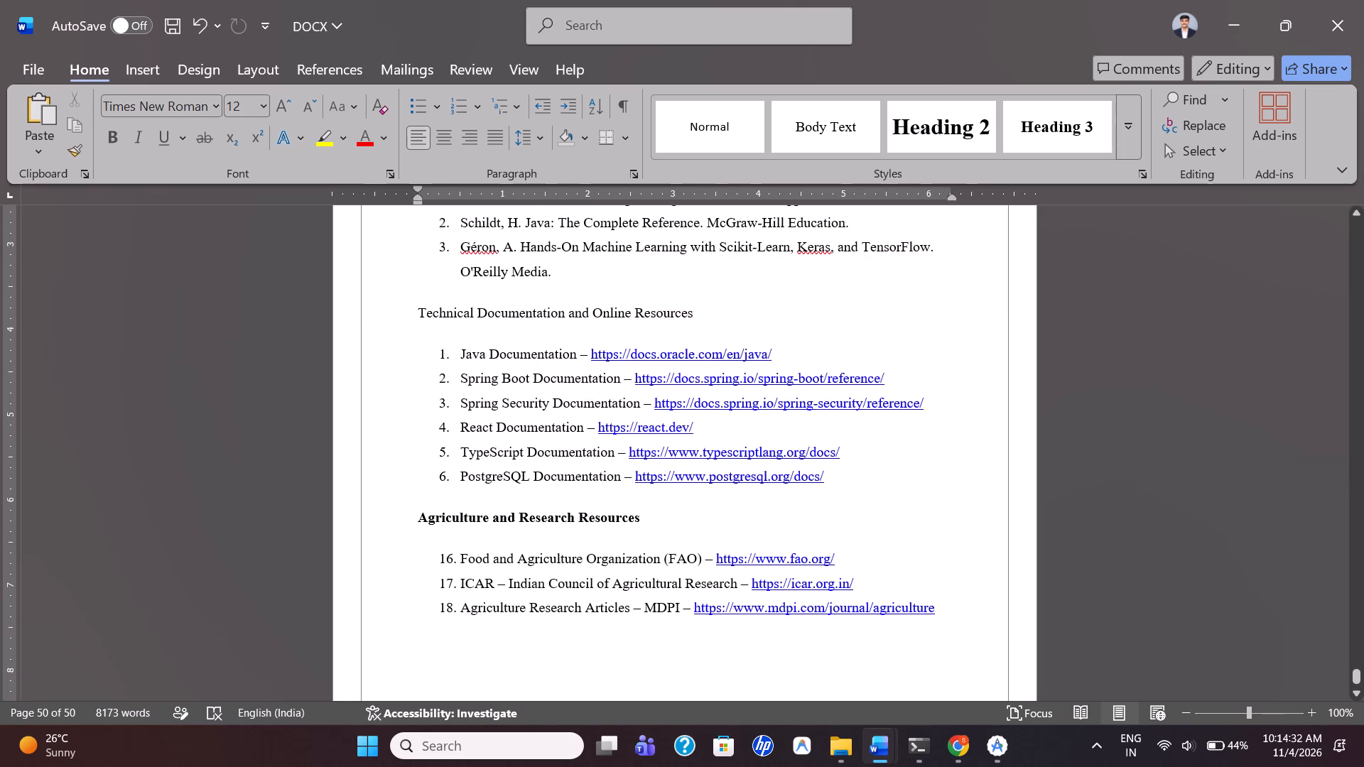
{"action": "left_click", "coordinate": [454, 557]}
{"action": "key", "text": "BackSpace"}
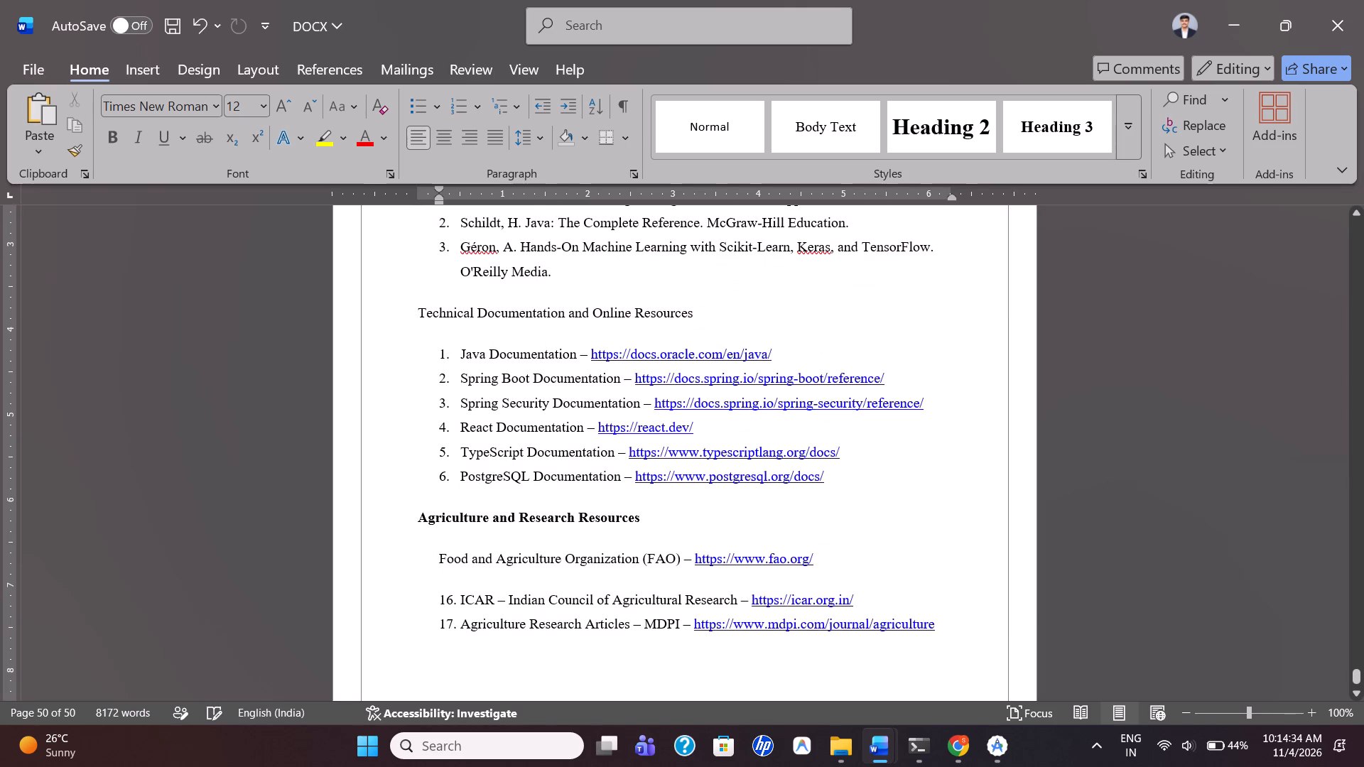
{"action": "key", "text": "1"}
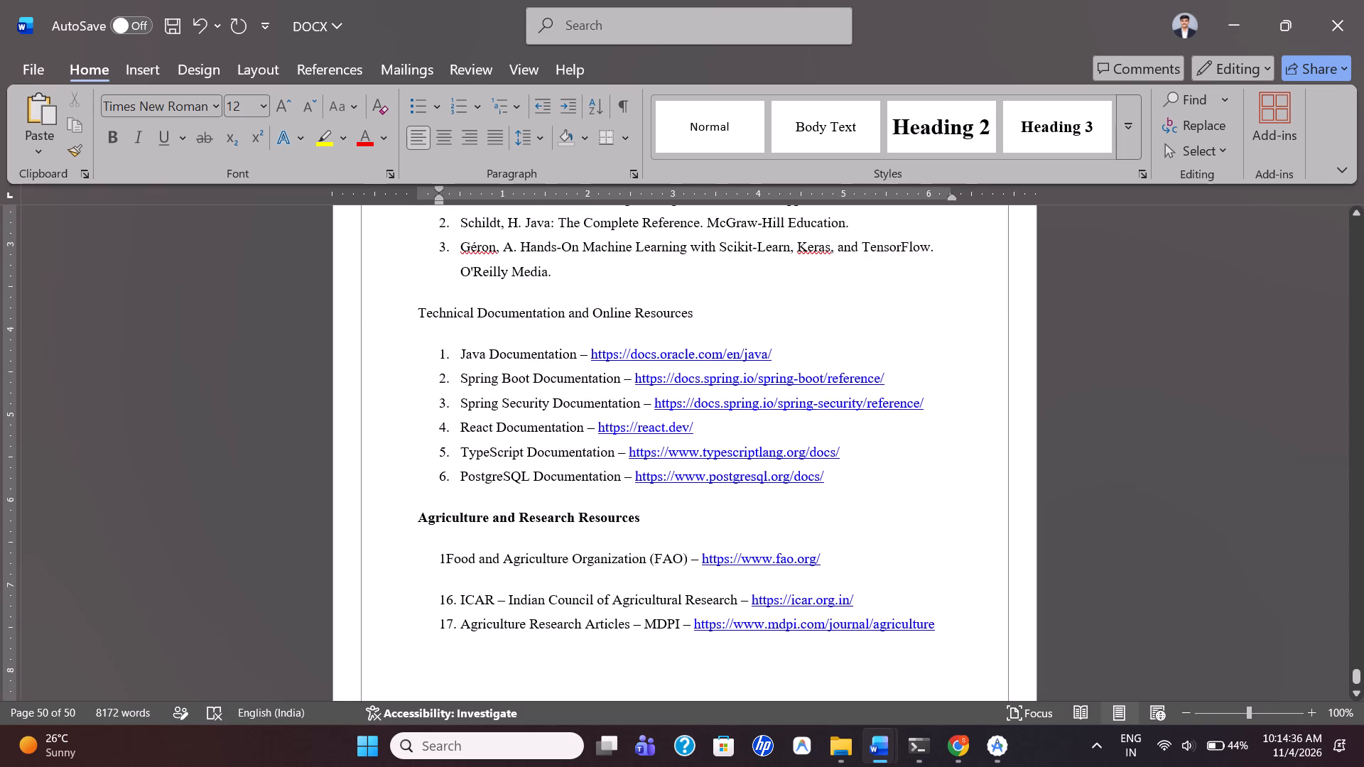
{"action": "key", "text": "period"}
{"action": "key", "text": "space"}
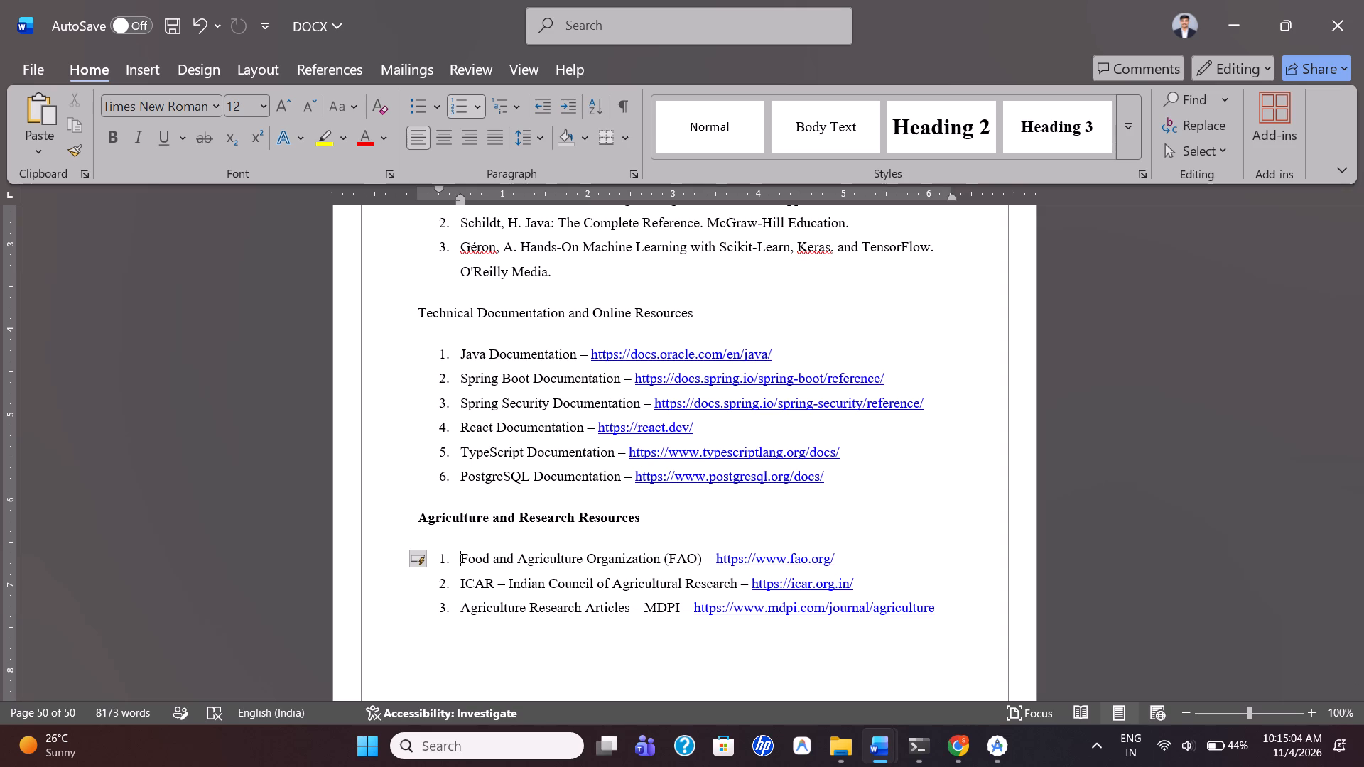
Review the shortened 7.2 Appendices – References page, from its heading through the book, documentation and agriculture lists.
{"action": "scroll", "coordinate": [446, 597], "scroll_direction": "up", "scroll_amount": 1}
{"action": "scroll", "coordinate": [443, 596], "scroll_direction": "down", "scroll_amount": 2}
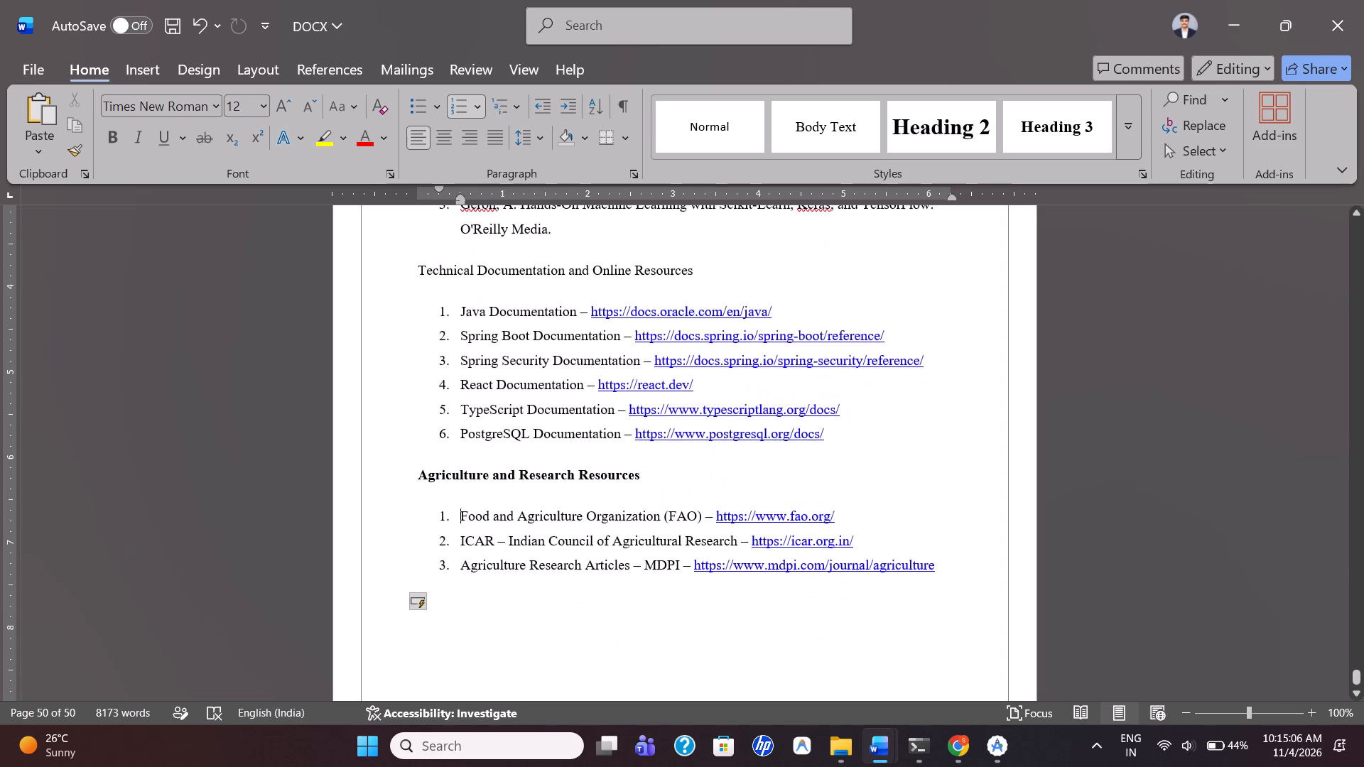
{"action": "scroll", "coordinate": [443, 596], "scroll_direction": "down", "scroll_amount": 6}
{"action": "scroll", "coordinate": [443, 599], "scroll_direction": "up", "scroll_amount": 8}
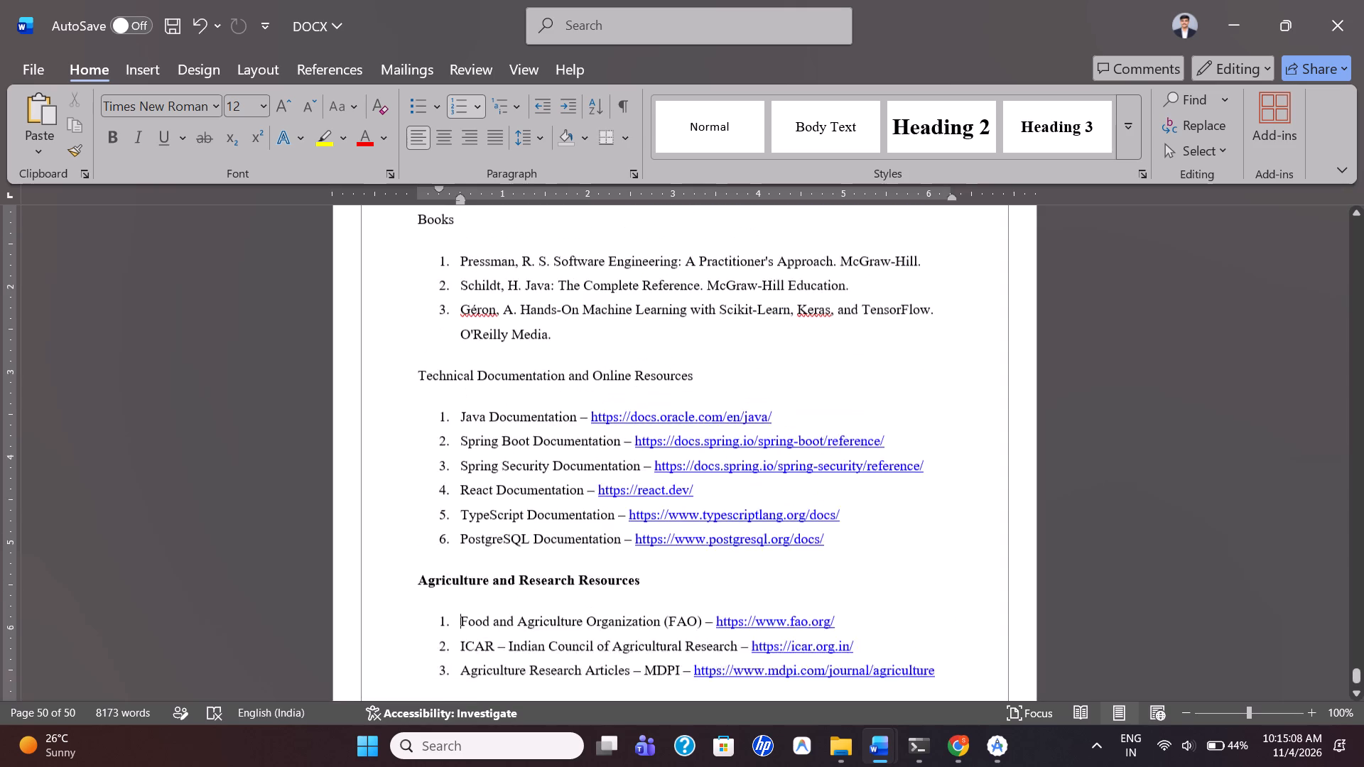
{"action": "scroll", "coordinate": [443, 599], "scroll_direction": "up", "scroll_amount": 6}
{"action": "scroll", "coordinate": [443, 598], "scroll_direction": "down", "scroll_amount": 3}
{"action": "scroll", "coordinate": [443, 598], "scroll_direction": "up", "scroll_amount": 1}
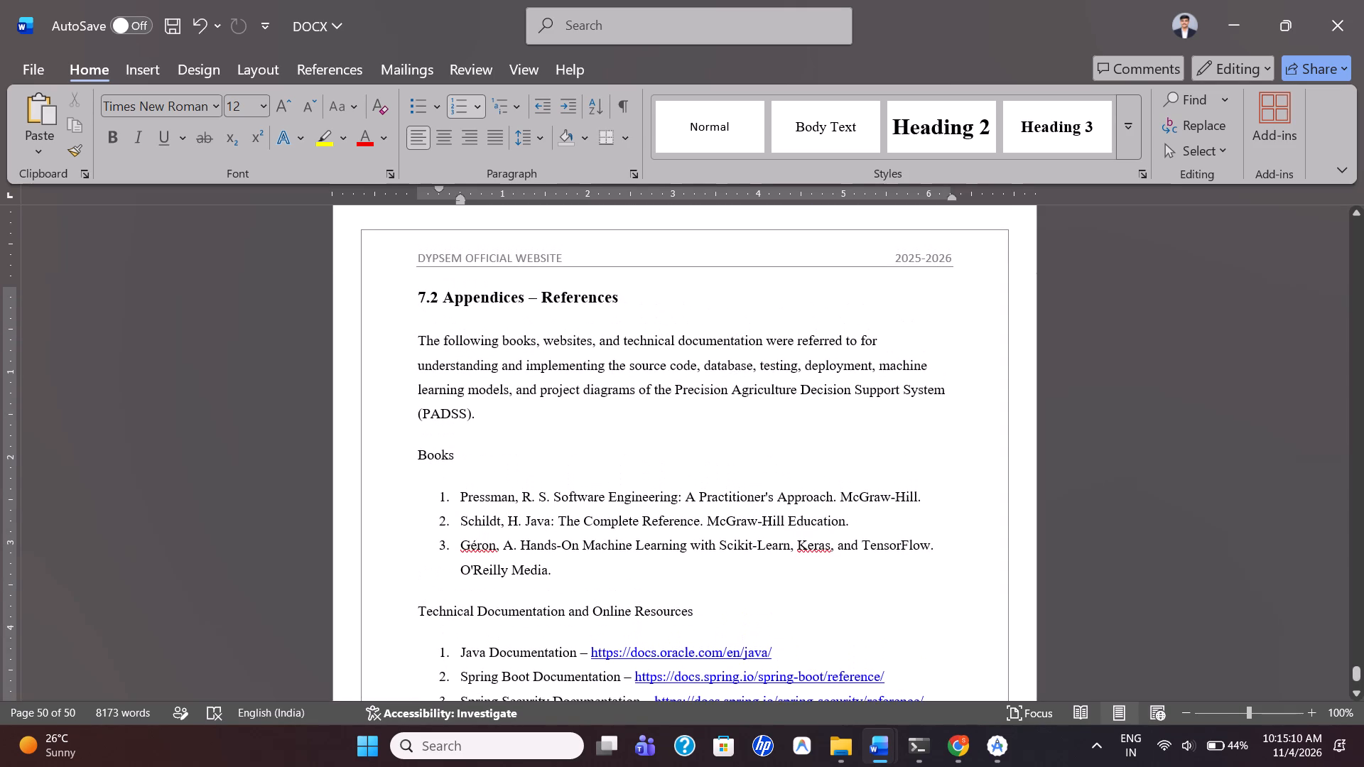
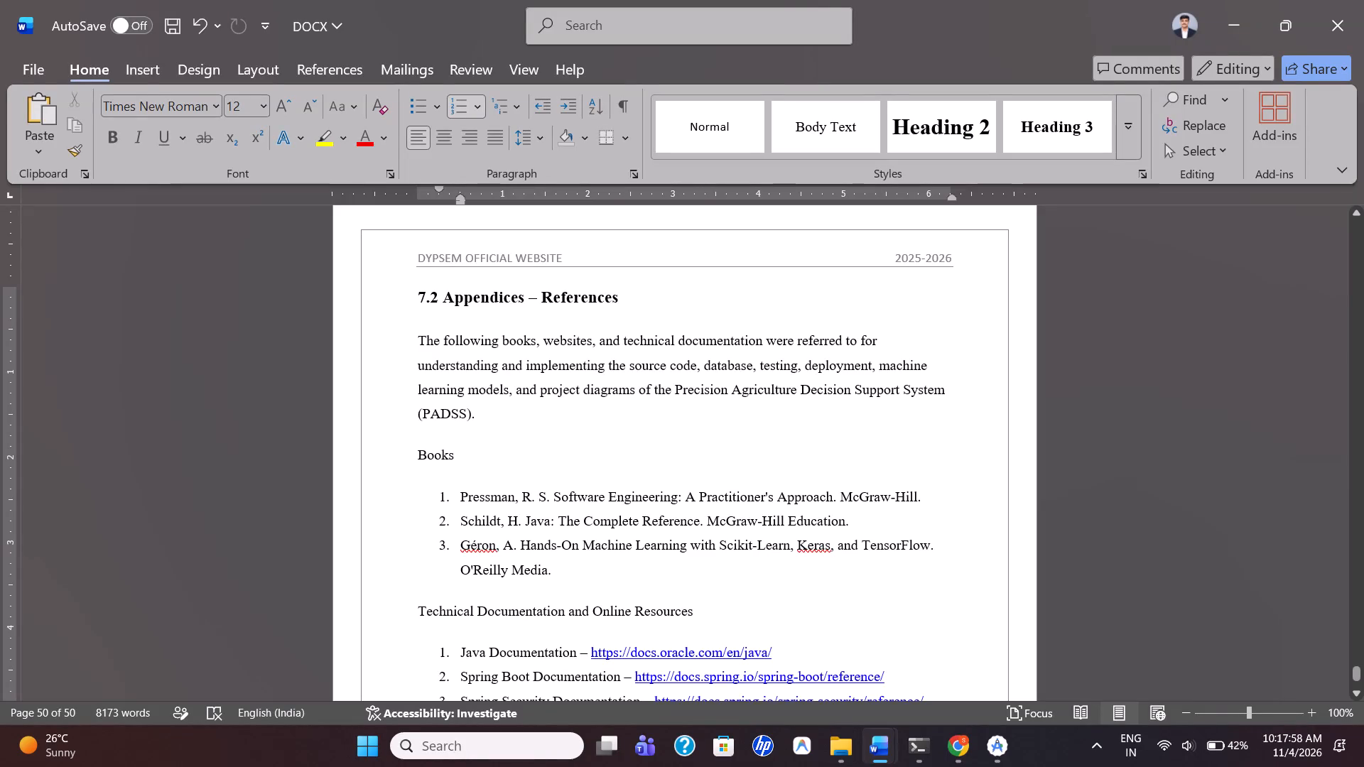
Review the end of the 7.2 Appendices – References page, from the book list through the Agriculture and Research Resources list.
{"action": "scroll", "coordinate": [486, 511], "scroll_direction": "down", "scroll_amount": 6}
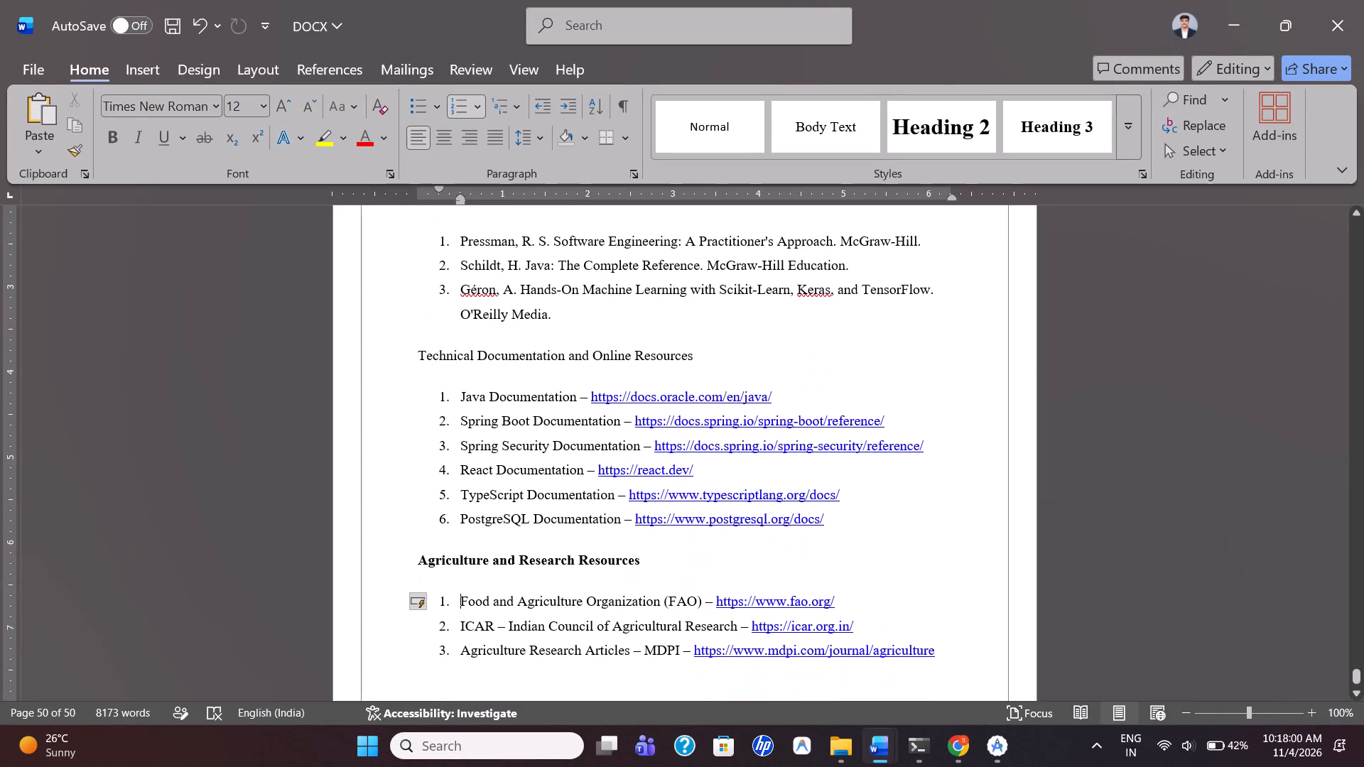
{"action": "scroll", "coordinate": [486, 511], "scroll_direction": "down", "scroll_amount": 18}
{"action": "scroll", "coordinate": [486, 523], "scroll_direction": "up", "scroll_amount": 7}
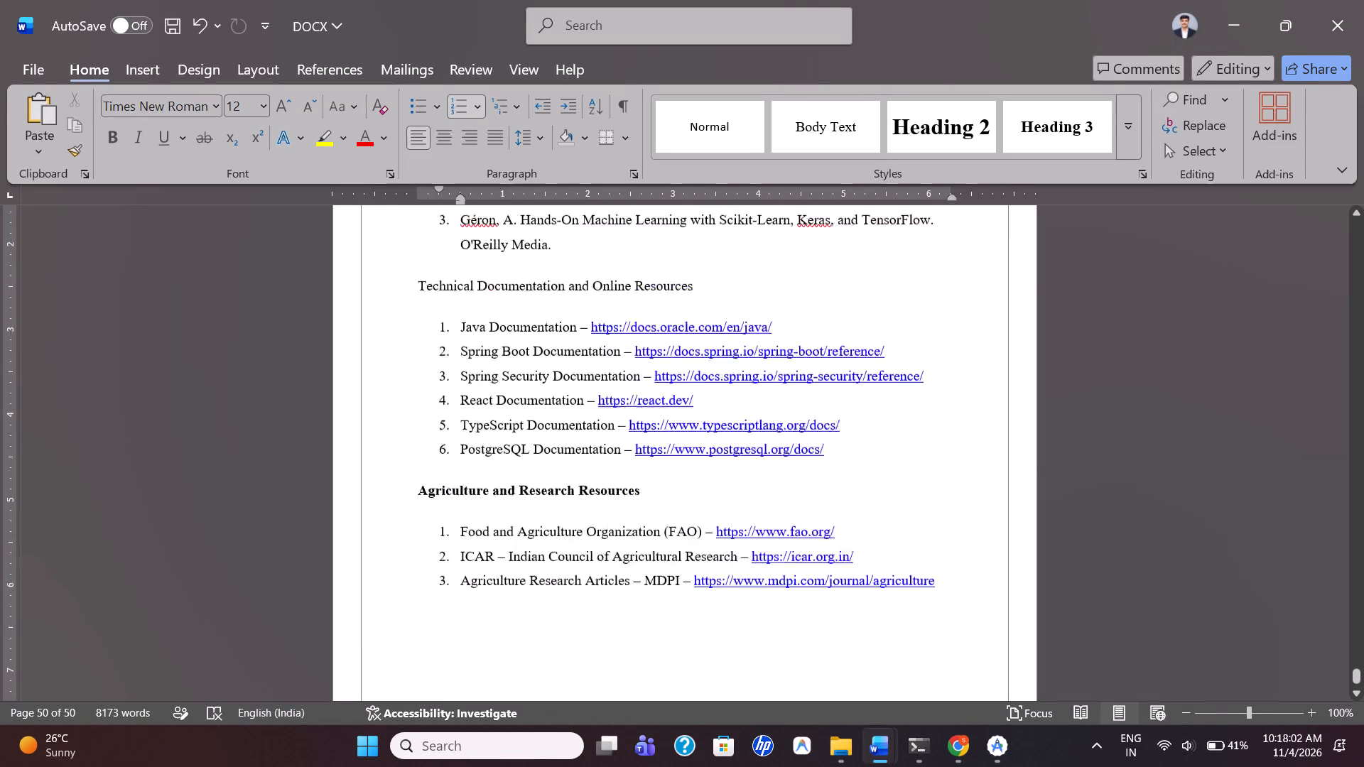
{"action": "scroll", "coordinate": [486, 523], "scroll_direction": "up", "scroll_amount": 7}
{"action": "scroll", "coordinate": [561, 500], "scroll_direction": "down", "scroll_amount": 12}
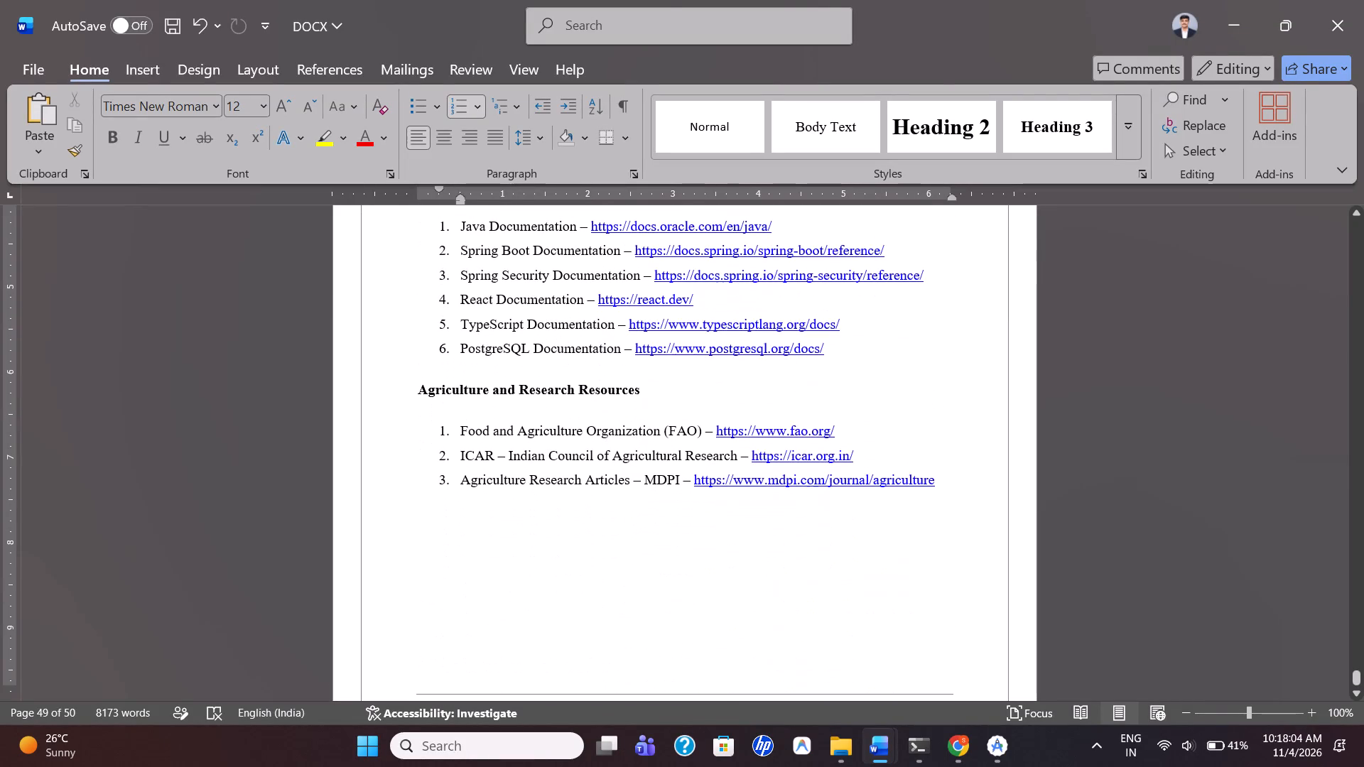
Switch to the DYPSEM Docx Final (4) document and examine its 7.3 References section and Code Screenshots pages.
{"action": "left_click", "coordinate": [908, 682]}
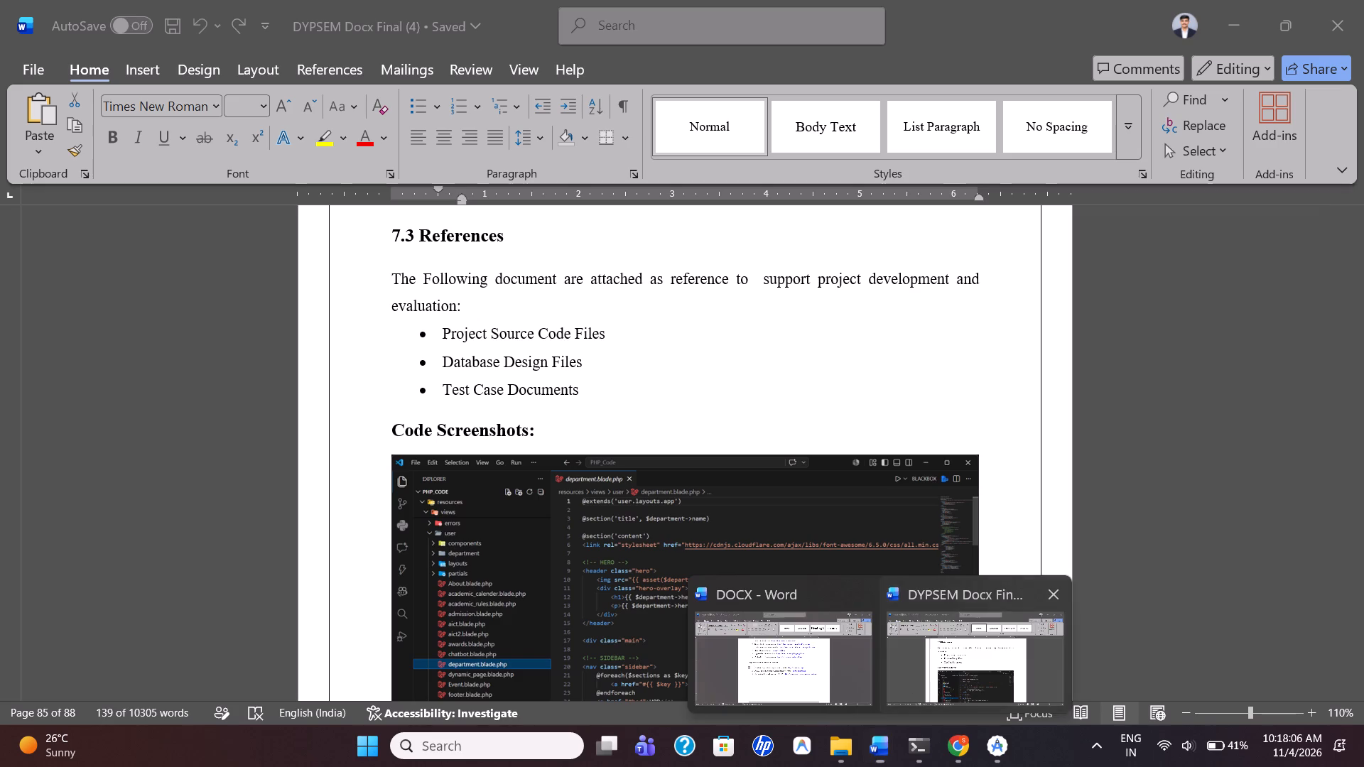
{"action": "scroll", "coordinate": [673, 533], "scroll_direction": "down", "scroll_amount": 3}
{"action": "scroll", "coordinate": [669, 533], "scroll_direction": "up", "scroll_amount": 5}
{"action": "scroll", "coordinate": [669, 533], "scroll_direction": "down", "scroll_amount": 2}
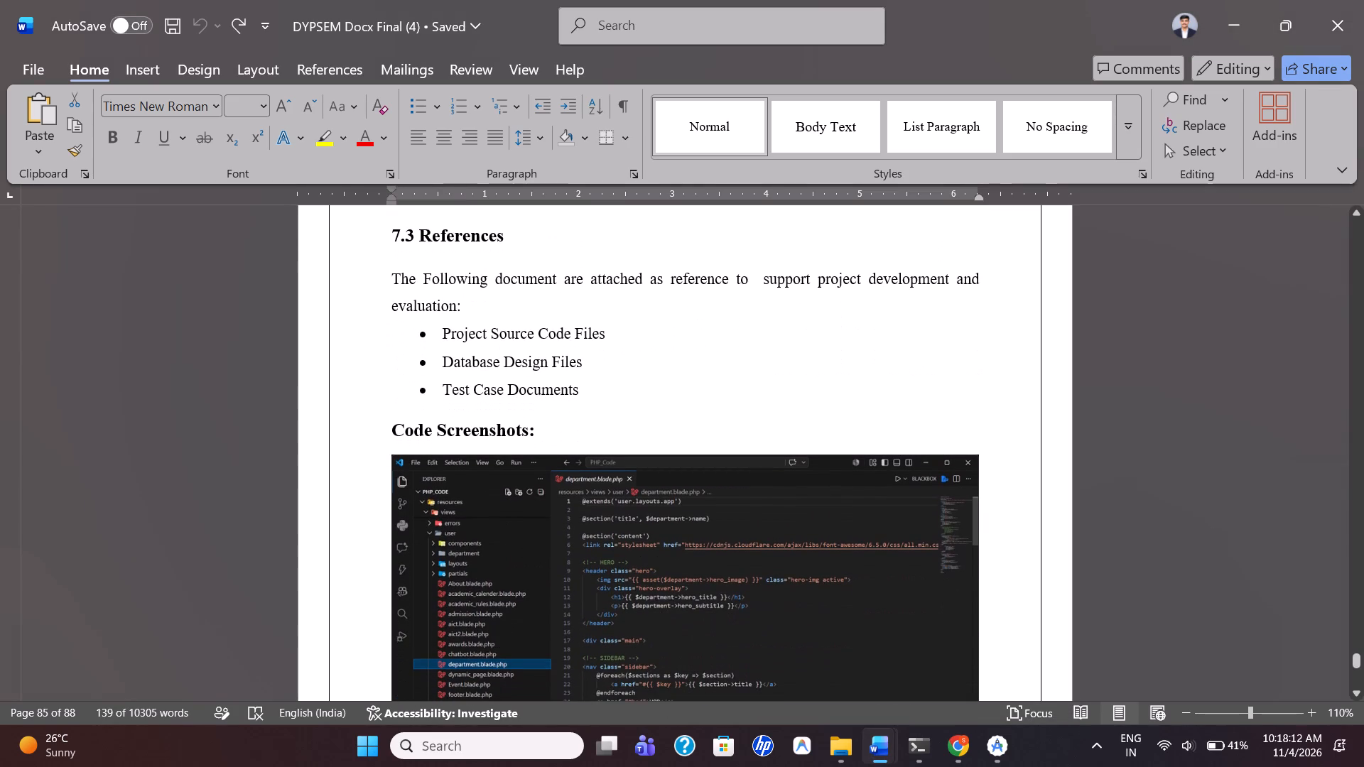
{"action": "scroll", "coordinate": [669, 533], "scroll_direction": "down", "scroll_amount": 19}
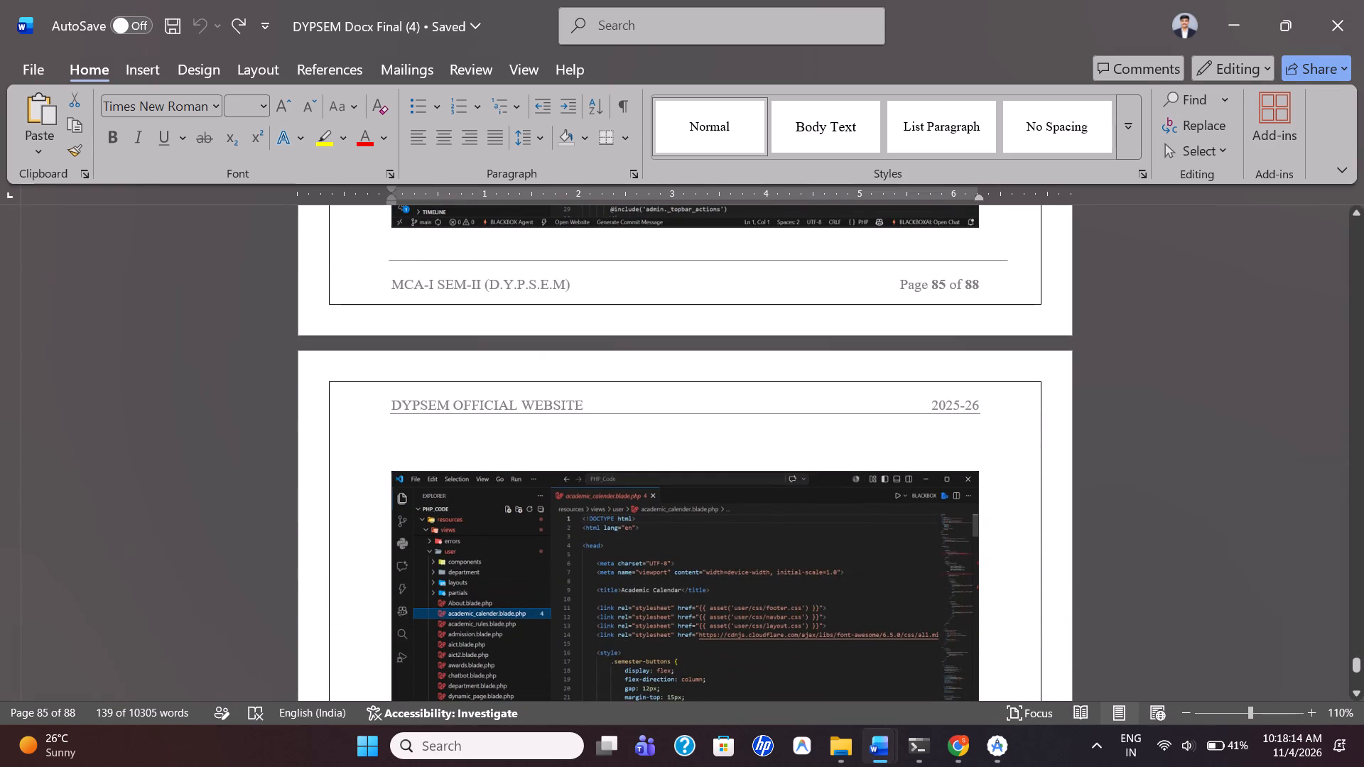
{"action": "scroll", "coordinate": [670, 532], "scroll_direction": "down", "scroll_amount": 16}
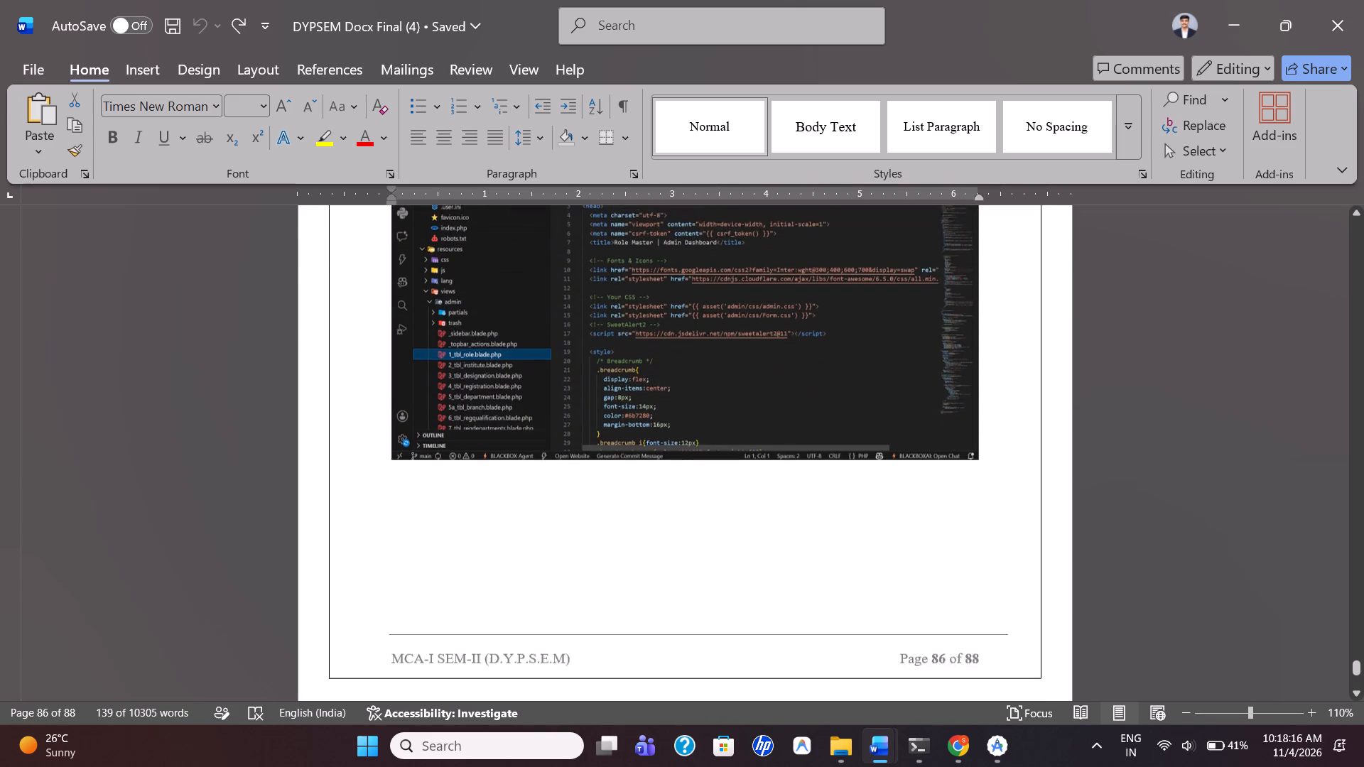
Examine the Database Screenshot pages of the DYPSEM report through to its last page.
{"action": "scroll", "coordinate": [669, 533], "scroll_direction": "down", "scroll_amount": 6}
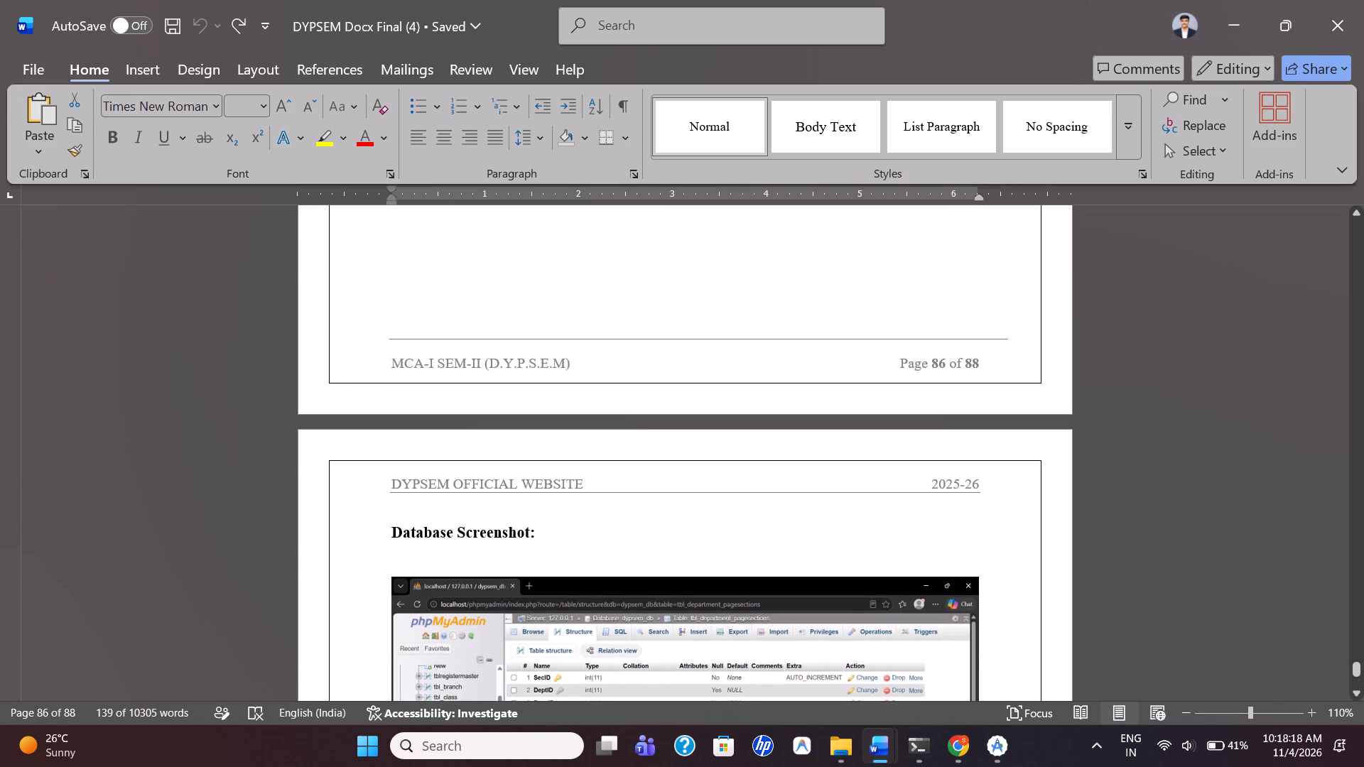
{"action": "scroll", "coordinate": [669, 532], "scroll_direction": "down", "scroll_amount": 7}
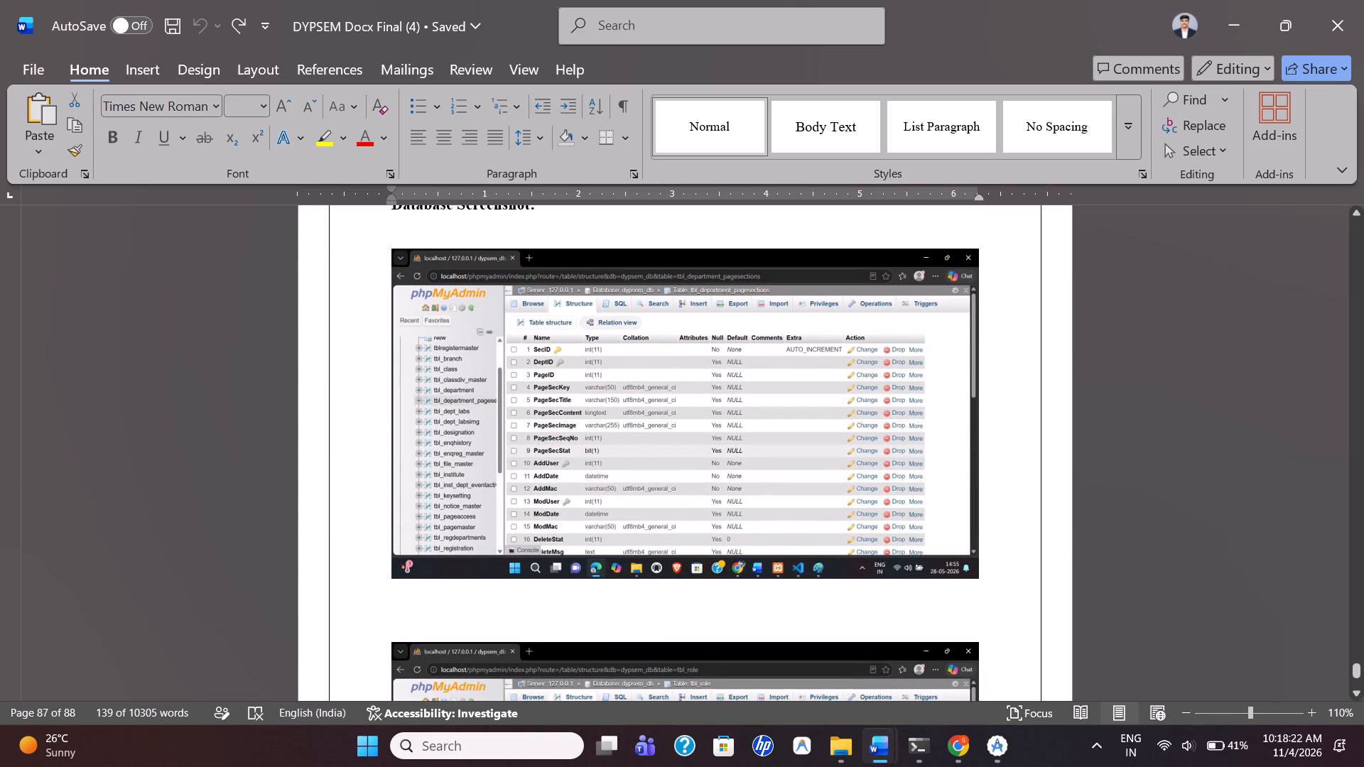
{"action": "scroll", "coordinate": [664, 533], "scroll_direction": "down", "scroll_amount": 2}
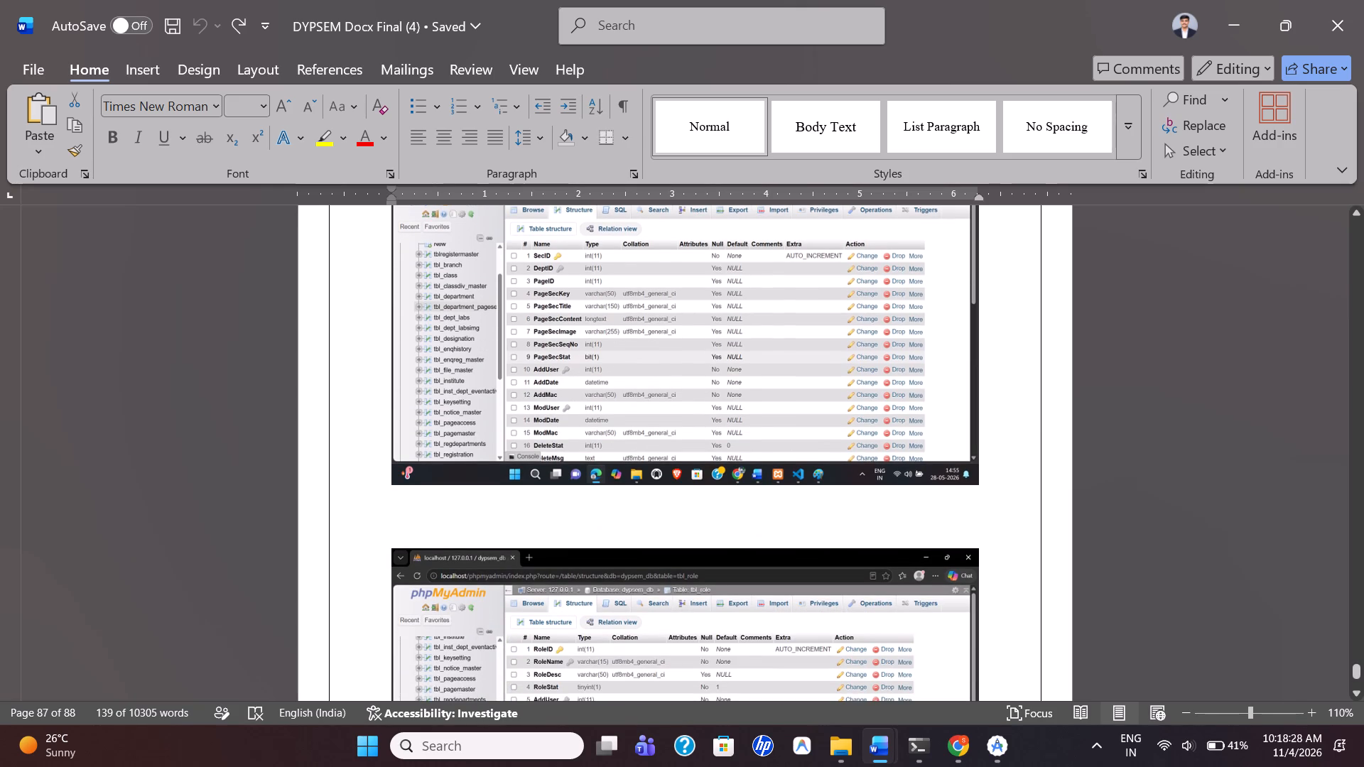
{"action": "scroll", "coordinate": [634, 575], "scroll_direction": "down", "scroll_amount": 6}
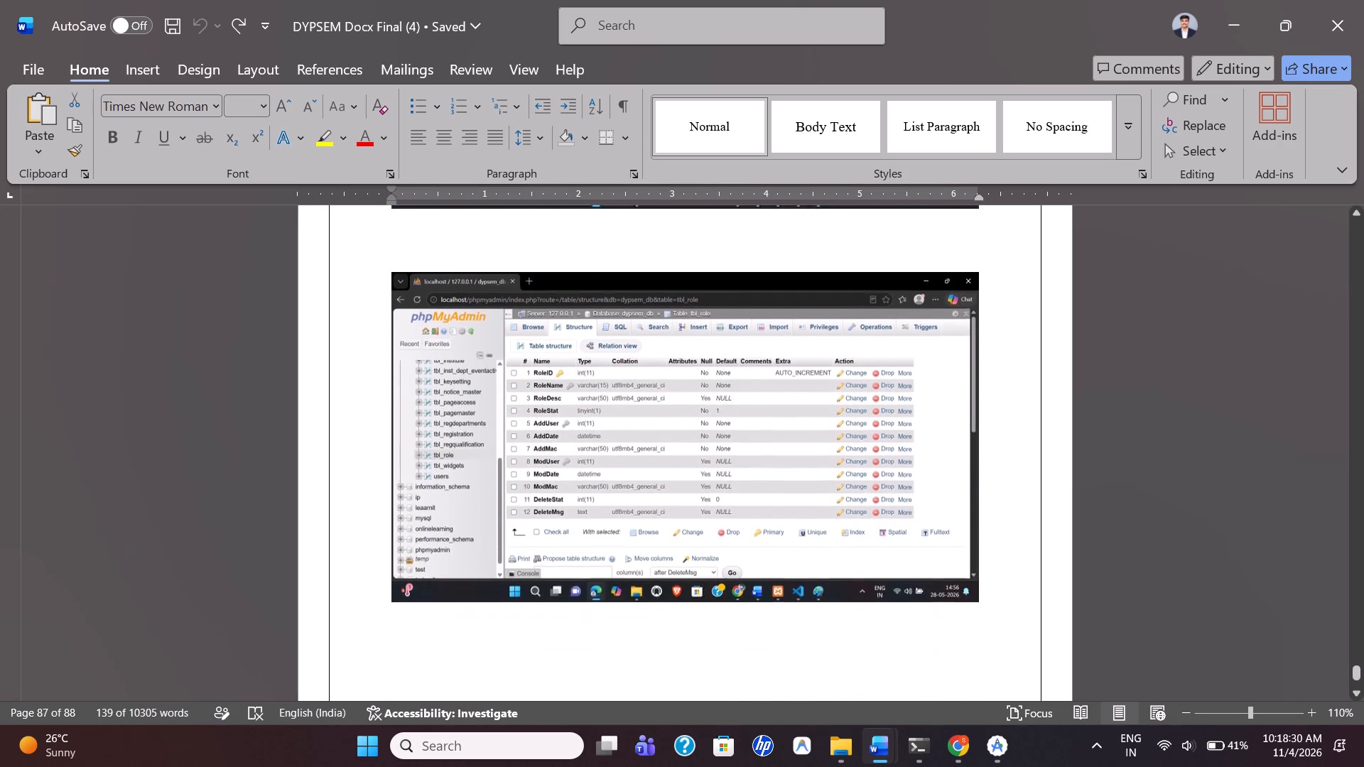
{"action": "scroll", "coordinate": [630, 576], "scroll_direction": "down", "scroll_amount": 11}
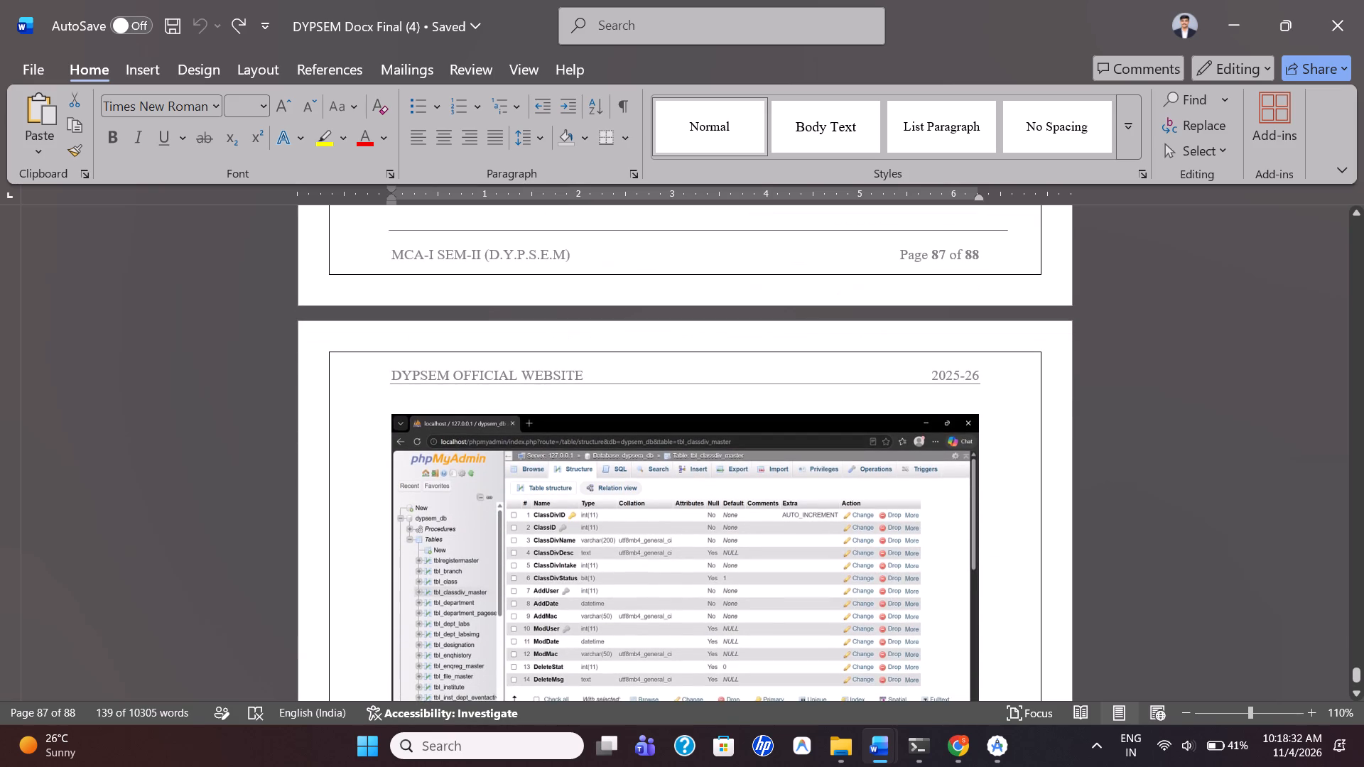
{"action": "scroll", "coordinate": [630, 576], "scroll_direction": "down", "scroll_amount": 6}
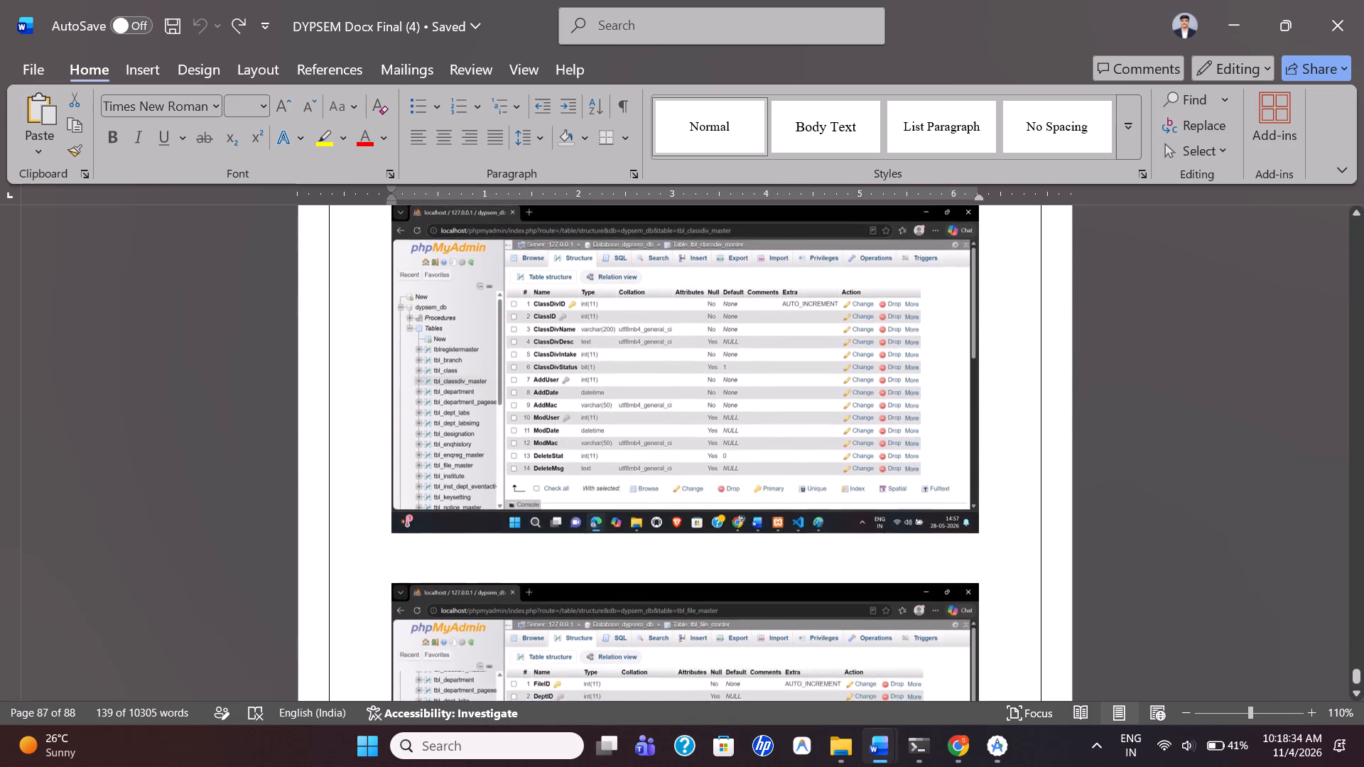
{"action": "scroll", "coordinate": [630, 576], "scroll_direction": "down", "scroll_amount": 17}
{"action": "left_click", "coordinate": [630, 575]}
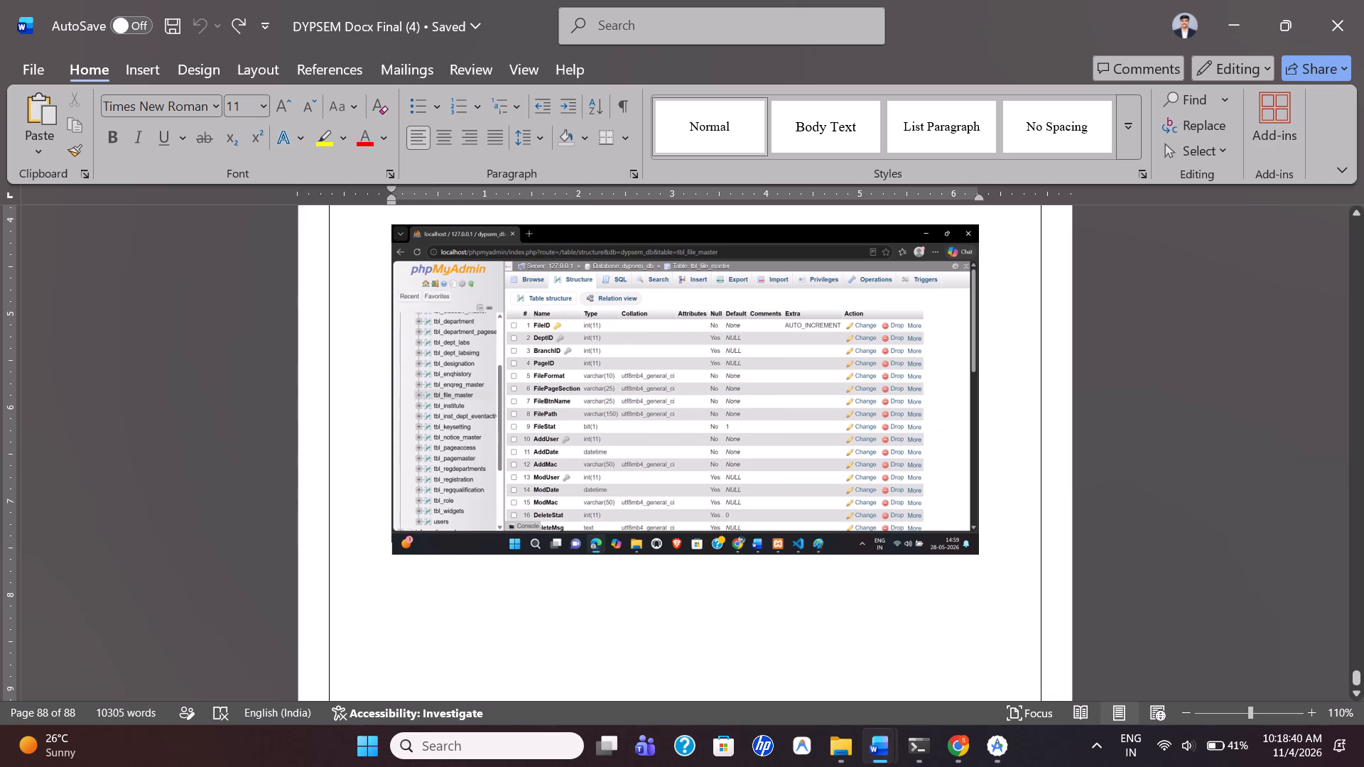
{"action": "scroll", "coordinate": [630, 574], "scroll_direction": "down", "scroll_amount": 6}
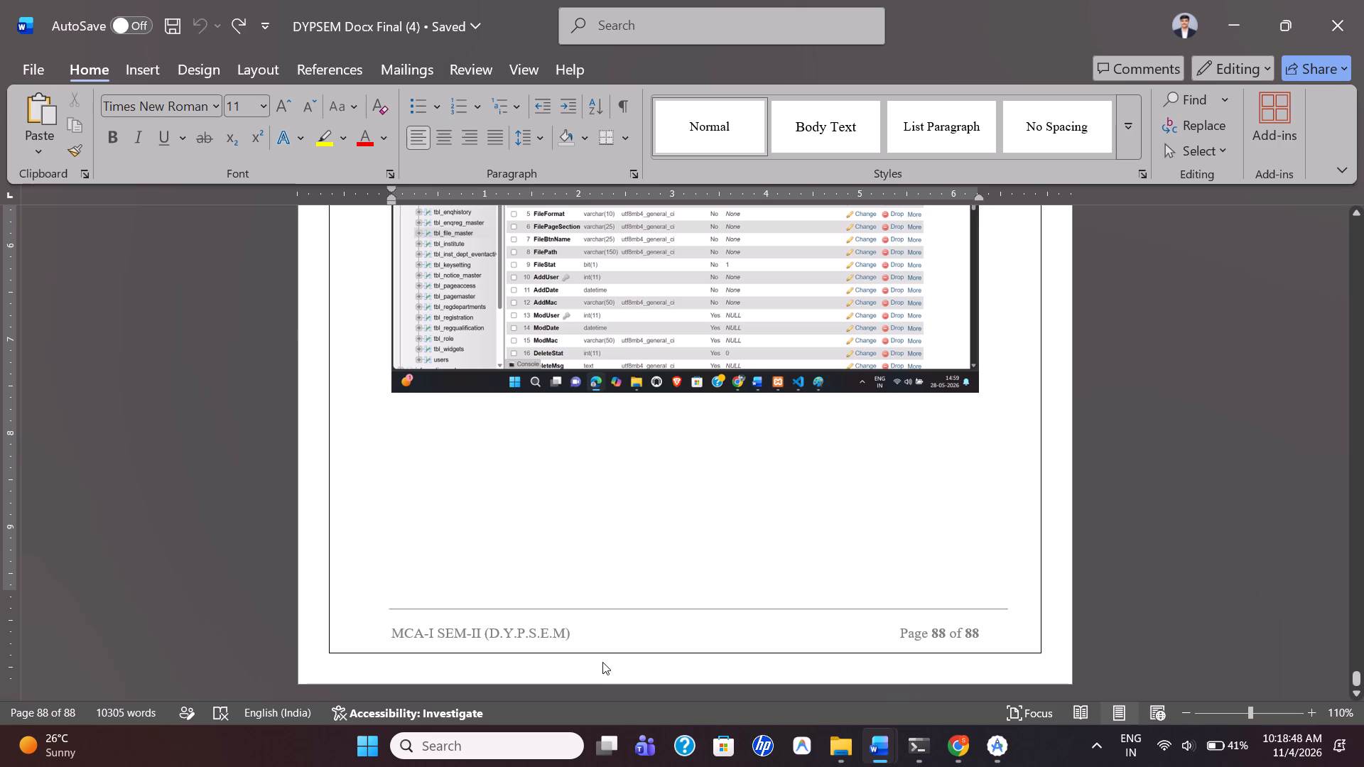
{"action": "scroll", "coordinate": [600, 663], "scroll_direction": "down", "scroll_amount": 6}
{"action": "scroll", "coordinate": [595, 668], "scroll_direction": "up", "scroll_amount": 7}
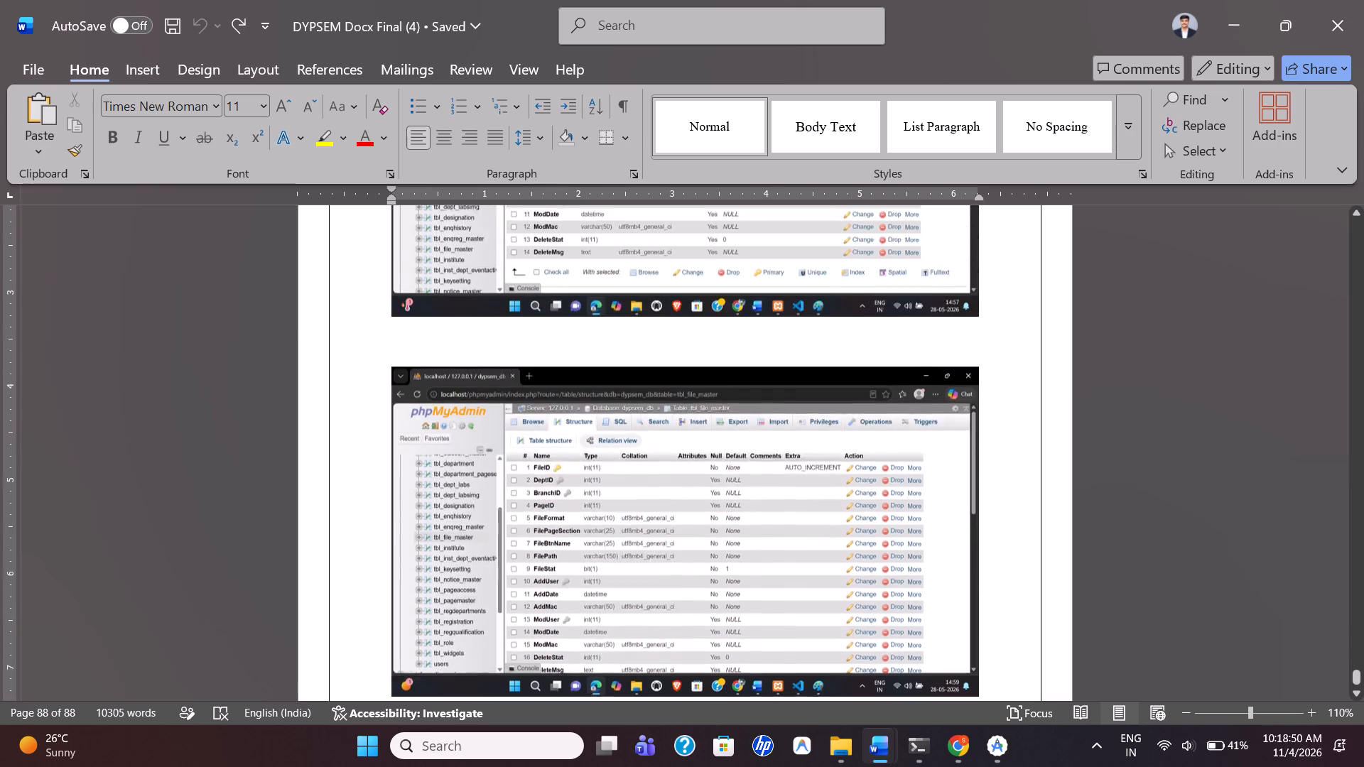
{"action": "scroll", "coordinate": [595, 668], "scroll_direction": "down", "scroll_amount": 2}
{"action": "scroll", "coordinate": [595, 668], "scroll_direction": "up", "scroll_amount": 7}
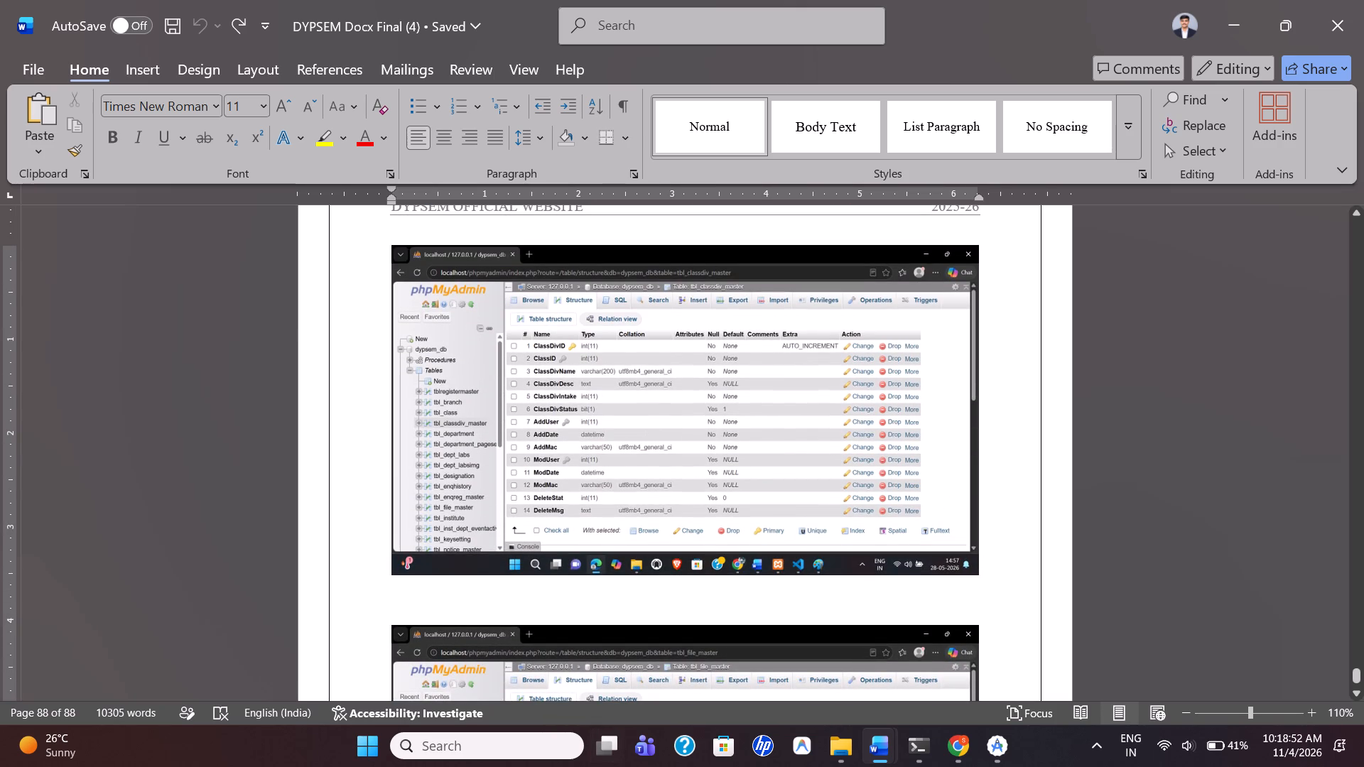
Look back through the DYPSEM report from the database and code screenshots to the 7.2 Appendices section and its appendix lists.
{"action": "left_click", "coordinate": [657, 609]}
{"action": "scroll", "coordinate": [657, 608], "scroll_direction": "up", "scroll_amount": 2}
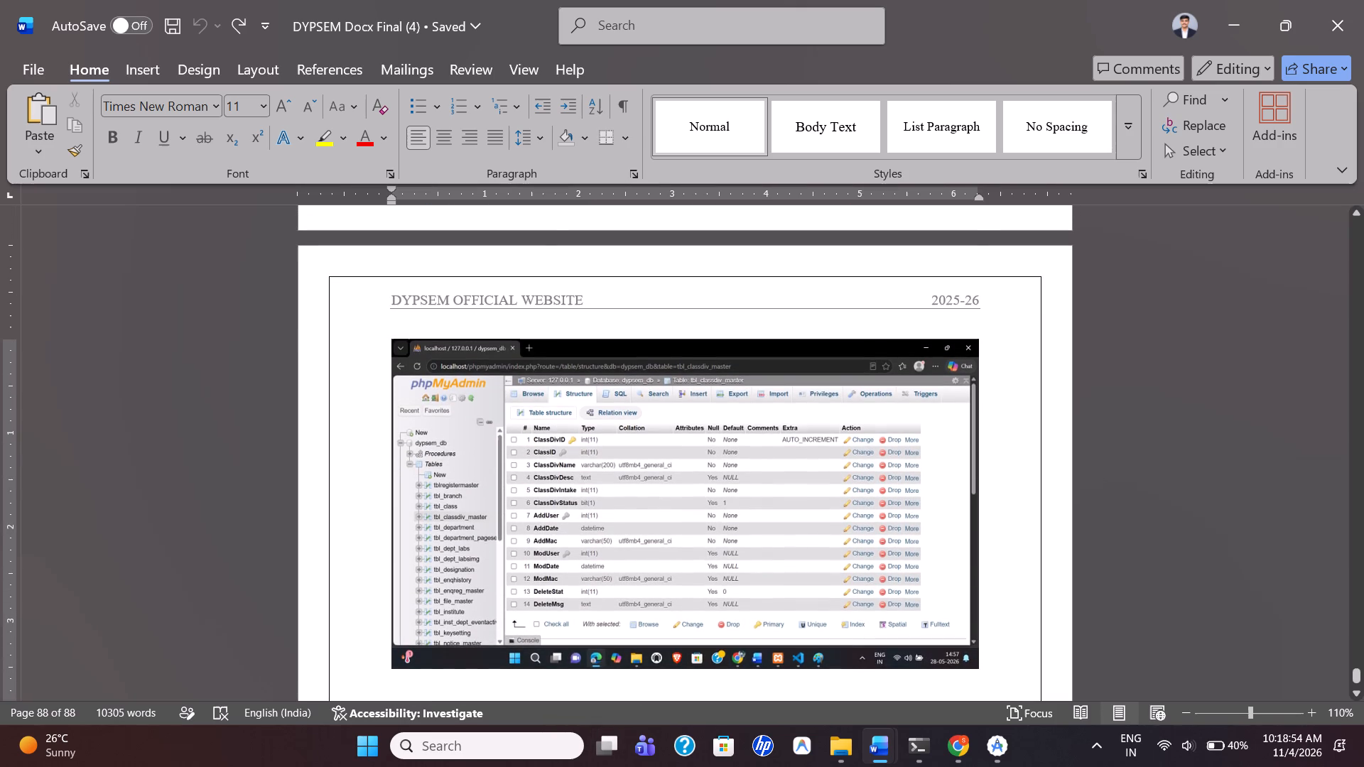
{"action": "scroll", "coordinate": [657, 608], "scroll_direction": "up", "scroll_amount": 20}
{"action": "scroll", "coordinate": [657, 608], "scroll_direction": "up", "scroll_amount": 10}
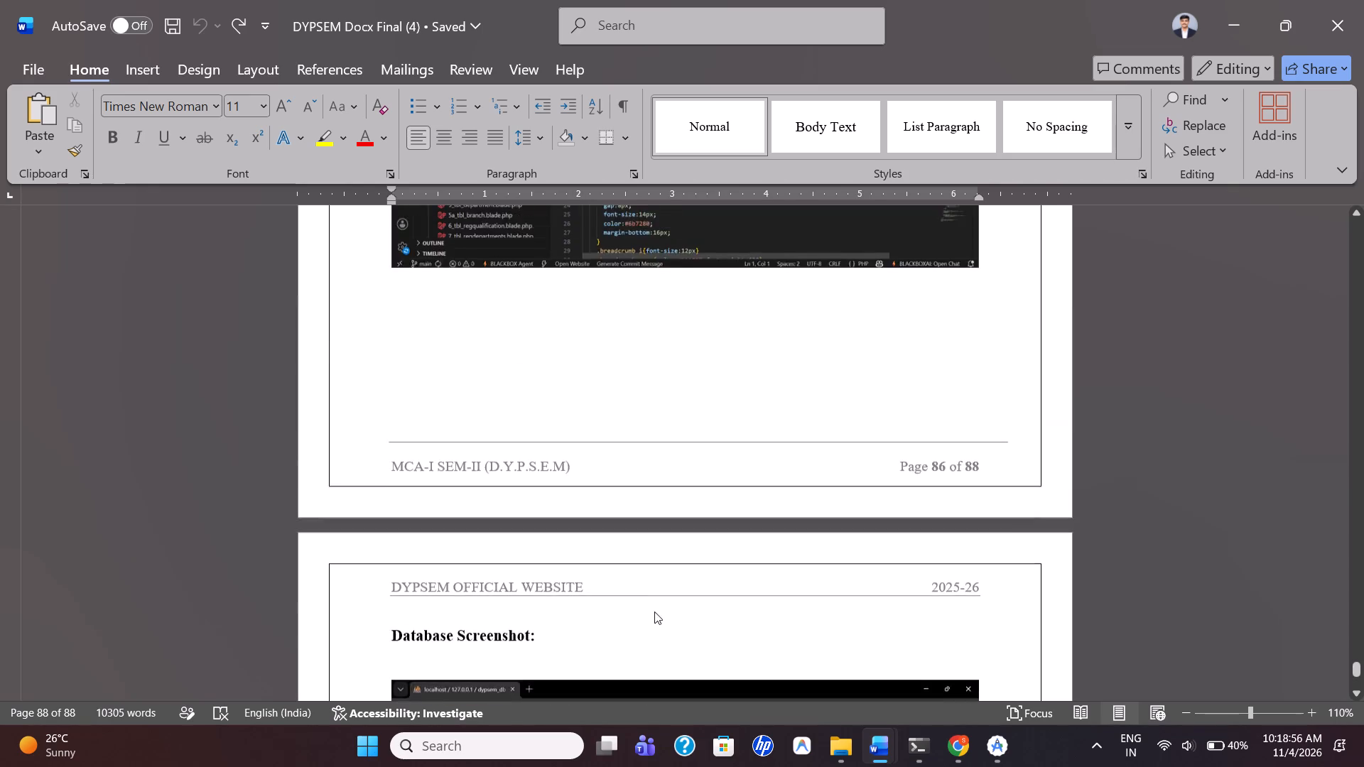
{"action": "scroll", "coordinate": [654, 611], "scroll_direction": "up", "scroll_amount": 2}
{"action": "scroll", "coordinate": [654, 611], "scroll_direction": "down", "scroll_amount": 3}
{"action": "scroll", "coordinate": [654, 611], "scroll_direction": "up", "scroll_amount": 20}
{"action": "scroll", "coordinate": [654, 611], "scroll_direction": "up", "scroll_amount": 1}
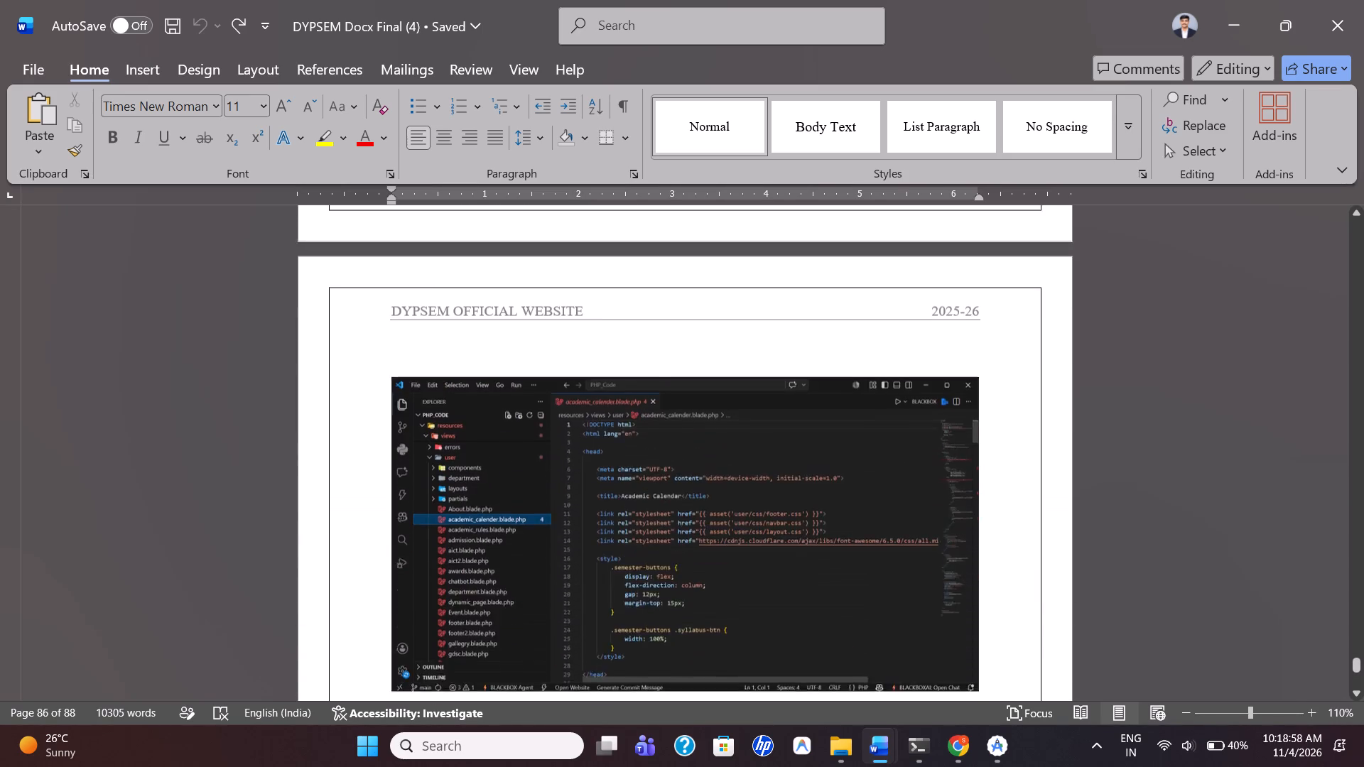
{"action": "scroll", "coordinate": [654, 609], "scroll_direction": "up", "scroll_amount": 18}
{"action": "scroll", "coordinate": [650, 610], "scroll_direction": "up", "scroll_amount": 7}
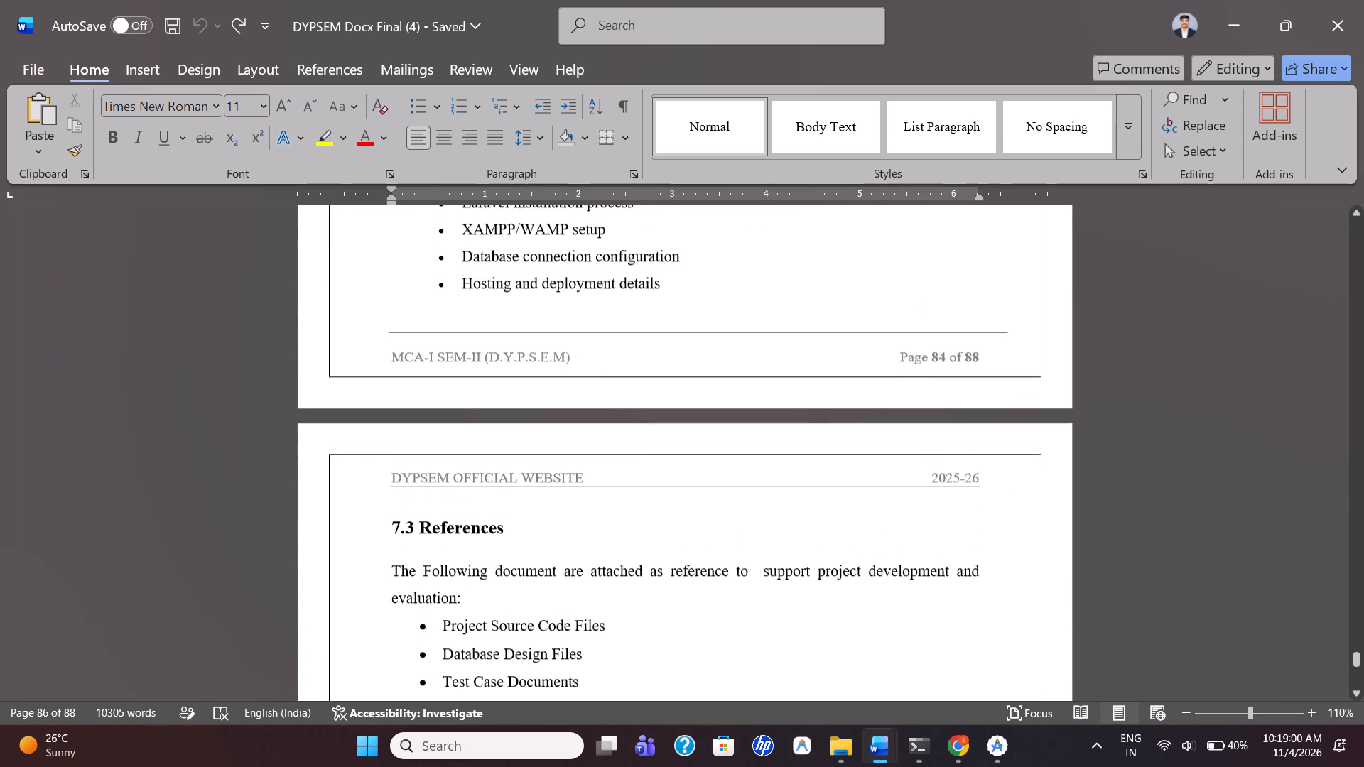
{"action": "scroll", "coordinate": [650, 610], "scroll_direction": "up", "scroll_amount": 17}
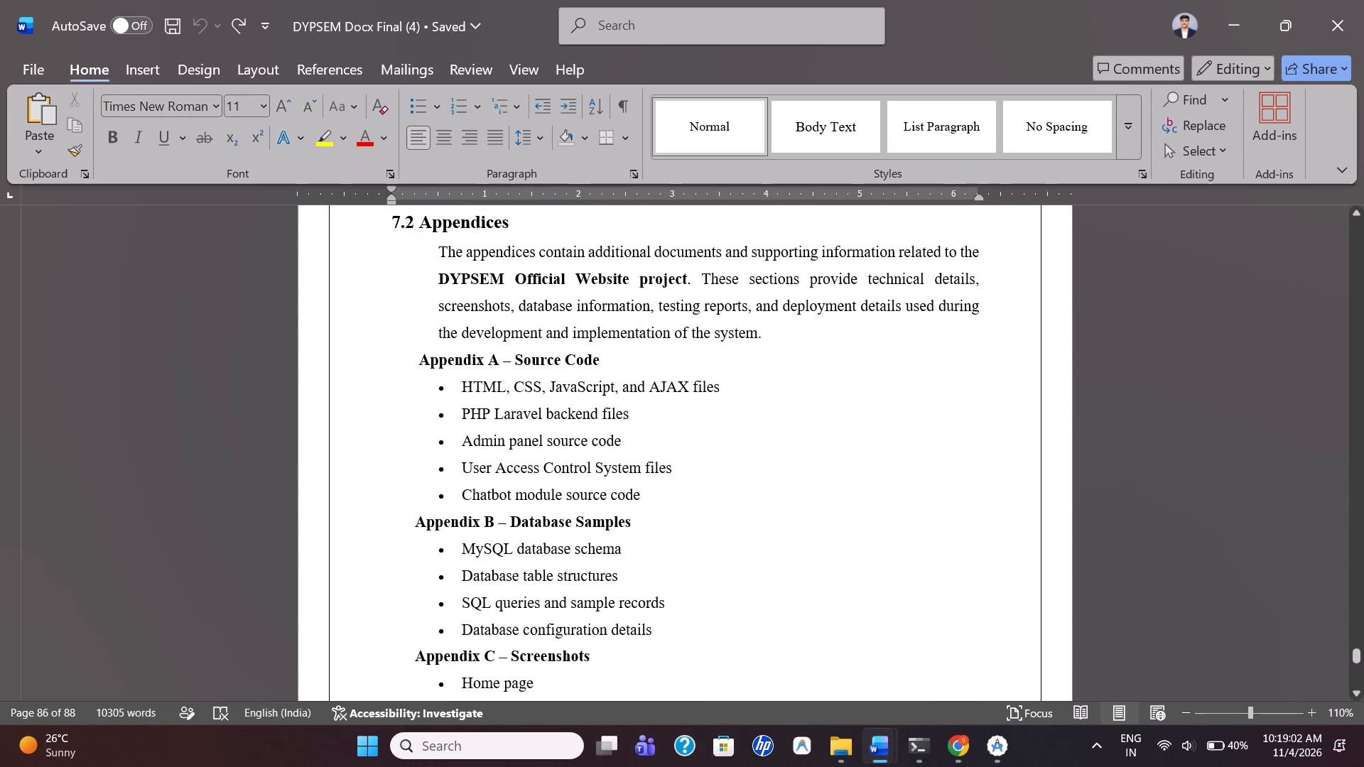
{"action": "scroll", "coordinate": [650, 611], "scroll_direction": "up", "scroll_amount": 5}
{"action": "scroll", "coordinate": [670, 695], "scroll_direction": "down", "scroll_amount": 2}
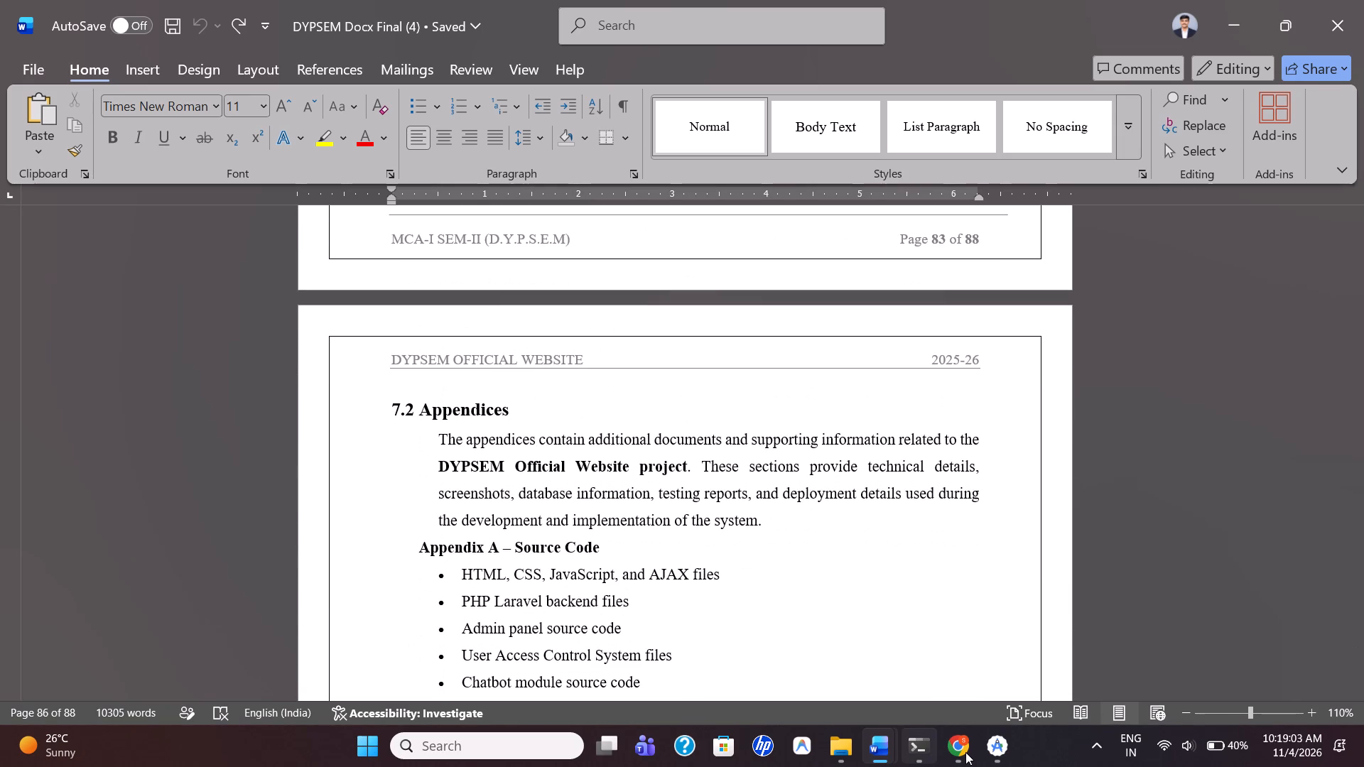
Switch back to the DOCX report and check the font size of the 7.2 Appendices – References heading.
{"action": "left_click", "coordinate": [808, 677]}
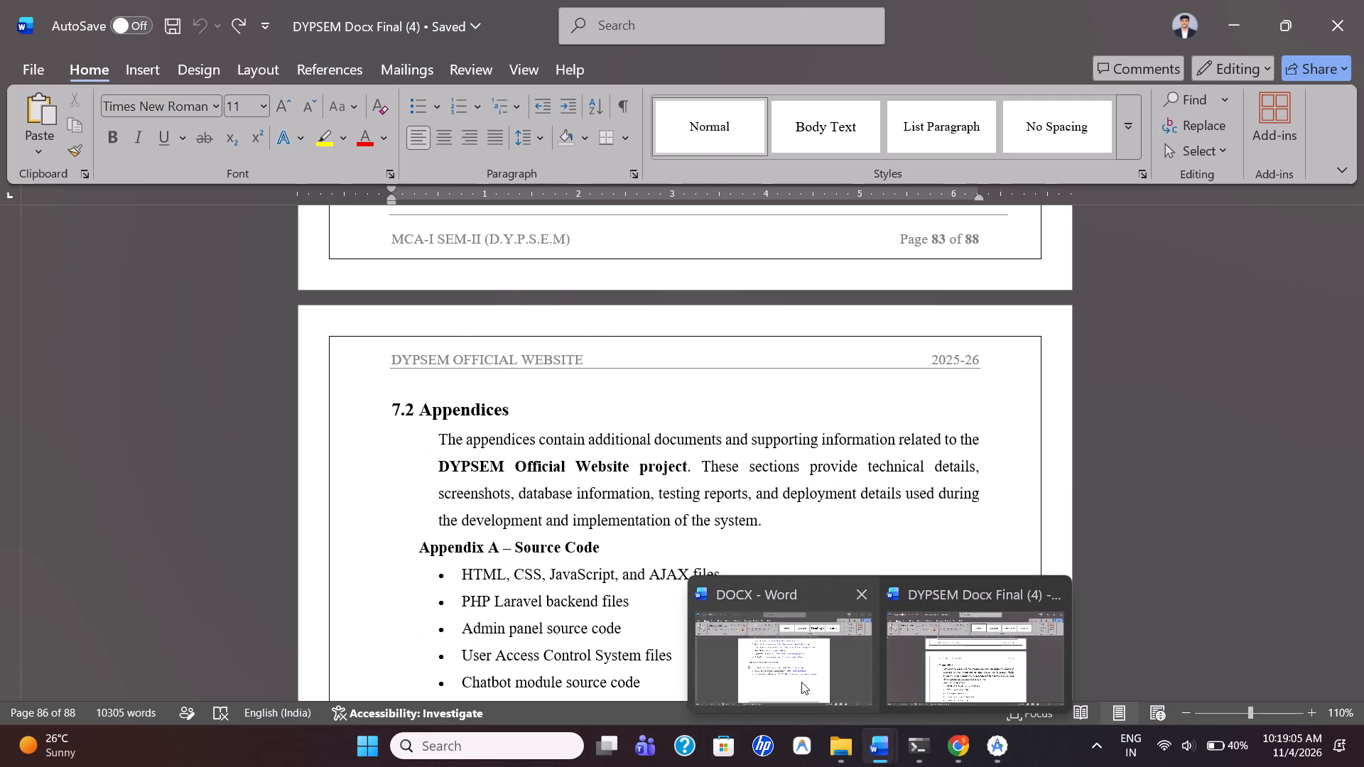
{"action": "scroll", "coordinate": [801, 682], "scroll_direction": "down", "scroll_amount": 6}
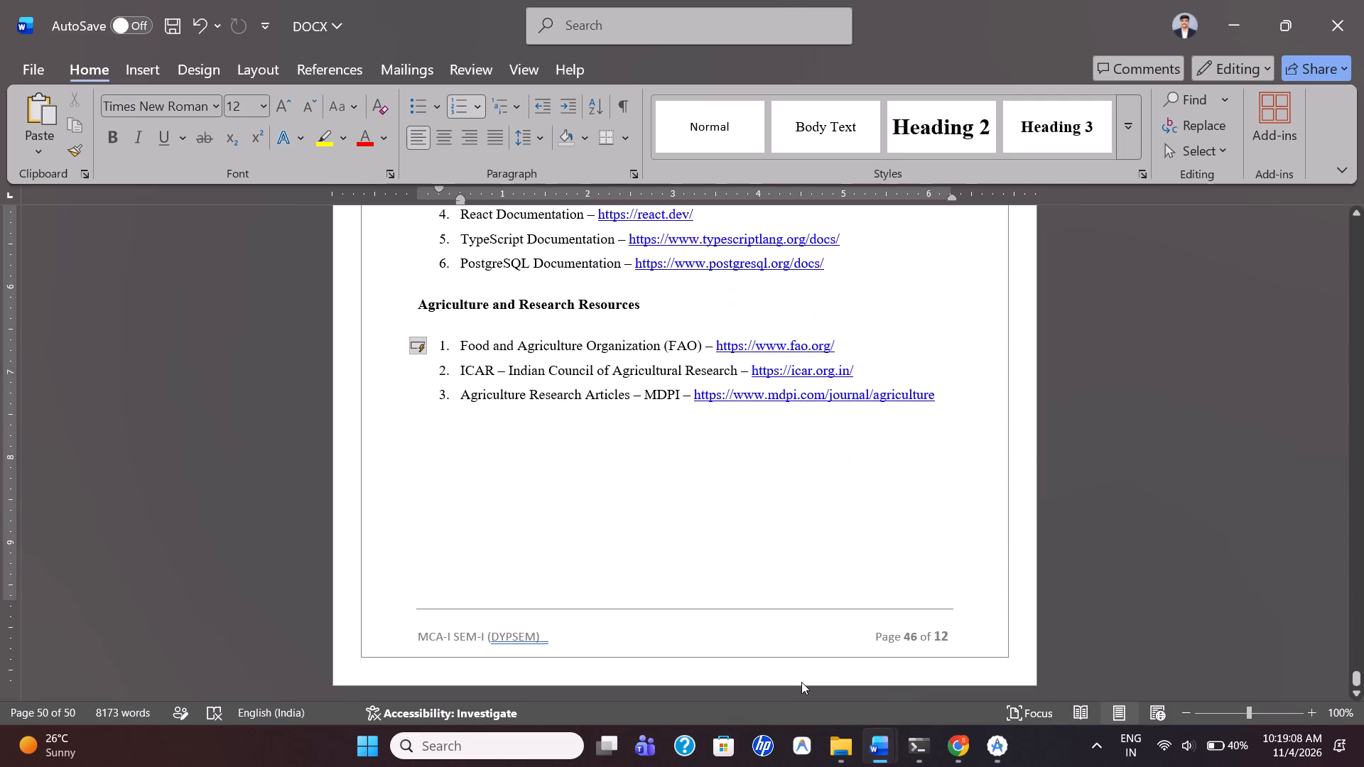
{"action": "scroll", "coordinate": [801, 680], "scroll_direction": "up", "scroll_amount": 14}
{"action": "left_click", "coordinate": [624, 387]}
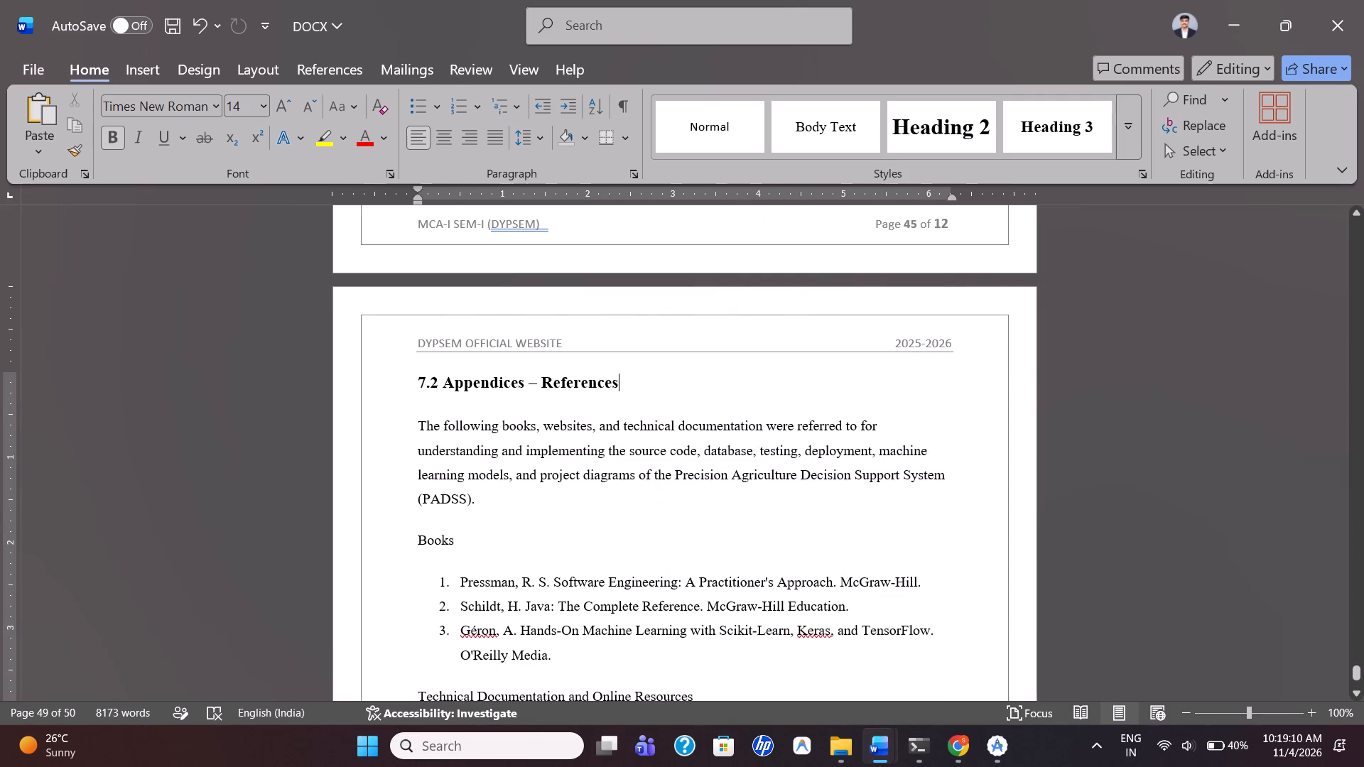
{"action": "left_click_drag", "start_coordinate": [621, 378], "coordinate": [395, 377]}
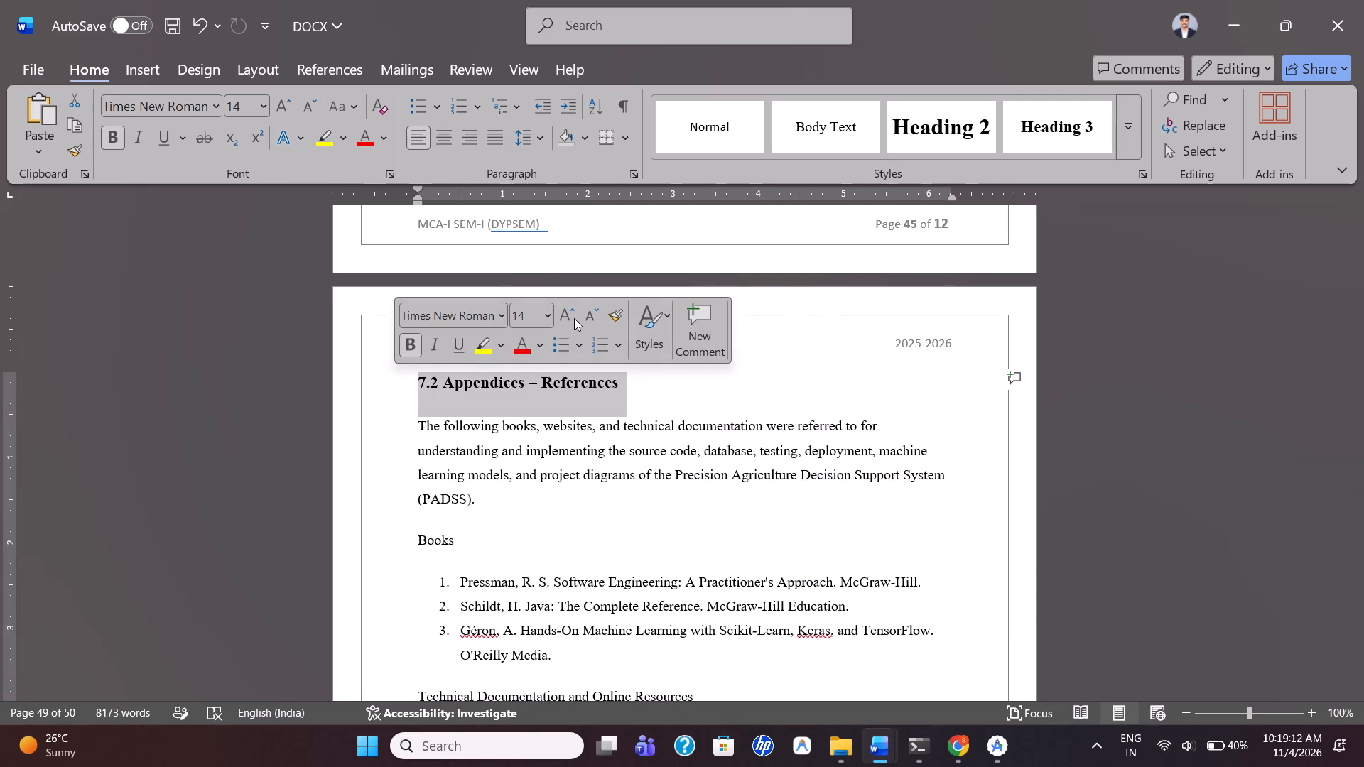
{"action": "left_click", "coordinate": [538, 429]}
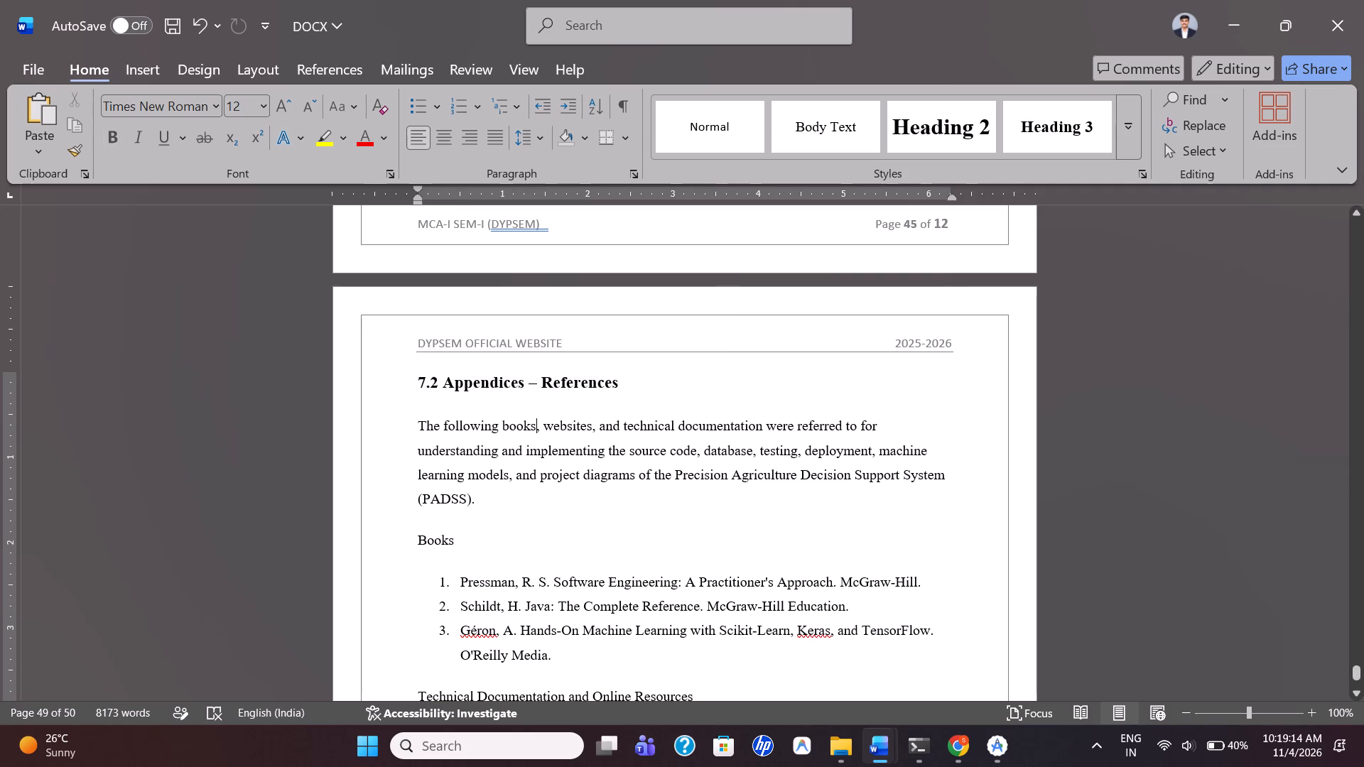
Increase the 7.1 Bibliography heading's font size to 14.
{"action": "scroll", "coordinate": [538, 445], "scroll_direction": "up", "scroll_amount": 13}
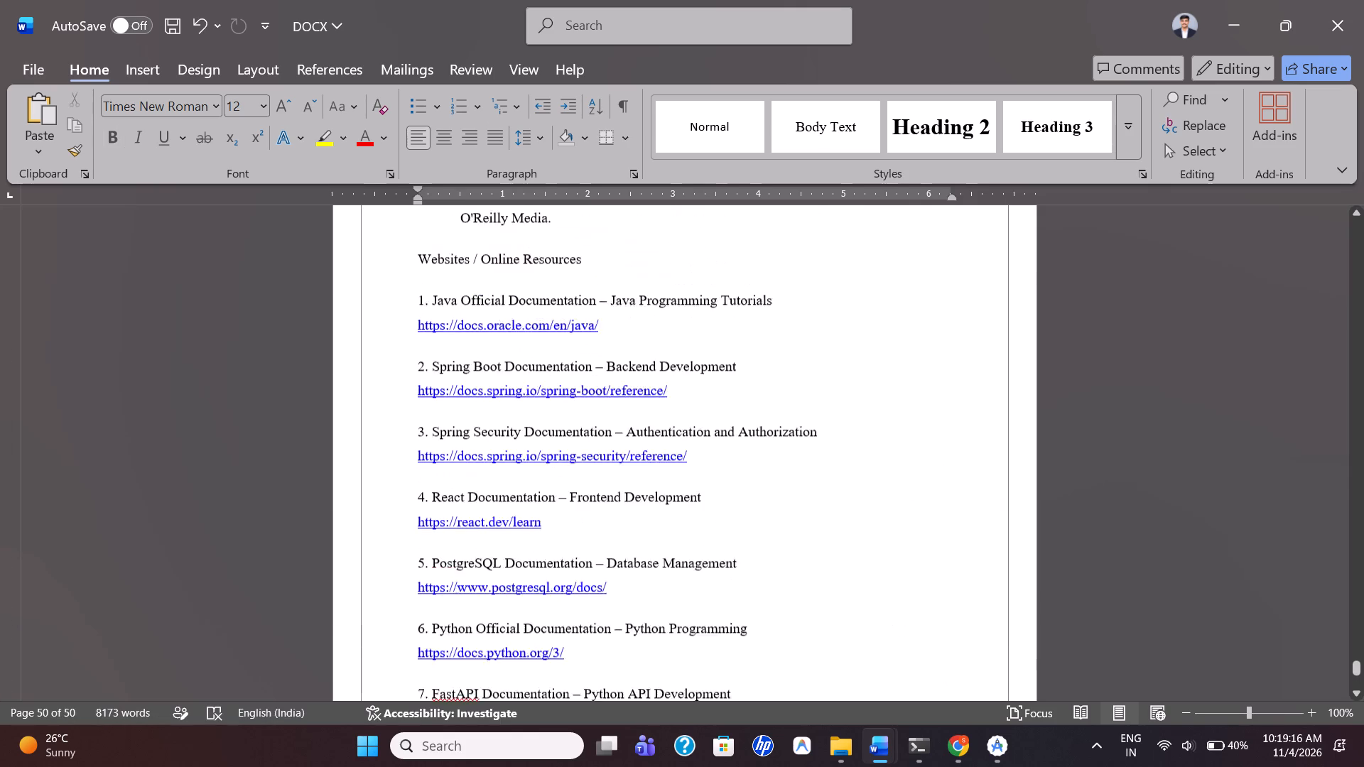
{"action": "scroll", "coordinate": [538, 447], "scroll_direction": "up", "scroll_amount": 12}
{"action": "left_click", "coordinate": [536, 445]}
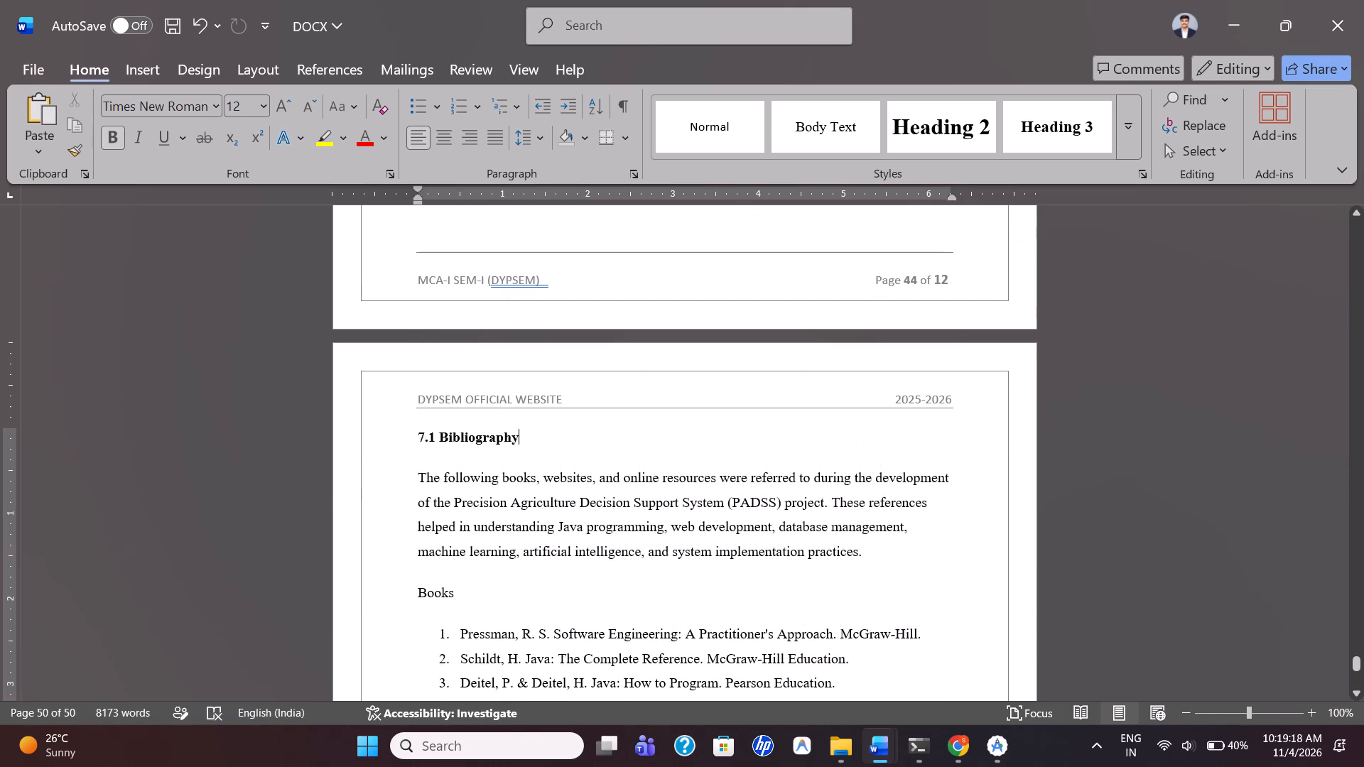
{"action": "left_click_drag", "start_coordinate": [536, 445], "coordinate": [417, 431]}
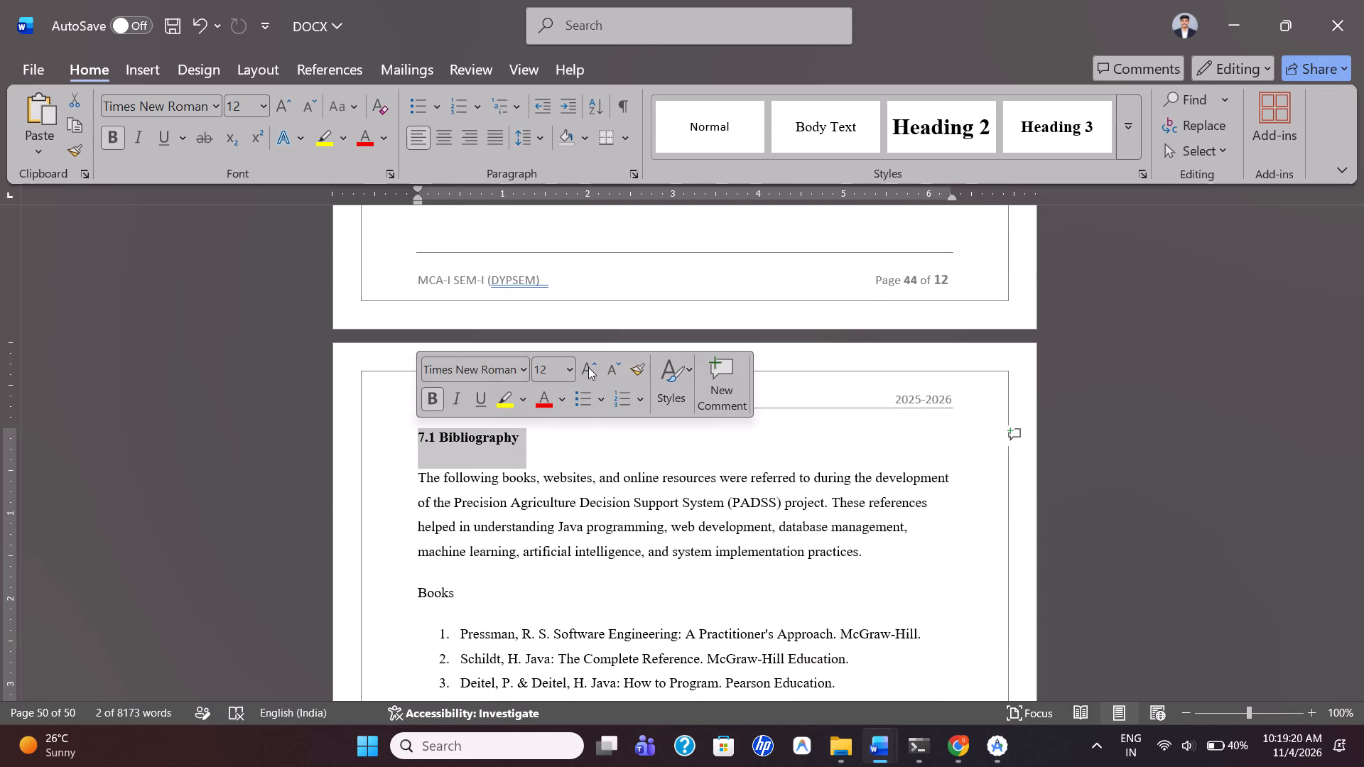
{"action": "left_click", "coordinate": [588, 367]}
Review the pages from the 7.1 Bibliography online resources through the 7.2 Appendices – References lists.
{"action": "scroll", "coordinate": [573, 496], "scroll_direction": "down", "scroll_amount": 20}
{"action": "scroll", "coordinate": [573, 496], "scroll_direction": "down", "scroll_amount": 3}
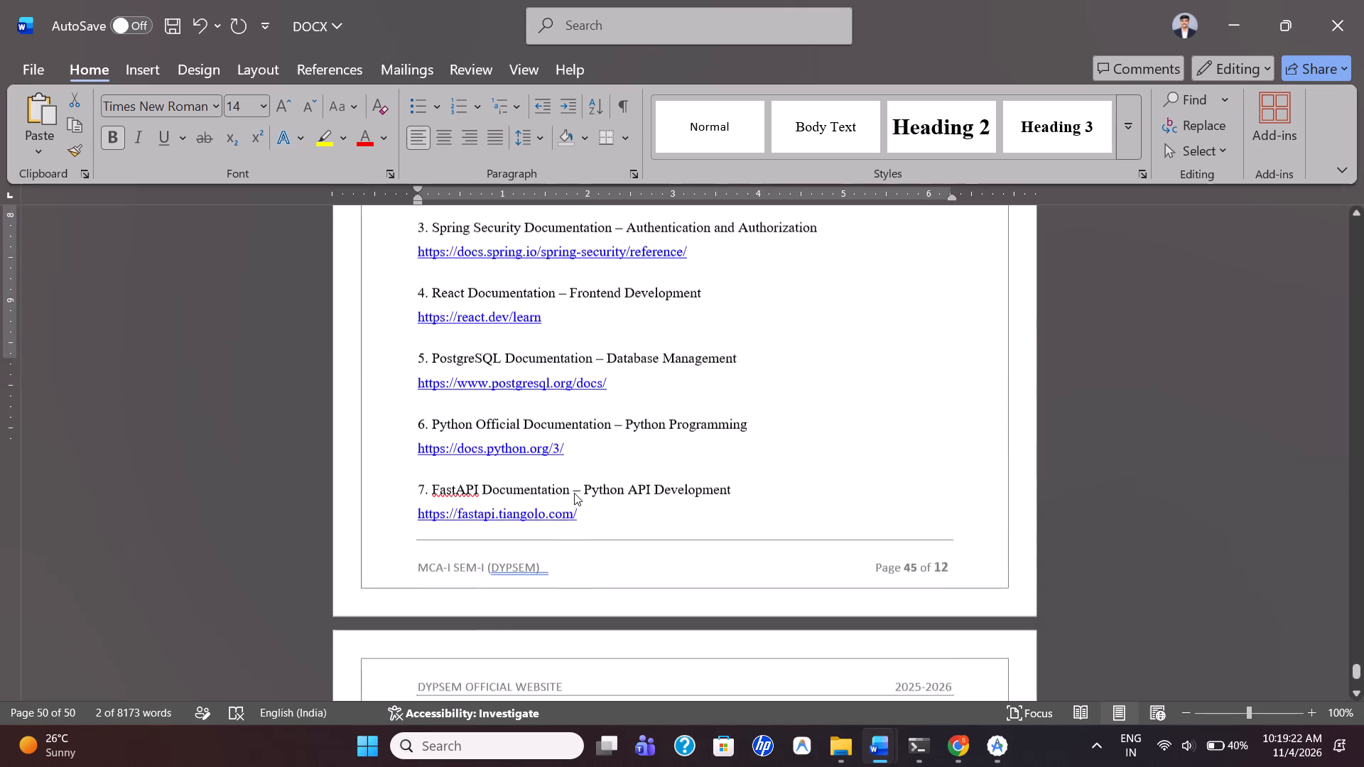
{"action": "scroll", "coordinate": [574, 493], "scroll_direction": "down", "scroll_amount": 5}
{"action": "scroll", "coordinate": [574, 492], "scroll_direction": "up", "scroll_amount": 6}
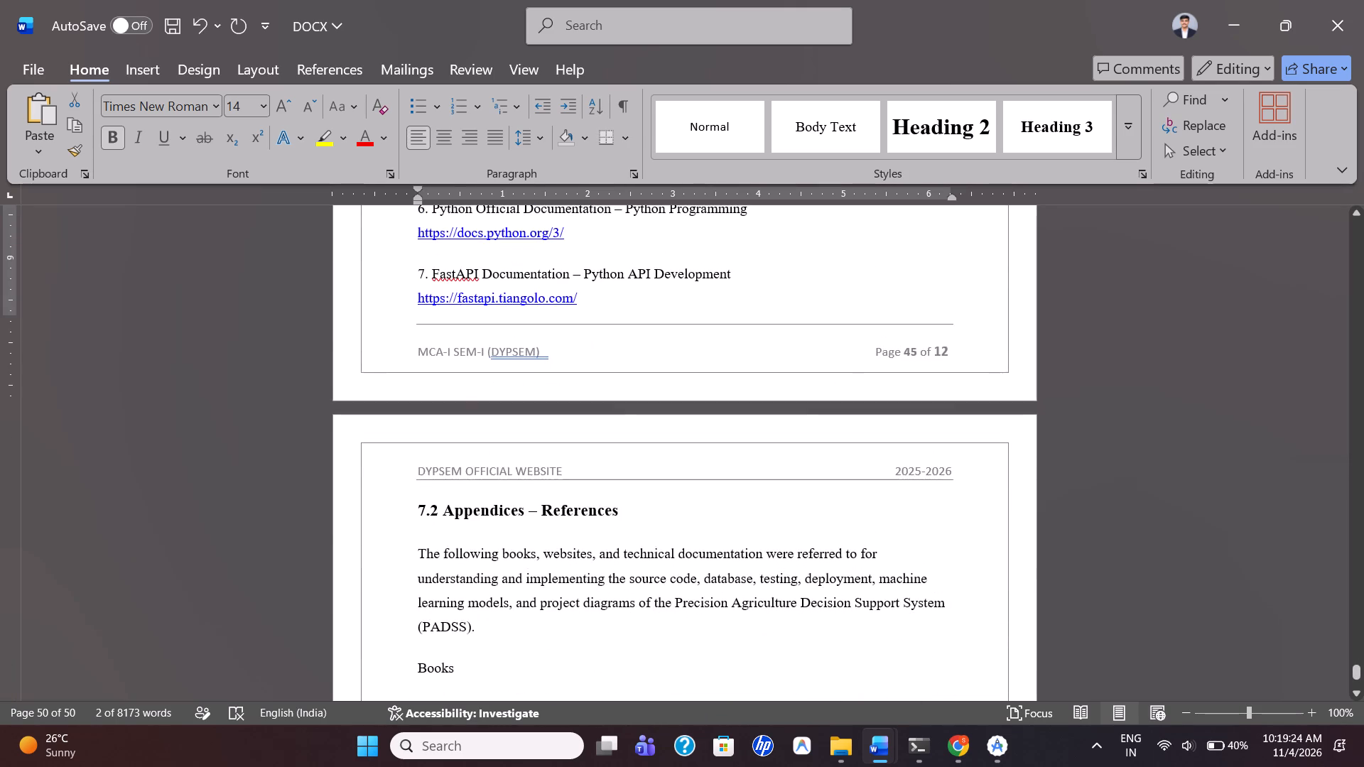
{"action": "scroll", "coordinate": [633, 512], "scroll_direction": "down", "scroll_amount": 7}
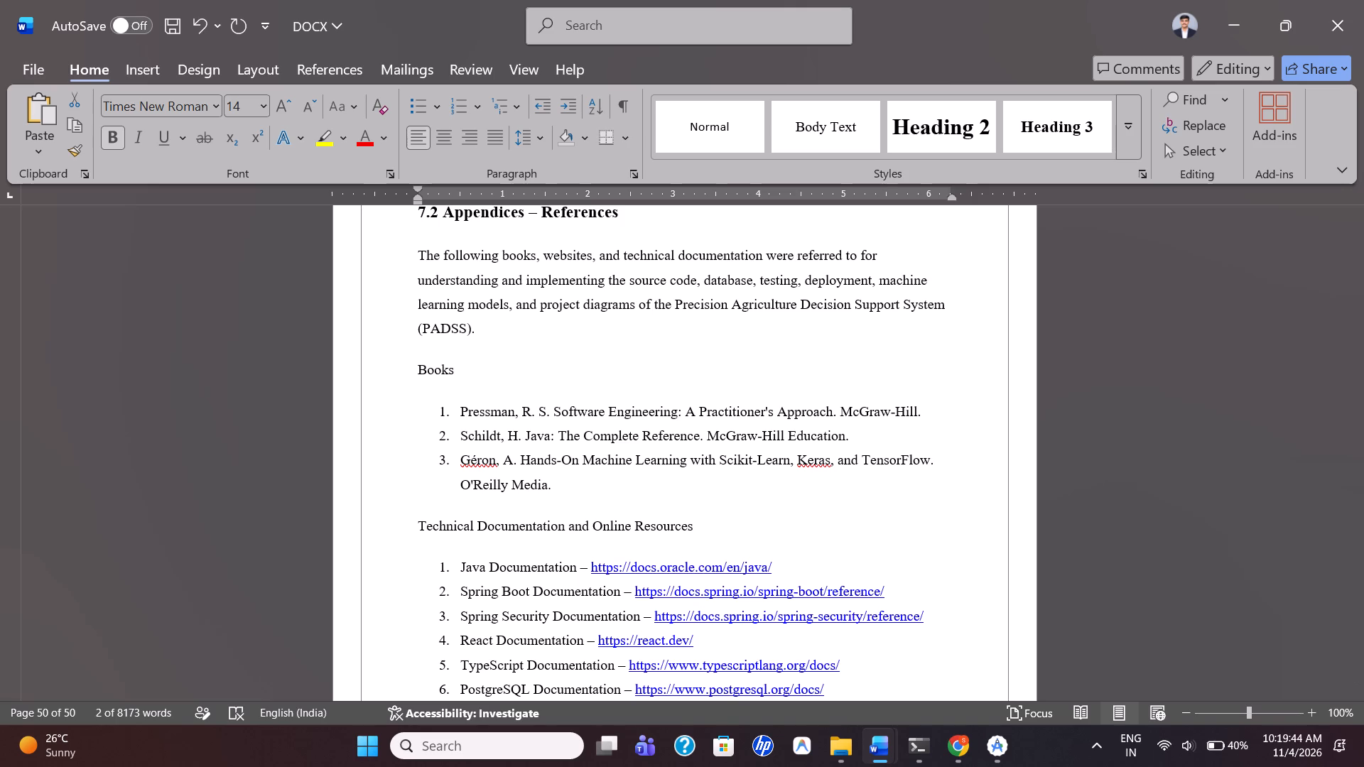
{"action": "scroll", "coordinate": [739, 573], "scroll_direction": "up", "scroll_amount": 6}
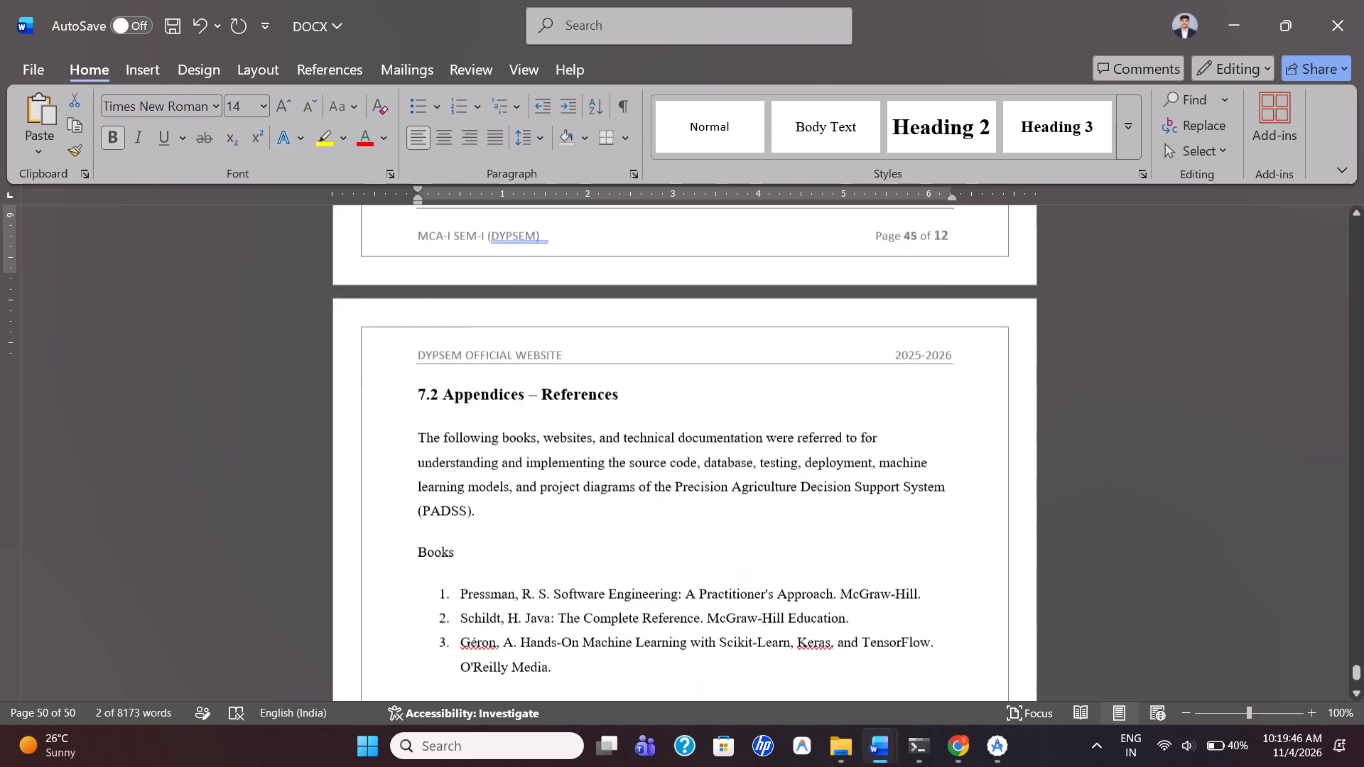
Look back from 7.2 Appendices – References through 7.1 Bibliography to the 6.3 Future Enhancements section.
{"action": "scroll", "coordinate": [741, 570], "scroll_direction": "up", "scroll_amount": 17}
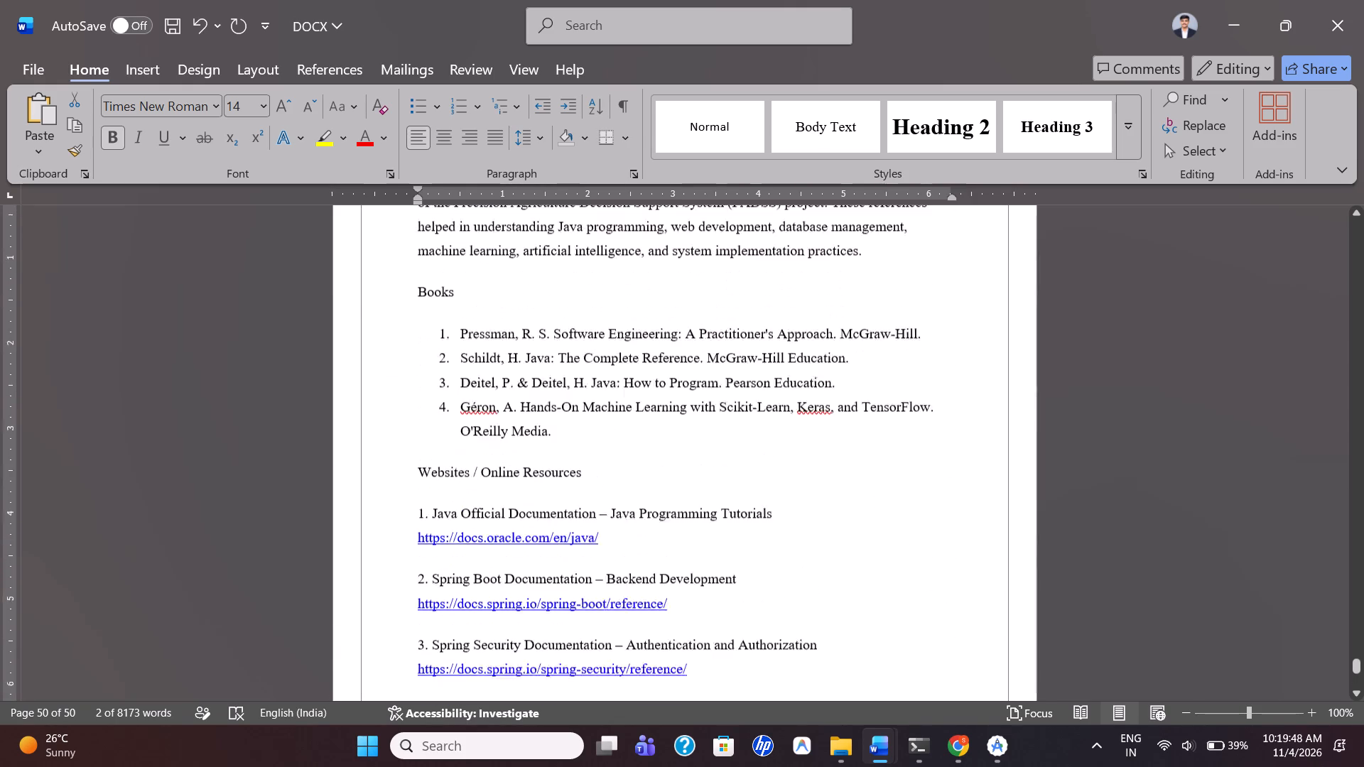
{"action": "scroll", "coordinate": [765, 554], "scroll_direction": "up", "scroll_amount": 1}
{"action": "left_click", "coordinate": [475, 396]}
{"action": "left_click", "coordinate": [473, 399]}
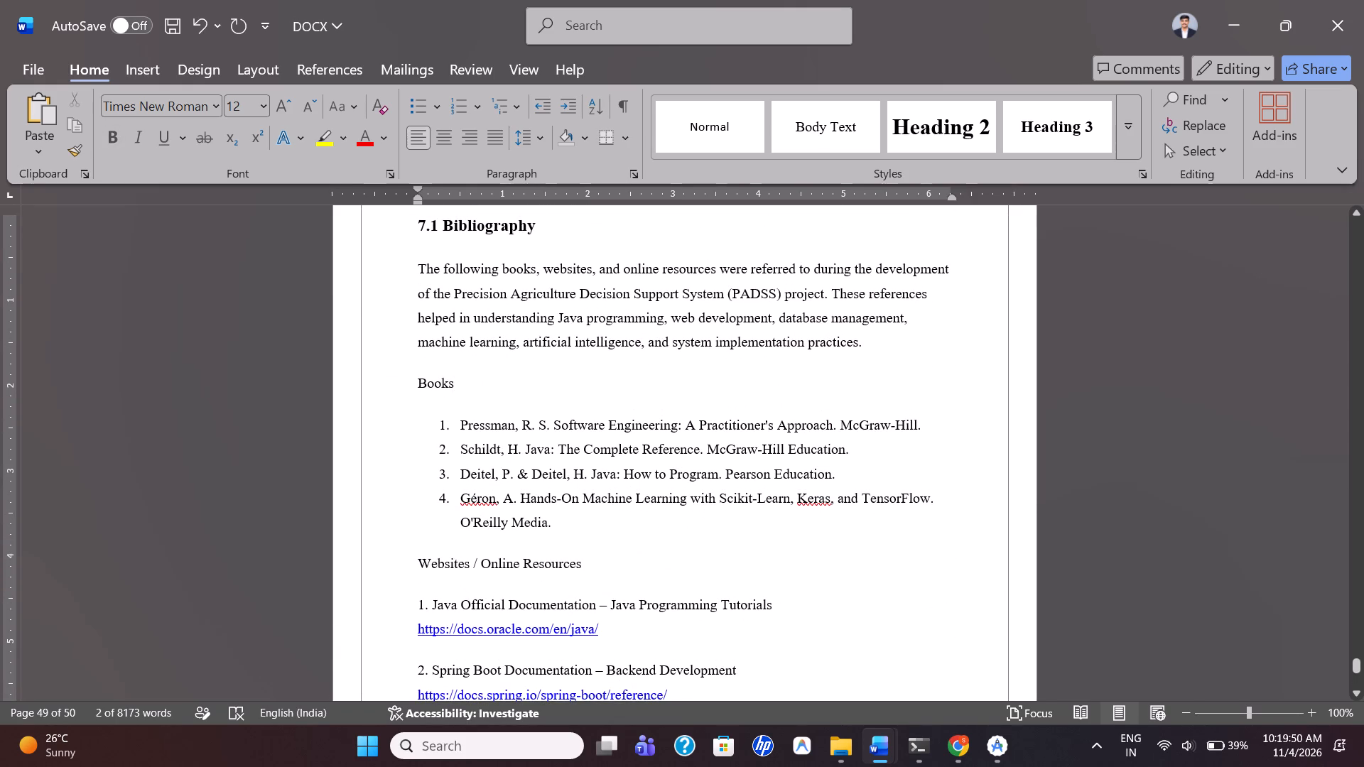
{"action": "scroll", "coordinate": [477, 391], "scroll_direction": "up", "scroll_amount": 4}
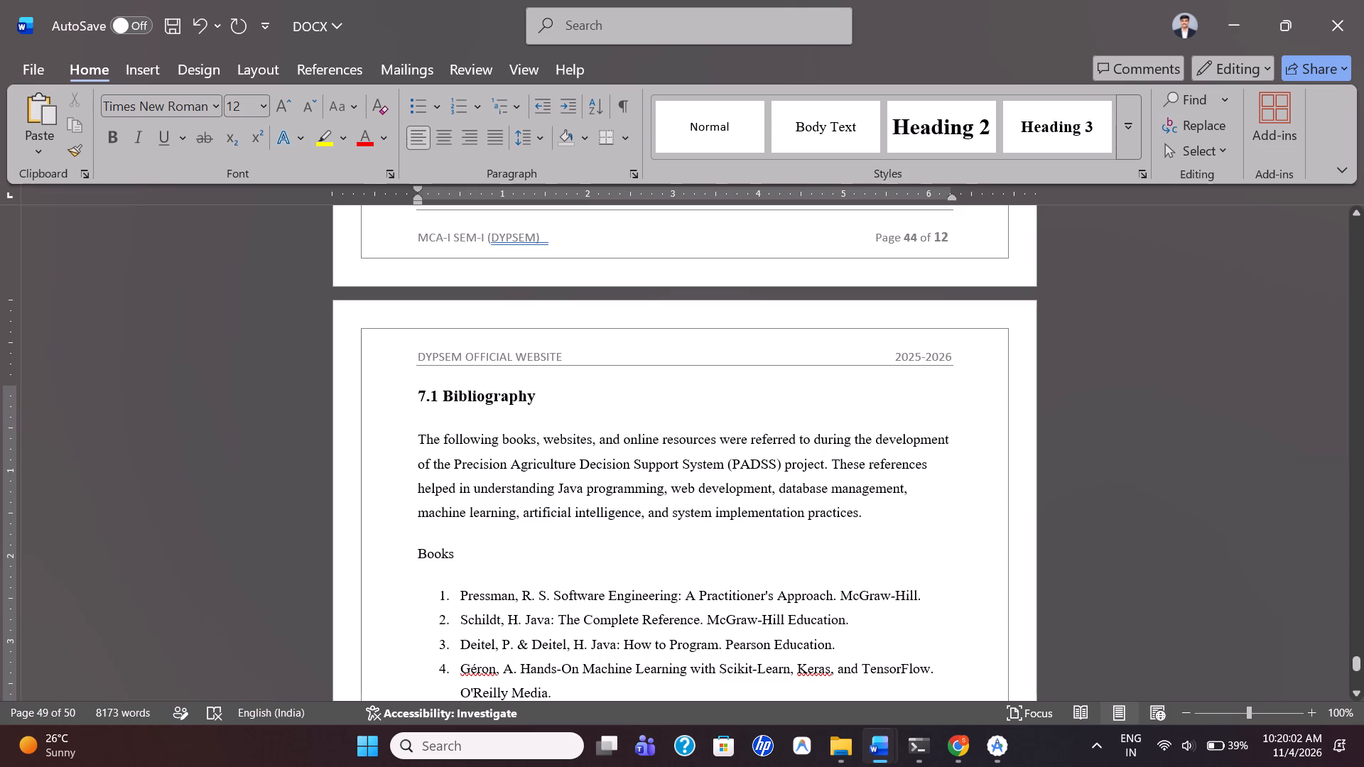
{"action": "scroll", "coordinate": [522, 435], "scroll_direction": "up", "scroll_amount": 16}
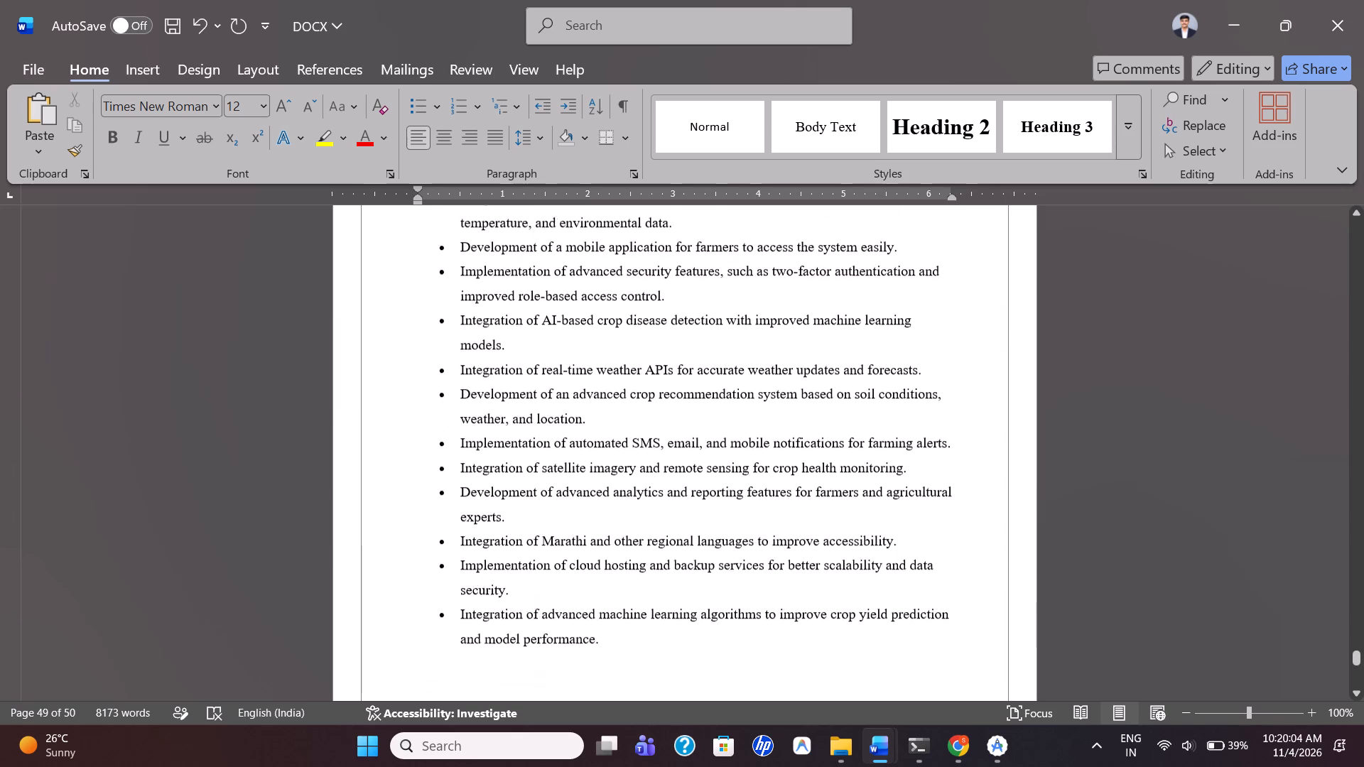
{"action": "scroll", "coordinate": [498, 434], "scroll_direction": "up", "scroll_amount": 7}
Set the font to Times New Roman for all text from the 6.3 Future Enhancements heading through the last 7.2 reference list.
{"action": "left_click", "coordinate": [427, 400]}
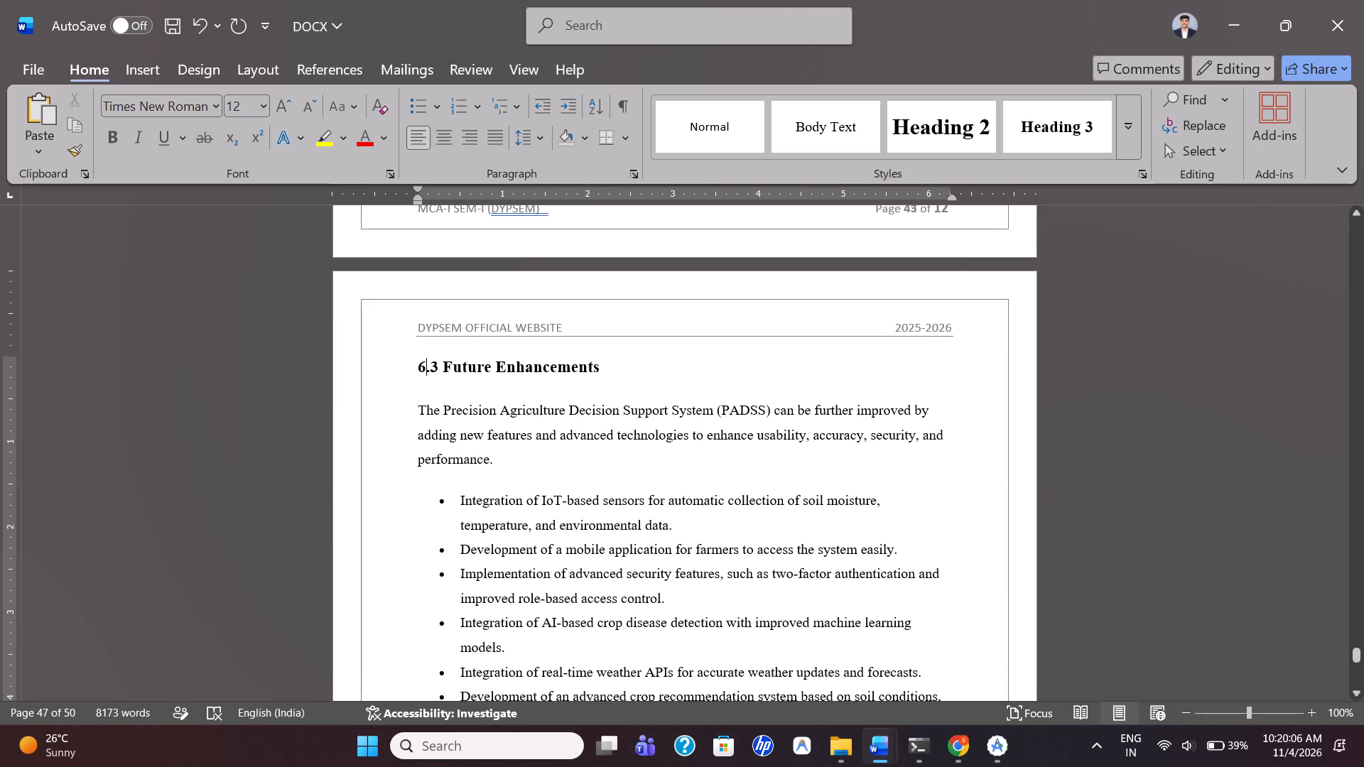
{"action": "left_click", "coordinate": [413, 378]}
{"action": "left_click_drag", "start_coordinate": [406, 374], "coordinate": [487, 462]}
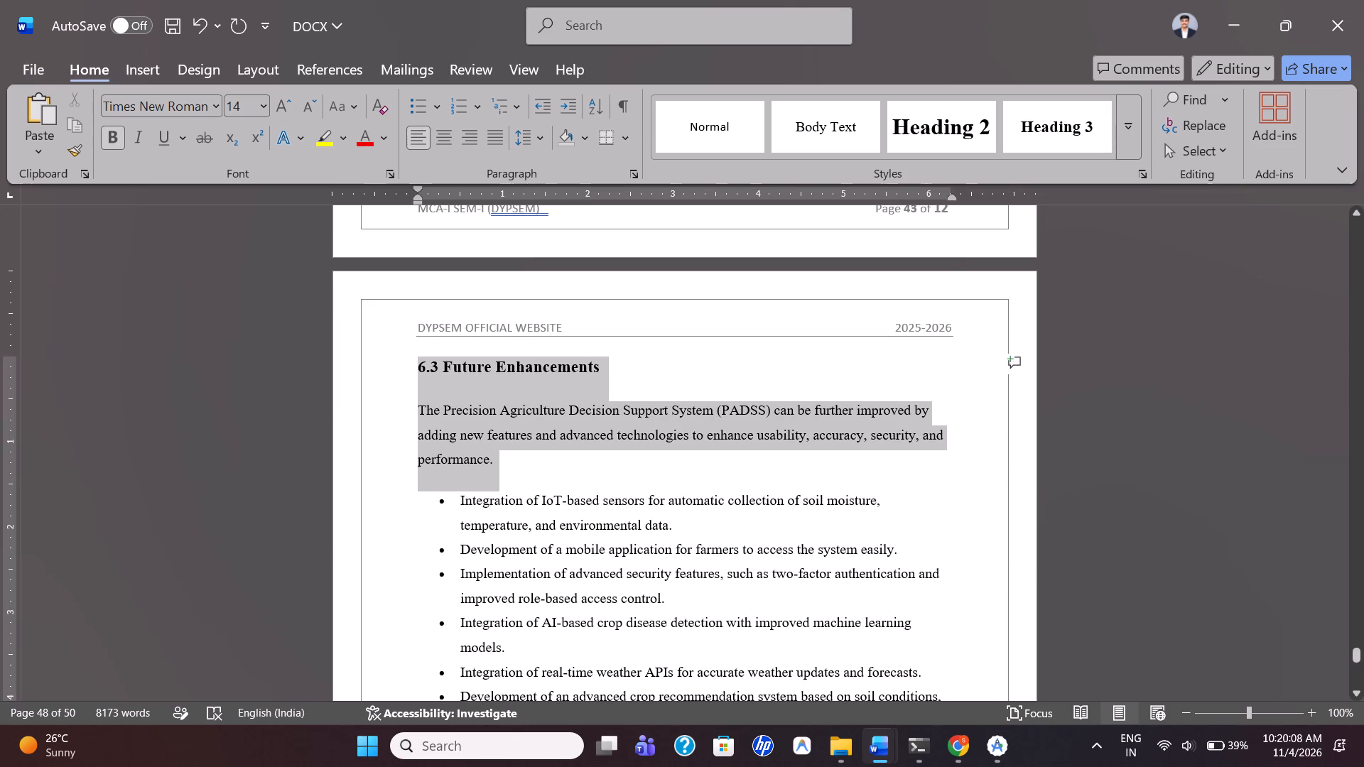
{"action": "left_click_drag", "start_coordinate": [487, 462], "coordinate": [578, 483]}
{"action": "scroll", "coordinate": [492, 464], "scroll_direction": "down", "scroll_amount": 20}
{"action": "scroll", "coordinate": [492, 464], "scroll_direction": "down", "scroll_amount": 1}
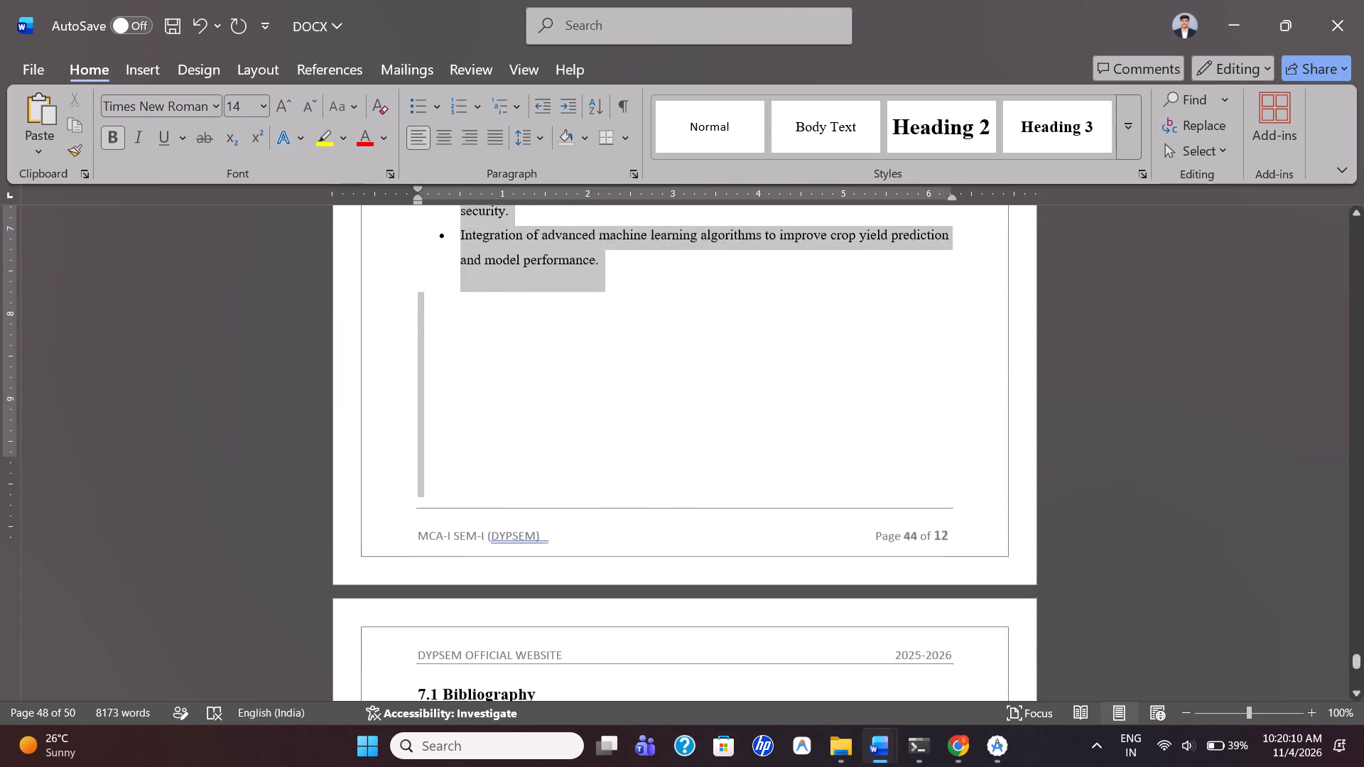
{"action": "scroll", "coordinate": [578, 483], "scroll_direction": "down", "scroll_amount": 3}
{"action": "left_click_drag", "start_coordinate": [578, 483], "coordinate": [700, 766]}
{"action": "scroll", "coordinate": [578, 477], "scroll_direction": "down", "scroll_amount": 7}
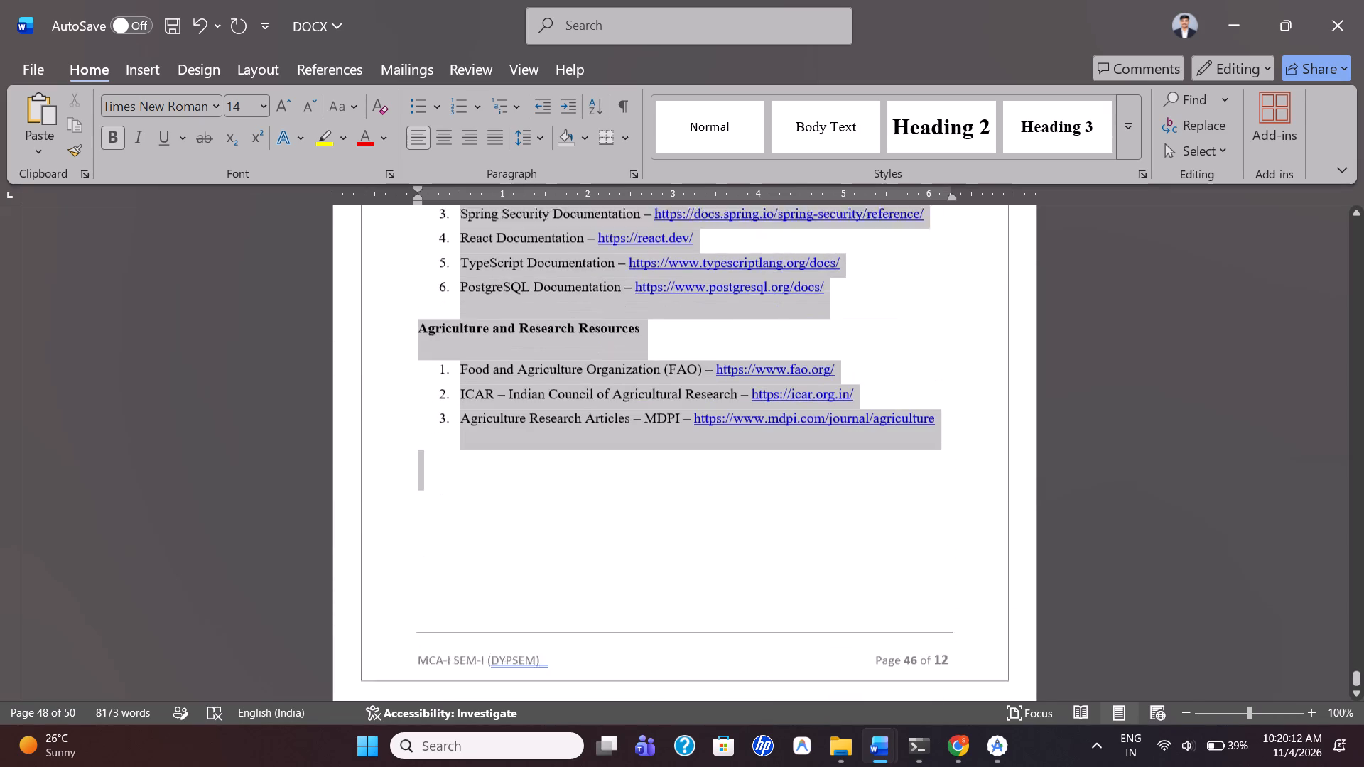
{"action": "left_click_drag", "start_coordinate": [700, 766], "coordinate": [963, 412]}
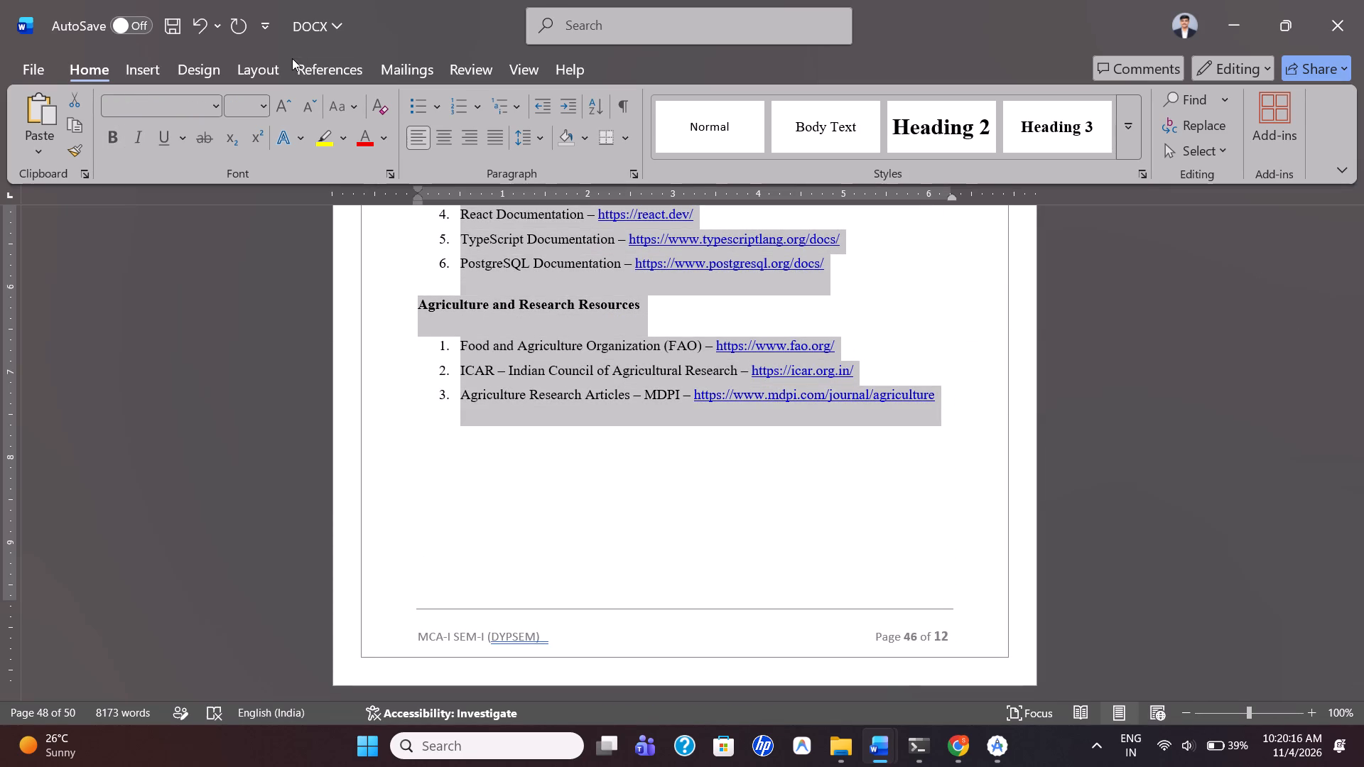
{"action": "left_click", "coordinate": [215, 100]}
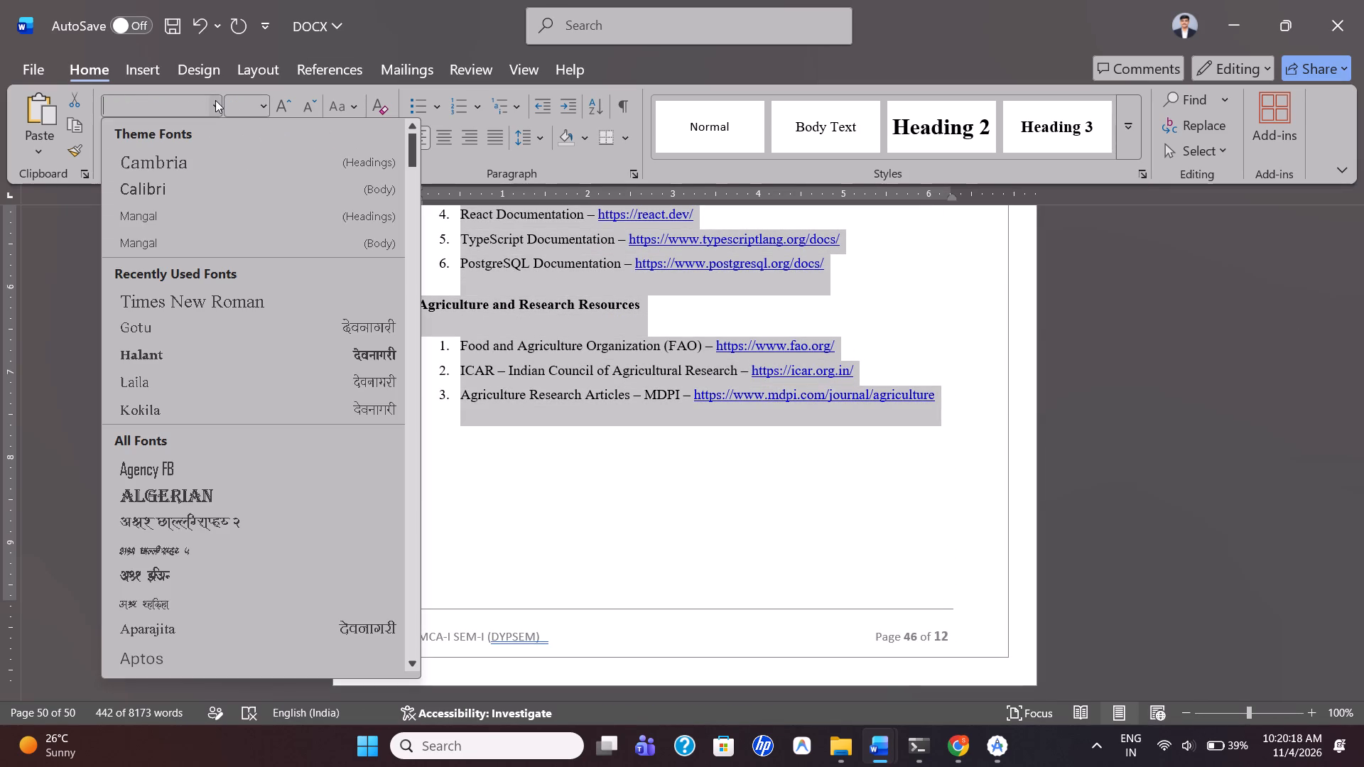
{"action": "left_click", "coordinate": [115, 298]}
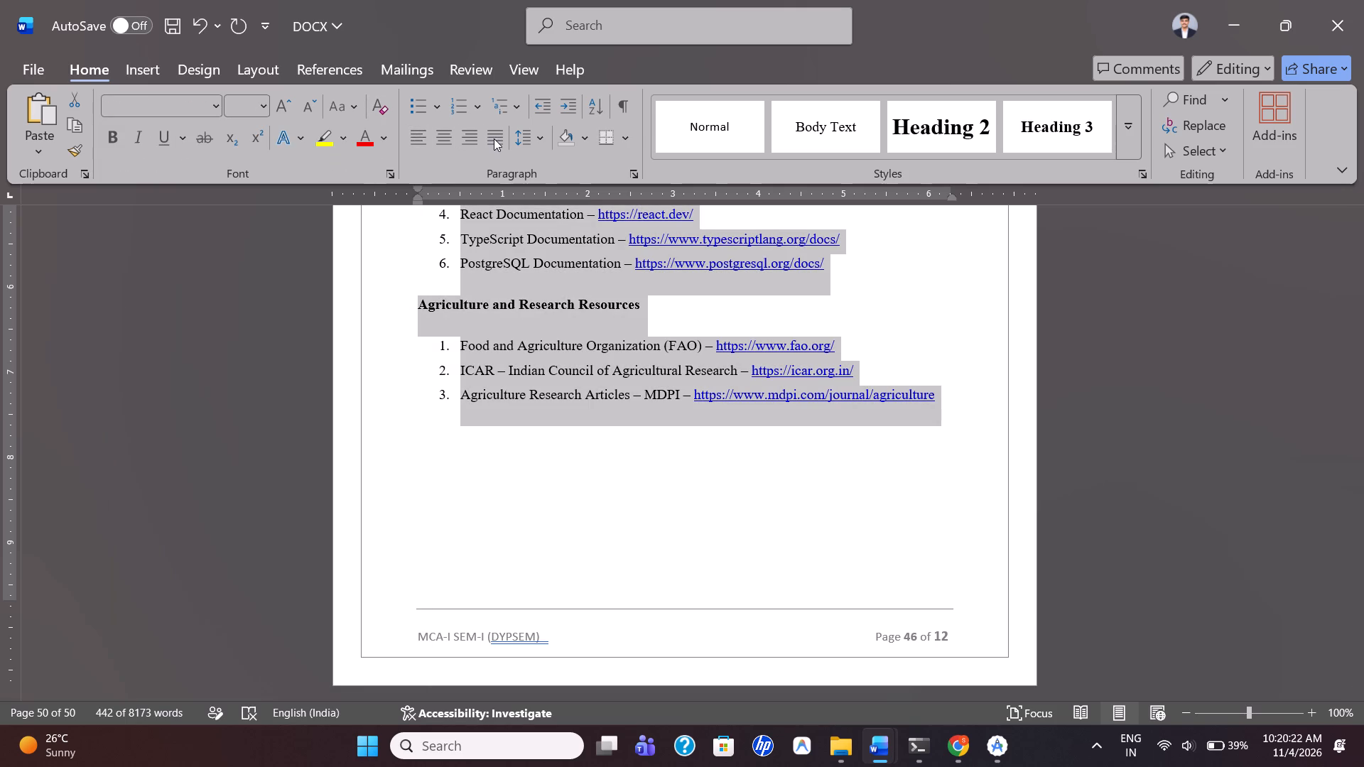
Justify the selected text from 6.3 Future Enhancements through the end of 7.2 Appendices – References.
{"action": "left_click", "coordinate": [494, 138]}
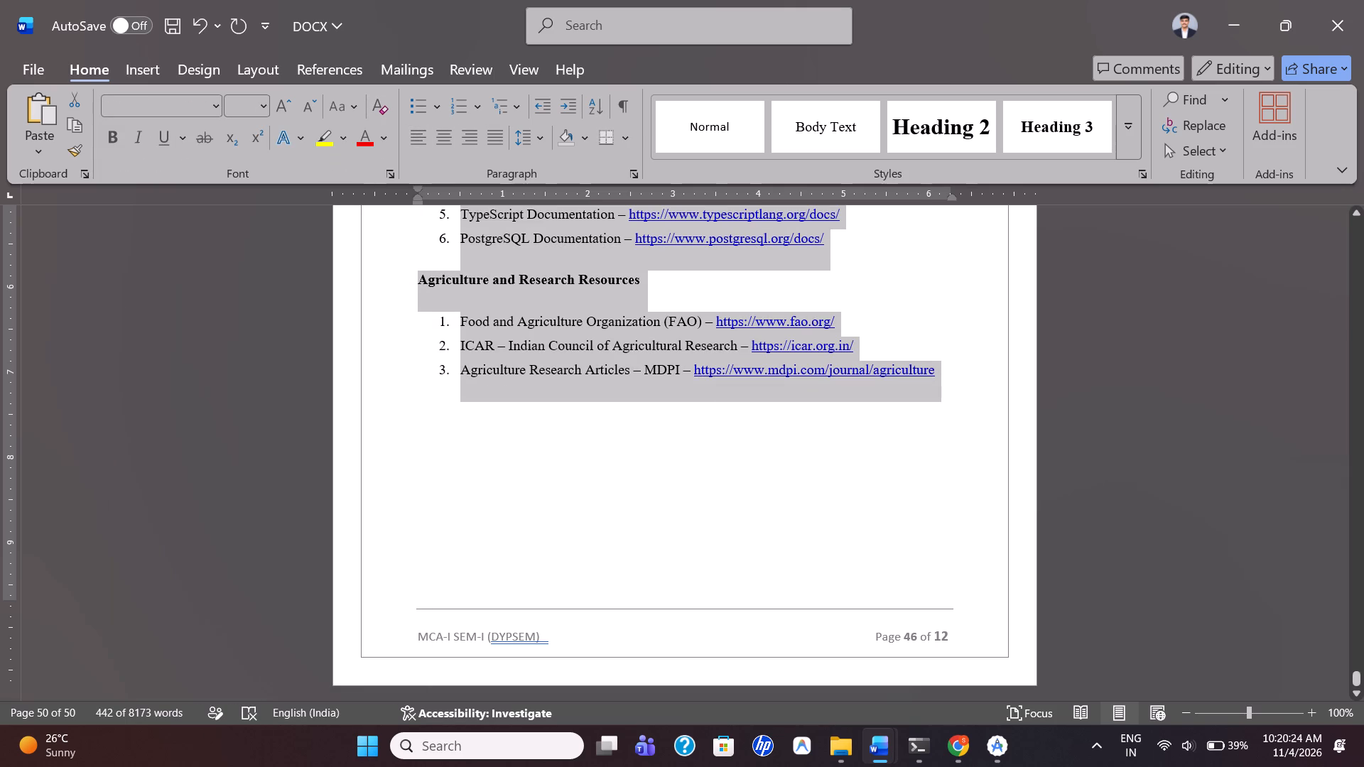
Review the justified text from the 7.2 Appendices – References lists back to the 7.1 Bibliography heading.
{"action": "scroll", "coordinate": [1068, 707], "scroll_direction": "up", "scroll_amount": 7}
{"action": "scroll", "coordinate": [815, 430], "scroll_direction": "up", "scroll_amount": 6}
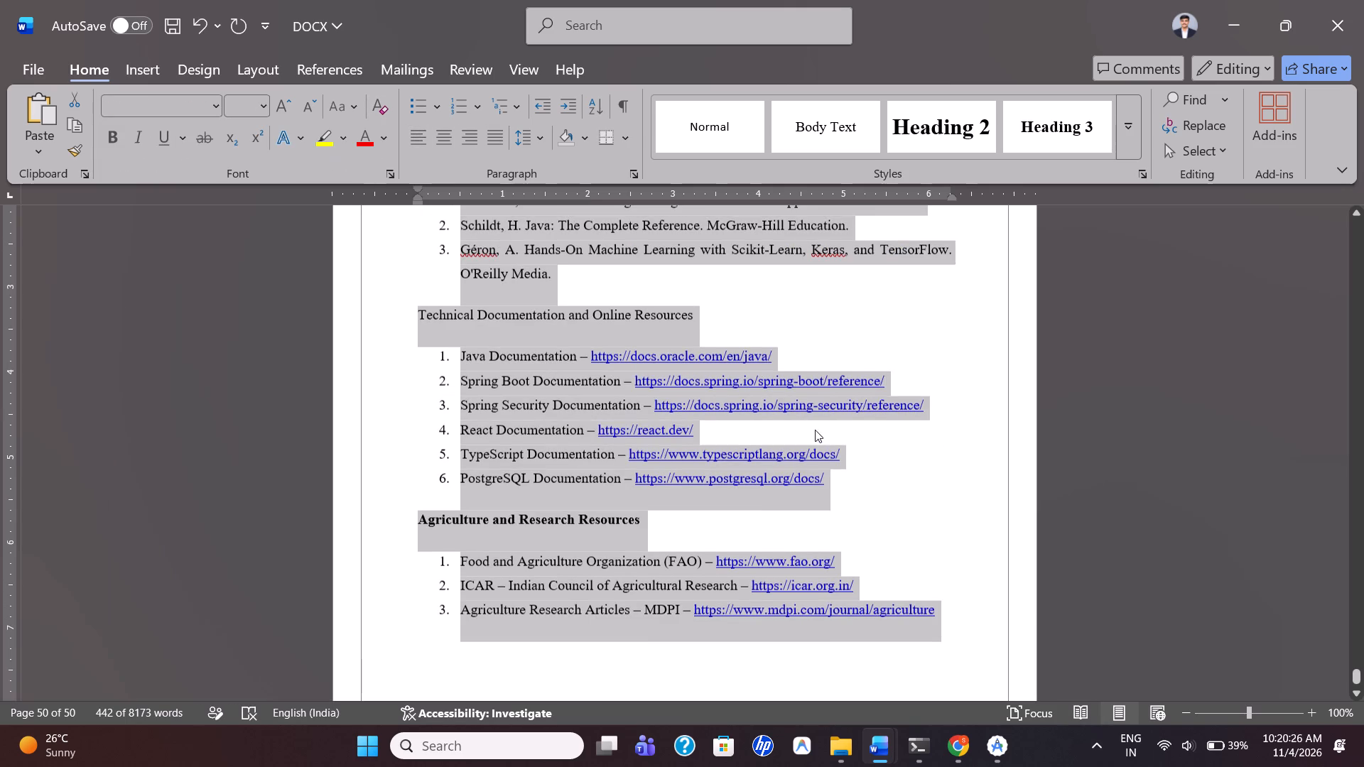
{"action": "scroll", "coordinate": [811, 436], "scroll_direction": "up", "scroll_amount": 6}
{"action": "left_click", "coordinate": [595, 420]}
{"action": "scroll", "coordinate": [596, 418], "scroll_direction": "up", "scroll_amount": 2}
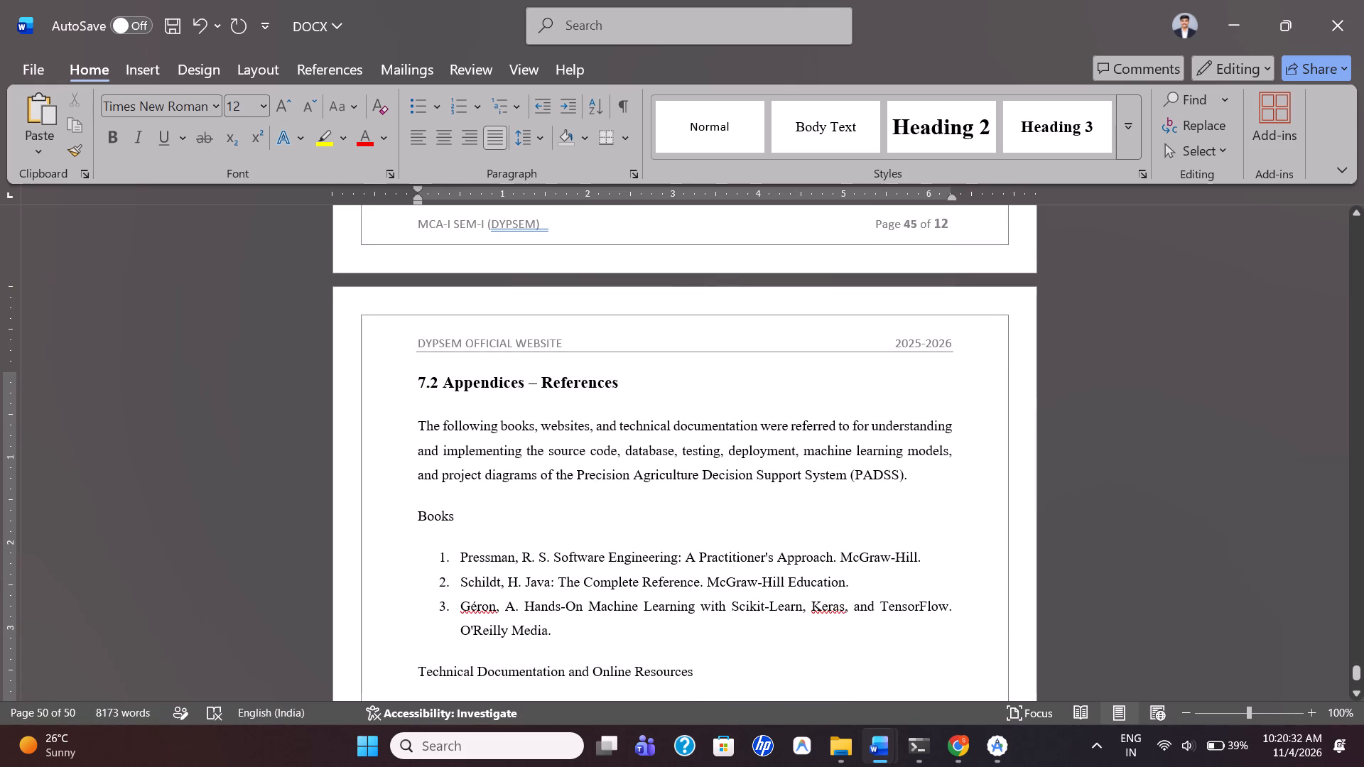
{"action": "scroll", "coordinate": [823, 447], "scroll_direction": "down", "scroll_amount": 4}
{"action": "scroll", "coordinate": [816, 448], "scroll_direction": "up", "scroll_amount": 4}
{"action": "scroll", "coordinate": [357, 476], "scroll_direction": "up", "scroll_amount": 8}
{"action": "scroll", "coordinate": [555, 439], "scroll_direction": "up", "scroll_amount": 4}
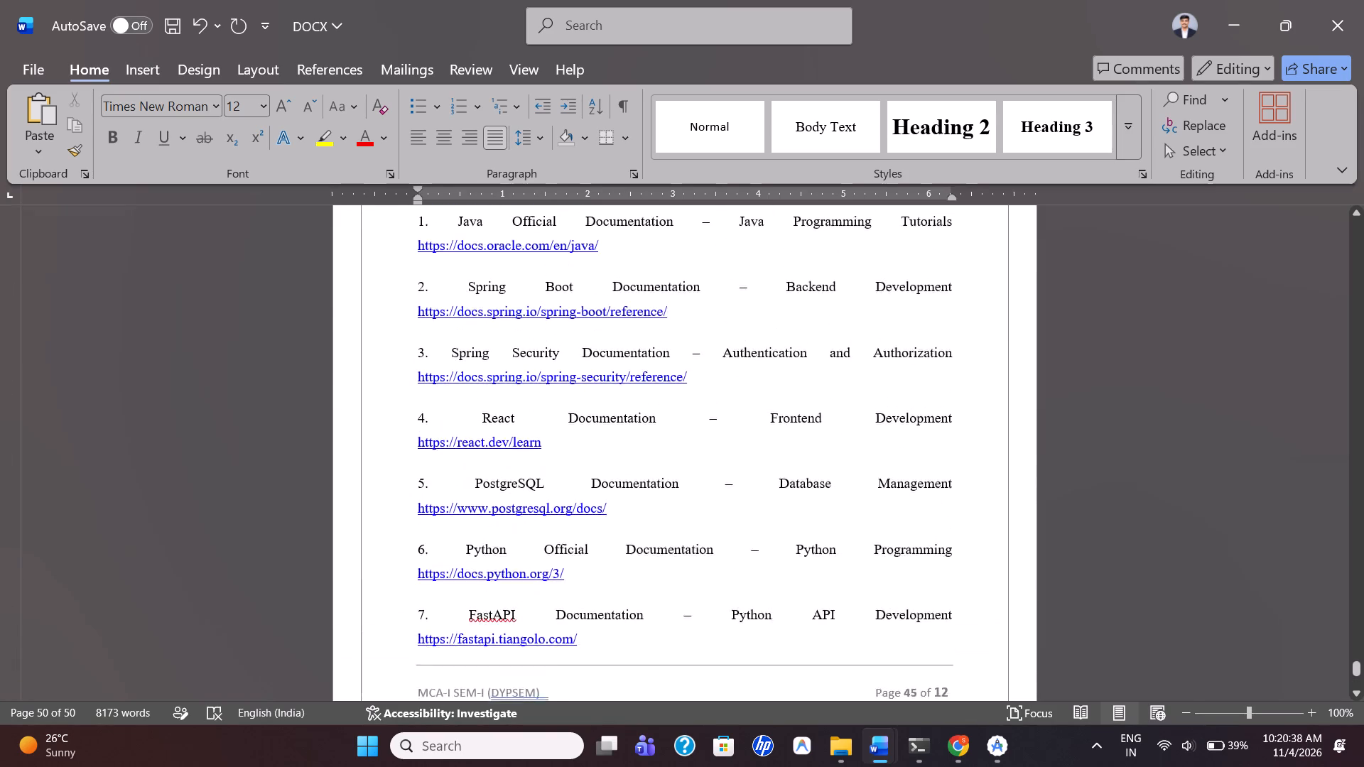
{"action": "scroll", "coordinate": [555, 439], "scroll_direction": "up", "scroll_amount": 12}
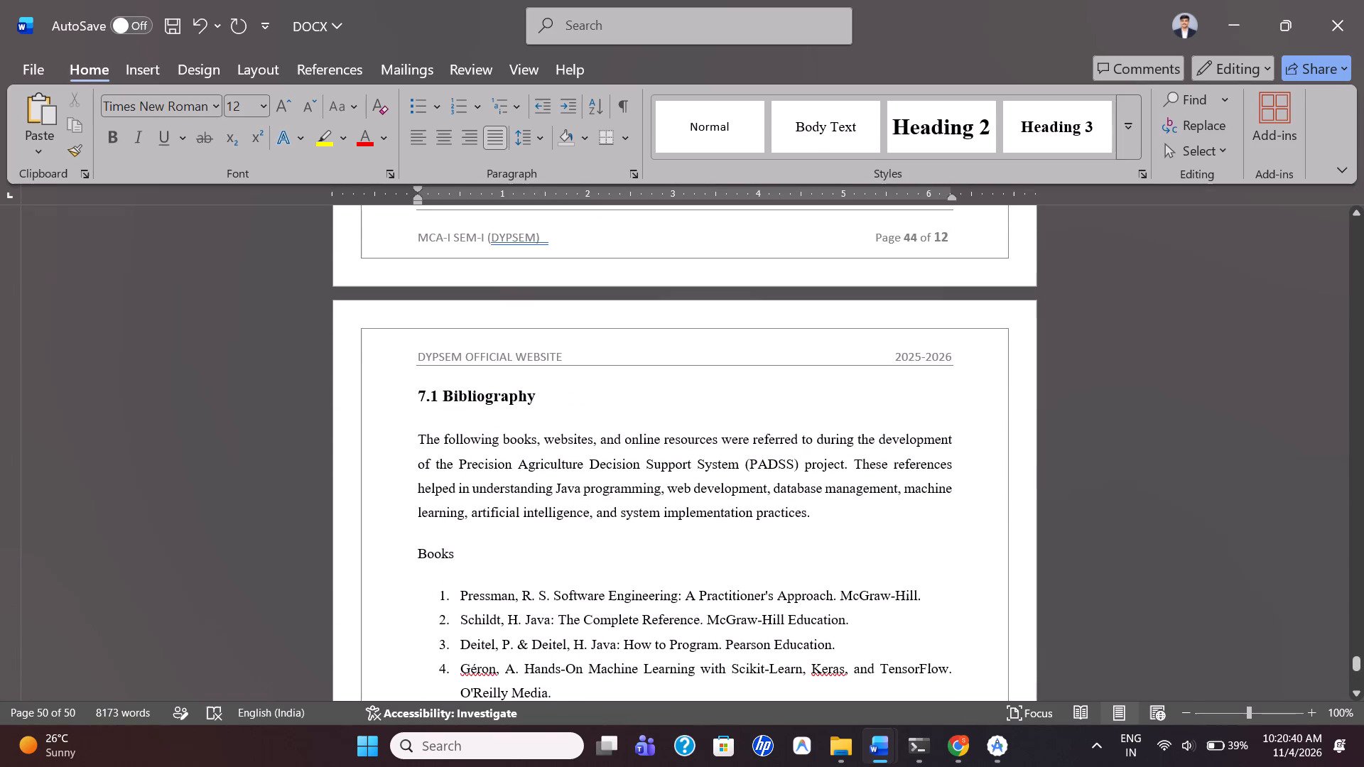
Left-align the seven numbered entries and their links under Websites / Online Resources in 7.1 Bibliography.
{"action": "left_click", "coordinate": [418, 388]}
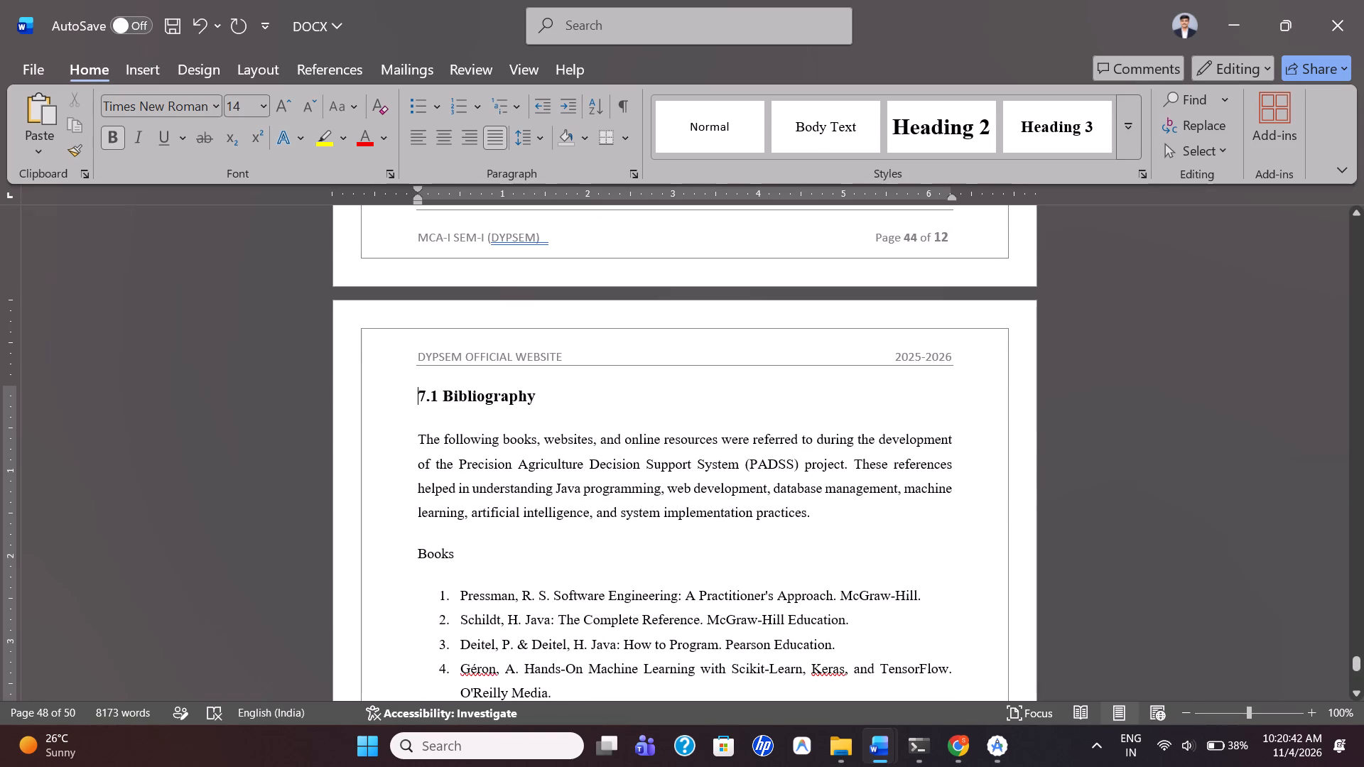
{"action": "left_click", "coordinate": [420, 445]}
{"action": "left_click_drag", "start_coordinate": [420, 445], "coordinate": [616, 582]}
{"action": "scroll", "coordinate": [616, 582], "scroll_direction": "down", "scroll_amount": 6}
{"action": "left_click_drag", "start_coordinate": [616, 582], "coordinate": [657, 560]}
{"action": "left_click", "coordinate": [434, 473]}
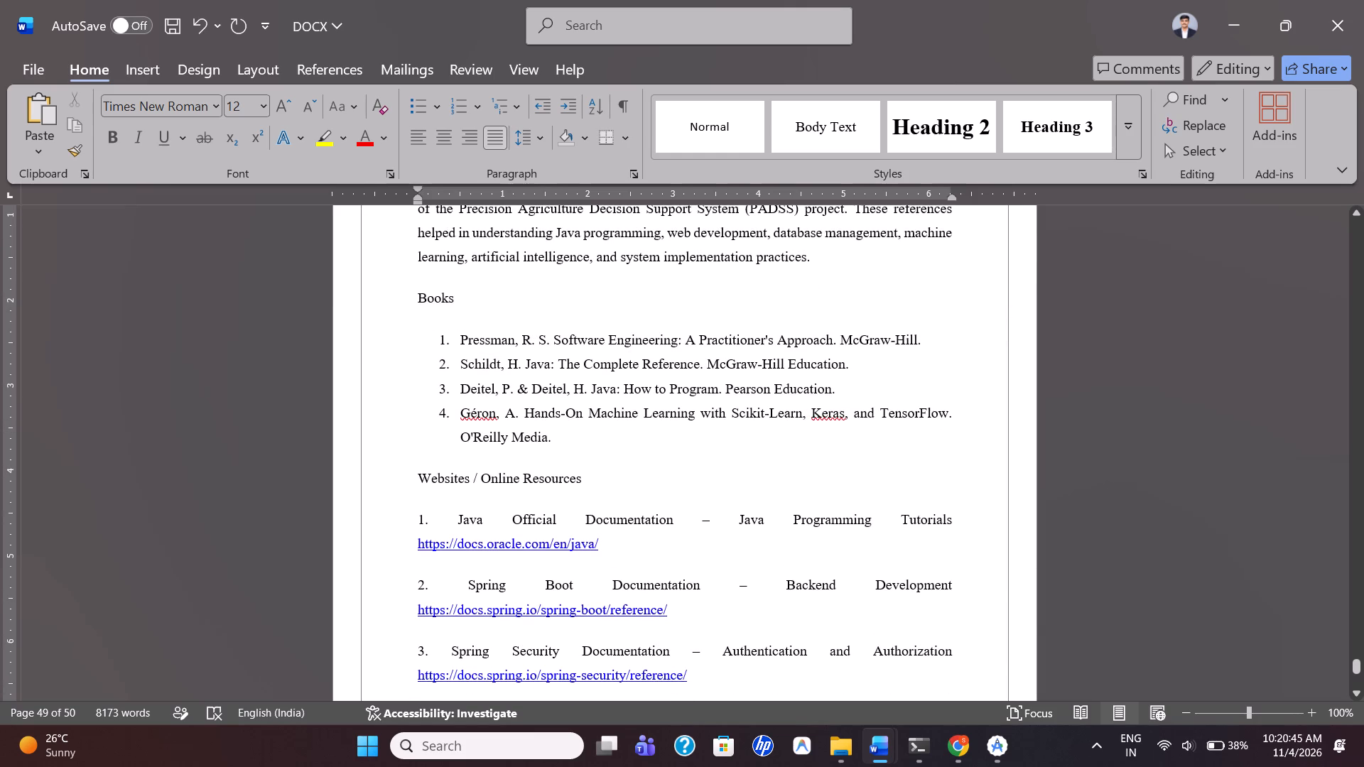
{"action": "left_click", "coordinate": [417, 494]}
{"action": "left_click", "coordinate": [416, 508]}
{"action": "left_click", "coordinate": [418, 524]}
{"action": "left_click_drag", "start_coordinate": [418, 524], "coordinate": [420, 523]}
{"action": "left_click_drag", "start_coordinate": [420, 523], "coordinate": [666, 434]}
{"action": "scroll", "coordinate": [573, 636], "scroll_direction": "down", "scroll_amount": 6}
{"action": "scroll", "coordinate": [699, 538], "scroll_direction": "down", "scroll_amount": 6}
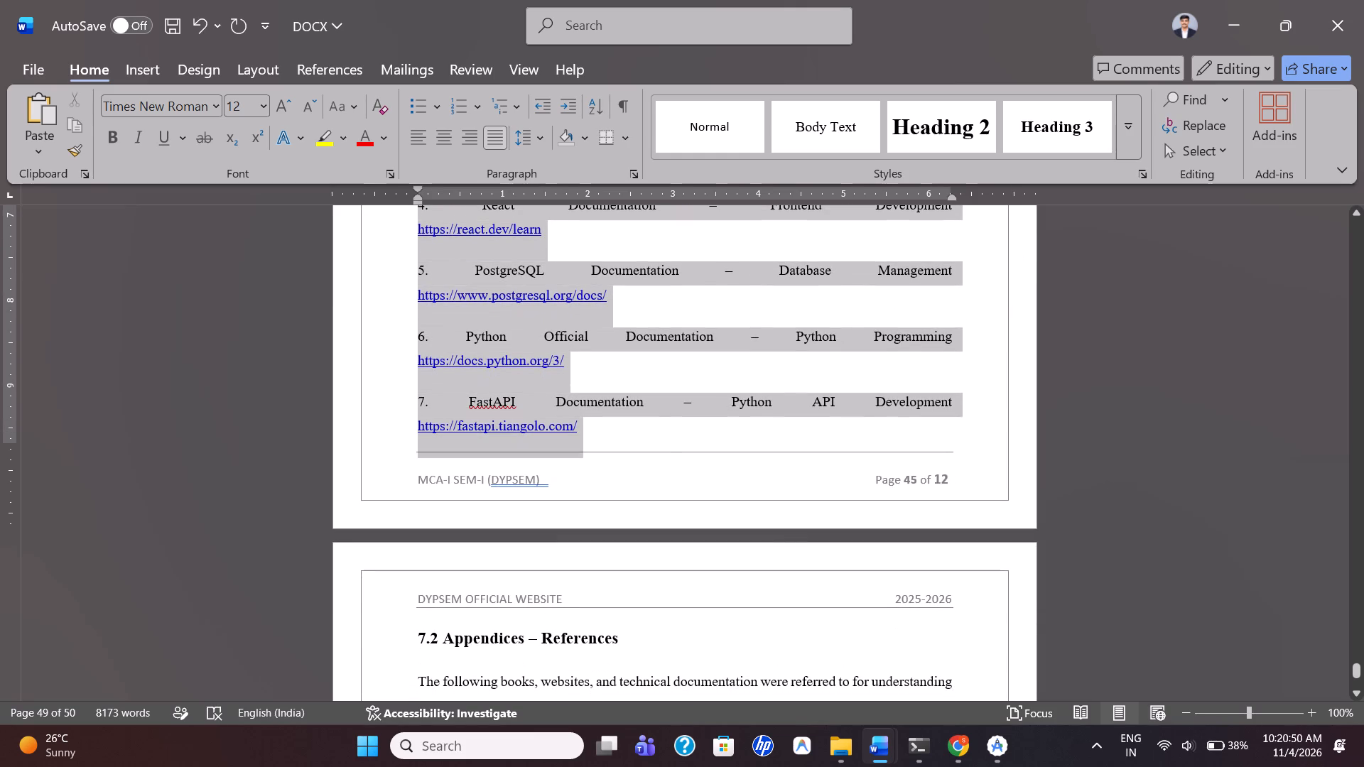
{"action": "left_click_drag", "start_coordinate": [666, 434], "coordinate": [664, 431]}
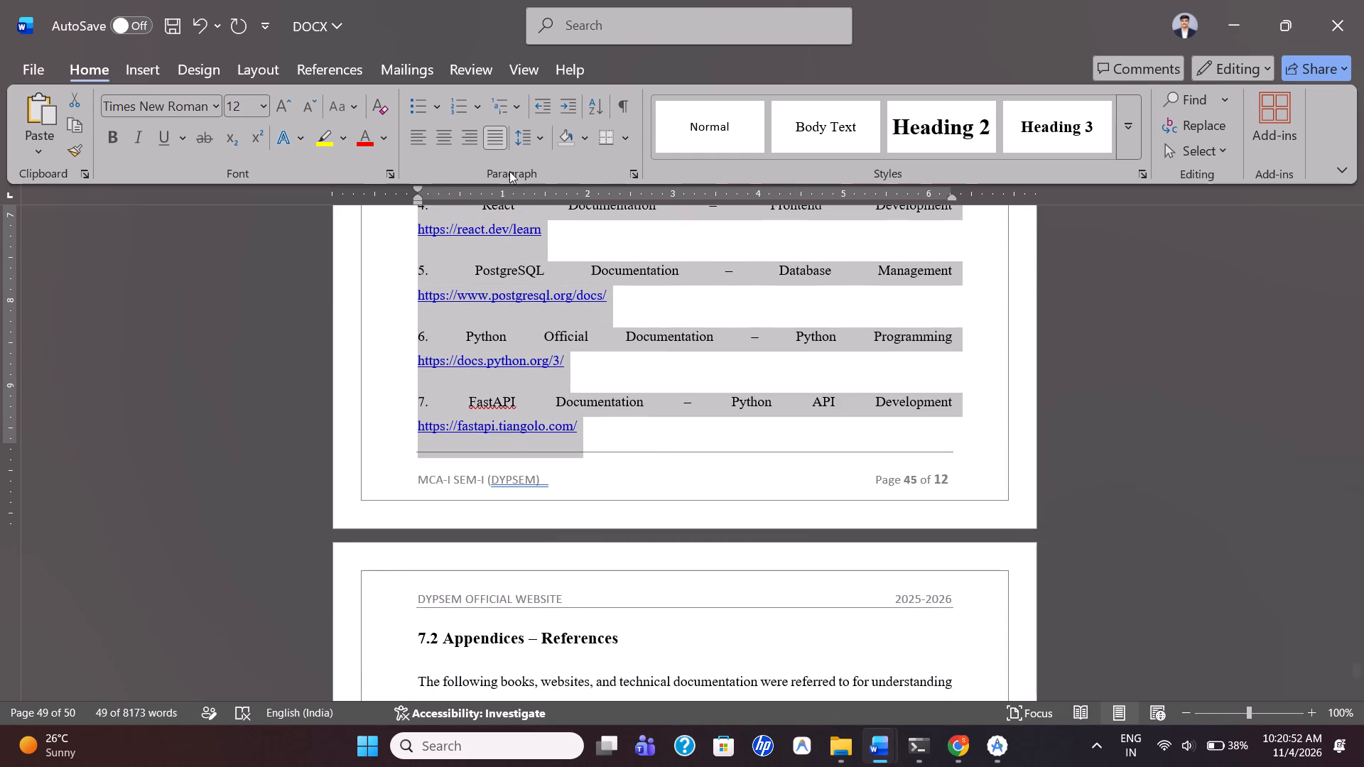
{"action": "left_click", "coordinate": [424, 134]}
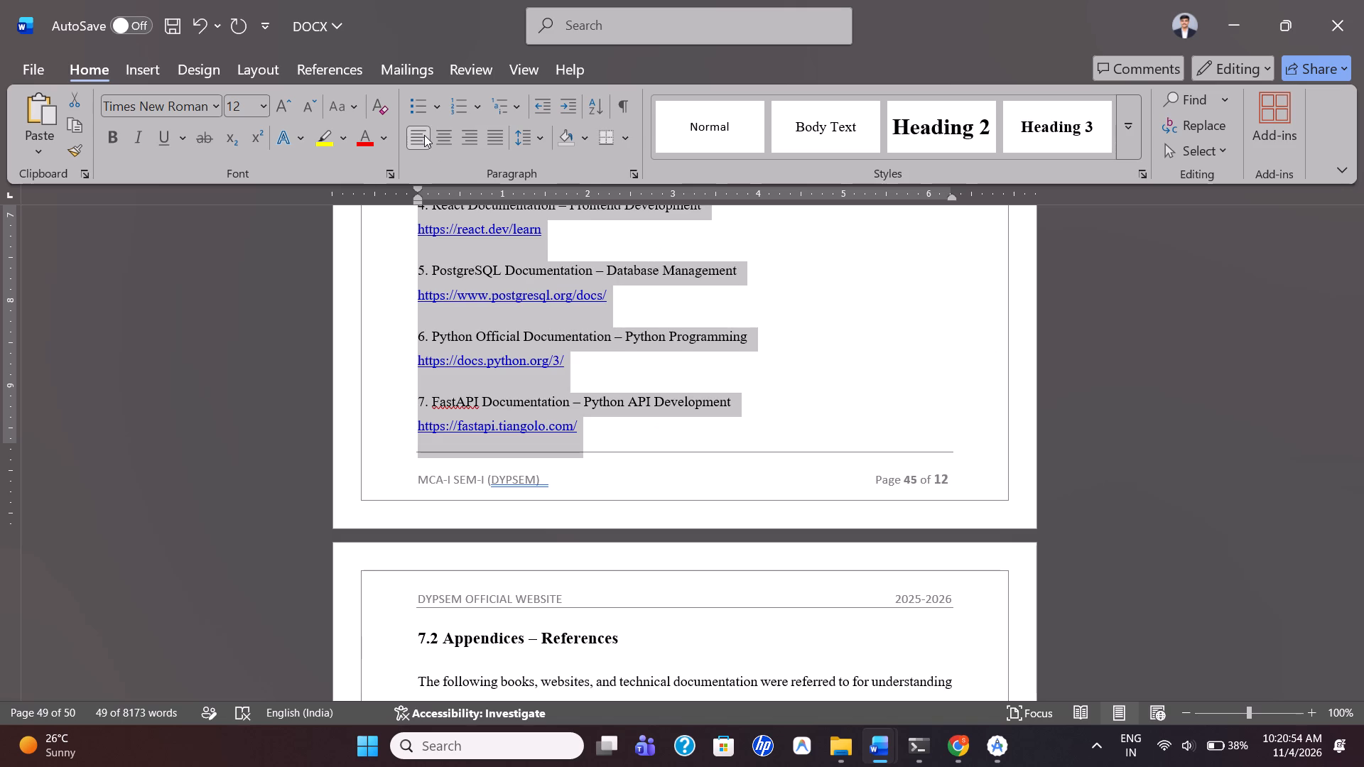
Look back over the 7.1 Bibliography page to the bullet list of 6.3 Future Enhancements.
{"action": "scroll", "coordinate": [616, 308], "scroll_direction": "up", "scroll_amount": 7}
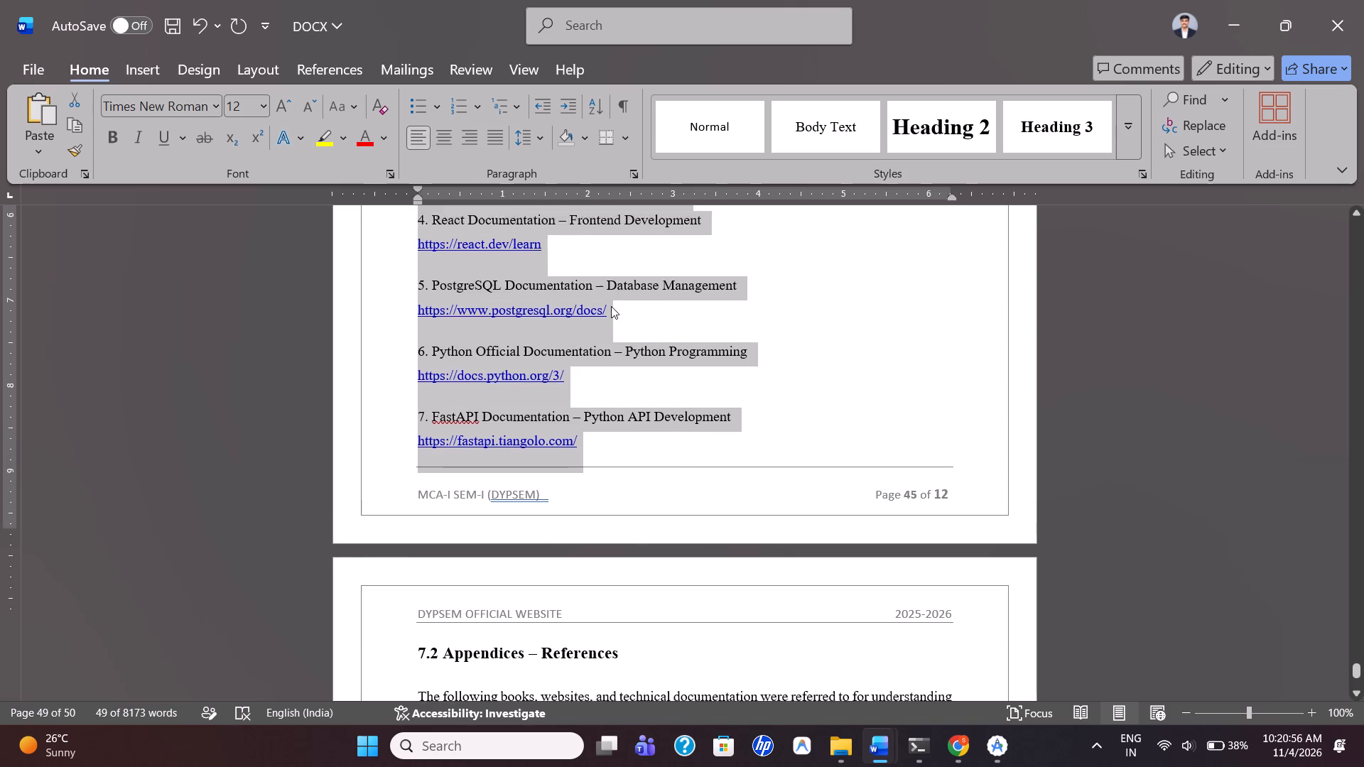
{"action": "scroll", "coordinate": [611, 306], "scroll_direction": "up", "scroll_amount": 1}
{"action": "scroll", "coordinate": [610, 415], "scroll_direction": "up", "scroll_amount": 13}
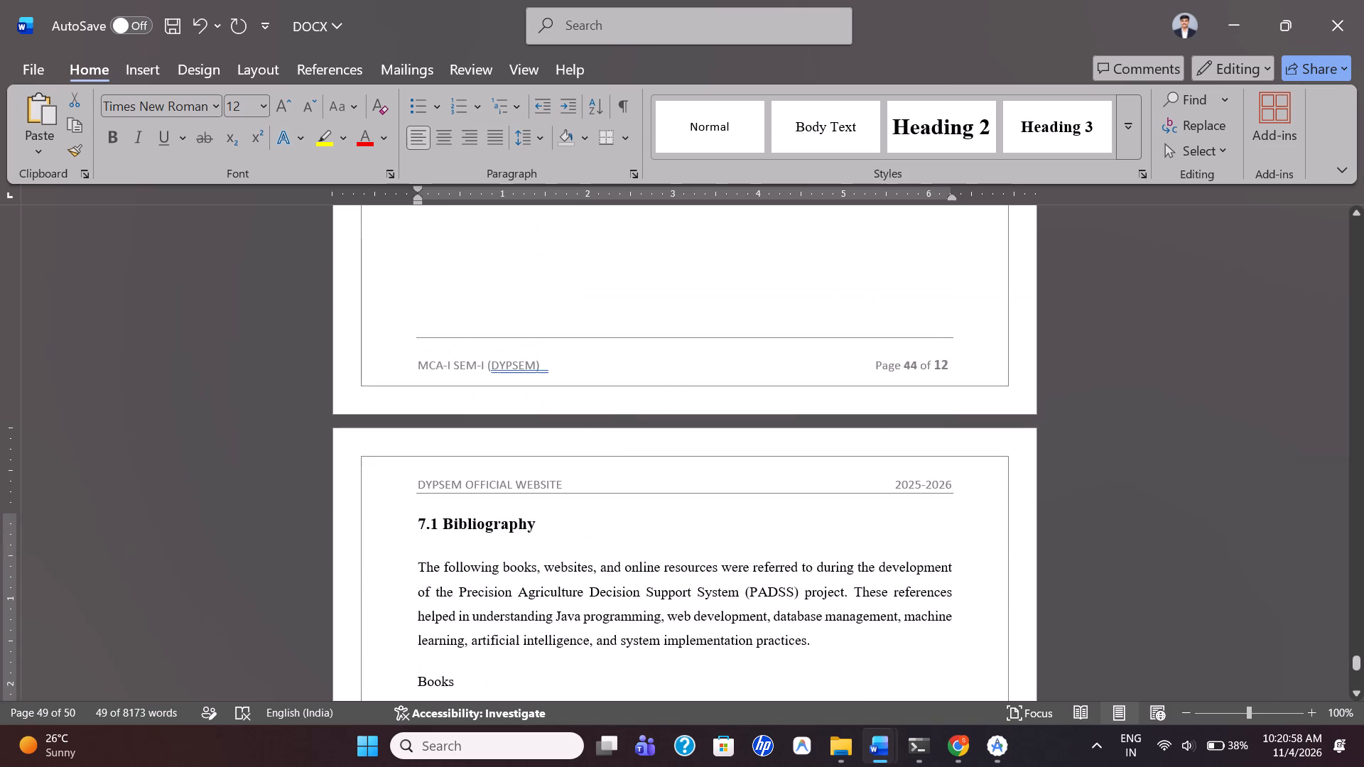
{"action": "scroll", "coordinate": [607, 415], "scroll_direction": "down", "scroll_amount": 6}
{"action": "scroll", "coordinate": [607, 415], "scroll_direction": "up", "scroll_amount": 12}
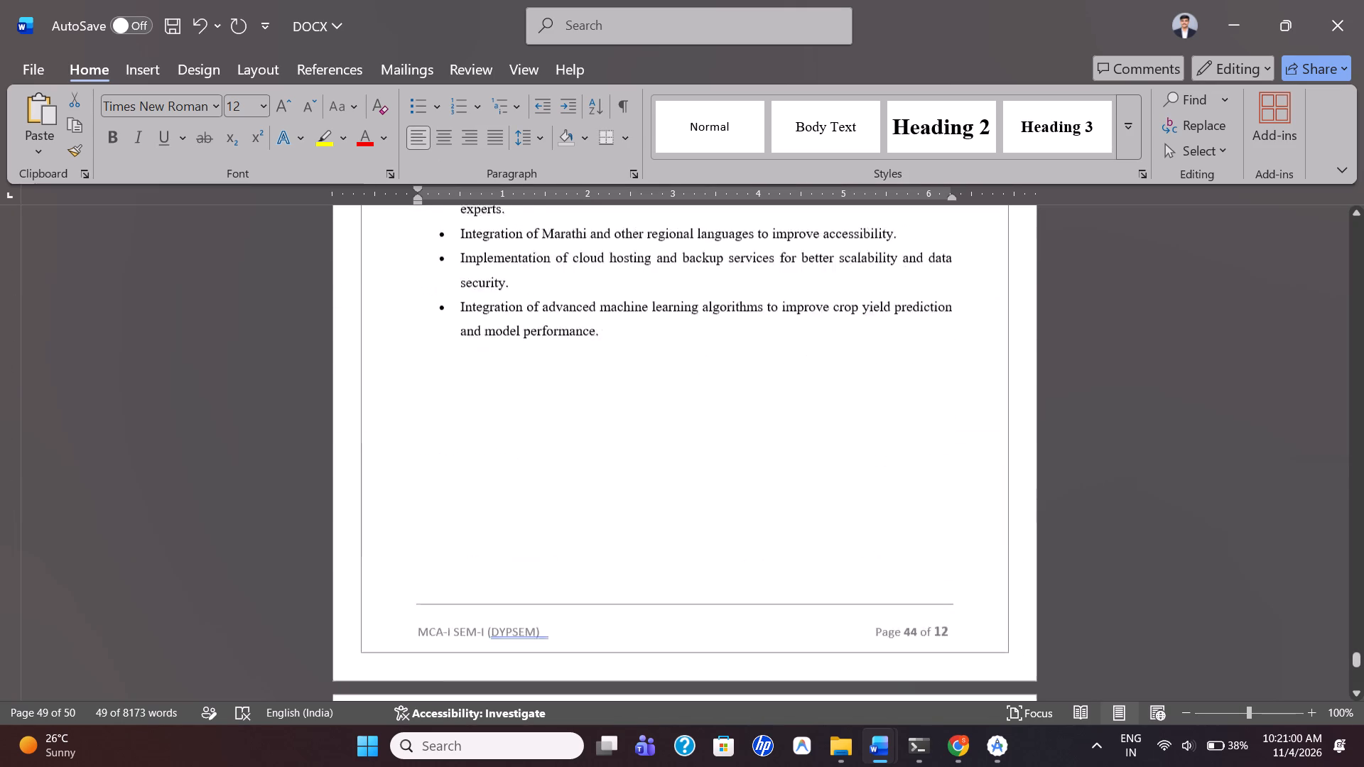
{"action": "scroll", "coordinate": [607, 414], "scroll_direction": "up", "scroll_amount": 5}
Check the alignment and font size of the 6.3 Future Enhancements bullets, introduction and heading.
{"action": "left_click", "coordinate": [635, 547]}
{"action": "left_click_drag", "start_coordinate": [635, 546], "coordinate": [509, 397]}
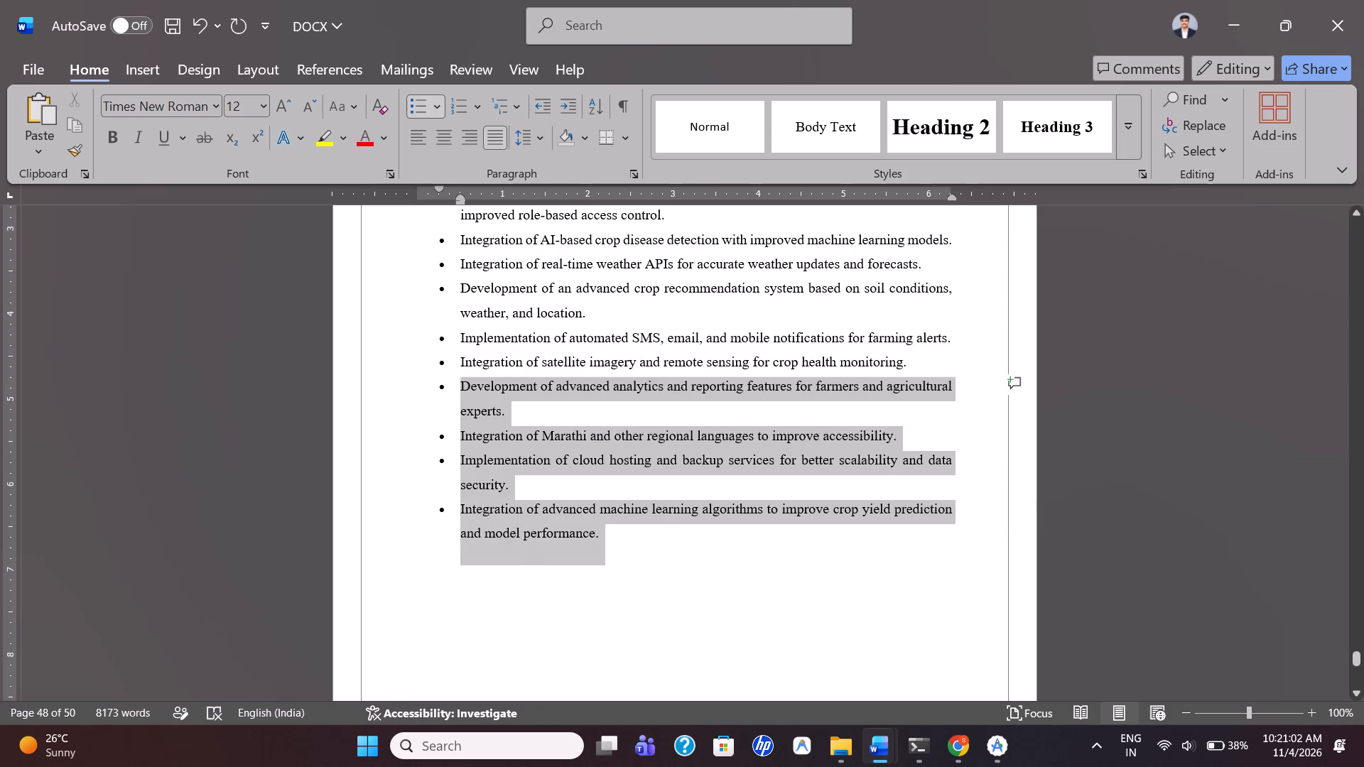
{"action": "left_click_drag", "start_coordinate": [509, 397], "coordinate": [441, 359]}
{"action": "scroll", "coordinate": [509, 397], "scroll_direction": "up", "scroll_amount": 8}
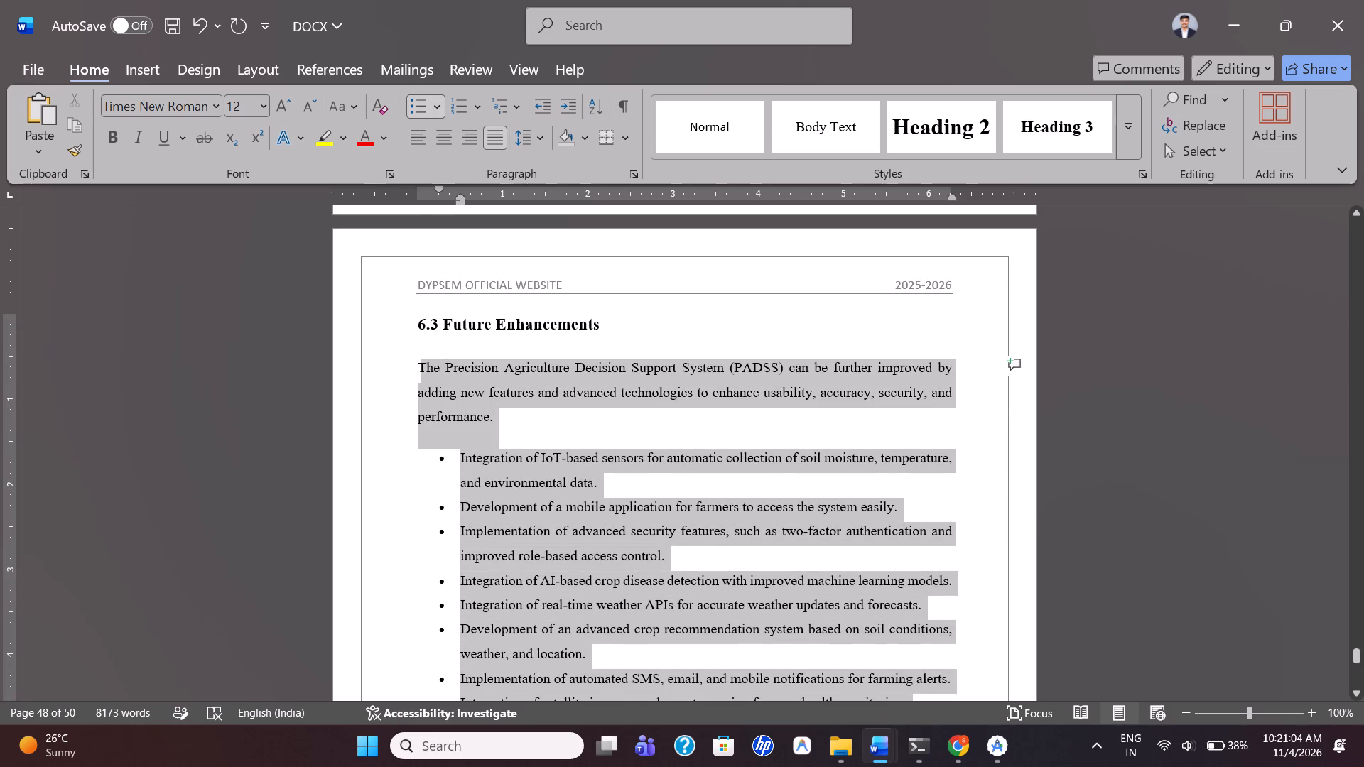
{"action": "left_click_drag", "start_coordinate": [441, 359], "coordinate": [437, 357]}
{"action": "scroll", "coordinate": [395, 403], "scroll_direction": "up", "scroll_amount": 5}
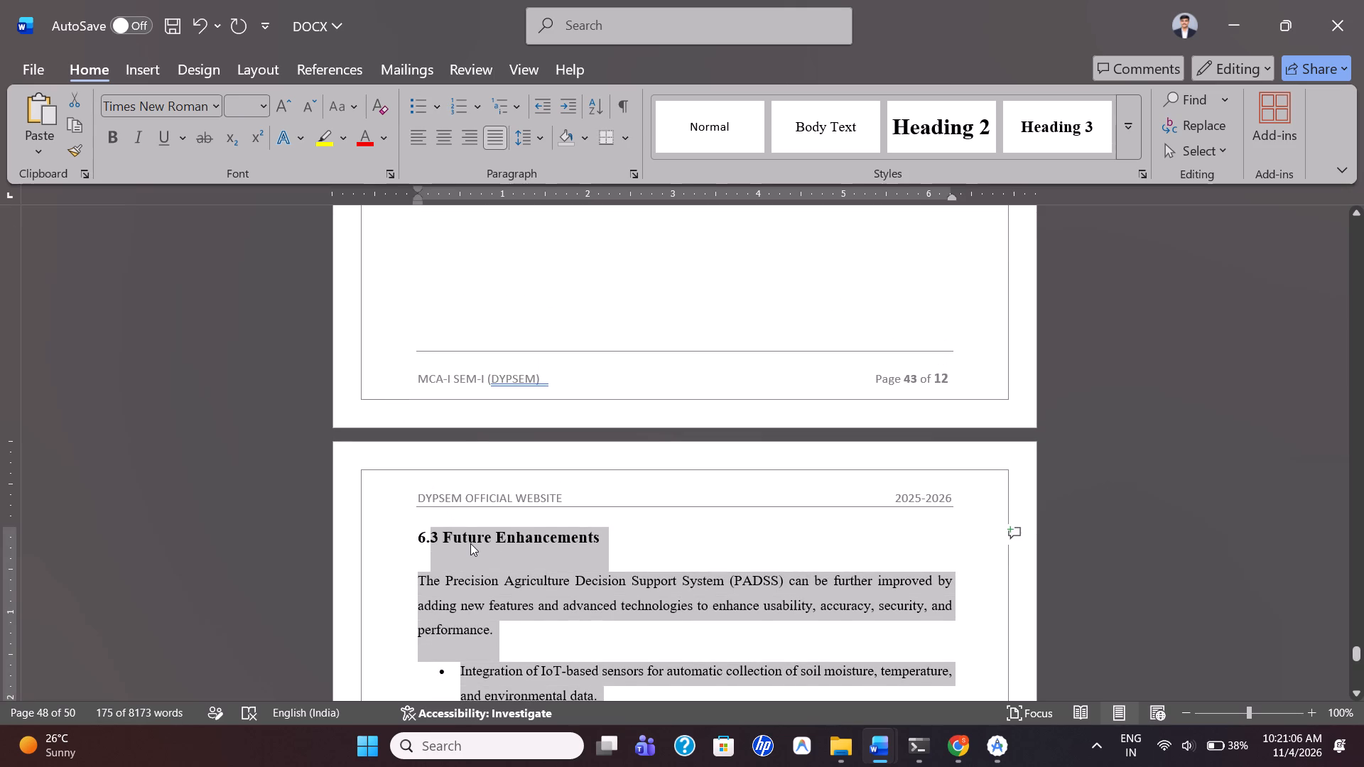
{"action": "left_click", "coordinate": [470, 543]}
{"action": "left_click", "coordinate": [608, 537]}
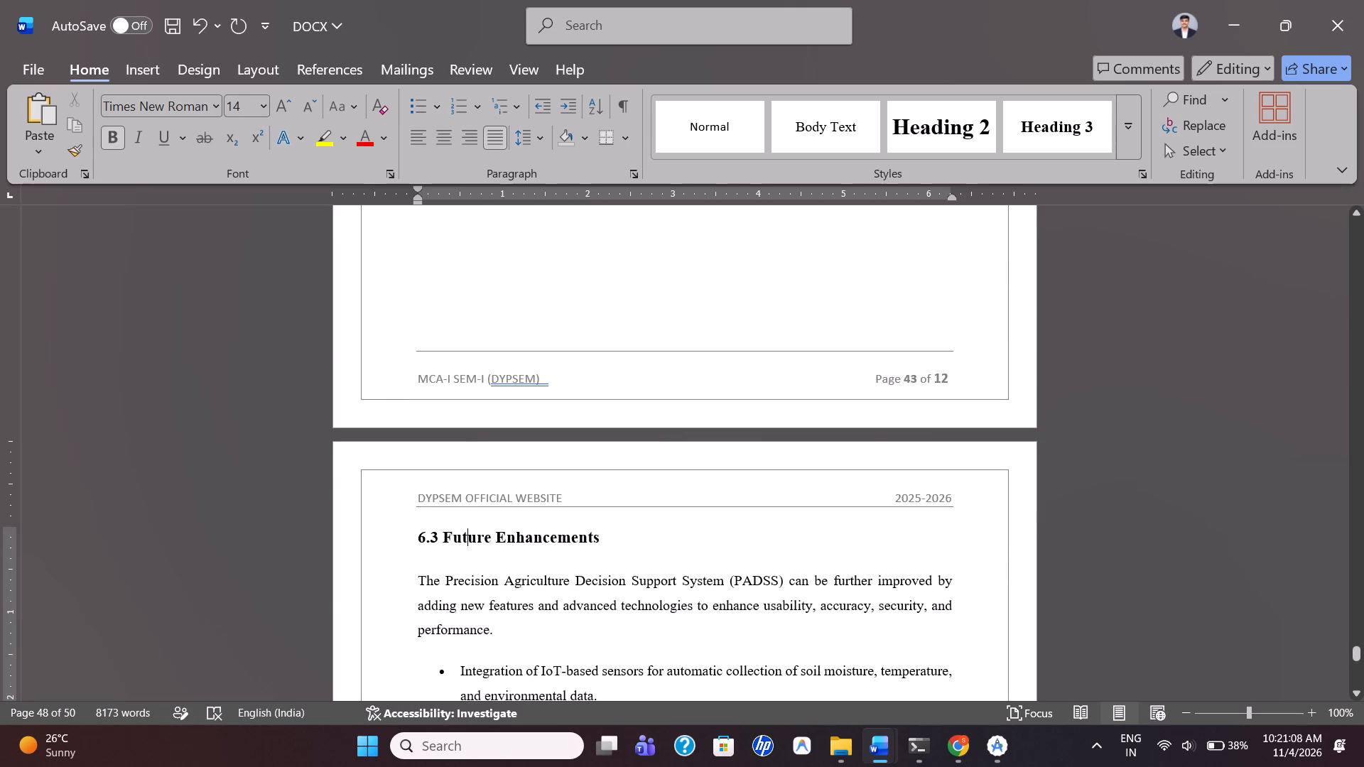
Justify the whole 6.2 Limitations section, from its heading through the last bullet.
{"action": "scroll", "coordinate": [598, 547], "scroll_direction": "up", "scroll_amount": 10}
{"action": "left_click_drag", "start_coordinate": [671, 481], "coordinate": [392, 439]}
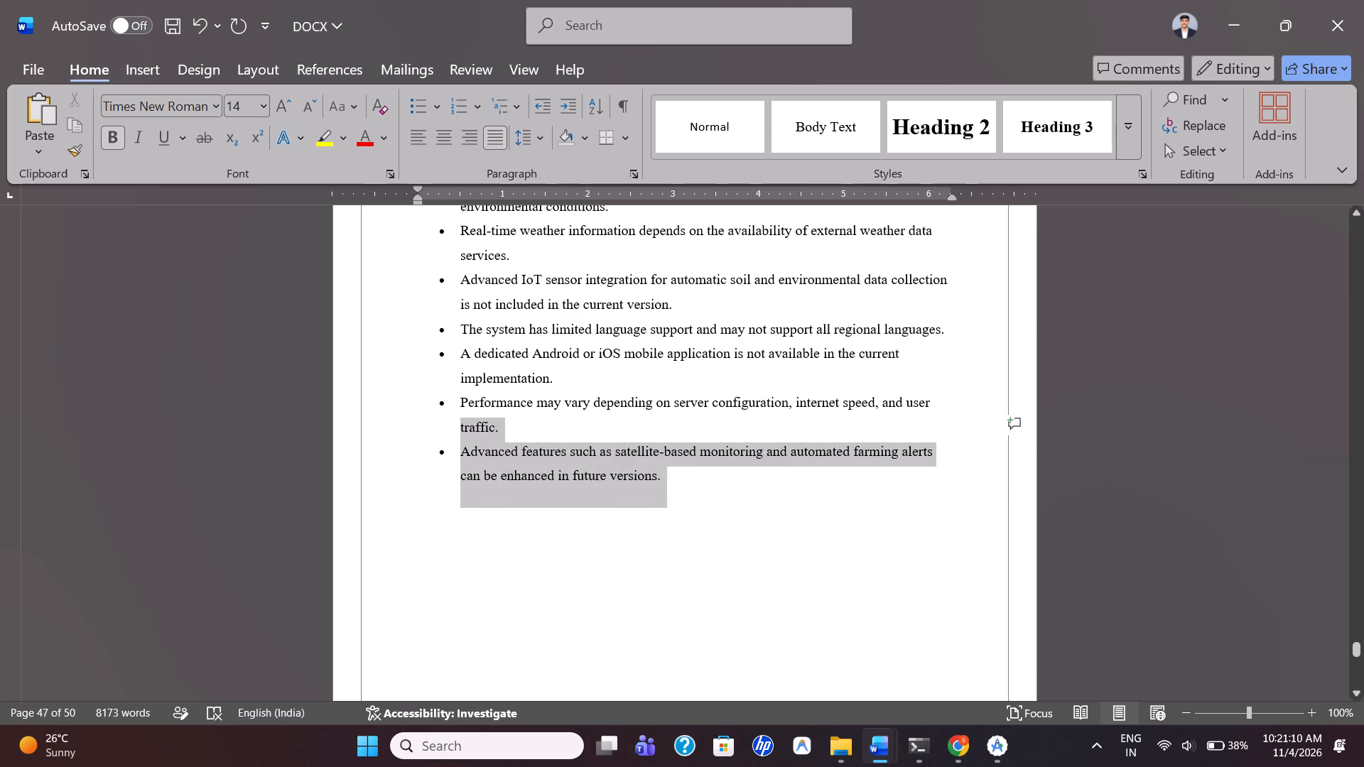
{"action": "left_click_drag", "start_coordinate": [392, 439], "coordinate": [421, 378]}
{"action": "scroll", "coordinate": [392, 438], "scroll_direction": "up", "scroll_amount": 10}
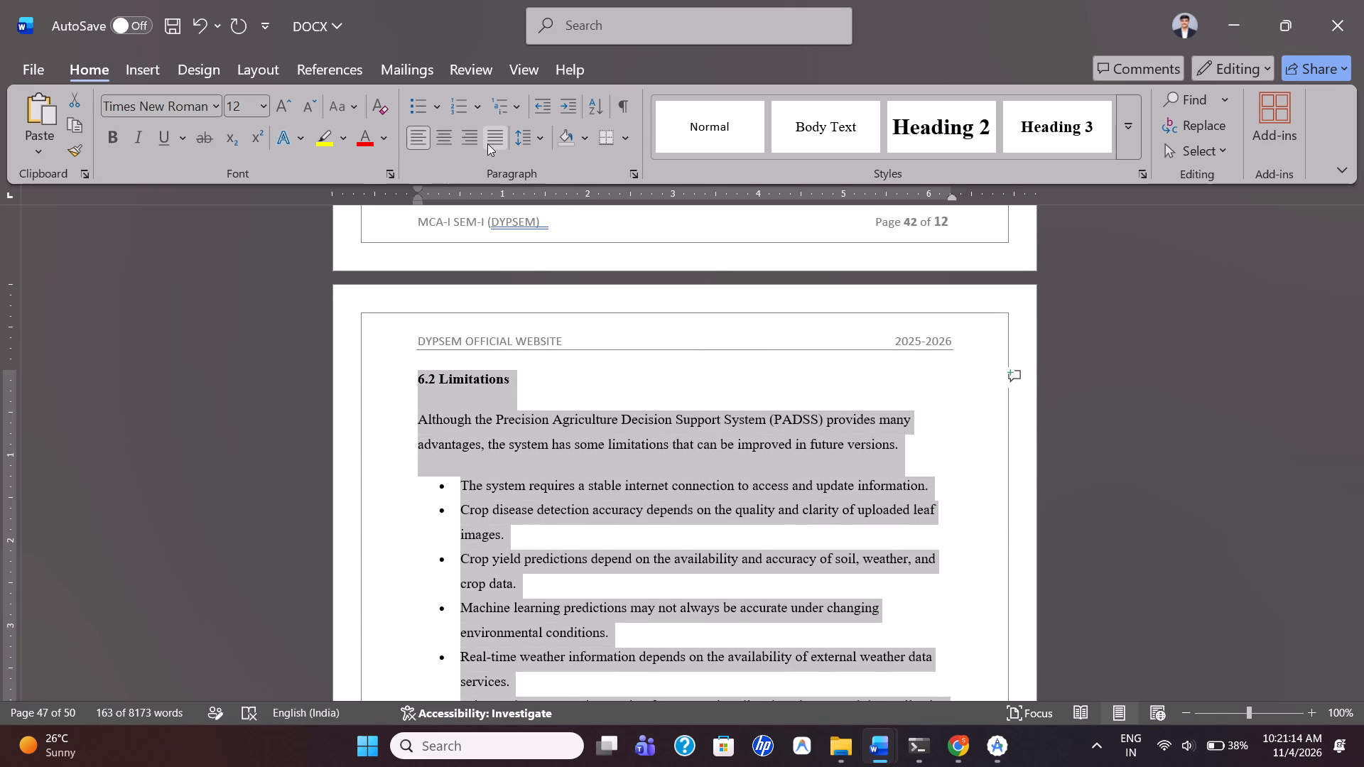
{"action": "left_click", "coordinate": [487, 143]}
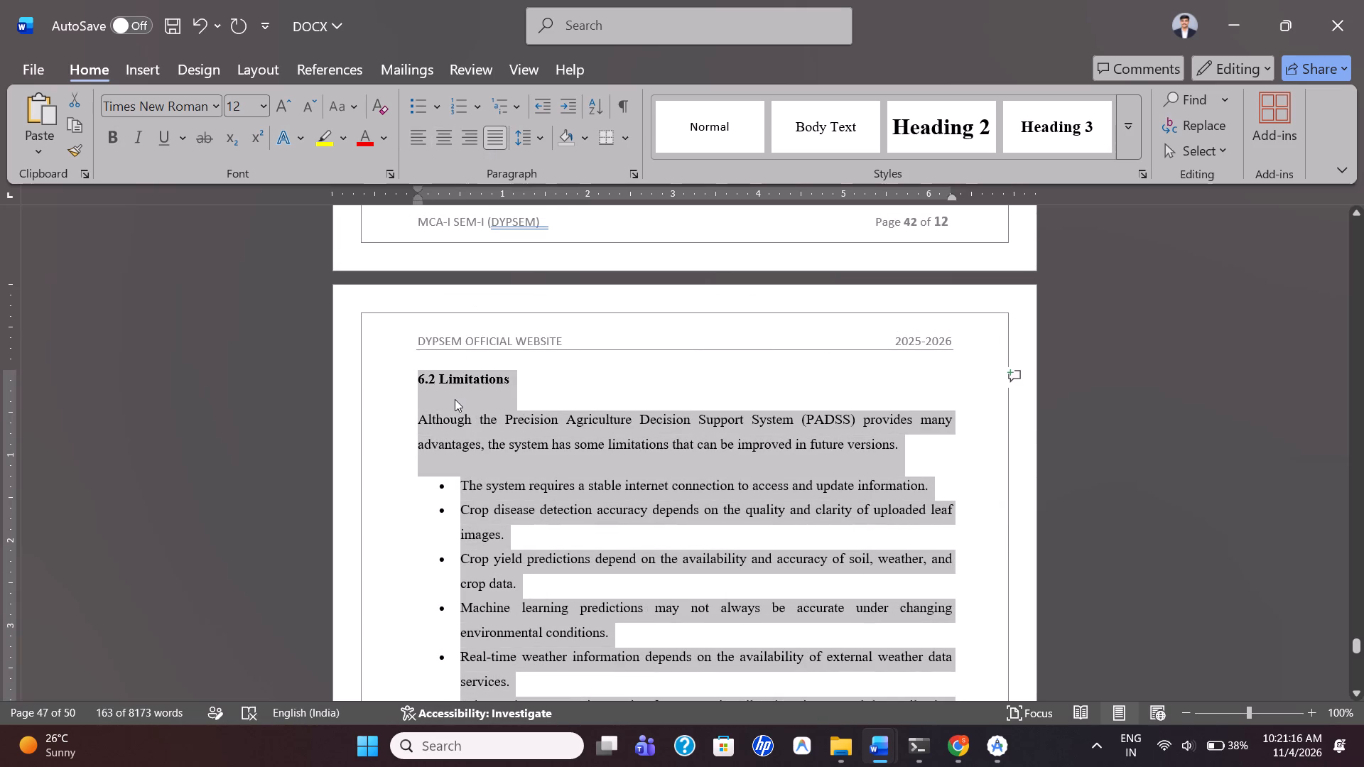
Increase the 6.2 Limitations heading's font size to 14.
{"action": "left_click", "coordinate": [512, 374]}
{"action": "left_click_drag", "start_coordinate": [514, 375], "coordinate": [182, 330]}
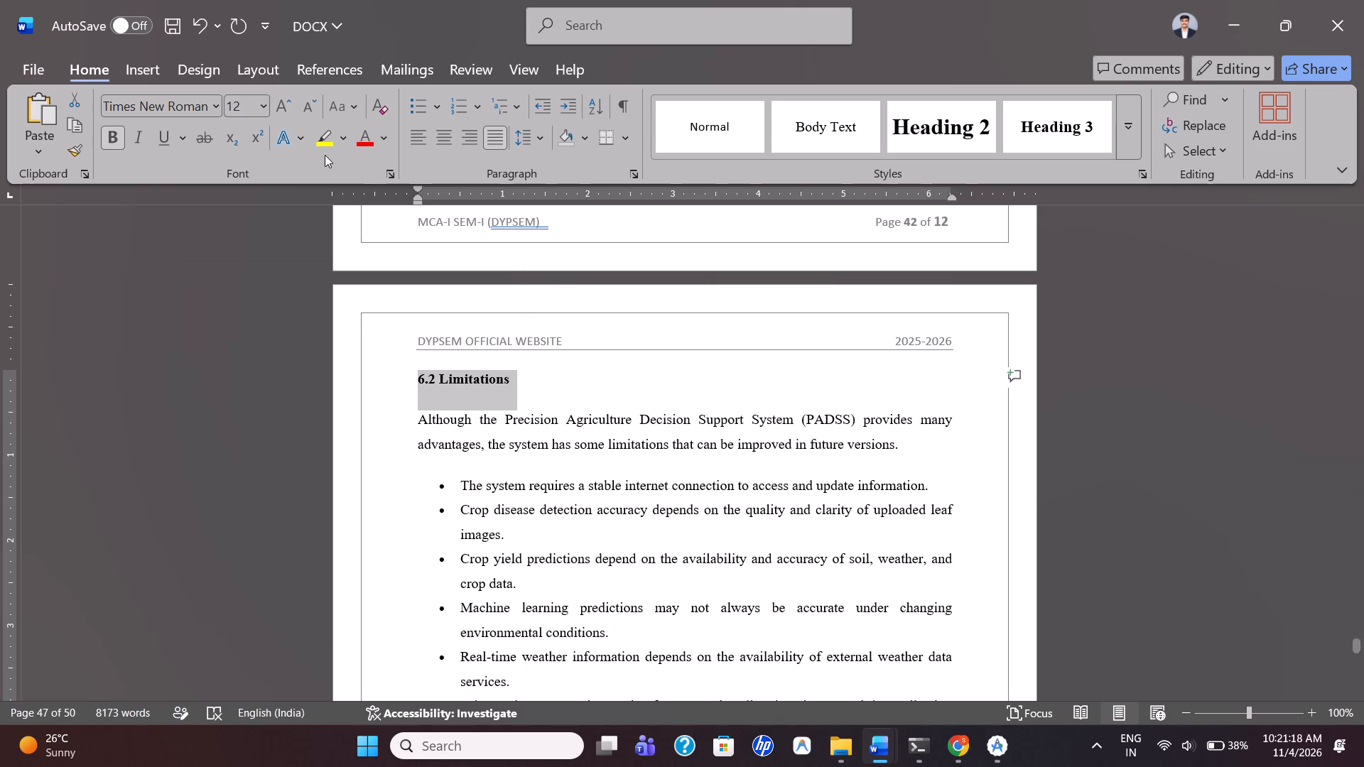
{"action": "left_click", "coordinate": [288, 111]}
{"action": "left_click", "coordinate": [595, 397]}
{"action": "scroll", "coordinate": [590, 406], "scroll_direction": "down", "scroll_amount": 11}
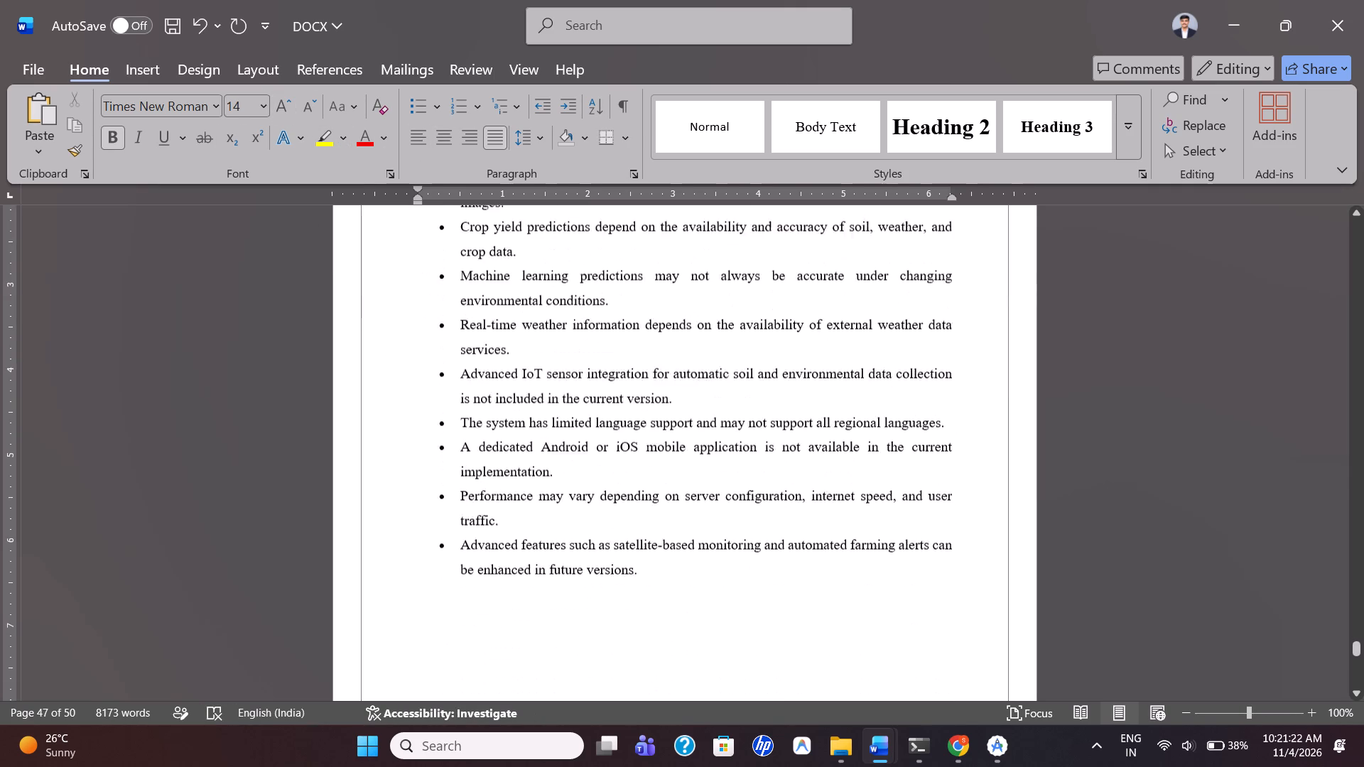
Check the font size and alignment of the 6.3 Future Enhancements and 6.2 Limitations headings.
{"action": "scroll", "coordinate": [588, 410], "scroll_direction": "down", "scroll_amount": 11}
{"action": "scroll", "coordinate": [588, 405], "scroll_direction": "up", "scroll_amount": 2}
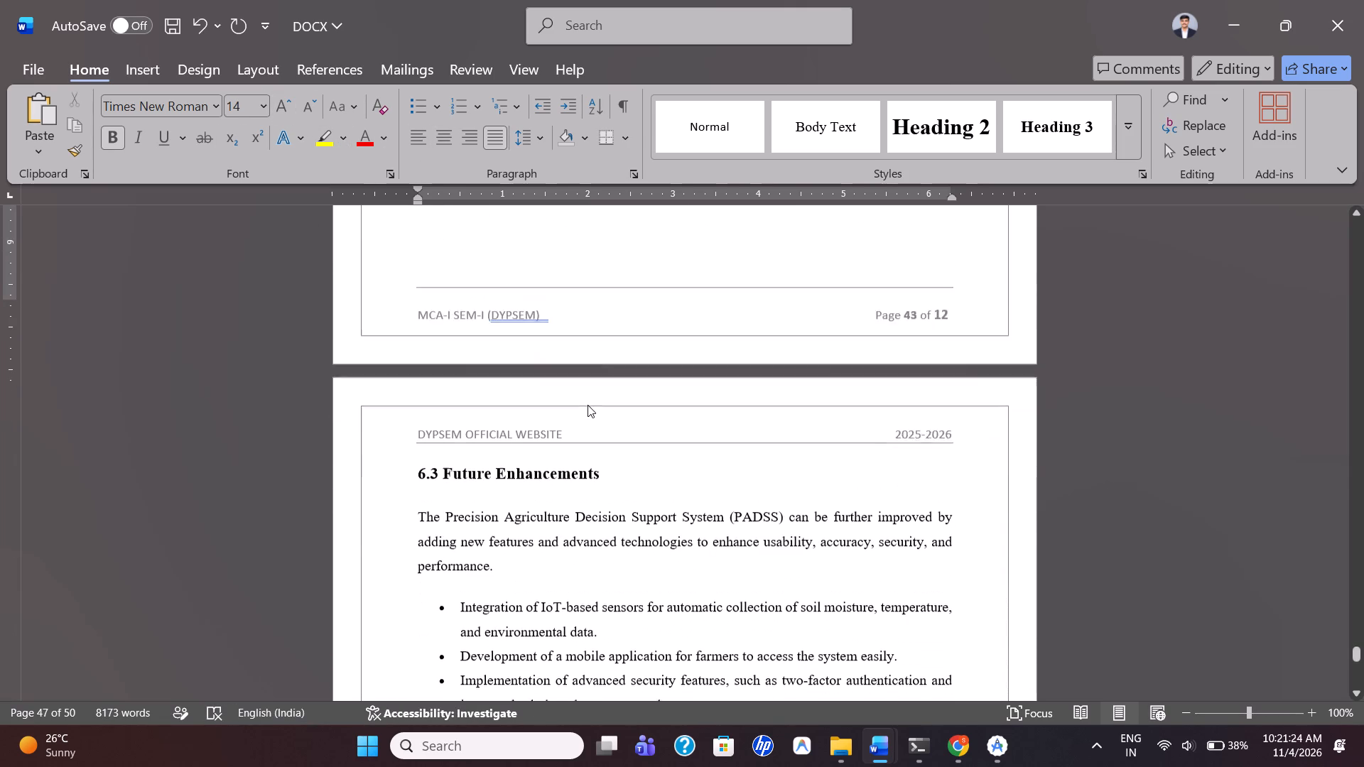
{"action": "scroll", "coordinate": [588, 405], "scroll_direction": "up", "scroll_amount": 2}
{"action": "left_click", "coordinate": [568, 619]}
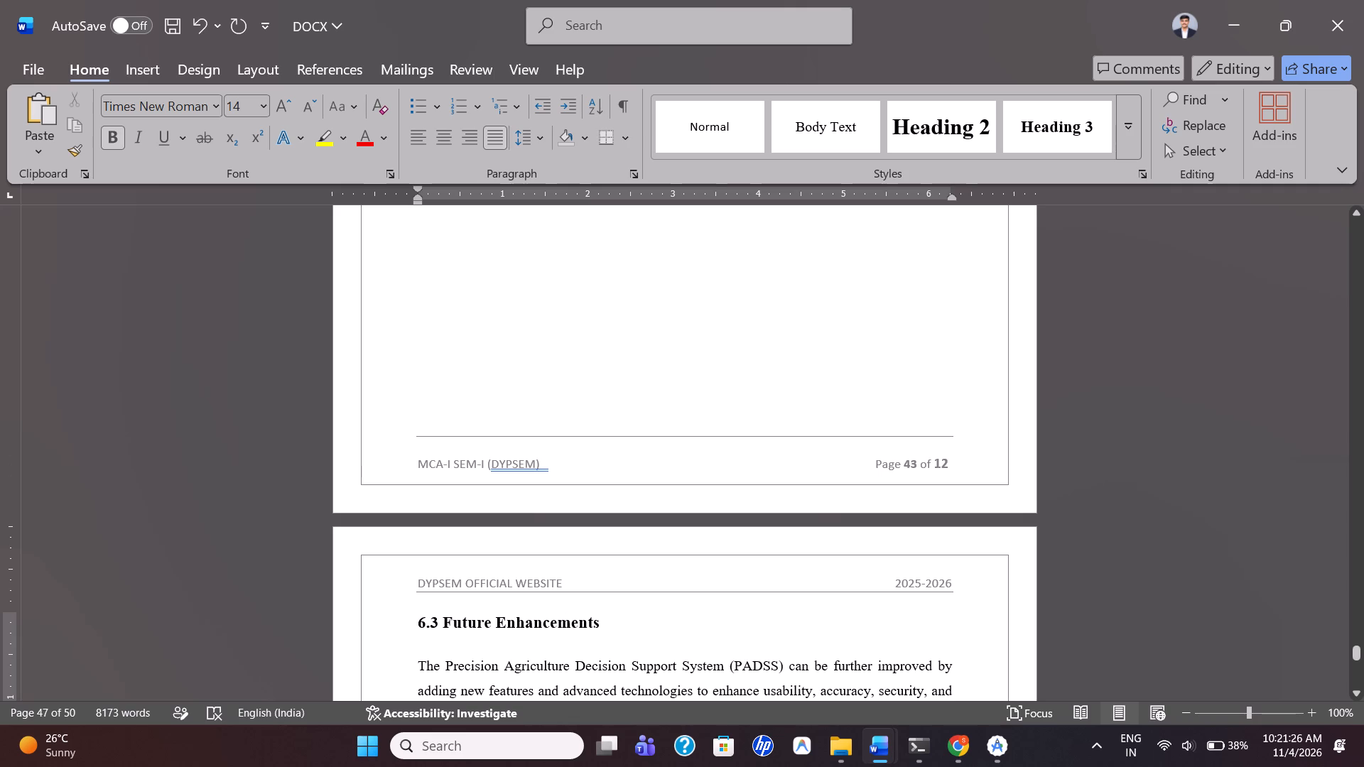
{"action": "left_click", "coordinate": [618, 627]}
{"action": "scroll", "coordinate": [570, 571], "scroll_direction": "up", "scroll_amount": 18}
{"action": "left_click", "coordinate": [529, 413]}
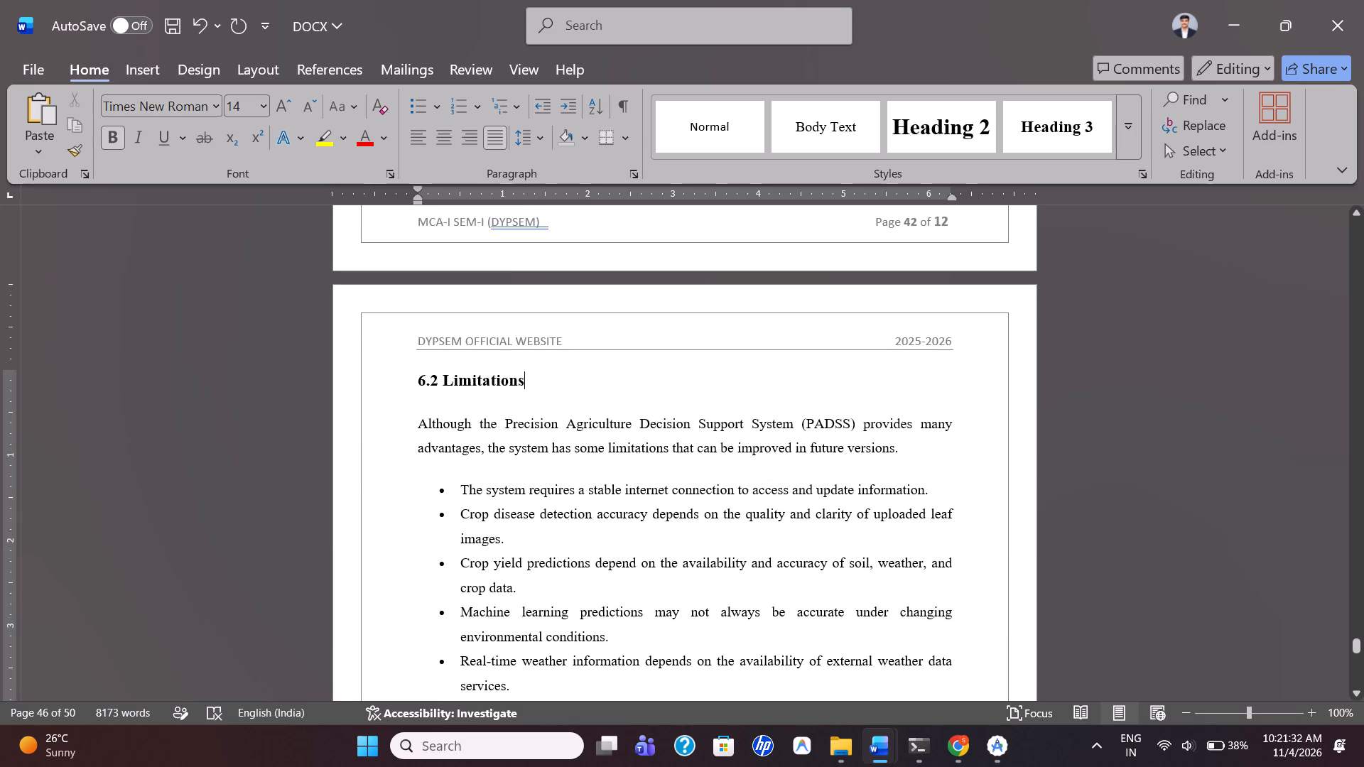
Increase the 6.1 Conclusion heading's font size to 14.
{"action": "scroll", "coordinate": [543, 393], "scroll_direction": "up", "scroll_amount": 20}
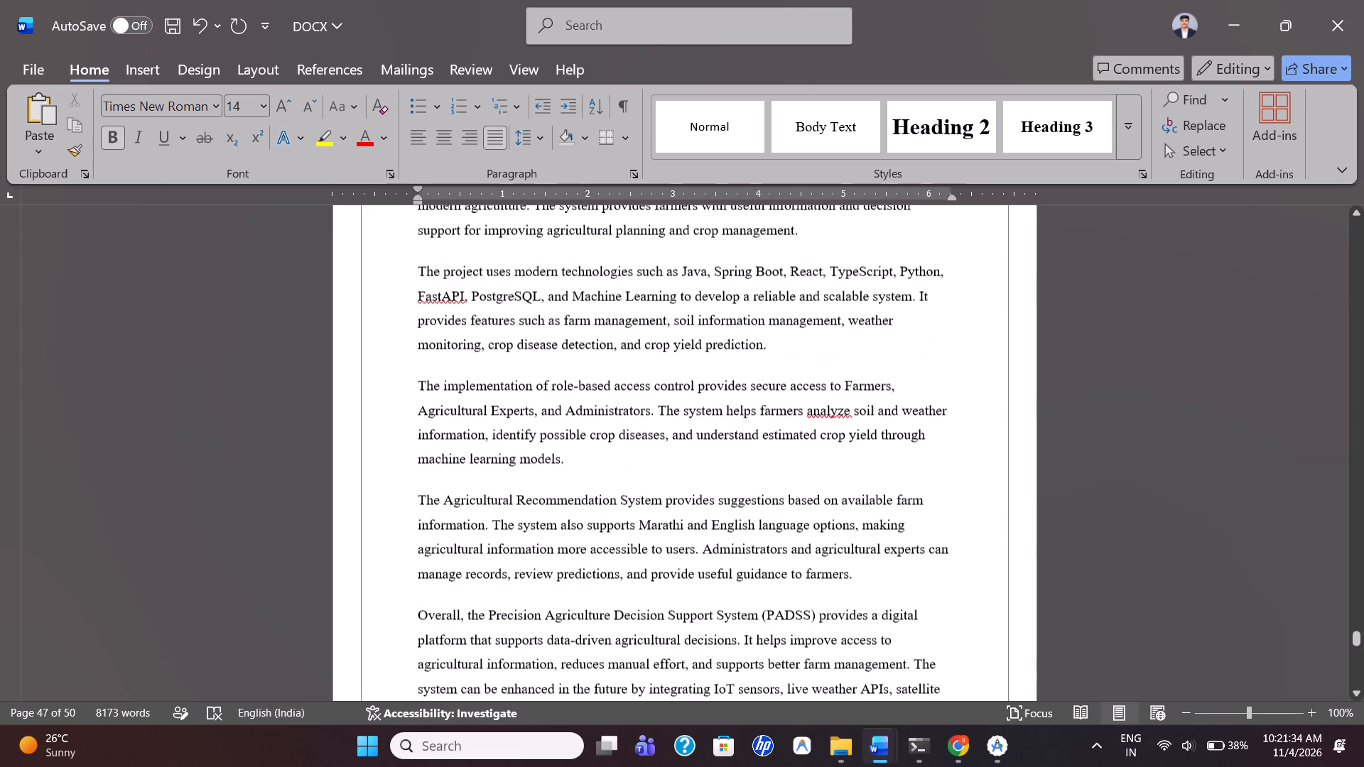
{"action": "scroll", "coordinate": [530, 357], "scroll_direction": "up", "scroll_amount": 3}
{"action": "left_click", "coordinate": [514, 348]}
{"action": "left_click_drag", "start_coordinate": [514, 347], "coordinate": [237, 354]}
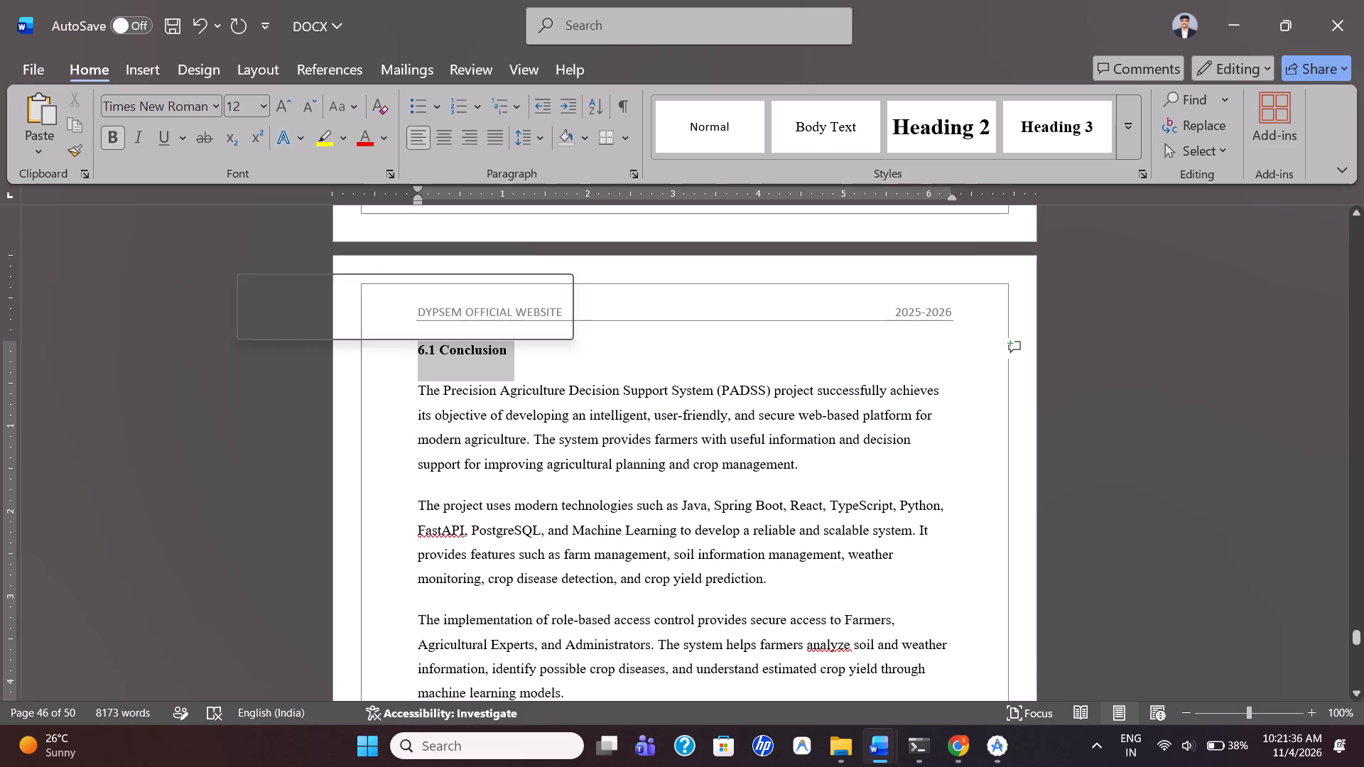
{"action": "left_click", "coordinate": [274, 114]}
{"action": "left_click", "coordinate": [568, 367]}
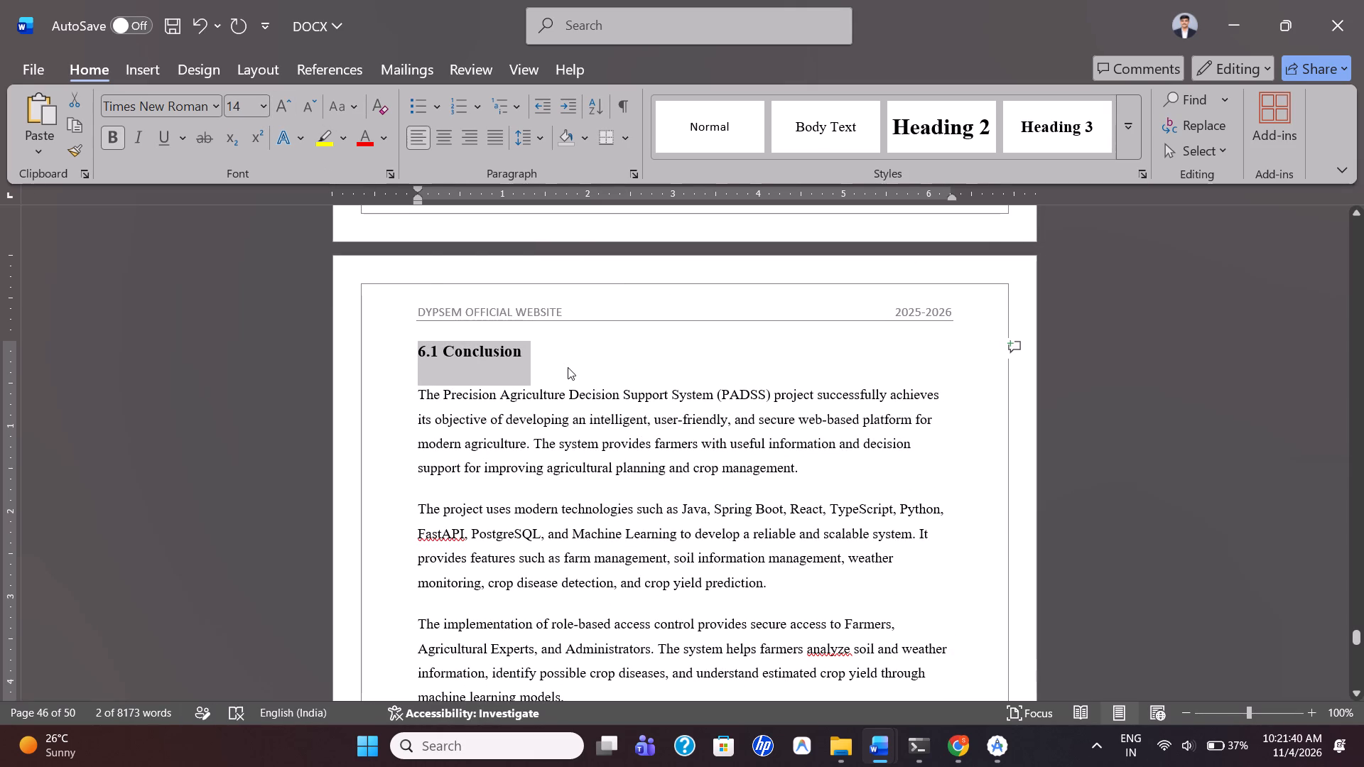
Justify all body paragraphs of 6.1 Conclusion, from the first paragraph through the one beginning "Overall".
{"action": "left_click", "coordinate": [450, 406]}
{"action": "left_click", "coordinate": [415, 397]}
{"action": "left_click_drag", "start_coordinate": [415, 396], "coordinate": [664, 478]}
{"action": "scroll", "coordinate": [614, 496], "scroll_direction": "down", "scroll_amount": 8}
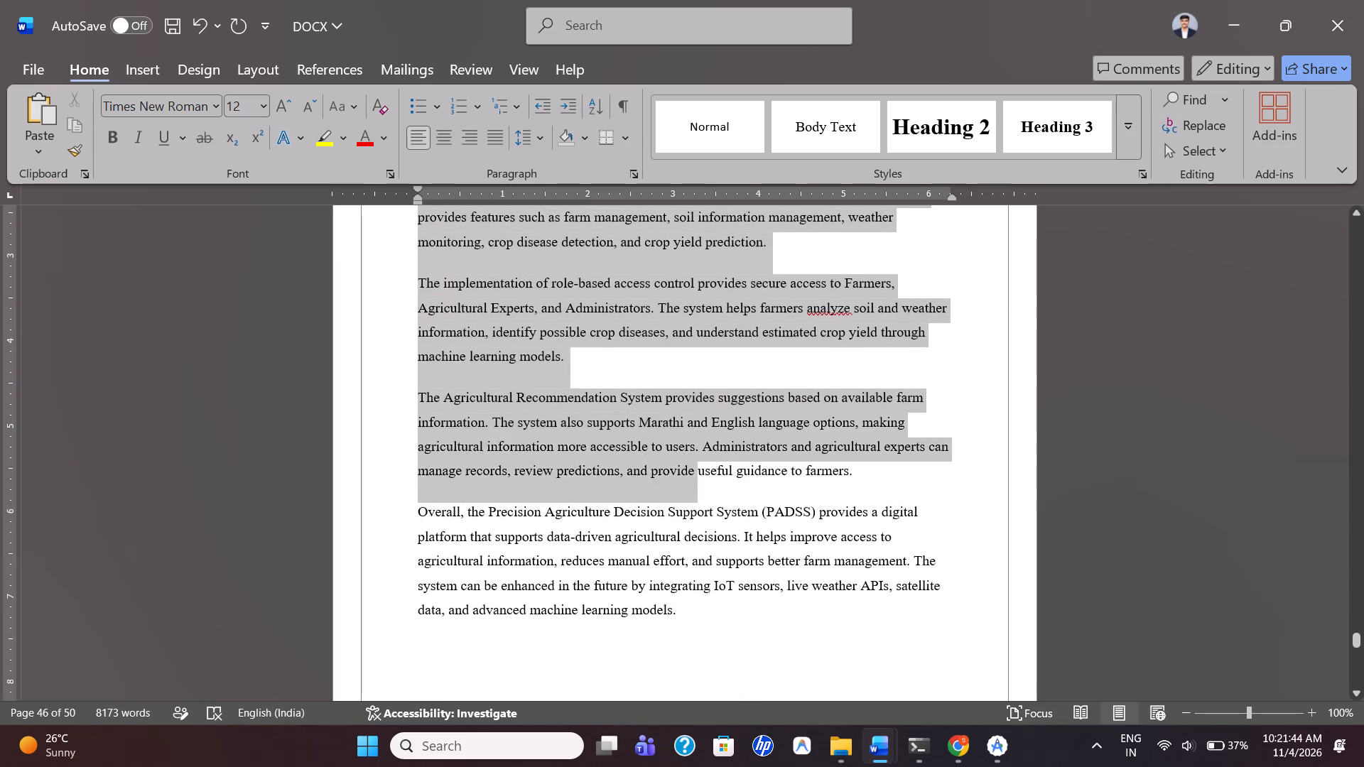
{"action": "left_click_drag", "start_coordinate": [664, 478], "coordinate": [725, 483]}
{"action": "scroll", "coordinate": [664, 478], "scroll_direction": "down", "scroll_amount": 3}
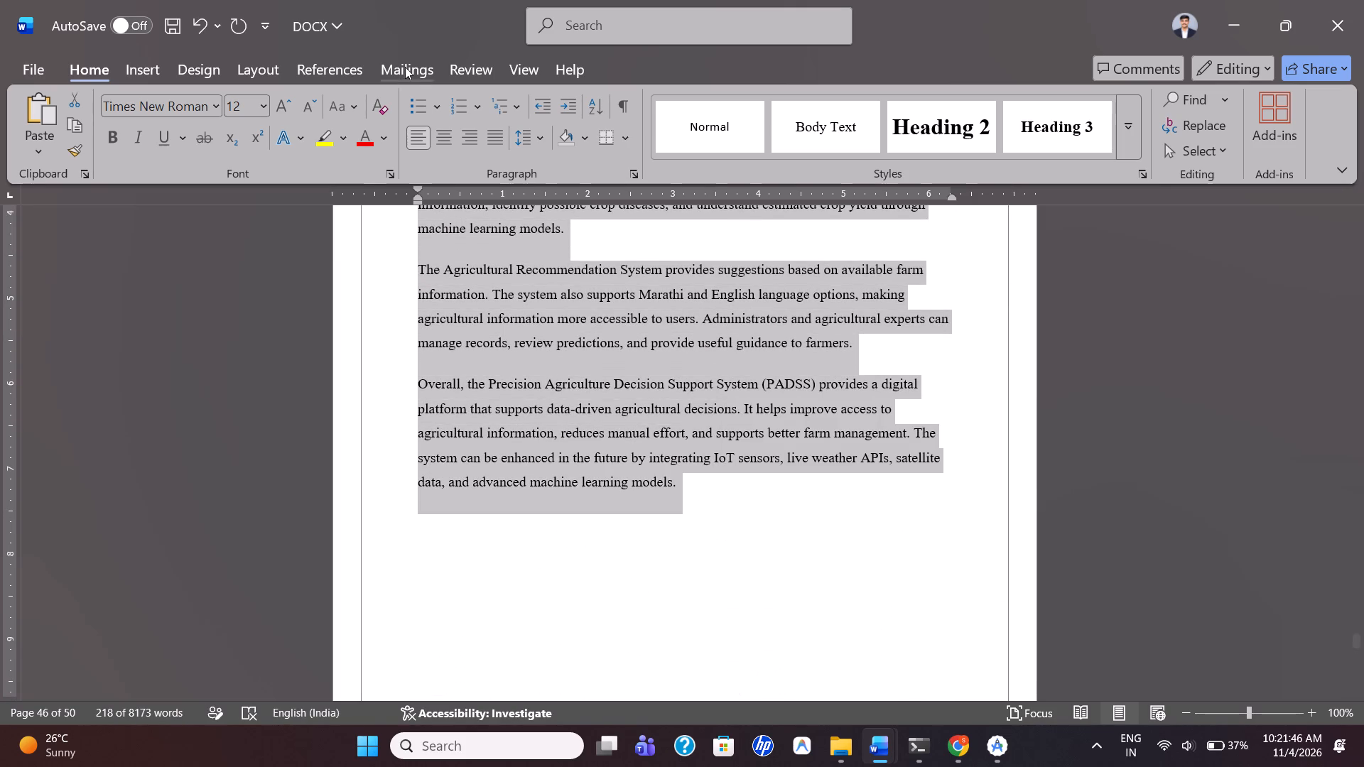
{"action": "left_click", "coordinate": [506, 140]}
{"action": "scroll", "coordinate": [696, 498], "scroll_direction": "up", "scroll_amount": 8}
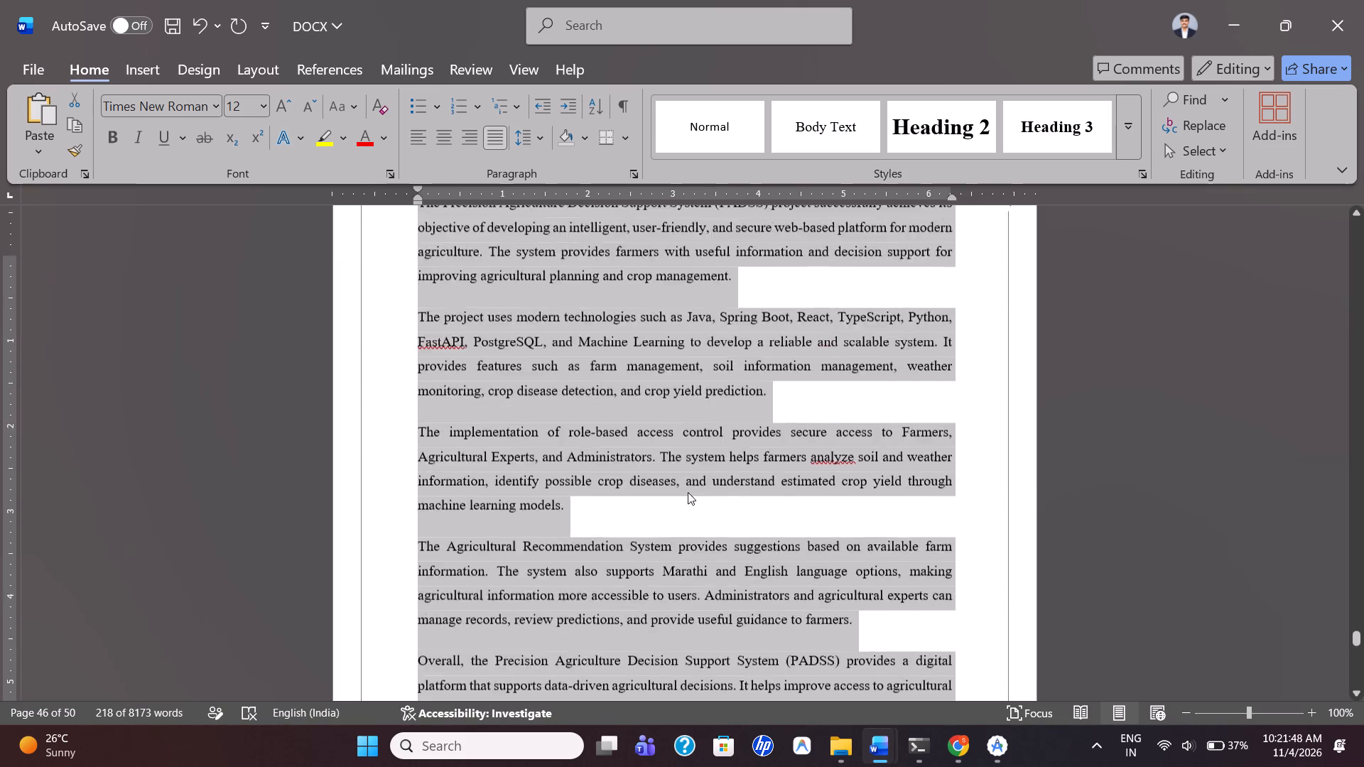
{"action": "scroll", "coordinate": [688, 492], "scroll_direction": "up", "scroll_amount": 6}
{"action": "left_click", "coordinate": [654, 504]}
Review the formatting of the 6.1 Conclusion and 6.2 Limitations pages, including the bullet text and the 6.1 heading.
{"action": "scroll", "coordinate": [634, 501], "scroll_direction": "down", "scroll_amount": 4}
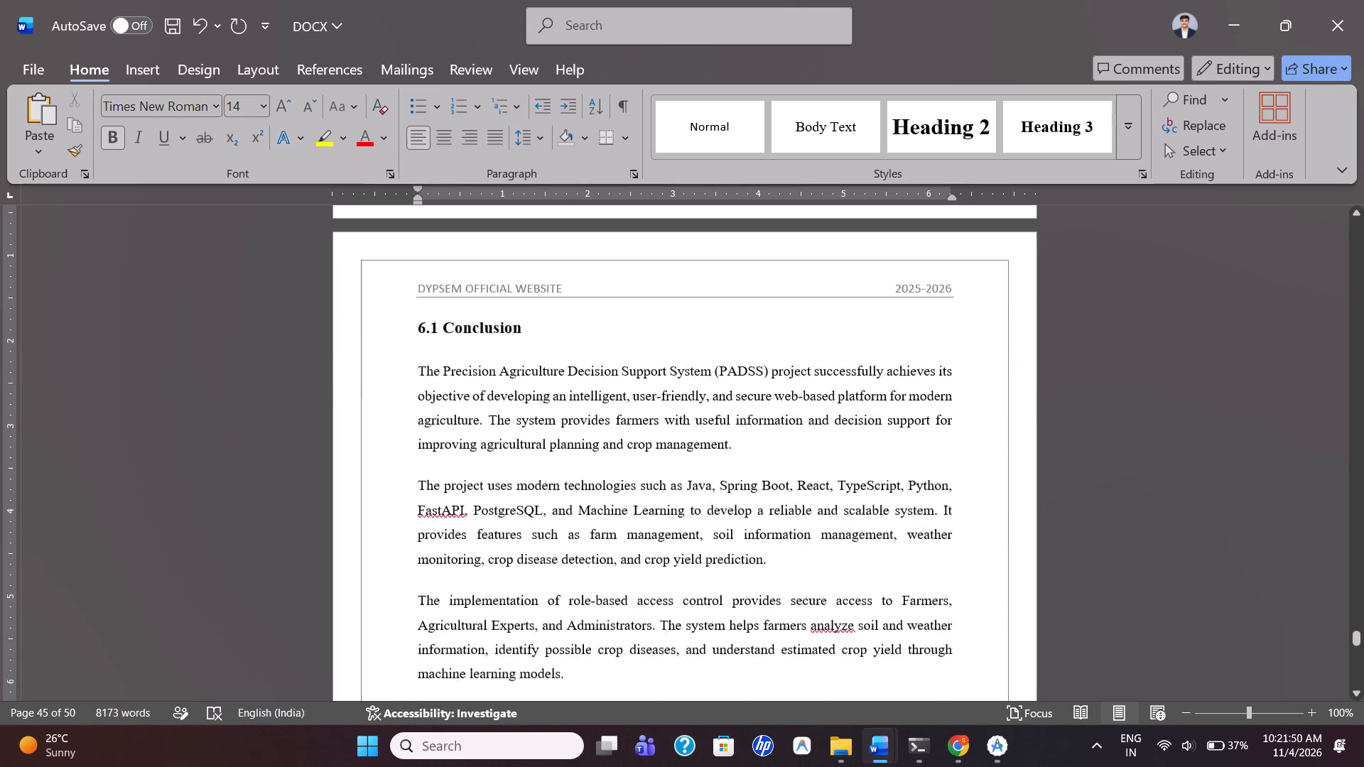
{"action": "scroll", "coordinate": [633, 499], "scroll_direction": "down", "scroll_amount": 20}
{"action": "scroll", "coordinate": [633, 499], "scroll_direction": "down", "scroll_amount": 4}
{"action": "left_click", "coordinate": [637, 437]}
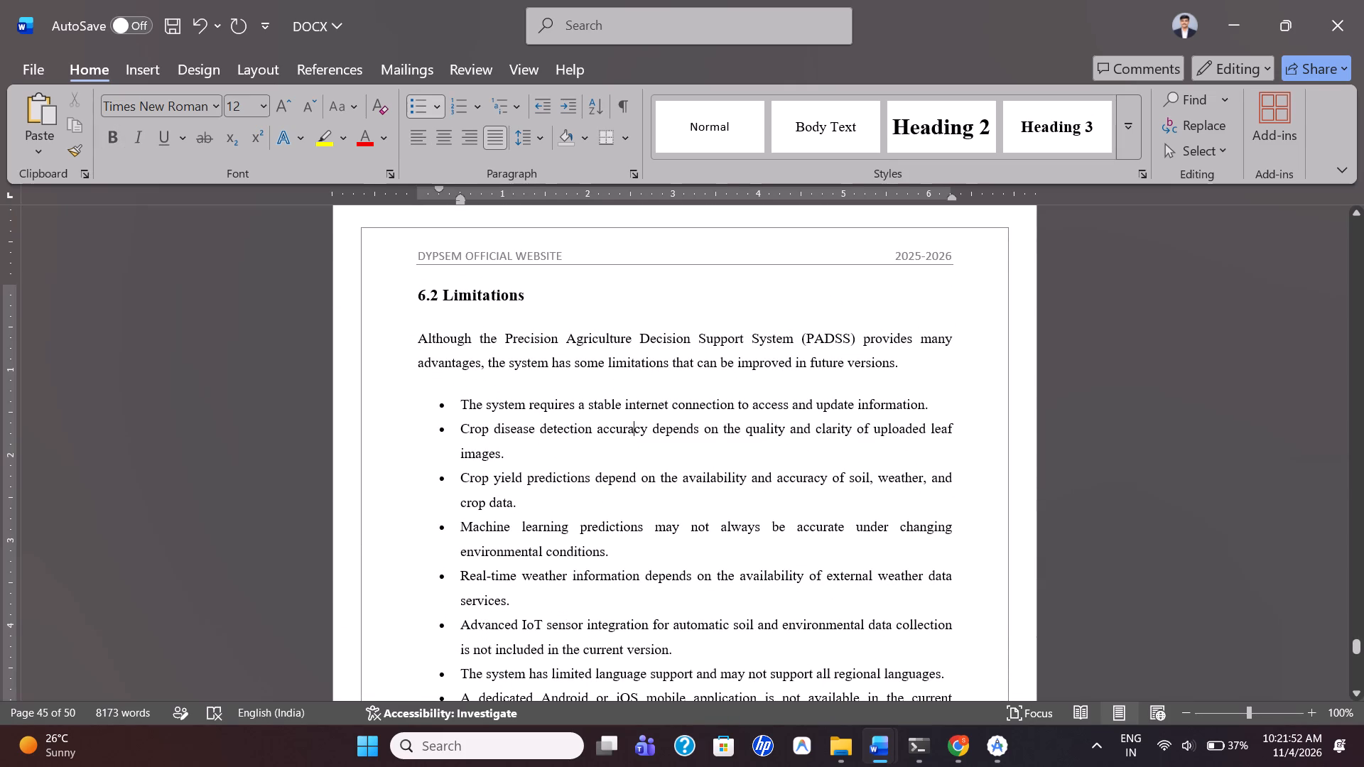
{"action": "scroll", "coordinate": [673, 426], "scroll_direction": "up", "scroll_amount": 11}
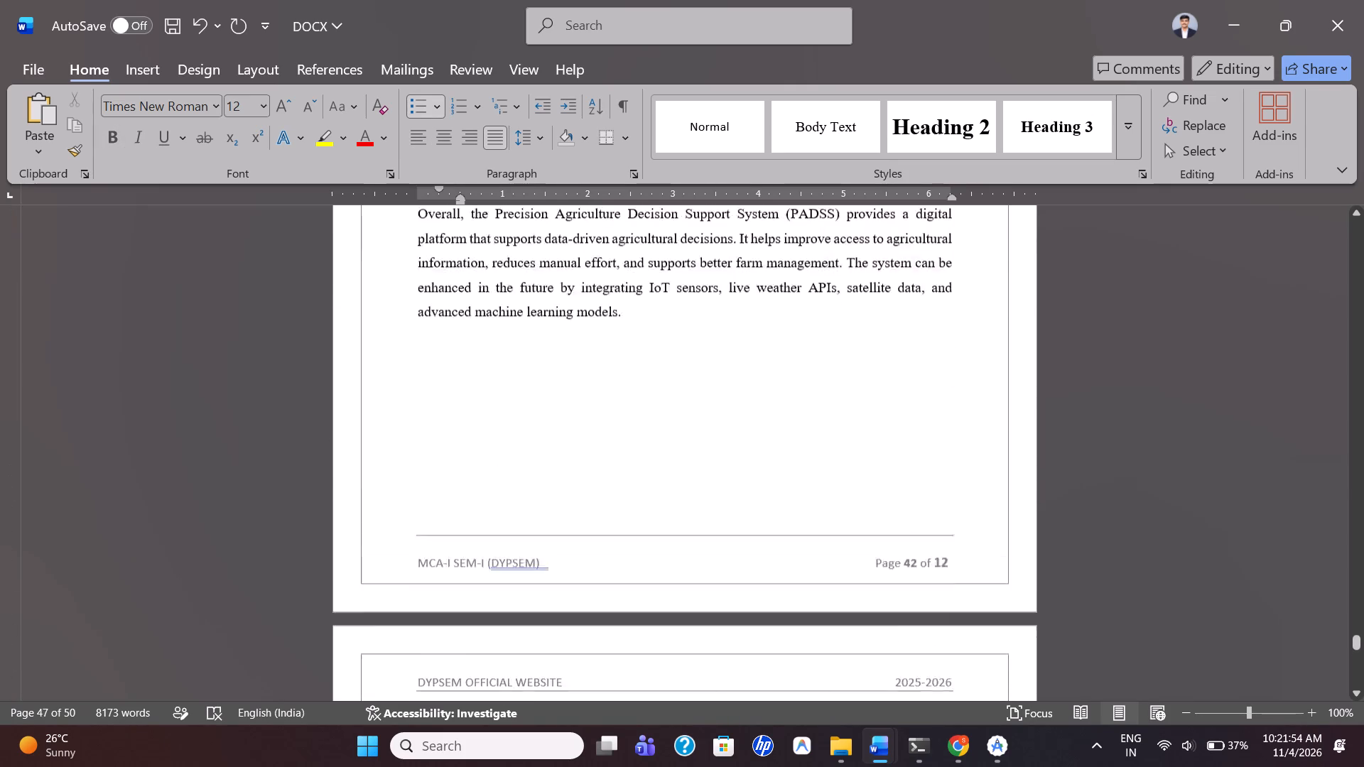
{"action": "scroll", "coordinate": [673, 425], "scroll_direction": "up", "scroll_amount": 14}
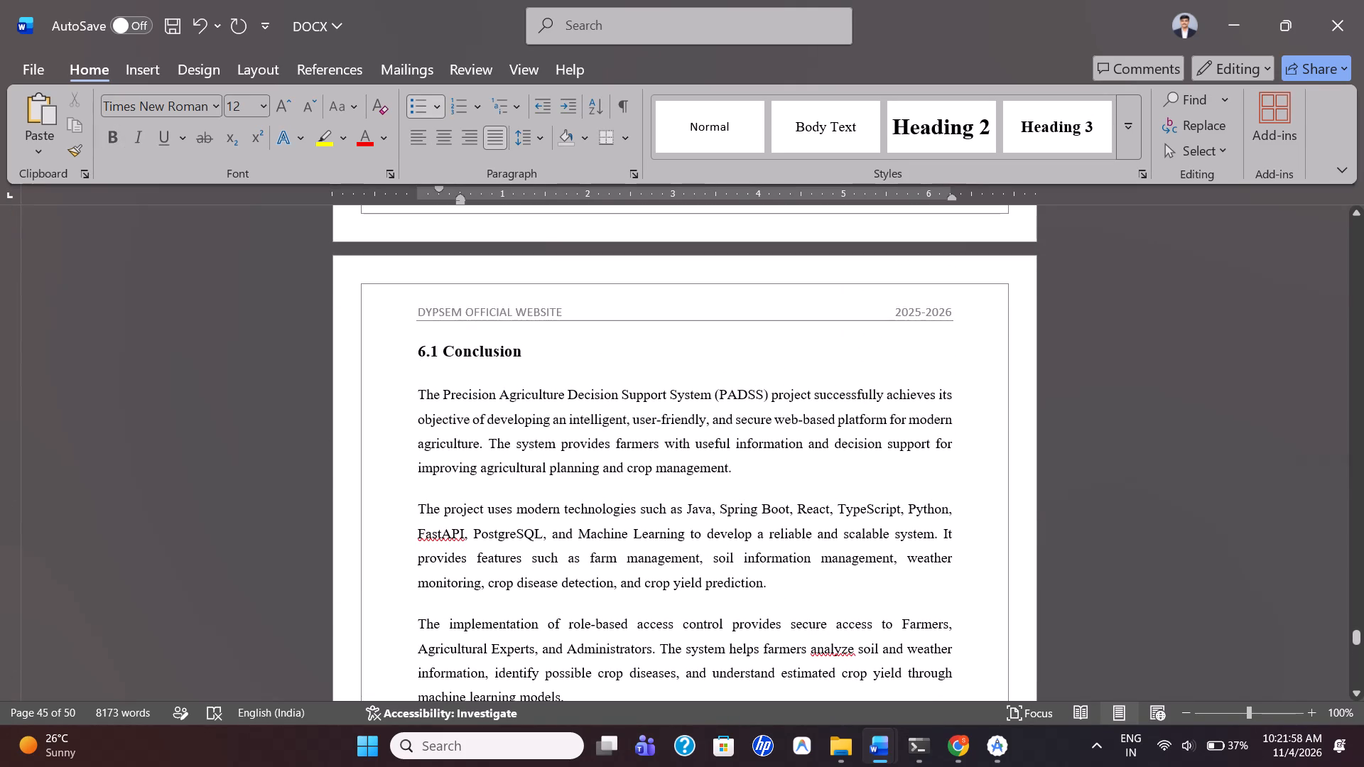
{"action": "scroll", "coordinate": [673, 427], "scroll_direction": "up", "scroll_amount": 7}
{"action": "scroll", "coordinate": [604, 498], "scroll_direction": "down", "scroll_amount": 6}
{"action": "left_click", "coordinate": [564, 404]}
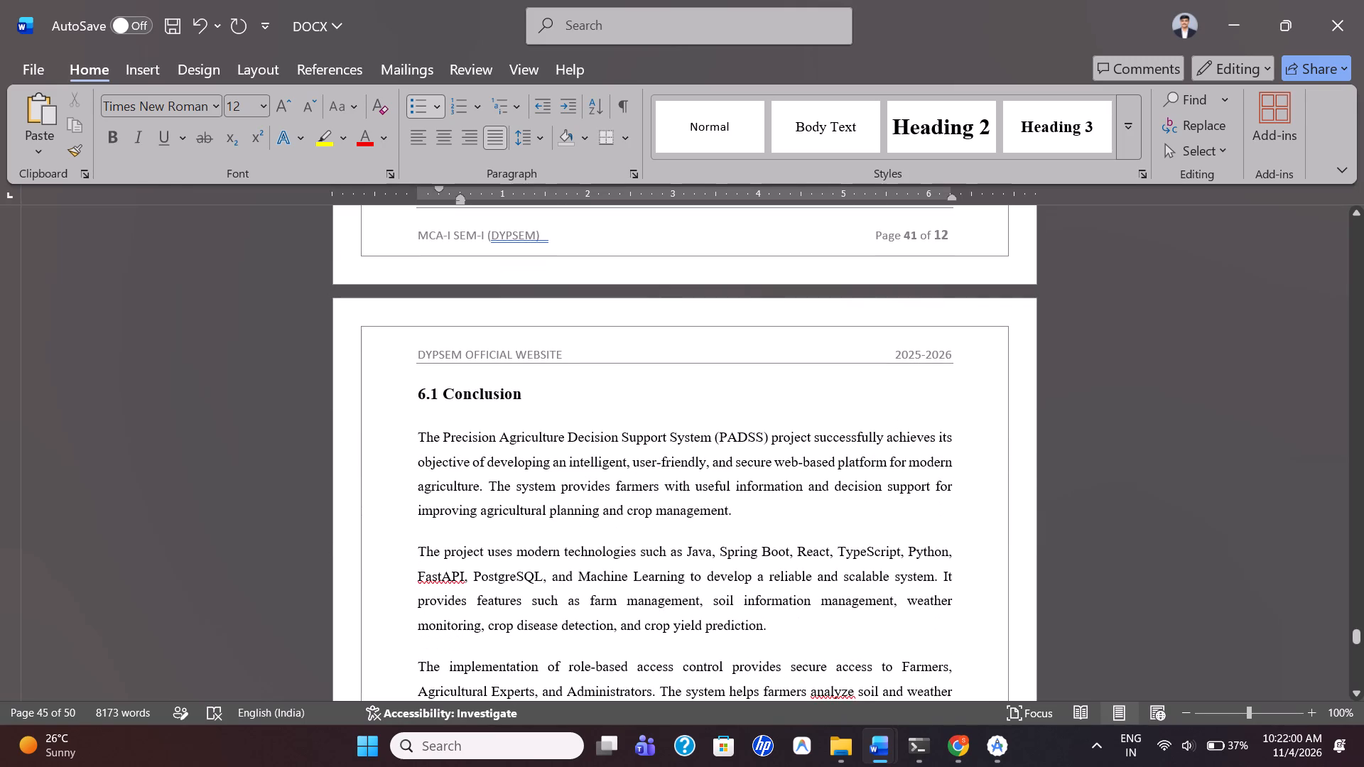
Justify the body of 5.3 User Manual, from the introduction through the last Agricultural Expert User Instructions item.
{"action": "scroll", "coordinate": [564, 405], "scroll_direction": "up", "scroll_amount": 17}
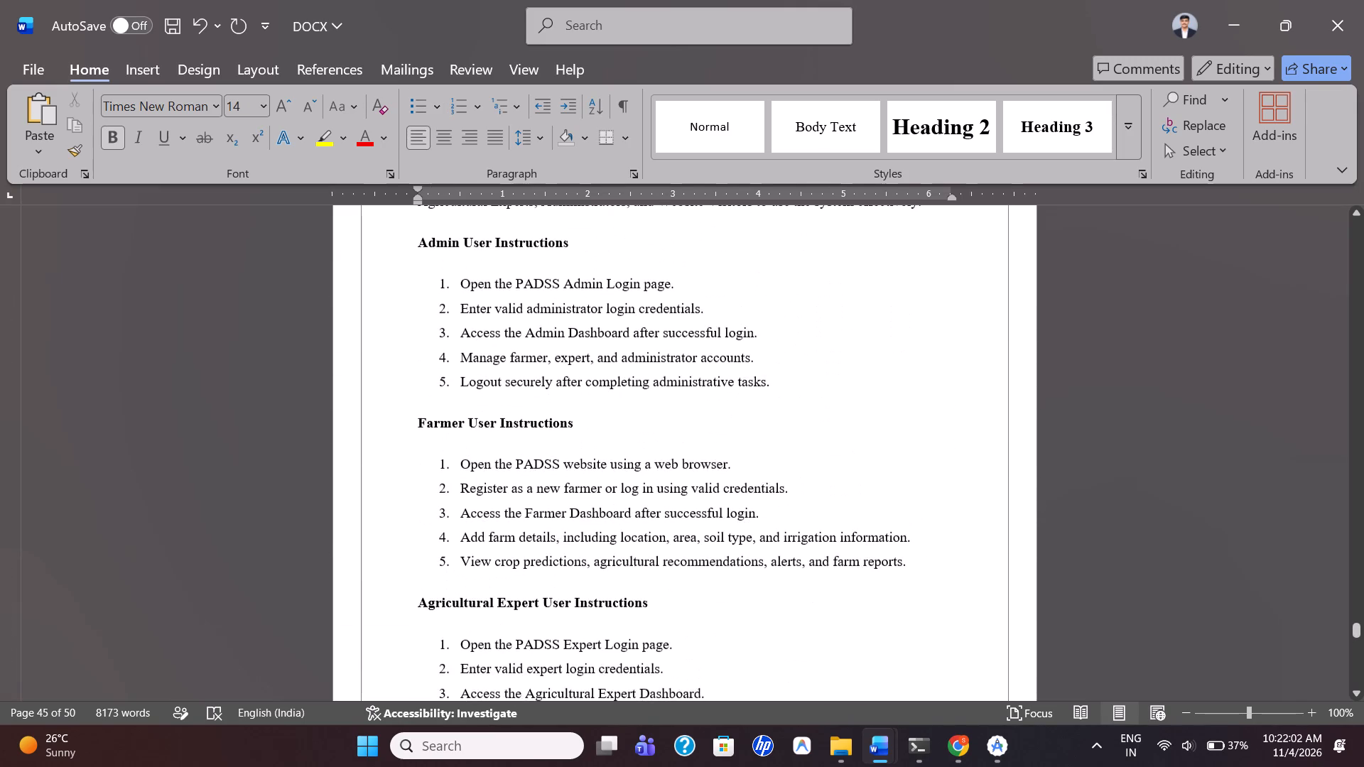
{"action": "scroll", "coordinate": [564, 405], "scroll_direction": "up", "scroll_amount": 5}
{"action": "left_click", "coordinate": [411, 354]}
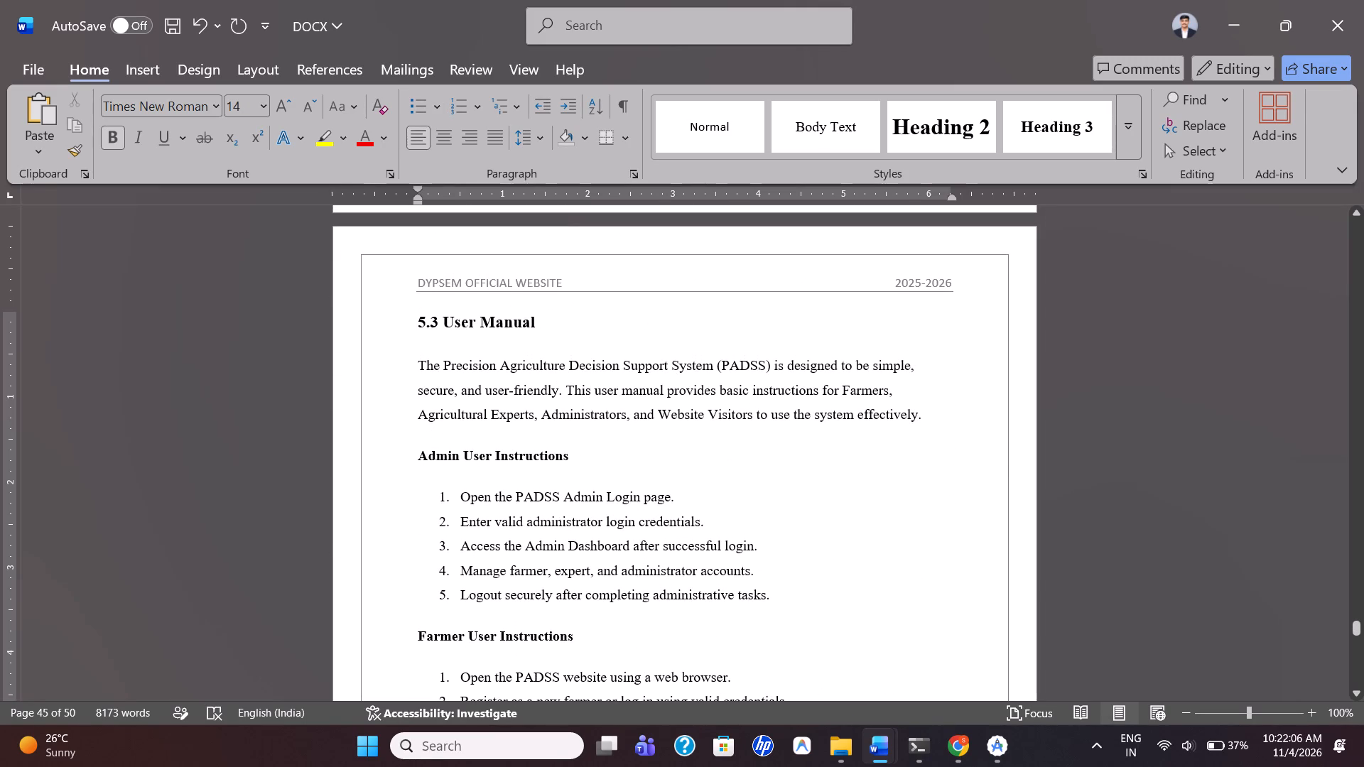
{"action": "left_click", "coordinate": [420, 357]}
{"action": "left_click_drag", "start_coordinate": [420, 357], "coordinate": [719, 413]}
{"action": "scroll", "coordinate": [666, 402], "scroll_direction": "down", "scroll_amount": 5}
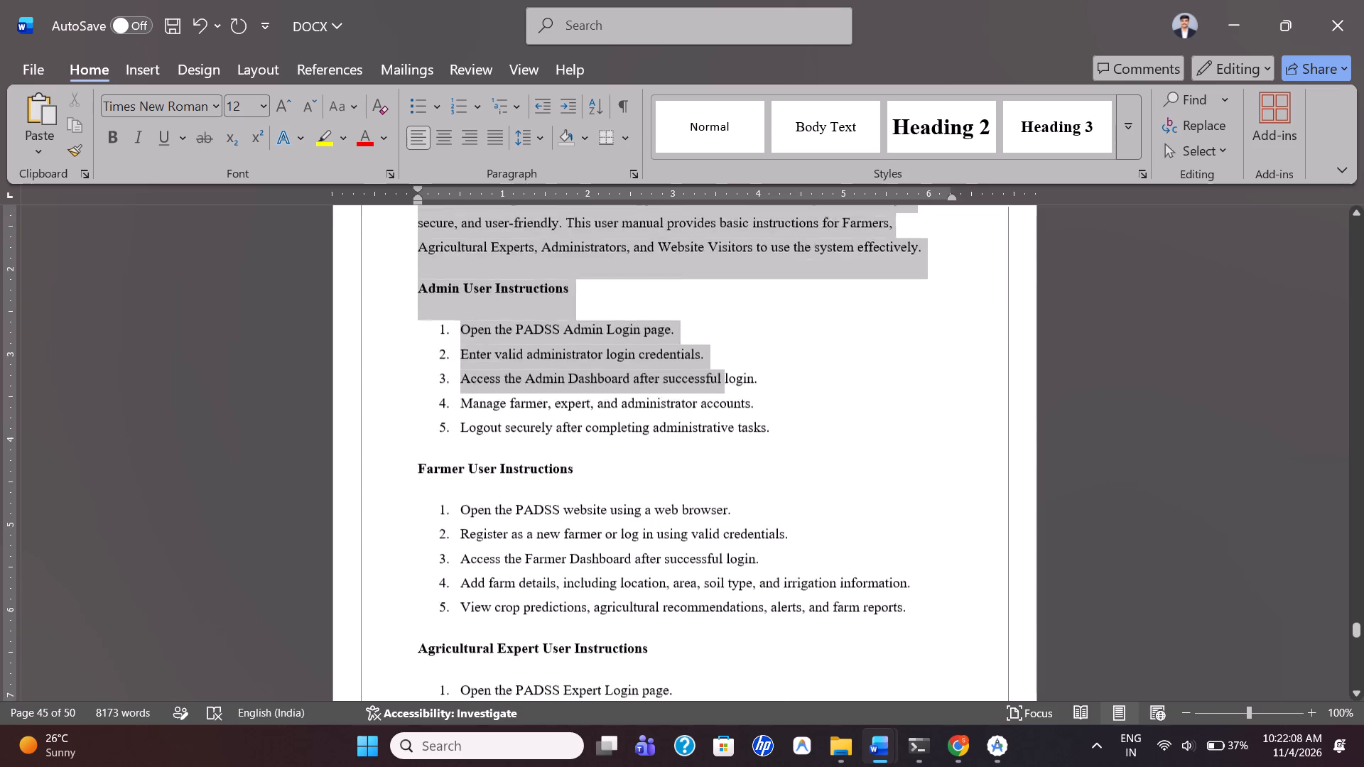
{"action": "left_click_drag", "start_coordinate": [719, 413], "coordinate": [833, 425]}
{"action": "scroll", "coordinate": [751, 398], "scroll_direction": "down", "scroll_amount": 8}
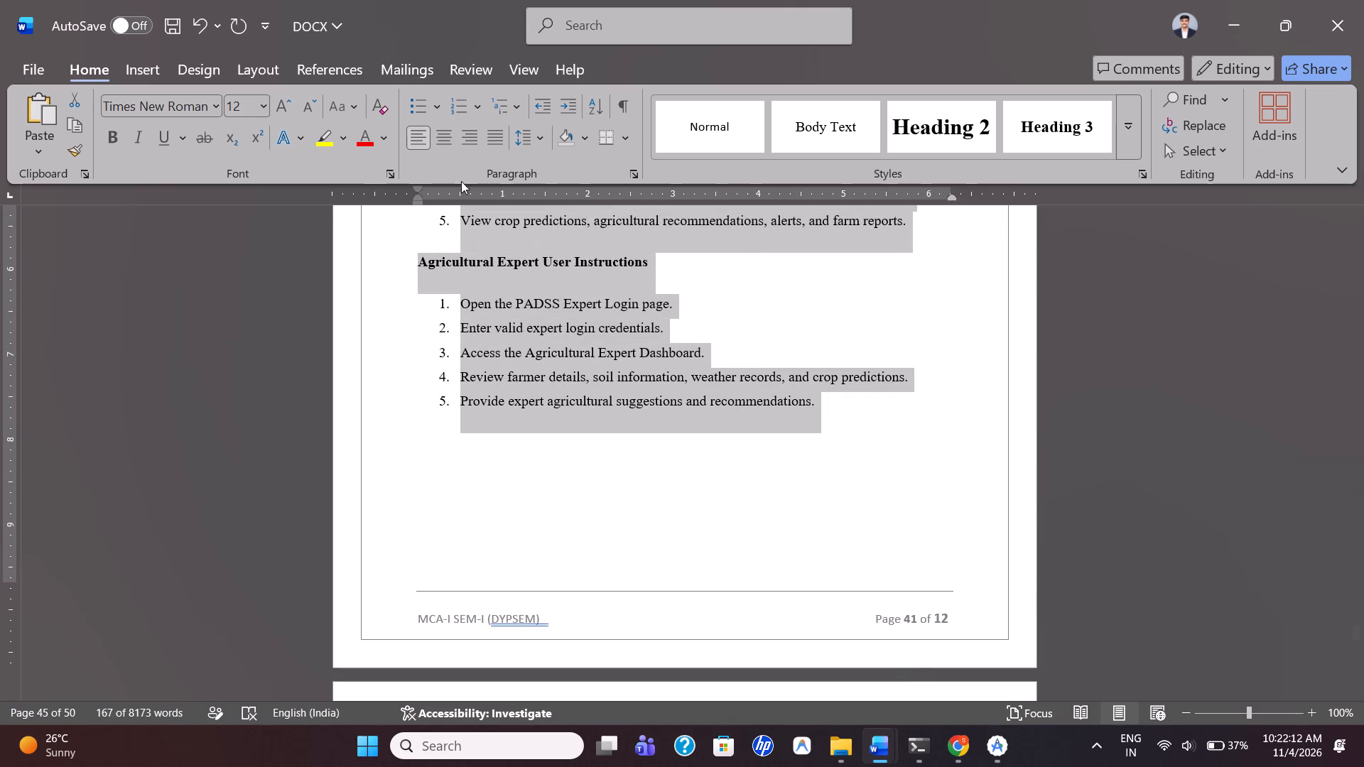
{"action": "left_click", "coordinate": [494, 137]}
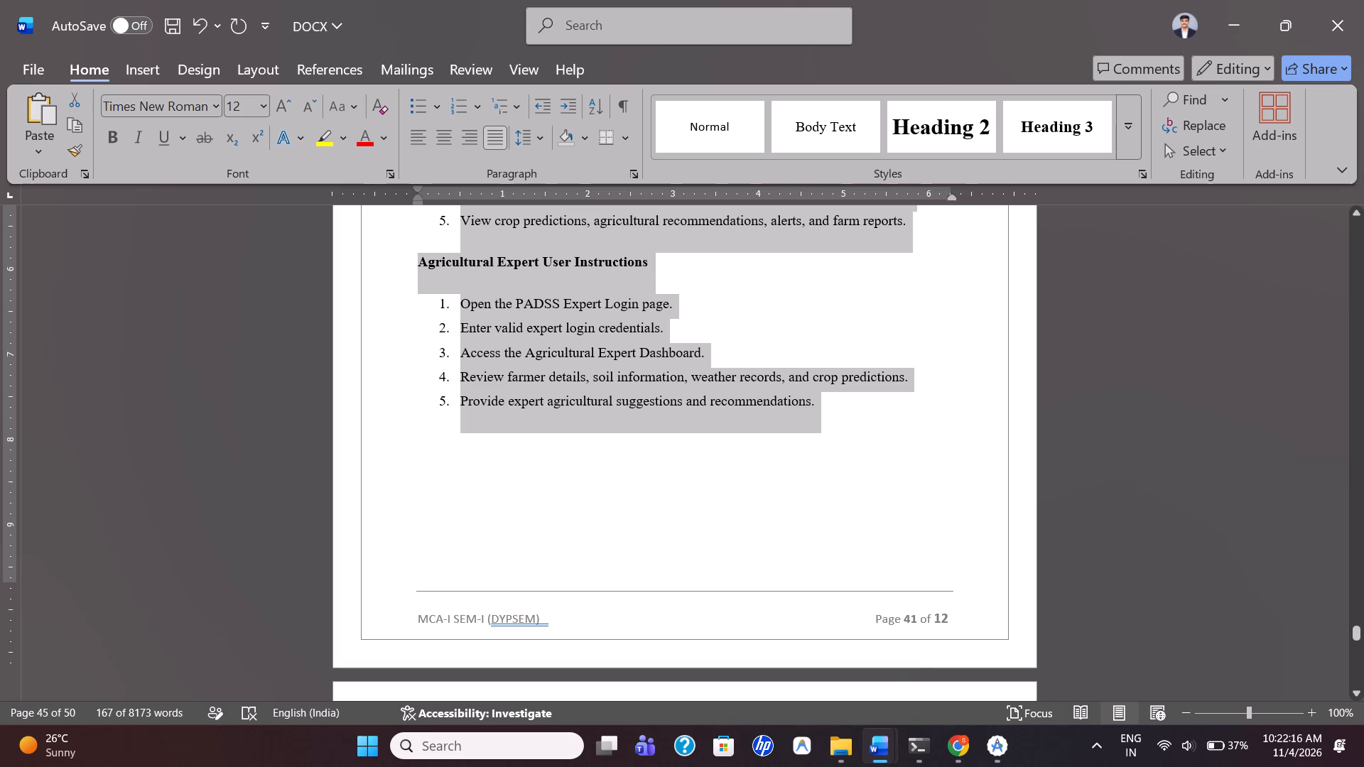
{"action": "scroll", "coordinate": [636, 482], "scroll_direction": "up", "scroll_amount": 12}
{"action": "left_click", "coordinate": [805, 395]}
{"action": "left_click", "coordinate": [850, 378]}
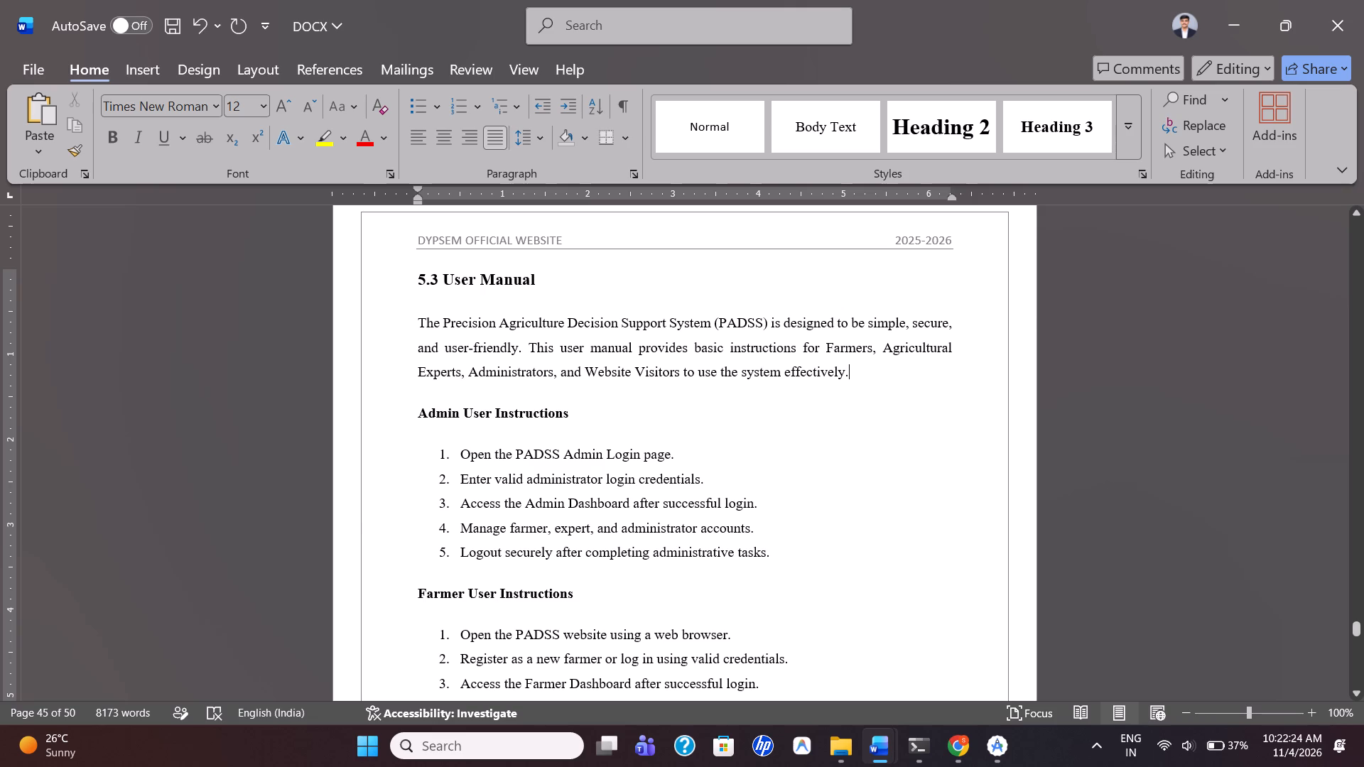
Justify the body of 5.2 Installation / Deployment Process, from the introduction through numbered step 11.
{"action": "scroll", "coordinate": [812, 384], "scroll_direction": "up", "scroll_amount": 16}
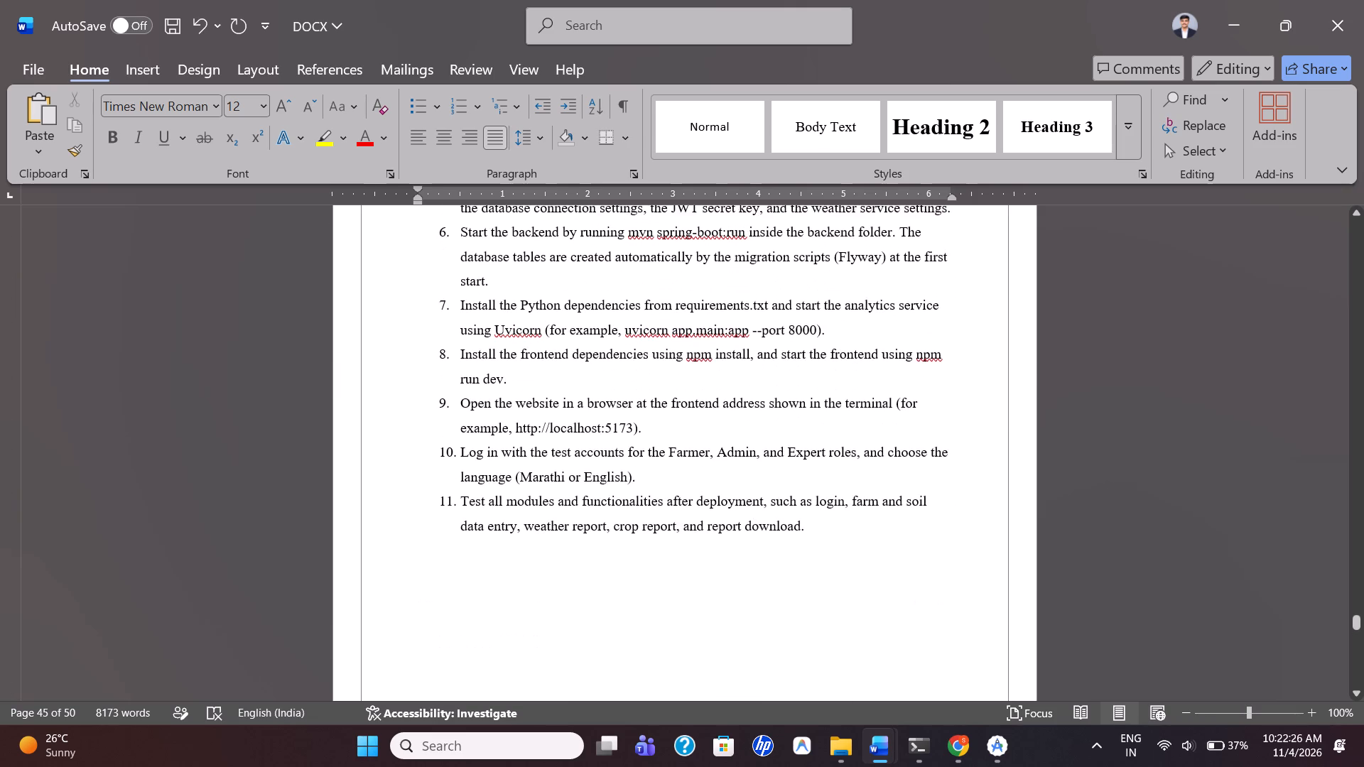
{"action": "scroll", "coordinate": [804, 392], "scroll_direction": "up", "scroll_amount": 6}
{"action": "scroll", "coordinate": [618, 375], "scroll_direction": "up", "scroll_amount": 4}
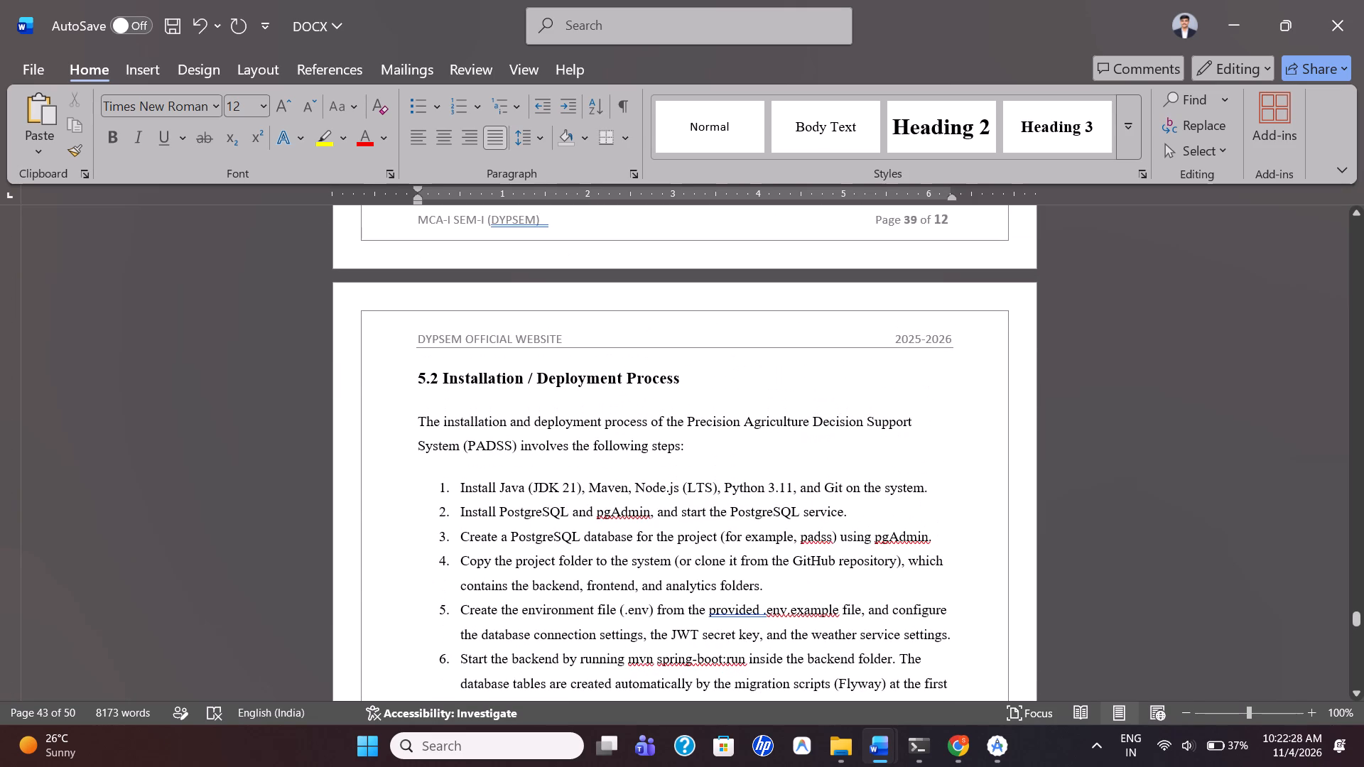
{"action": "left_click", "coordinate": [418, 385]}
{"action": "left_click_drag", "start_coordinate": [418, 384], "coordinate": [713, 402]}
{"action": "left_click", "coordinate": [486, 445]}
{"action": "left_click", "coordinate": [418, 415]}
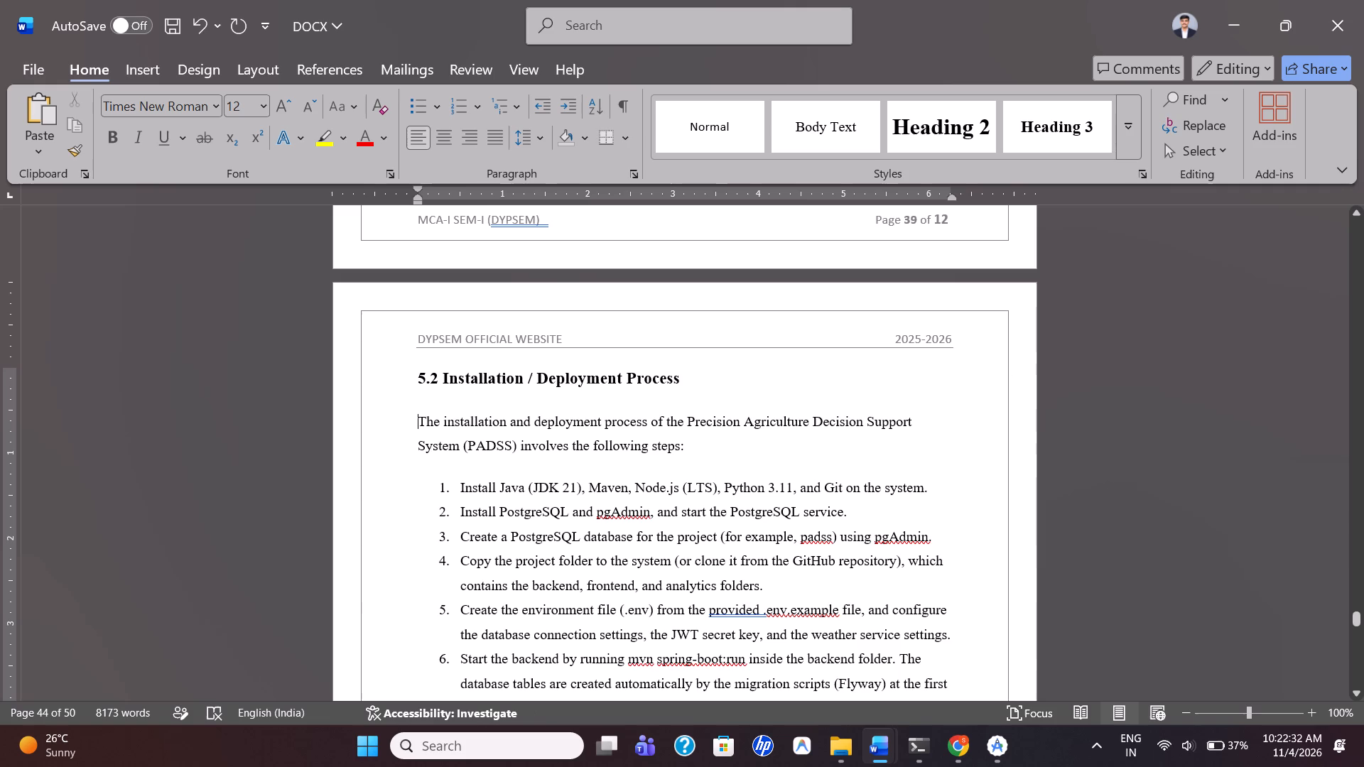
{"action": "left_click_drag", "start_coordinate": [418, 414], "coordinate": [799, 540]}
{"action": "scroll", "coordinate": [541, 511], "scroll_direction": "down", "scroll_amount": 6}
{"action": "scroll", "coordinate": [659, 461], "scroll_direction": "down", "scroll_amount": 3}
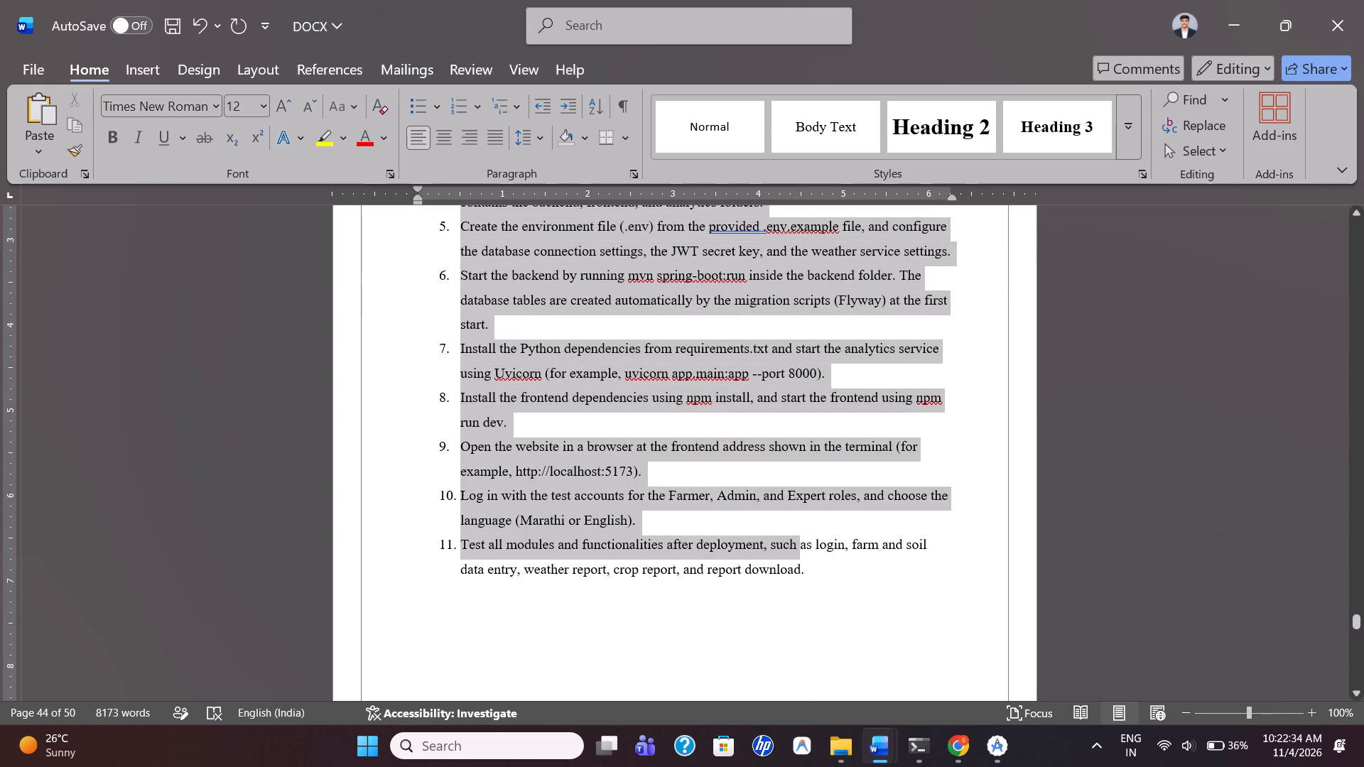
{"action": "left_click_drag", "start_coordinate": [799, 540], "coordinate": [813, 570]}
{"action": "left_click", "coordinate": [500, 136]}
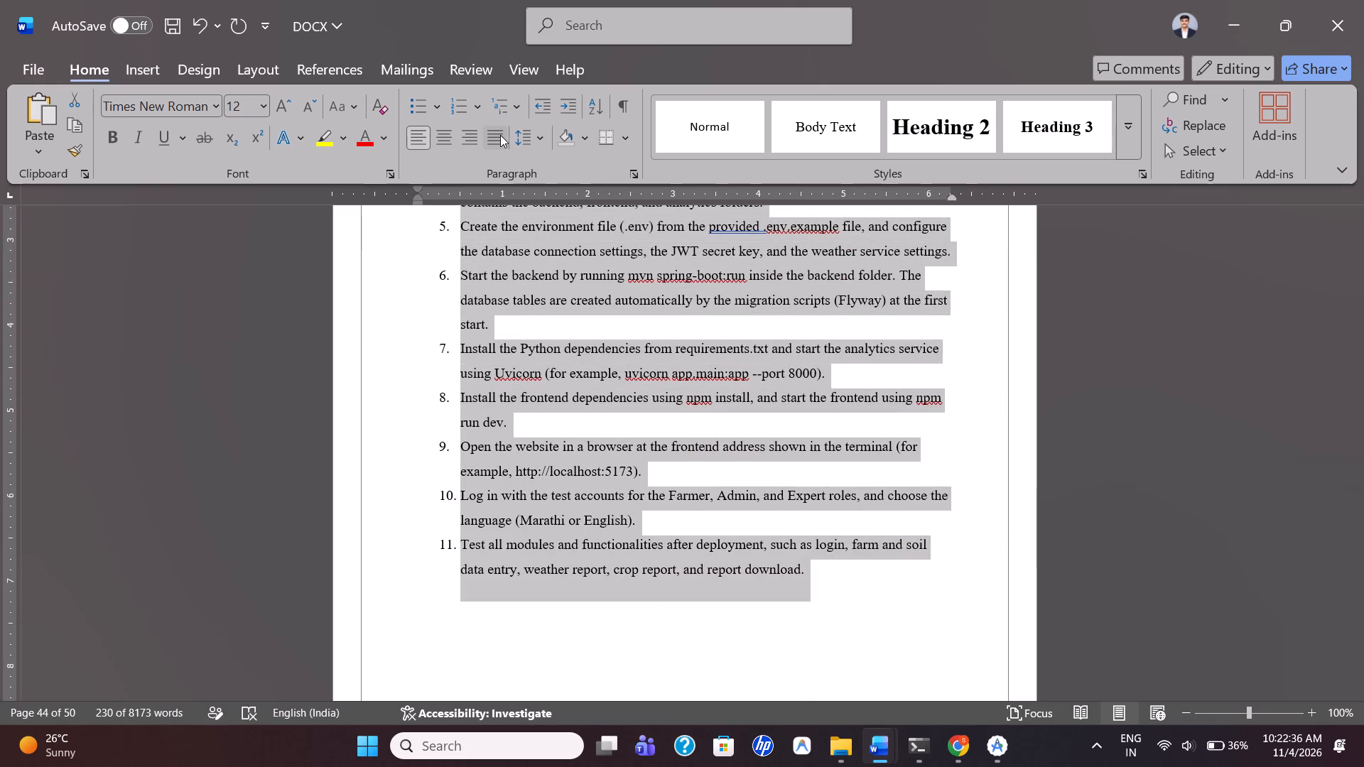
{"action": "scroll", "coordinate": [548, 315], "scroll_direction": "up", "scroll_amount": 10}
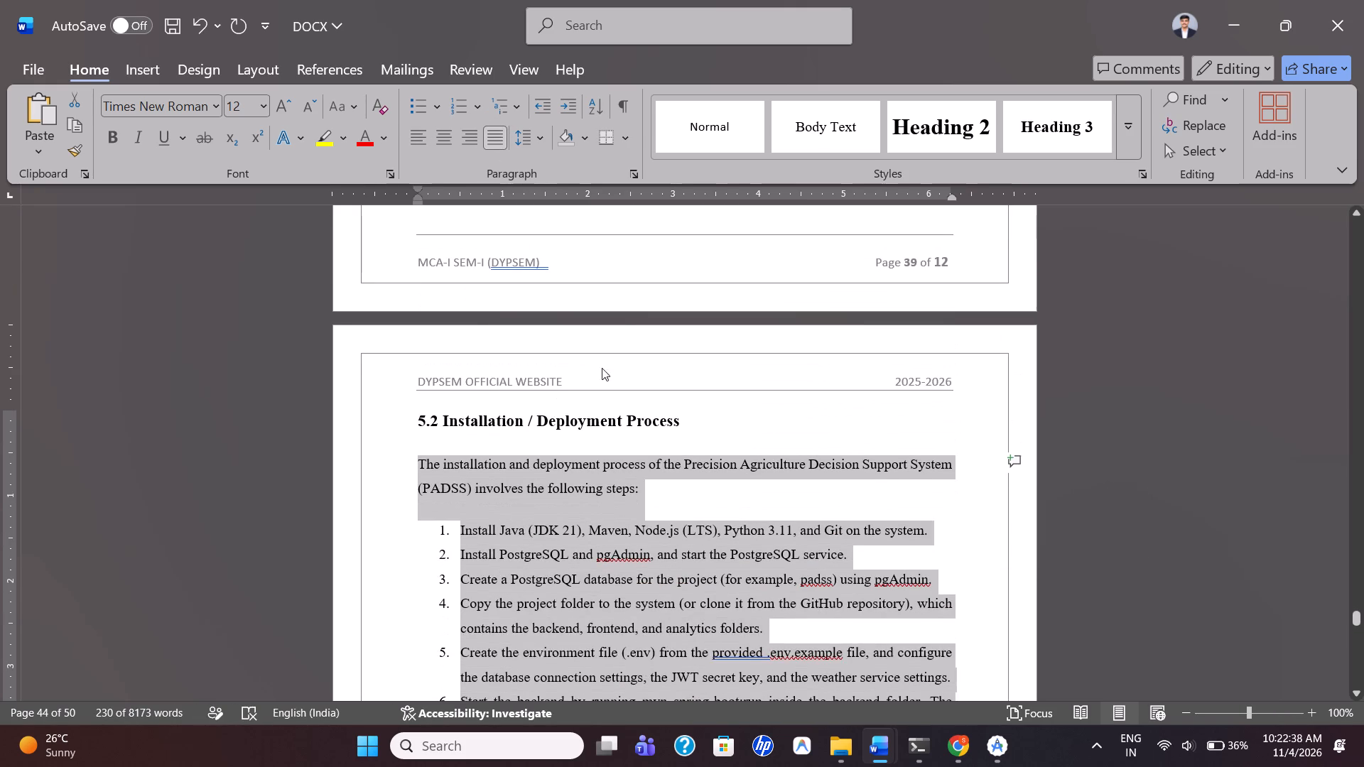
{"action": "left_click", "coordinate": [669, 498]}
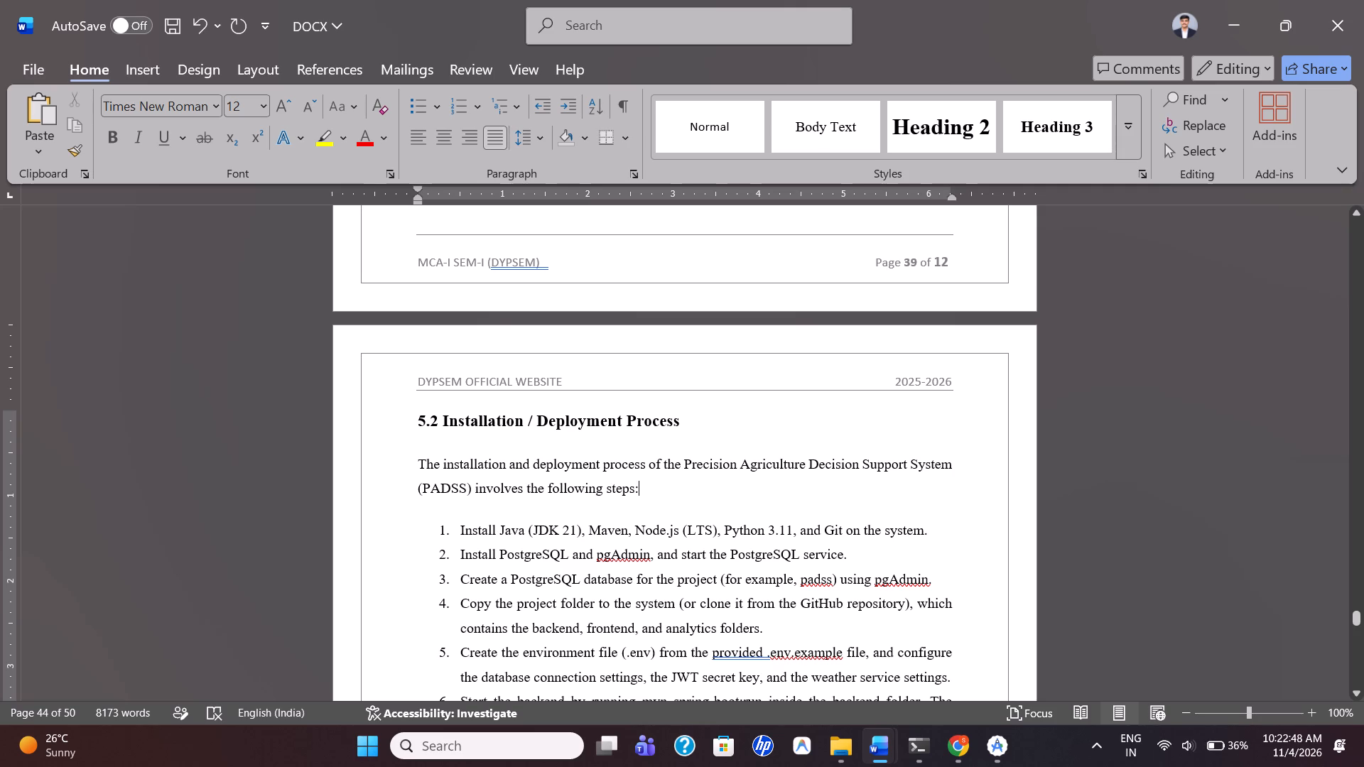
Justify the body of 5.1 Hardware and Software Requirements, from its introduction through the final client-side Network Requirements bullet.
{"action": "scroll", "coordinate": [690, 443], "scroll_direction": "up", "scroll_amount": 6}
{"action": "left_click", "coordinate": [808, 428]}
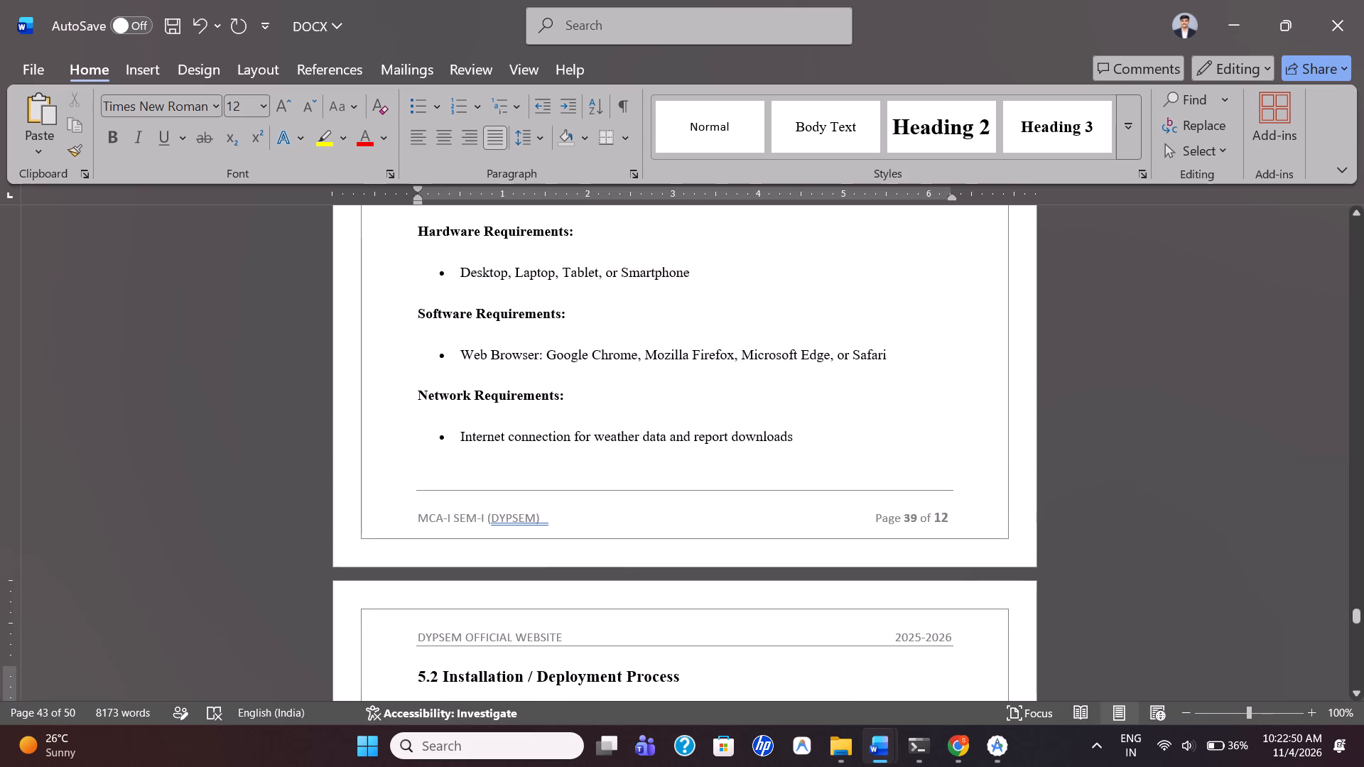
{"action": "left_click_drag", "start_coordinate": [813, 437], "coordinate": [232, 300]}
{"action": "scroll", "coordinate": [232, 300], "scroll_direction": "up", "scroll_amount": 2}
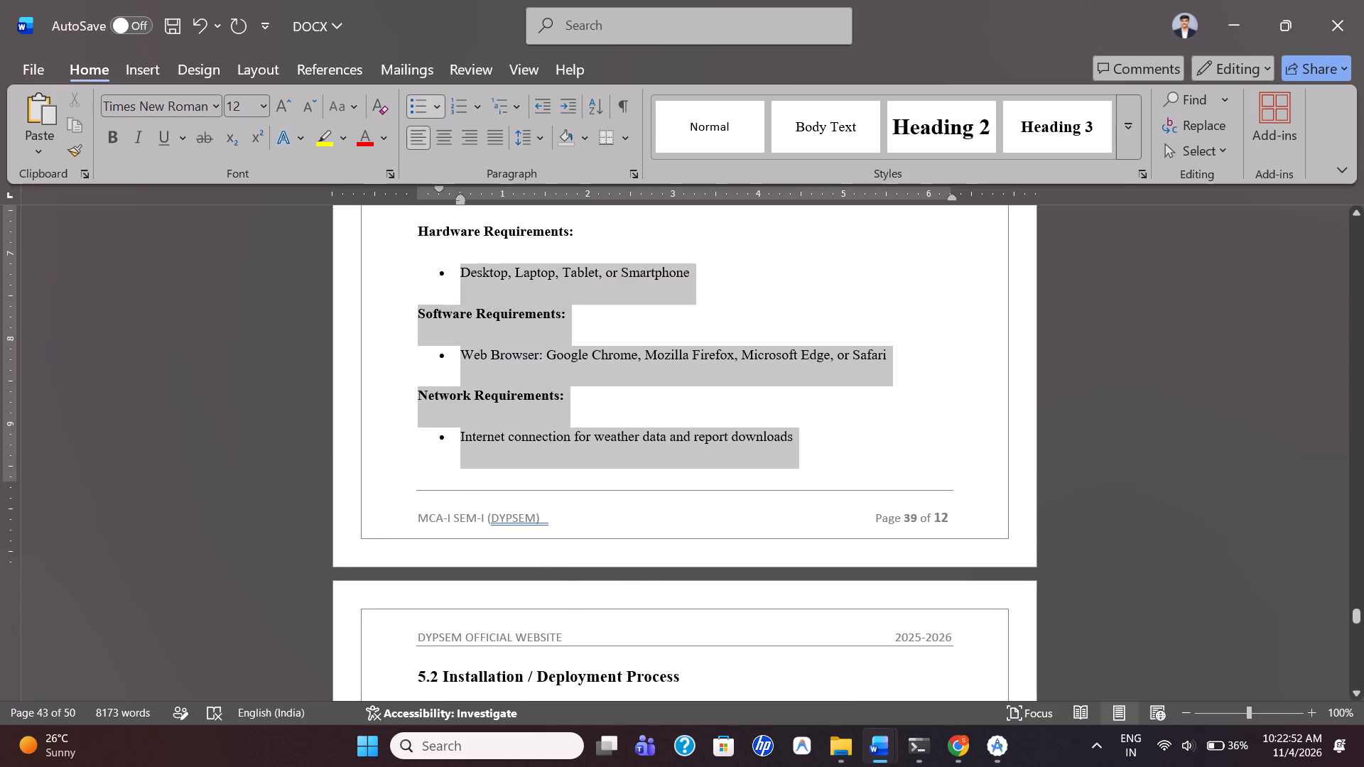
{"action": "scroll", "coordinate": [232, 300], "scroll_direction": "up", "scroll_amount": 3}
{"action": "left_click_drag", "start_coordinate": [232, 300], "coordinate": [265, 284]}
{"action": "scroll", "coordinate": [237, 295], "scroll_direction": "up", "scroll_amount": 7}
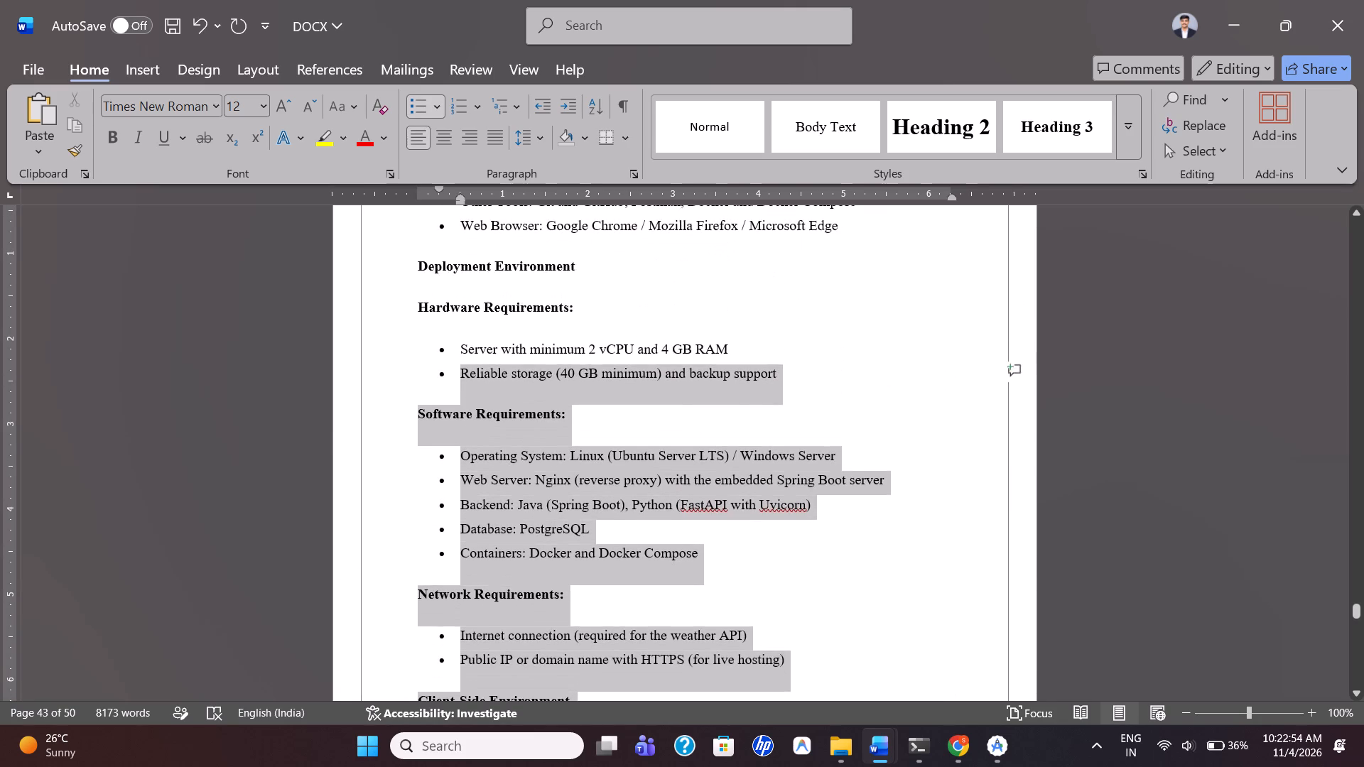
{"action": "left_click_drag", "start_coordinate": [265, 284], "coordinate": [401, 303]}
{"action": "scroll", "coordinate": [401, 303], "scroll_direction": "up", "scroll_amount": 13}
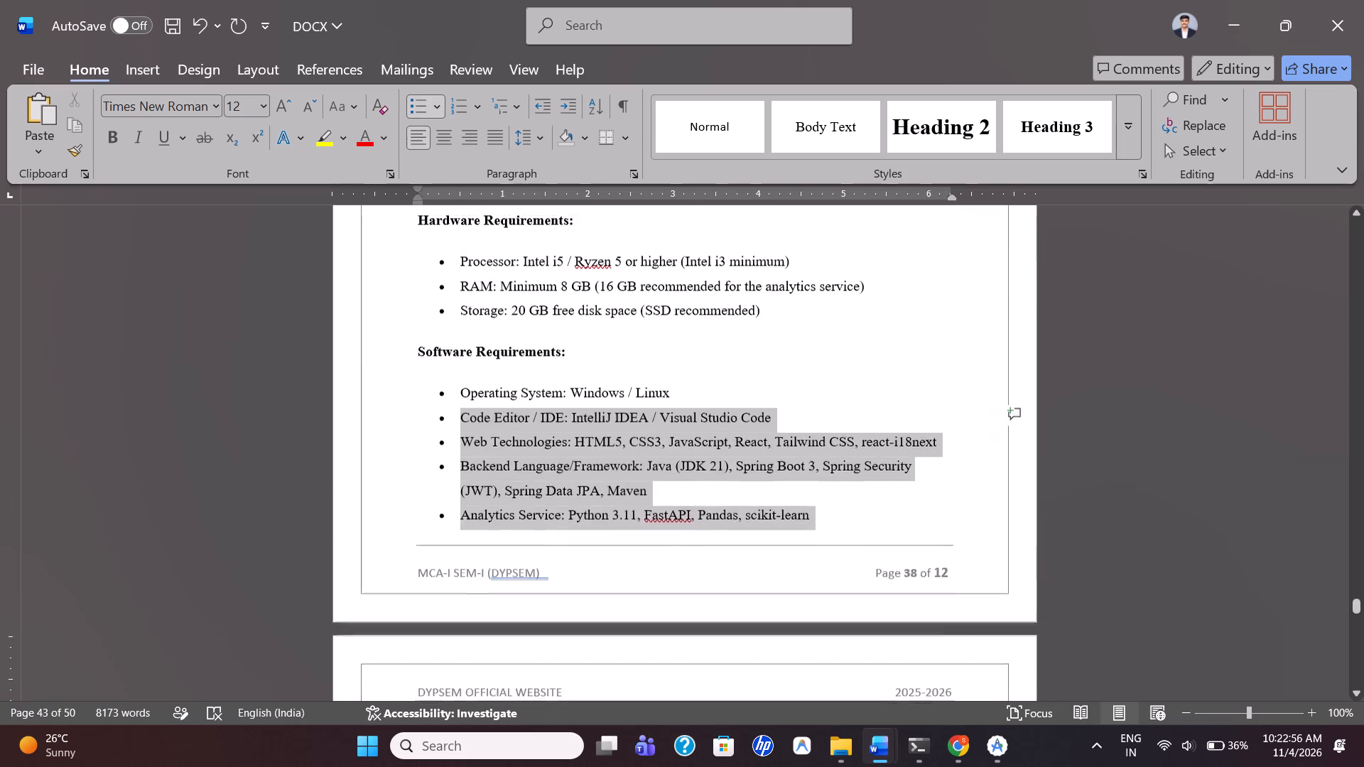
{"action": "left_click_drag", "start_coordinate": [401, 303], "coordinate": [408, 337]}
{"action": "scroll", "coordinate": [401, 303], "scroll_direction": "up", "scroll_amount": 7}
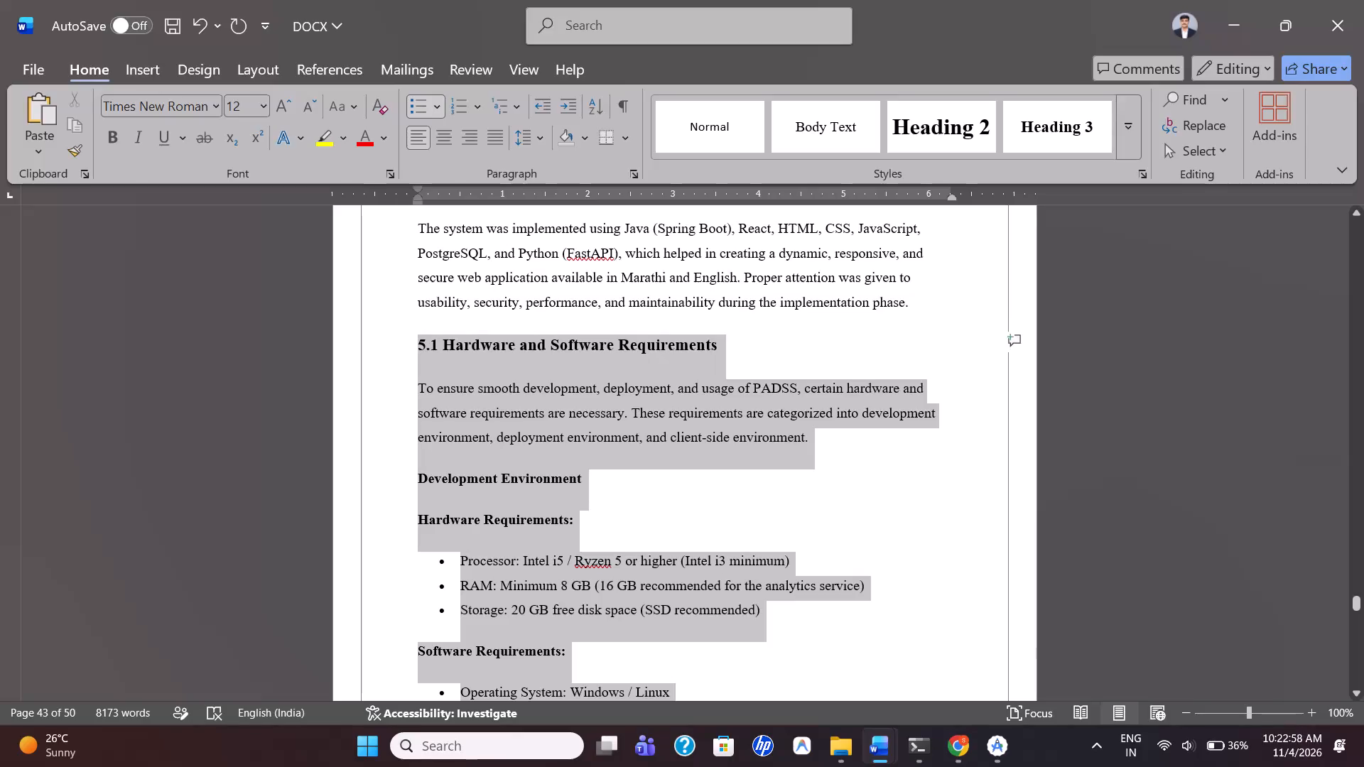
{"action": "left_click_drag", "start_coordinate": [408, 337], "coordinate": [421, 381]}
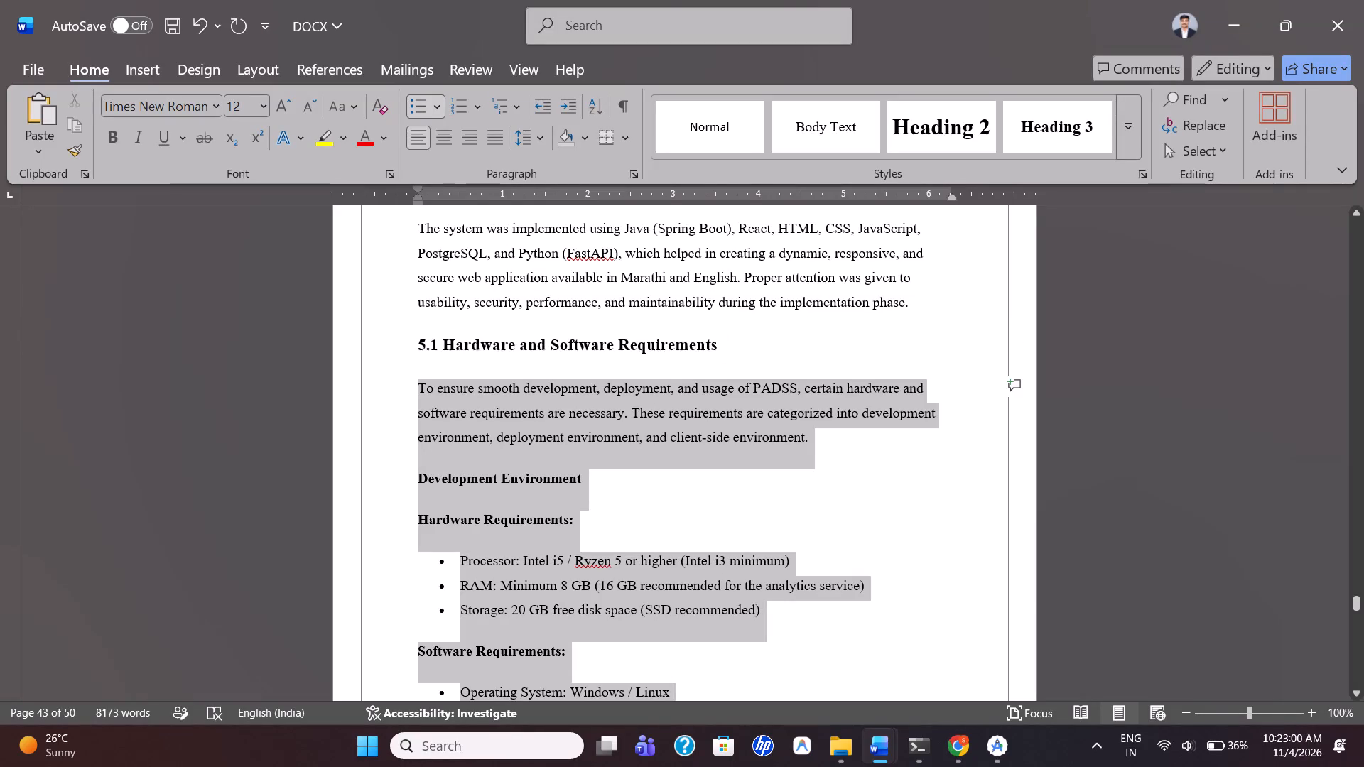
{"action": "left_click", "coordinate": [501, 137]}
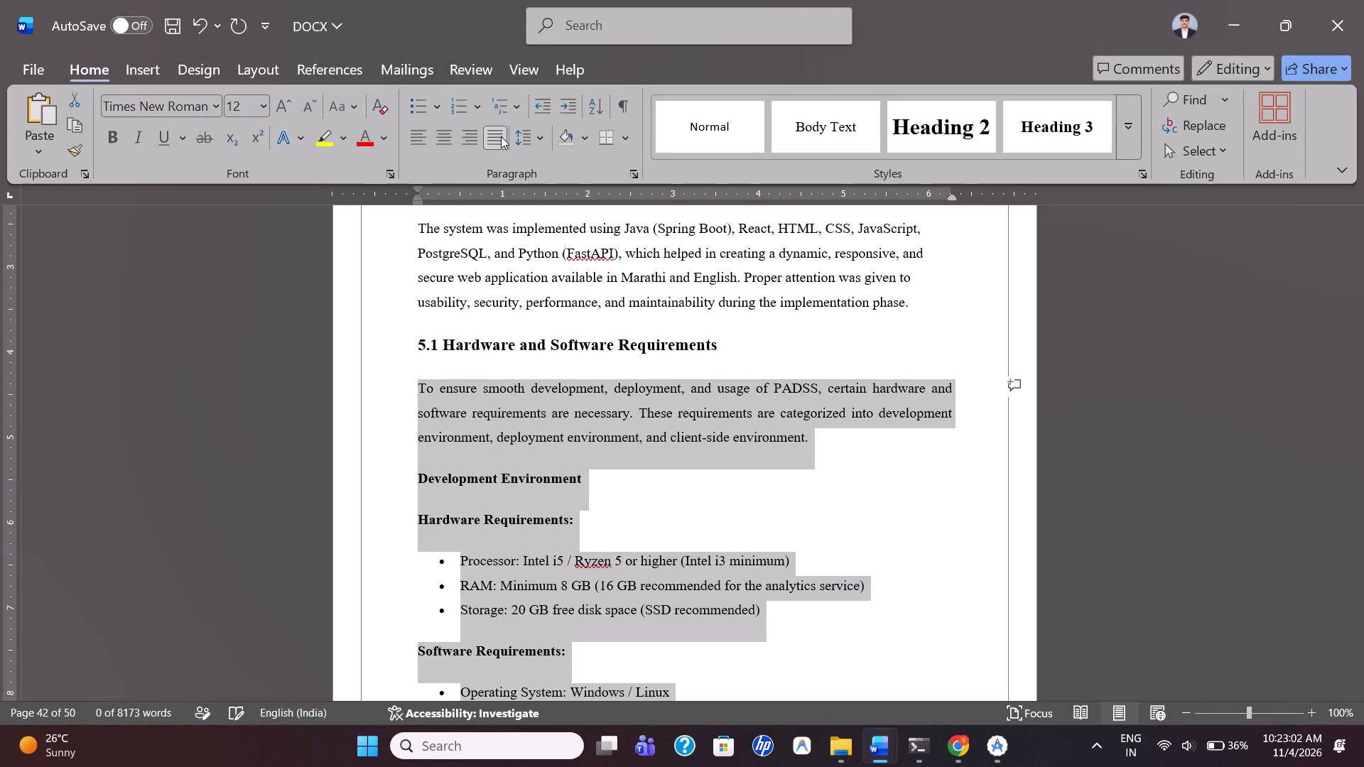
Justify the 5. Implementation heading and its two introductory paragraphs above 5.1.
{"action": "left_click", "coordinate": [588, 394]}
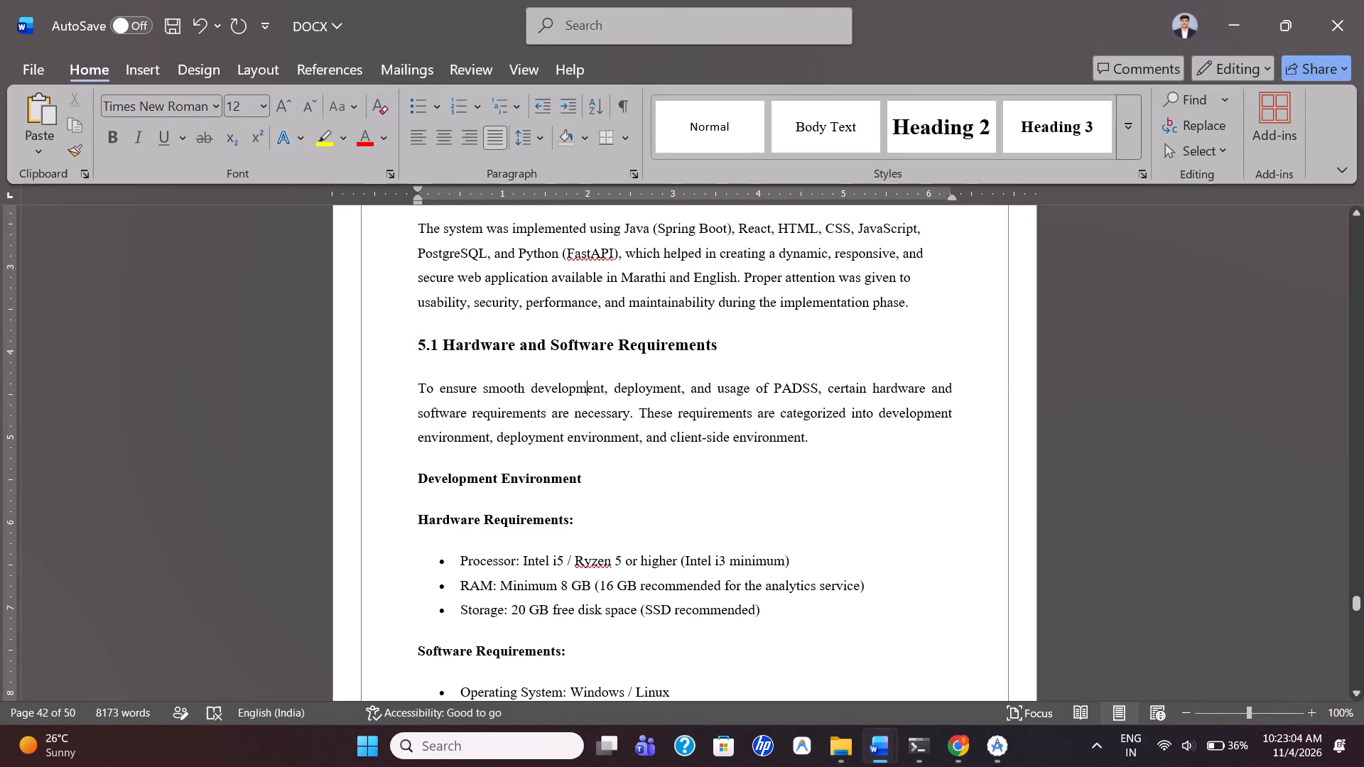
{"action": "left_click", "coordinate": [413, 349]}
{"action": "scroll", "coordinate": [408, 354], "scroll_direction": "up", "scroll_amount": 5}
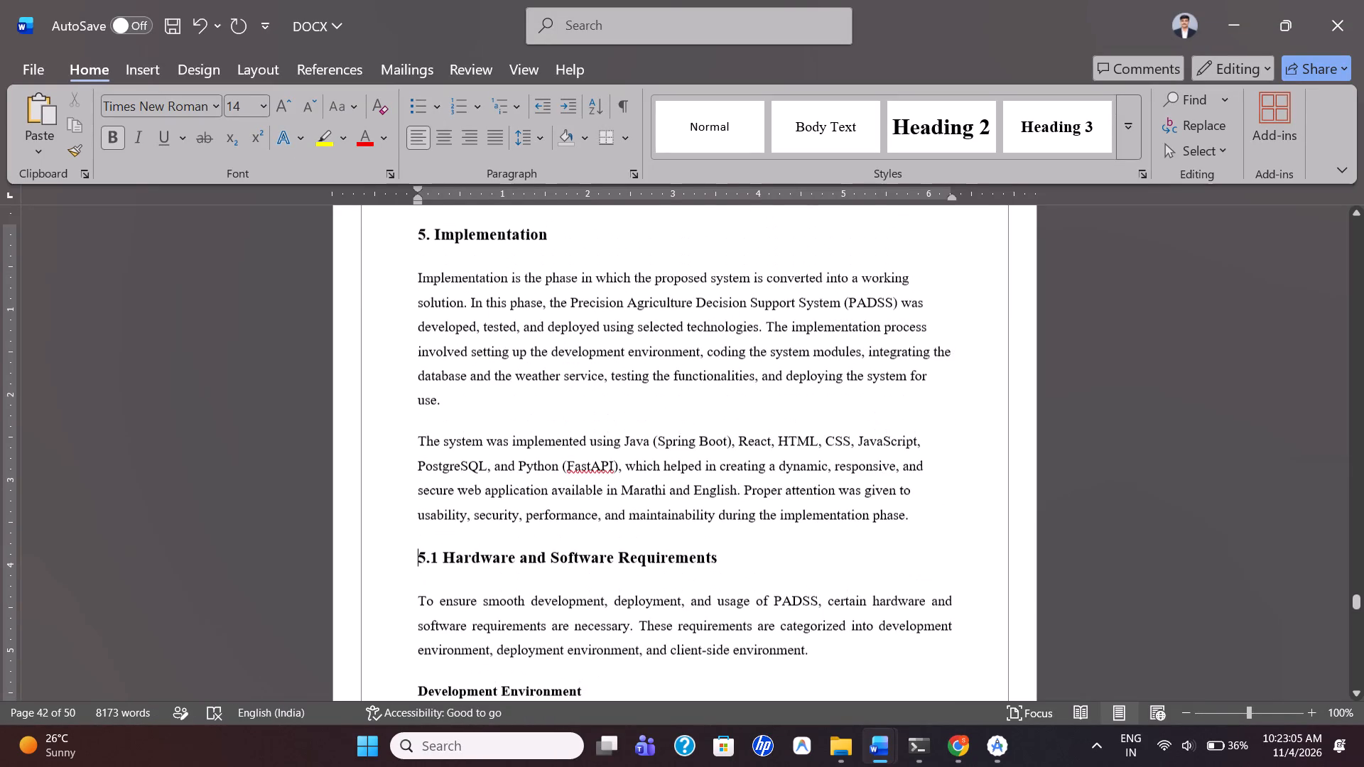
{"action": "scroll", "coordinate": [408, 354], "scroll_direction": "up", "scroll_amount": 3}
{"action": "left_click", "coordinate": [411, 359]}
{"action": "left_click_drag", "start_coordinate": [411, 359], "coordinate": [452, 385]}
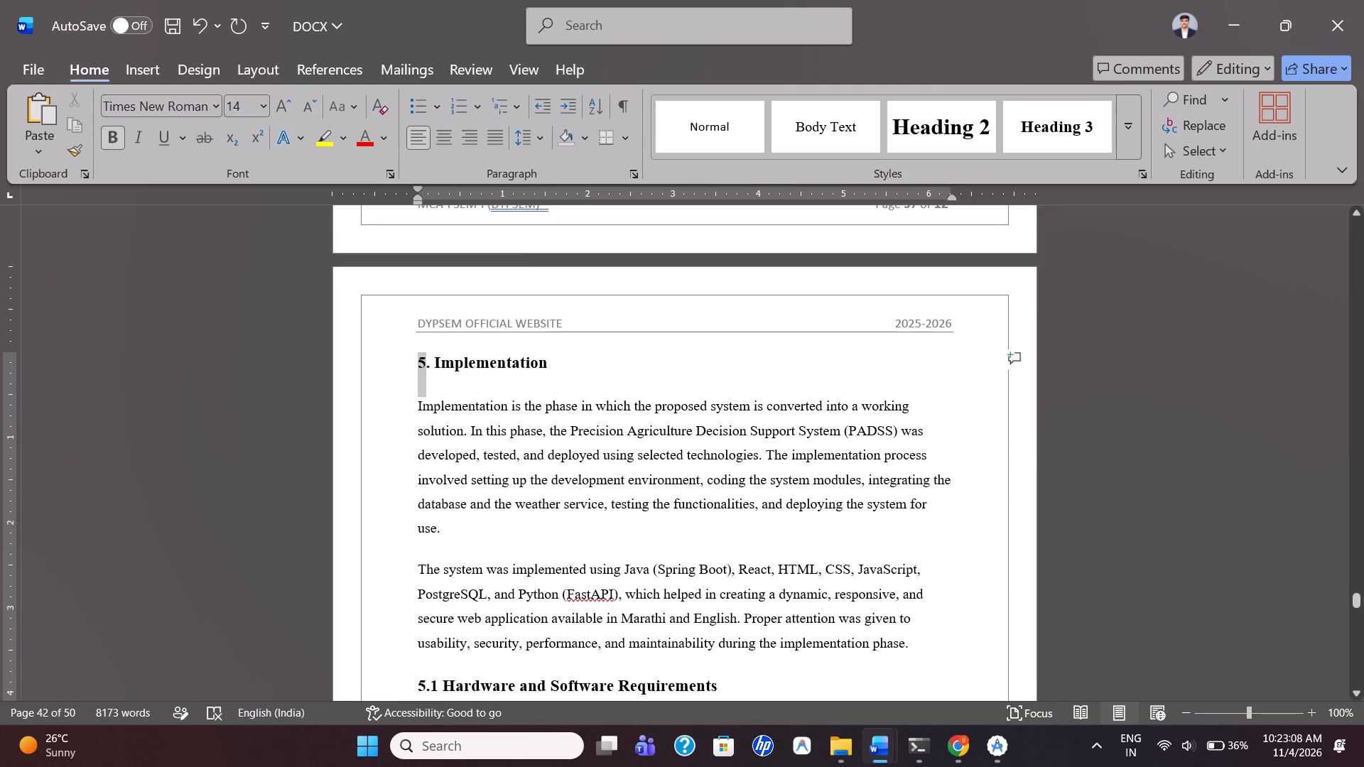
{"action": "left_click_drag", "start_coordinate": [452, 385], "coordinate": [906, 467]}
{"action": "scroll", "coordinate": [720, 453], "scroll_direction": "down", "scroll_amount": 4}
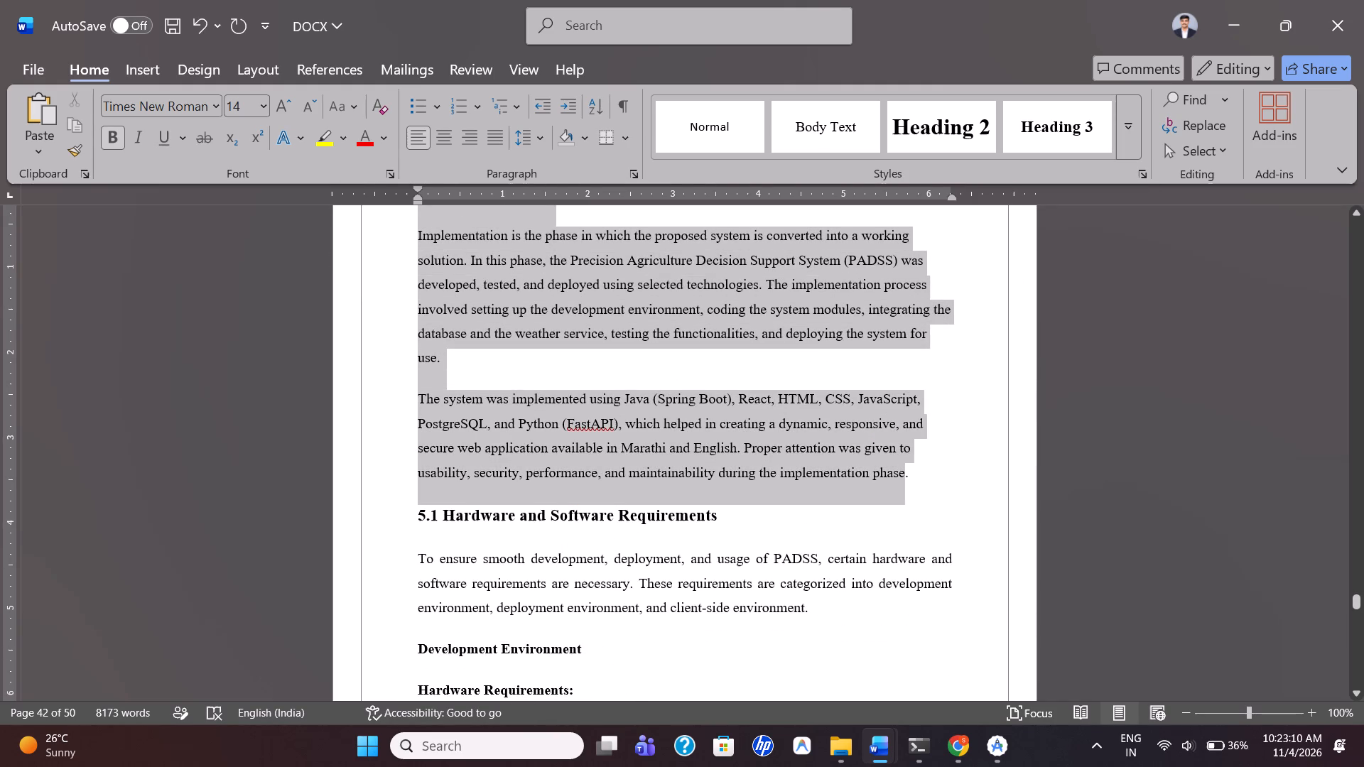
{"action": "left_click_drag", "start_coordinate": [906, 467], "coordinate": [907, 472]}
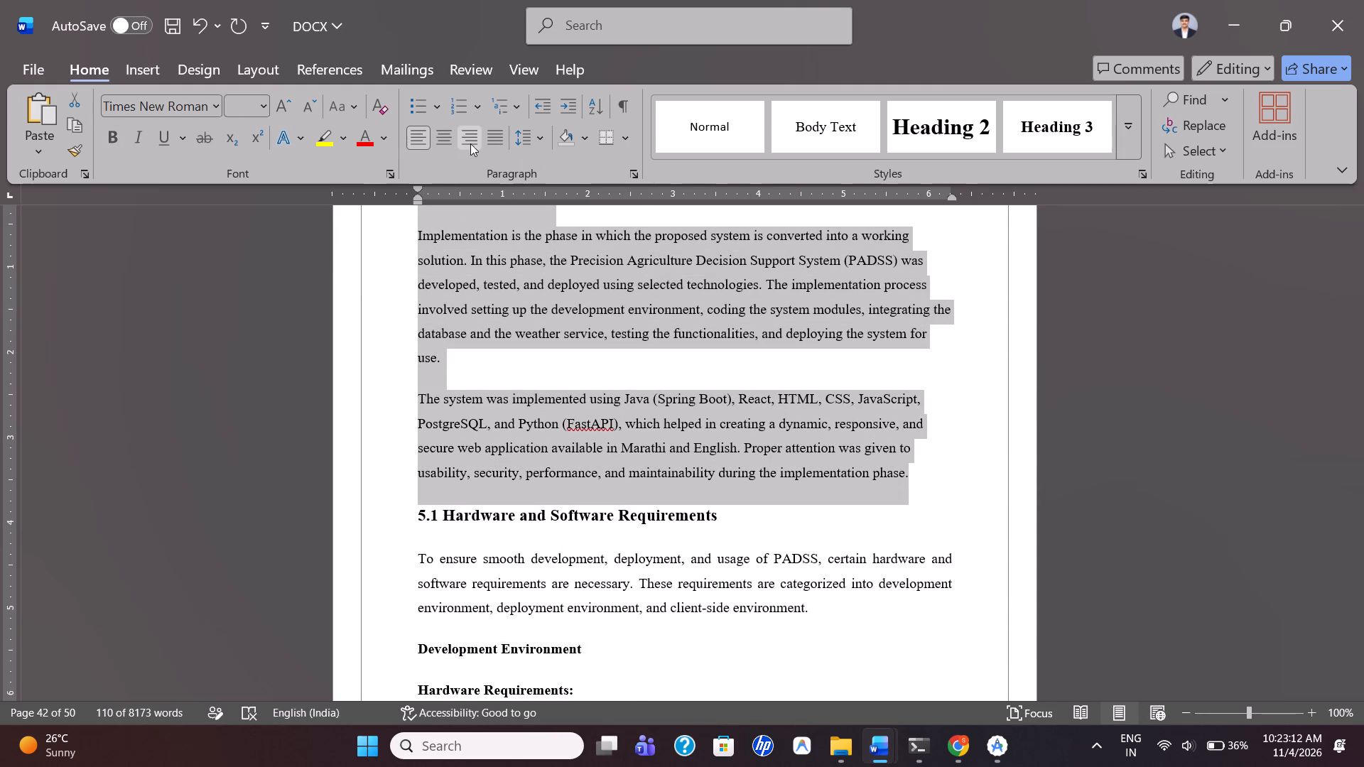
{"action": "left_click", "coordinate": [492, 143]}
{"action": "scroll", "coordinate": [560, 310], "scroll_direction": "up", "scroll_amount": 3}
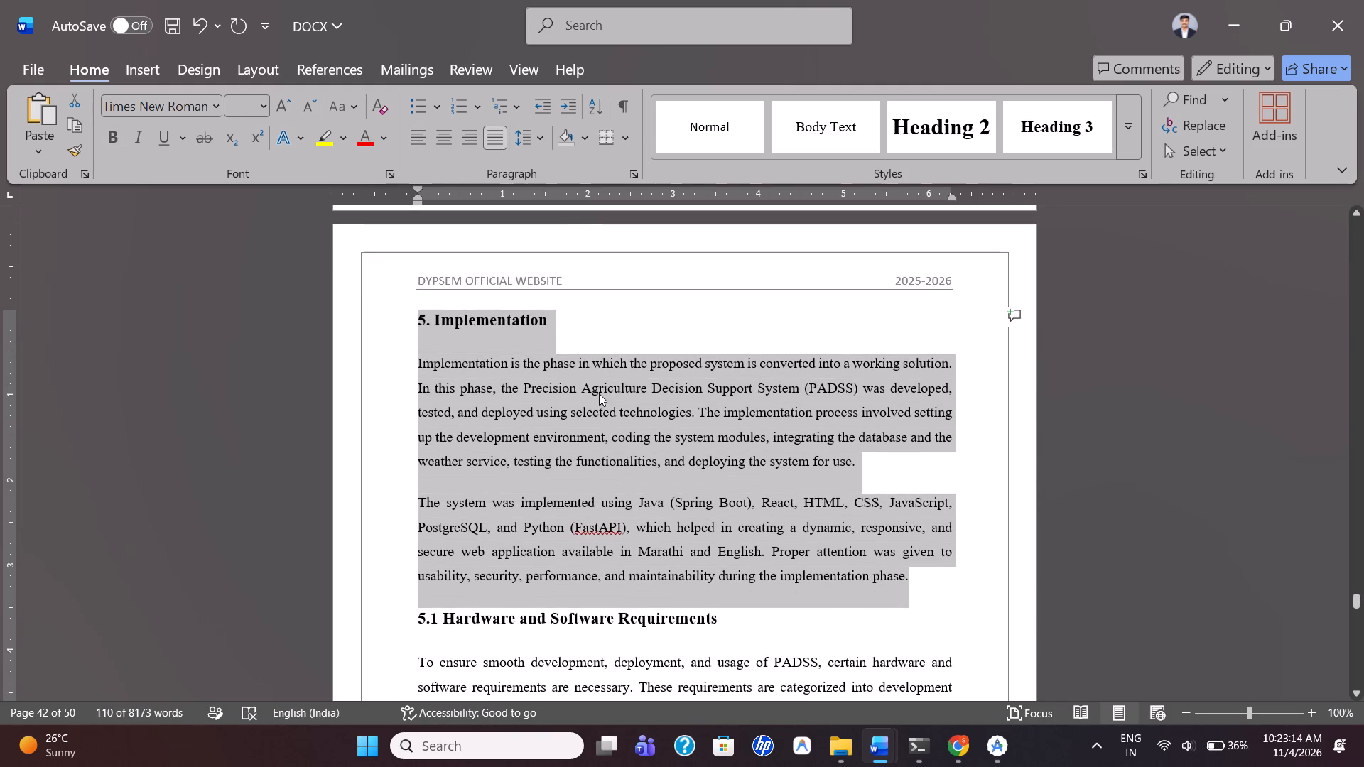
Insert blank lines after the second Implementation paragraph until the 5.1 Hardware and Software Requirements heading starts on a new page.
{"action": "scroll", "coordinate": [599, 391], "scroll_direction": "down", "scroll_amount": 5}
{"action": "left_click", "coordinate": [911, 358]}
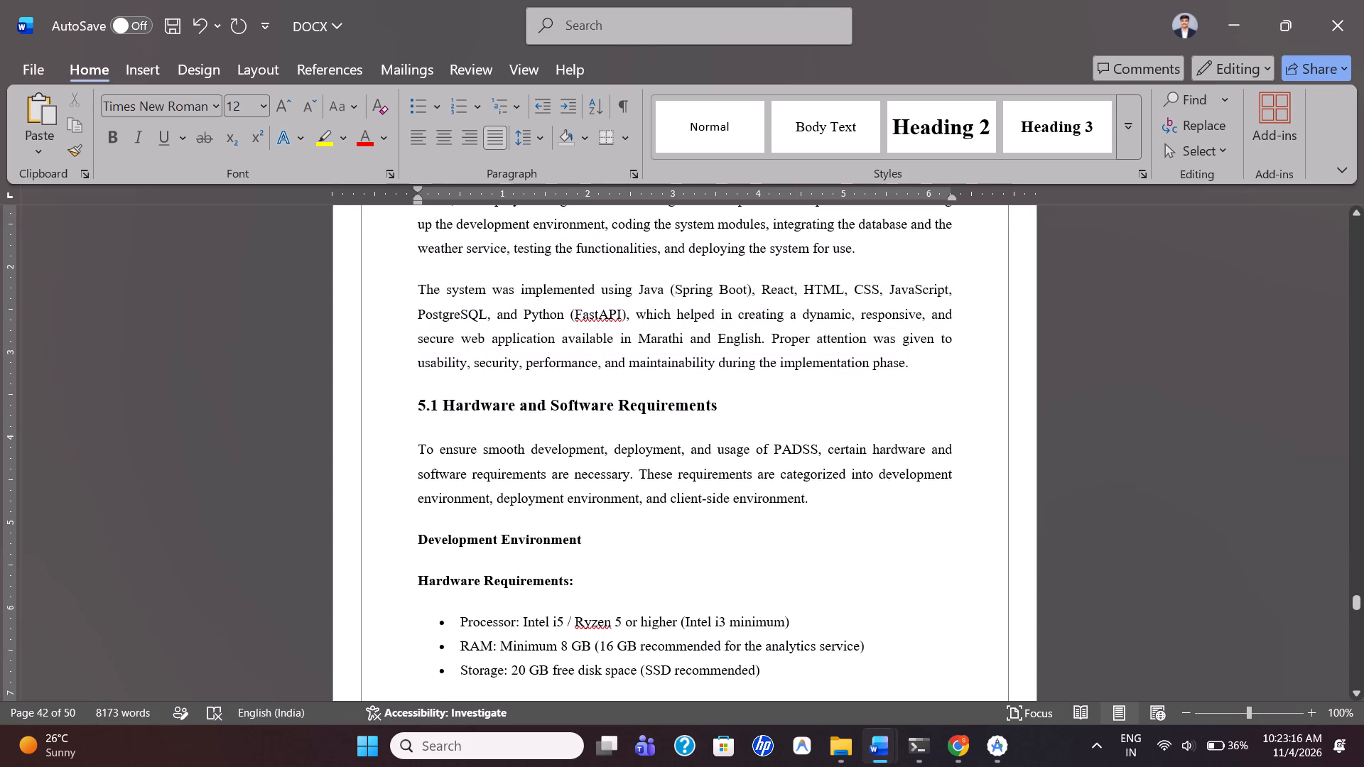
{"action": "key", "text": "Return"}
{"action": "key", "text": "Return"}
{"action": "key", "text": "Return"}
{"action": "key", "text": "Return"}
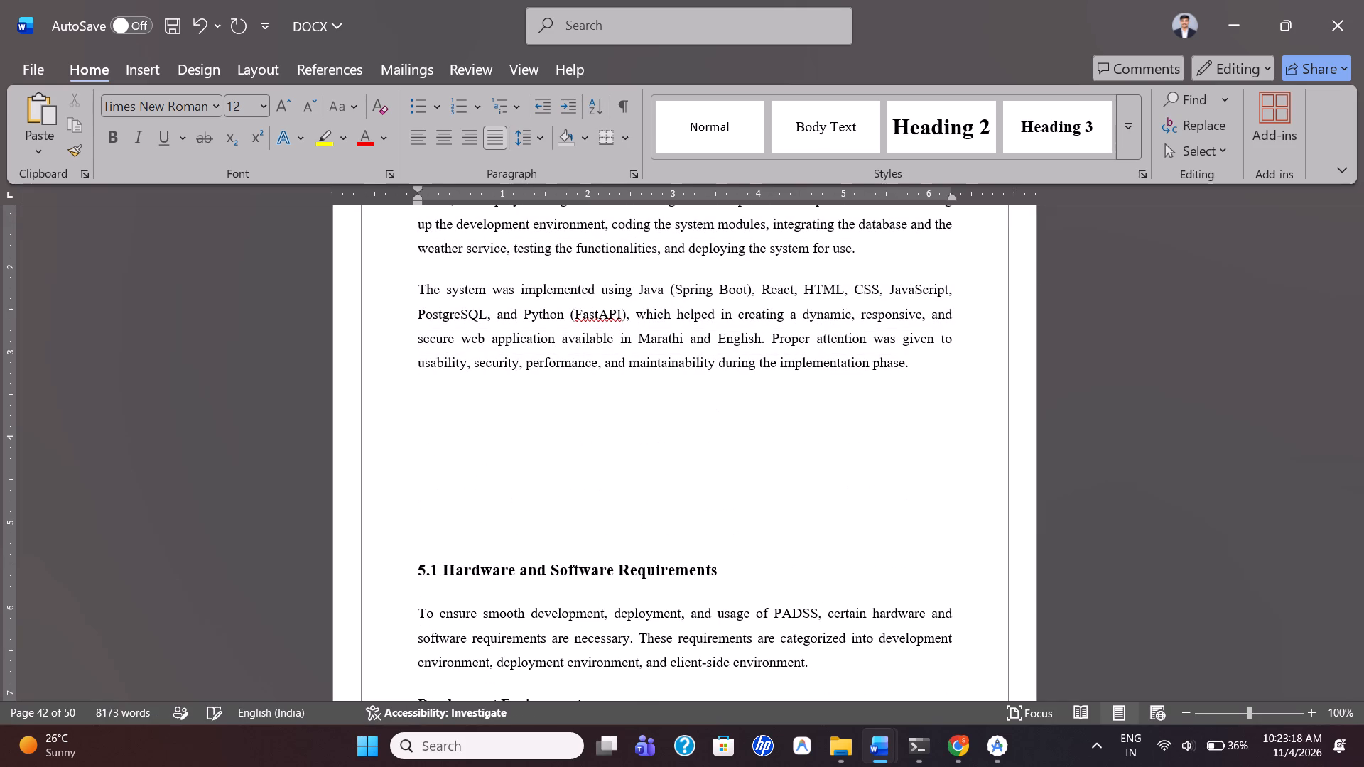
{"action": "key", "text": "Return"}
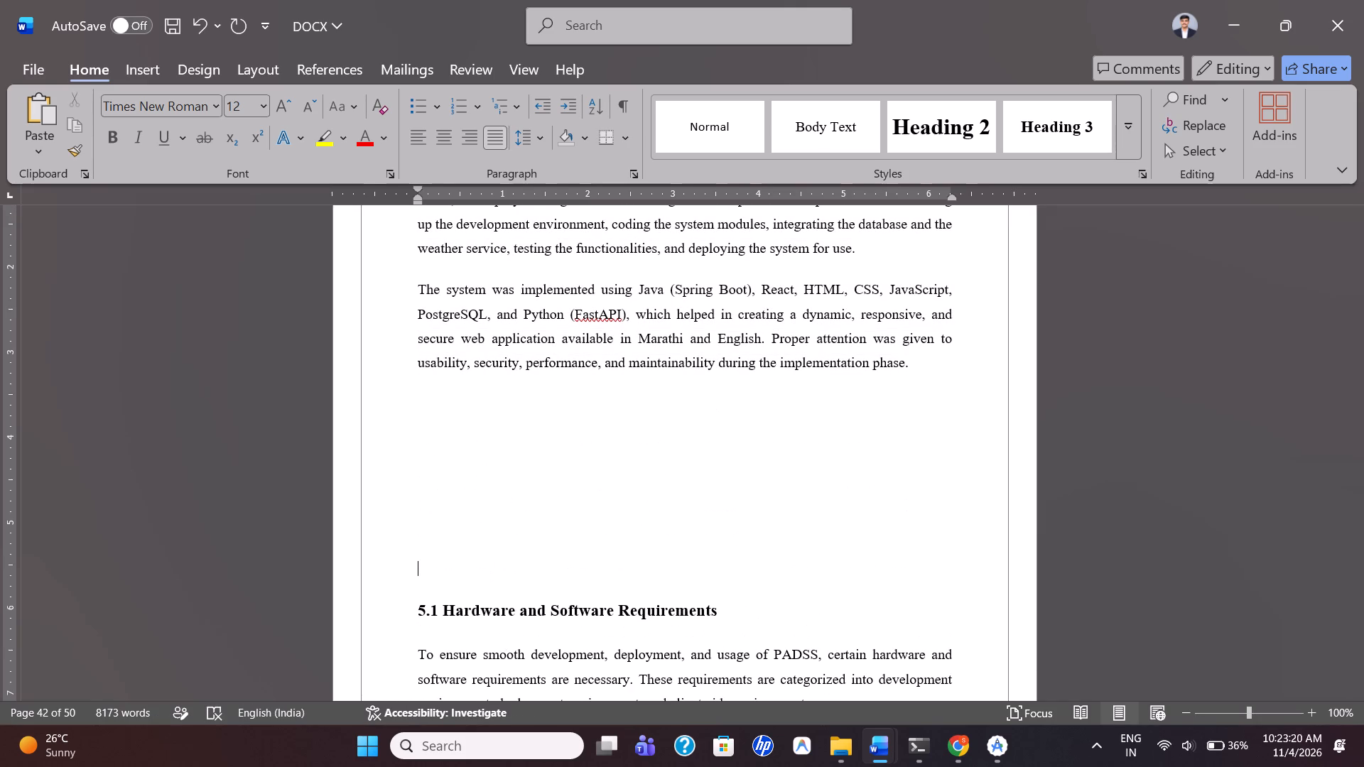
{"action": "scroll", "coordinate": [907, 349], "scroll_direction": "down", "scroll_amount": 6}
{"action": "key", "text": "Return"}
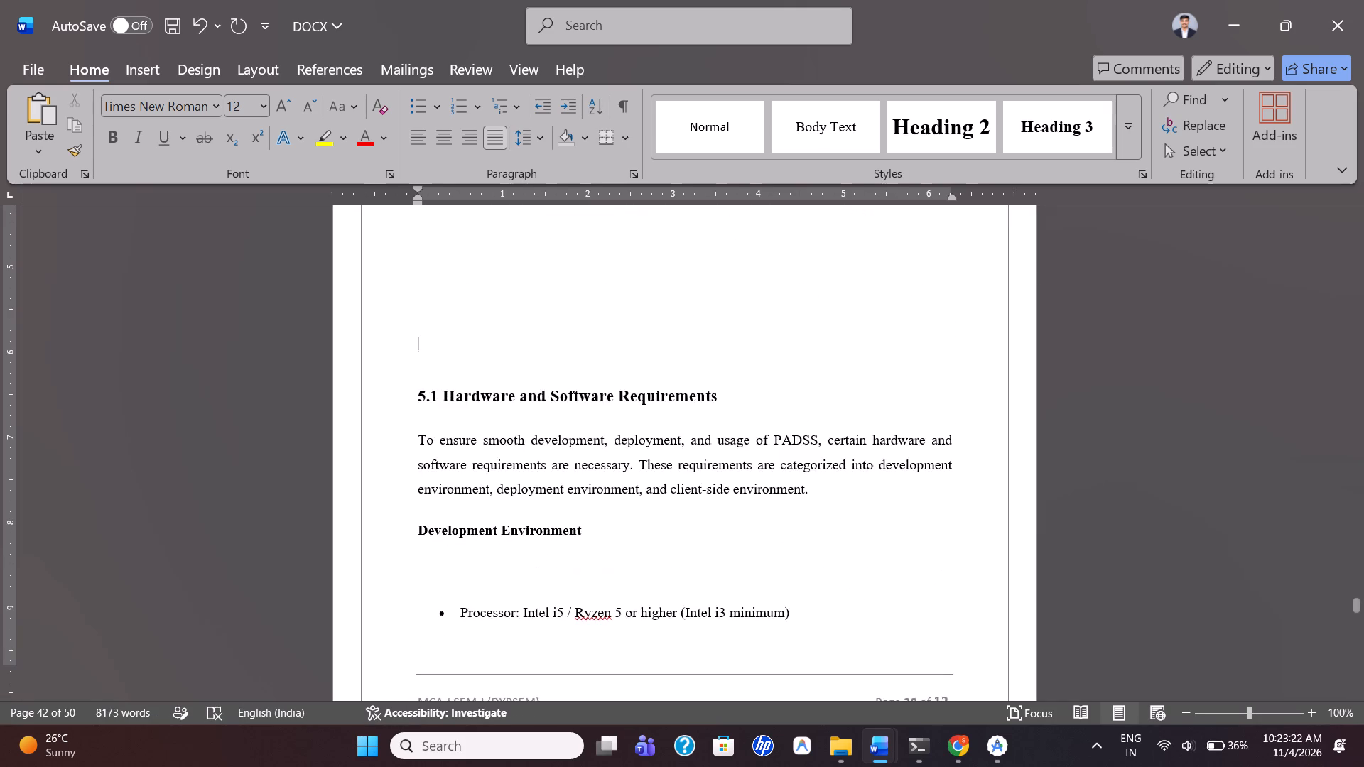
{"action": "key", "text": "Return"}
{"action": "key", "text": "Return"}
{"action": "key", "text": "Return"}
{"action": "key", "text": "Return"}
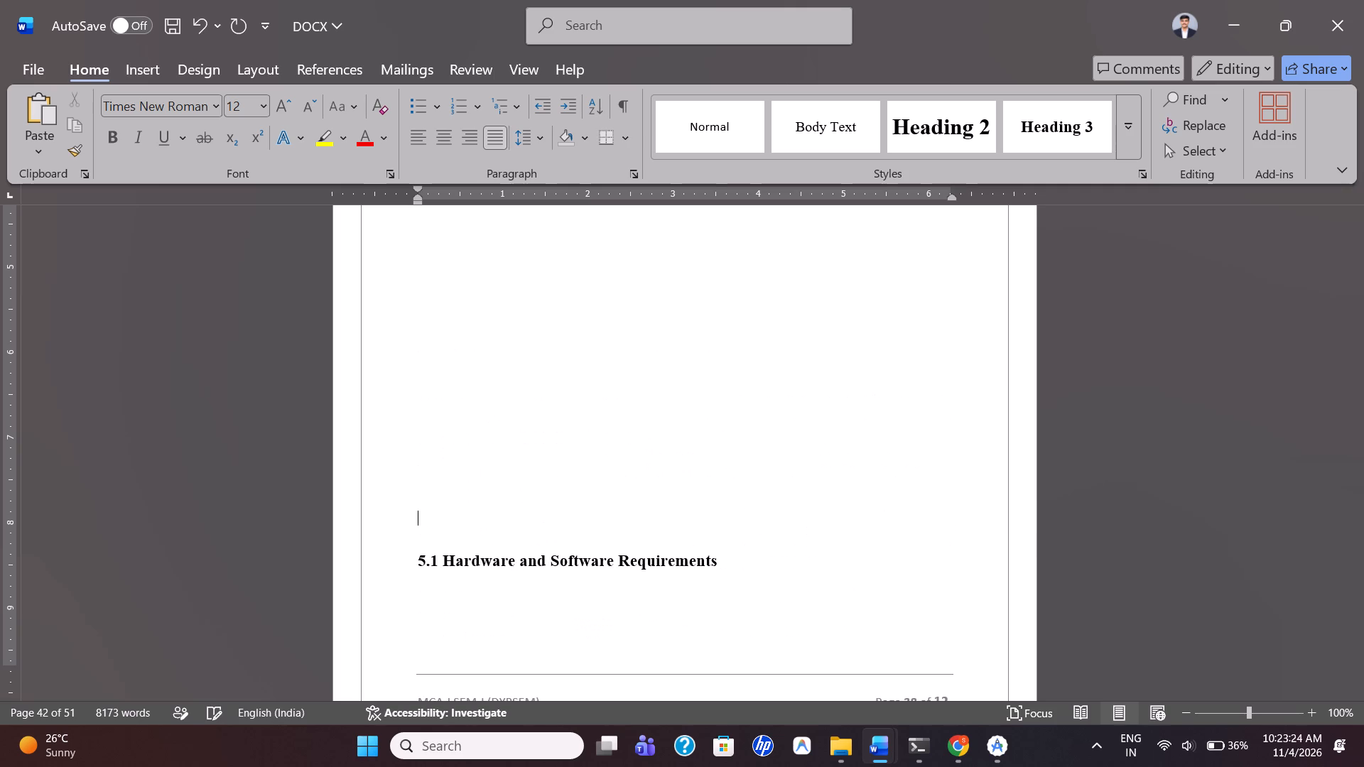
{"action": "key", "text": "Return"}
{"action": "key", "text": "Return"}
{"action": "key", "text": "Return"}
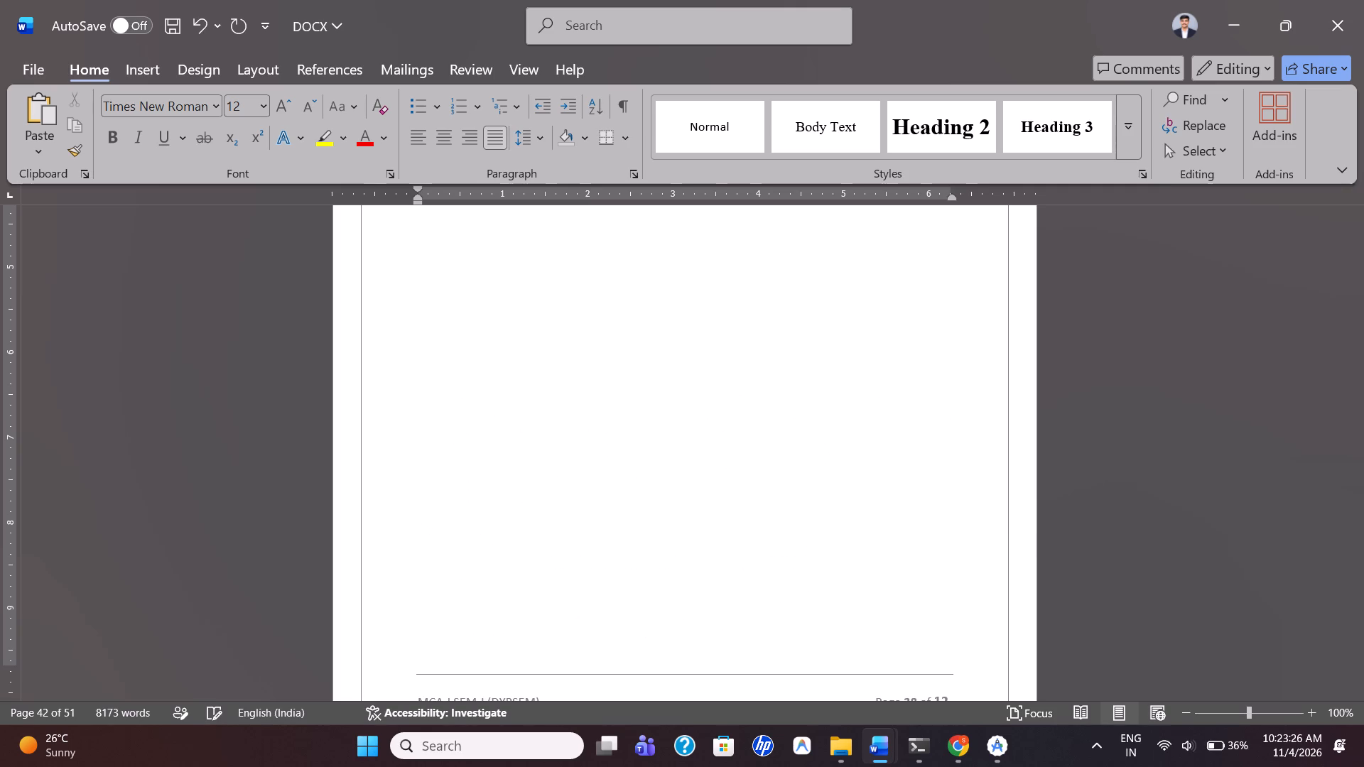
Review the layout of the test case pages before section 5, back to Test Case No 3.
{"action": "scroll", "coordinate": [354, 136], "scroll_direction": "up", "scroll_amount": 6}
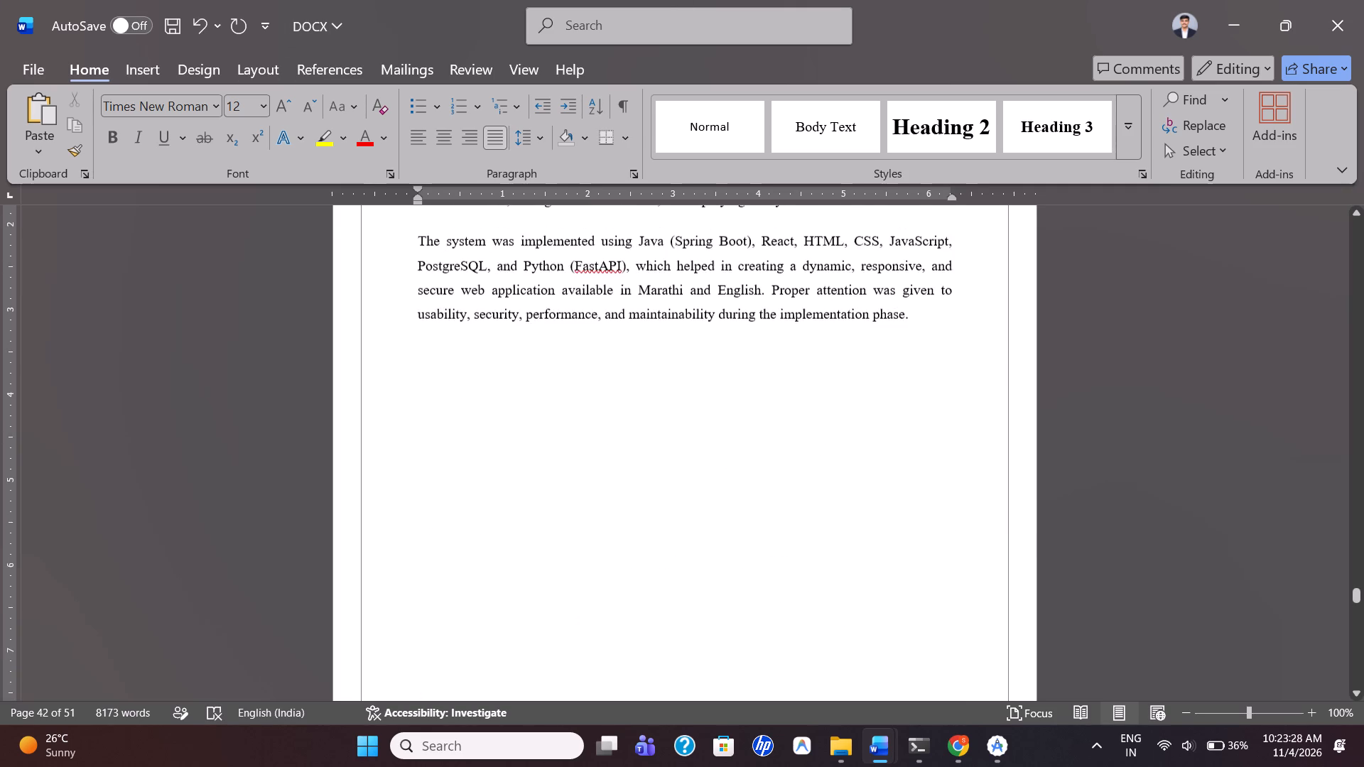
{"action": "scroll", "coordinate": [649, 219], "scroll_direction": "up", "scroll_amount": 19}
{"action": "scroll", "coordinate": [669, 399], "scroll_direction": "up", "scroll_amount": 6}
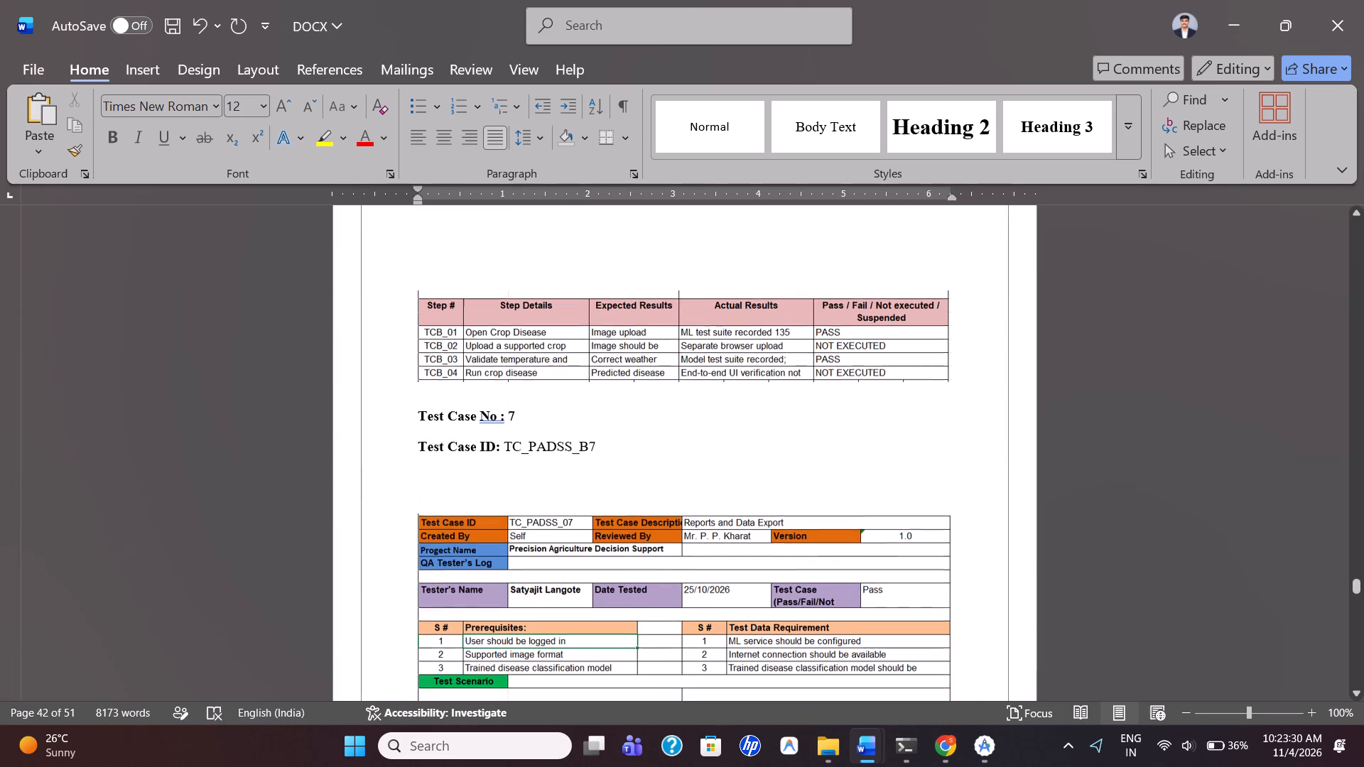
{"action": "scroll", "coordinate": [669, 398], "scroll_direction": "up", "scroll_amount": 11}
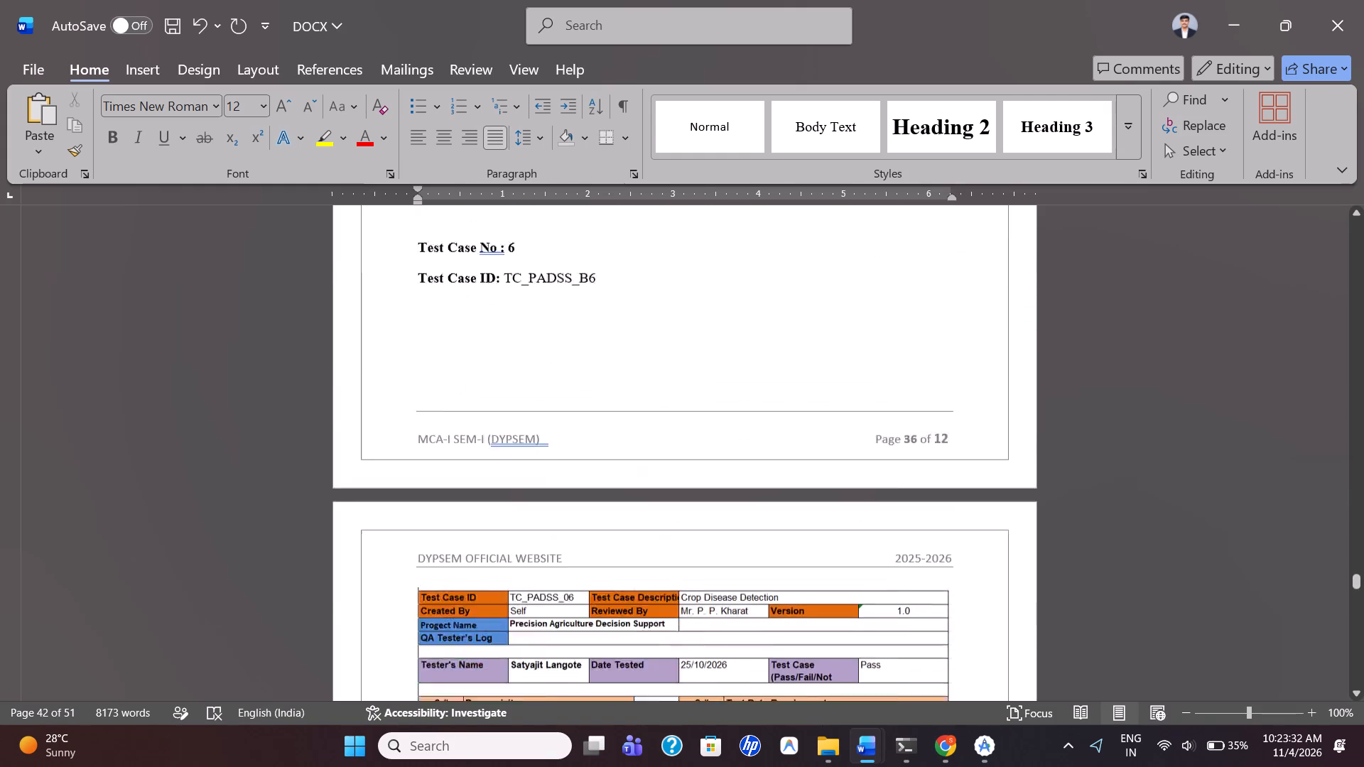
{"action": "scroll", "coordinate": [669, 398], "scroll_direction": "up", "scroll_amount": 18}
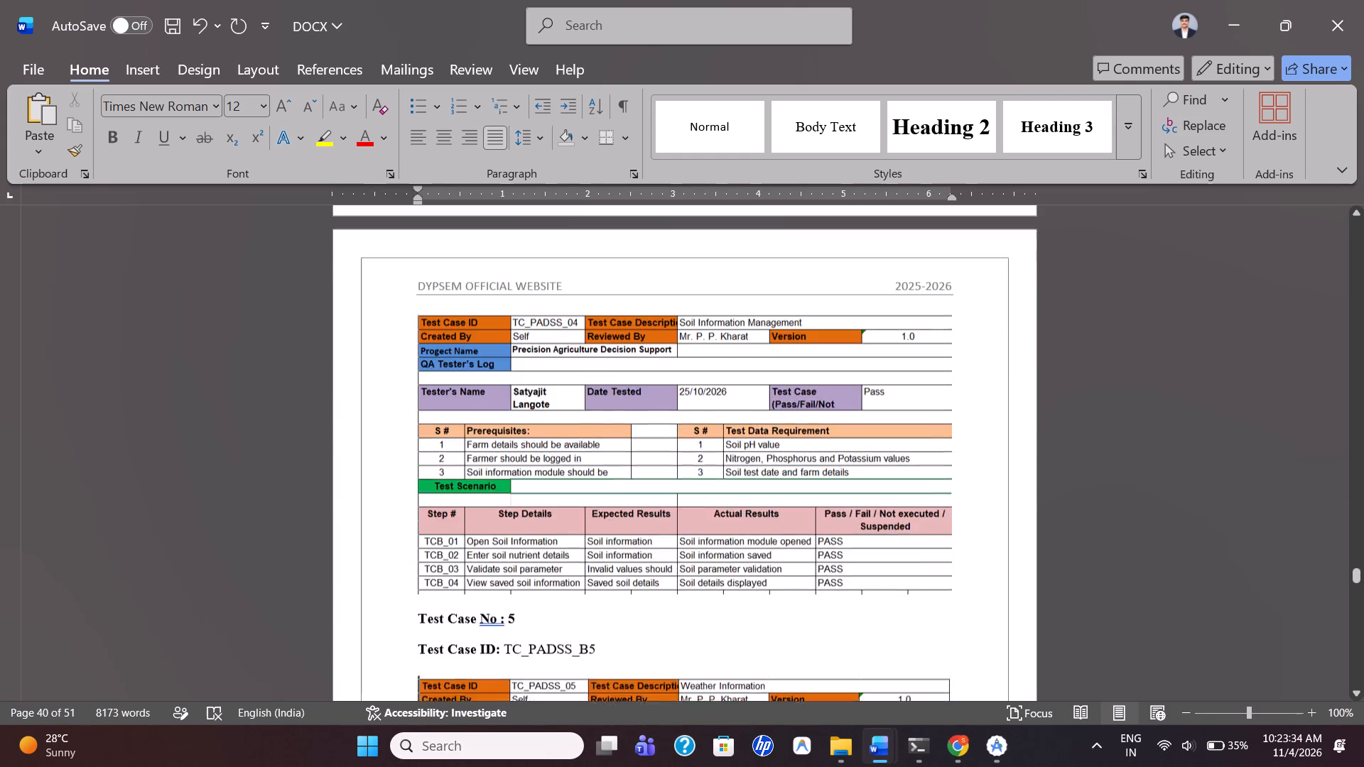
{"action": "scroll", "coordinate": [669, 398], "scroll_direction": "up", "scroll_amount": 18}
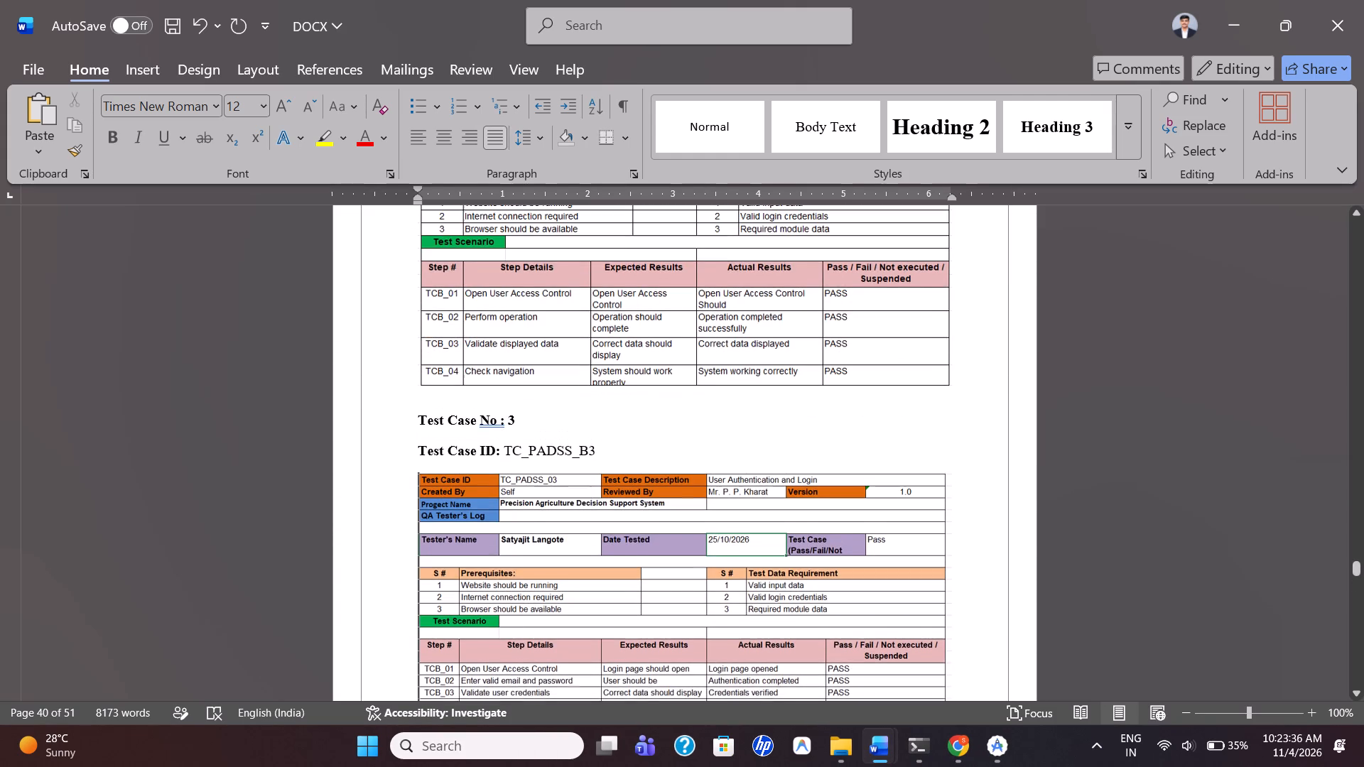
{"action": "scroll", "coordinate": [669, 398], "scroll_direction": "down", "scroll_amount": 20}
{"action": "scroll", "coordinate": [669, 398], "scroll_direction": "down", "scroll_amount": 13}
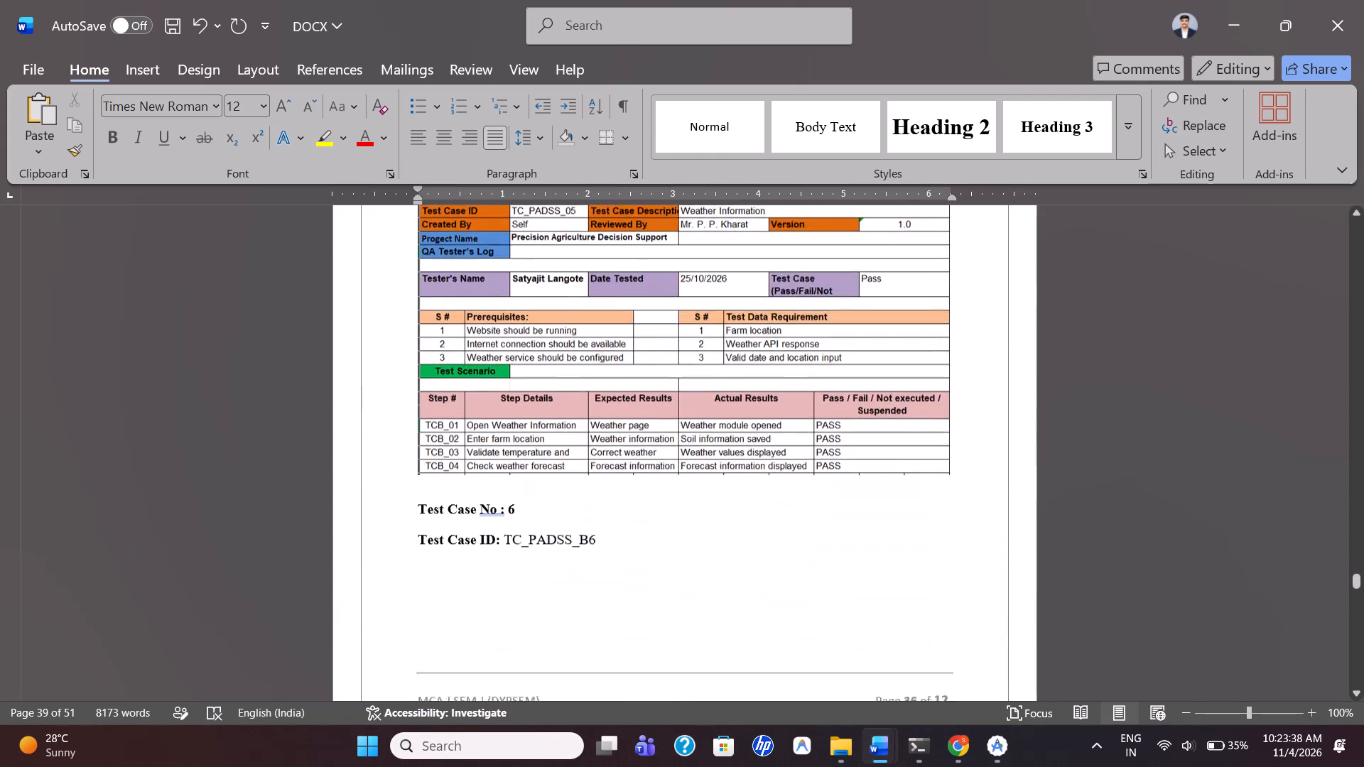
{"action": "scroll", "coordinate": [656, 374], "scroll_direction": "down", "scroll_amount": 14}
{"action": "scroll", "coordinate": [656, 373], "scroll_direction": "down", "scroll_amount": 14}
{"action": "scroll", "coordinate": [656, 373], "scroll_direction": "down", "scroll_amount": 7}
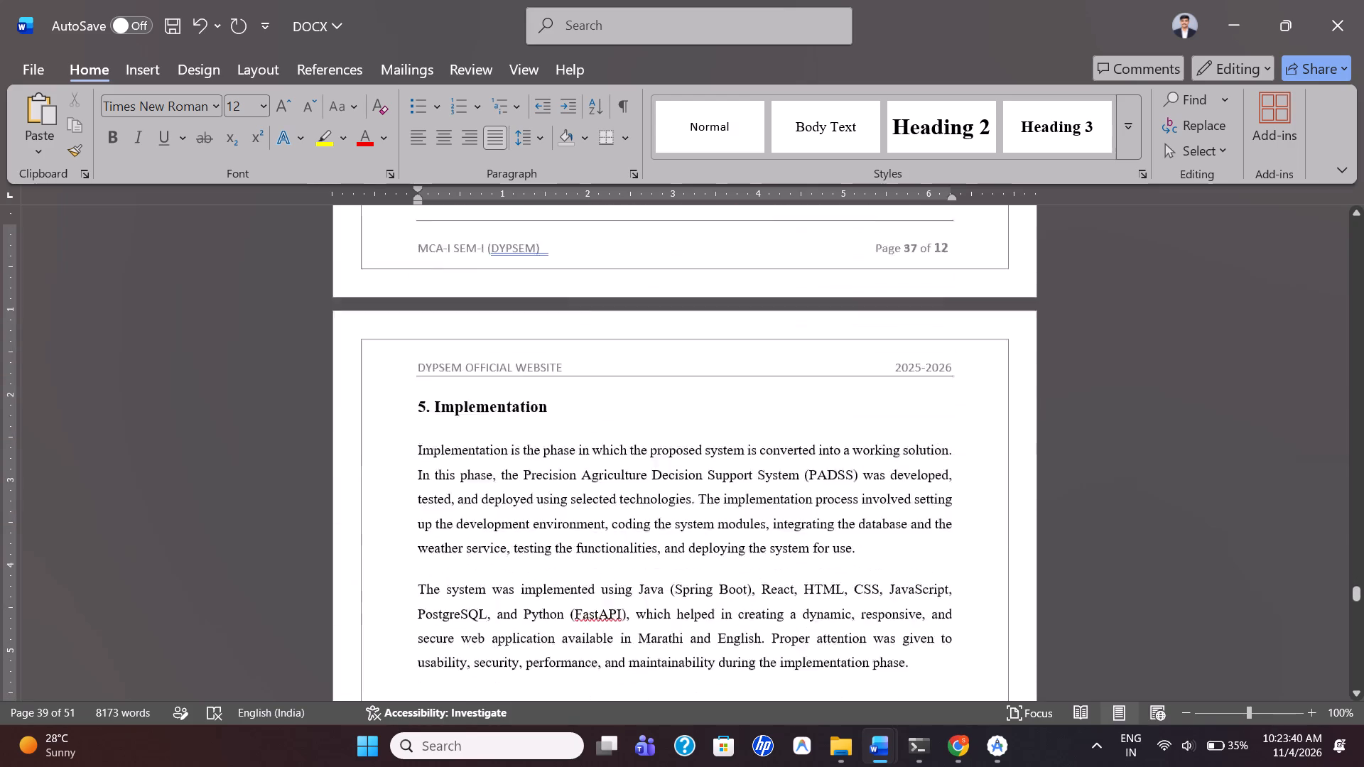
Check the font formatting of the 5. Implementation heading and the layout of its page.
{"action": "scroll", "coordinate": [656, 373], "scroll_direction": "up", "scroll_amount": 5}
{"action": "left_click", "coordinate": [575, 456]}
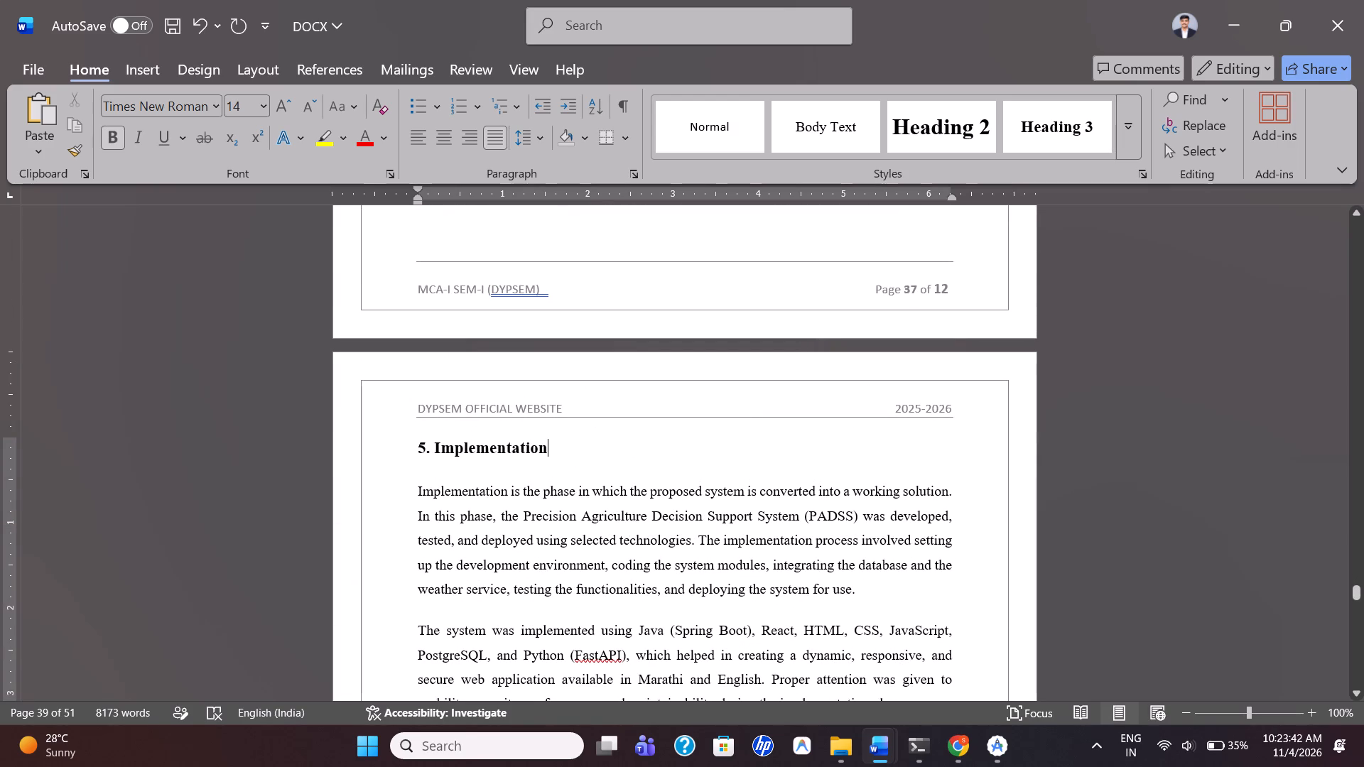
{"action": "left_click_drag", "start_coordinate": [573, 455], "coordinate": [396, 435]}
{"action": "left_click", "coordinate": [568, 455]}
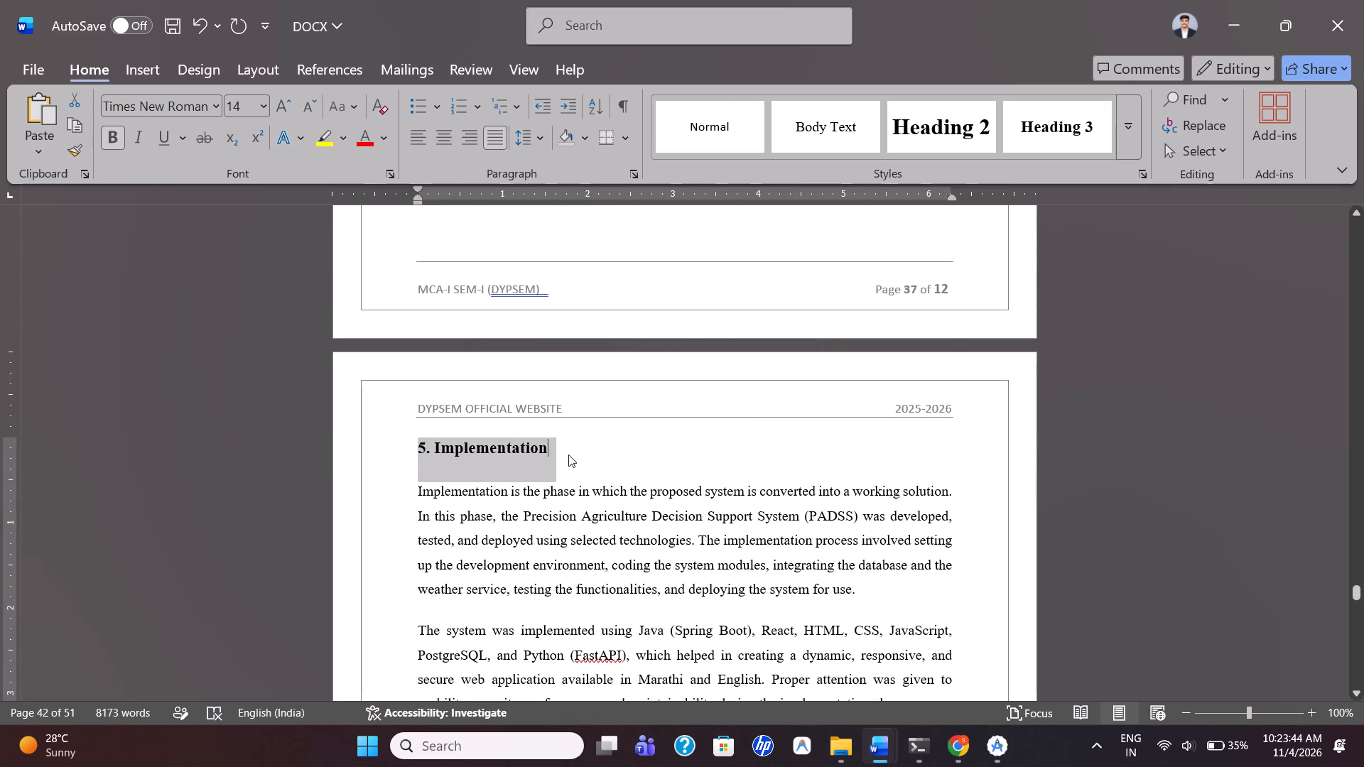
{"action": "left_click_drag", "start_coordinate": [561, 452], "coordinate": [392, 409]}
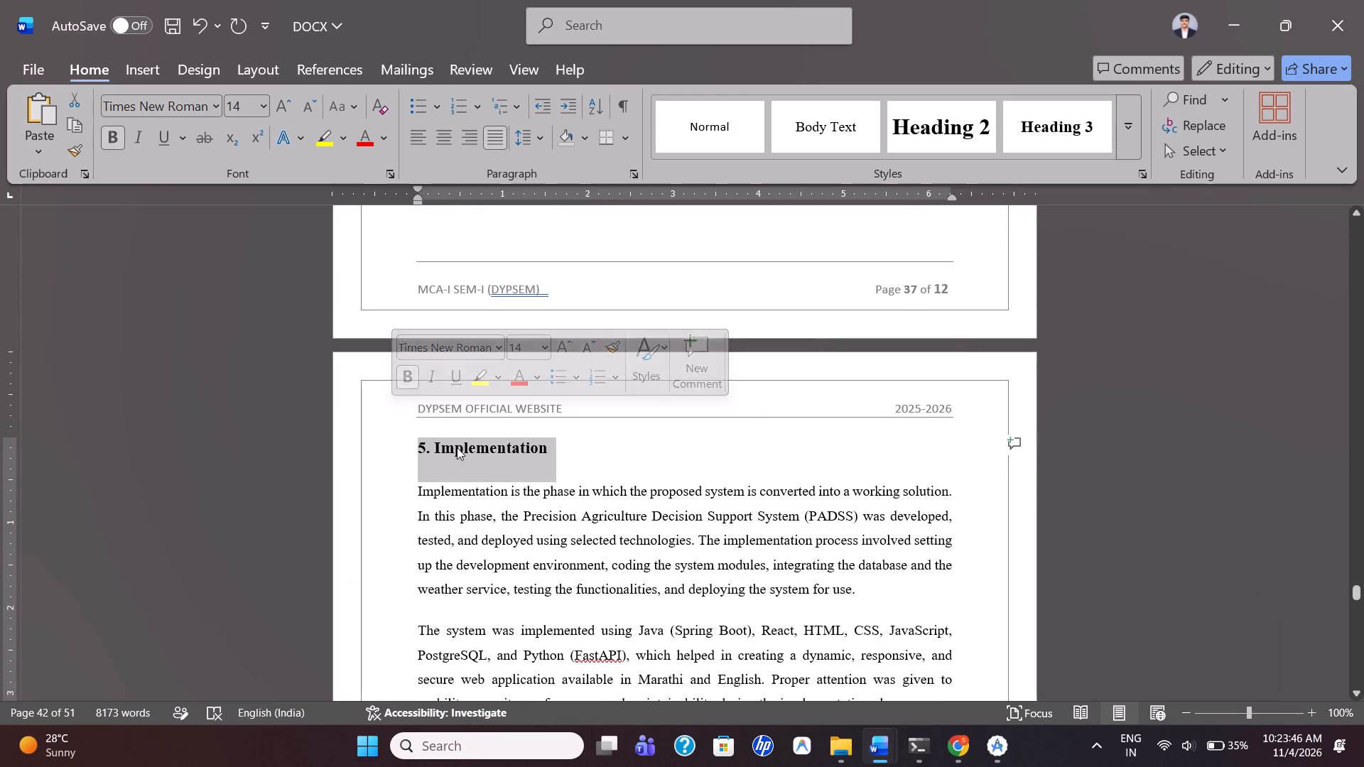
{"action": "left_click", "coordinate": [605, 464]}
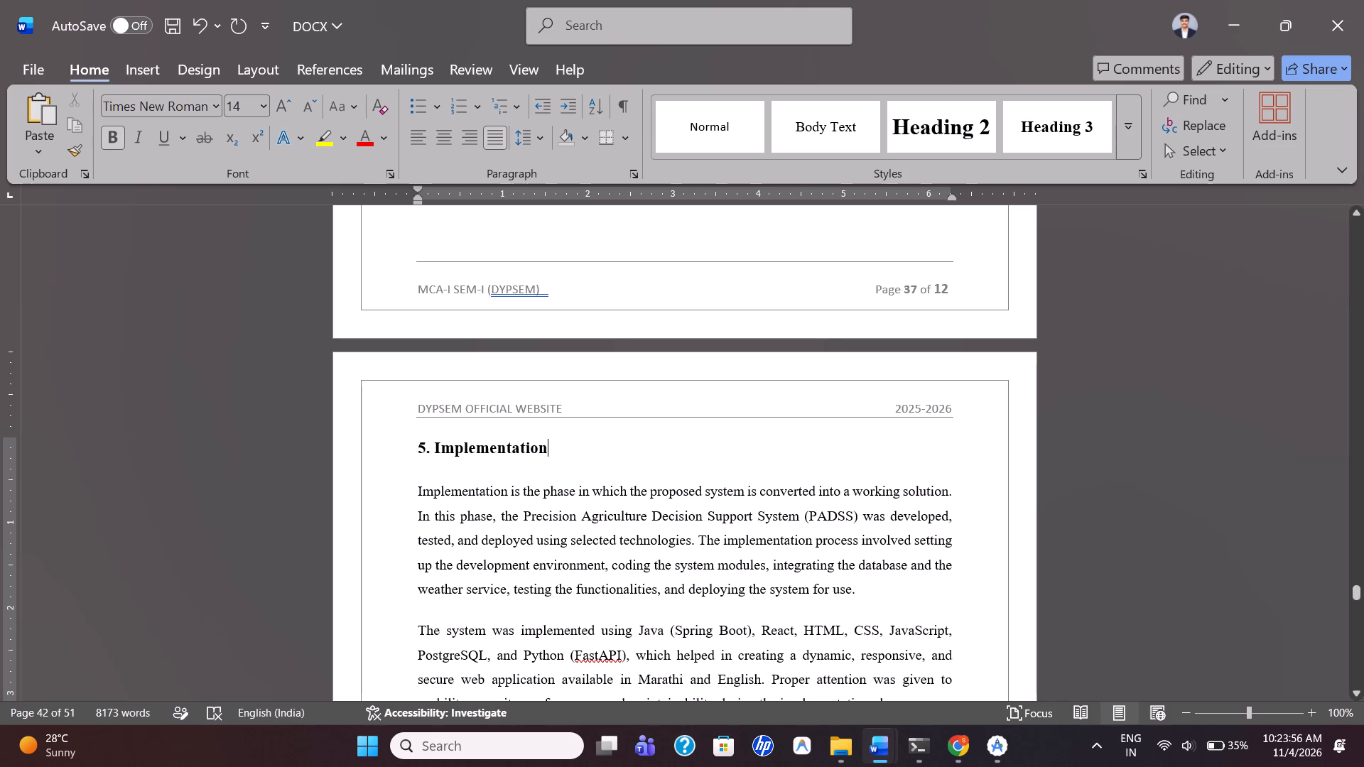
{"action": "scroll", "coordinate": [979, 693], "scroll_direction": "down", "scroll_amount": 1}
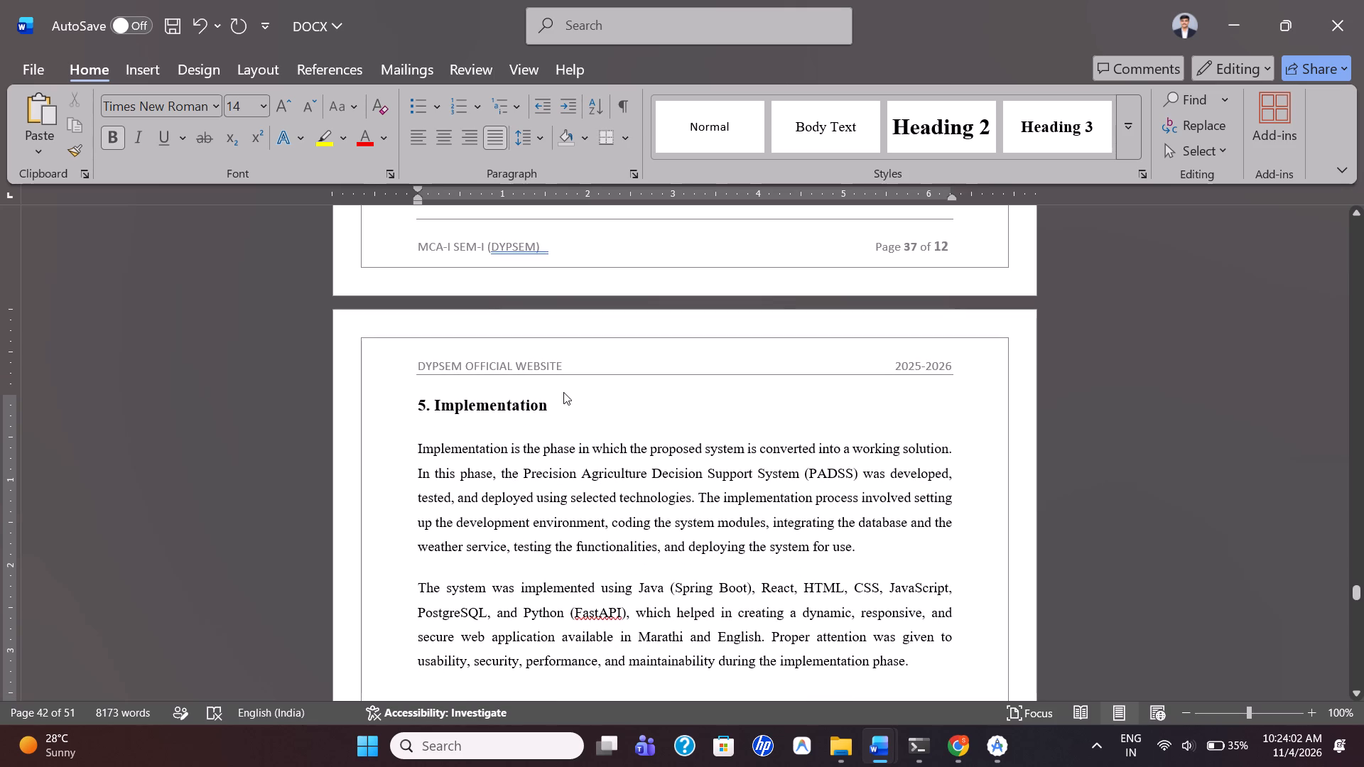
{"action": "scroll", "coordinate": [705, 521], "scroll_direction": "down", "scroll_amount": 13}
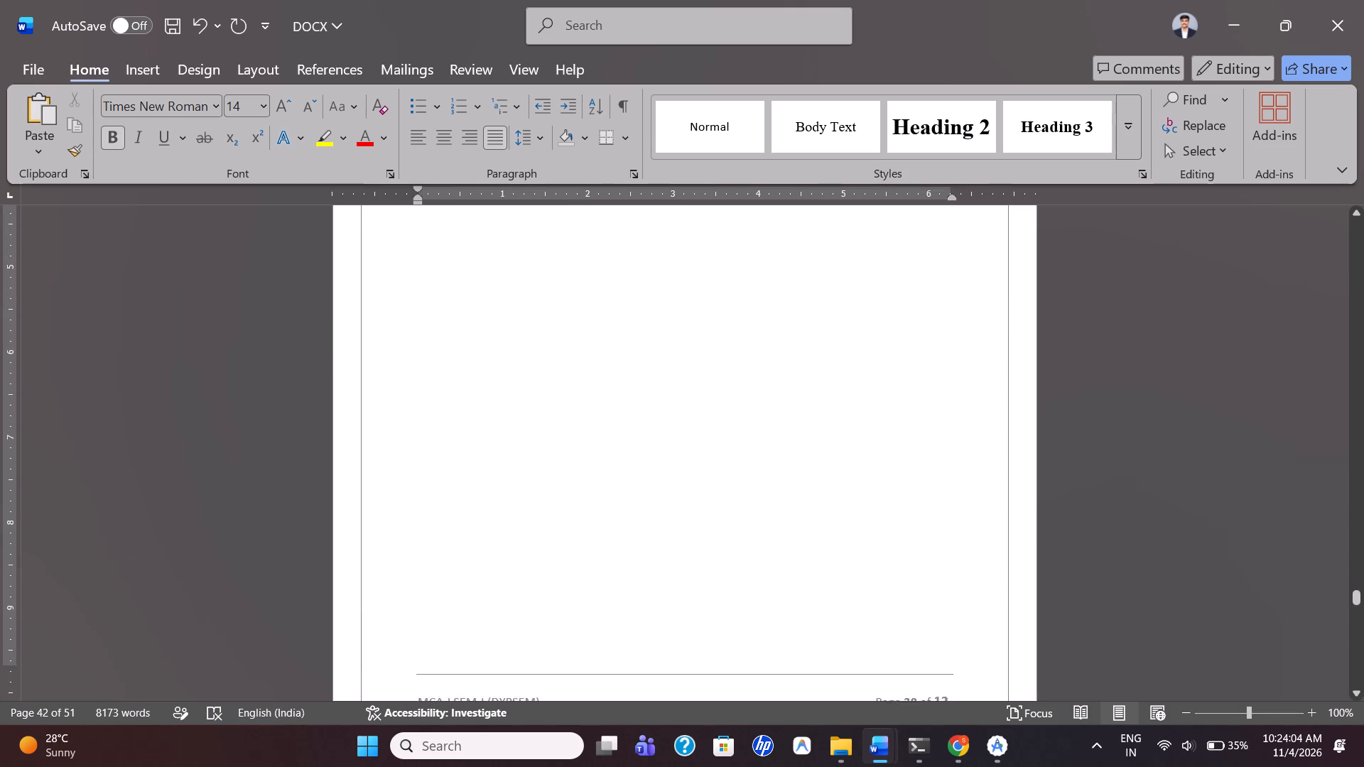
{"action": "scroll", "coordinate": [705, 521], "scroll_direction": "up", "scroll_amount": 6}
Review the heading formatting and page flow of 5.1 Hardware and Software Requirements through the start of 5.2.
{"action": "scroll", "coordinate": [705, 521], "scroll_direction": "down", "scroll_amount": 17}
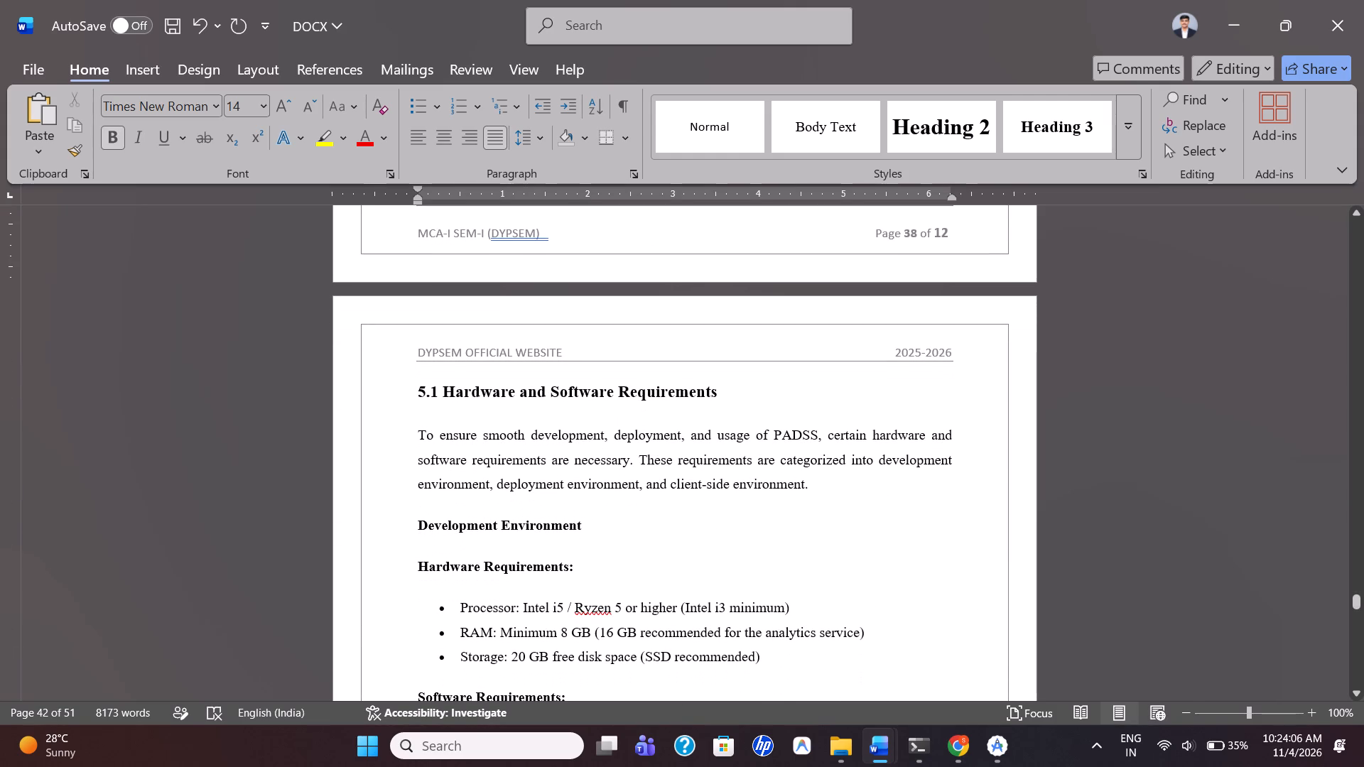
{"action": "left_click", "coordinate": [745, 393]}
{"action": "scroll", "coordinate": [739, 394], "scroll_direction": "down", "scroll_amount": 6}
{"action": "scroll", "coordinate": [736, 391], "scroll_direction": "up", "scroll_amount": 5}
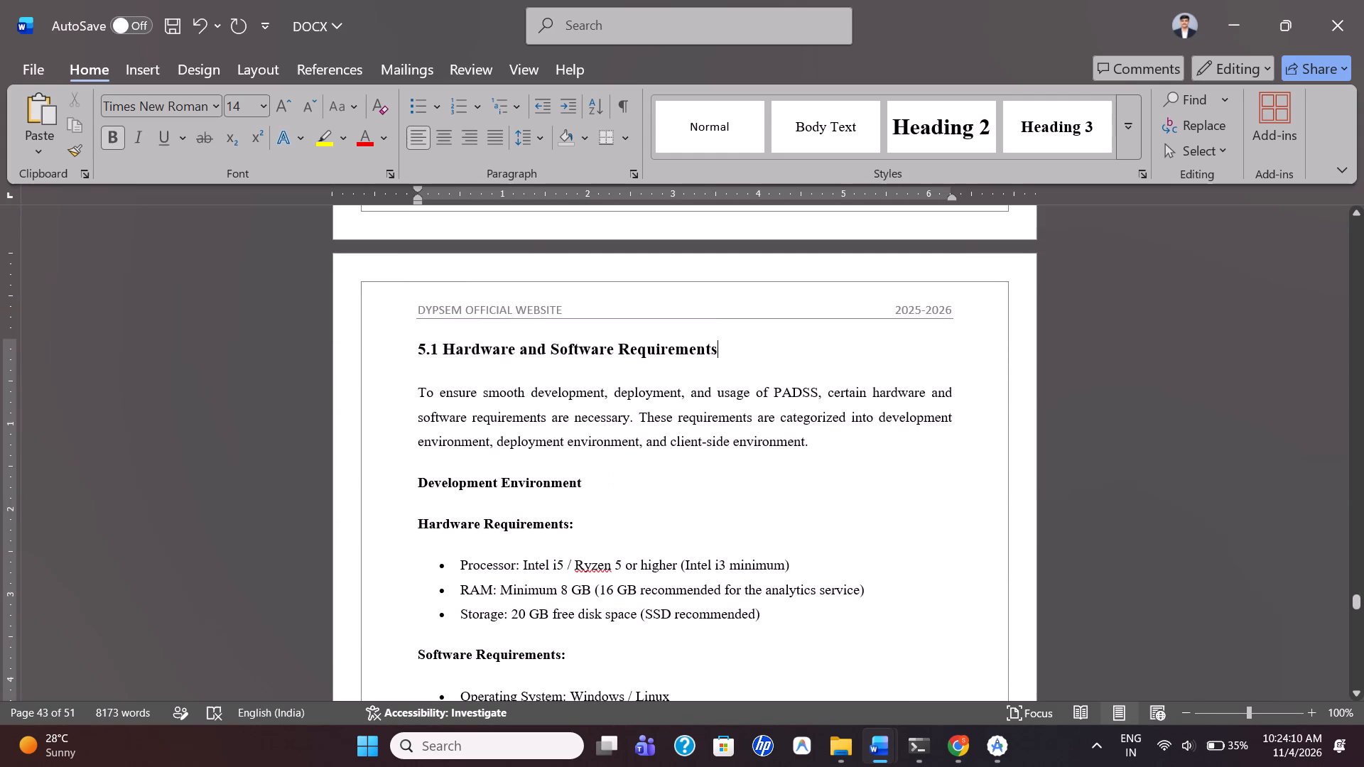
{"action": "scroll", "coordinate": [845, 460], "scroll_direction": "down", "scroll_amount": 3}
{"action": "left_click", "coordinate": [608, 374]}
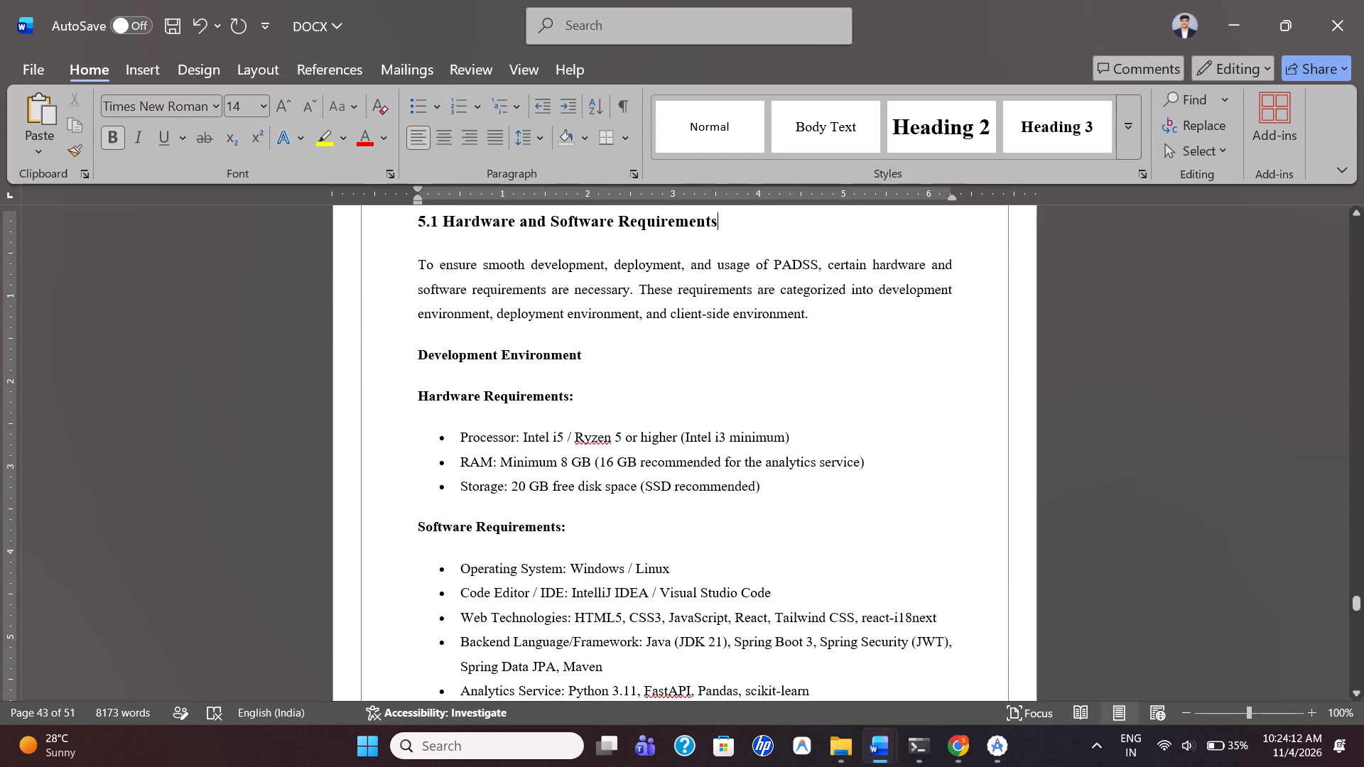
{"action": "scroll", "coordinate": [602, 362], "scroll_direction": "down", "scroll_amount": 4}
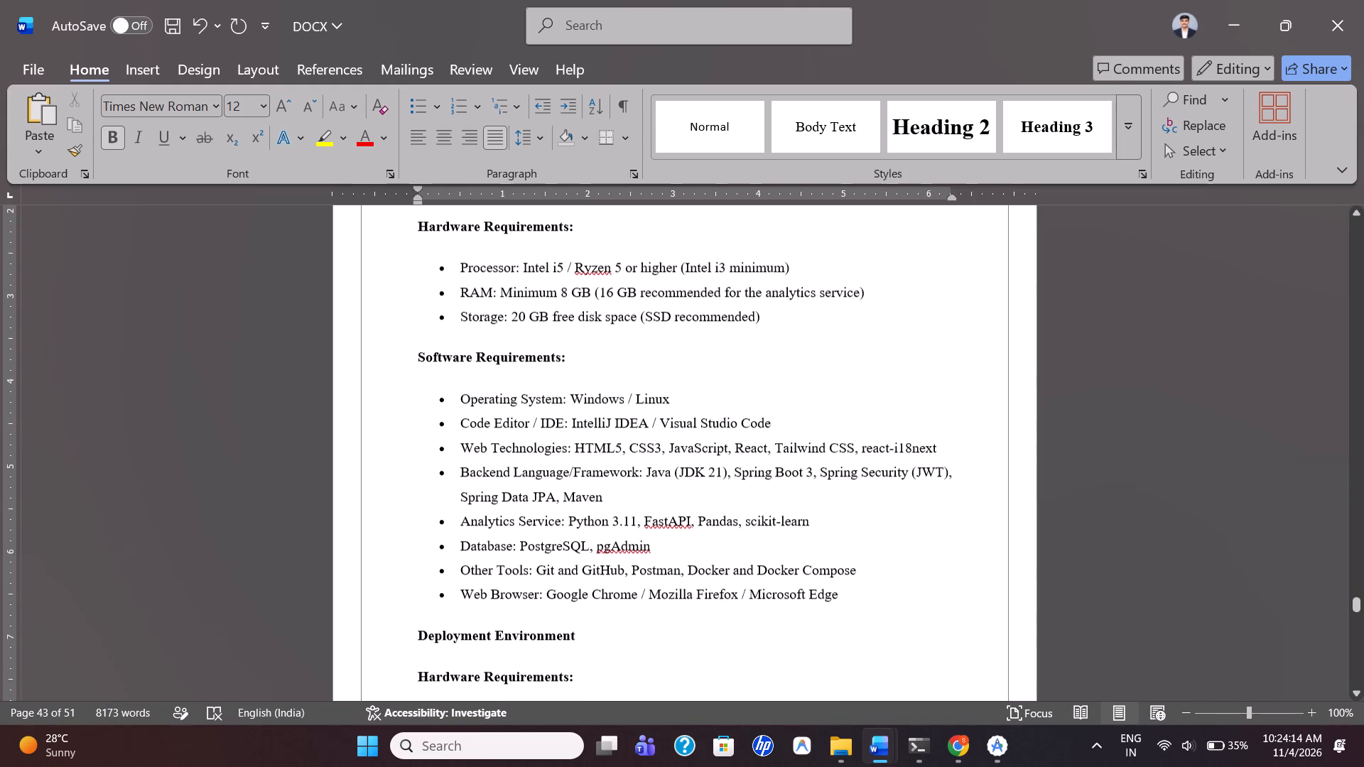
{"action": "left_click", "coordinate": [532, 255]}
{"action": "scroll", "coordinate": [532, 255], "scroll_direction": "down", "scroll_amount": 3}
{"action": "scroll", "coordinate": [561, 320], "scroll_direction": "down", "scroll_amount": 3}
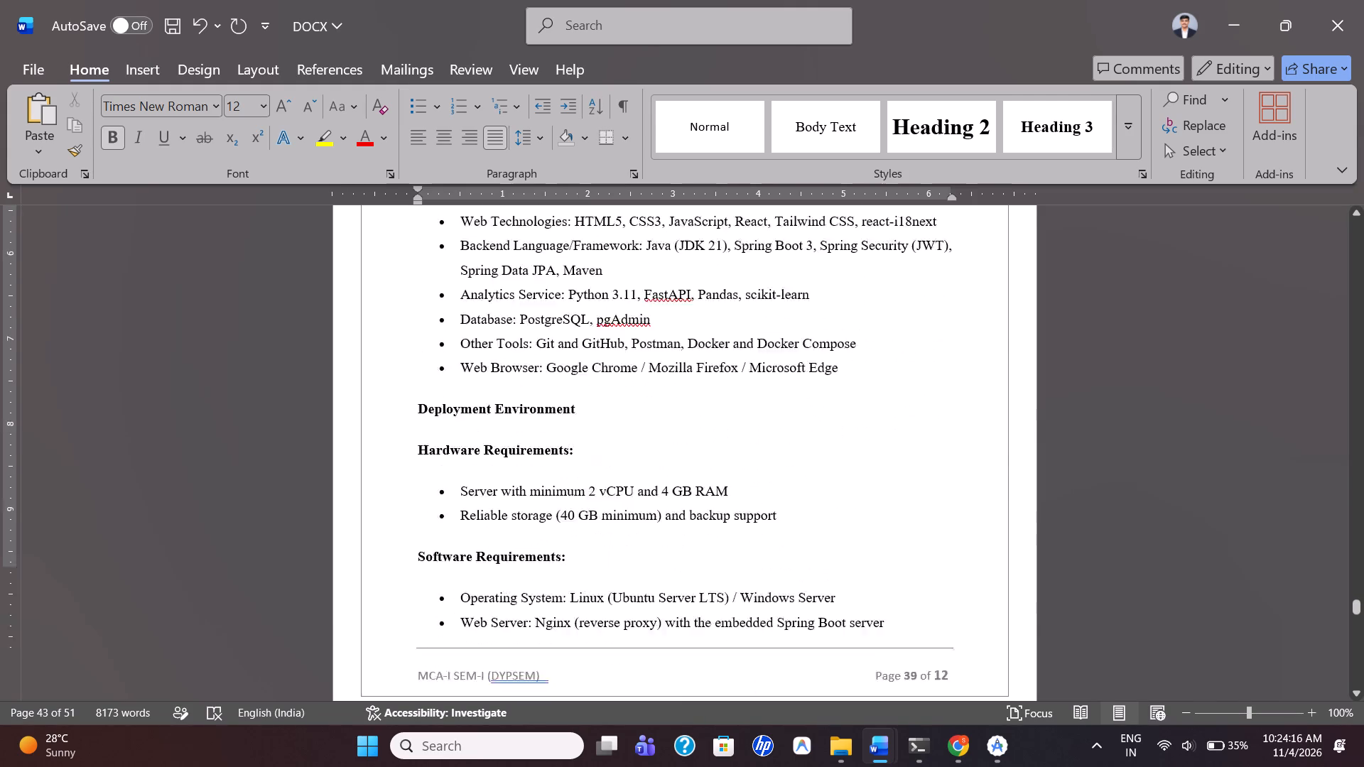
{"action": "scroll", "coordinate": [563, 325], "scroll_direction": "down", "scroll_amount": 5}
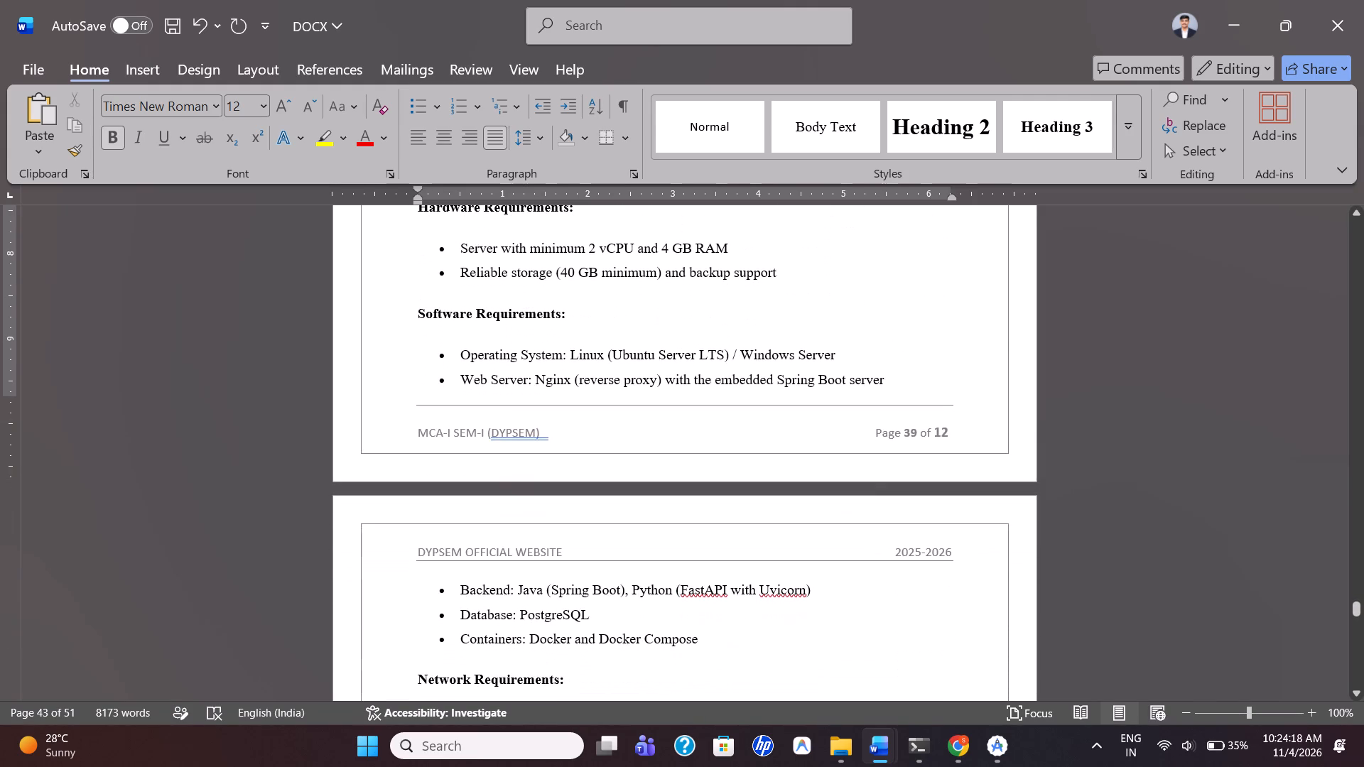
{"action": "scroll", "coordinate": [563, 327], "scroll_direction": "down", "scroll_amount": 13}
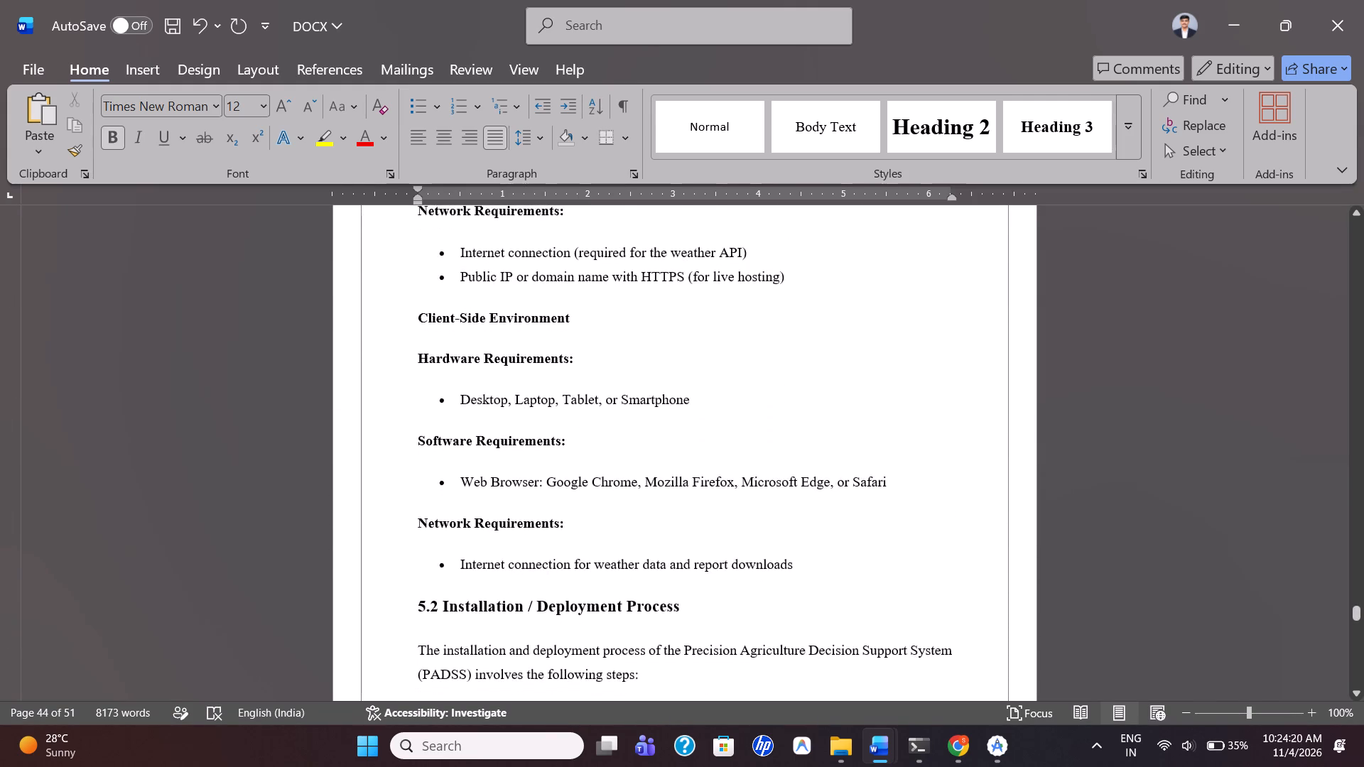
{"action": "scroll", "coordinate": [578, 359], "scroll_direction": "down", "scroll_amount": 7}
{"action": "scroll", "coordinate": [578, 359], "scroll_direction": "up", "scroll_amount": 3}
{"action": "left_click", "coordinate": [684, 342]}
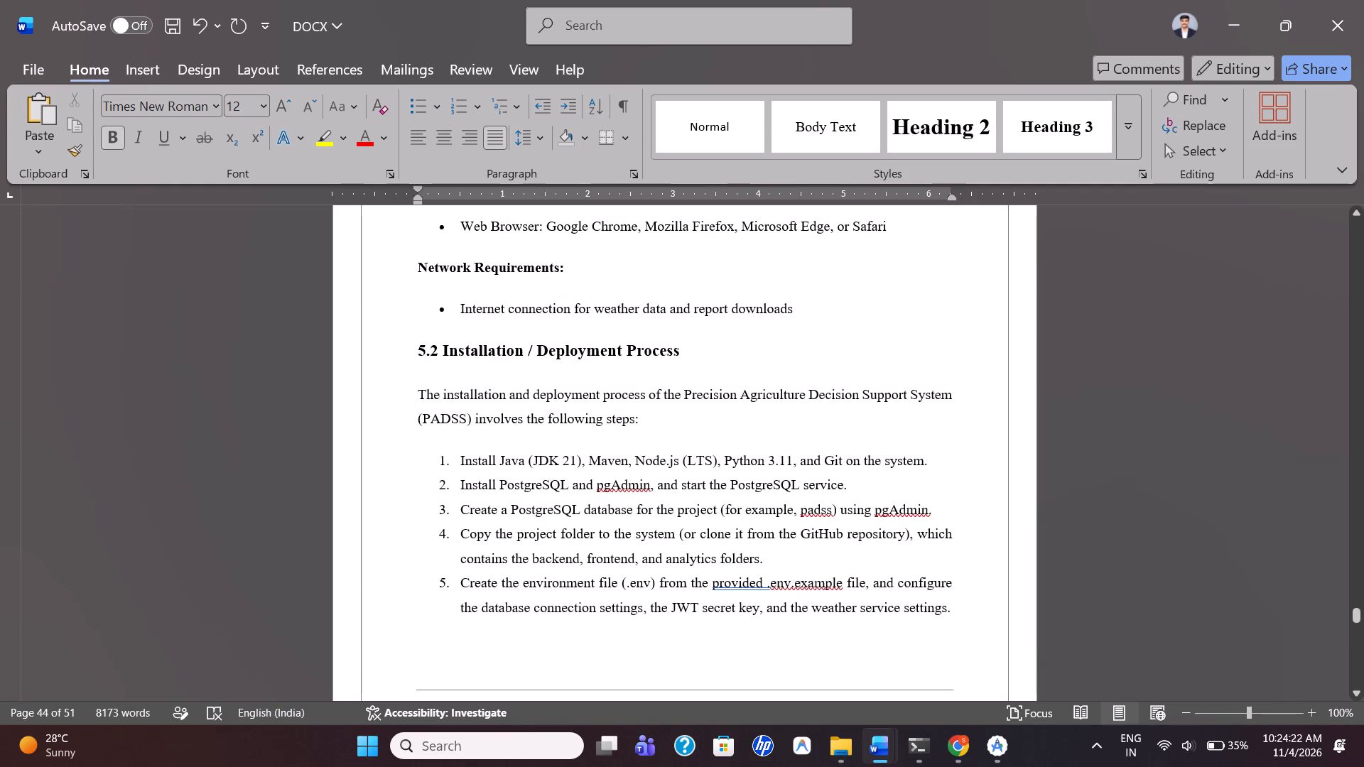
Insert blank lines after the last client-side network requirement bullet until the 5.2 Installation / Deployment Process heading starts on a new page.
{"action": "left_click", "coordinate": [813, 310]}
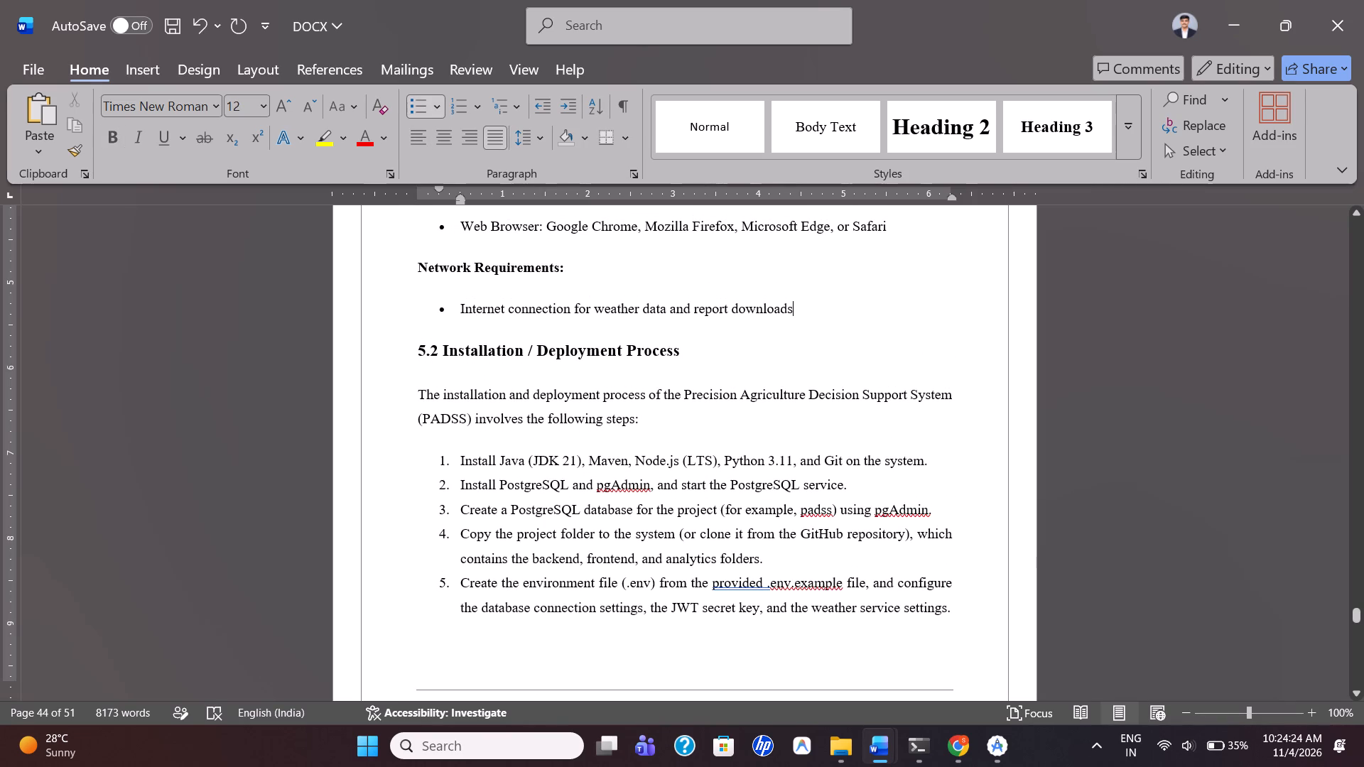
{"action": "key", "text": "Return"}
{"action": "key", "text": "BackSpace"}
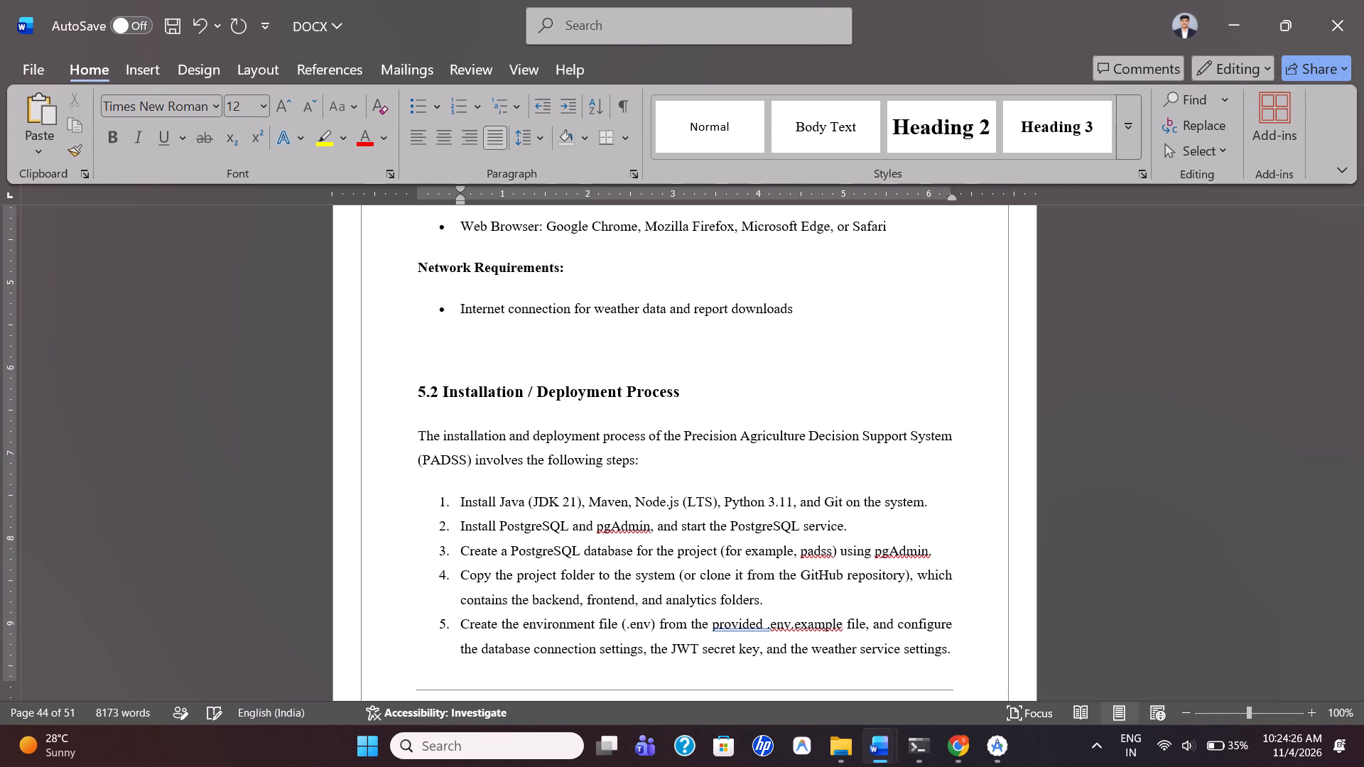
{"action": "key", "text": "Return"}
{"action": "key", "text": "Return"}
{"action": "key", "text": "Return"}
{"action": "key", "text": "Return"}
{"action": "key", "text": "Return"}
{"action": "key", "text": "Return"}
{"action": "key", "text": "Return"}
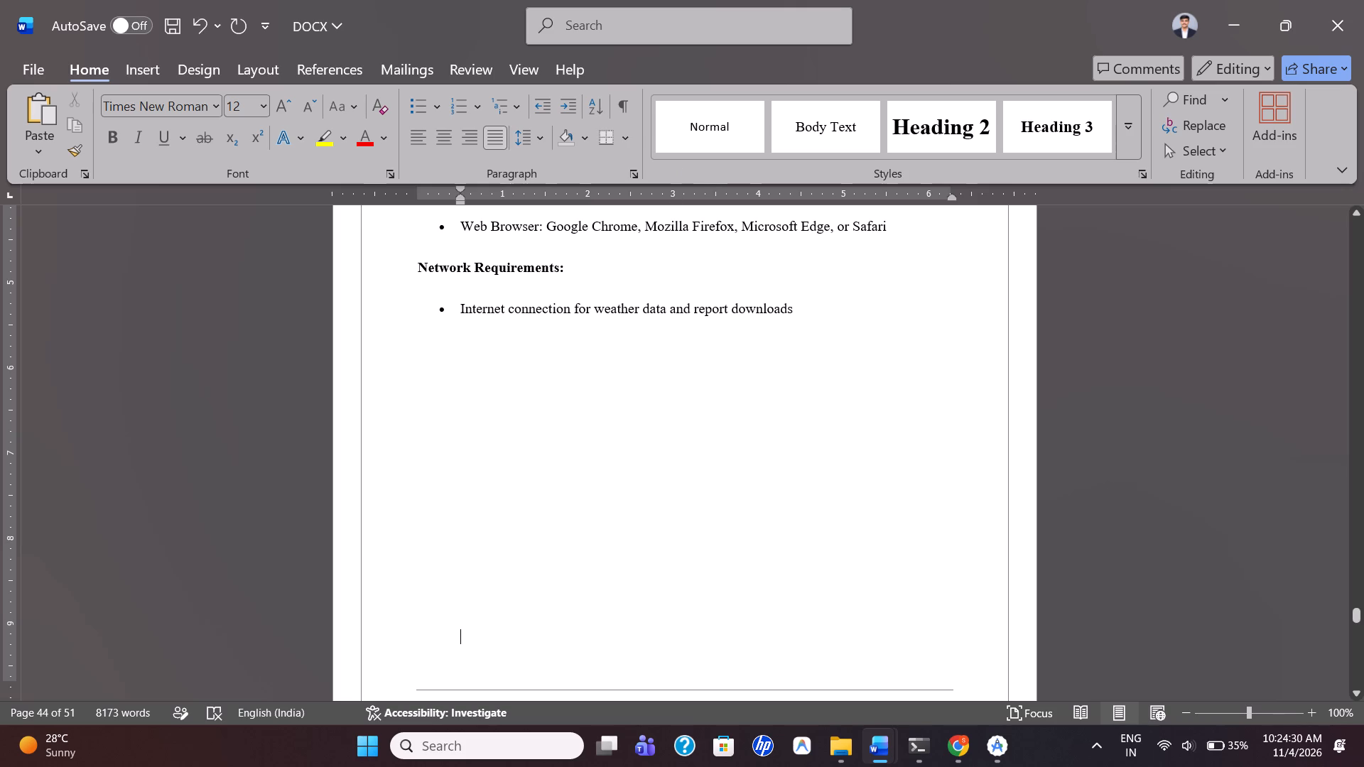
Check the client-side requirements page and the page start and formatting of the 5.2 Installation / Deployment Process heading.
{"action": "scroll", "coordinate": [608, 216], "scroll_direction": "up", "scroll_amount": 12}
{"action": "scroll", "coordinate": [608, 216], "scroll_direction": "down", "scroll_amount": 1}
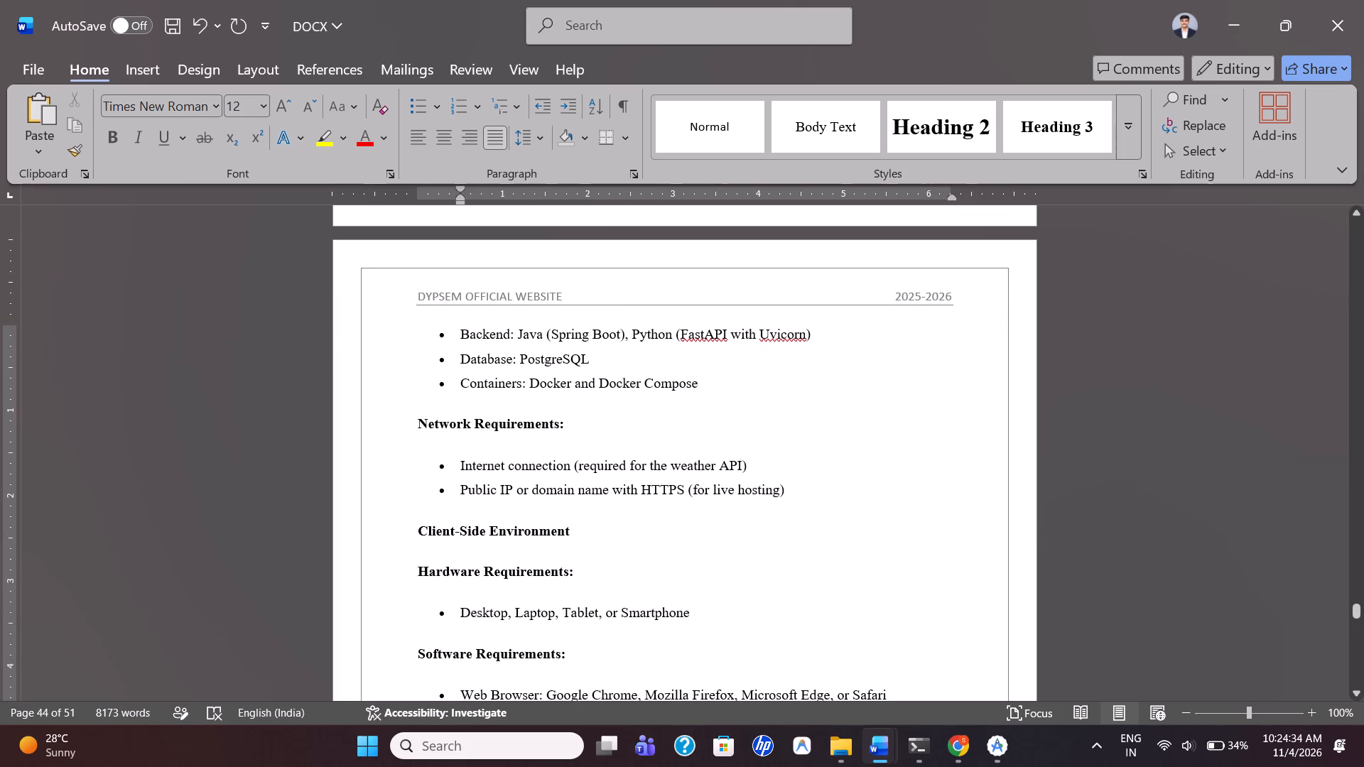
{"action": "left_click", "coordinate": [410, 529]}
{"action": "scroll", "coordinate": [430, 550], "scroll_direction": "down", "scroll_amount": 6}
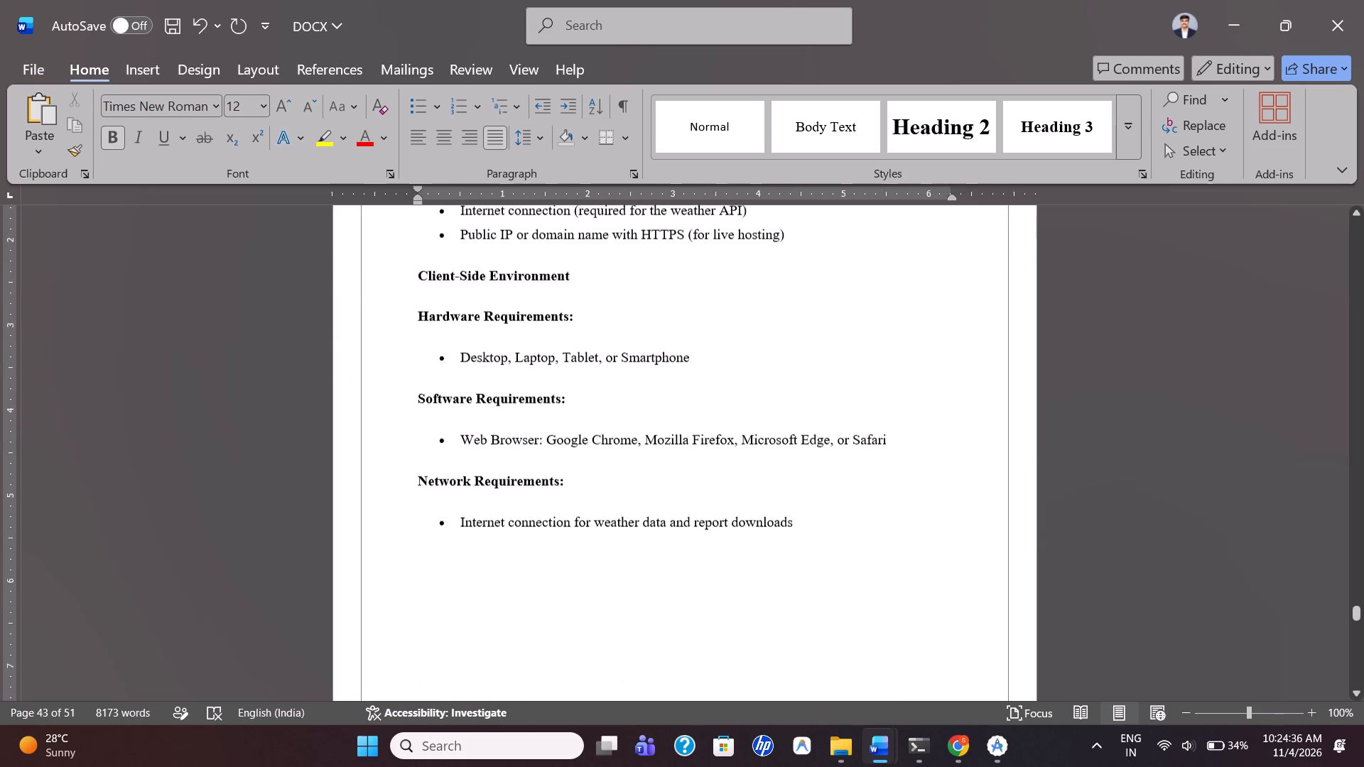
{"action": "scroll", "coordinate": [431, 535], "scroll_direction": "down", "scroll_amount": 12}
{"action": "left_click", "coordinate": [445, 565]}
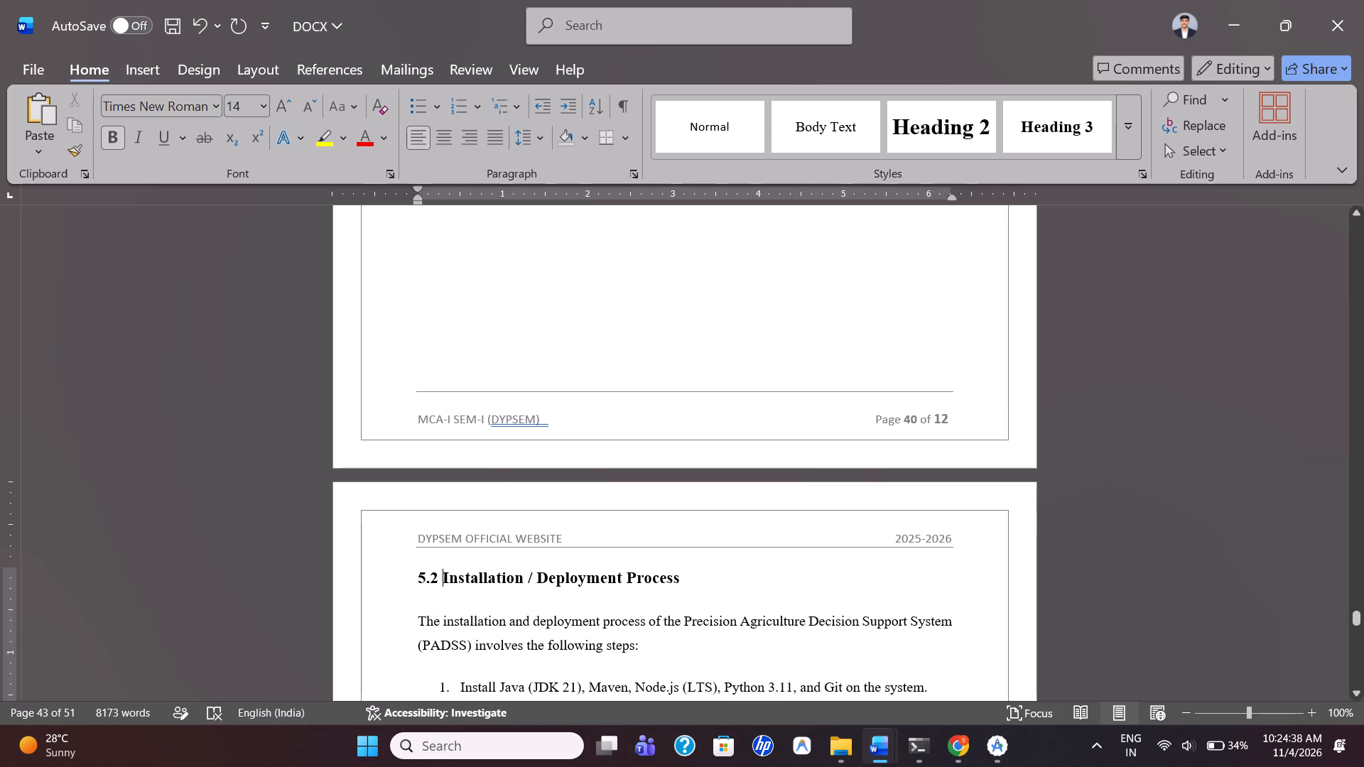
{"action": "left_click", "coordinate": [433, 581]}
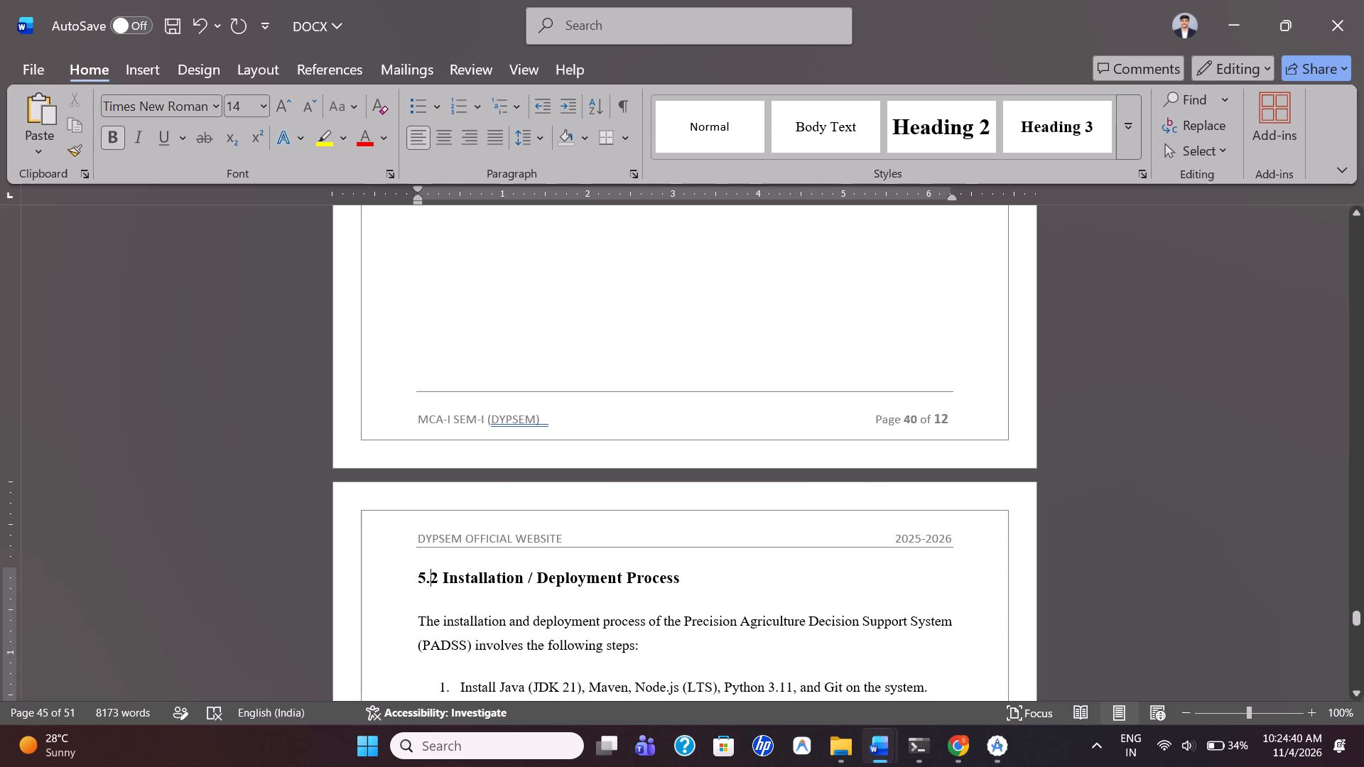
{"action": "left_click", "coordinate": [412, 577]}
Review the pages from 5.2 back to the last test case table and check the formatting of the 5. Implementation heading.
{"action": "scroll", "coordinate": [448, 576], "scroll_direction": "up", "scroll_amount": 11}
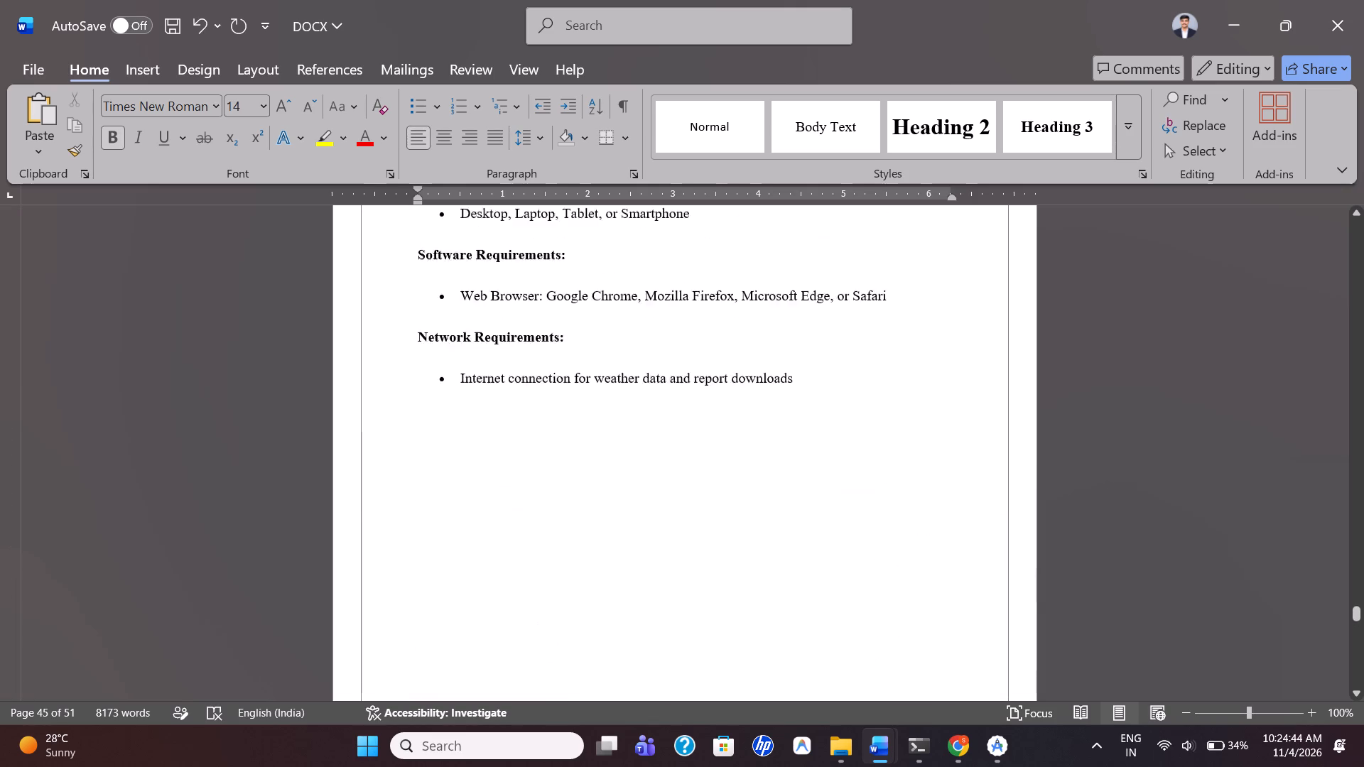
{"action": "scroll", "coordinate": [479, 556], "scroll_direction": "up", "scroll_amount": 18}
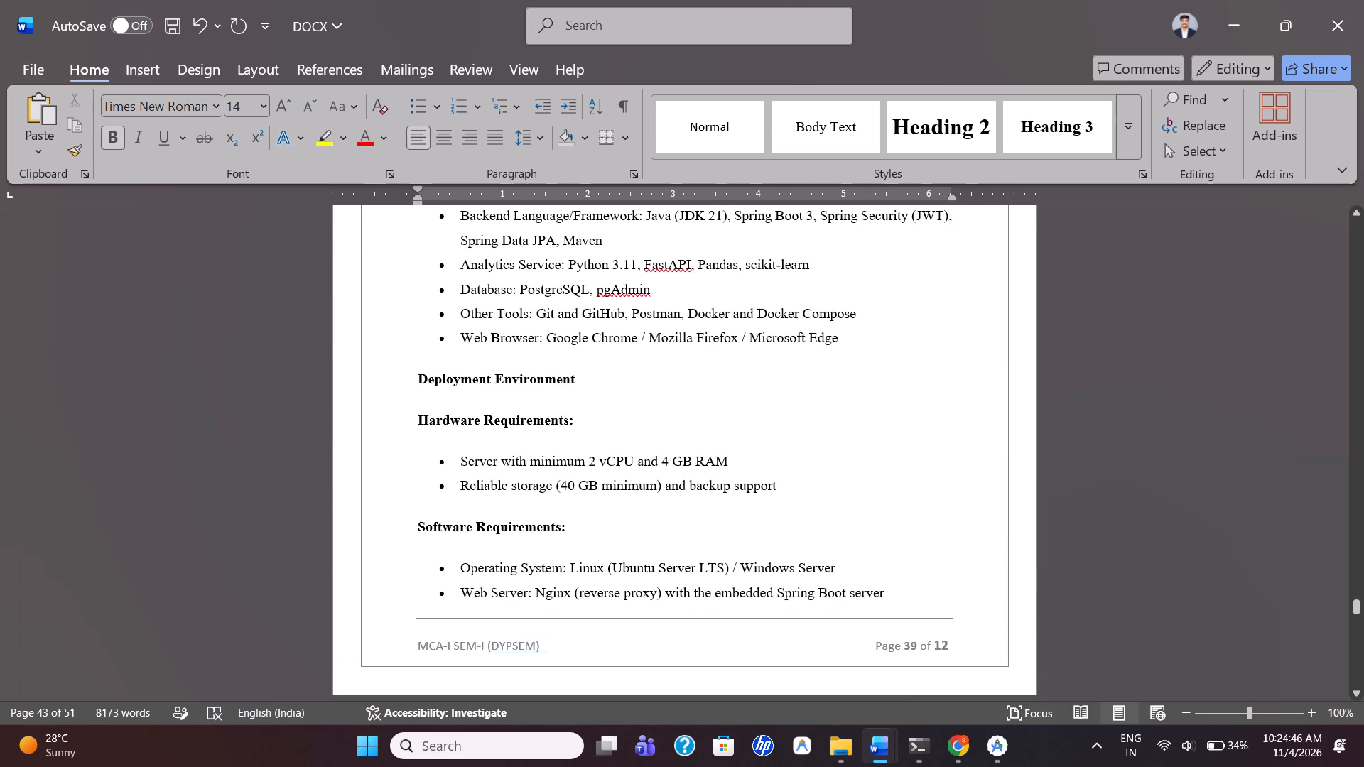
{"action": "scroll", "coordinate": [489, 534], "scroll_direction": "down", "scroll_amount": 6}
{"action": "scroll", "coordinate": [493, 528], "scroll_direction": "up", "scroll_amount": 14}
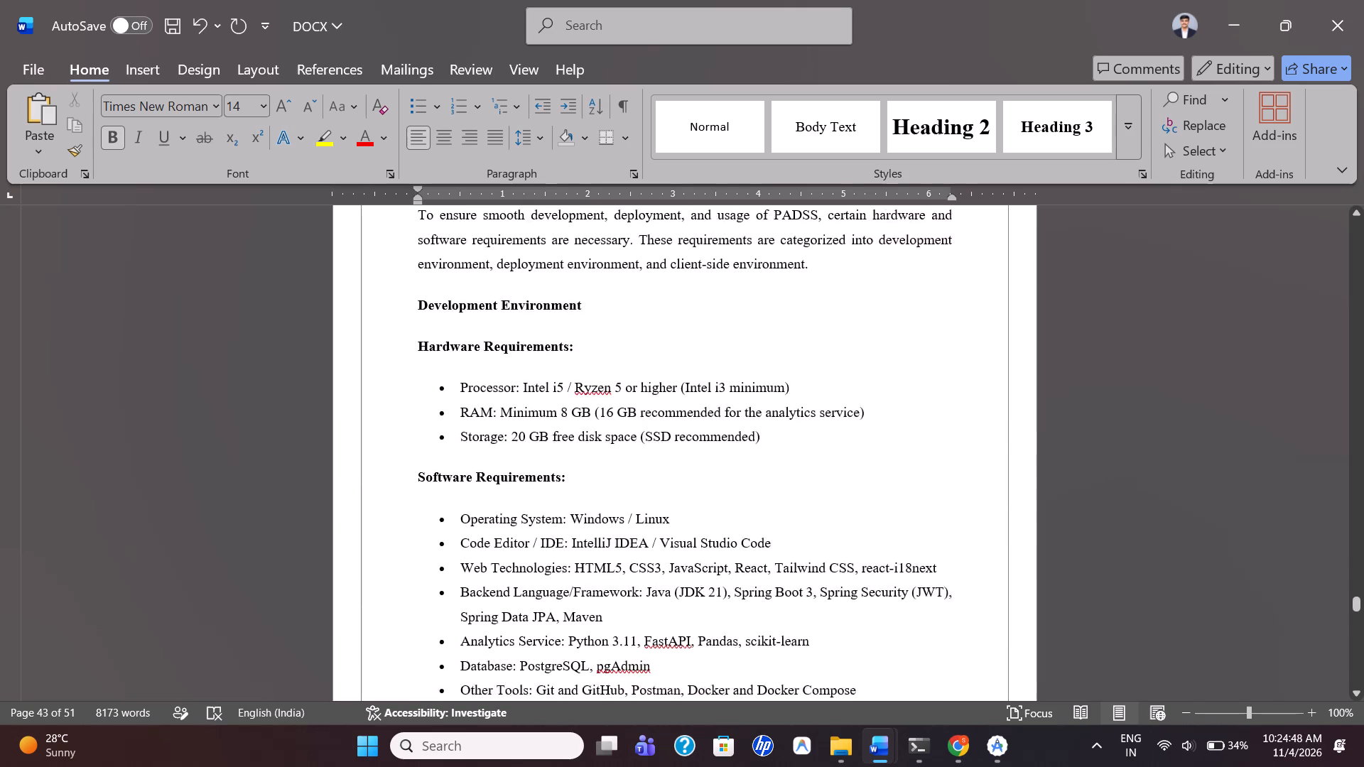
{"action": "scroll", "coordinate": [493, 528], "scroll_direction": "up", "scroll_amount": 13}
{"action": "scroll", "coordinate": [495, 525], "scroll_direction": "down", "scroll_amount": 2}
{"action": "scroll", "coordinate": [495, 525], "scroll_direction": "up", "scroll_amount": 15}
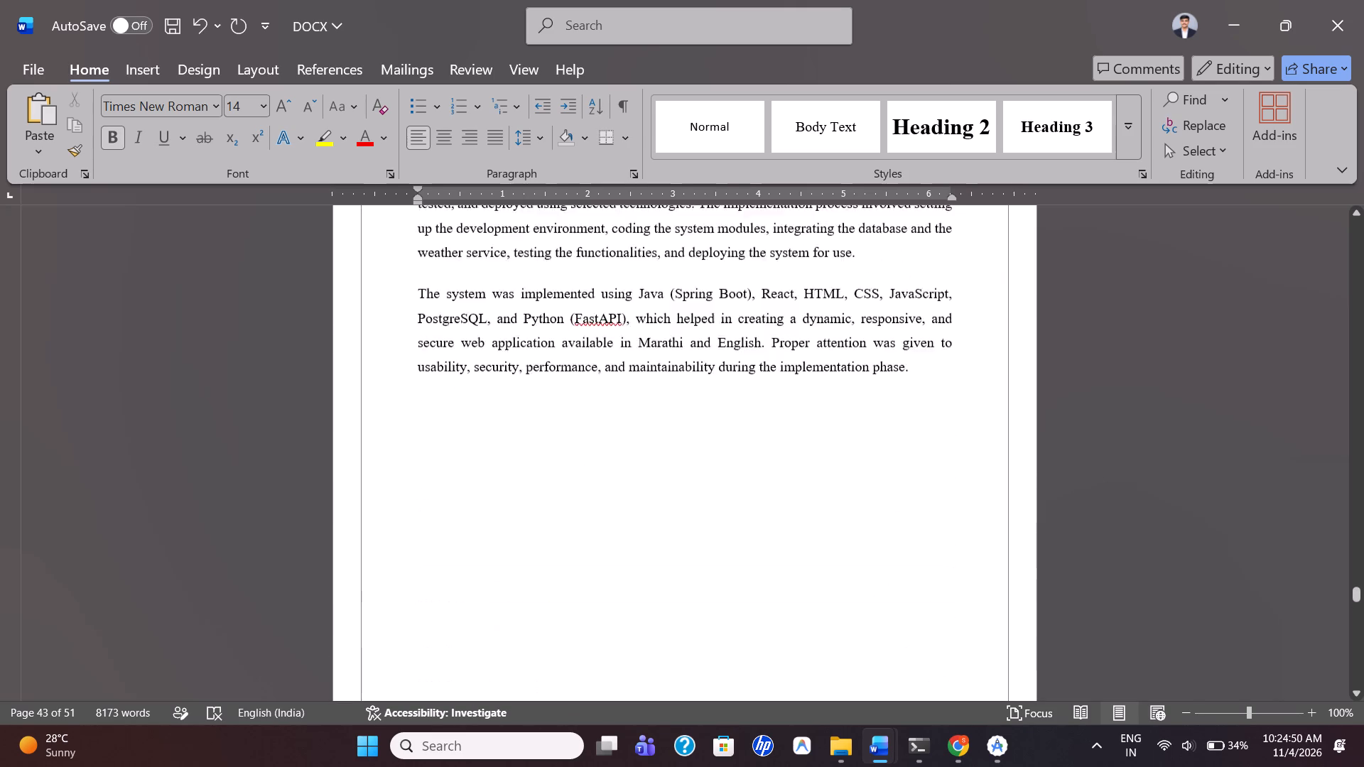
{"action": "scroll", "coordinate": [504, 521], "scroll_direction": "up", "scroll_amount": 8}
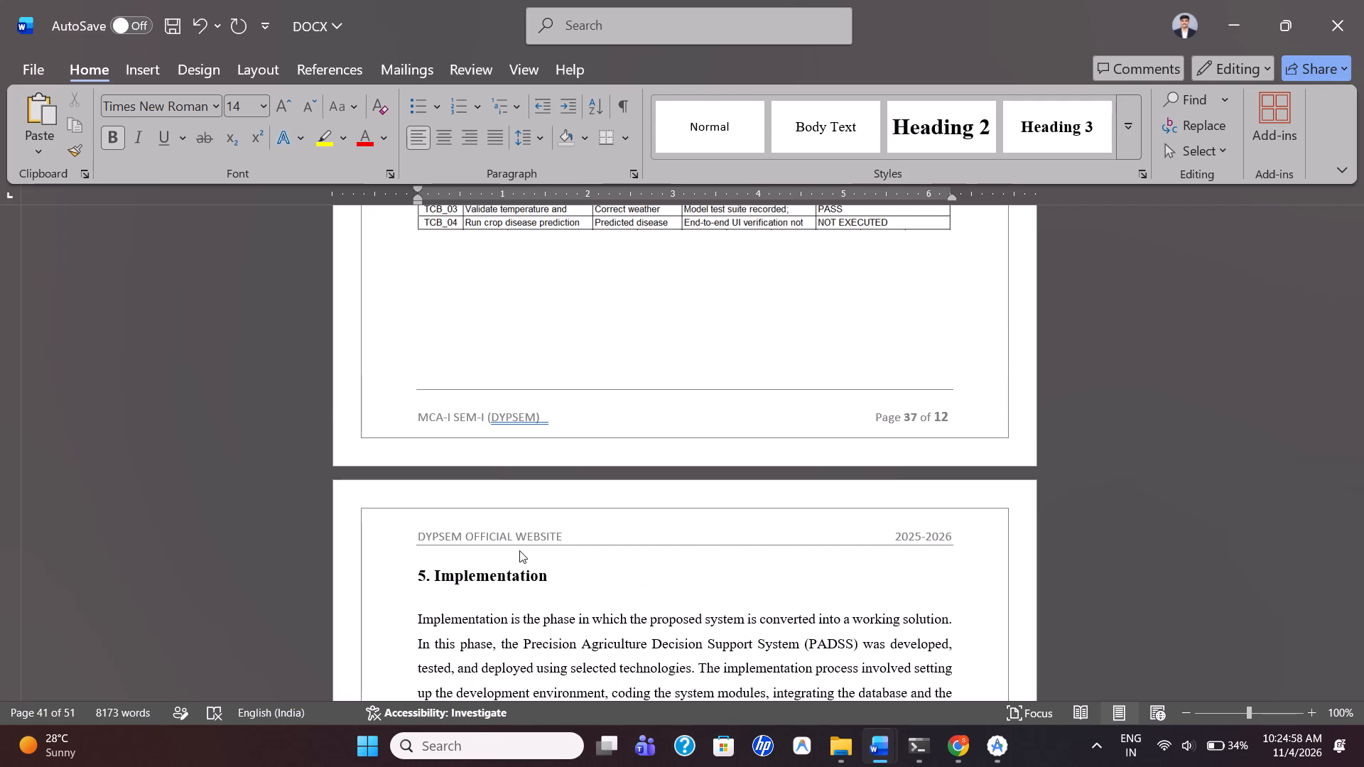
{"action": "scroll", "coordinate": [520, 549], "scroll_direction": "up", "scroll_amount": 7}
{"action": "scroll", "coordinate": [520, 549], "scroll_direction": "down", "scroll_amount": 8}
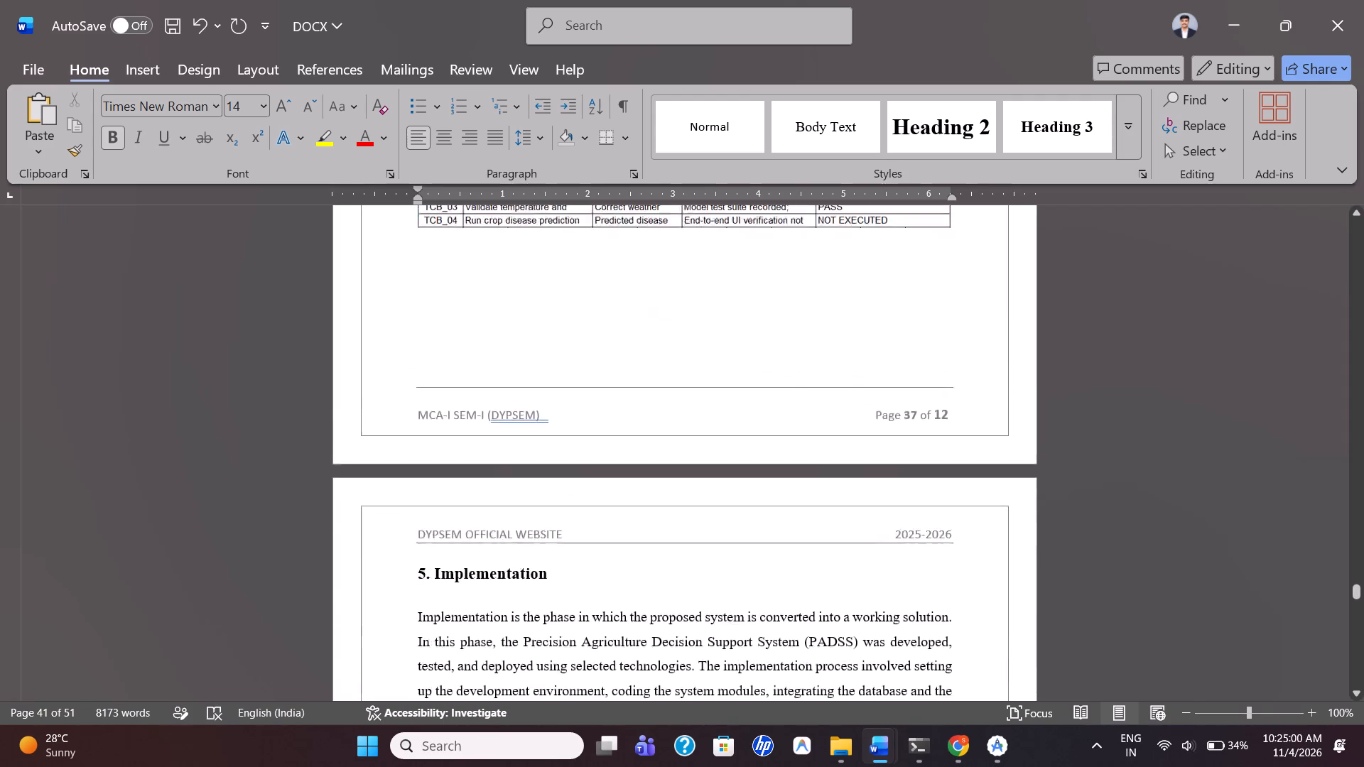
{"action": "left_click", "coordinate": [522, 535]}
{"action": "left_click", "coordinate": [551, 535]}
{"action": "scroll", "coordinate": [551, 535], "scroll_direction": "down", "scroll_amount": 6}
{"action": "scroll", "coordinate": [551, 535], "scroll_direction": "up", "scroll_amount": 4}
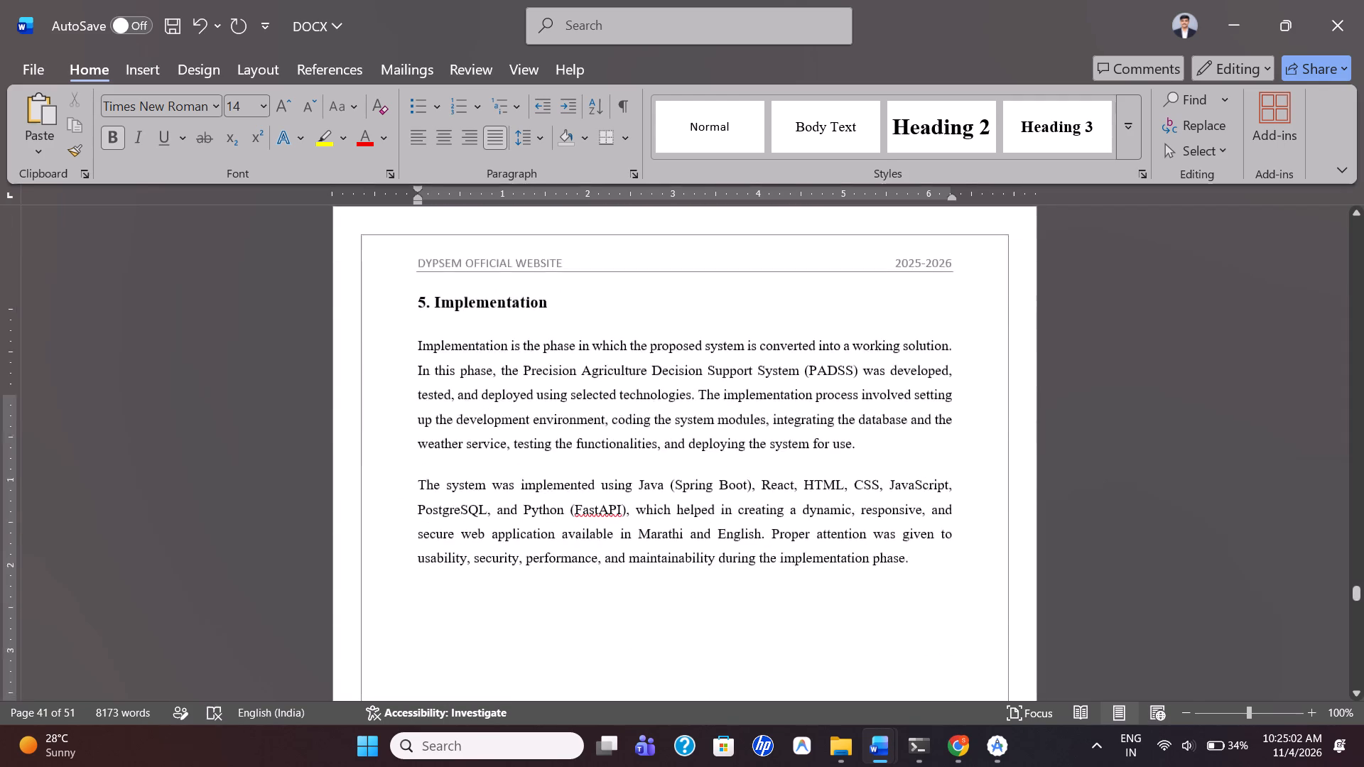
{"action": "scroll", "coordinate": [551, 535], "scroll_direction": "up", "scroll_amount": 2}
{"action": "left_click", "coordinate": [418, 534]}
Compare the heading formatting and page starts of 5.1 Hardware and Software Requirements and 5.2 Installation / Deployment Process.
{"action": "scroll", "coordinate": [421, 536], "scroll_direction": "down", "scroll_amount": 14}
{"action": "scroll", "coordinate": [565, 437], "scroll_direction": "down", "scroll_amount": 7}
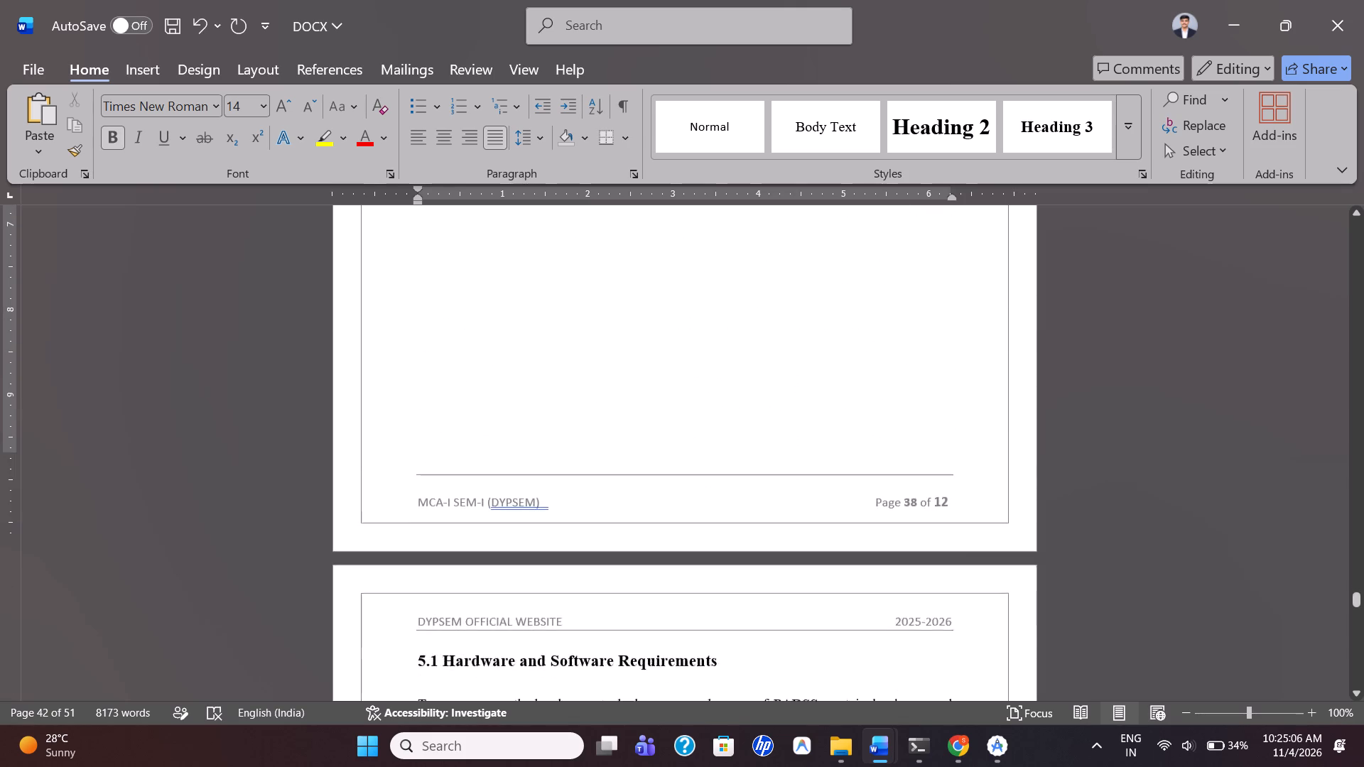
{"action": "scroll", "coordinate": [565, 437], "scroll_direction": "down", "scroll_amount": 4}
{"action": "left_click", "coordinate": [432, 476]}
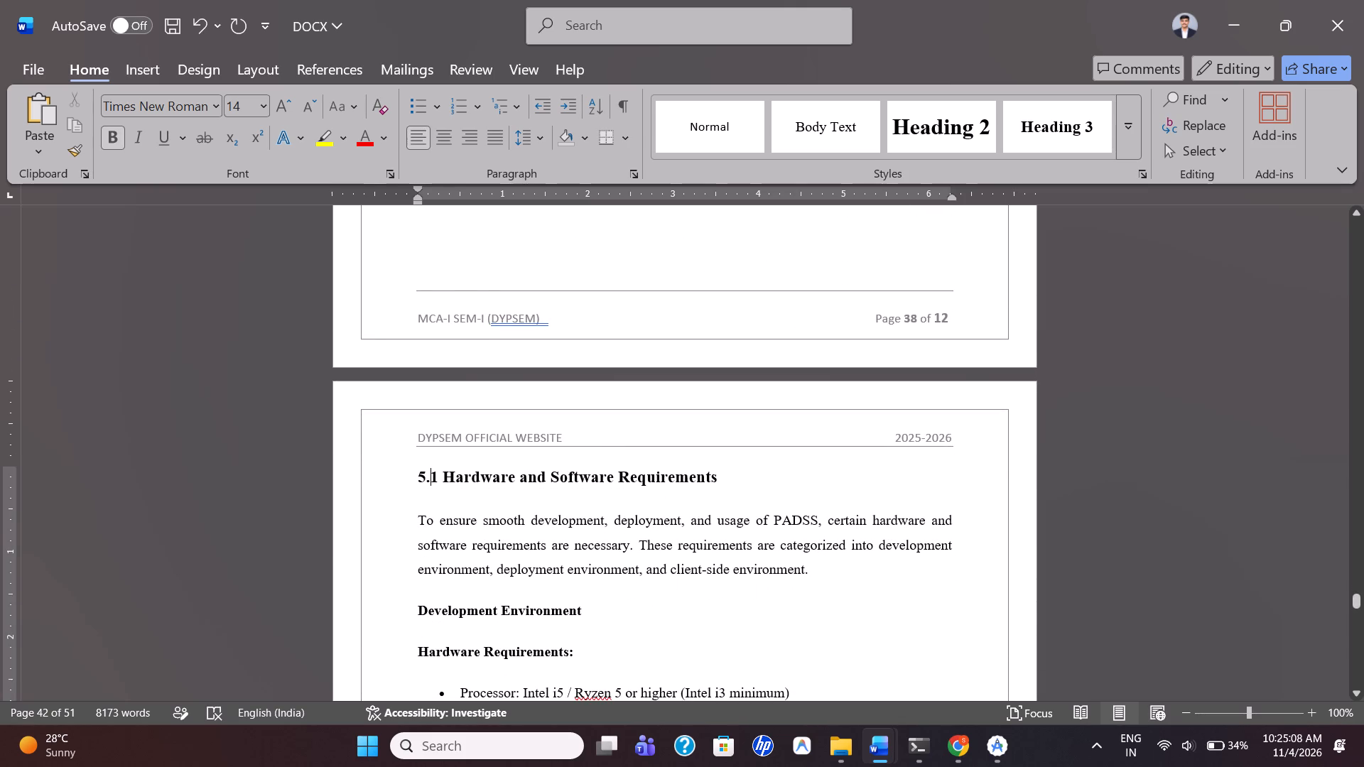
{"action": "scroll", "coordinate": [439, 482], "scroll_direction": "down", "scroll_amount": 17}
{"action": "scroll", "coordinate": [439, 482], "scroll_direction": "down", "scroll_amount": 7}
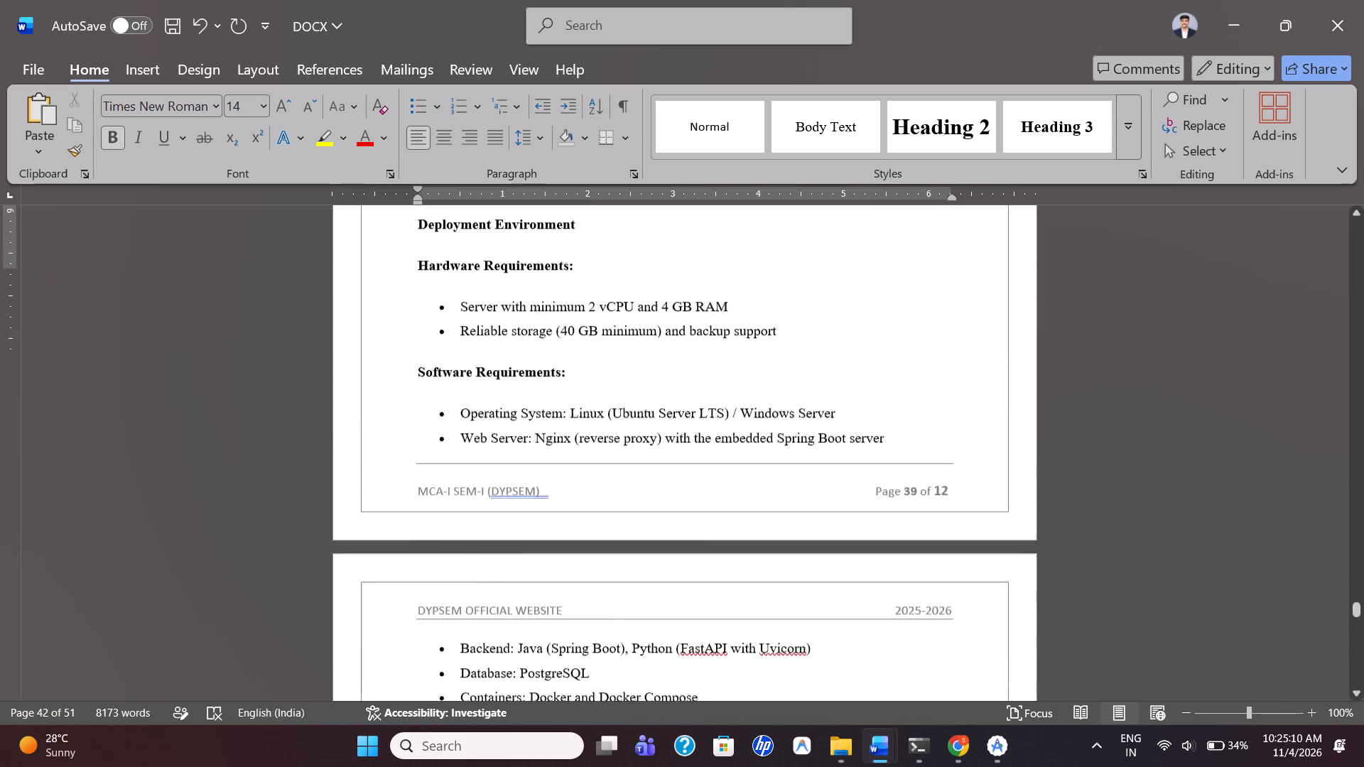
{"action": "scroll", "coordinate": [439, 482], "scroll_direction": "down", "scroll_amount": 19}
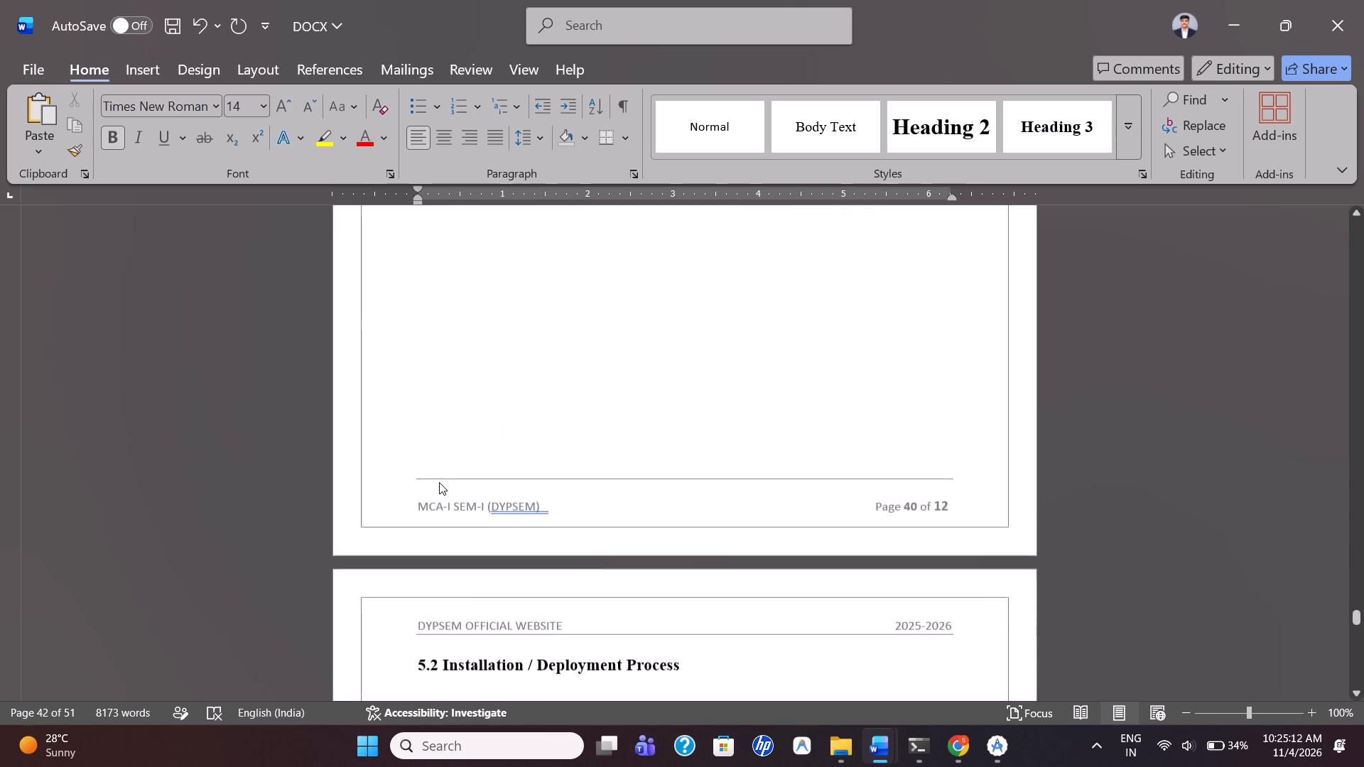
{"action": "scroll", "coordinate": [439, 482], "scroll_direction": "down", "scroll_amount": 3}
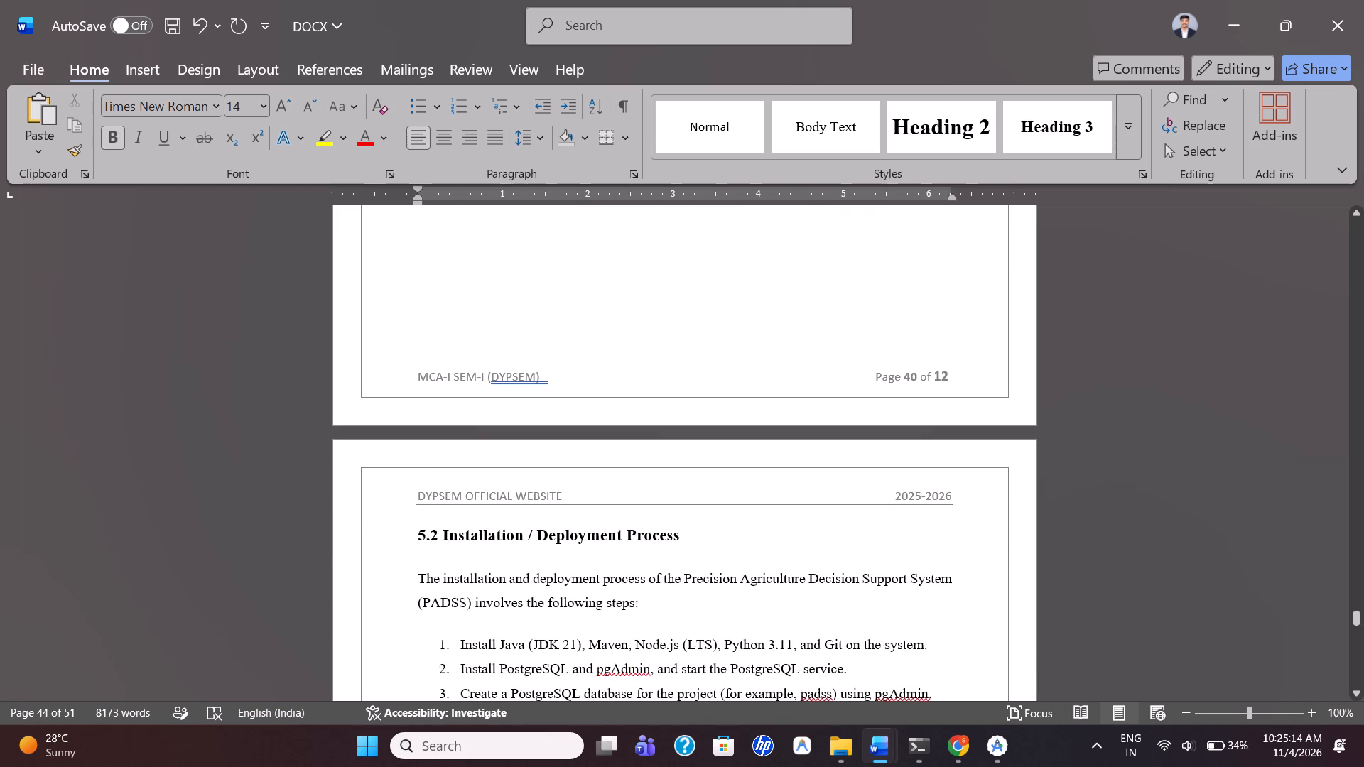
{"action": "scroll", "coordinate": [458, 567], "scroll_direction": "down", "scroll_amount": 3}
{"action": "scroll", "coordinate": [458, 567], "scroll_direction": "up", "scroll_amount": 1}
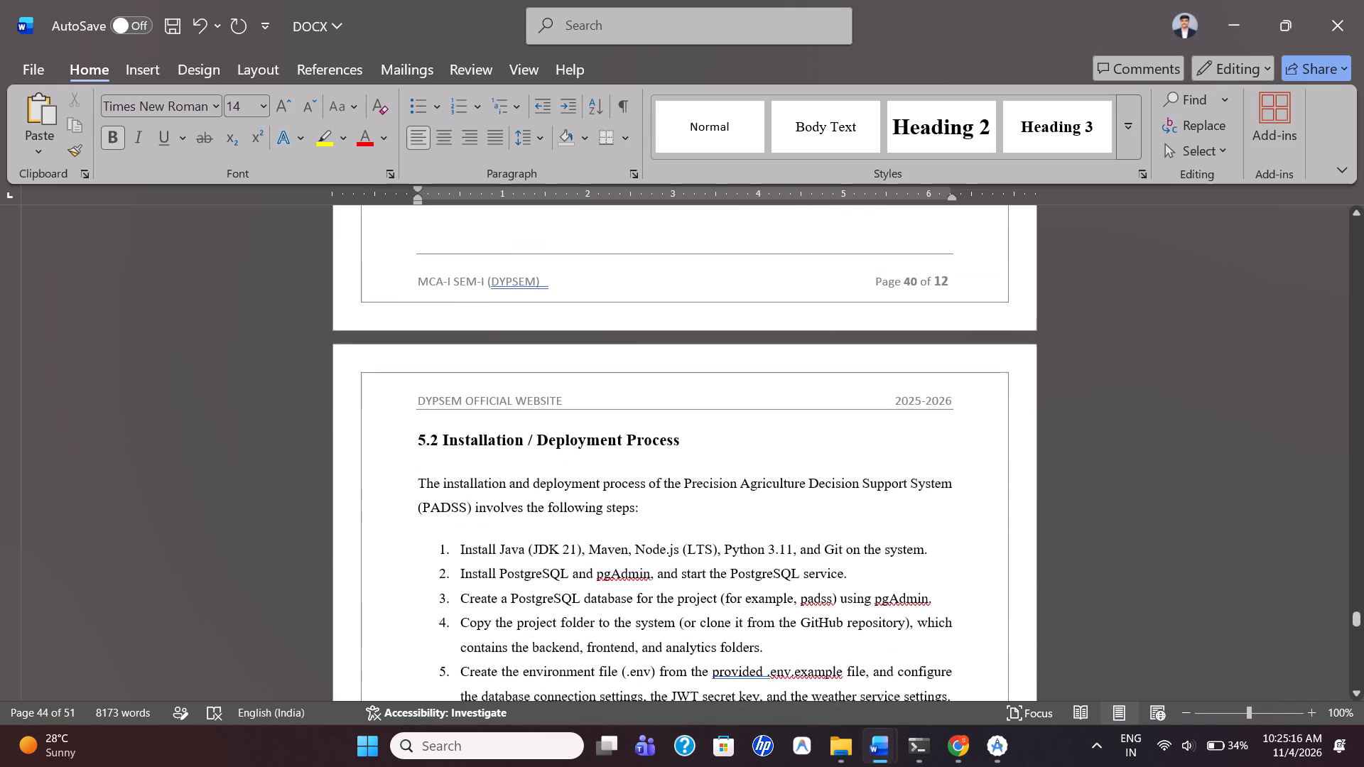
{"action": "left_click", "coordinate": [449, 445]}
{"action": "left_click", "coordinate": [442, 445]}
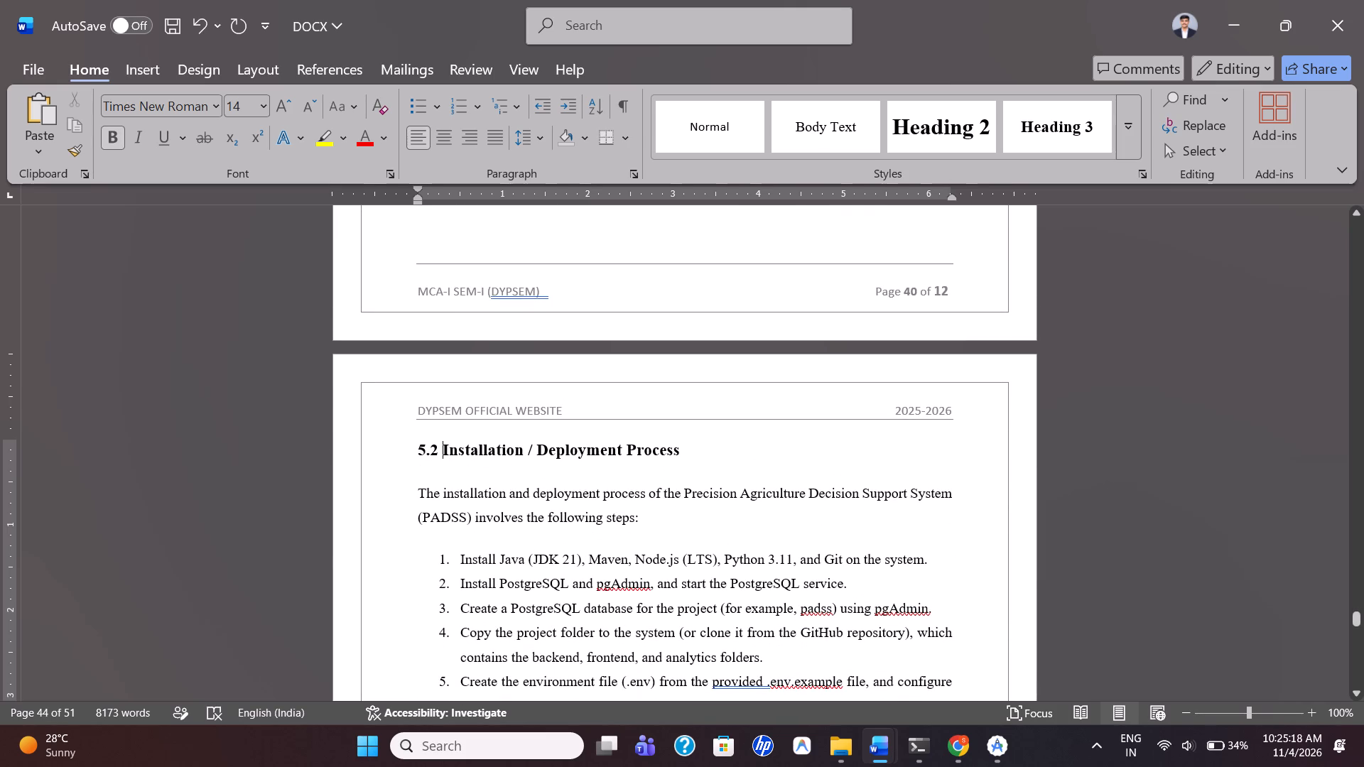
{"action": "left_click", "coordinate": [425, 452]}
{"action": "left_click", "coordinate": [418, 454]}
Review the installation steps in 5.2 and check the page start and formatting of the 5.3 User Manual heading.
{"action": "scroll", "coordinate": [581, 518], "scroll_direction": "down", "scroll_amount": 6}
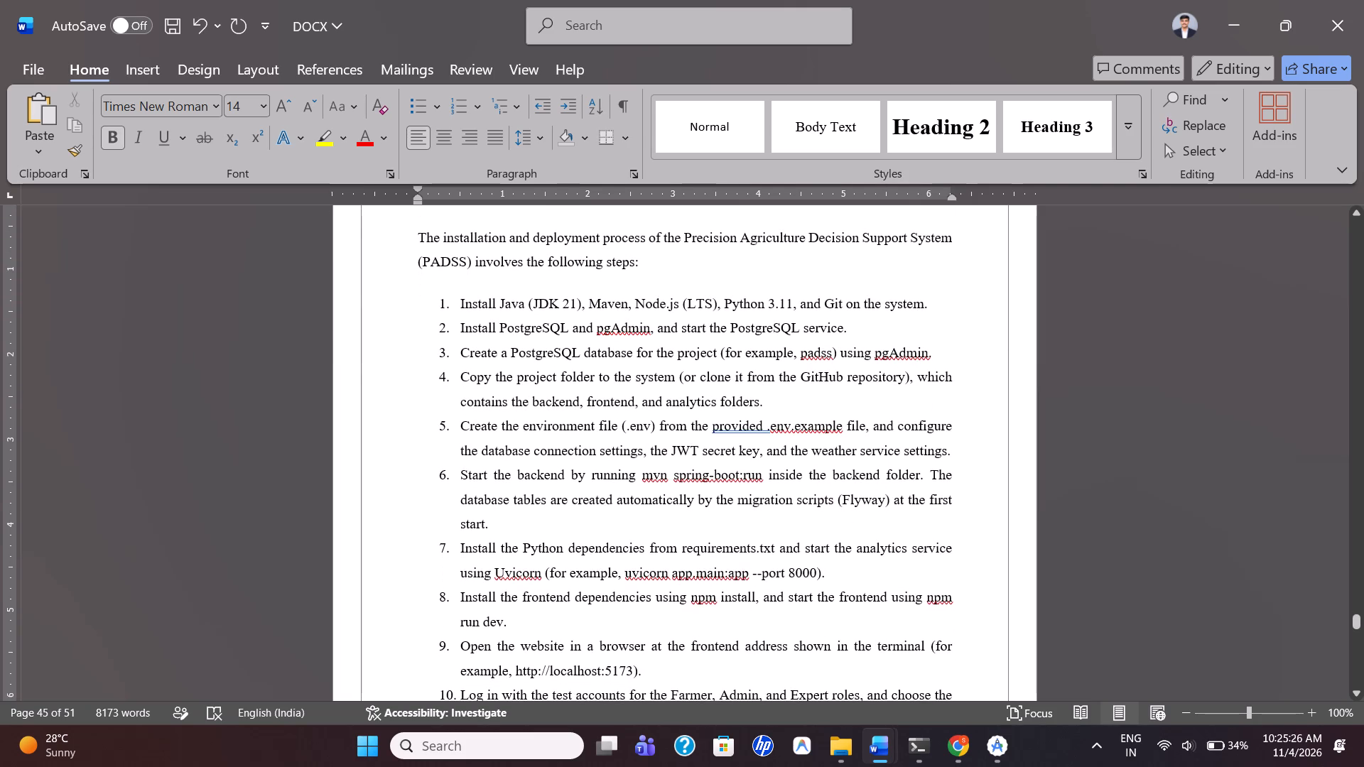
{"action": "scroll", "coordinate": [584, 526], "scroll_direction": "down", "scroll_amount": 7}
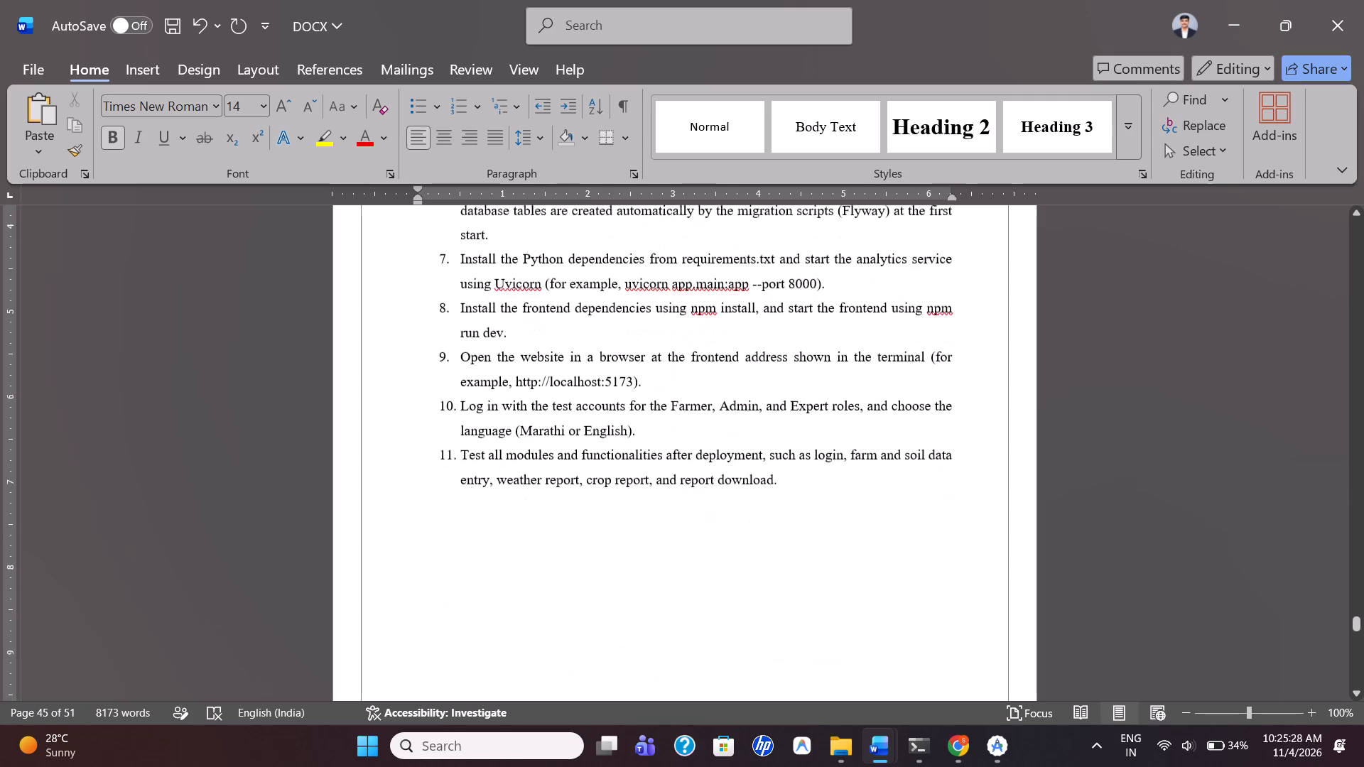
{"action": "scroll", "coordinate": [583, 526], "scroll_direction": "down", "scroll_amount": 14}
{"action": "scroll", "coordinate": [583, 526], "scroll_direction": "up", "scroll_amount": 3}
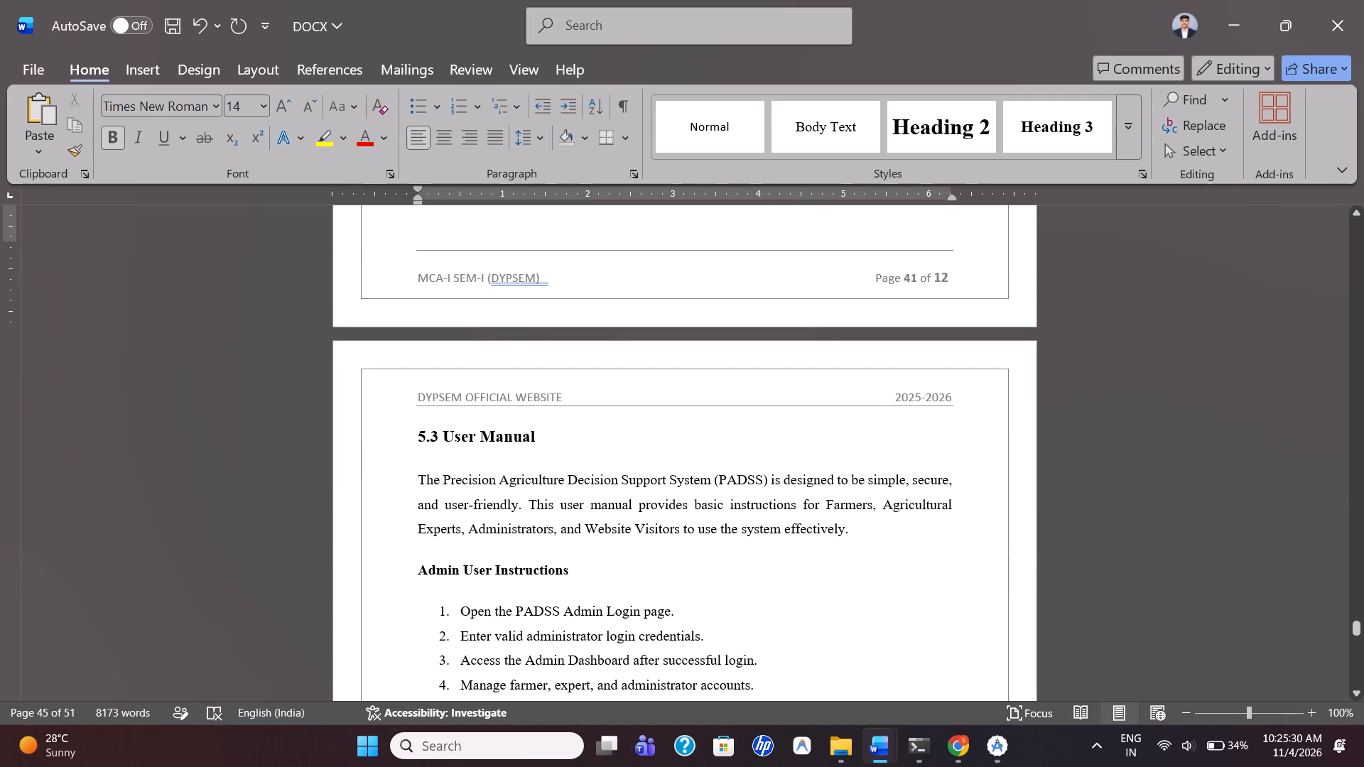
{"action": "left_click", "coordinate": [442, 442]}
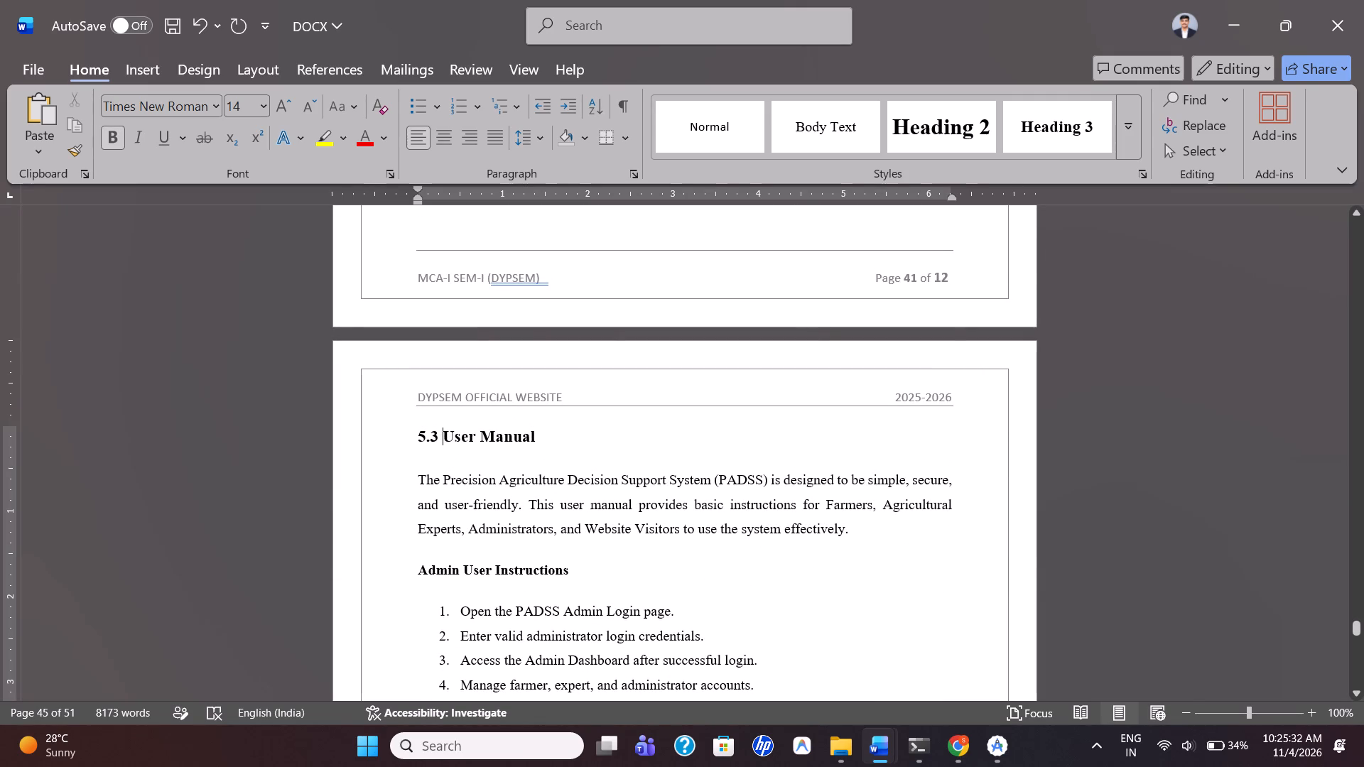
{"action": "left_click", "coordinate": [437, 440]}
Check the formatting, alignment and page starts of the 6.1 Conclusion, 6.2 Limitations and 6.3 Future Enhancements headings.
{"action": "scroll", "coordinate": [397, 452], "scroll_direction": "down", "scroll_amount": 15}
{"action": "scroll", "coordinate": [397, 452], "scroll_direction": "down", "scroll_amount": 7}
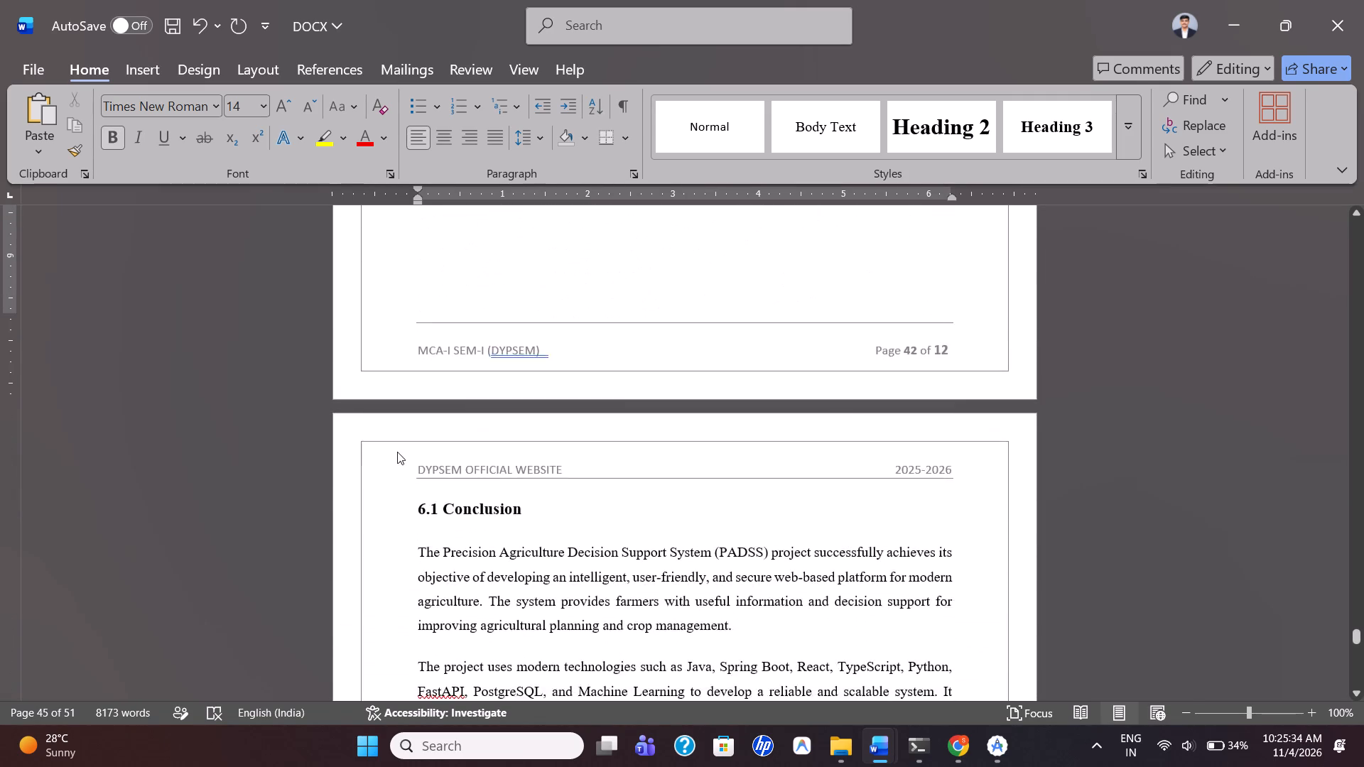
{"action": "scroll", "coordinate": [397, 452], "scroll_direction": "down", "scroll_amount": 3}
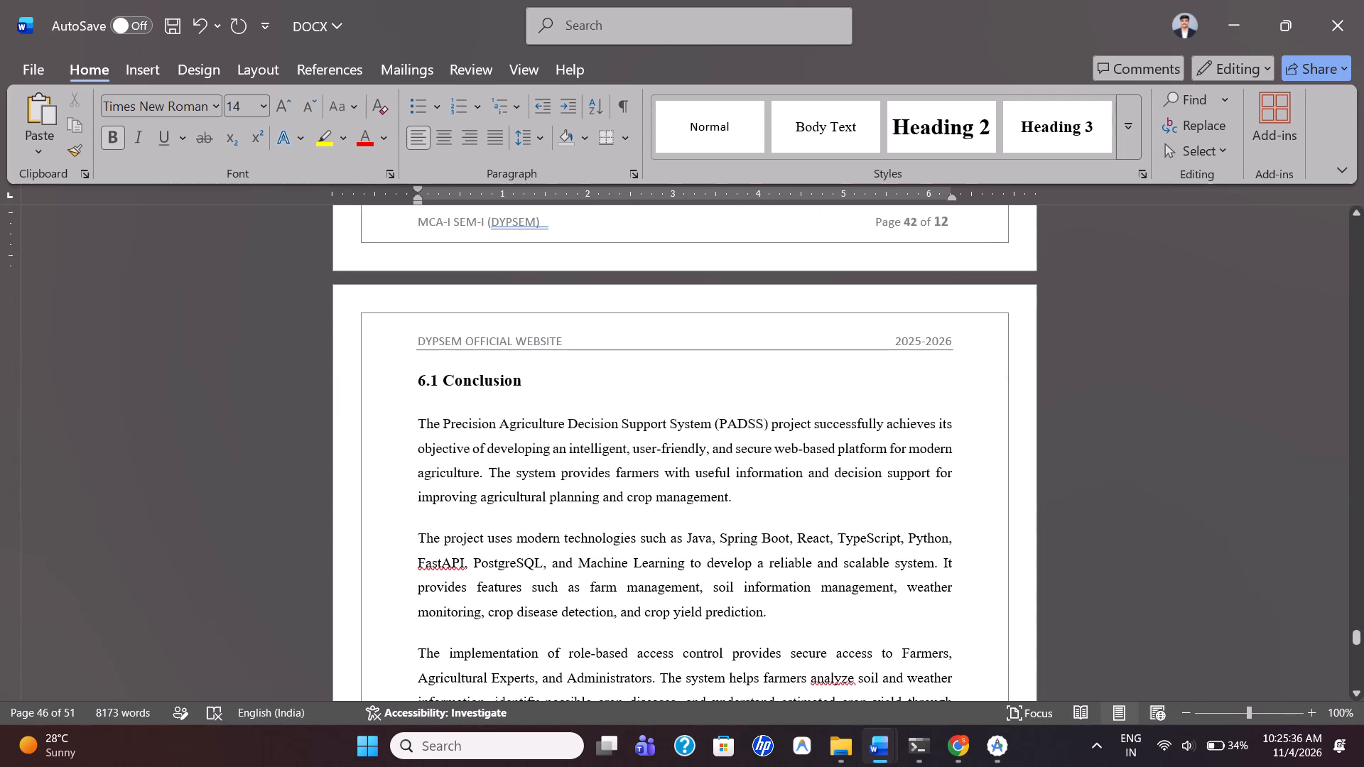
{"action": "left_click", "coordinate": [436, 381]}
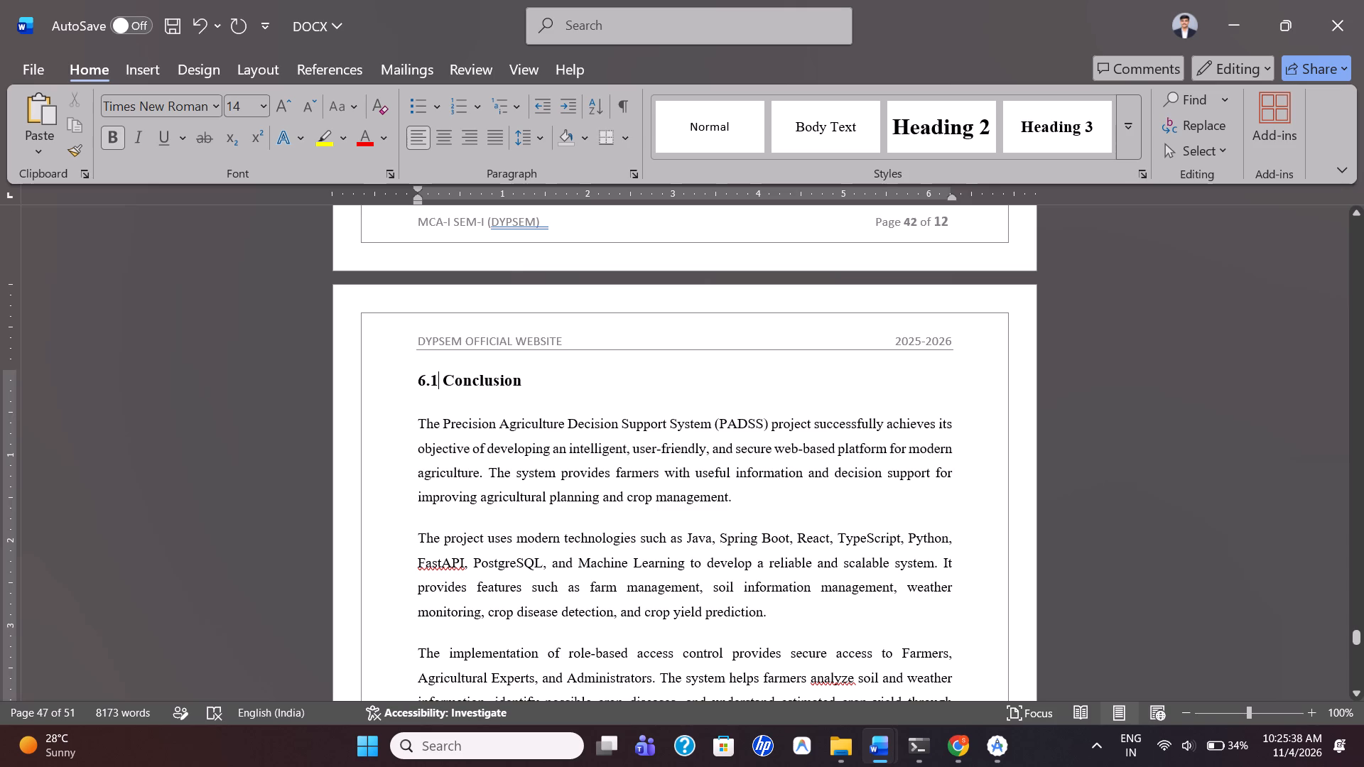
{"action": "left_click", "coordinate": [423, 382]}
{"action": "left_click", "coordinate": [421, 381]}
{"action": "scroll", "coordinate": [418, 379], "scroll_direction": "down", "scroll_amount": 2}
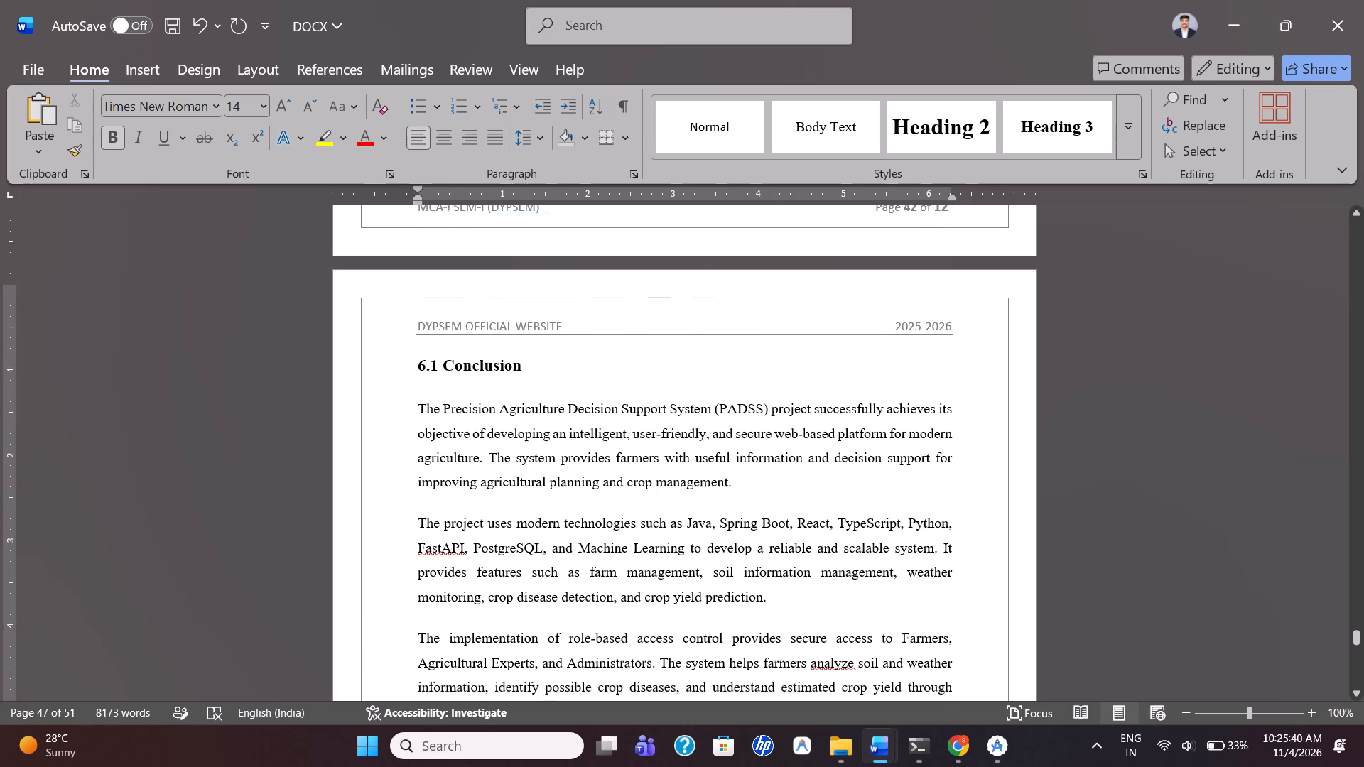
{"action": "scroll", "coordinate": [418, 380], "scroll_direction": "down", "scroll_amount": 19}
{"action": "scroll", "coordinate": [420, 381], "scroll_direction": "down", "scroll_amount": 6}
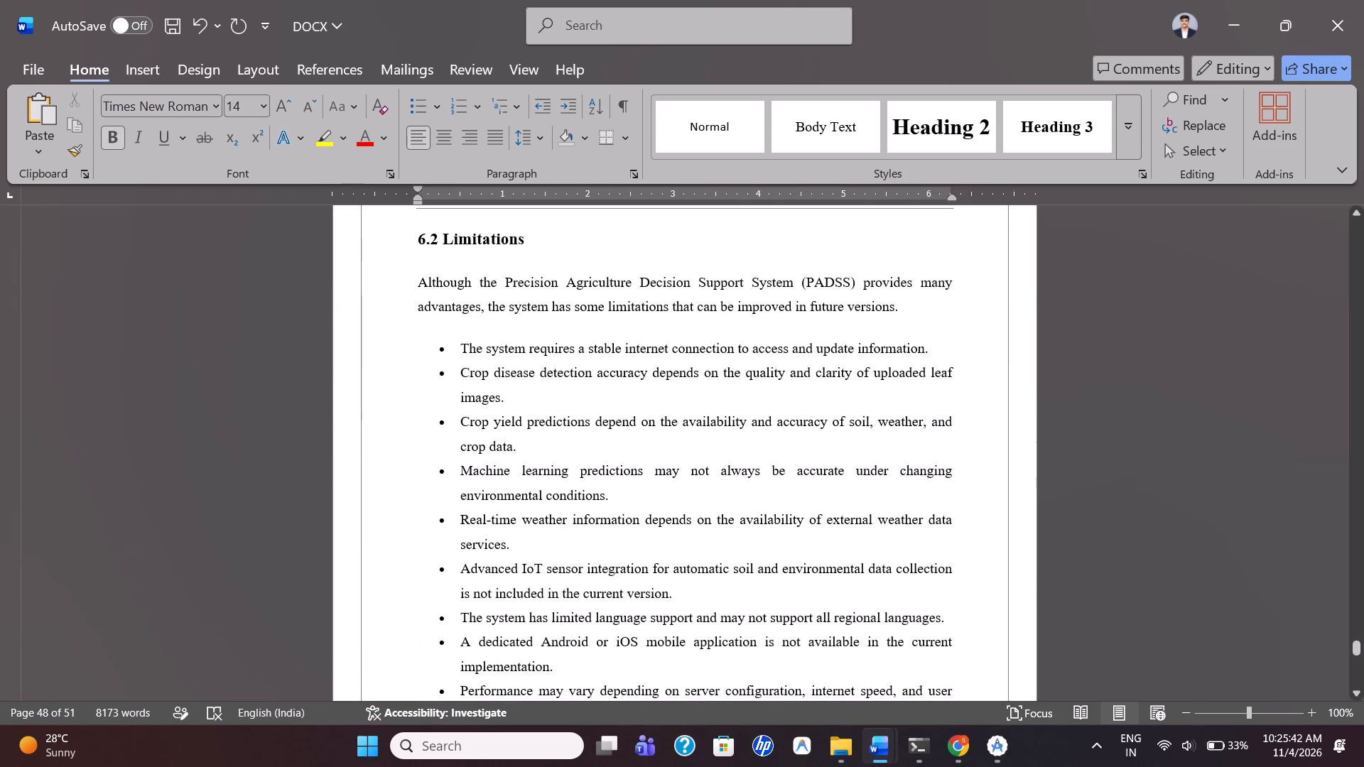
{"action": "left_click", "coordinate": [435, 234]}
{"action": "left_click", "coordinate": [414, 241]}
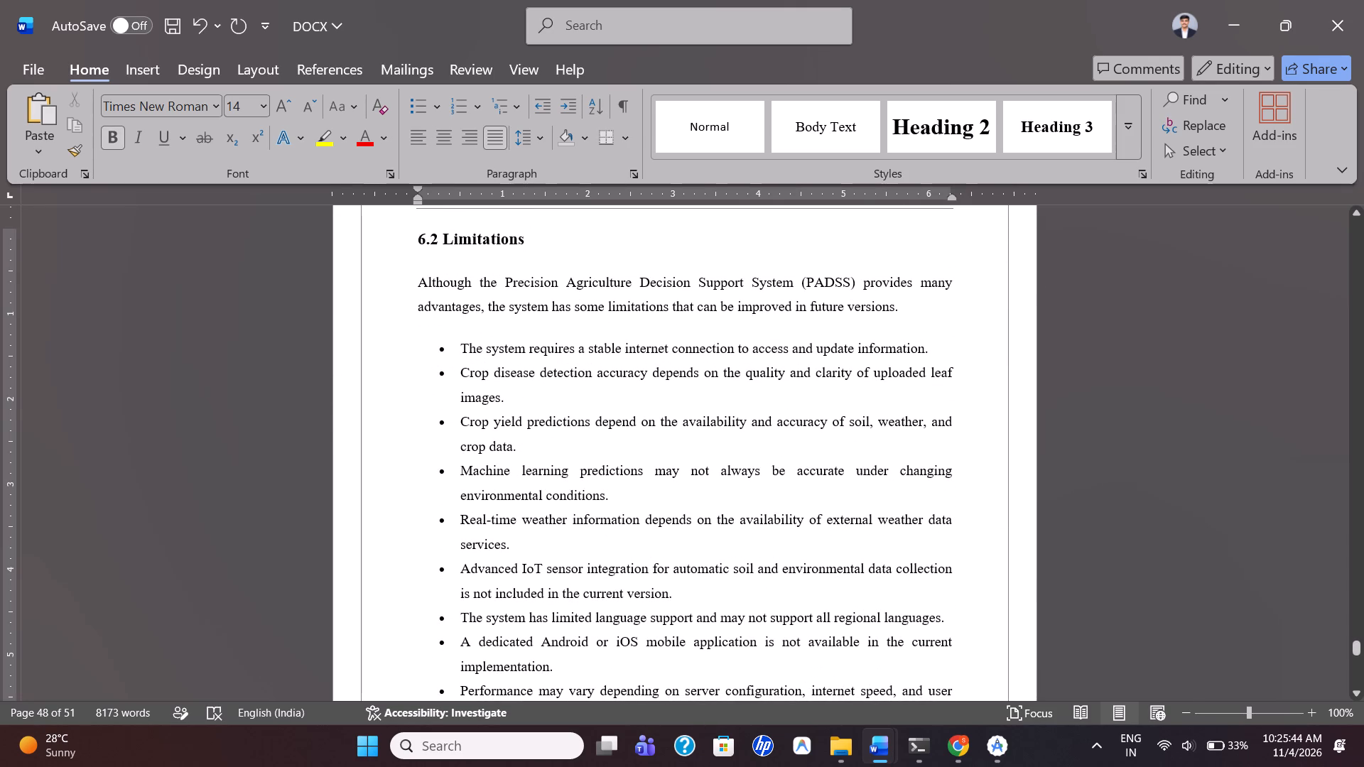
{"action": "scroll", "coordinate": [437, 262], "scroll_direction": "down", "scroll_amount": 20}
{"action": "scroll", "coordinate": [437, 262], "scroll_direction": "down", "scroll_amount": 7}
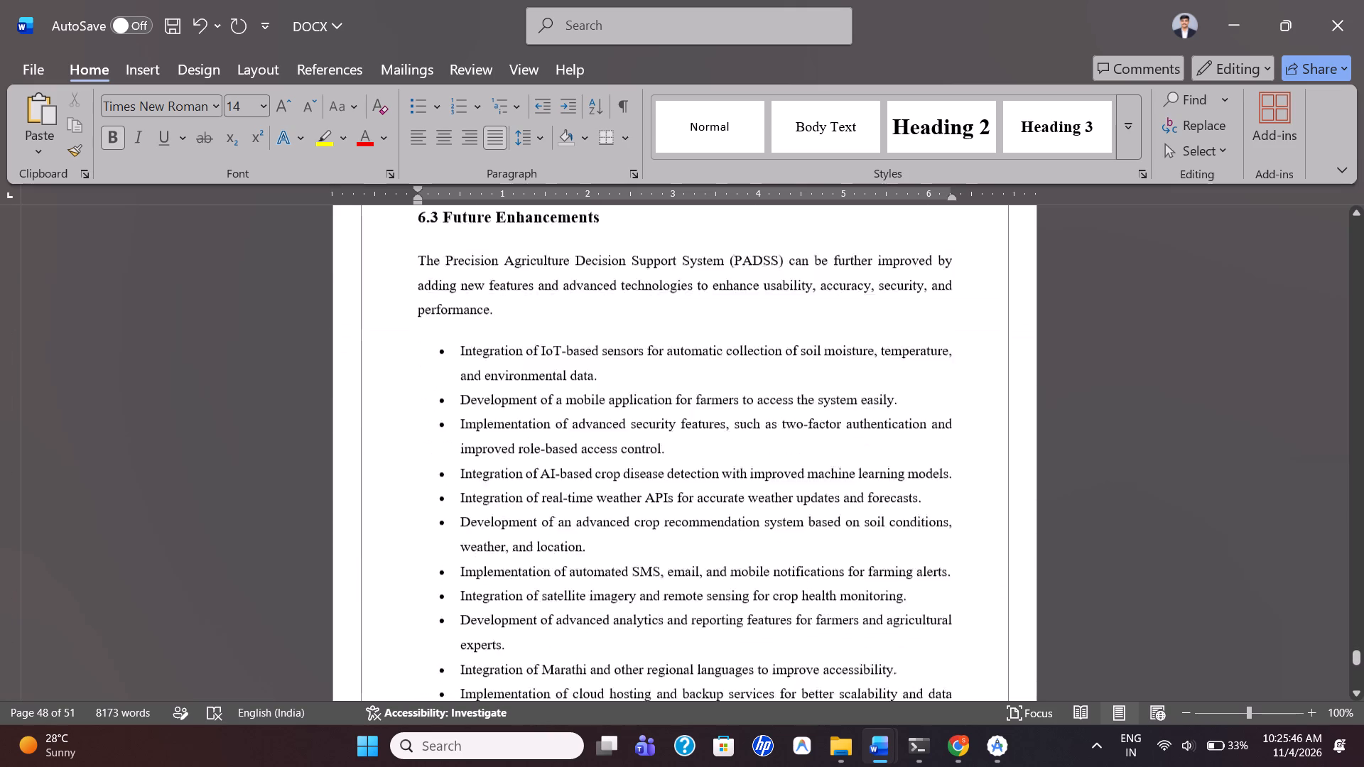
{"action": "scroll", "coordinate": [438, 262], "scroll_direction": "up", "scroll_amount": 7}
{"action": "left_click", "coordinate": [658, 397]}
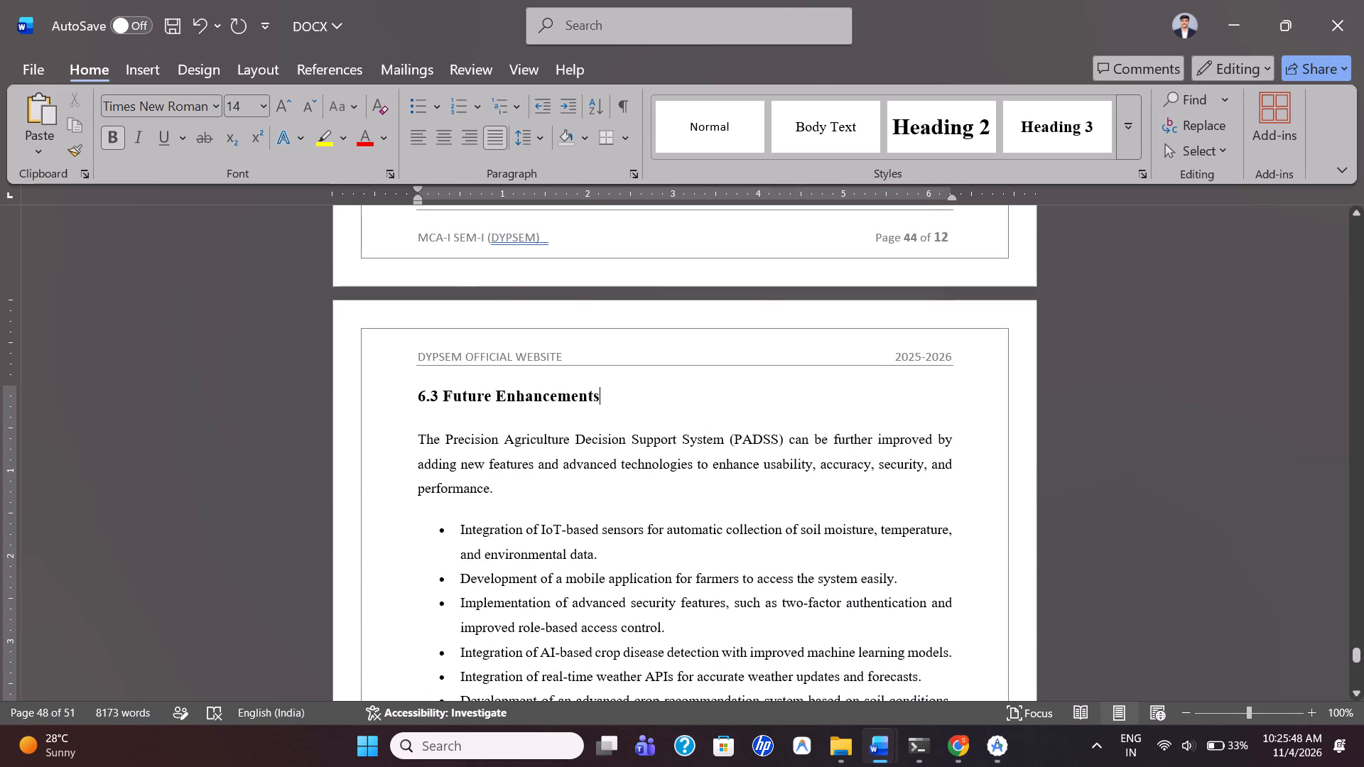
Review the 7.1 Bibliography and 7.2 Appendices – References pages, checking their headings, lists and page starts.
{"action": "scroll", "coordinate": [658, 396], "scroll_direction": "down", "scroll_amount": 15}
{"action": "scroll", "coordinate": [658, 396], "scroll_direction": "down", "scroll_amount": 14}
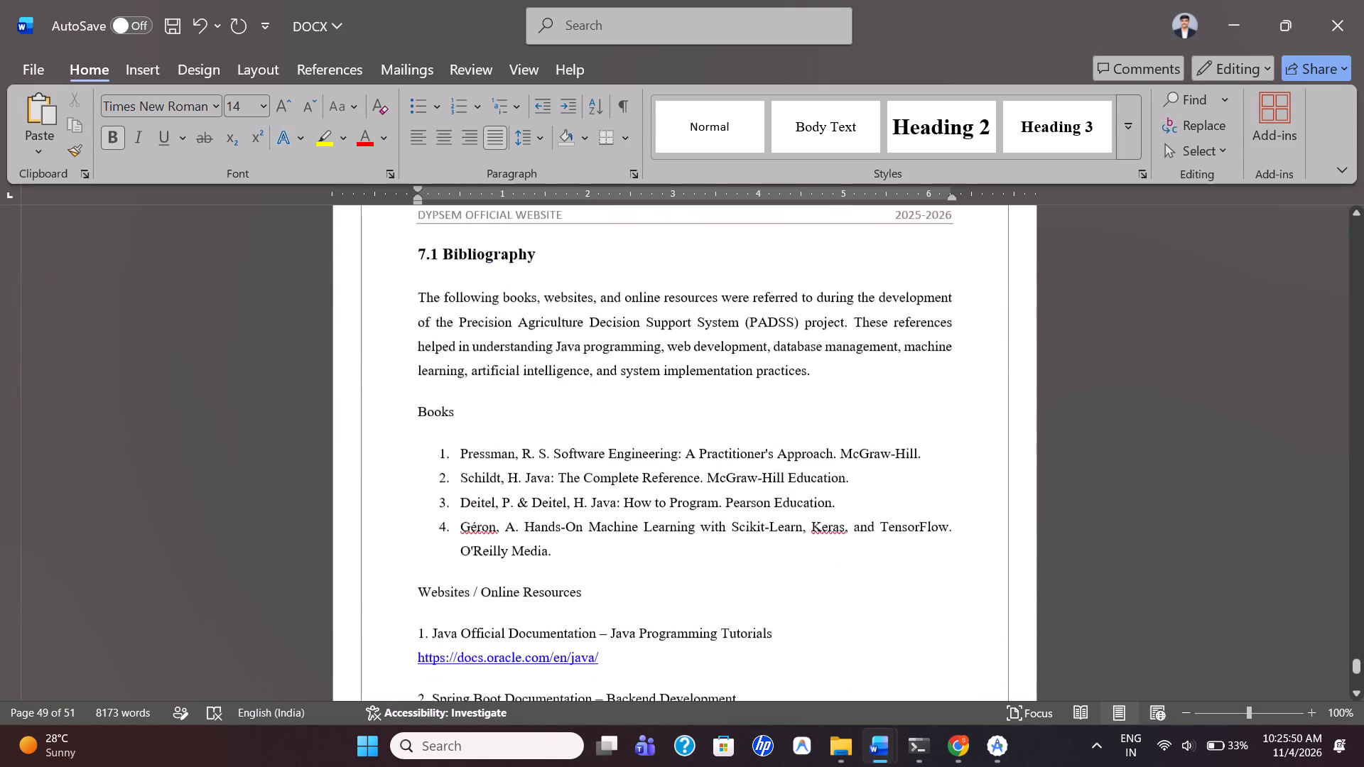
{"action": "scroll", "coordinate": [658, 396], "scroll_direction": "down", "scroll_amount": 15}
{"action": "scroll", "coordinate": [658, 396], "scroll_direction": "down", "scroll_amount": 12}
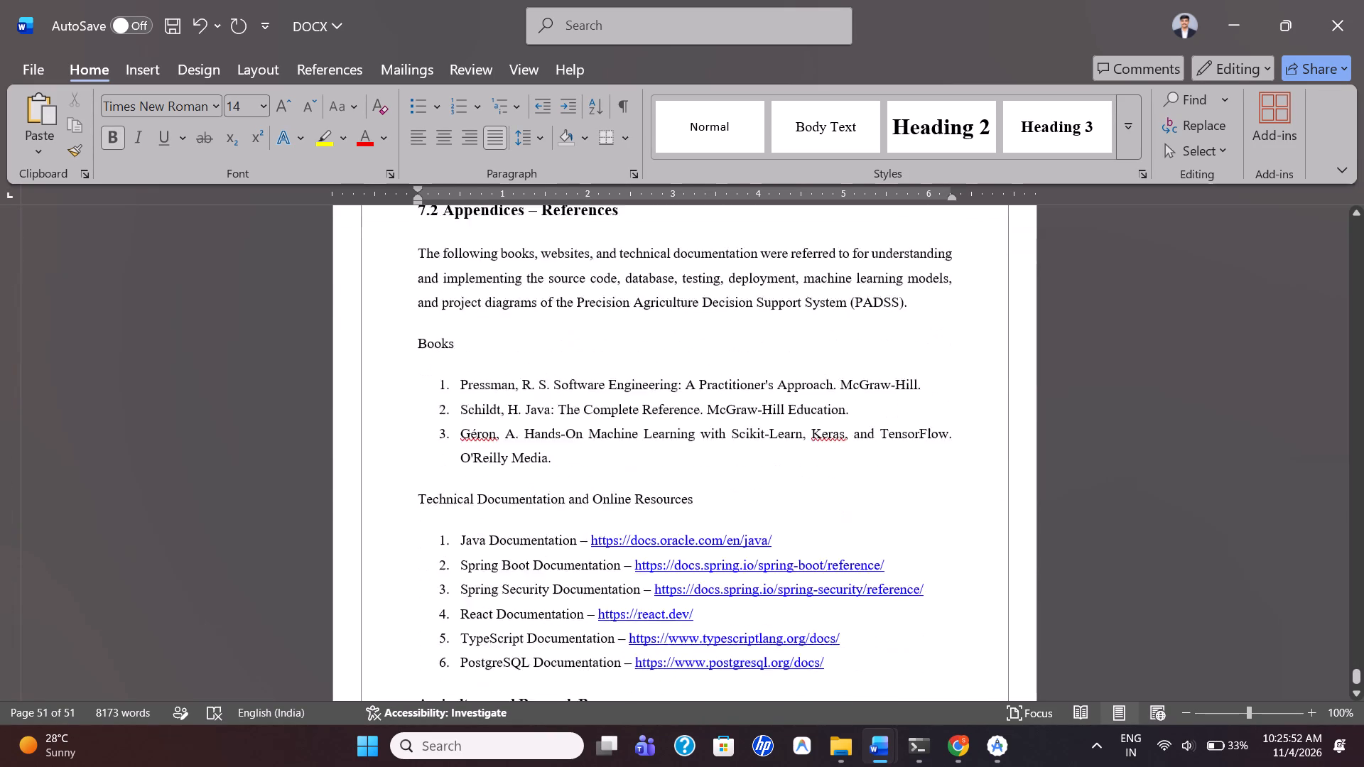
{"action": "scroll", "coordinate": [658, 396], "scroll_direction": "down", "scroll_amount": 13}
{"action": "scroll", "coordinate": [692, 464], "scroll_direction": "up", "scroll_amount": 7}
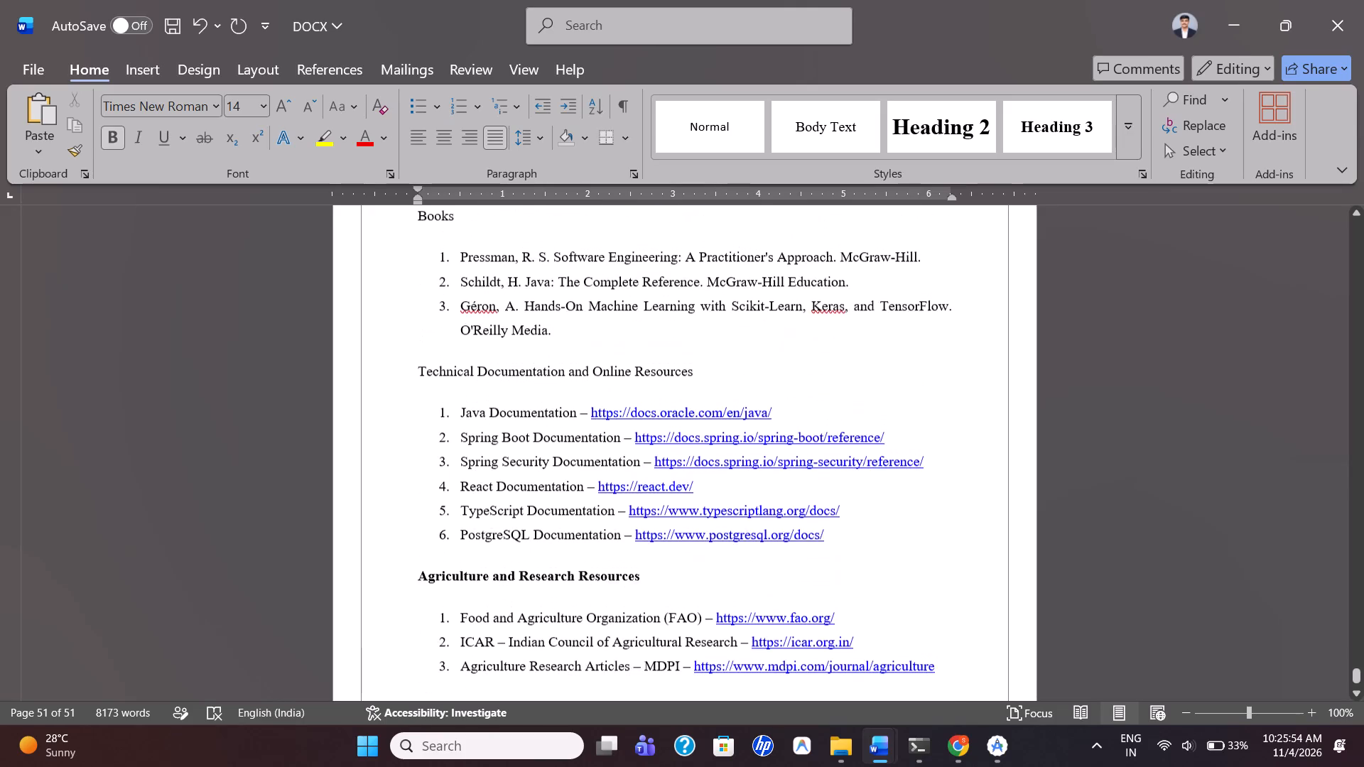
{"action": "scroll", "coordinate": [692, 464], "scroll_direction": "up", "scroll_amount": 14}
{"action": "scroll", "coordinate": [692, 464], "scroll_direction": "up", "scroll_amount": 19}
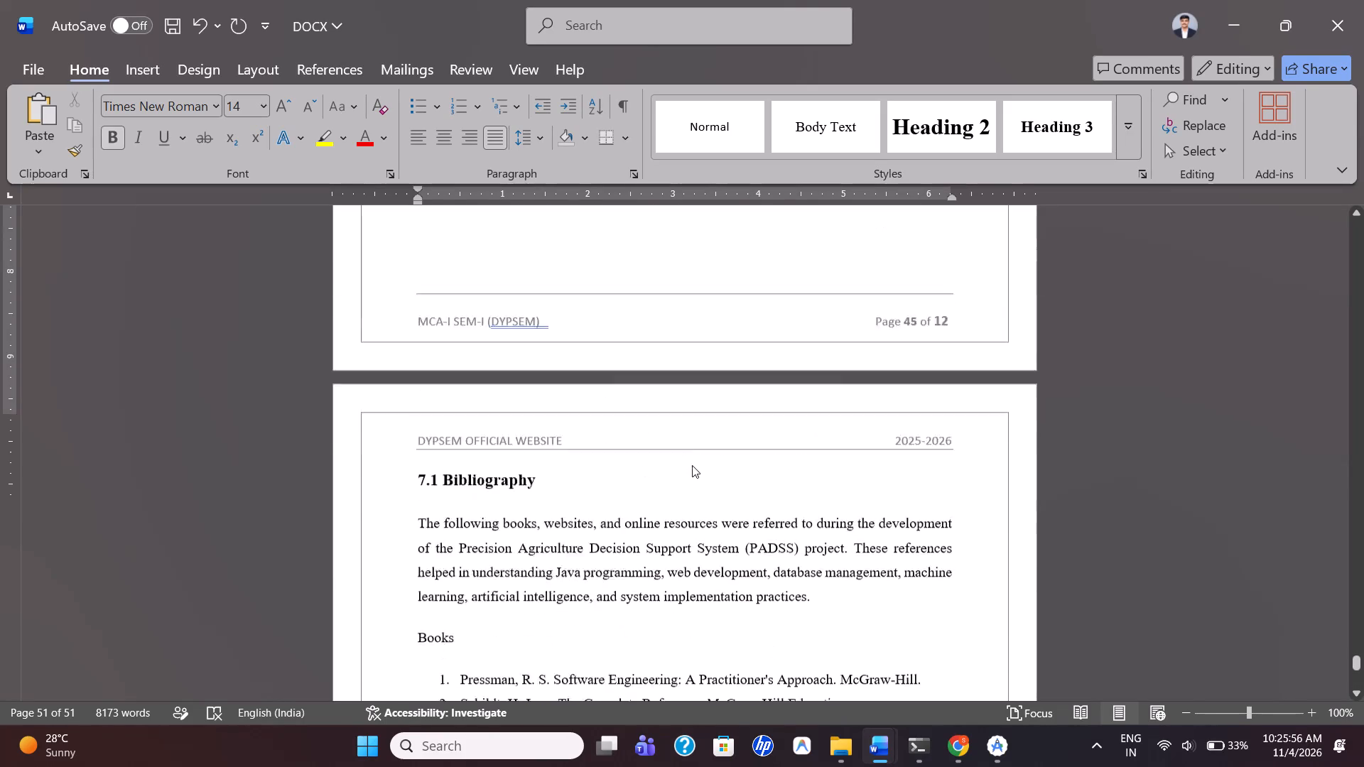
Recheck the section 6 pages from 6.3 Future Enhancements back to the 6.1 Conclusion heading.
{"action": "scroll", "coordinate": [692, 465], "scroll_direction": "up", "scroll_amount": 20}
{"action": "scroll", "coordinate": [692, 465], "scroll_direction": "up", "scroll_amount": 19}
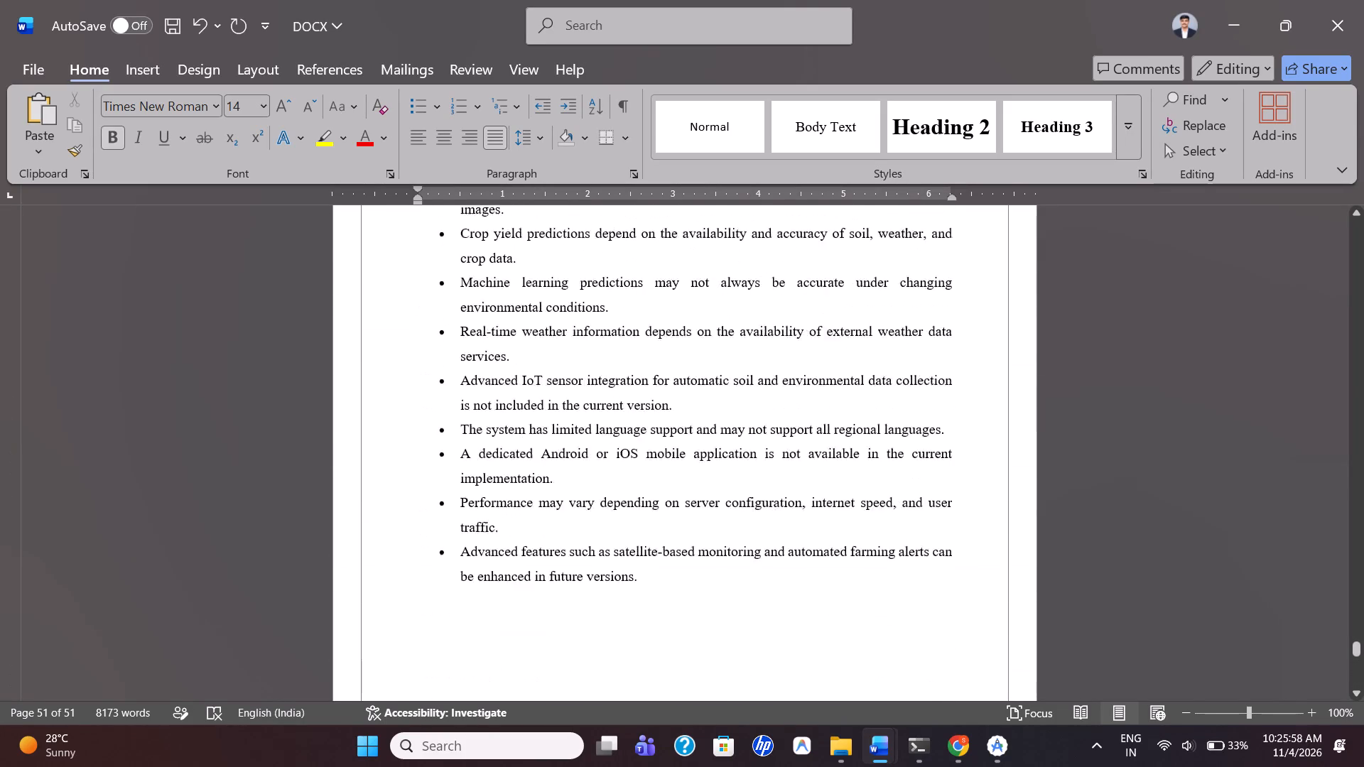
{"action": "scroll", "coordinate": [692, 466], "scroll_direction": "up", "scroll_amount": 16}
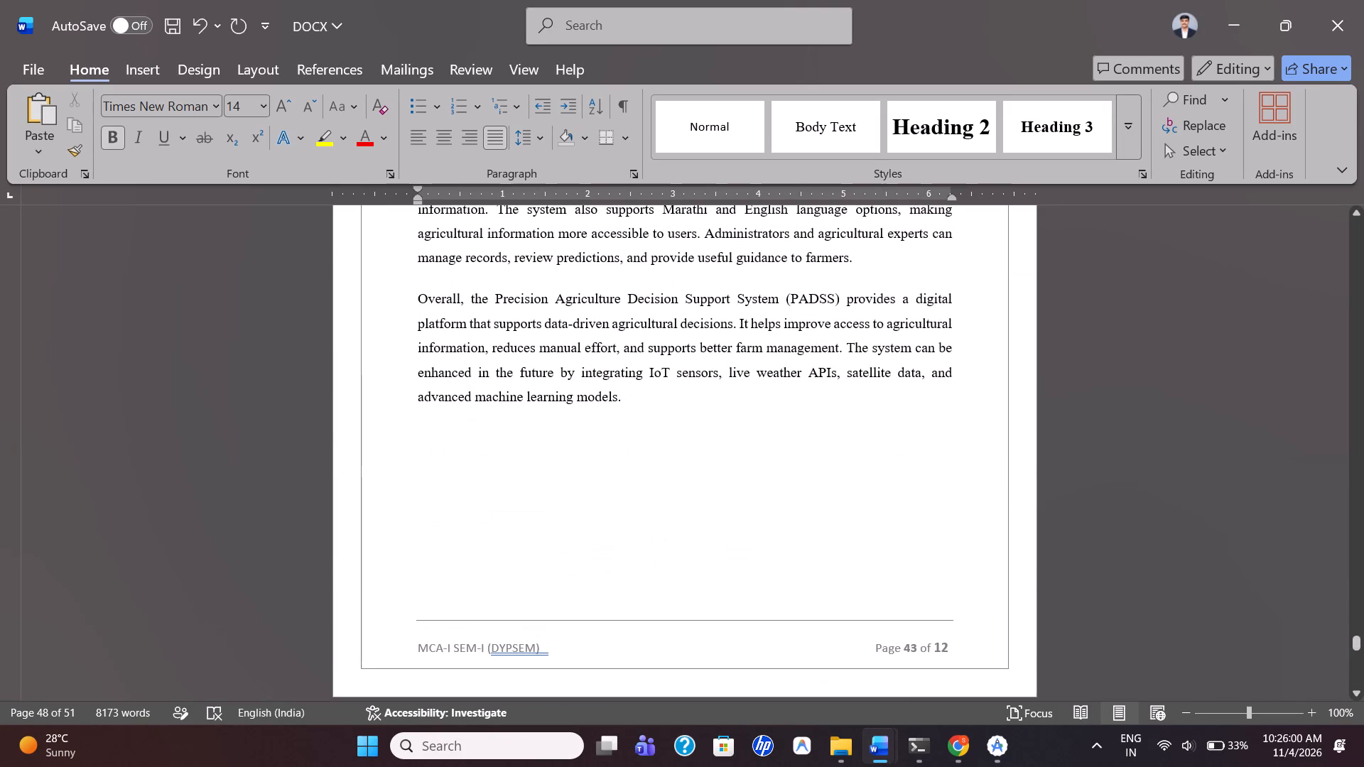
{"action": "scroll", "coordinate": [692, 466], "scroll_direction": "up", "scroll_amount": 7}
{"action": "scroll", "coordinate": [792, 557], "scroll_direction": "up", "scroll_amount": 7}
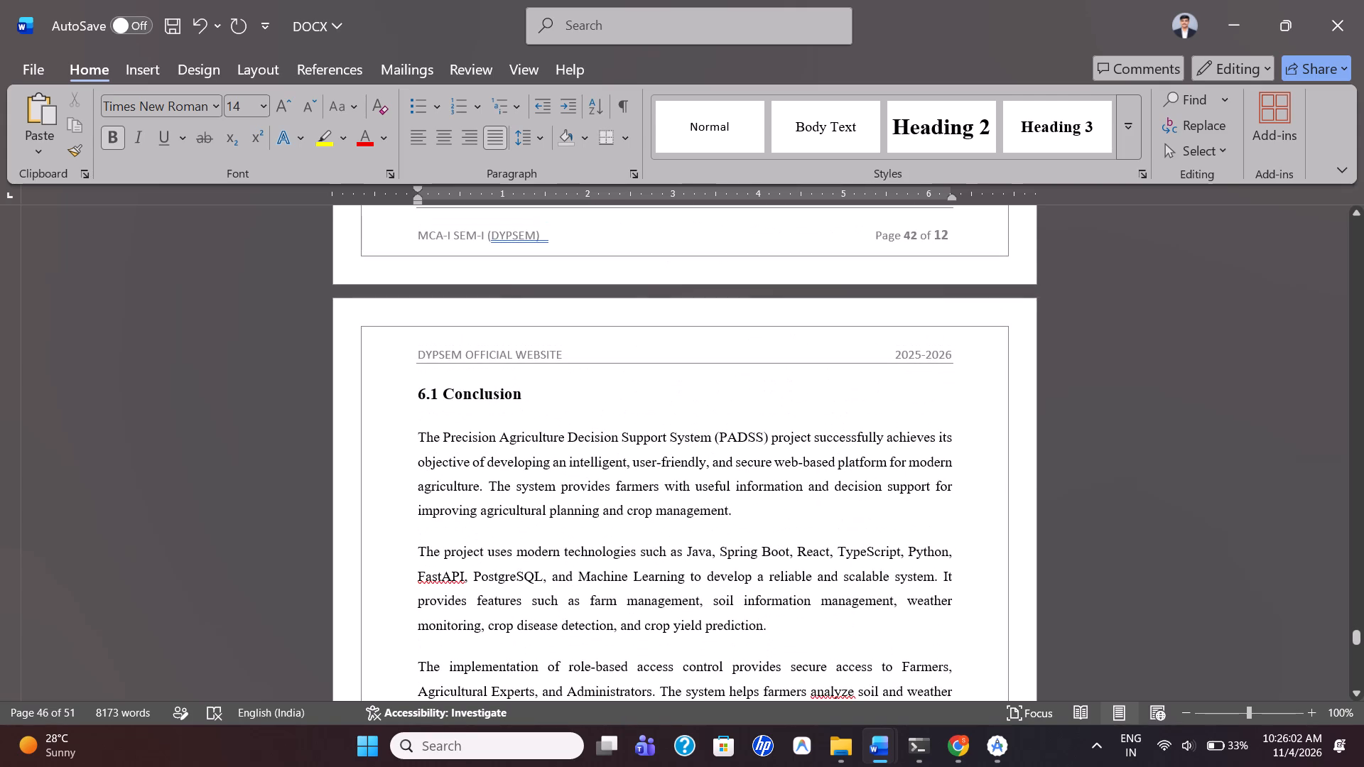
Recheck the headings and page starts of section 5, from 5.3 User Manual back to 5. Implementation.
{"action": "scroll", "coordinate": [780, 557], "scroll_direction": "up", "scroll_amount": 14}
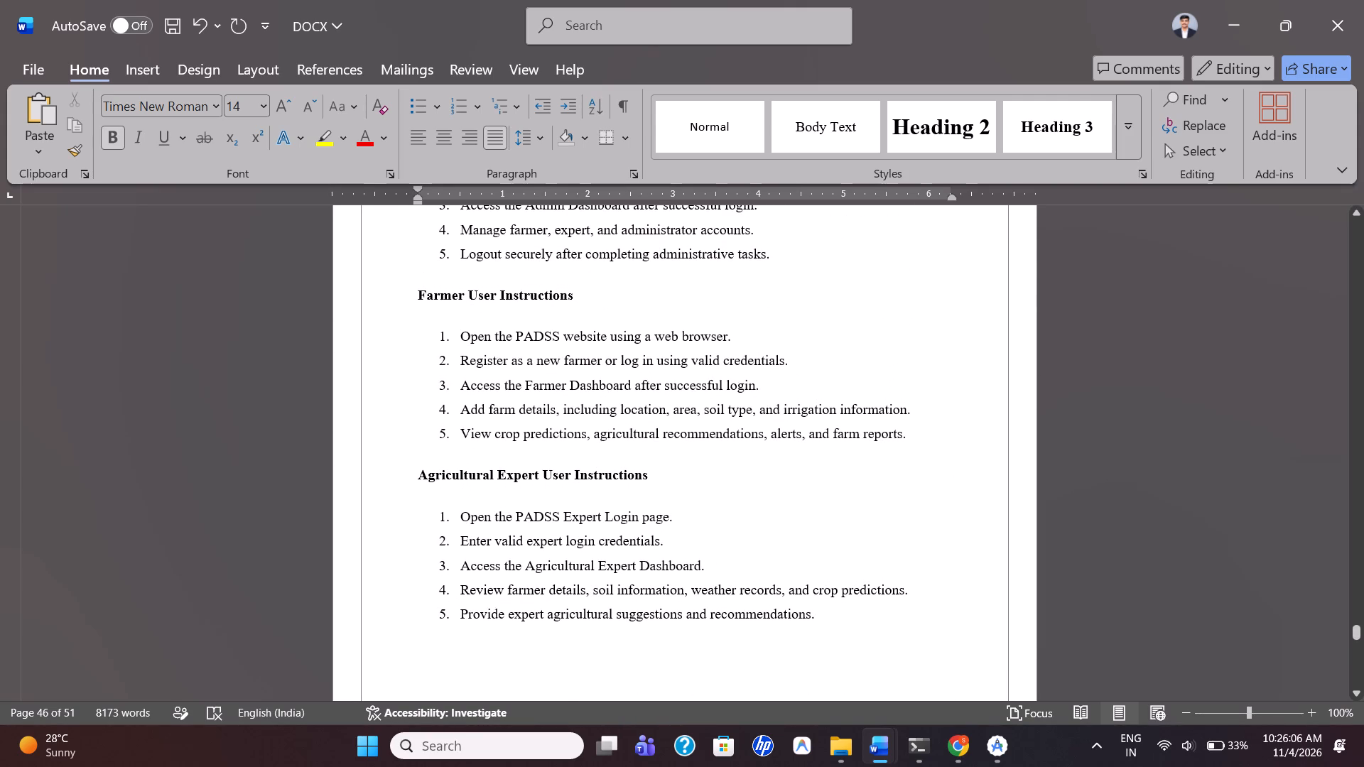
{"action": "scroll", "coordinate": [606, 566], "scroll_direction": "up", "scroll_amount": 14}
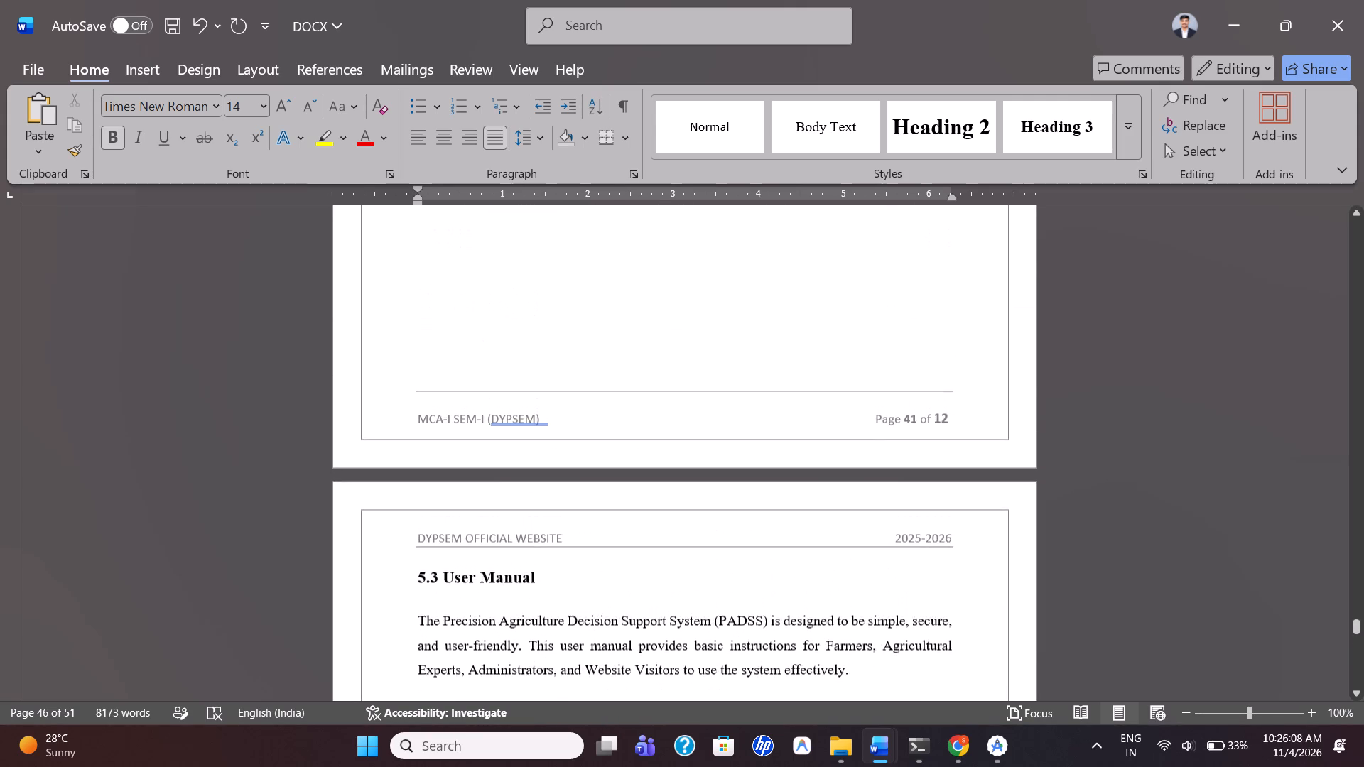
{"action": "scroll", "coordinate": [614, 576], "scroll_direction": "up", "scroll_amount": 19}
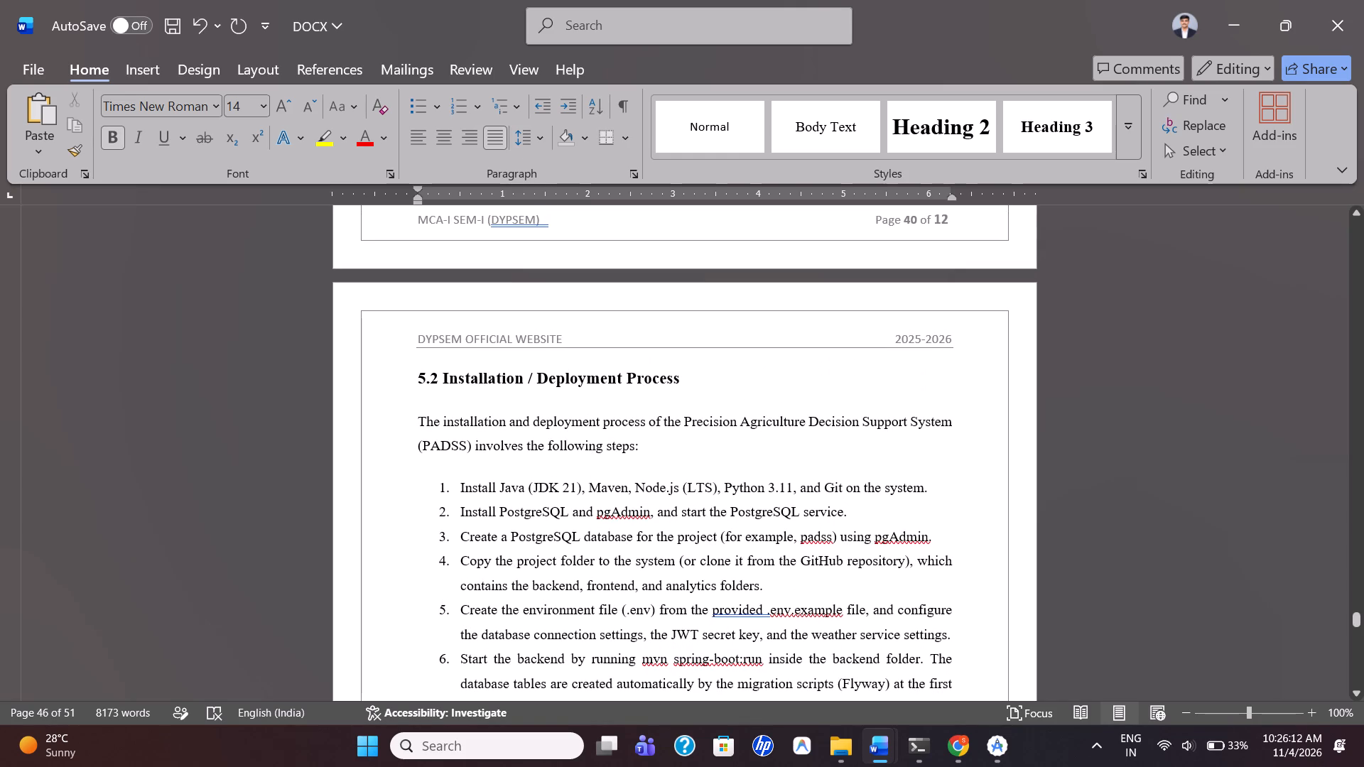
{"action": "scroll", "coordinate": [417, 437], "scroll_direction": "up", "scroll_amount": 17}
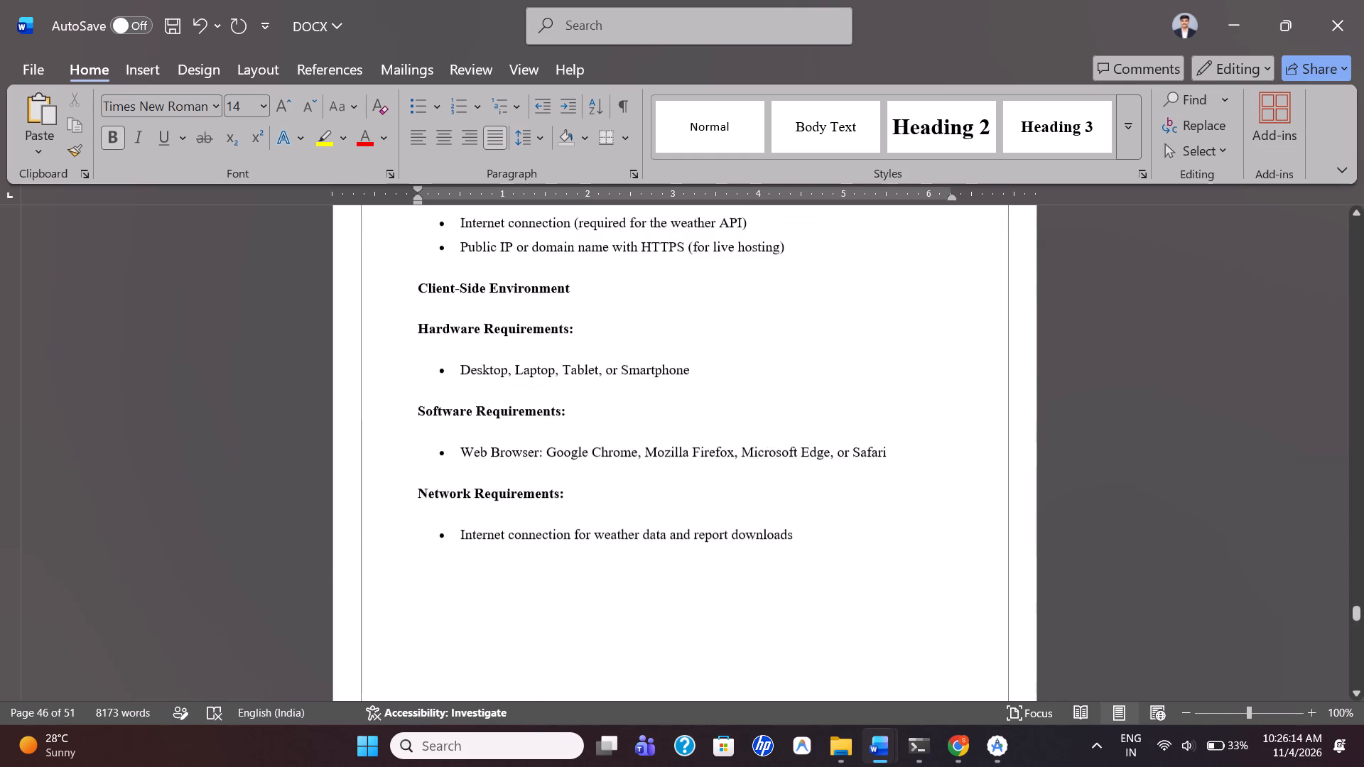
{"action": "scroll", "coordinate": [407, 437], "scroll_direction": "up", "scroll_amount": 13}
{"action": "scroll", "coordinate": [415, 425], "scroll_direction": "up", "scroll_amount": 18}
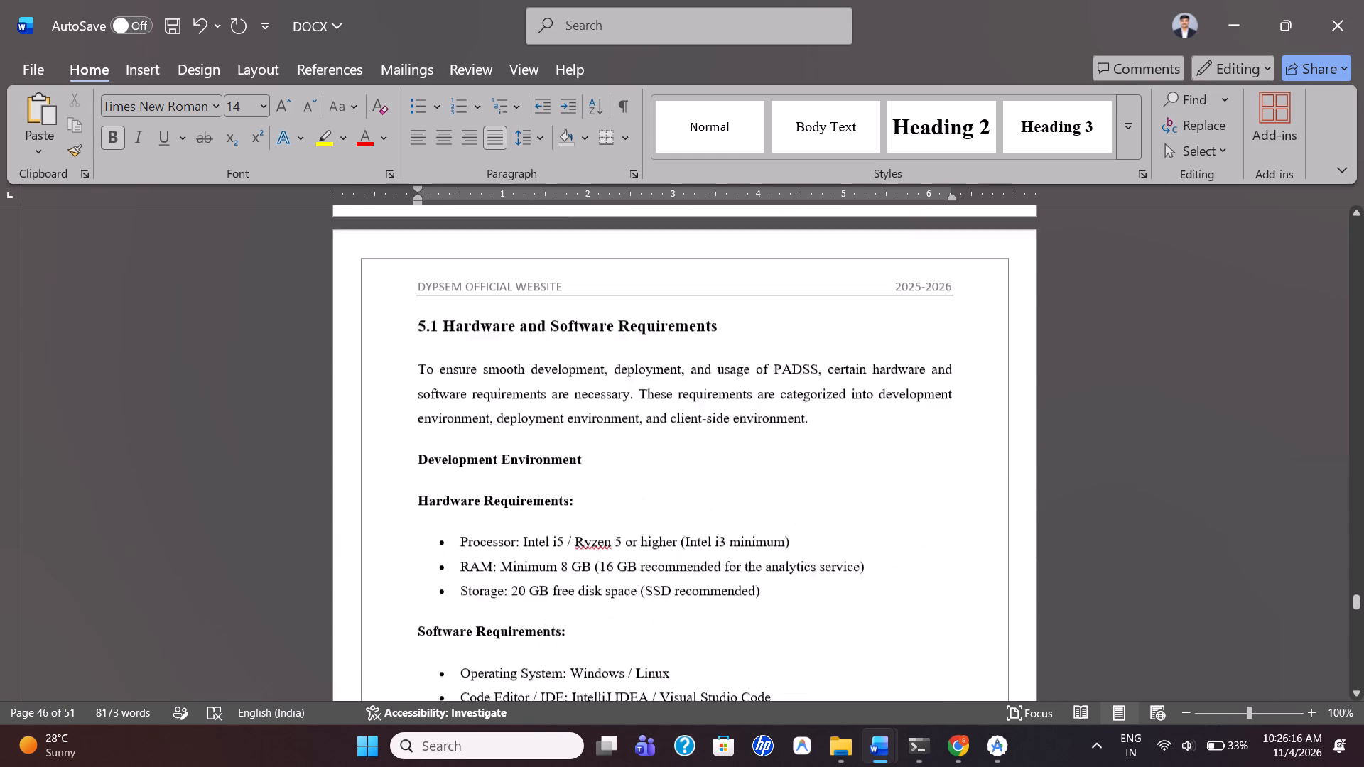
{"action": "scroll", "coordinate": [432, 398], "scroll_direction": "up", "scroll_amount": 20}
{"action": "scroll", "coordinate": [432, 398], "scroll_direction": "up", "scroll_amount": 6}
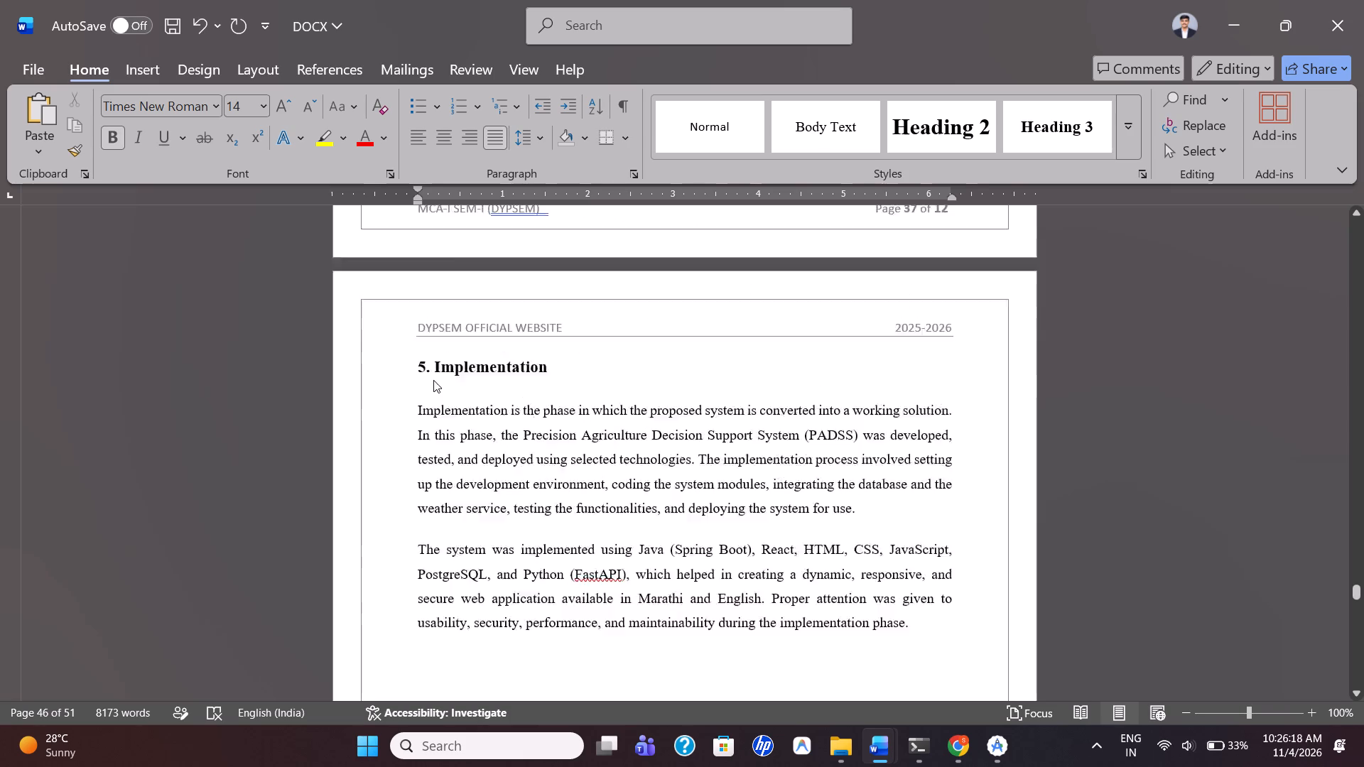
Delete the empty paragraph between the TC_PADSS_B7 test case ID line and its table.
{"action": "scroll", "coordinate": [433, 380], "scroll_direction": "up", "scroll_amount": 14}
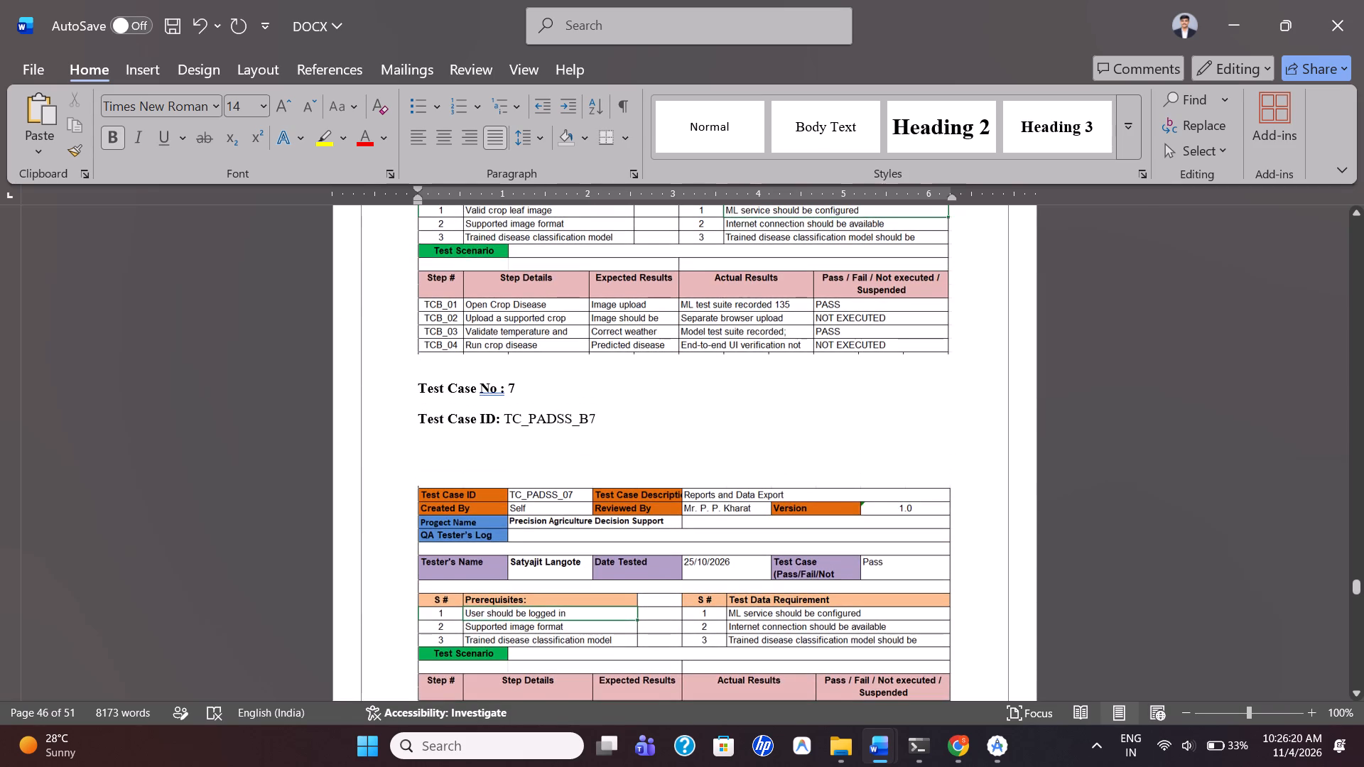
{"action": "scroll", "coordinate": [461, 481], "scroll_direction": "down", "scroll_amount": 2}
{"action": "left_click", "coordinate": [445, 359]}
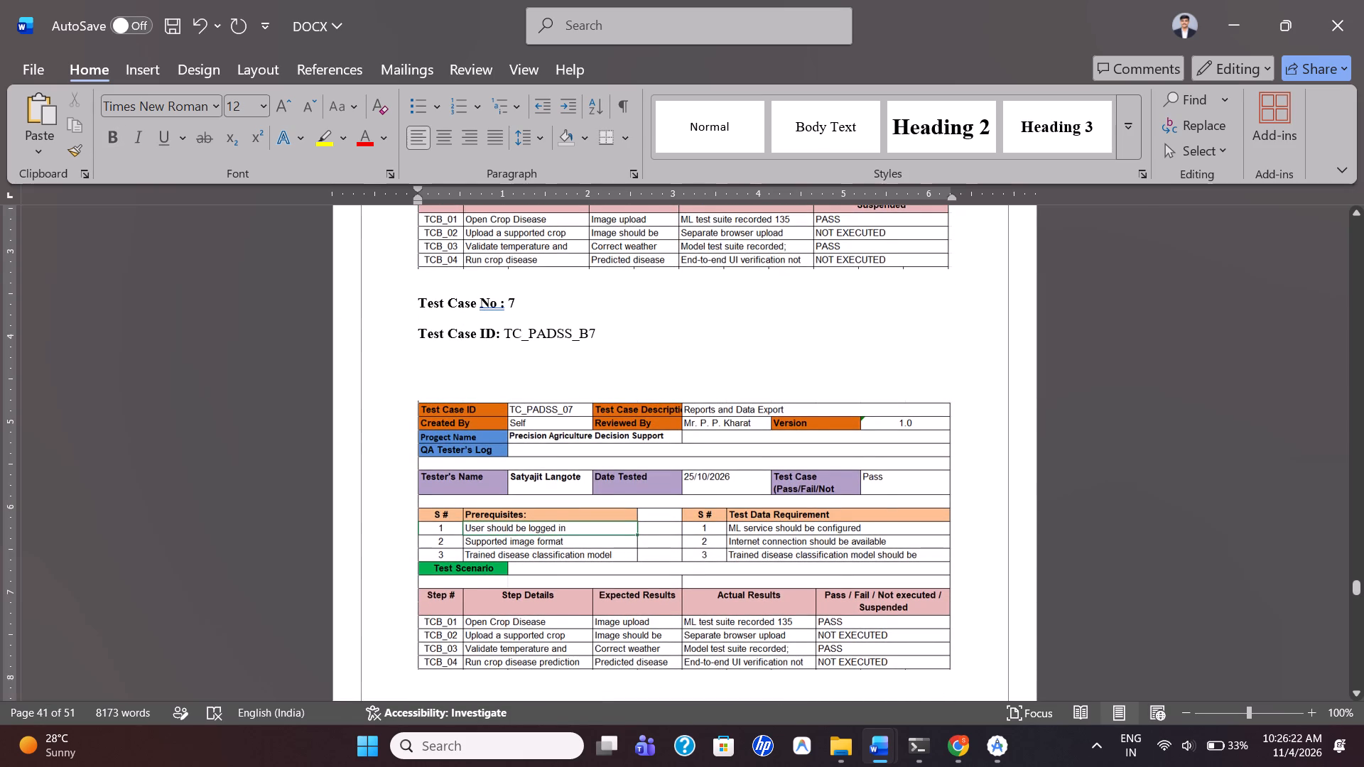
{"action": "key", "text": "BackSpace"}
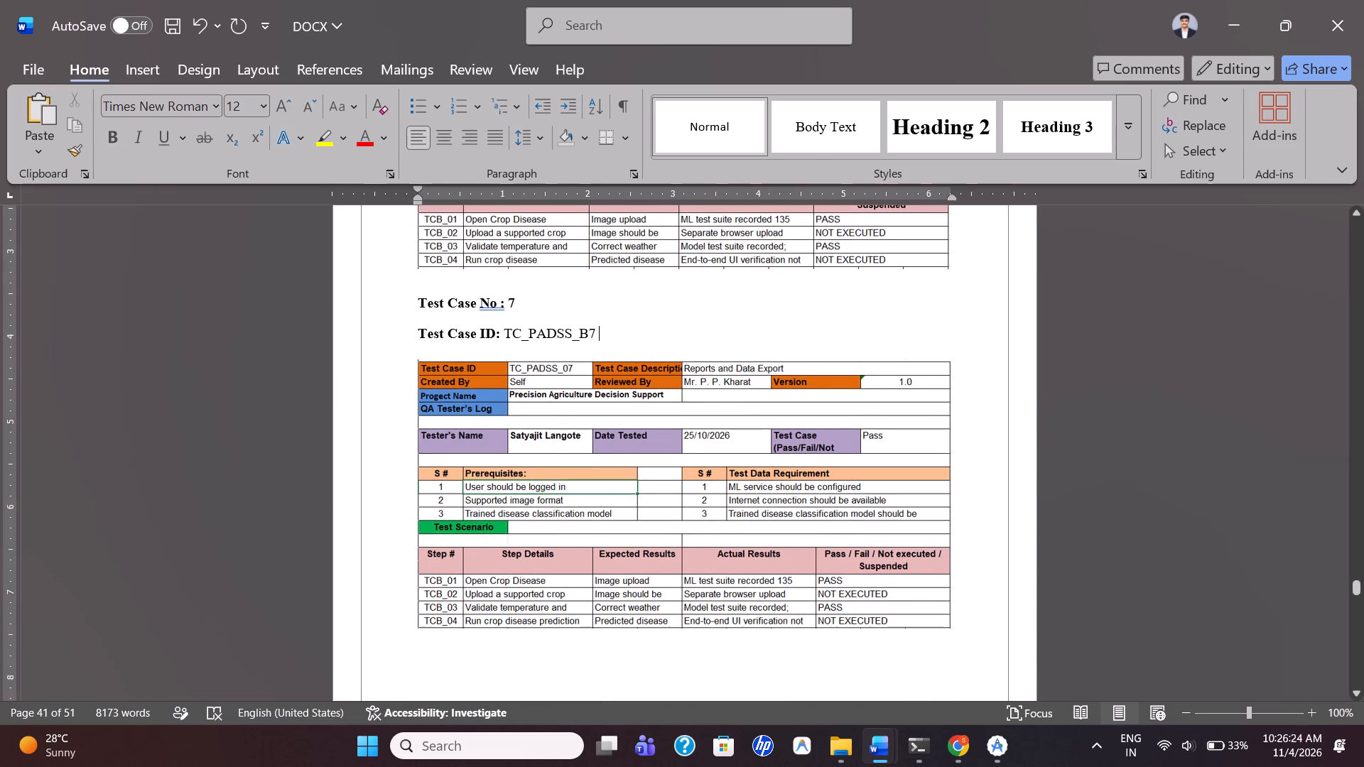
Remove the extra space before the colon in the "Test Case No" labels of test cases 7 and 6.
{"action": "scroll", "coordinate": [435, 400], "scroll_direction": "up", "scroll_amount": 5}
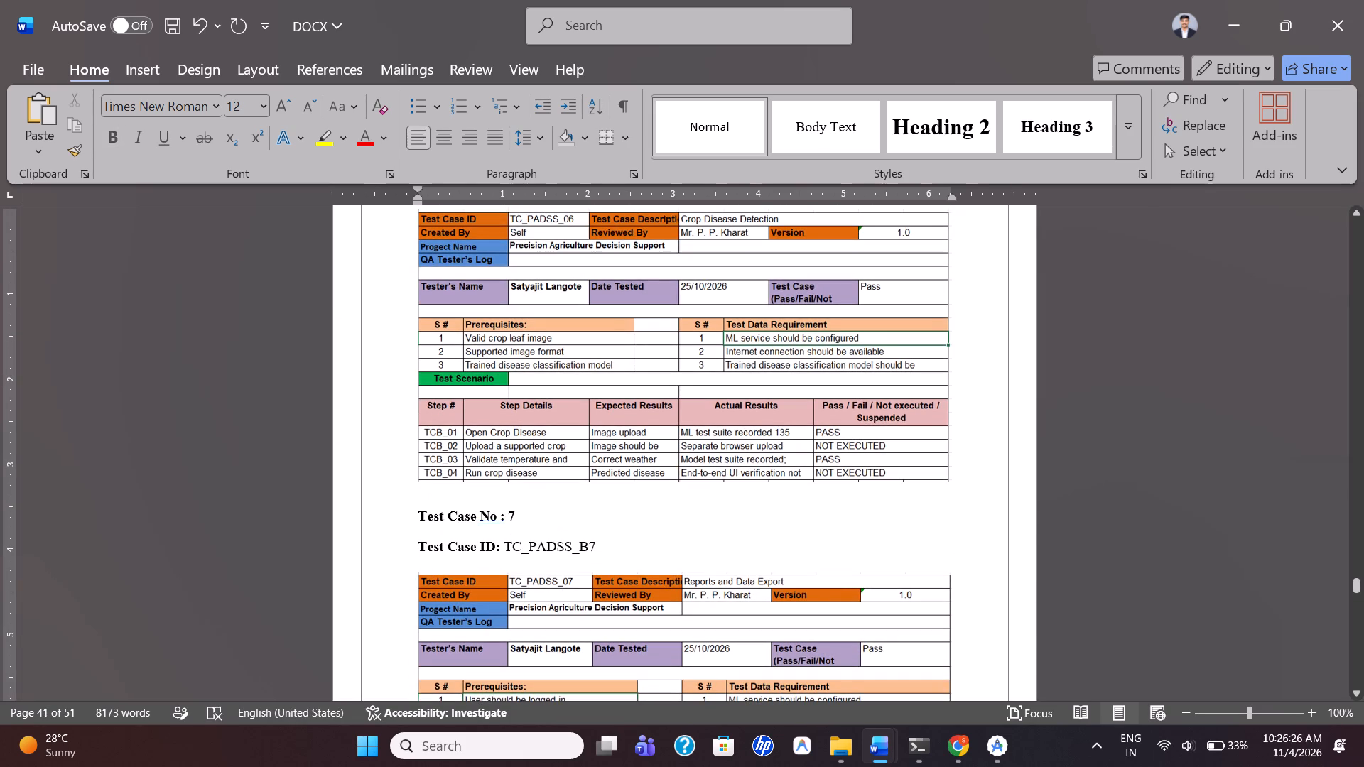
{"action": "left_click", "coordinate": [499, 528]}
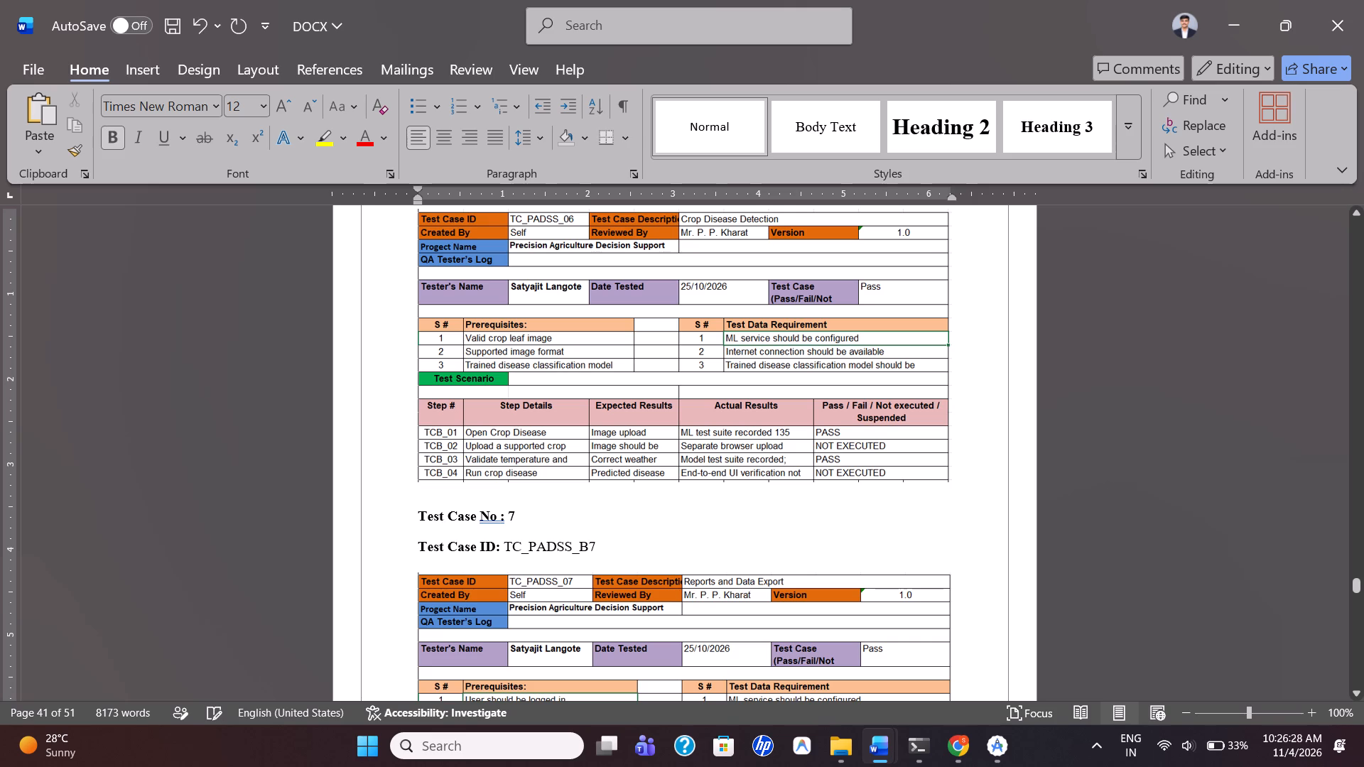
{"action": "key", "text": "BackSpace"}
{"action": "scroll", "coordinate": [547, 572], "scroll_direction": "up", "scroll_amount": 2}
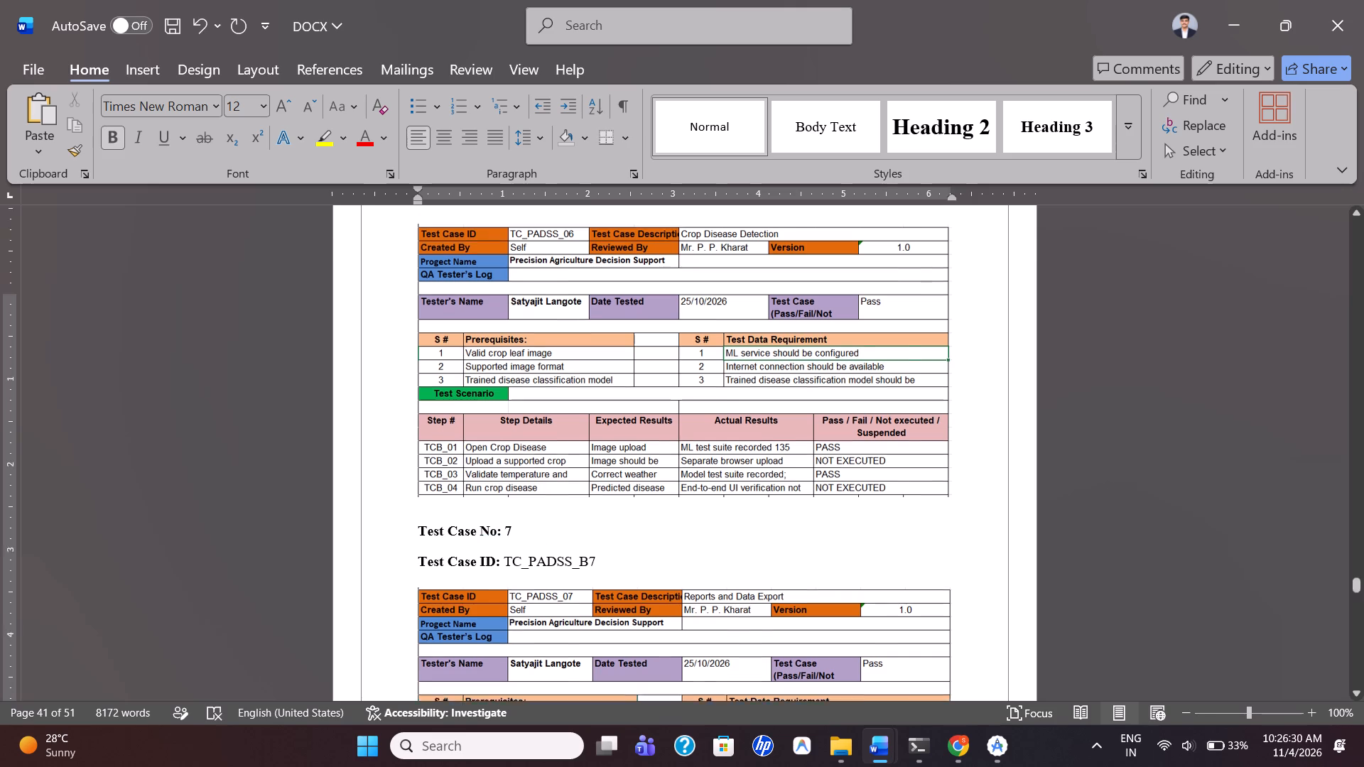
{"action": "scroll", "coordinate": [547, 571], "scroll_direction": "up", "scroll_amount": 6}
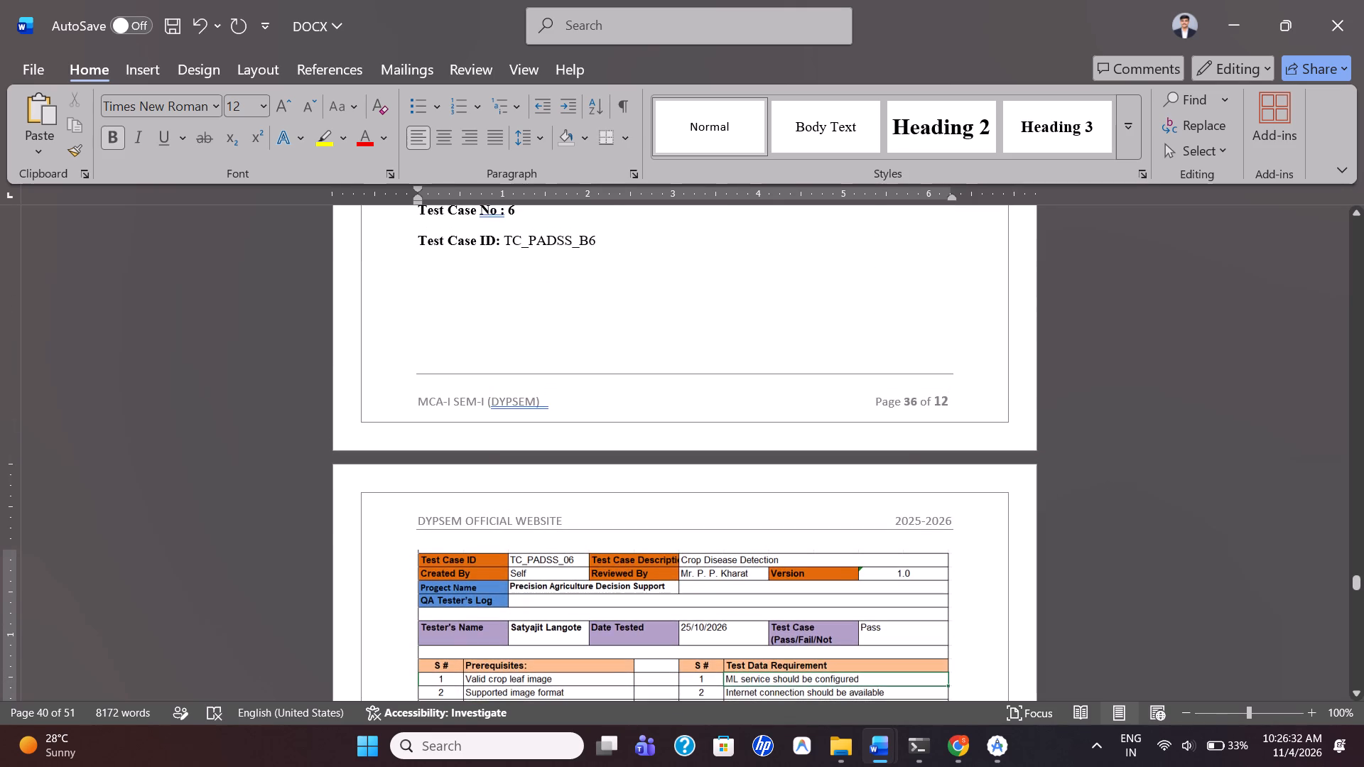
{"action": "scroll", "coordinate": [514, 256], "scroll_direction": "up", "scroll_amount": 3}
{"action": "left_click", "coordinate": [498, 339]}
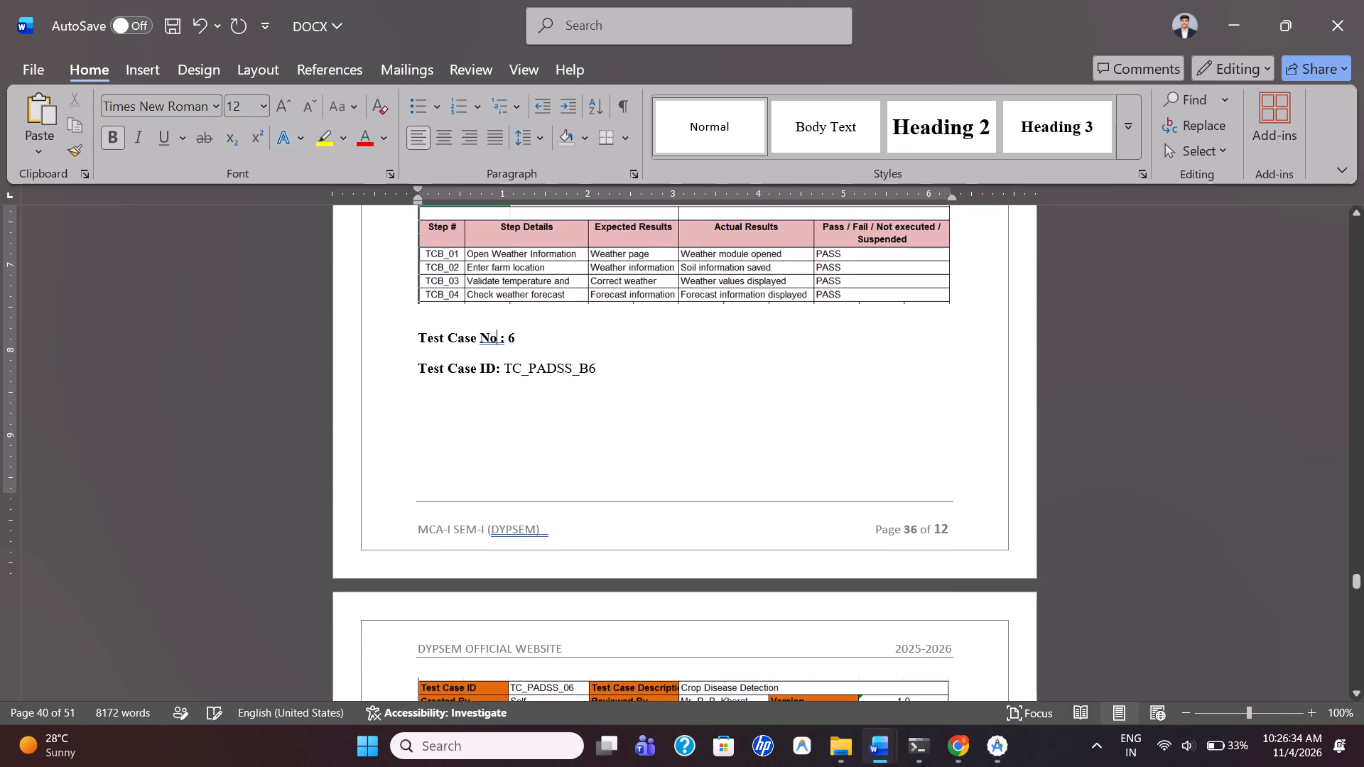
{"action": "key", "text": "Delete"}
Remove the extra space before the colon in the "Test Case No" labels of test cases 5 and 4.
{"action": "scroll", "coordinate": [515, 346], "scroll_direction": "up", "scroll_amount": 4}
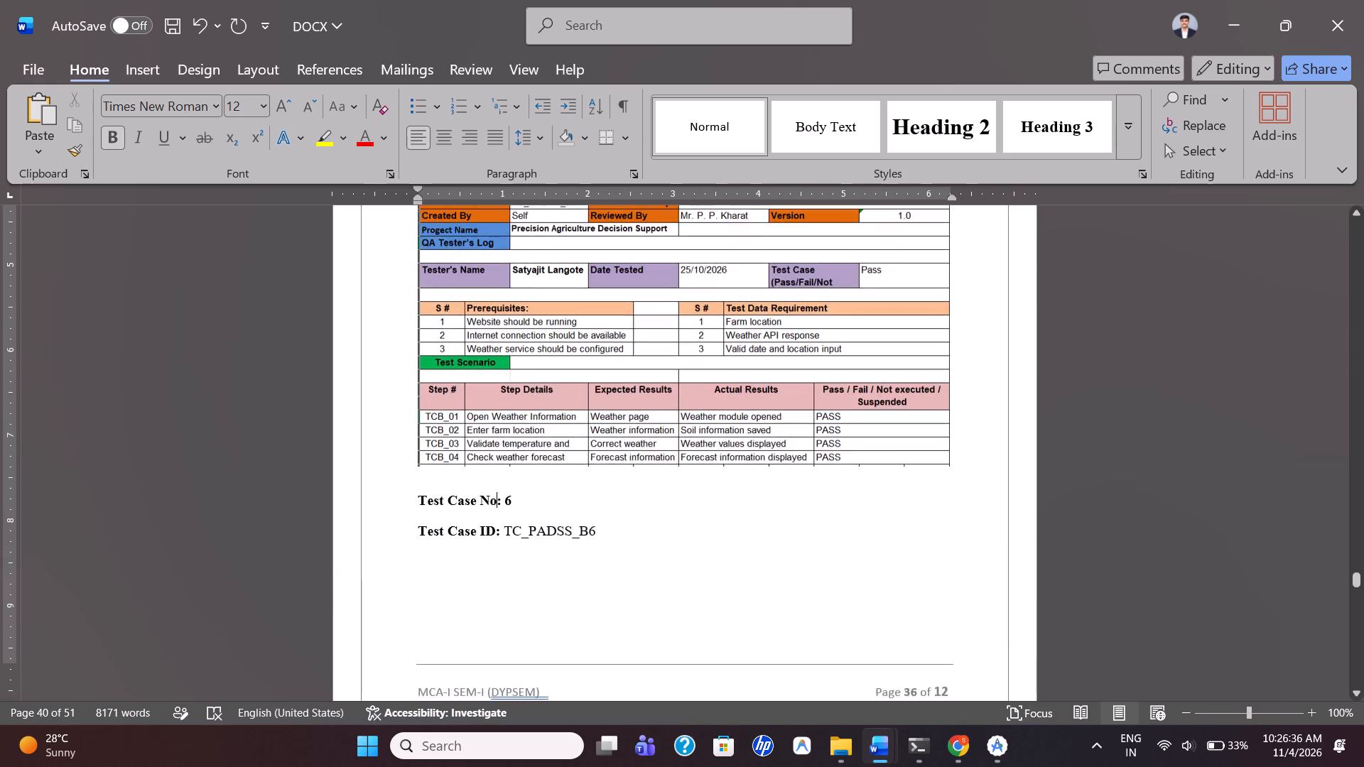
{"action": "scroll", "coordinate": [515, 345], "scroll_direction": "up", "scroll_amount": 3}
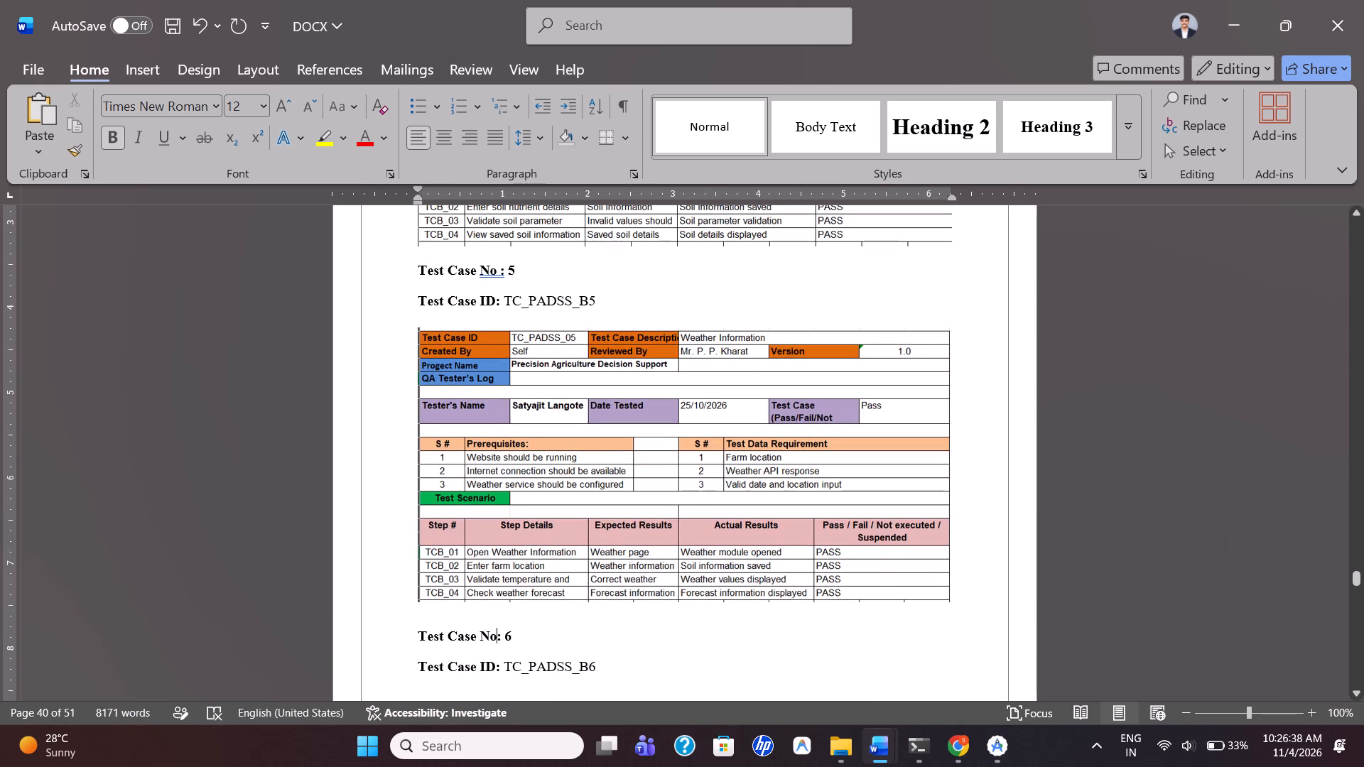
{"action": "left_click", "coordinate": [502, 270]}
{"action": "key", "text": "BackSpace"}
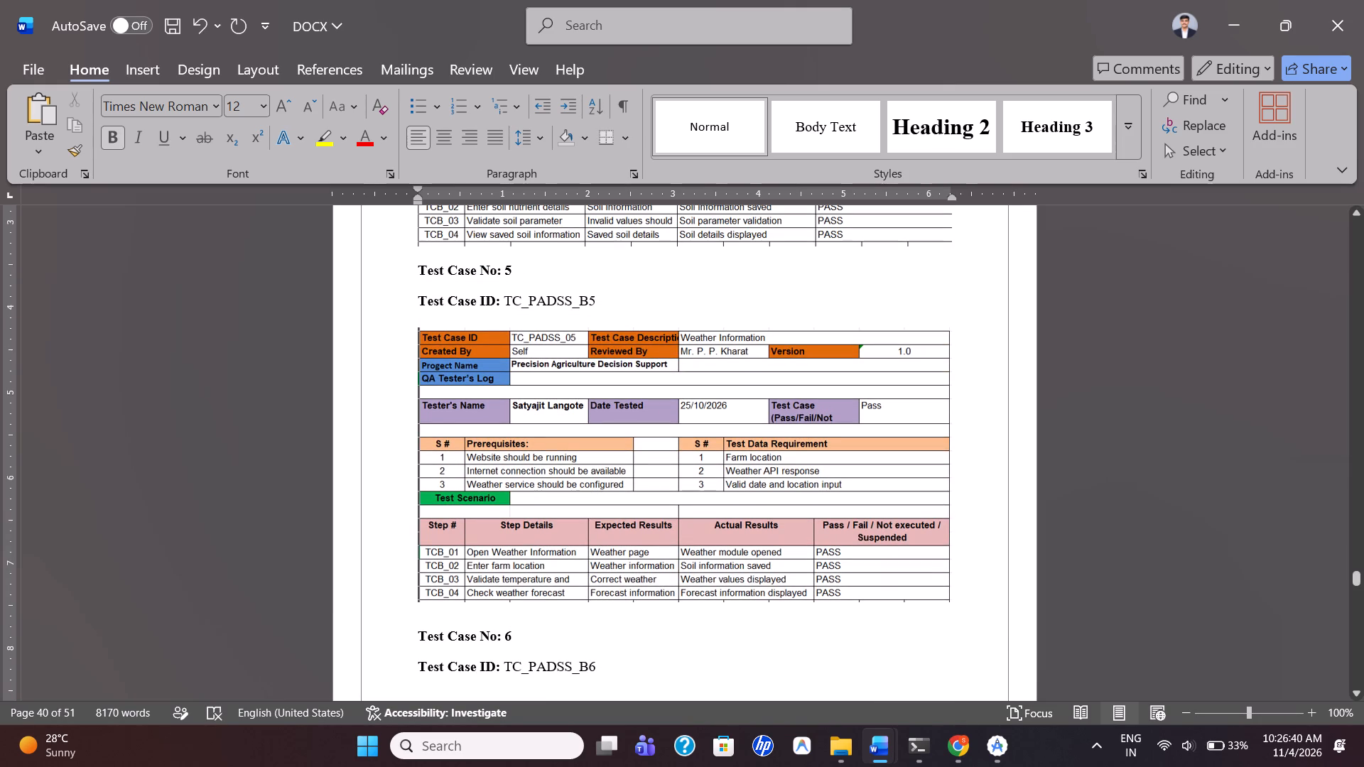
{"action": "scroll", "coordinate": [498, 315], "scroll_direction": "up", "scroll_amount": 12}
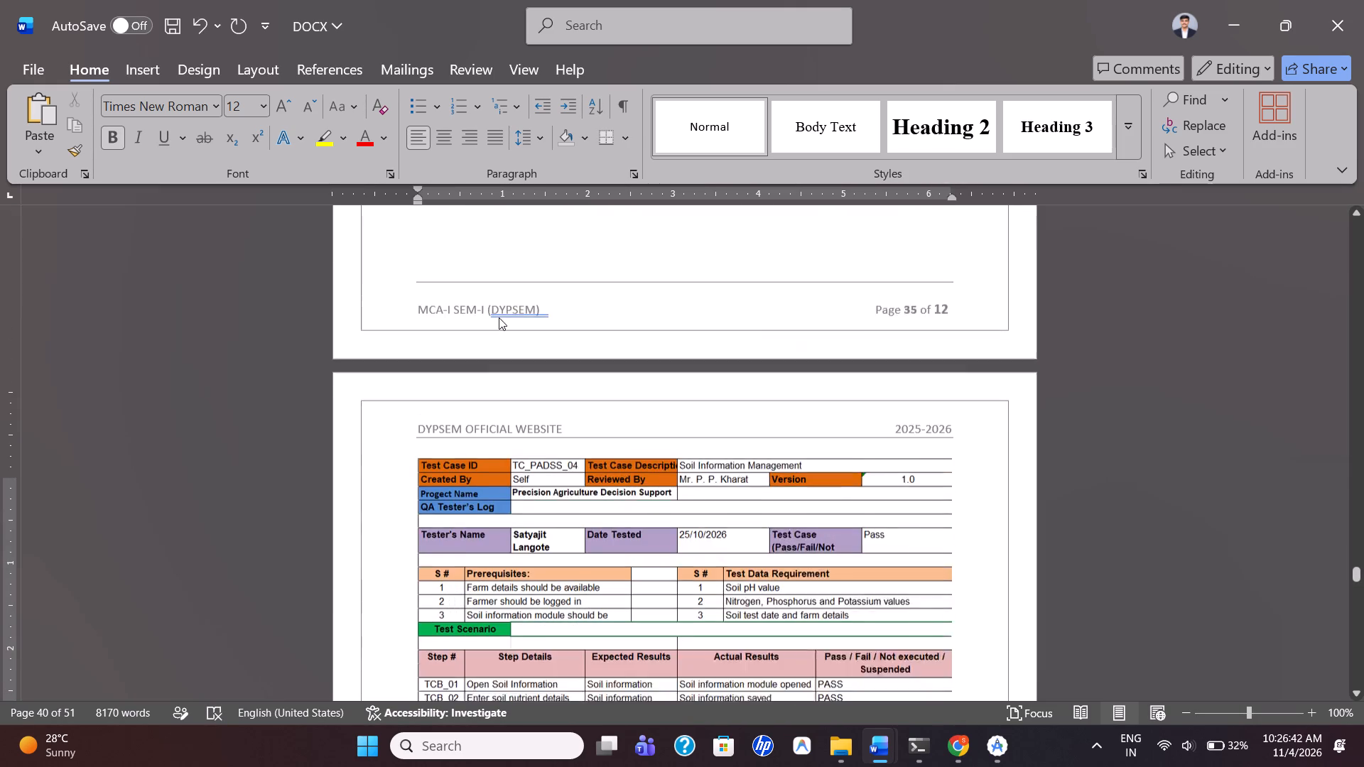
{"action": "scroll", "coordinate": [522, 454], "scroll_direction": "up", "scroll_amount": 4}
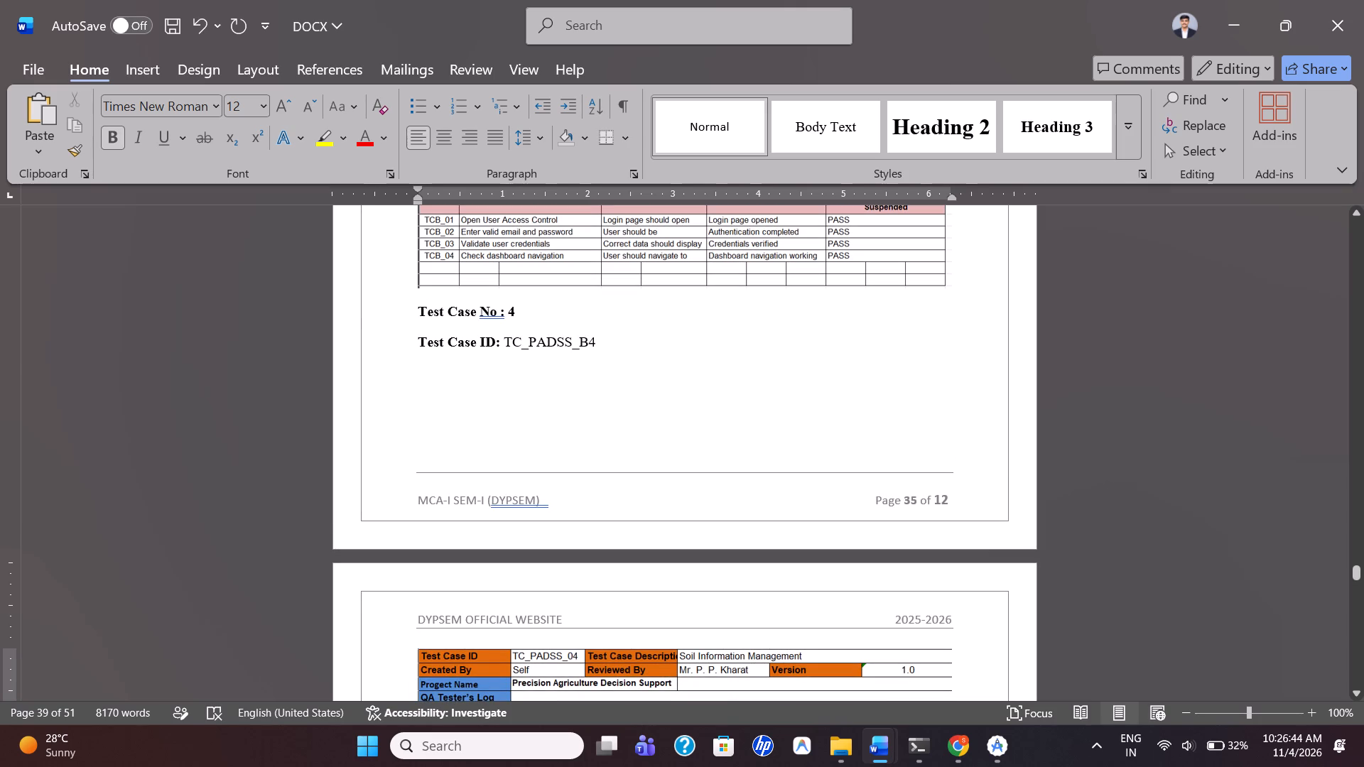
{"action": "left_click", "coordinate": [501, 315]}
{"action": "key", "text": "BackSpace"}
Remove the extra space before the colon in the "Test Case No" labels of test cases 3, 2 and 1.
{"action": "scroll", "coordinate": [516, 322], "scroll_direction": "up", "scroll_amount": 8}
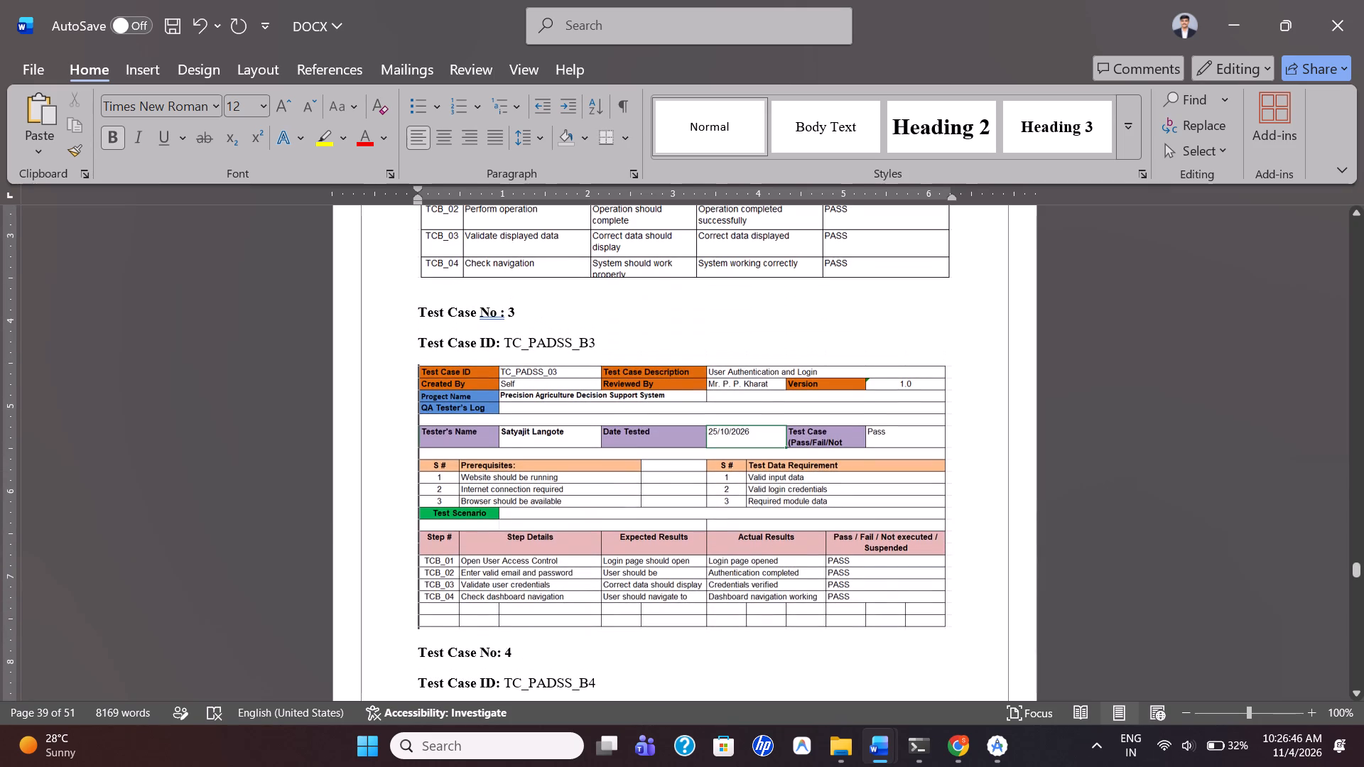
{"action": "left_click", "coordinate": [502, 316]}
{"action": "left_click", "coordinate": [499, 316]}
{"action": "key", "text": "BackSpace"}
{"action": "scroll", "coordinate": [502, 359], "scroll_direction": "up", "scroll_amount": 8}
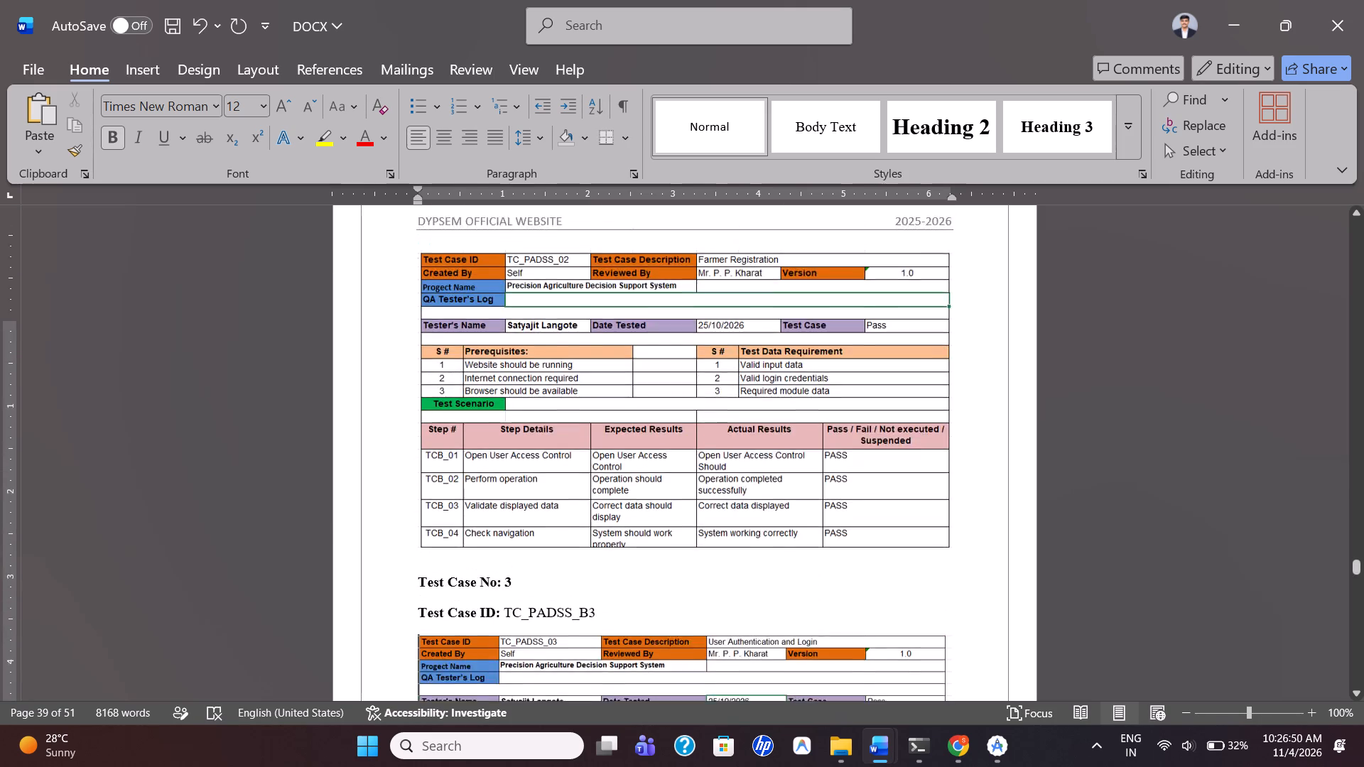
{"action": "scroll", "coordinate": [502, 359], "scroll_direction": "up", "scroll_amount": 10}
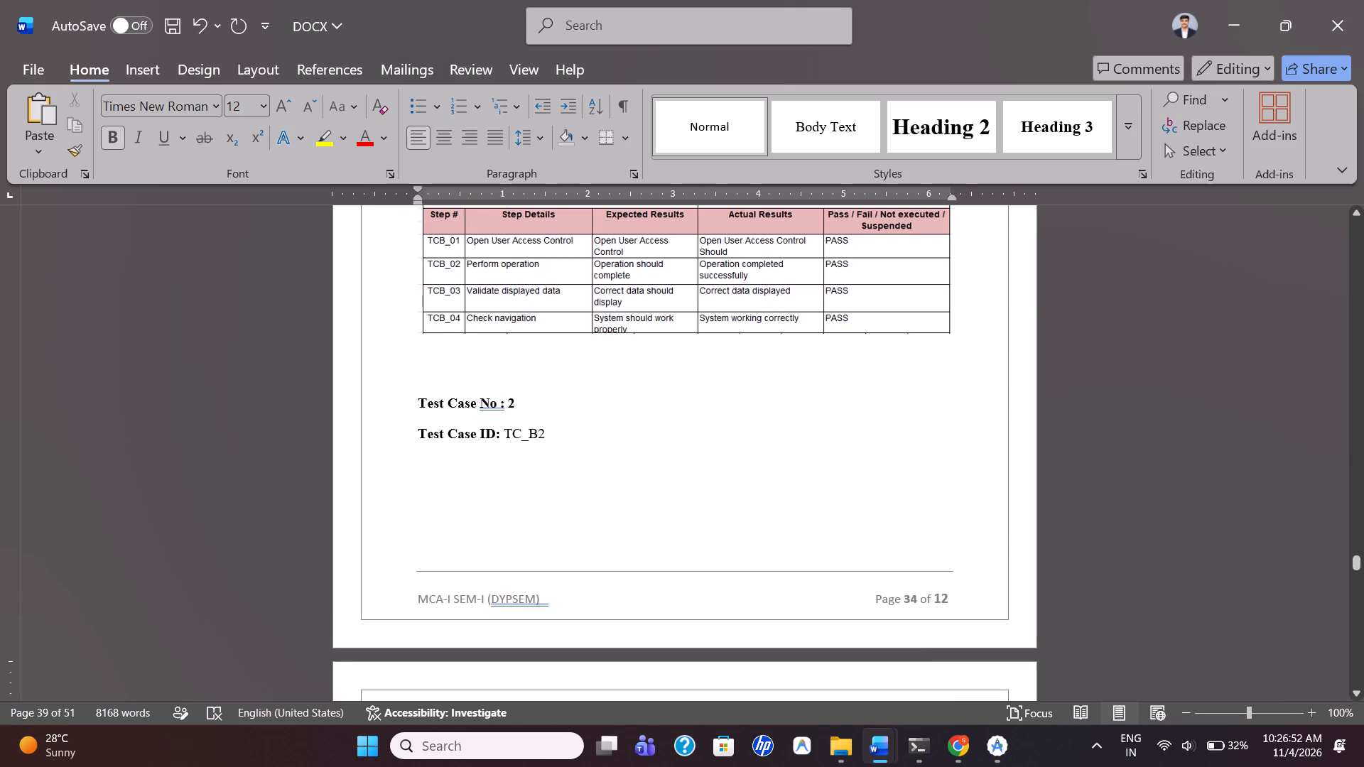
{"action": "left_click", "coordinate": [500, 404]}
{"action": "key", "text": "BackSpace"}
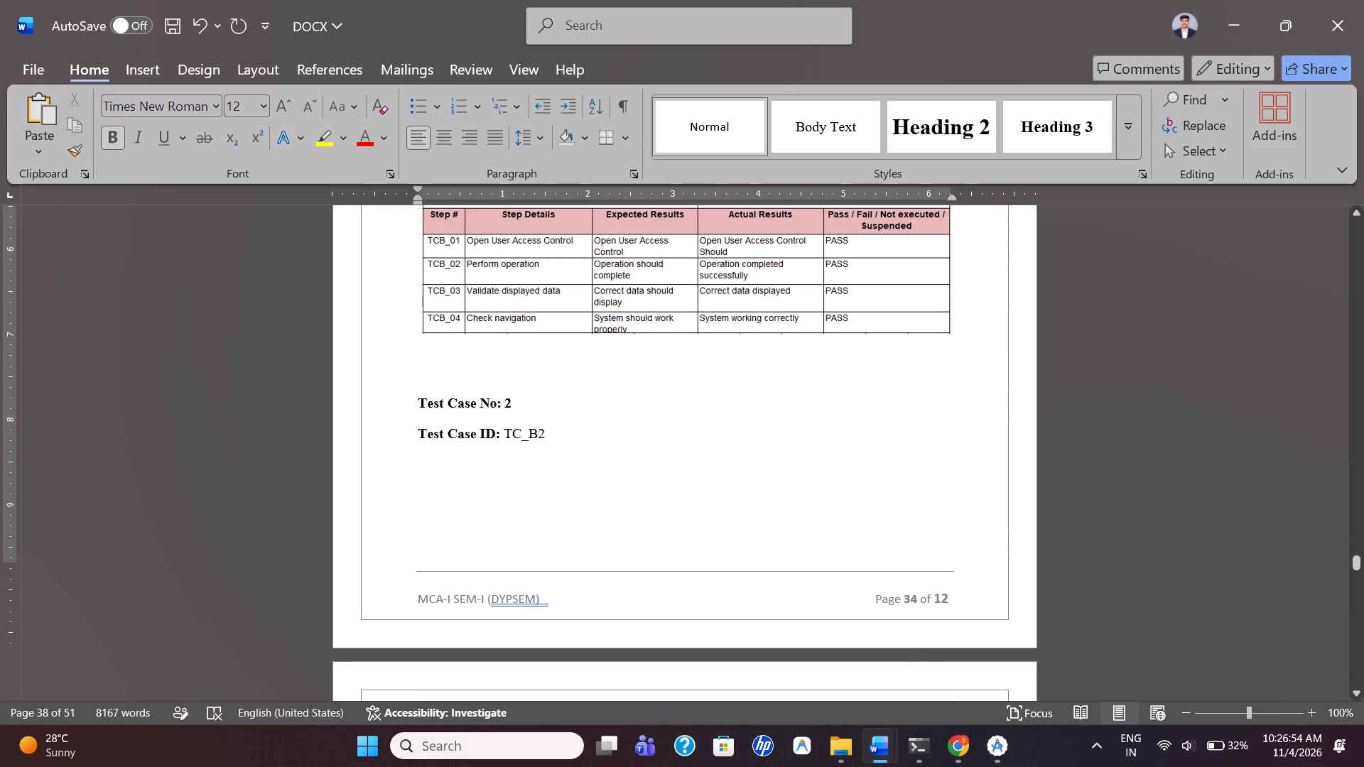
{"action": "scroll", "coordinate": [509, 434], "scroll_direction": "up", "scroll_amount": 9}
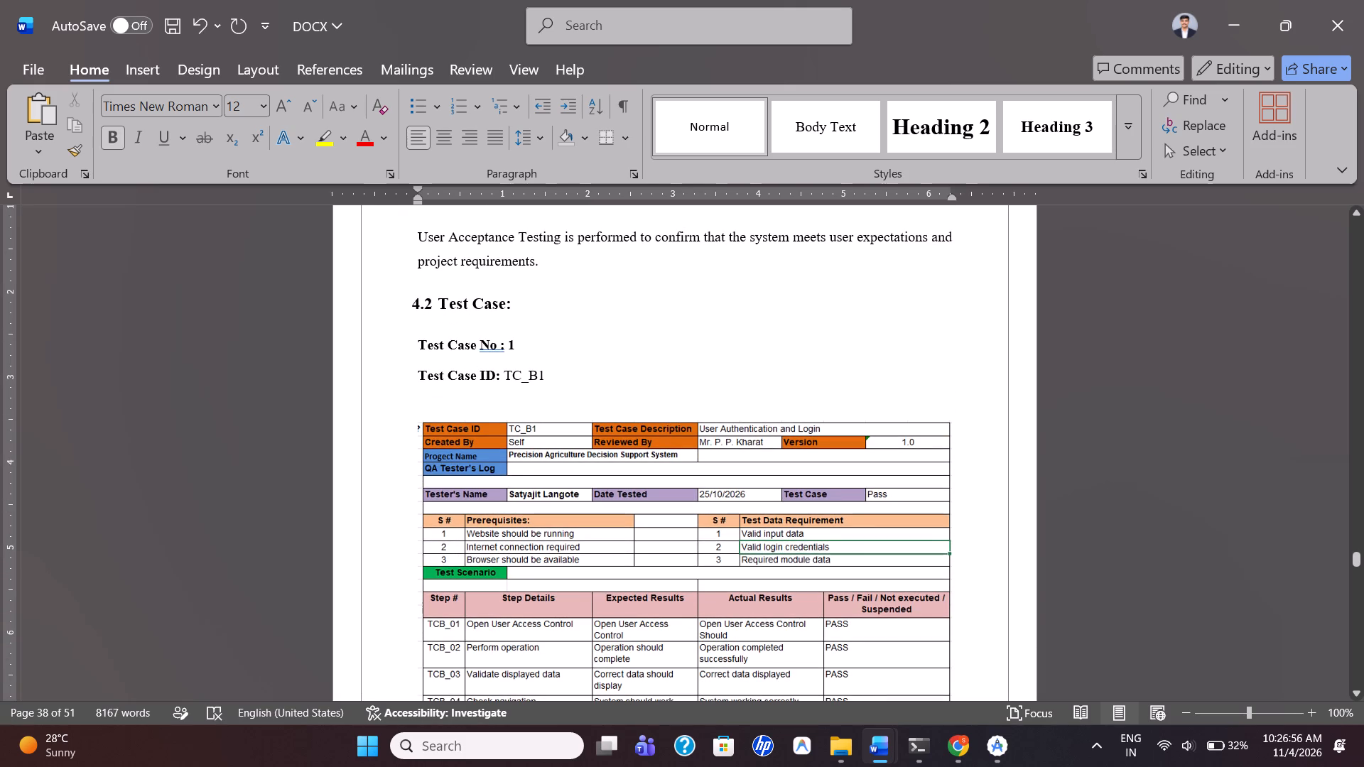
{"action": "left_click", "coordinate": [500, 348]}
{"action": "key", "text": "BackSpace"}
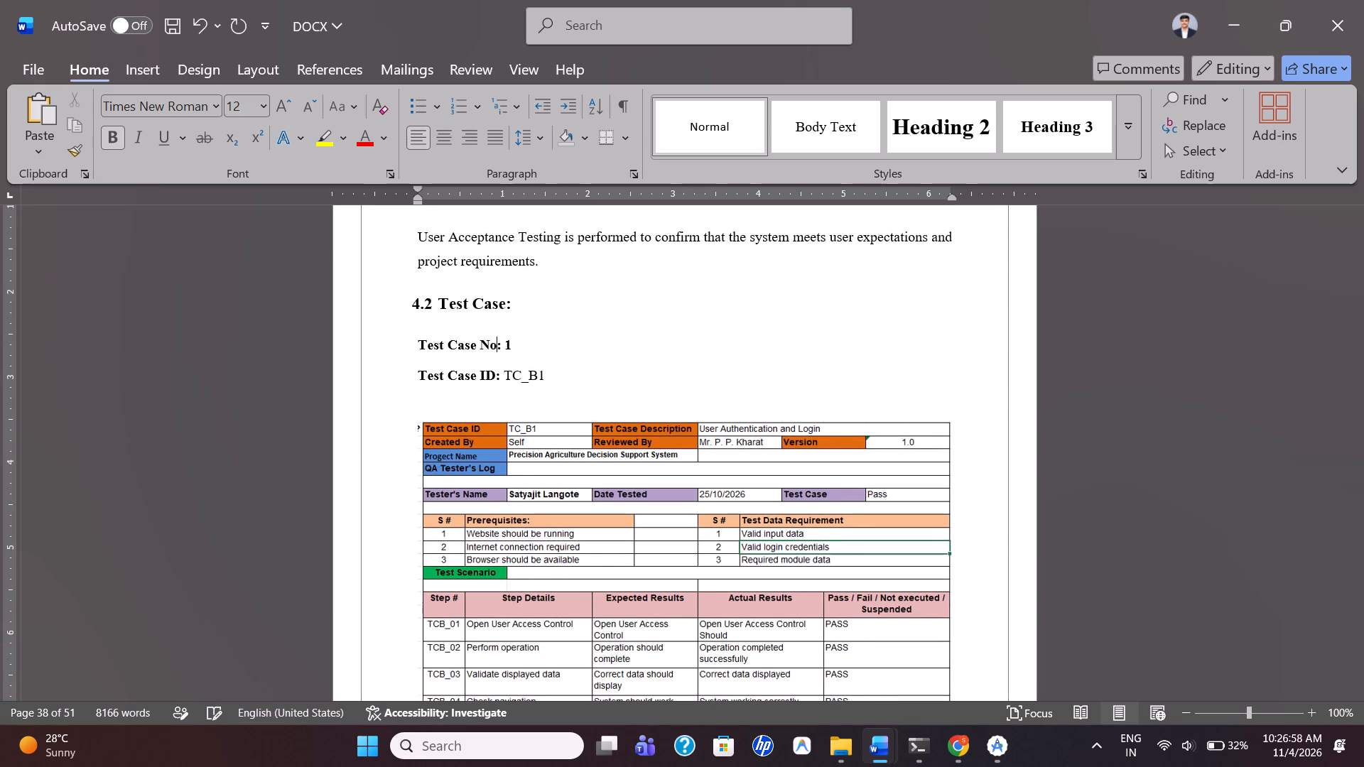
Increase the font size of the "5. User Acceptance Testing (UAT)" heading to 14 pt.
{"action": "scroll", "coordinate": [517, 366], "scroll_direction": "up", "scroll_amount": 5}
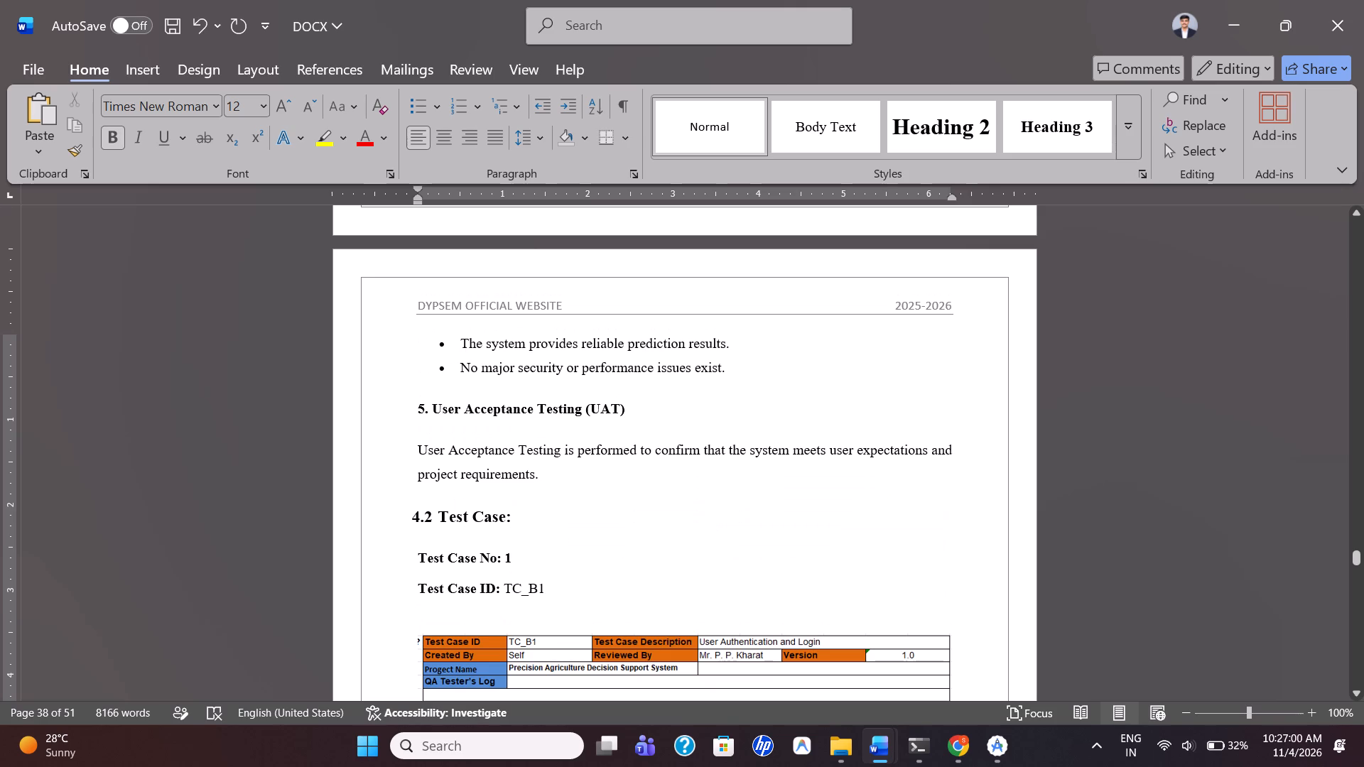
{"action": "scroll", "coordinate": [510, 417], "scroll_direction": "up", "scroll_amount": 6}
{"action": "scroll", "coordinate": [511, 422], "scroll_direction": "down", "scroll_amount": 5}
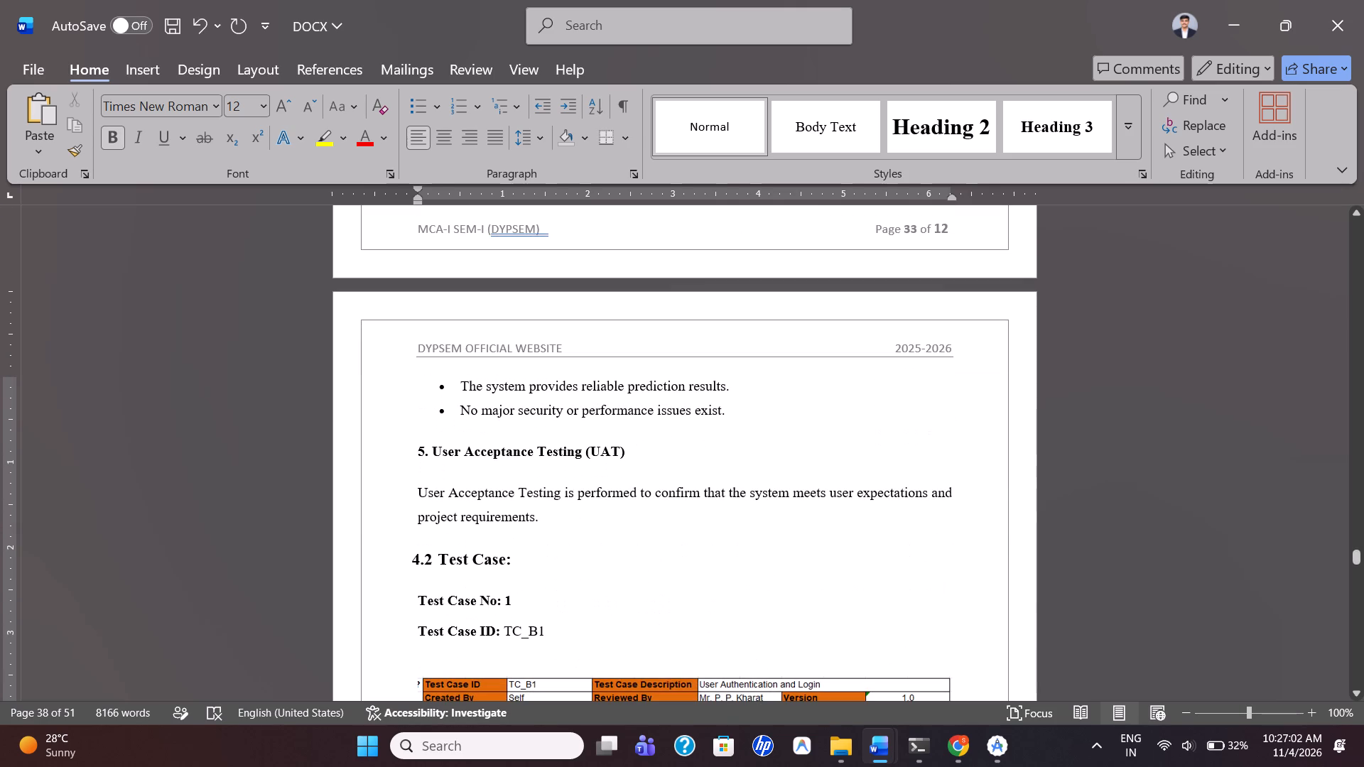
{"action": "left_click", "coordinate": [655, 437]}
{"action": "left_click", "coordinate": [655, 456]}
{"action": "left_click_drag", "start_coordinate": [655, 456], "coordinate": [341, 470]}
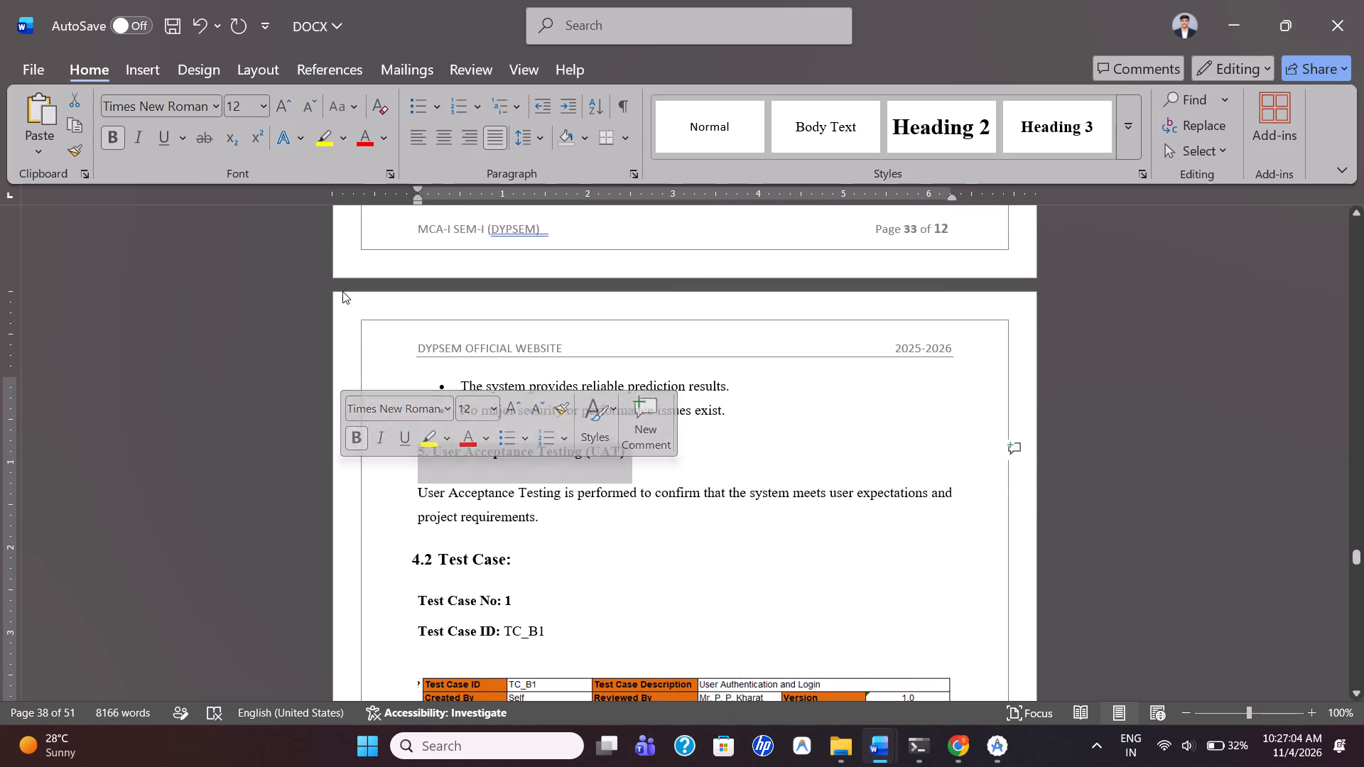
{"action": "left_click", "coordinate": [283, 95]}
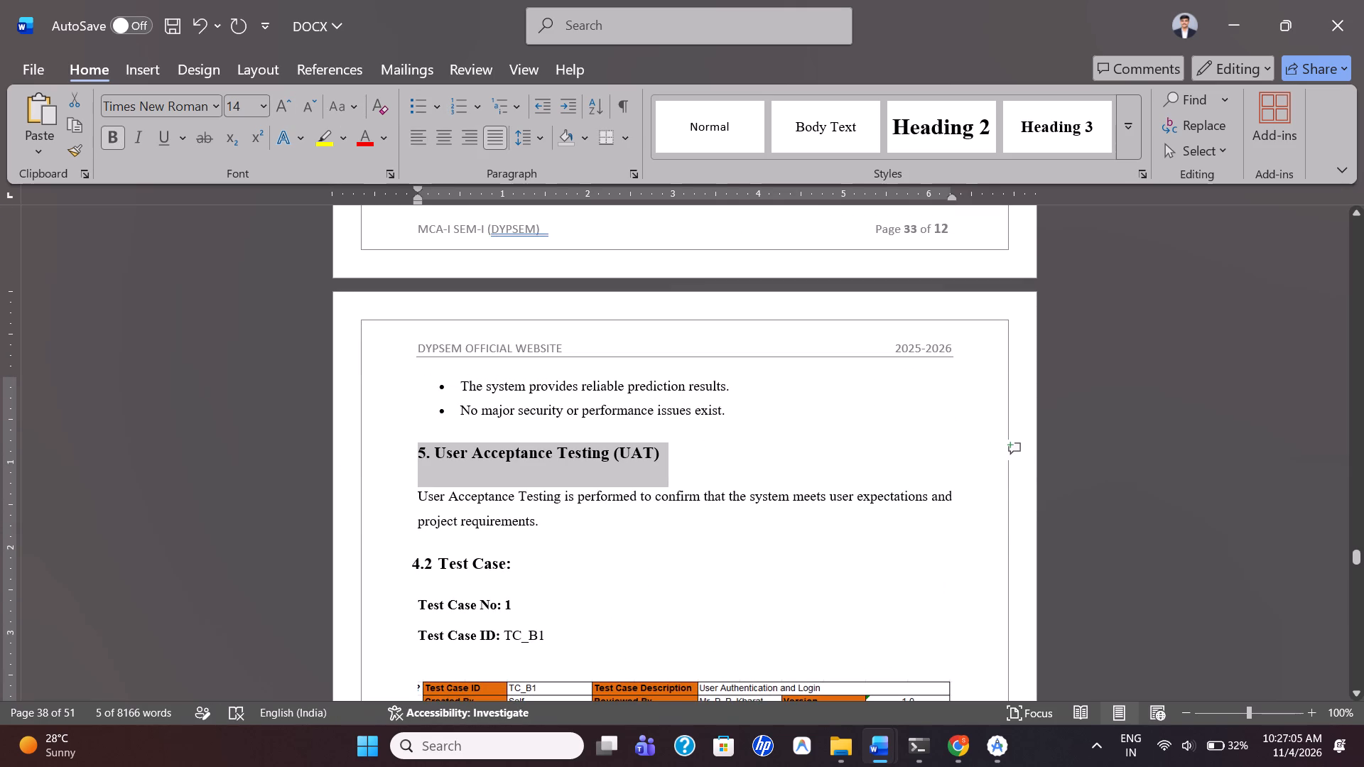
{"action": "left_click", "coordinate": [399, 483]}
{"action": "left_click", "coordinate": [477, 513]}
Review the Testing chapter's headings and page layout from "4.Testing" through "5. User Acceptance Testing (UAT)".
{"action": "scroll", "coordinate": [477, 499], "scroll_direction": "up", "scroll_amount": 6}
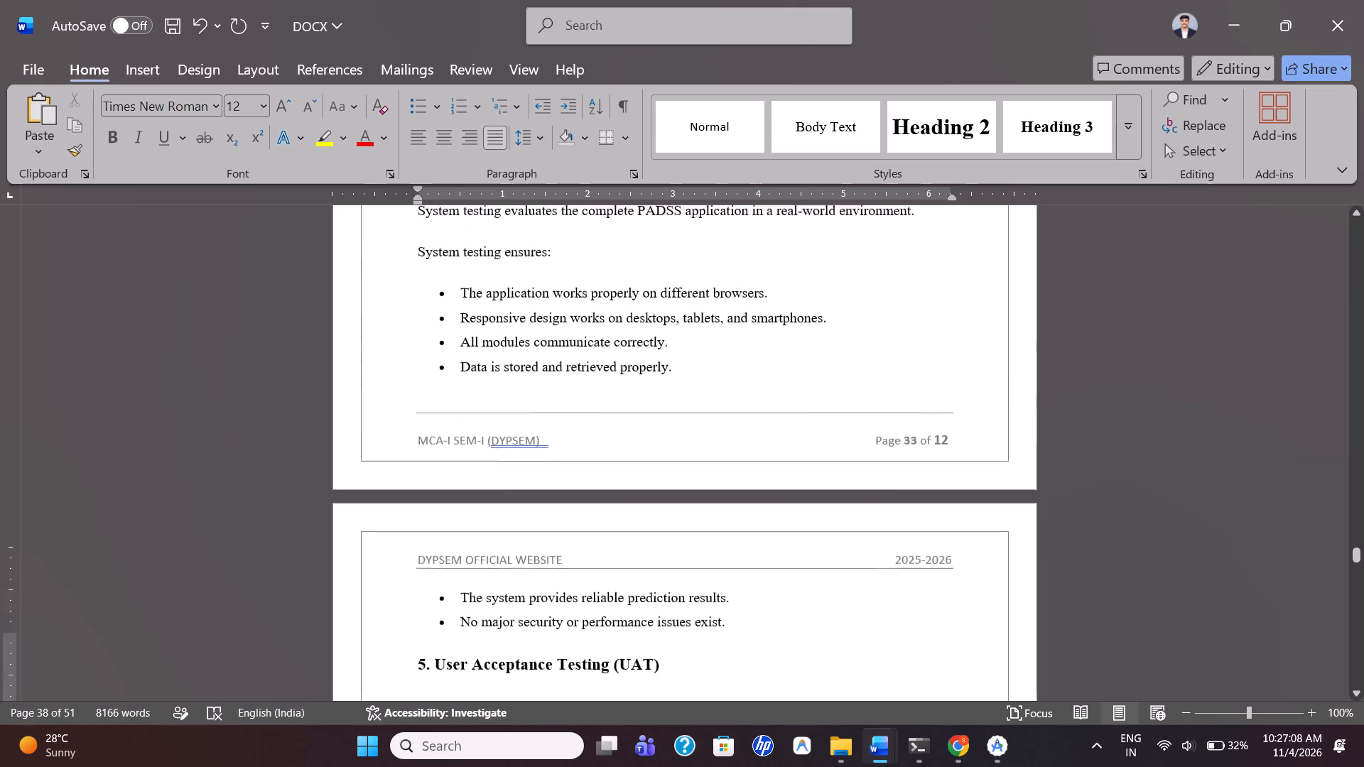
{"action": "scroll", "coordinate": [477, 499], "scroll_direction": "up", "scroll_amount": 15}
{"action": "scroll", "coordinate": [494, 502], "scroll_direction": "up", "scroll_amount": 13}
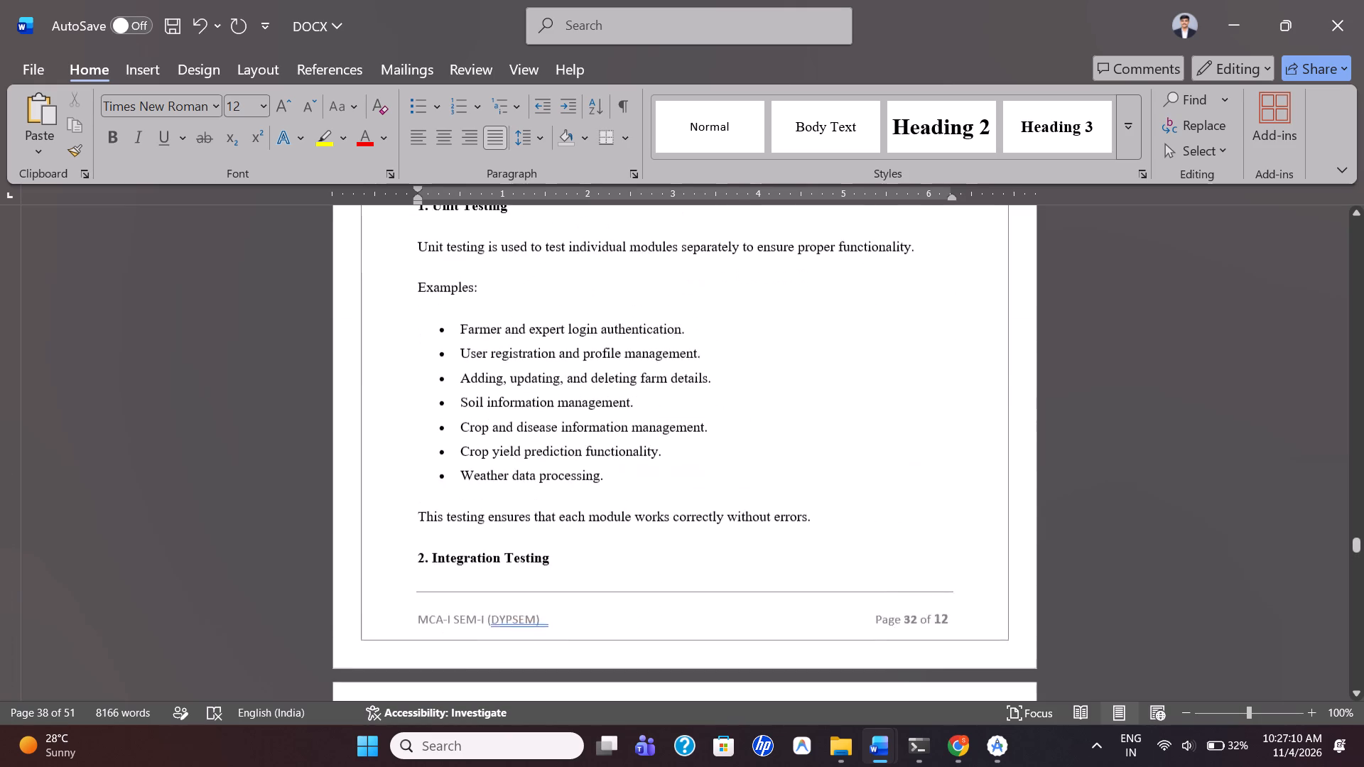
{"action": "scroll", "coordinate": [493, 501], "scroll_direction": "up", "scroll_amount": 16}
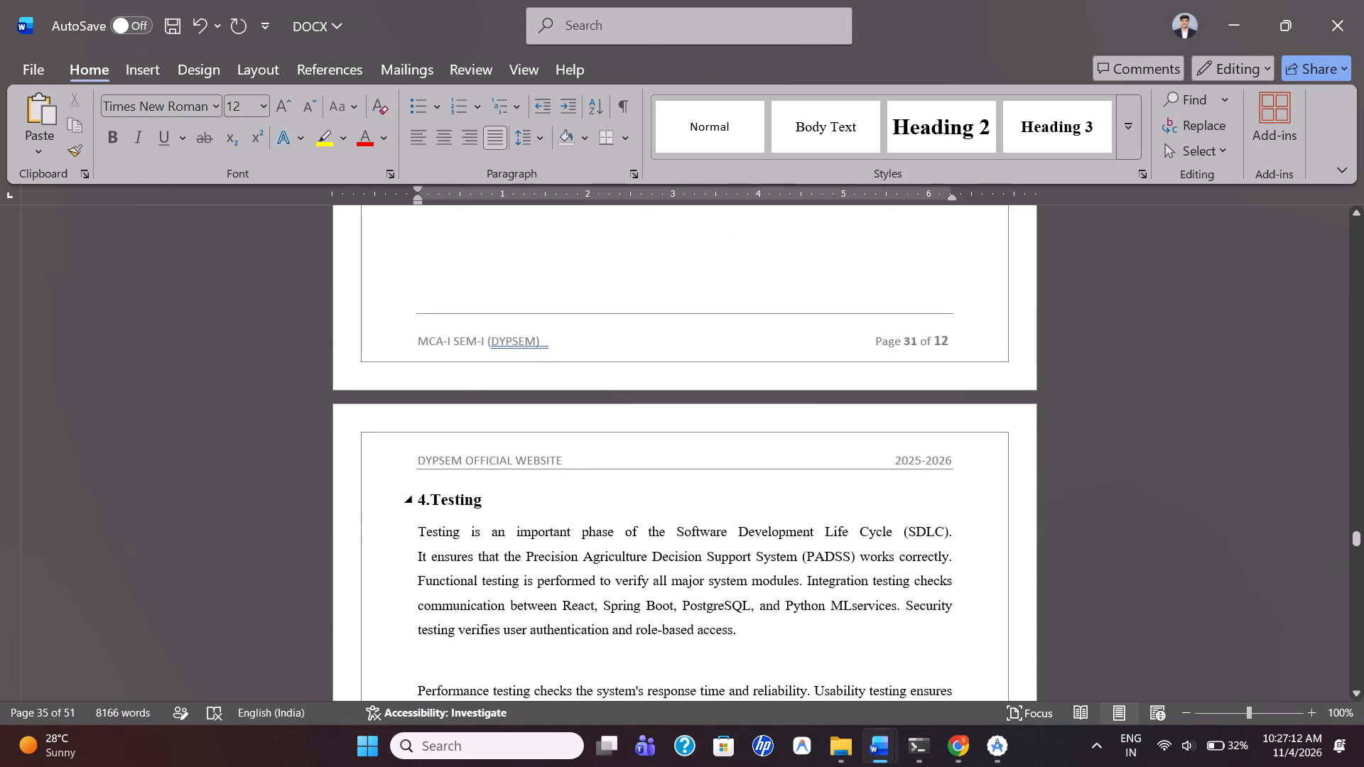
{"action": "left_click", "coordinate": [495, 508]}
{"action": "scroll", "coordinate": [495, 509], "scroll_direction": "down", "scroll_amount": 20}
{"action": "scroll", "coordinate": [495, 509], "scroll_direction": "down", "scroll_amount": 5}
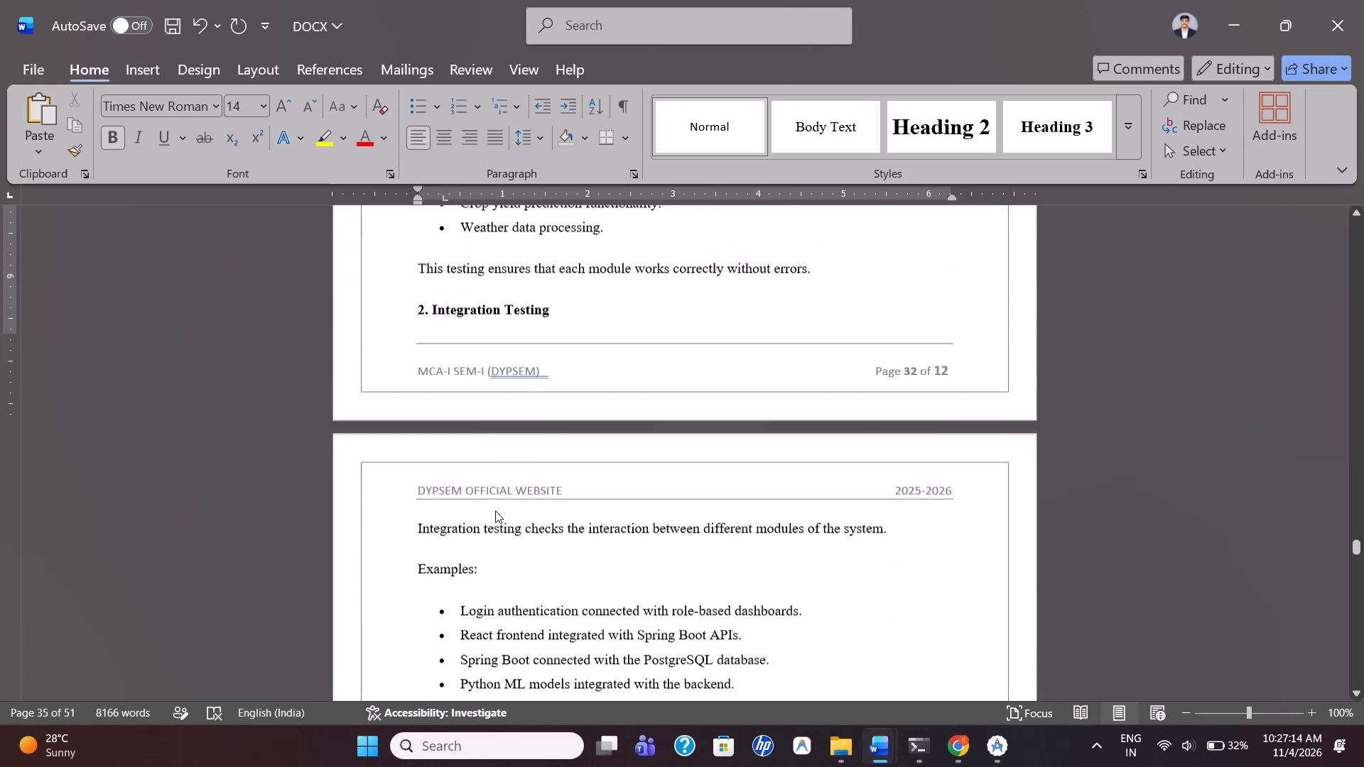
{"action": "scroll", "coordinate": [495, 511], "scroll_direction": "down", "scroll_amount": 20}
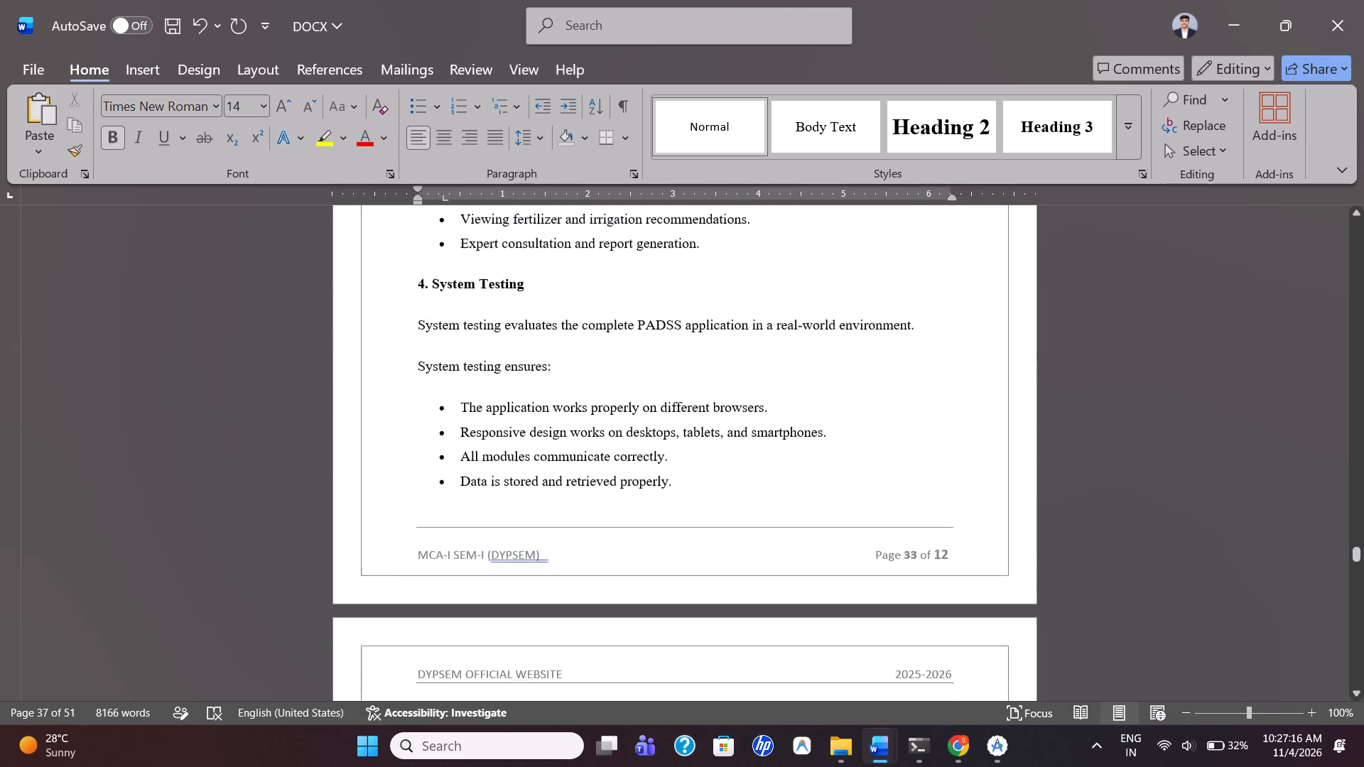
{"action": "scroll", "coordinate": [495, 509], "scroll_direction": "down", "scroll_amount": 5}
{"action": "left_click", "coordinate": [414, 459]}
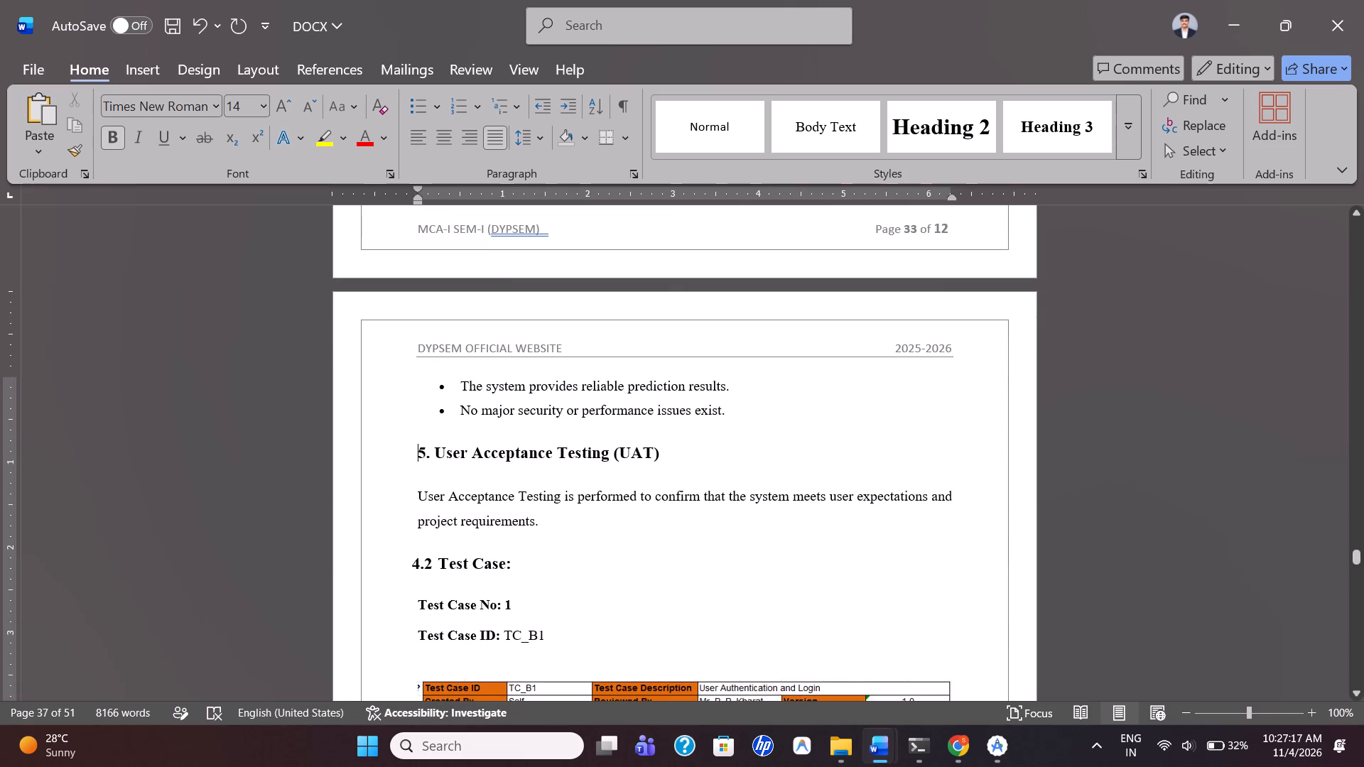
{"action": "scroll", "coordinate": [414, 459], "scroll_direction": "up", "scroll_amount": 10}
{"action": "left_click", "coordinate": [431, 443]}
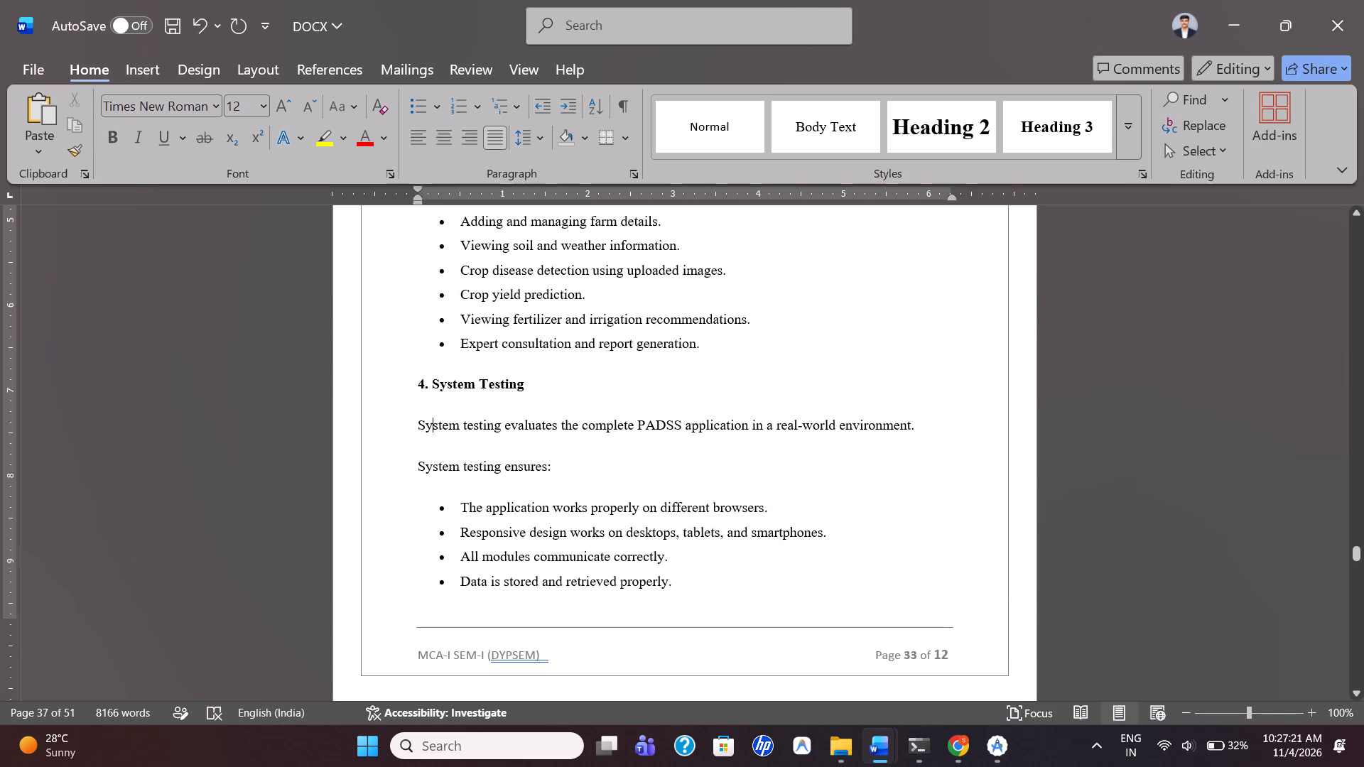
{"action": "left_click", "coordinate": [433, 446]}
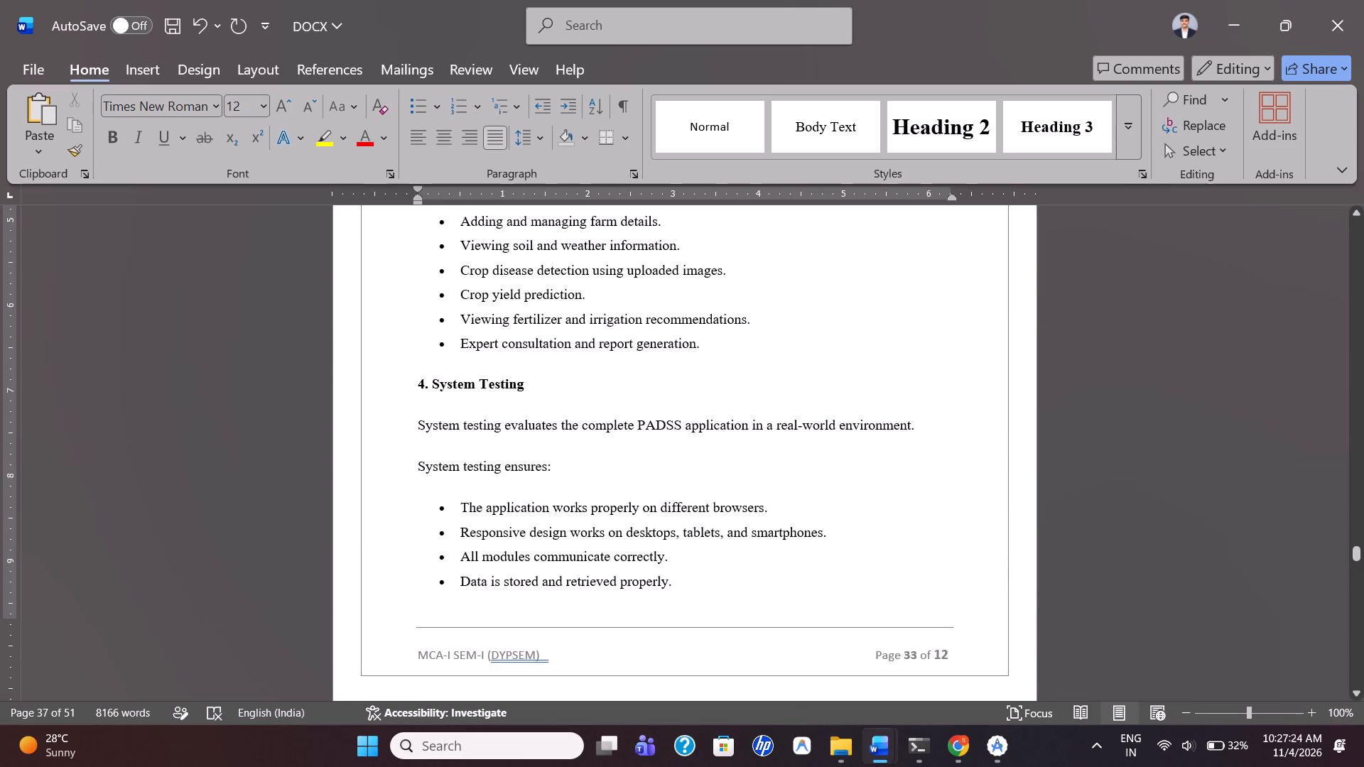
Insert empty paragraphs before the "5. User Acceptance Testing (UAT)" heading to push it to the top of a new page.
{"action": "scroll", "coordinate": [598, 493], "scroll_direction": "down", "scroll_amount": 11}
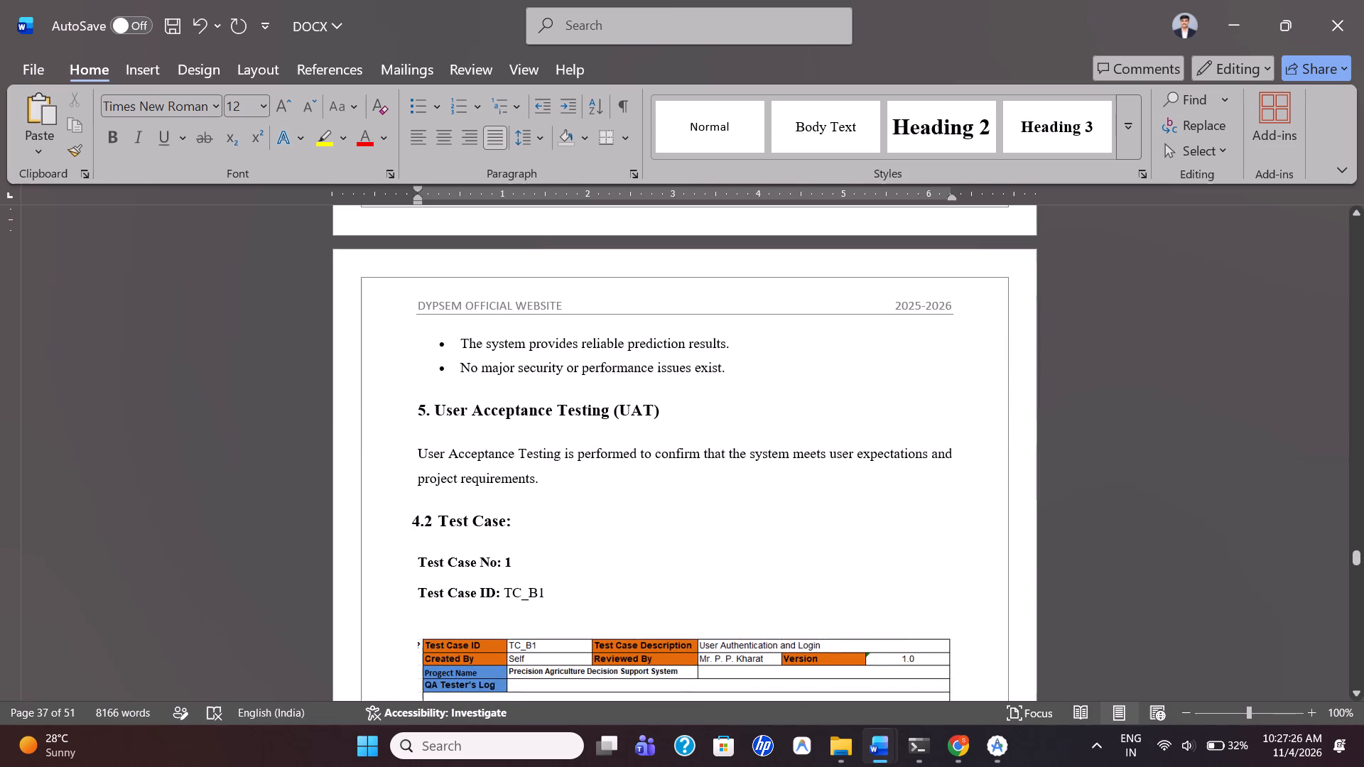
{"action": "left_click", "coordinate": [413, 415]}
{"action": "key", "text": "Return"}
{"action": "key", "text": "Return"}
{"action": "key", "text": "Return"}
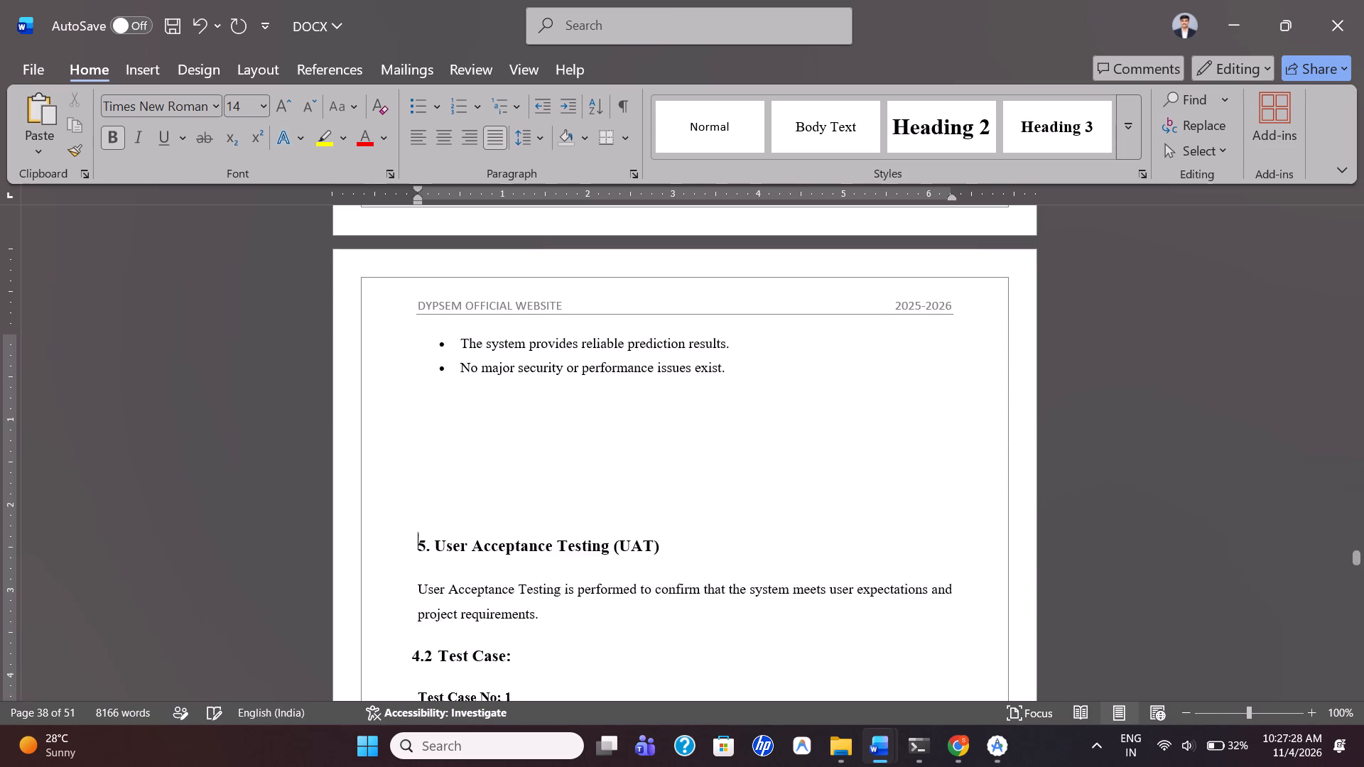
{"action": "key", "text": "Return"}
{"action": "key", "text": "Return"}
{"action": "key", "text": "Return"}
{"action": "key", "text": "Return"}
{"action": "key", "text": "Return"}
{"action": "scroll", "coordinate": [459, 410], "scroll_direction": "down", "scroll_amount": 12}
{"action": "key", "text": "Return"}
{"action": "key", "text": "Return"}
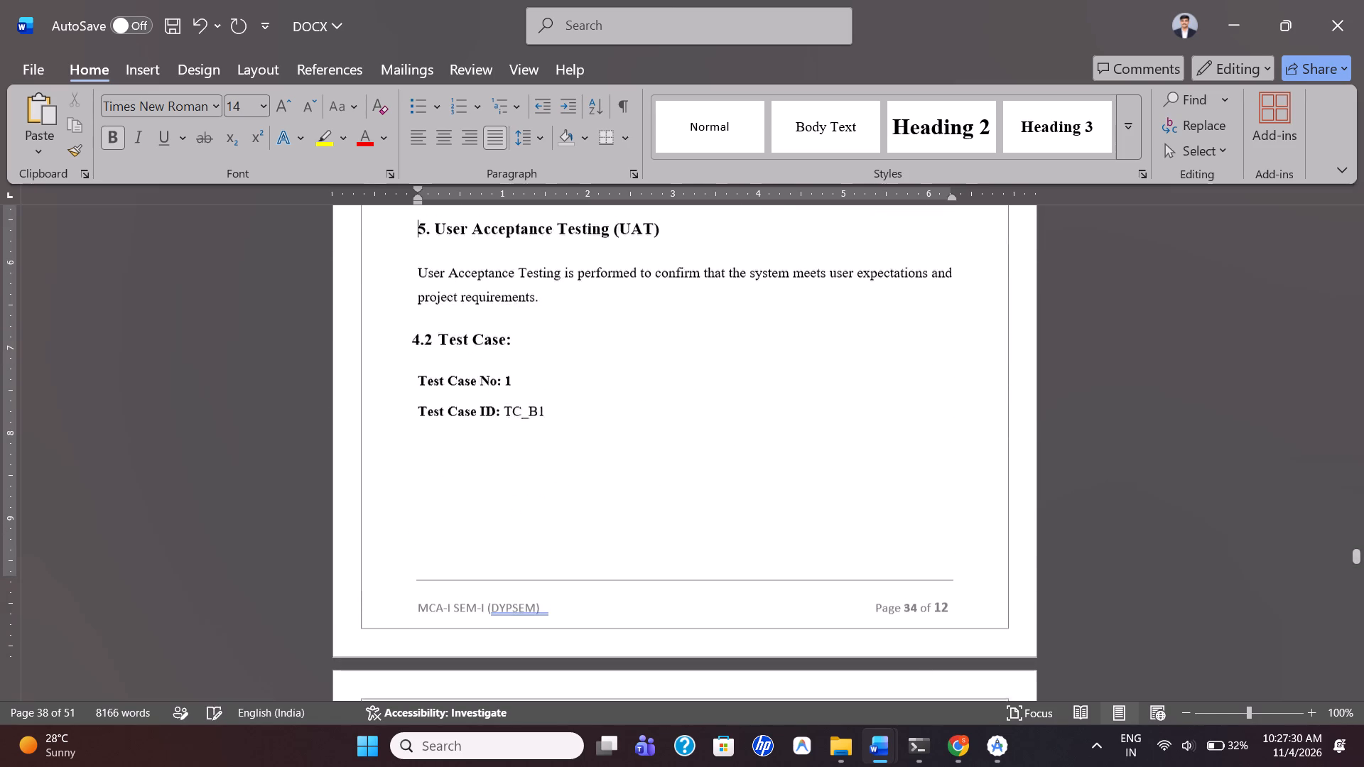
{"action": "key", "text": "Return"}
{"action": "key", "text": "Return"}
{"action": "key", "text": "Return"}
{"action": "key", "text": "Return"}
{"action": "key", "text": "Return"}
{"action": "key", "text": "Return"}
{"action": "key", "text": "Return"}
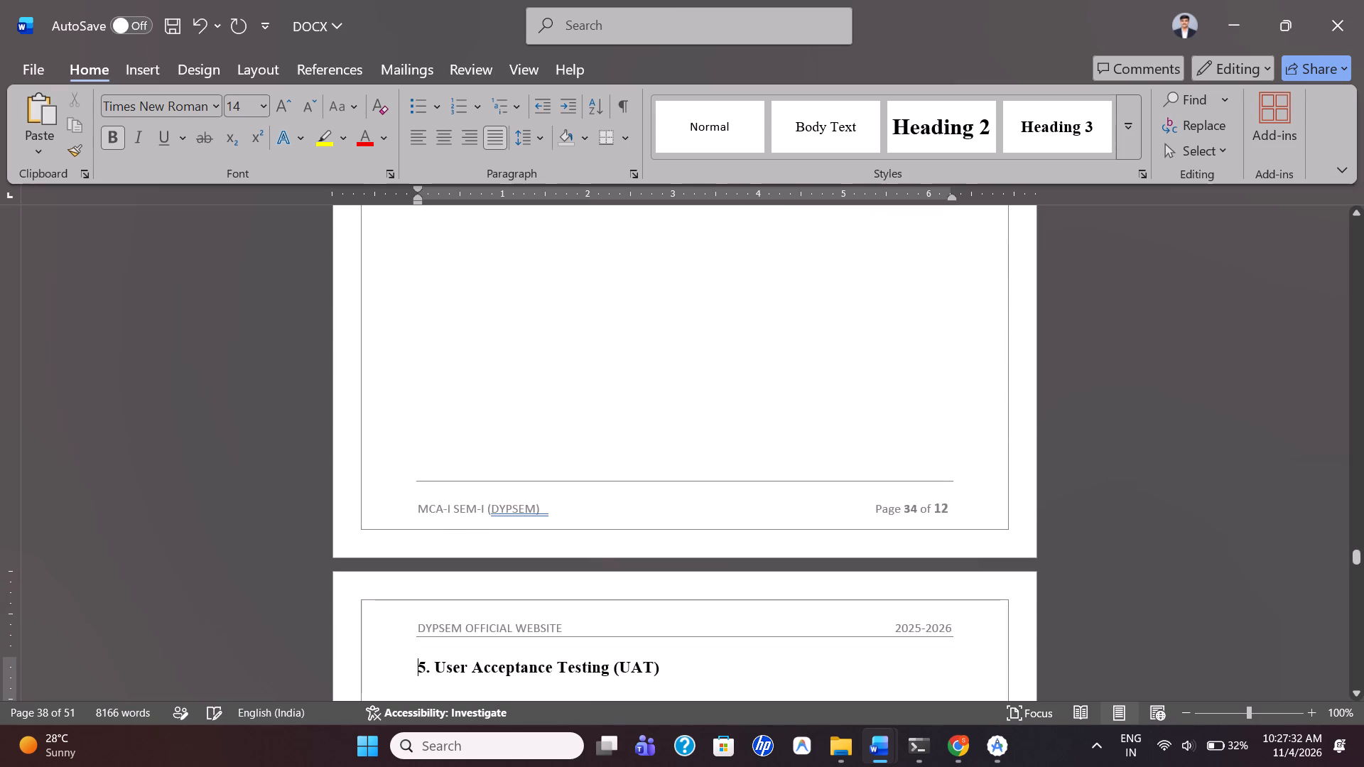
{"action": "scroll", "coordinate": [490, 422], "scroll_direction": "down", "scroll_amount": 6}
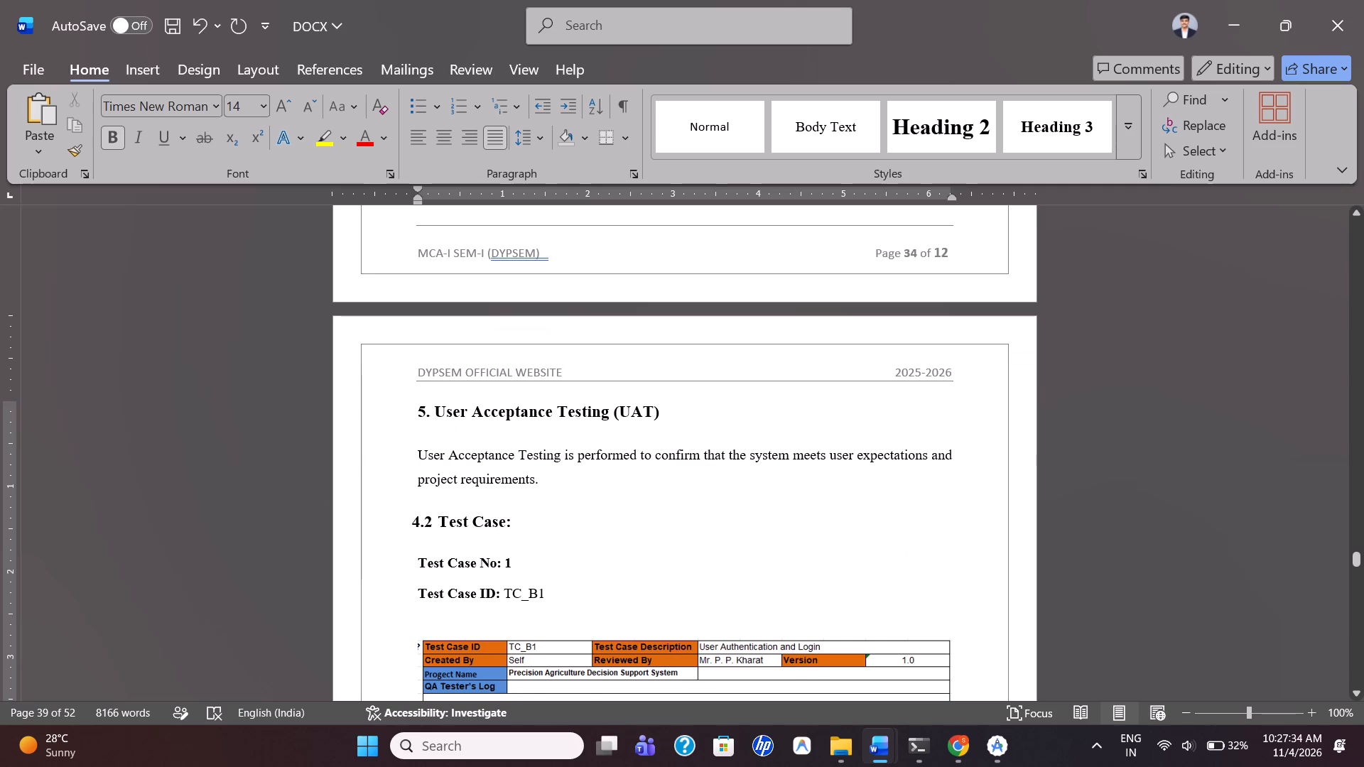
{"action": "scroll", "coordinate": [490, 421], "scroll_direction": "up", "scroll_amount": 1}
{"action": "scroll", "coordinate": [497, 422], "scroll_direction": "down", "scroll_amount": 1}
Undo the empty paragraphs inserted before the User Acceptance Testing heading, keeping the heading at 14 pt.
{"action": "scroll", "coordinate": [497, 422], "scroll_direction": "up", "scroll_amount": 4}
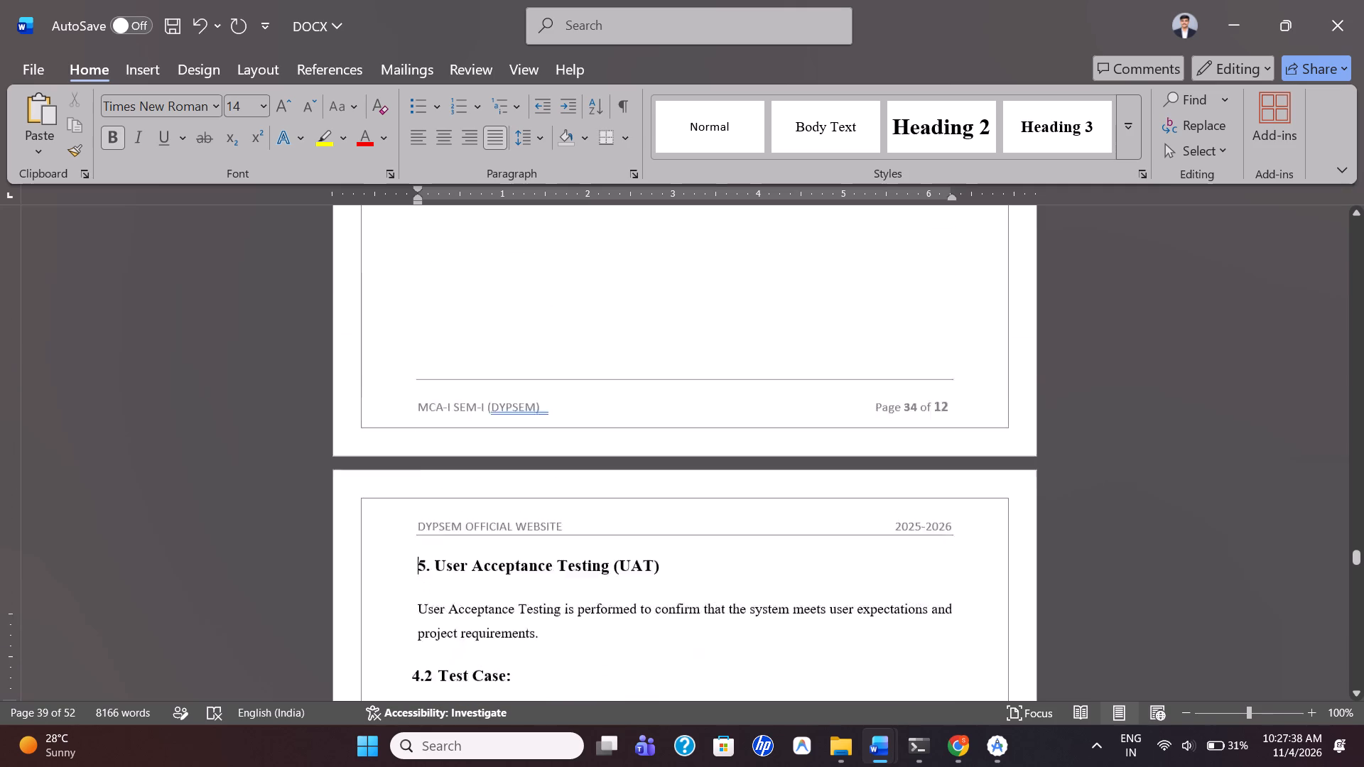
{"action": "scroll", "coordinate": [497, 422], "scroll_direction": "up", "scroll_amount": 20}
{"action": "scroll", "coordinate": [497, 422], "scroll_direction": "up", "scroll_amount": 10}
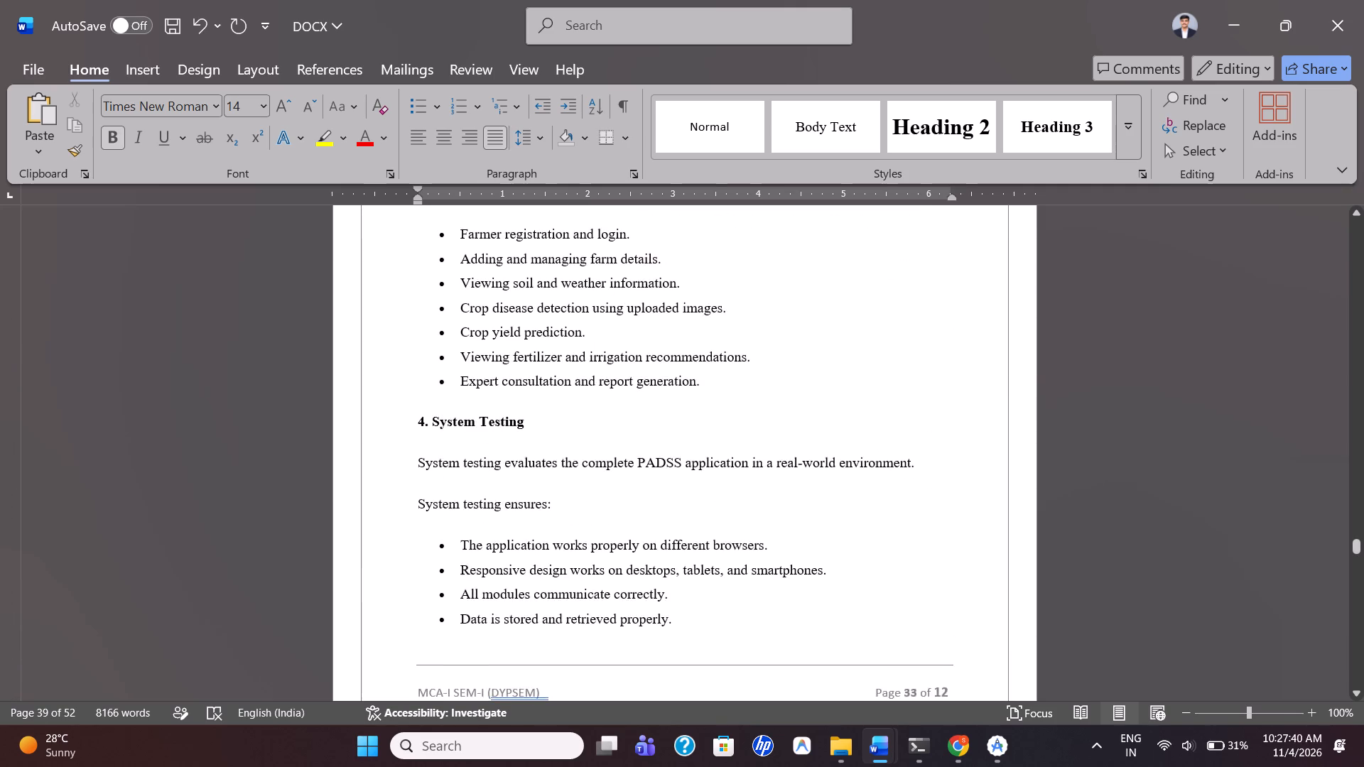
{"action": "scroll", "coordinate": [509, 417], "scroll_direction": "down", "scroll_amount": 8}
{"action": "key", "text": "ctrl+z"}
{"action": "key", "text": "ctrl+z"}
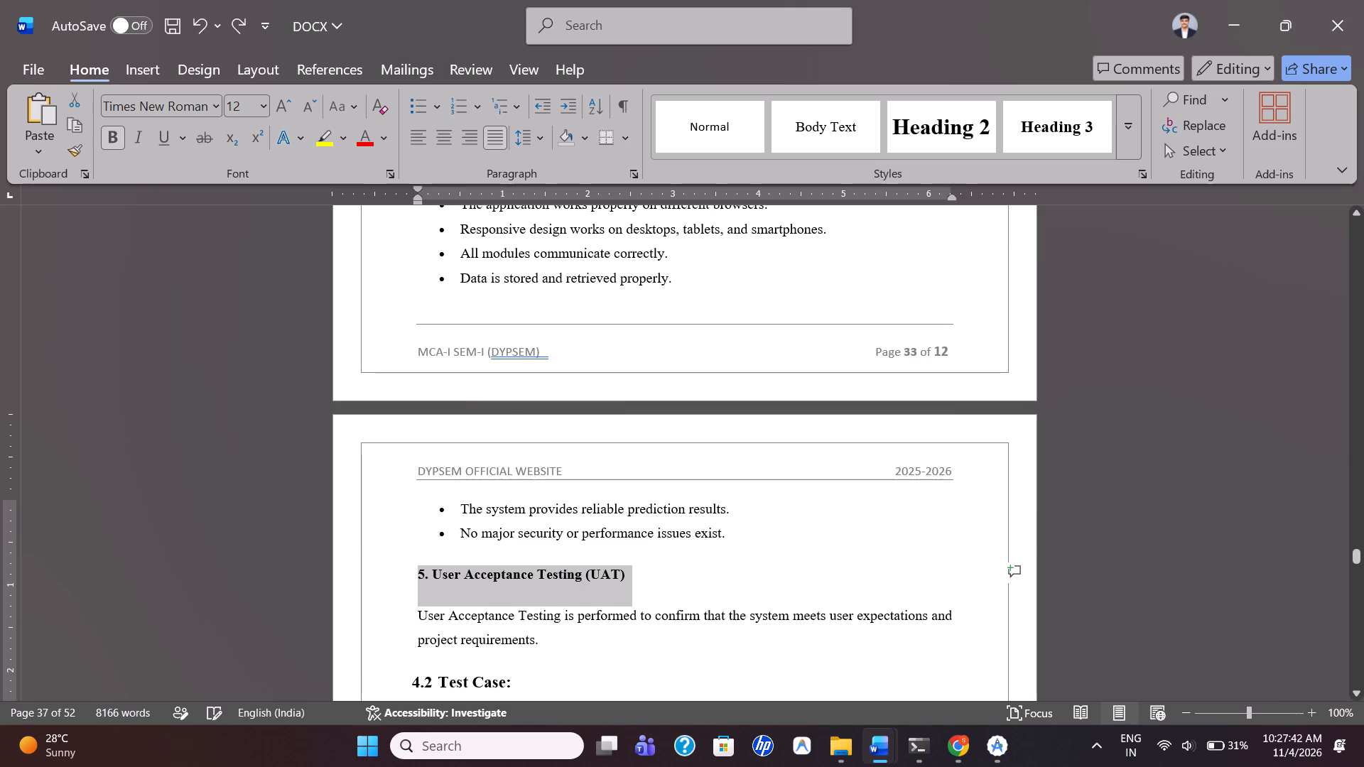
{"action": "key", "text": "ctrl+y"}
Insert empty paragraphs after the User Acceptance Testing paragraph to push the "4.2 Test Case:" heading to the top of the following page.
{"action": "scroll", "coordinate": [536, 435], "scroll_direction": "down", "scroll_amount": 6}
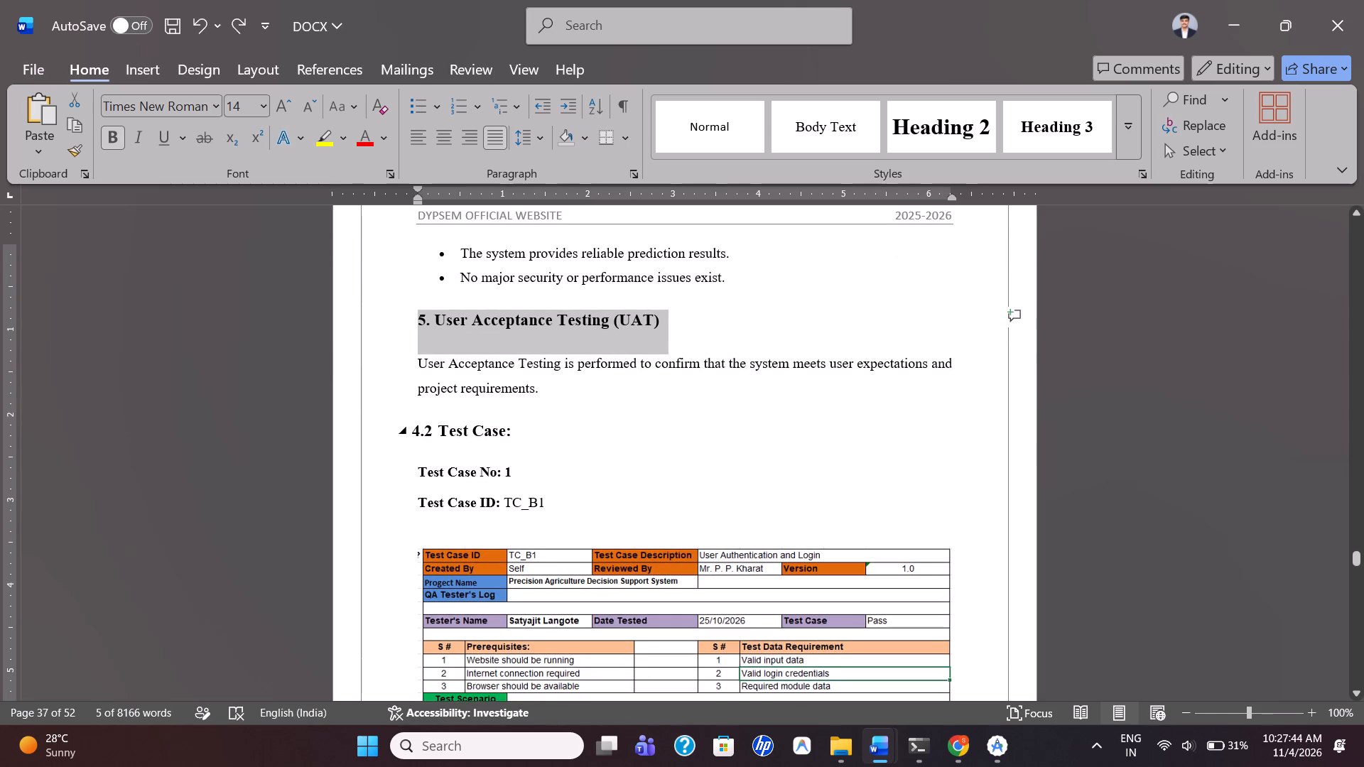
{"action": "left_click", "coordinate": [495, 417]}
{"action": "left_click", "coordinate": [553, 393]}
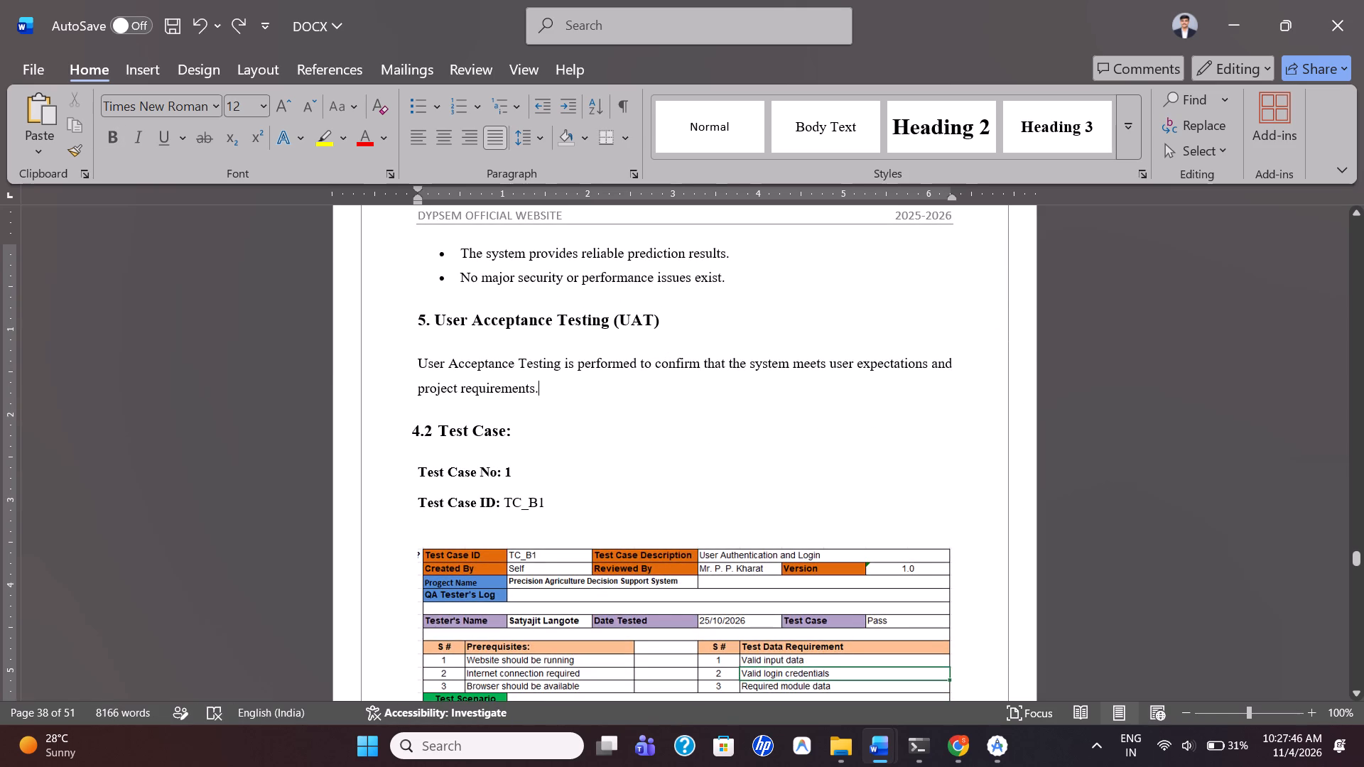
{"action": "key", "text": "Return"}
{"action": "key", "text": "Return"}
{"action": "key", "text": "Return"}
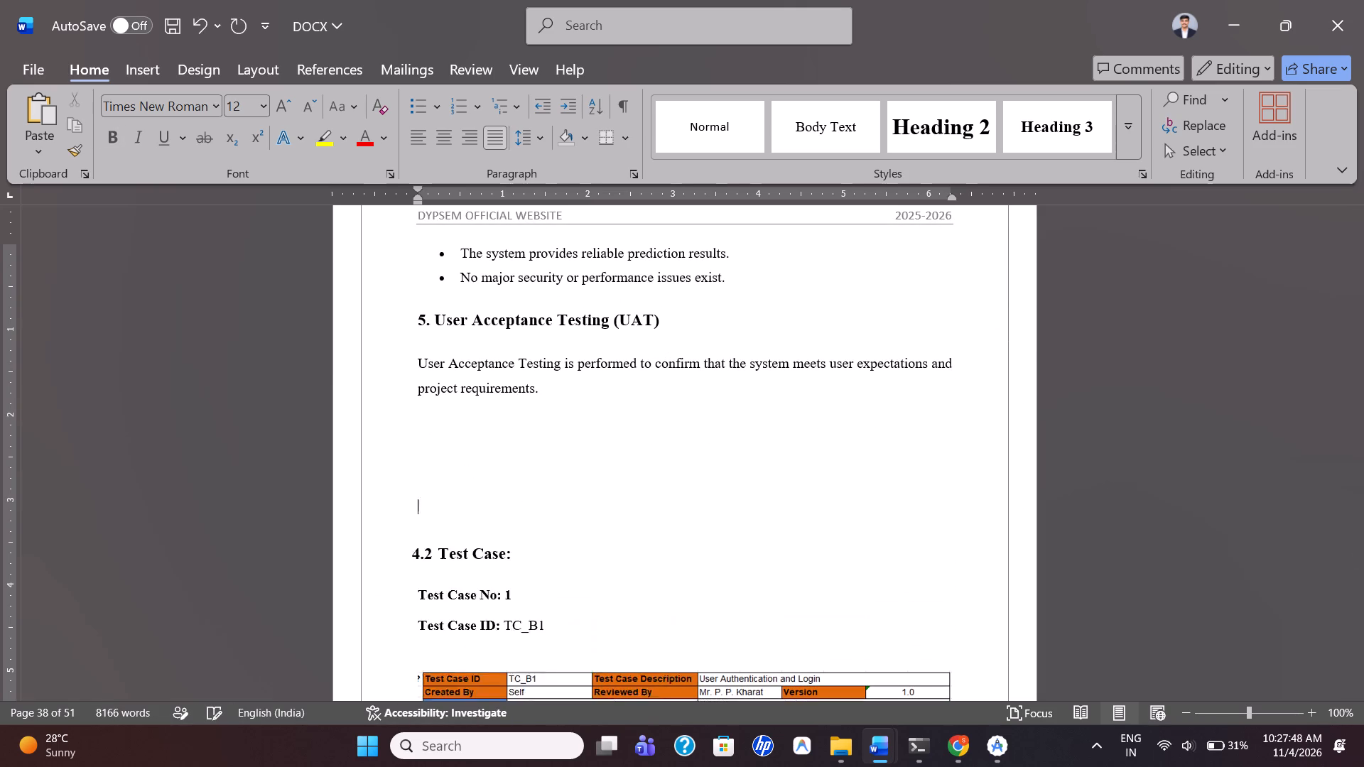
{"action": "key", "text": "Return"}
{"action": "key", "text": "Return"}
{"action": "key", "text": "Return"}
{"action": "key", "text": "Return"}
{"action": "key", "text": "Return"}
{"action": "key", "text": "Return"}
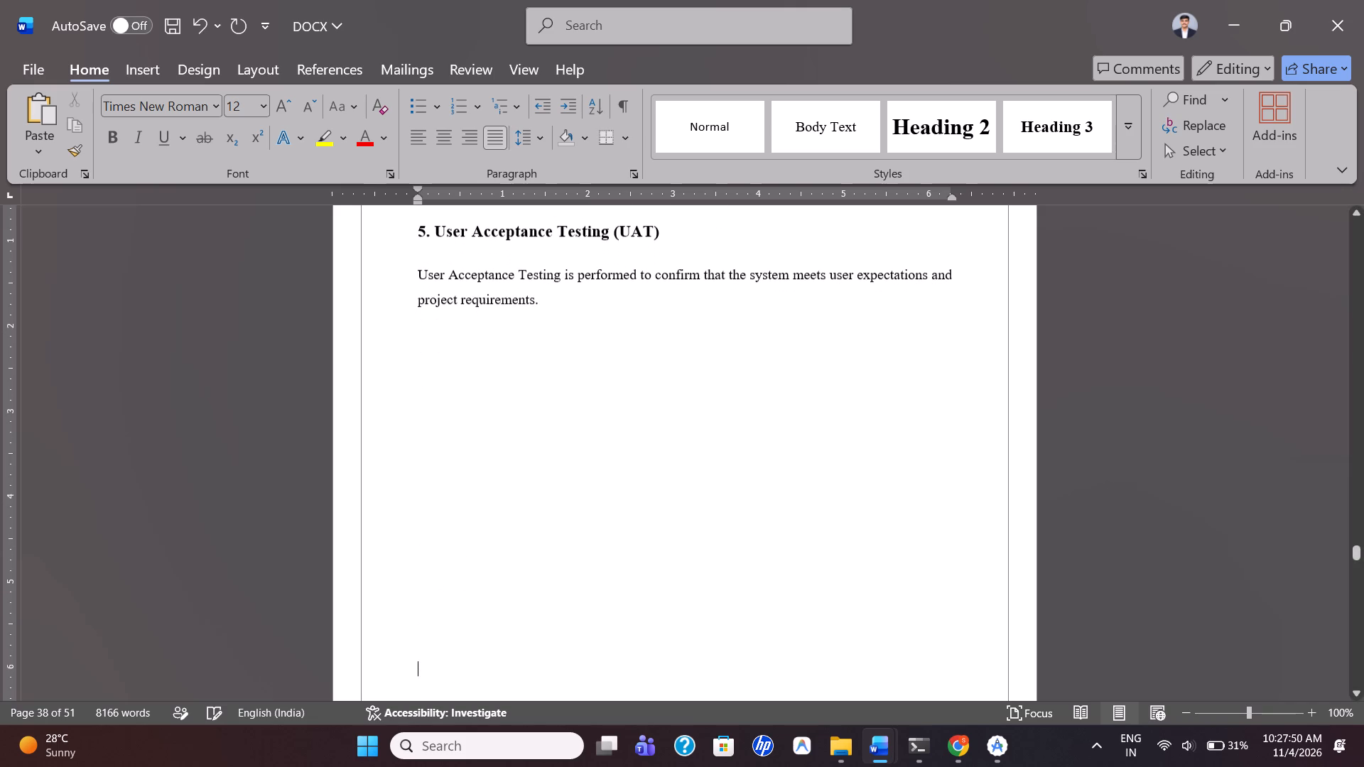
{"action": "scroll", "coordinate": [591, 360], "scroll_direction": "down", "scroll_amount": 6}
{"action": "key", "text": "Return"}
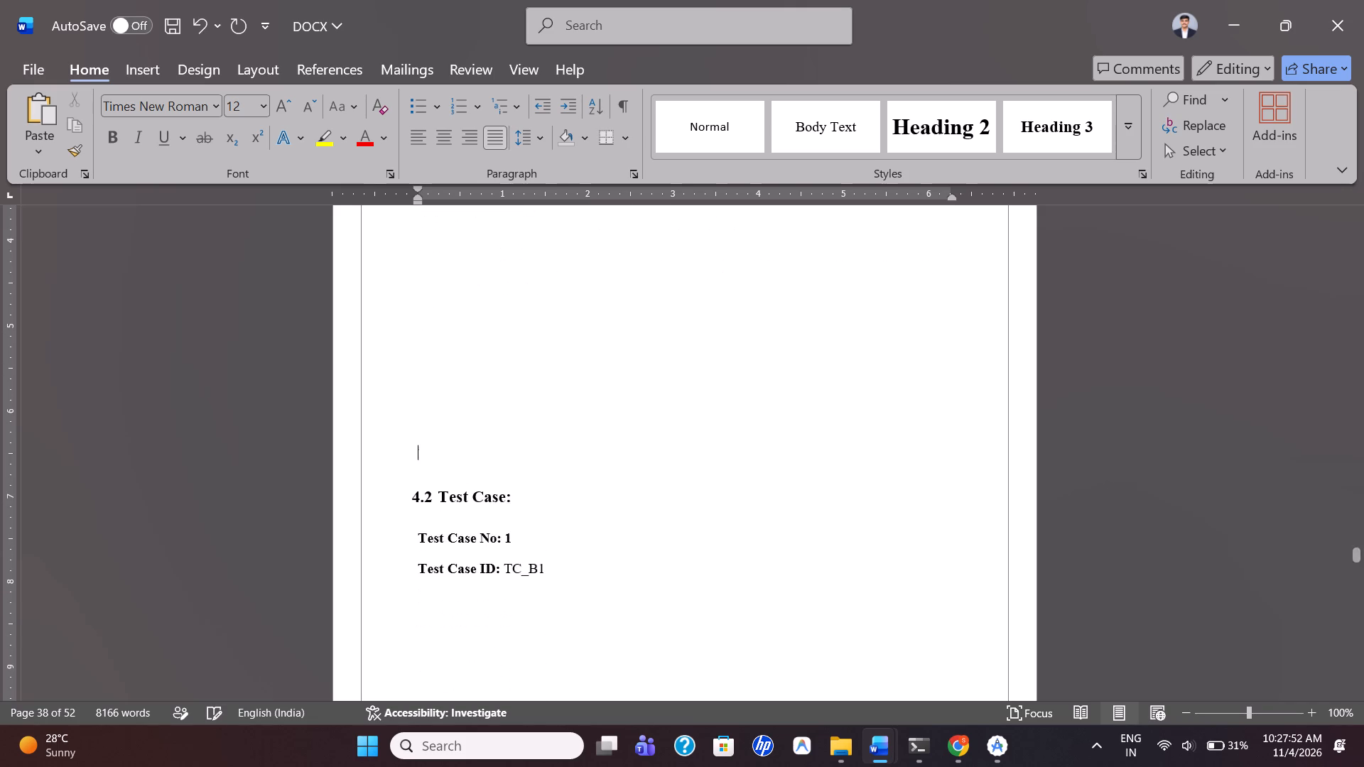
{"action": "key", "text": "Return"}
{"action": "key", "text": "Return"}
{"action": "key", "text": "Return"}
{"action": "key", "text": "Return"}
{"action": "key", "text": "Return"}
{"action": "key", "text": "Return"}
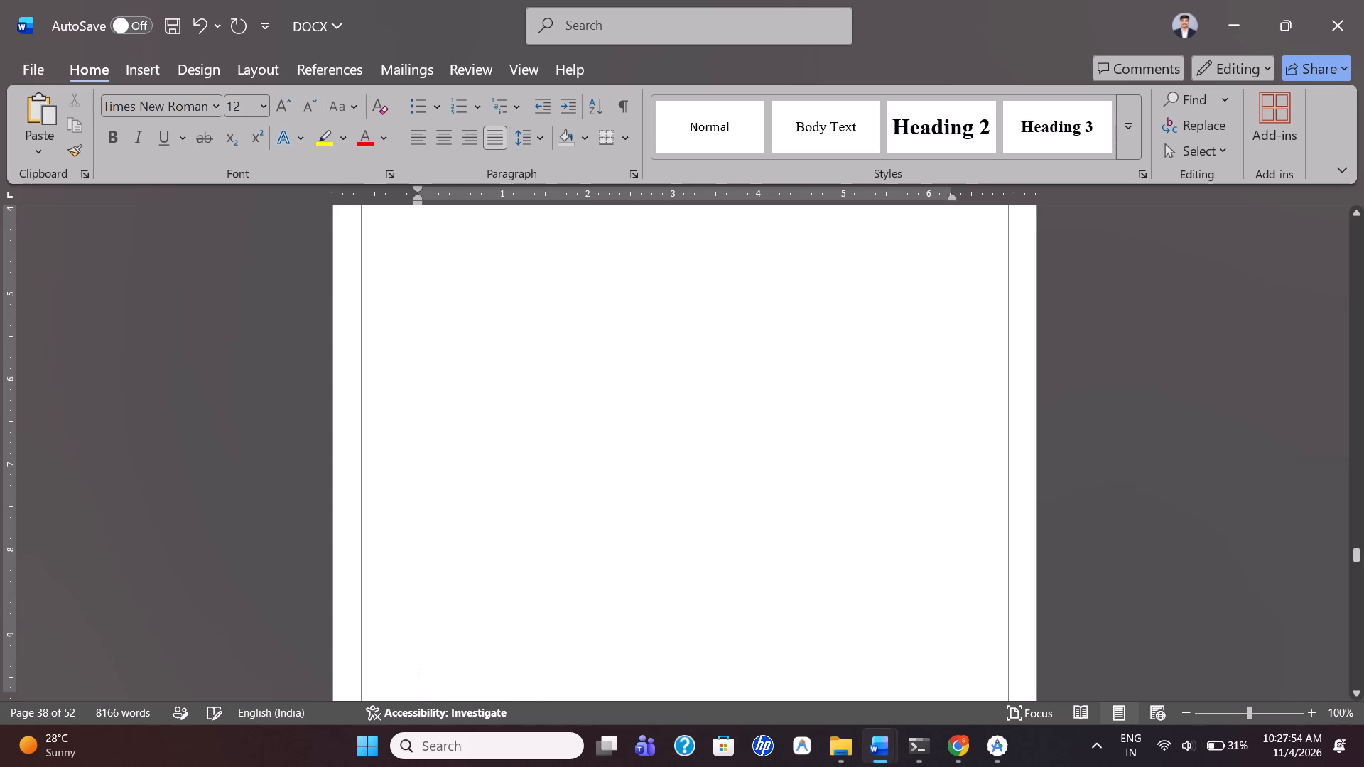
{"action": "scroll", "coordinate": [615, 305], "scroll_direction": "down", "scroll_amount": 5}
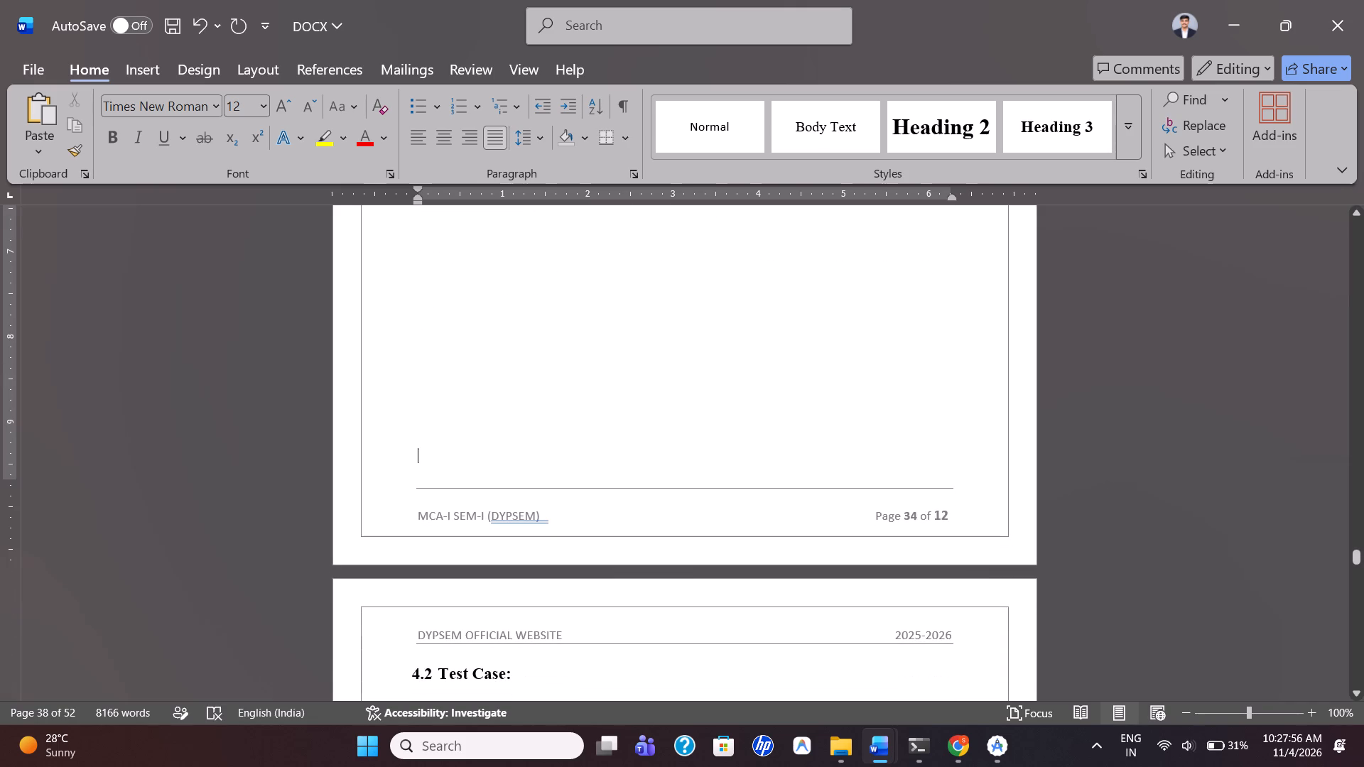
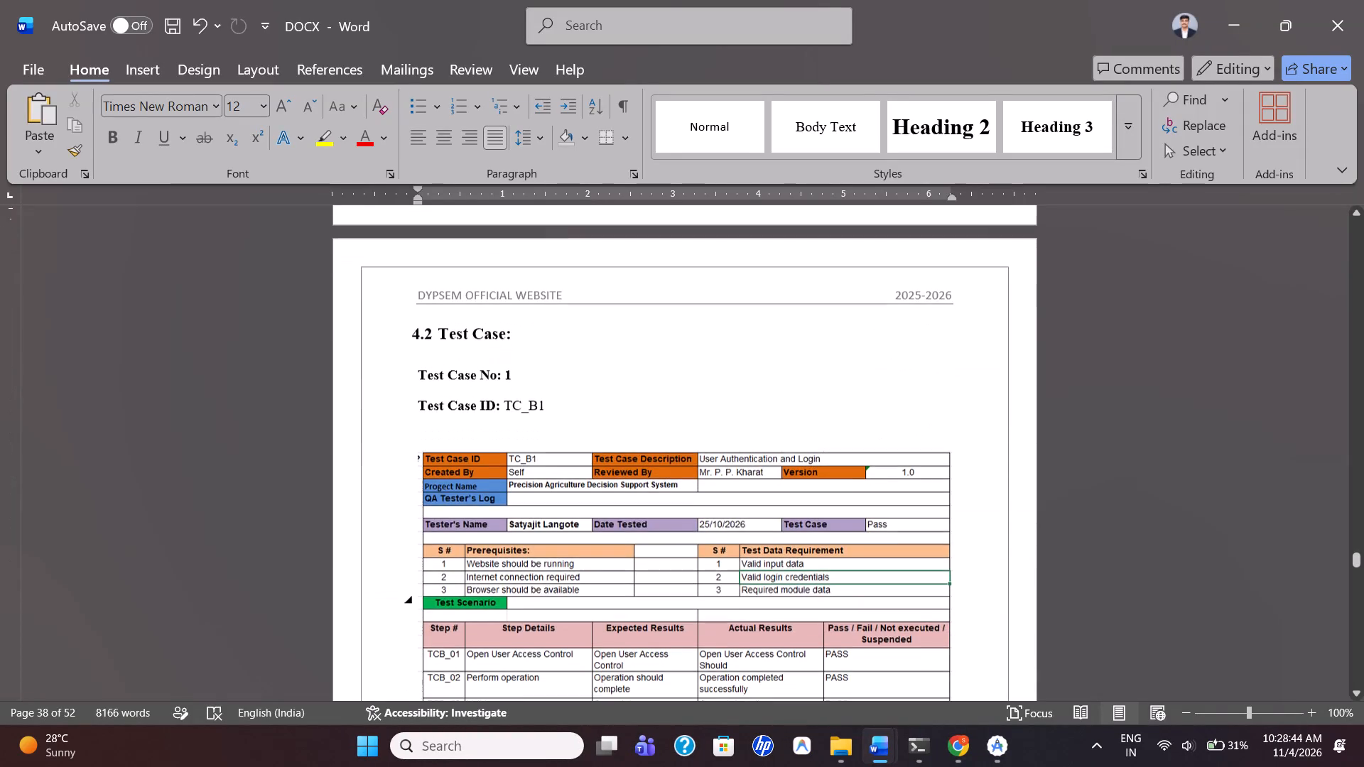
Go back through the DOCX report from the "4.2 Test Case:" page to its cover page.
{"action": "scroll", "coordinate": [694, 499], "scroll_direction": "up", "scroll_amount": 7}
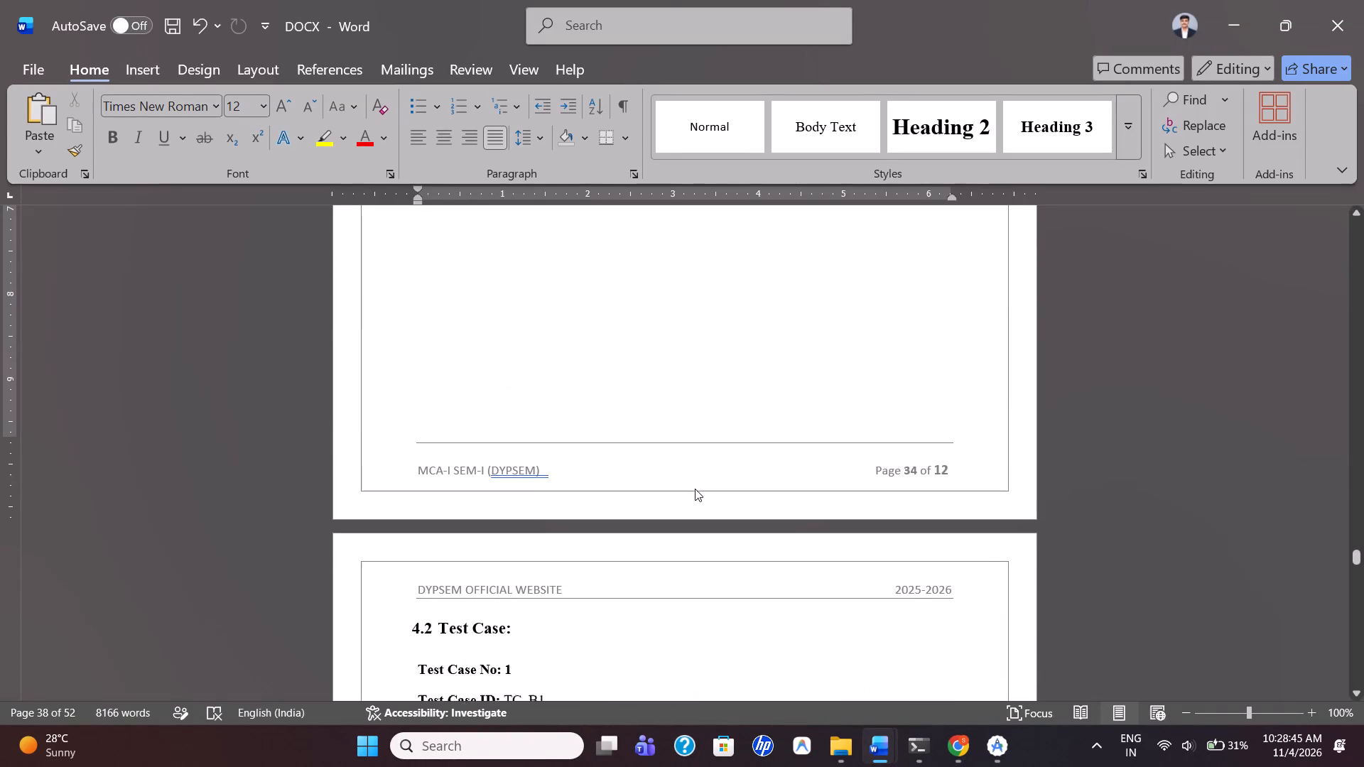
{"action": "scroll", "coordinate": [747, 465], "scroll_direction": "up", "scroll_amount": 6}
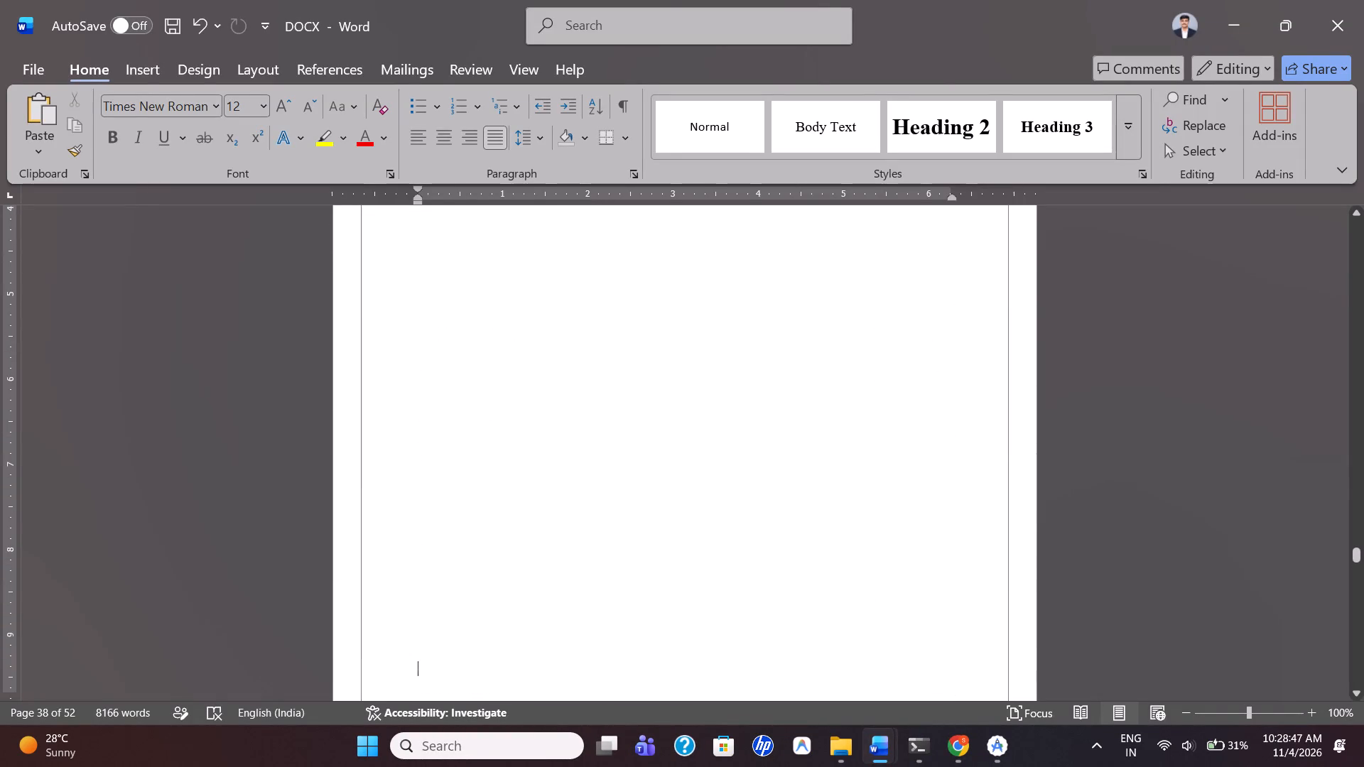
{"action": "scroll", "coordinate": [747, 467], "scroll_direction": "up", "scroll_amount": 6}
{"action": "scroll", "coordinate": [747, 466], "scroll_direction": "up", "scroll_amount": 20}
{"action": "scroll", "coordinate": [747, 466], "scroll_direction": "up", "scroll_amount": 3}
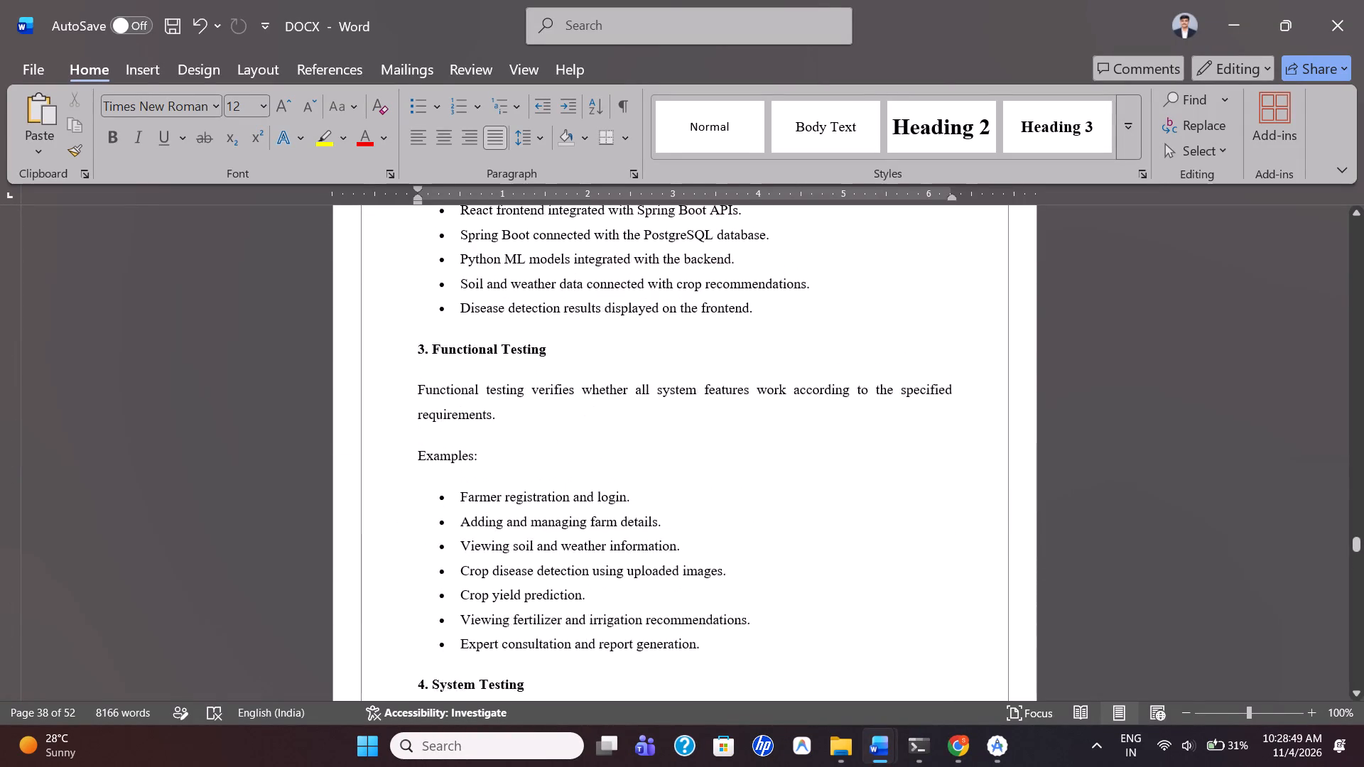
{"action": "scroll", "coordinate": [747, 466], "scroll_direction": "up", "scroll_amount": 20}
{"action": "scroll", "coordinate": [747, 466], "scroll_direction": "up", "scroll_amount": 20}
{"action": "scroll", "coordinate": [747, 466], "scroll_direction": "up", "scroll_amount": 20}
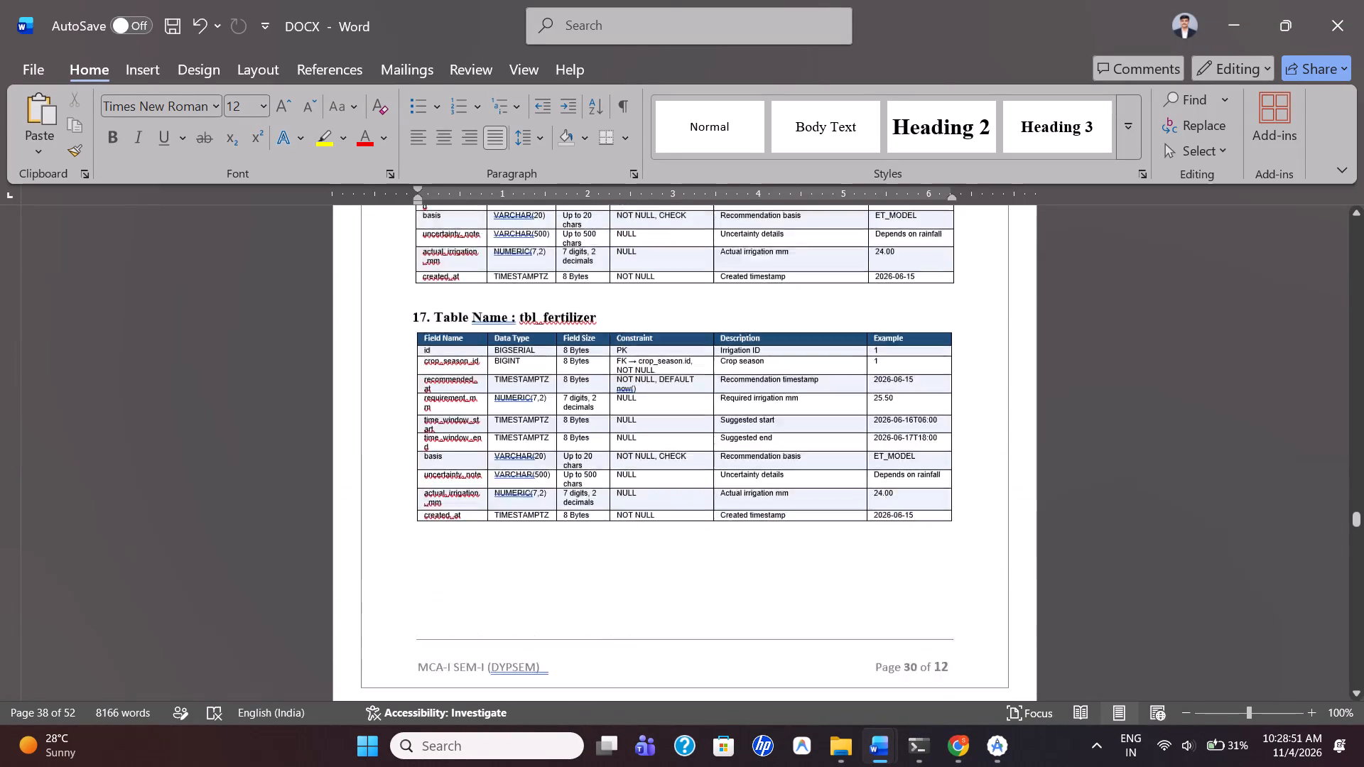
{"action": "scroll", "coordinate": [747, 467], "scroll_direction": "up", "scroll_amount": 20}
{"action": "scroll", "coordinate": [747, 467], "scroll_direction": "up", "scroll_amount": 20}
{"action": "scroll", "coordinate": [747, 467], "scroll_direction": "up", "scroll_amount": 20}
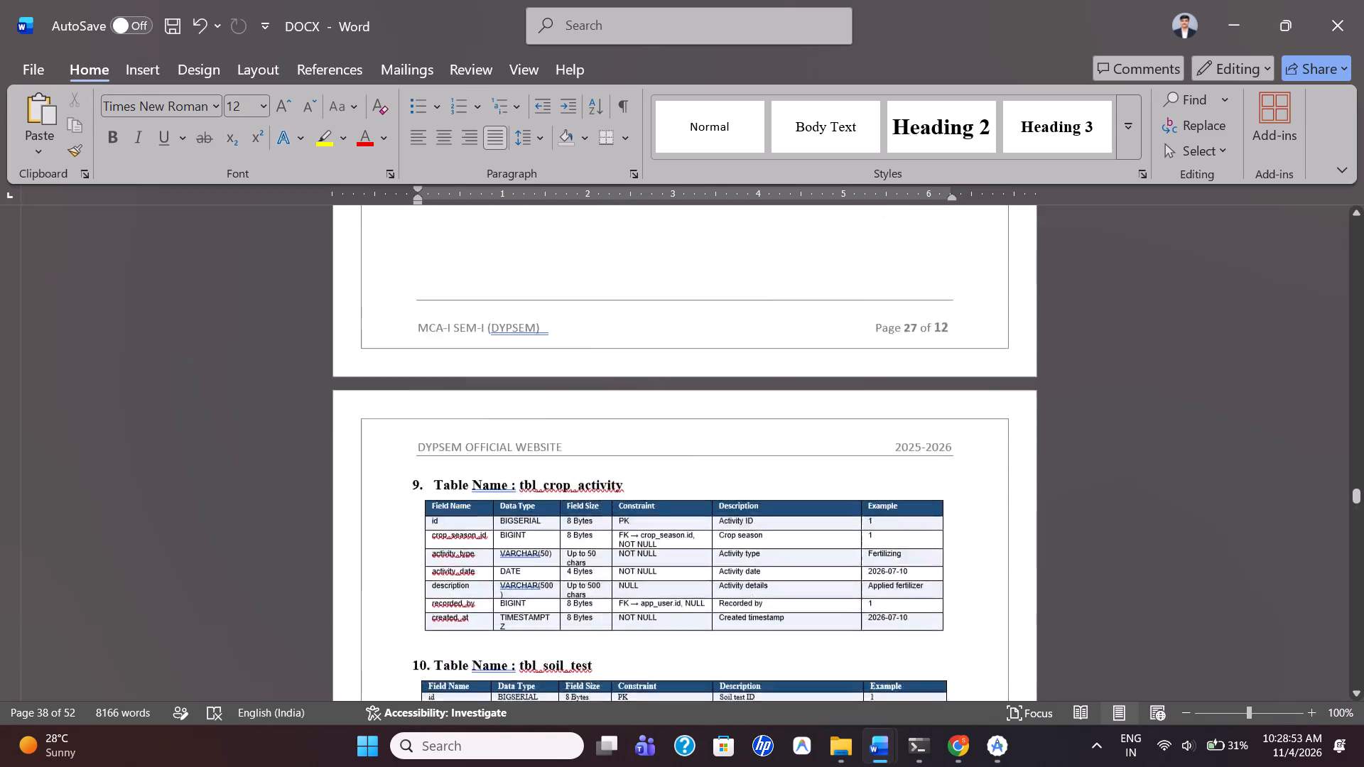
{"action": "left_click_drag", "start_coordinate": [1355, 499], "coordinate": [1348, 393]}
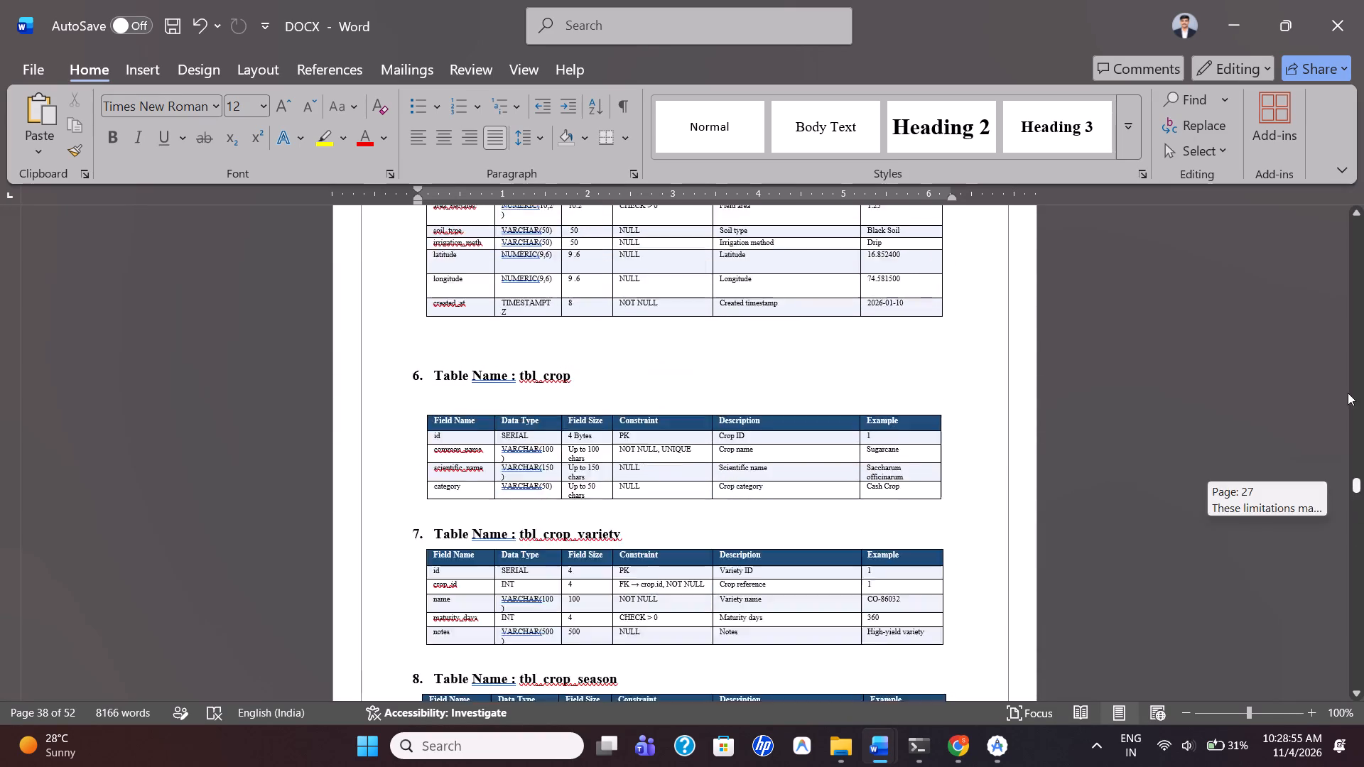
{"action": "left_click_drag", "start_coordinate": [1348, 393], "coordinate": [1358, 5]}
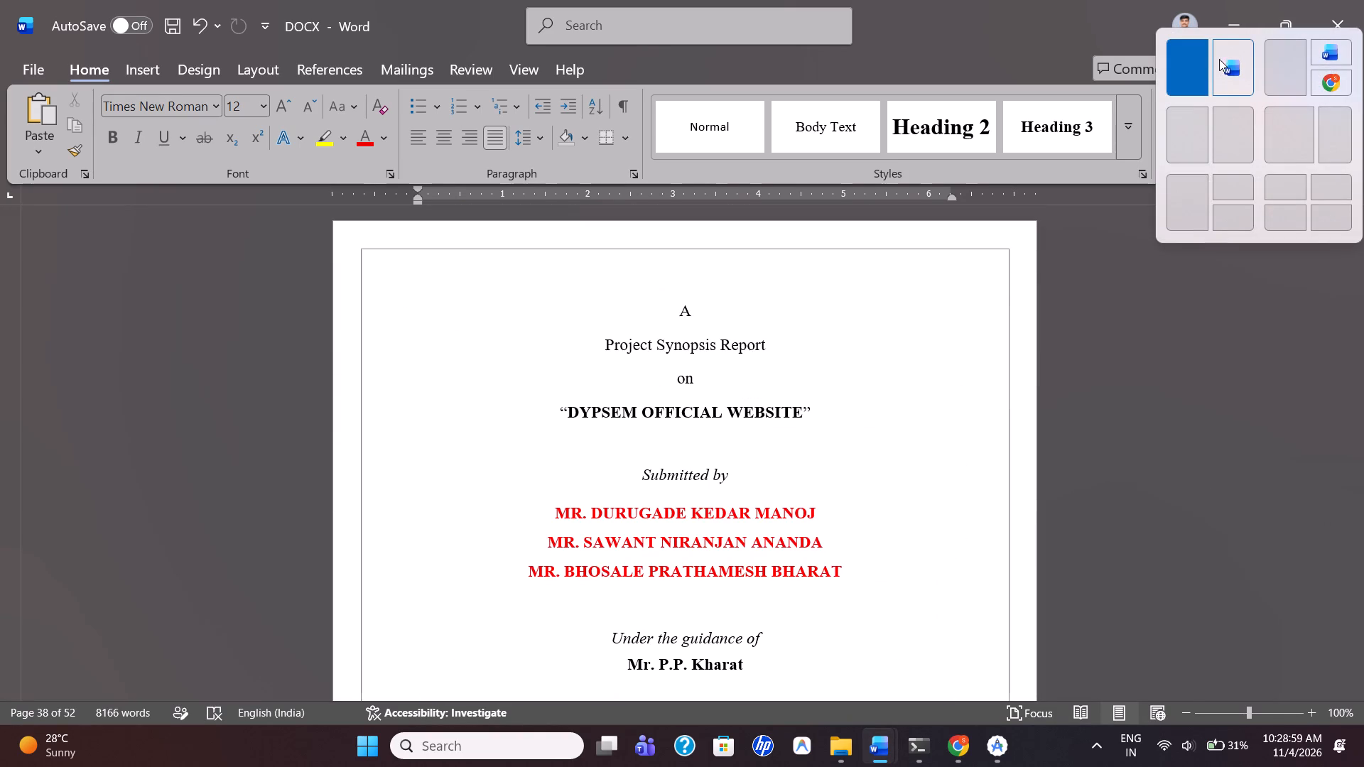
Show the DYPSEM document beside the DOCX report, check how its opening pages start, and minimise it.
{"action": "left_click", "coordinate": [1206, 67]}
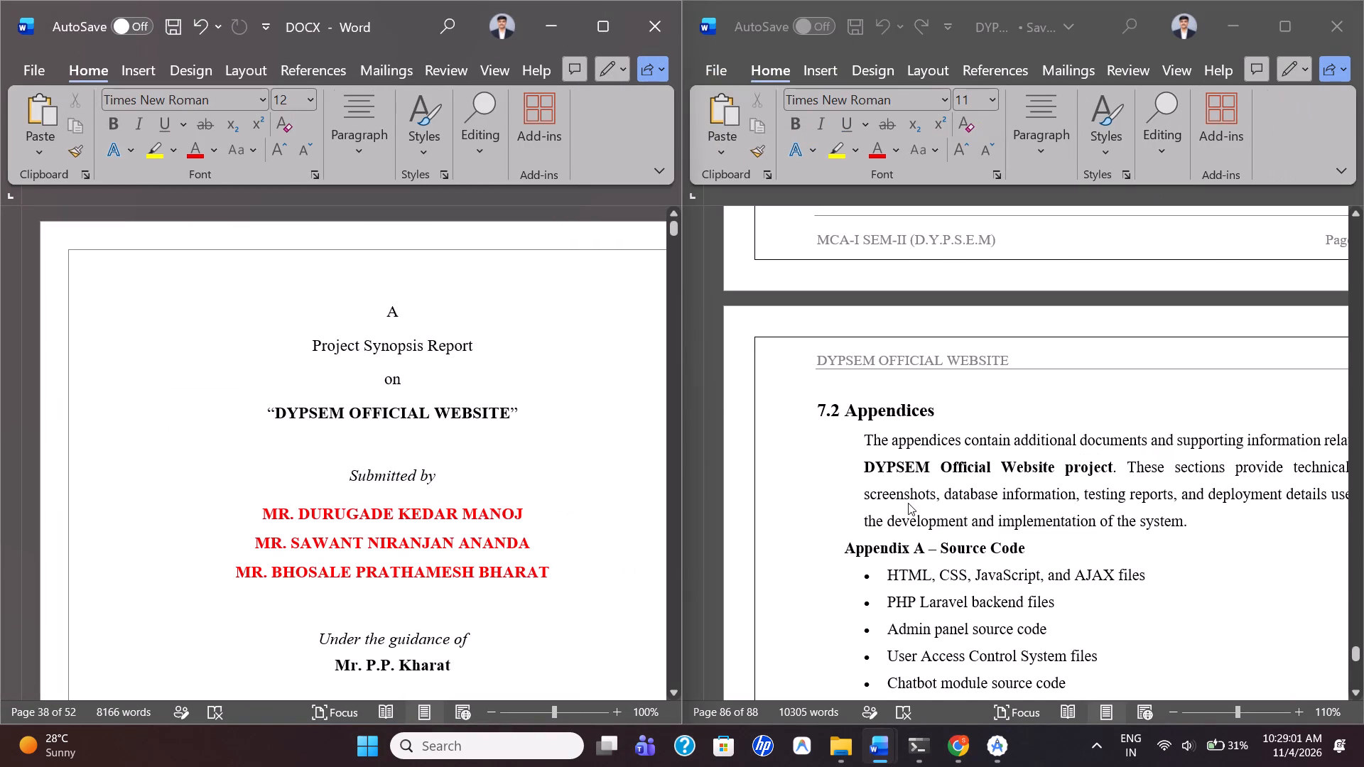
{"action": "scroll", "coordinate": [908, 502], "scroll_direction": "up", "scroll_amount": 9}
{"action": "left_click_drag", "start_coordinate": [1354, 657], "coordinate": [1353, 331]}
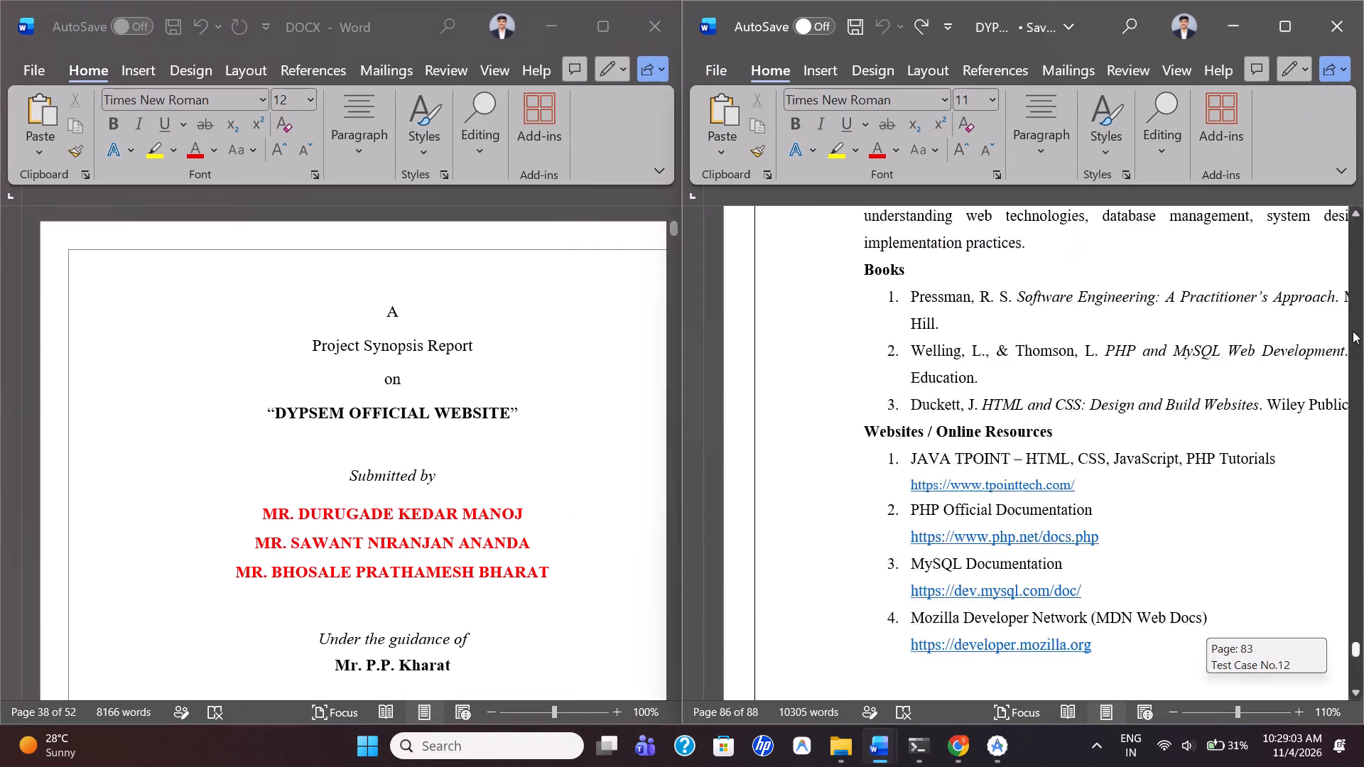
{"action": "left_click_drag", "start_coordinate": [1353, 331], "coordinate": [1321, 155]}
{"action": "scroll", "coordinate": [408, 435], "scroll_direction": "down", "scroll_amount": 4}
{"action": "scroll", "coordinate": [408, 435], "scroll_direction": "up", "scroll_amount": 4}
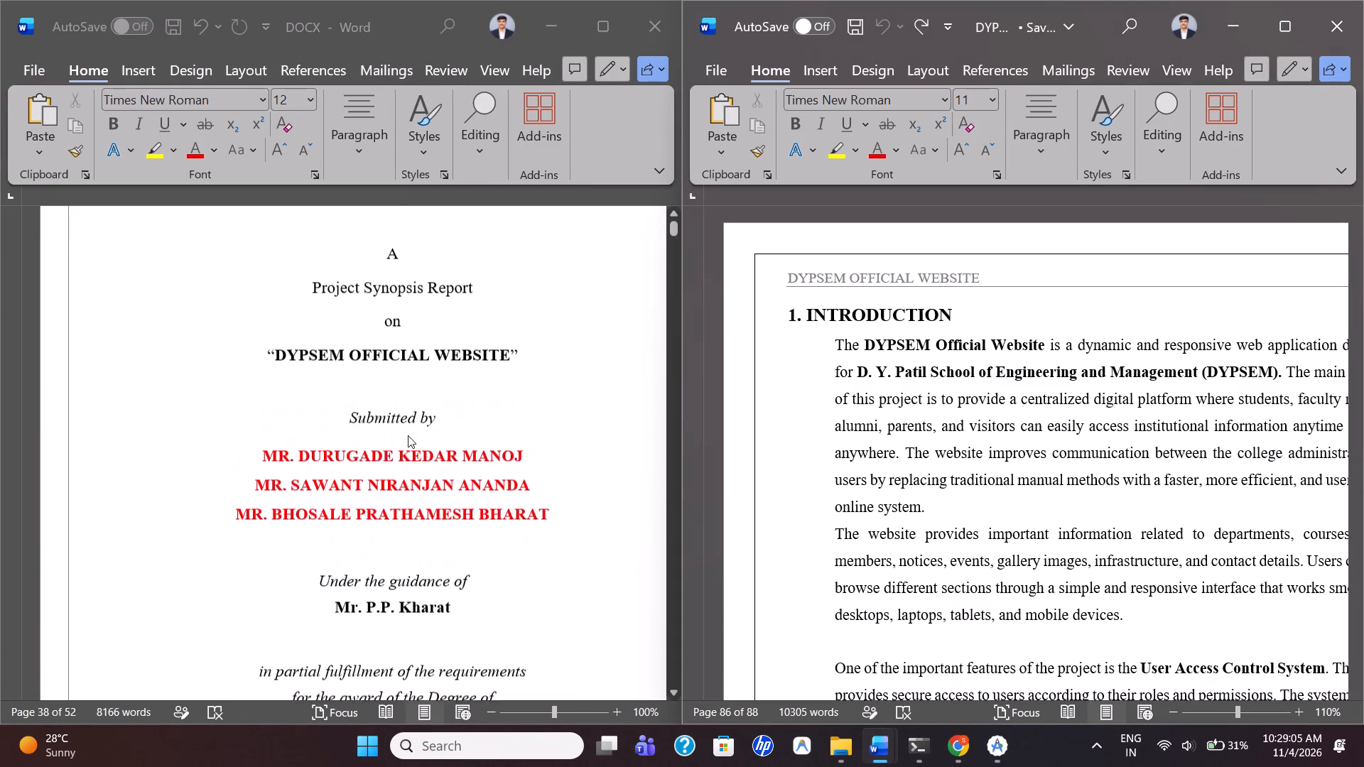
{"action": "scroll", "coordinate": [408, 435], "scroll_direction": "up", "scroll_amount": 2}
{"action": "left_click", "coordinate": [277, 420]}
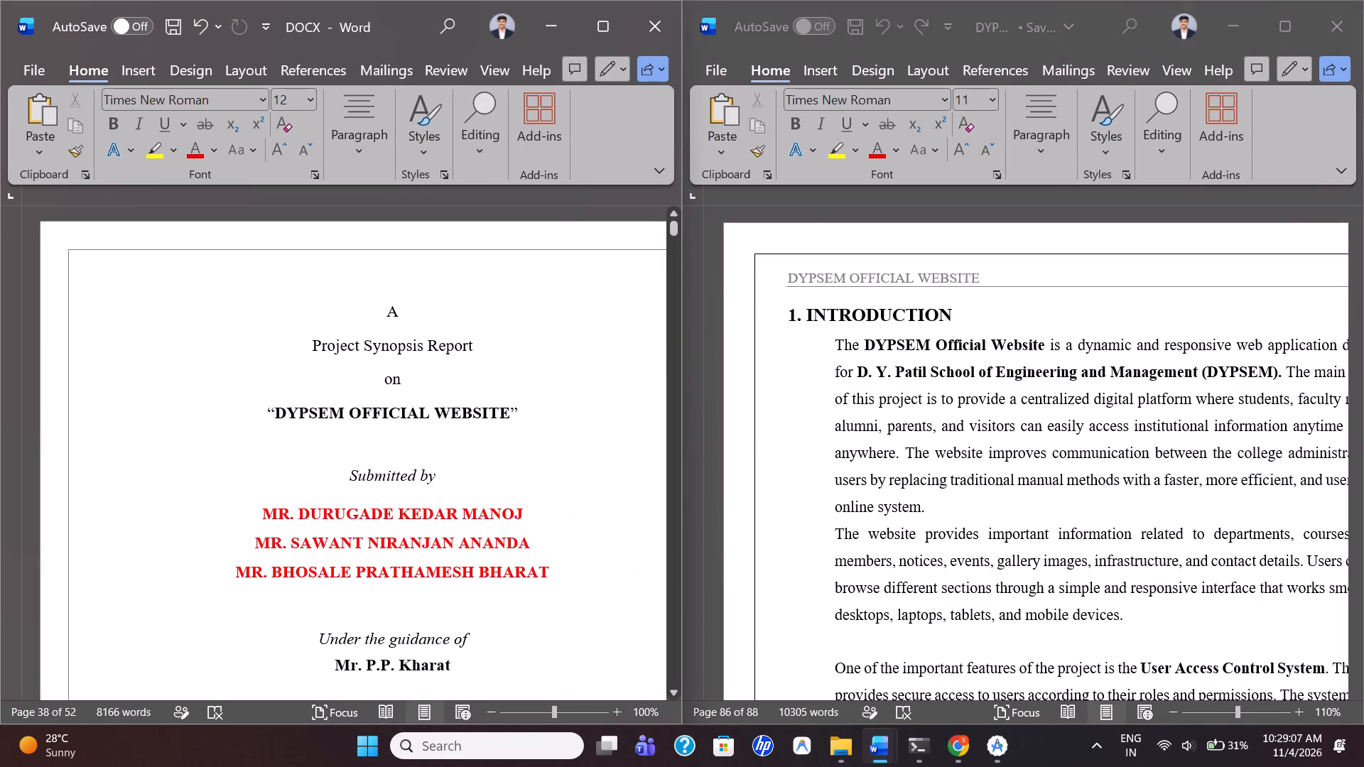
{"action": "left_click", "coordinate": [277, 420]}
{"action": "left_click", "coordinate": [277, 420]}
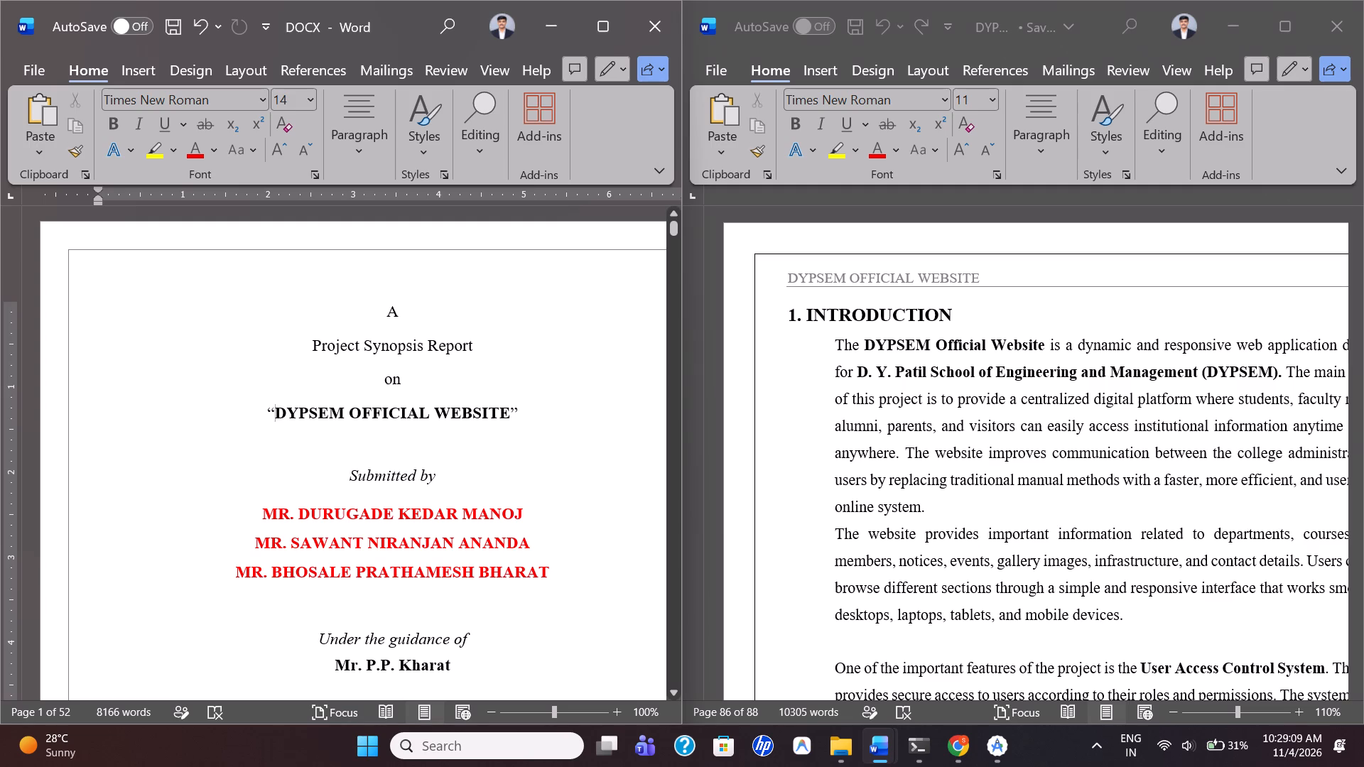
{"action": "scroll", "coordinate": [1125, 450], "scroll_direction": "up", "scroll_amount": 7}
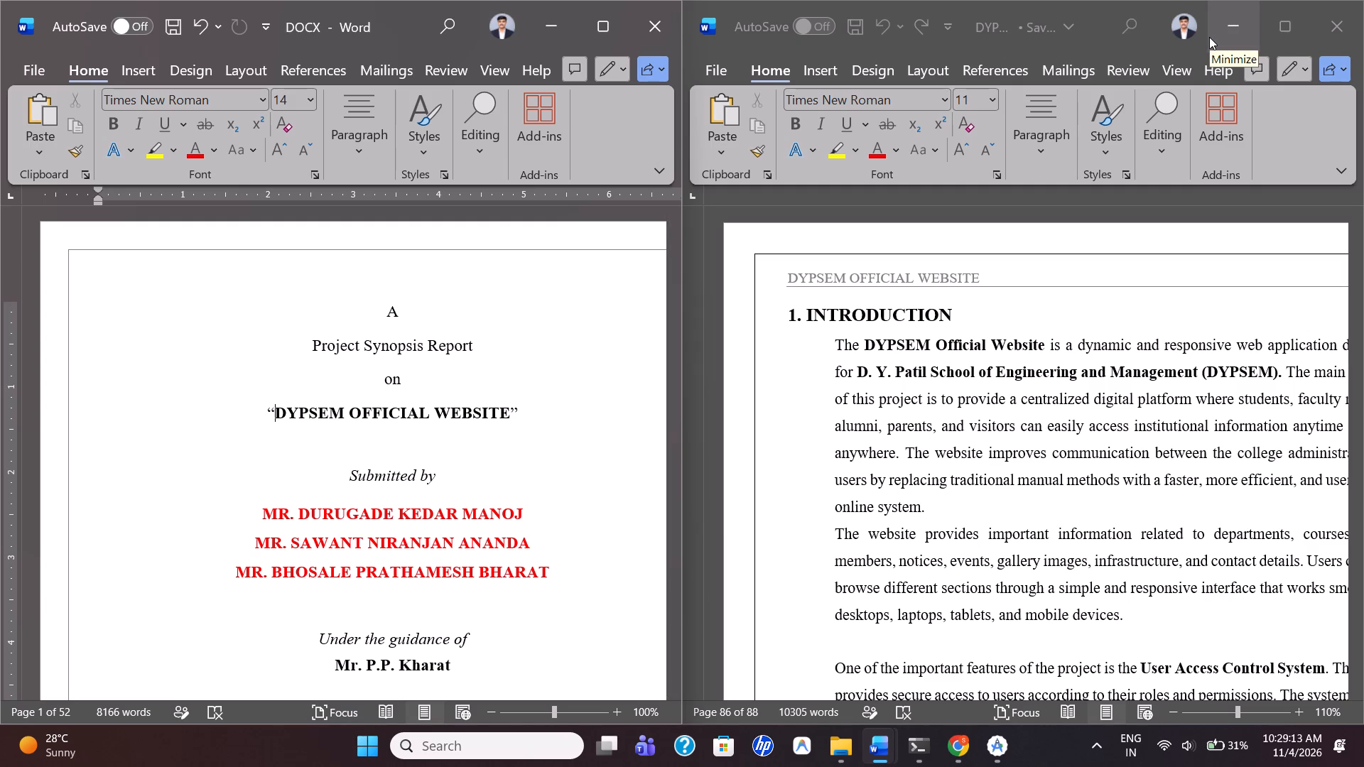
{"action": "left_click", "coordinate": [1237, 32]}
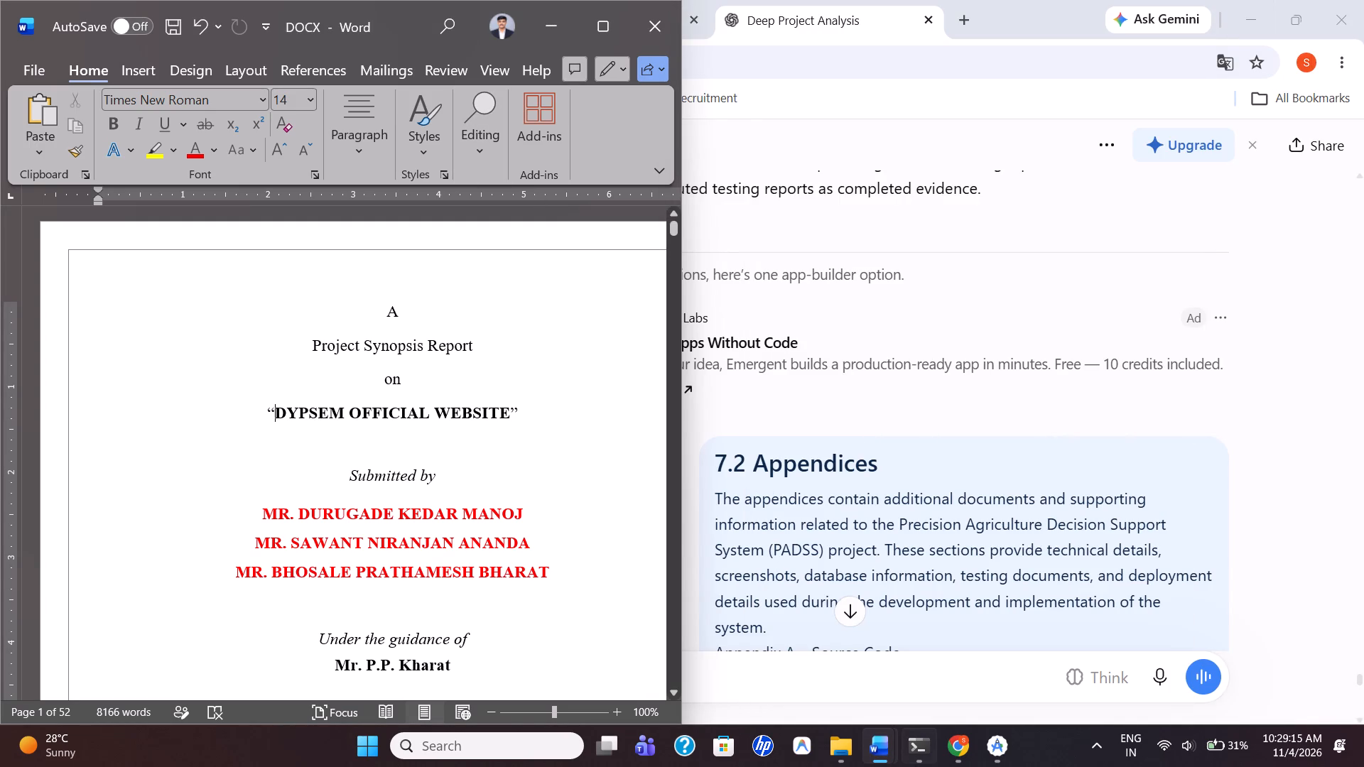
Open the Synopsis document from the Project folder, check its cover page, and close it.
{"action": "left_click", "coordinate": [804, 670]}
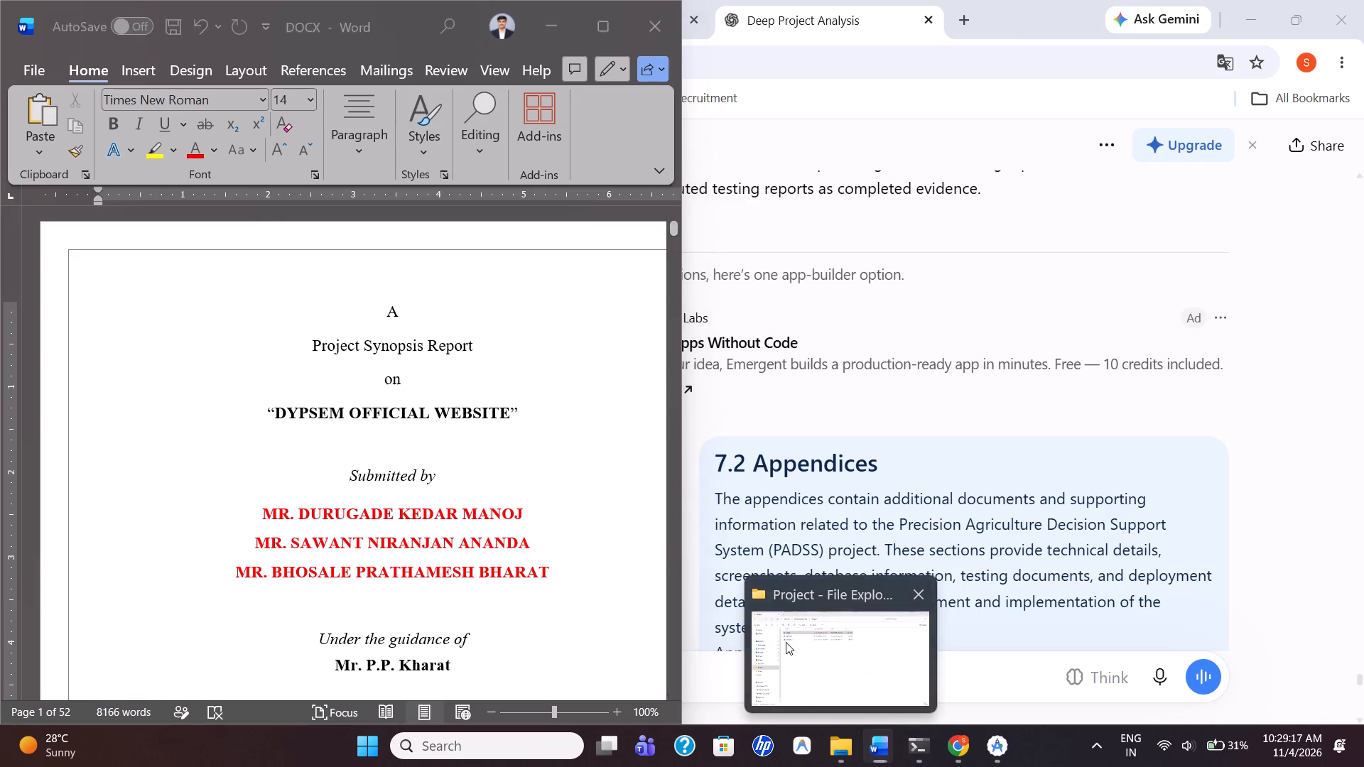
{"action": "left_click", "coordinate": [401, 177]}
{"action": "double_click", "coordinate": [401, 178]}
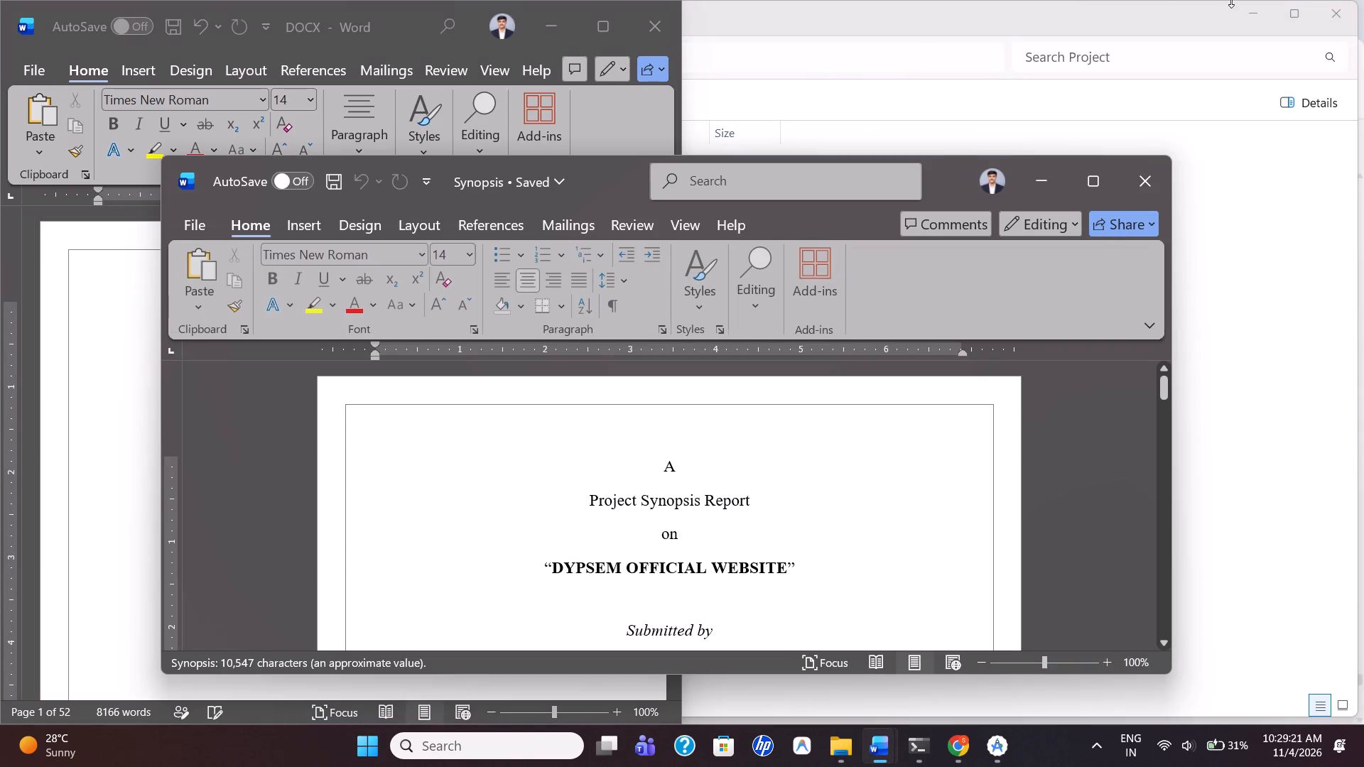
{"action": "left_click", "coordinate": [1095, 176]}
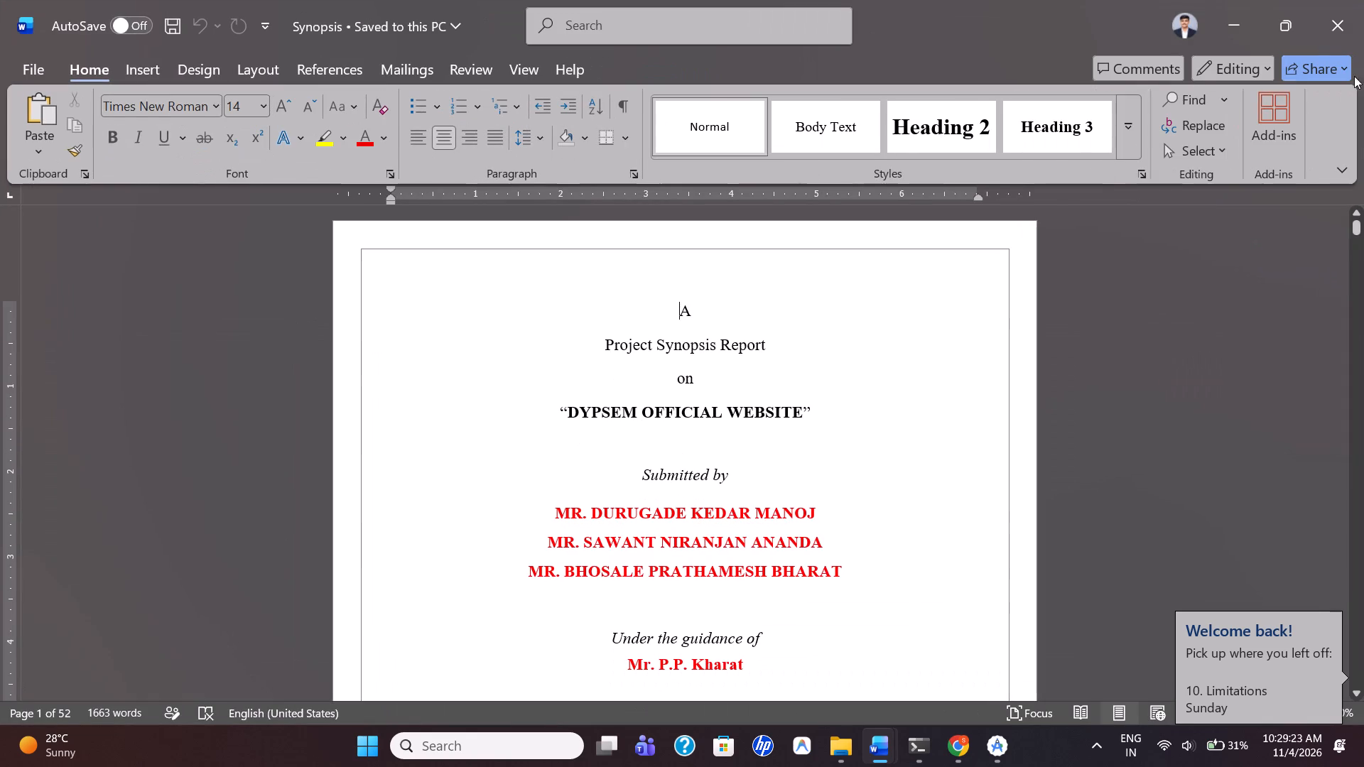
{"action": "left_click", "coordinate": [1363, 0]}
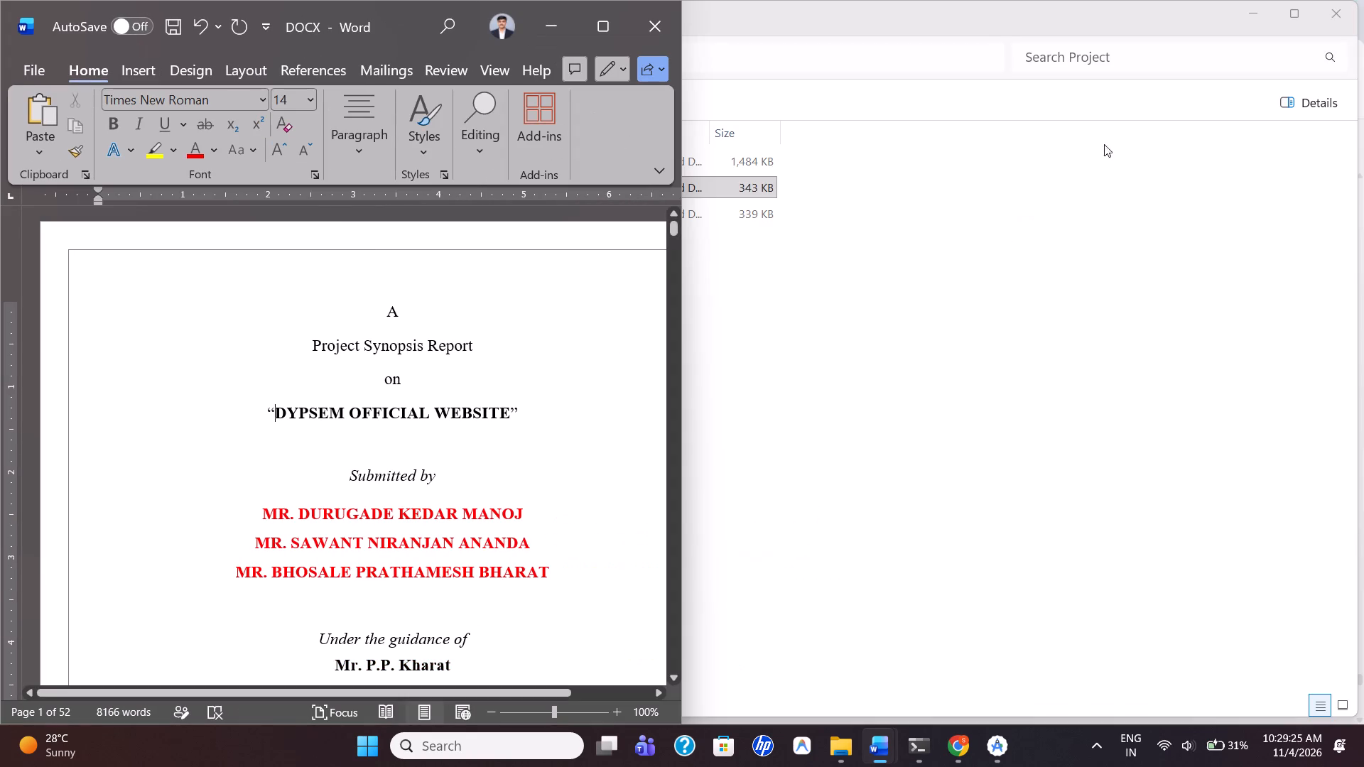
Open the Synopsis1 document from the Project folder and arrange it side by side with the DOCX report.
{"action": "left_click", "coordinate": [851, 741]}
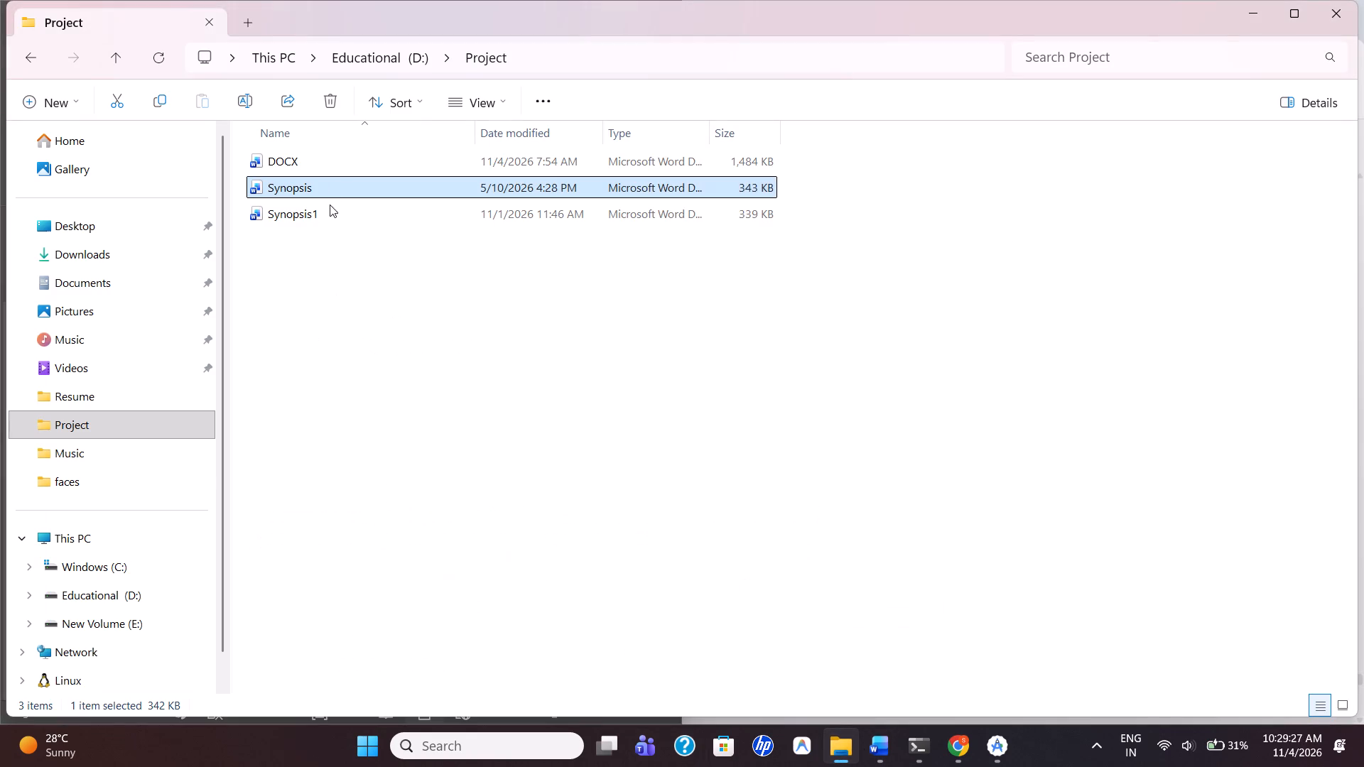
{"action": "triple_click", "coordinate": [325, 219]}
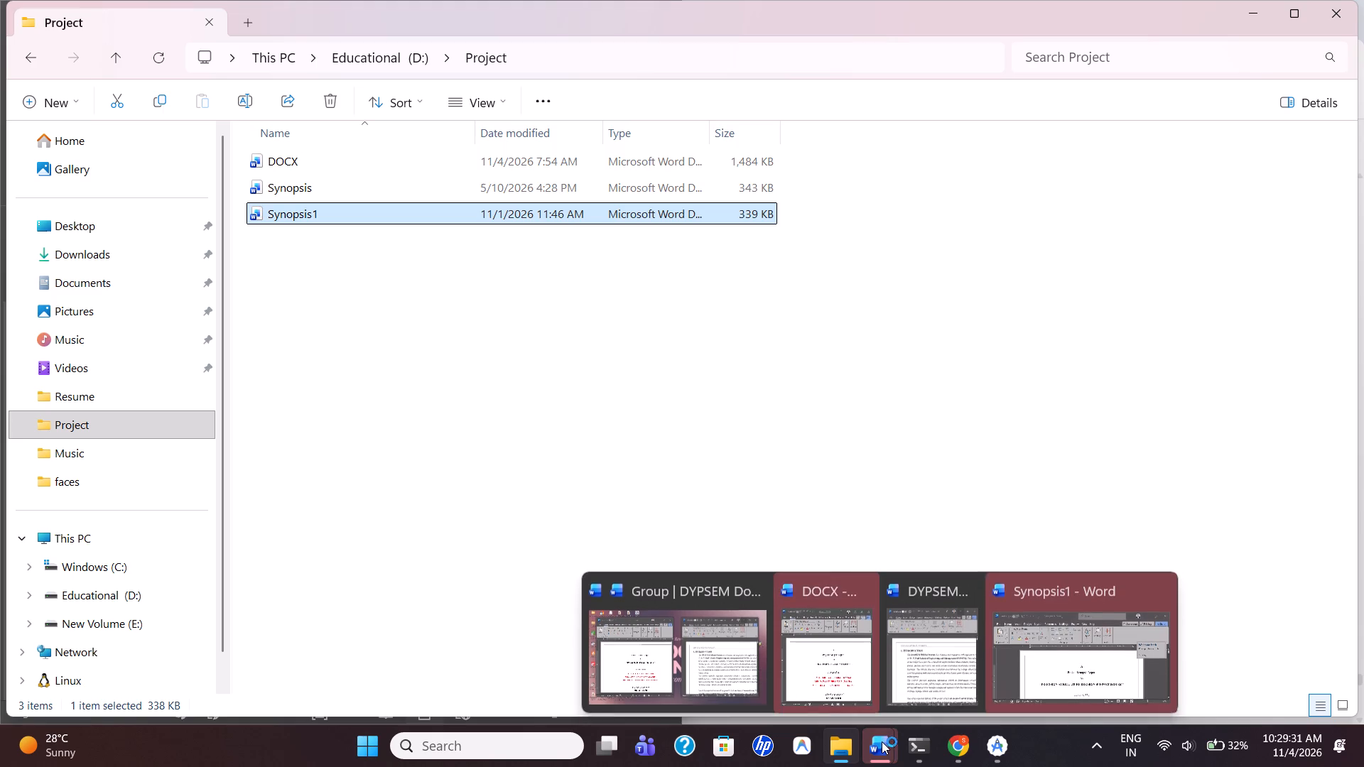
{"action": "left_click", "coordinate": [850, 658]}
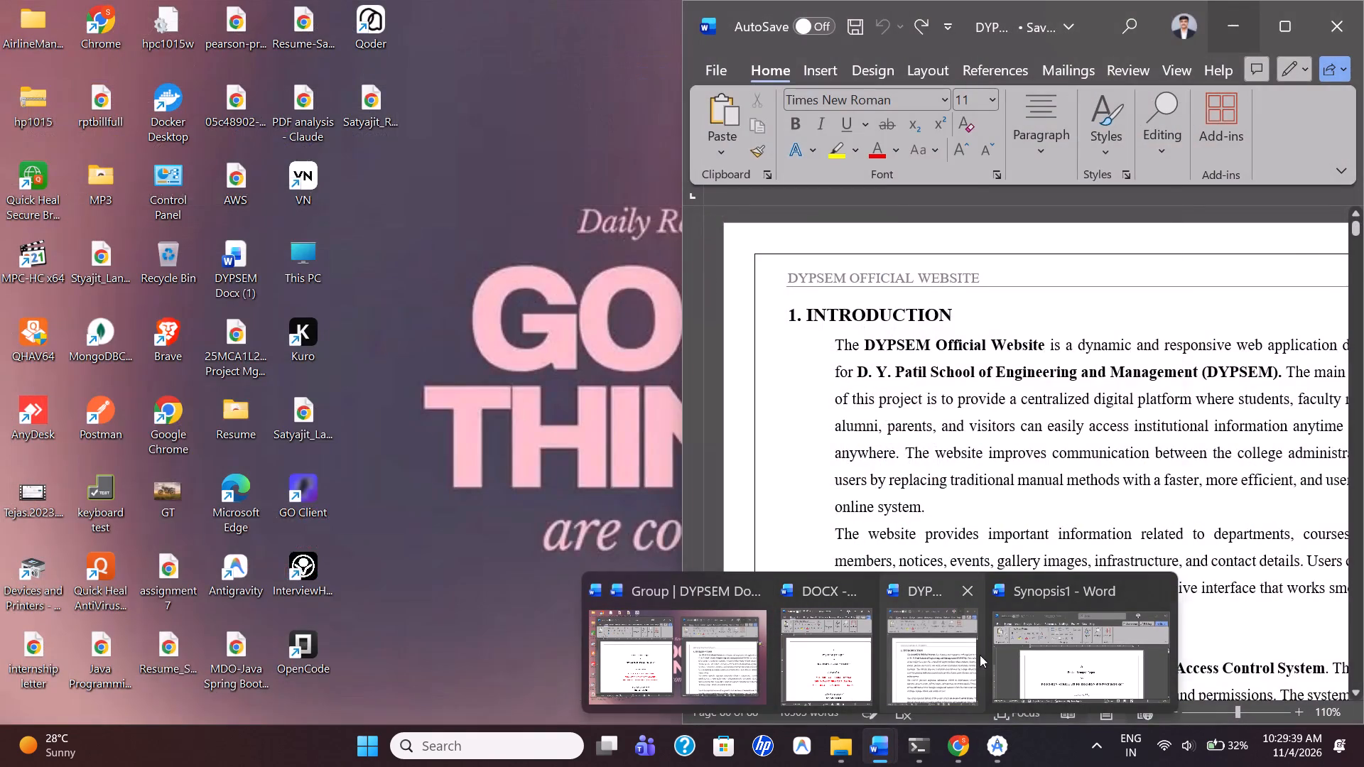
{"action": "left_click", "coordinate": [1061, 651]}
{"action": "scroll", "coordinate": [509, 551], "scroll_direction": "down", "scroll_amount": 3}
{"action": "scroll", "coordinate": [509, 551], "scroll_direction": "up", "scroll_amount": 2}
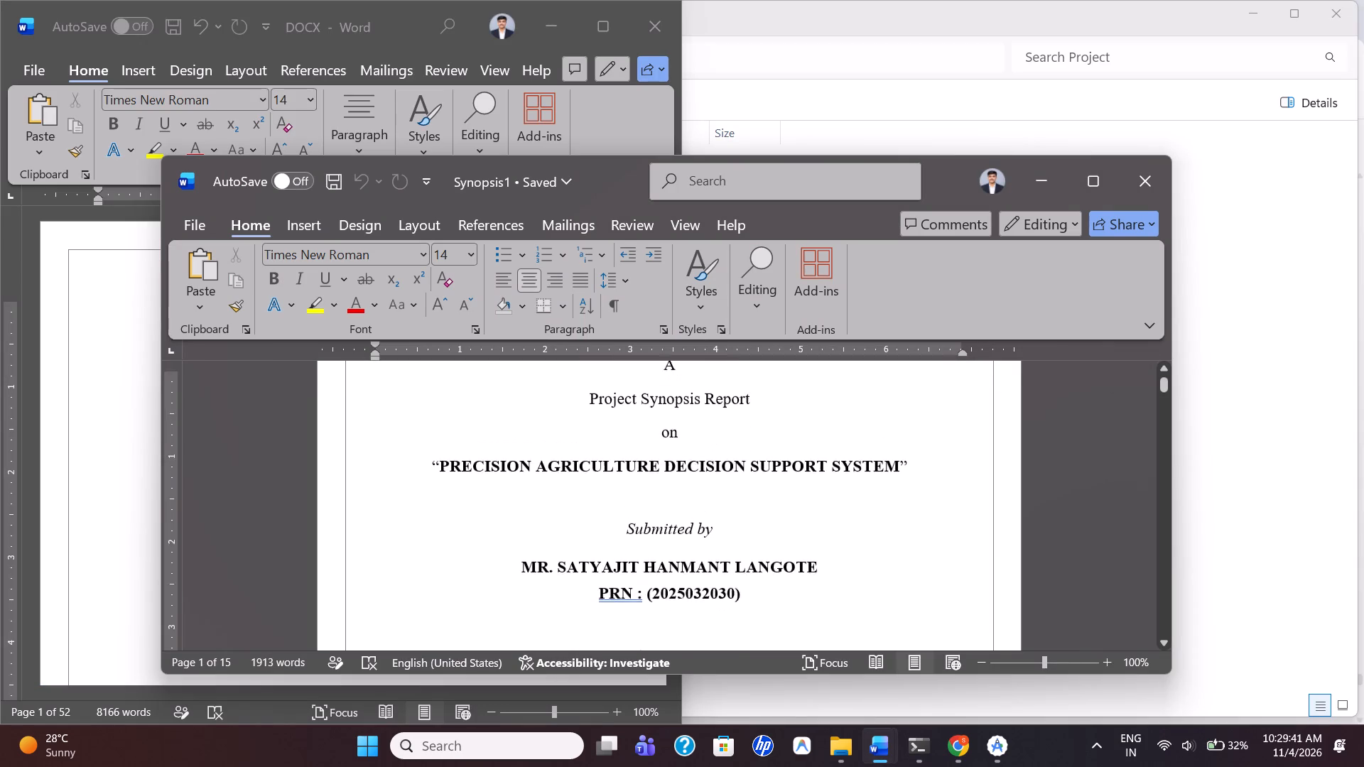
{"action": "scroll", "coordinate": [509, 551], "scroll_direction": "up", "scroll_amount": 2}
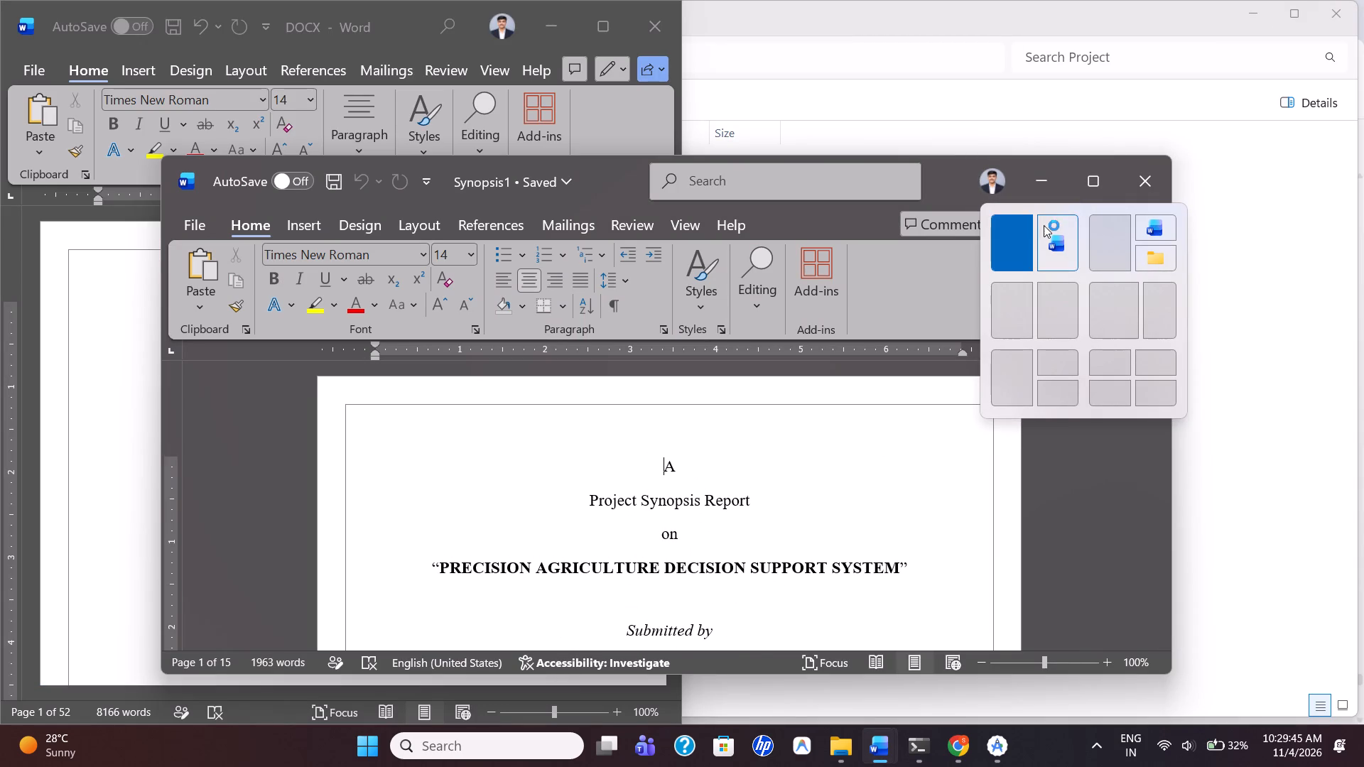
{"action": "left_click", "coordinate": [1019, 227]}
{"action": "scroll", "coordinate": [1022, 440], "scroll_direction": "up", "scroll_amount": 2}
{"action": "scroll", "coordinate": [1021, 440], "scroll_direction": "down", "scroll_amount": 1}
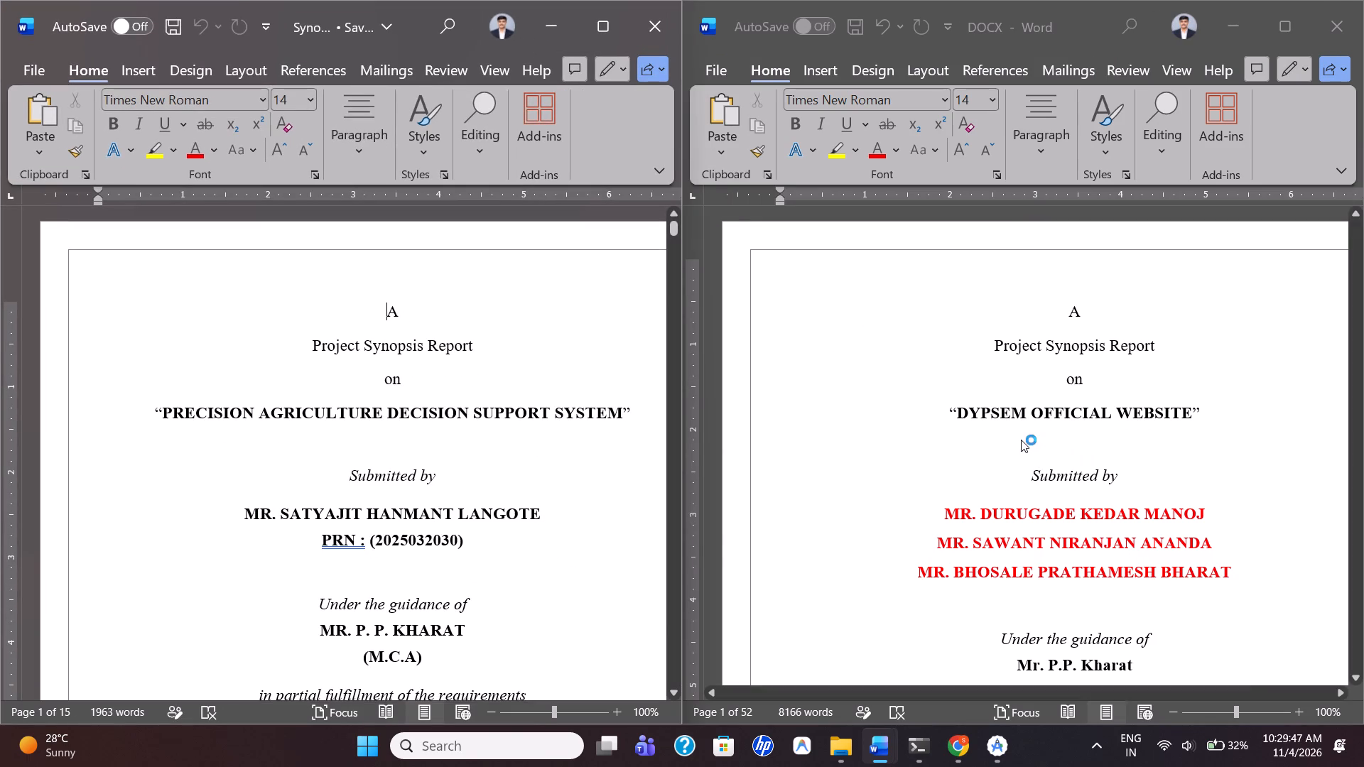
Replace the DOCX cover title "DYPSEM OFFICIAL WEBSITE" with "PRECISION AGRICULTURE DECISION SUPPORT SYSTEM" copied from the Synopsis1 cover page.
{"action": "left_click", "coordinate": [180, 403]}
{"action": "left_click", "coordinate": [160, 421]}
{"action": "left_click_drag", "start_coordinate": [160, 421], "coordinate": [210, 431]}
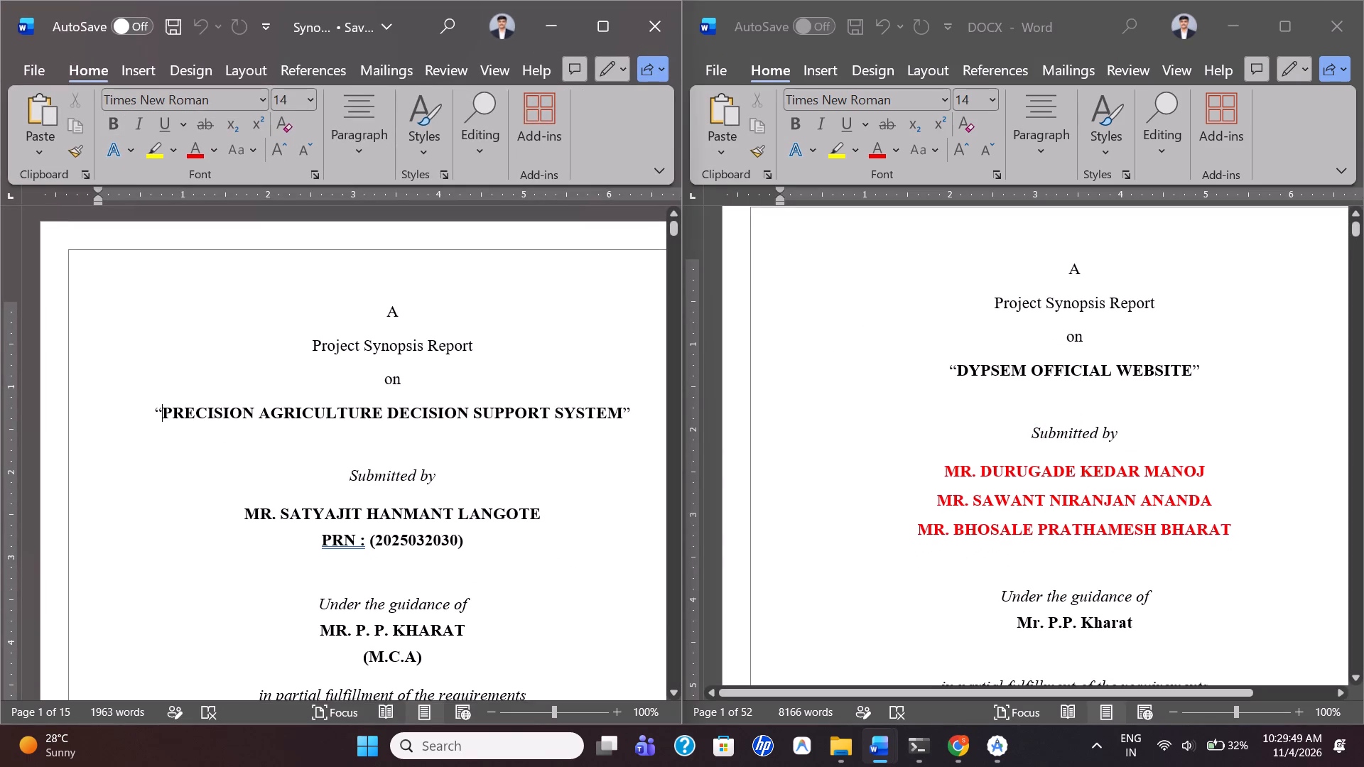
{"action": "left_click_drag", "start_coordinate": [210, 431], "coordinate": [598, 434]}
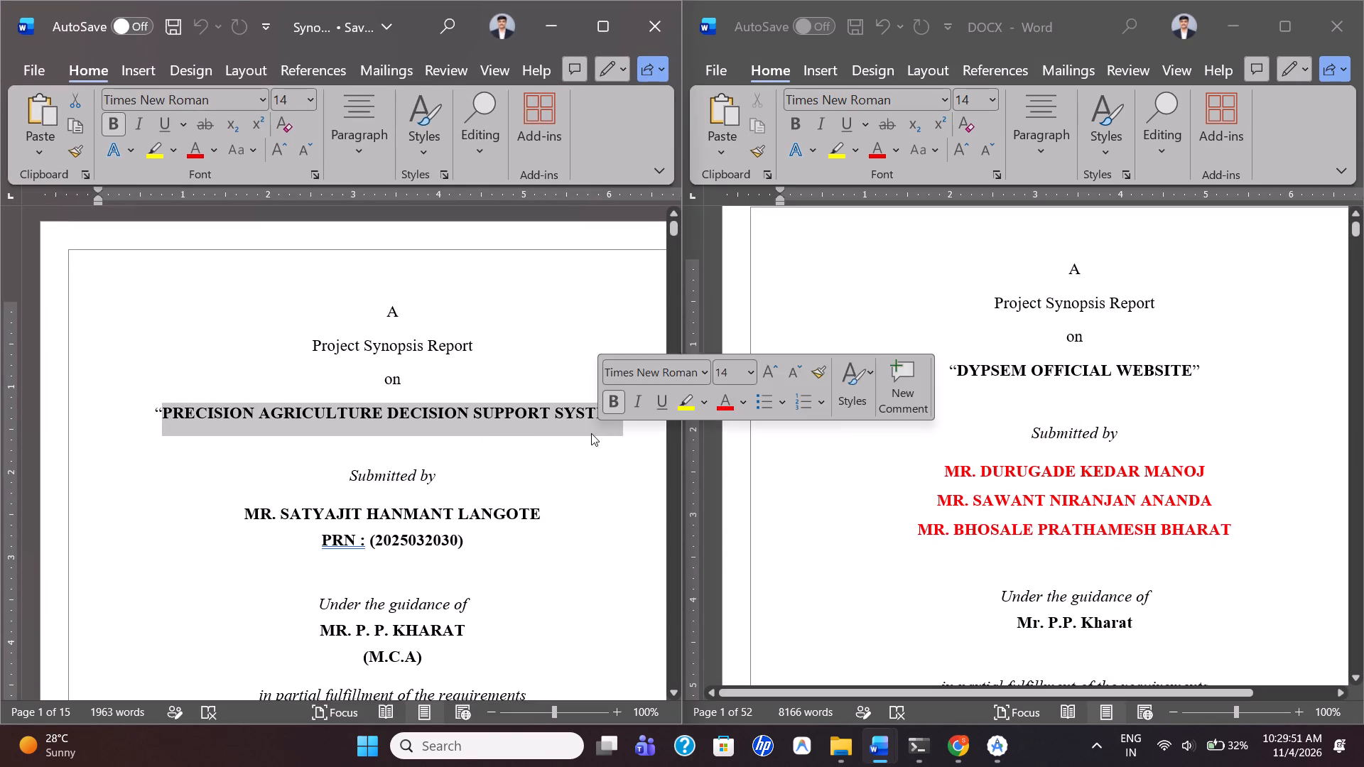
{"action": "key", "text": "ctrl+c"}
{"action": "key", "text": "ctrl+c"}
{"action": "key", "text": "ctrl+c"}
{"action": "key", "text": "ctrl+c"}
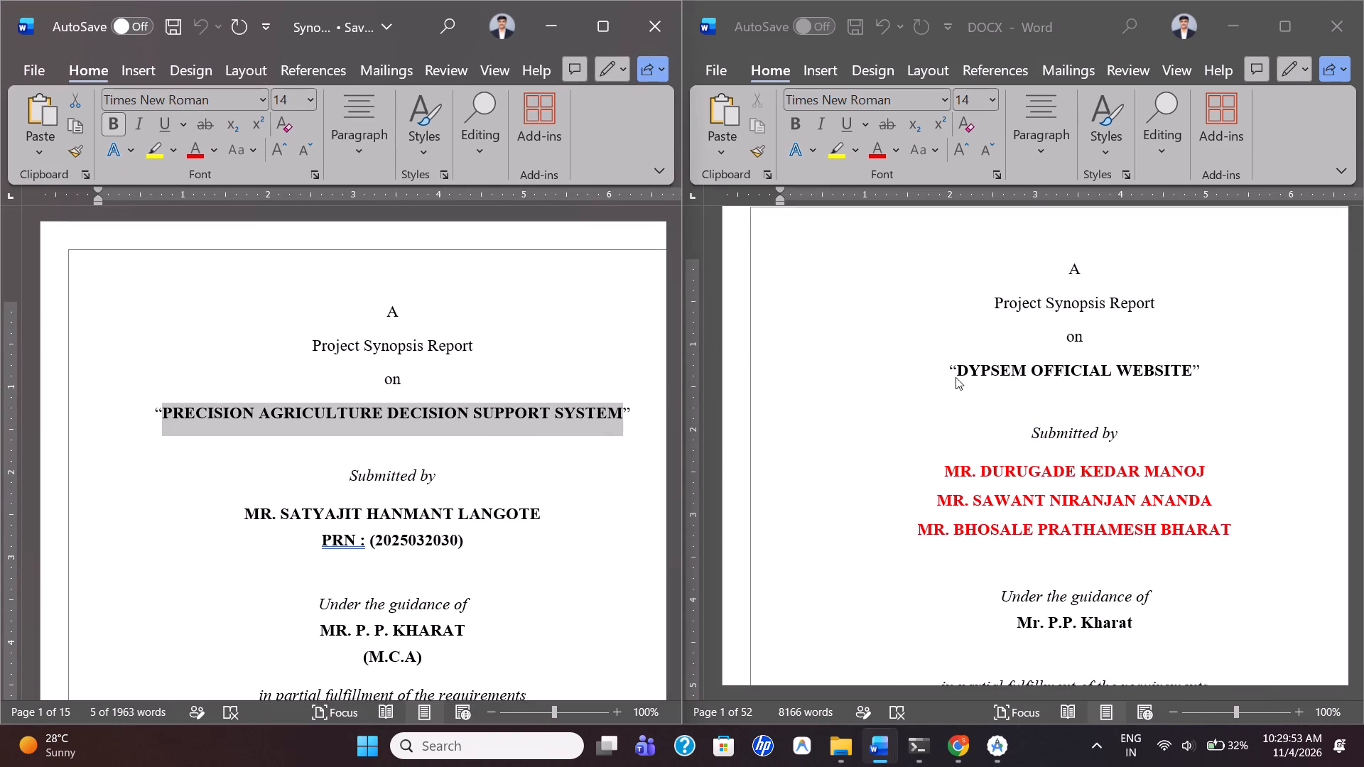
{"action": "left_click", "coordinate": [956, 377]}
{"action": "left_click_drag", "start_coordinate": [956, 377], "coordinate": [1118, 369]}
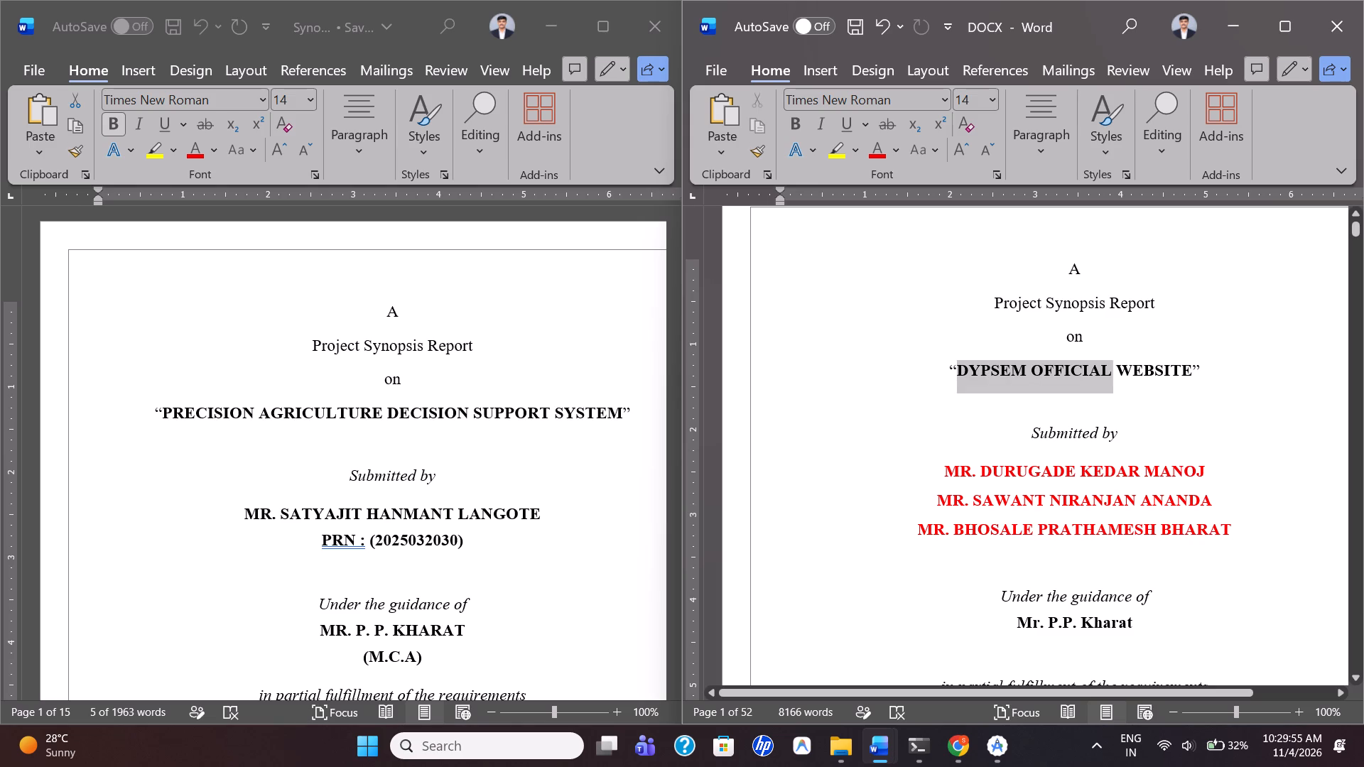
{"action": "left_click_drag", "start_coordinate": [1118, 369], "coordinate": [1178, 368]}
{"action": "key", "text": "ctrl+v"}
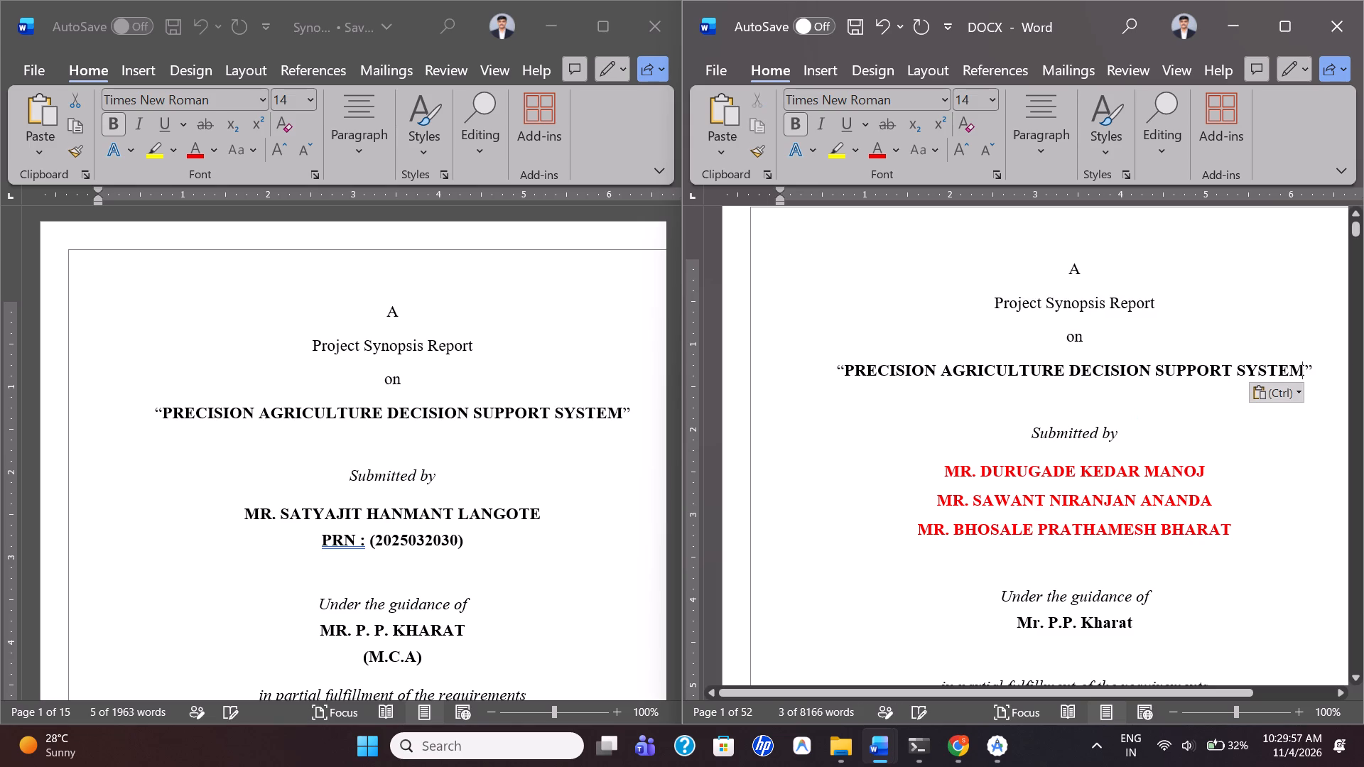
Replace the three red submitter names on the DOCX cover with the student name and PRN lines from Synopsis1, removing the extra blank line.
{"action": "scroll", "coordinate": [1100, 396], "scroll_direction": "down", "scroll_amount": 1}
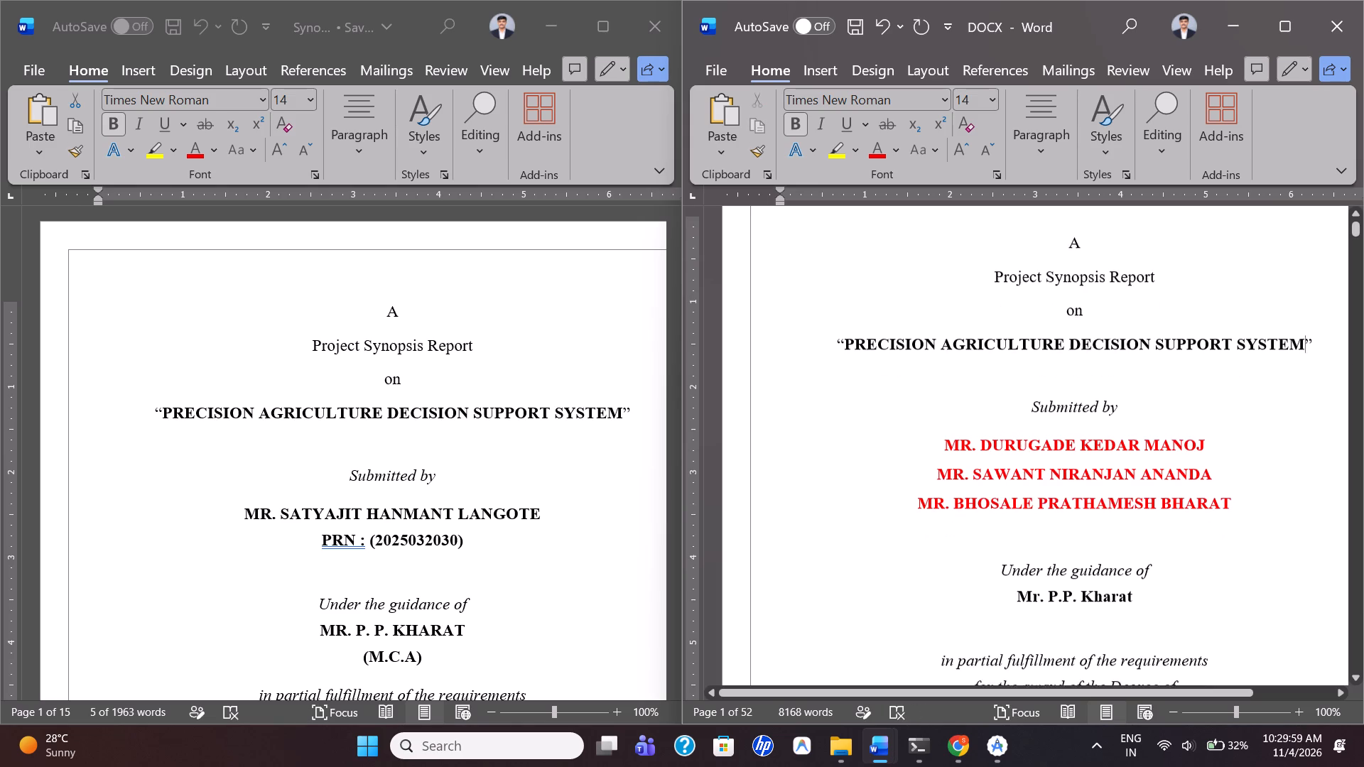
{"action": "scroll", "coordinate": [1045, 353], "scroll_direction": "down", "scroll_amount": 1}
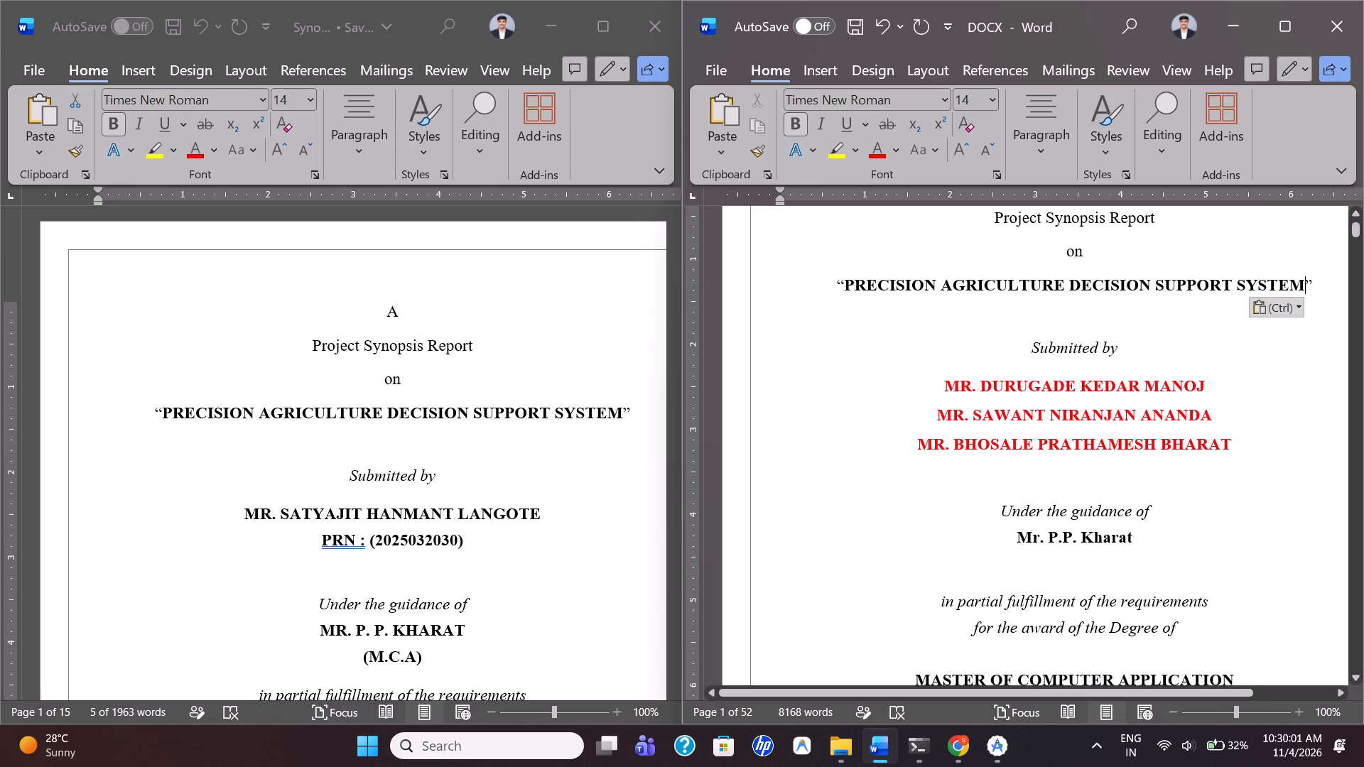
{"action": "left_click", "coordinate": [230, 503]}
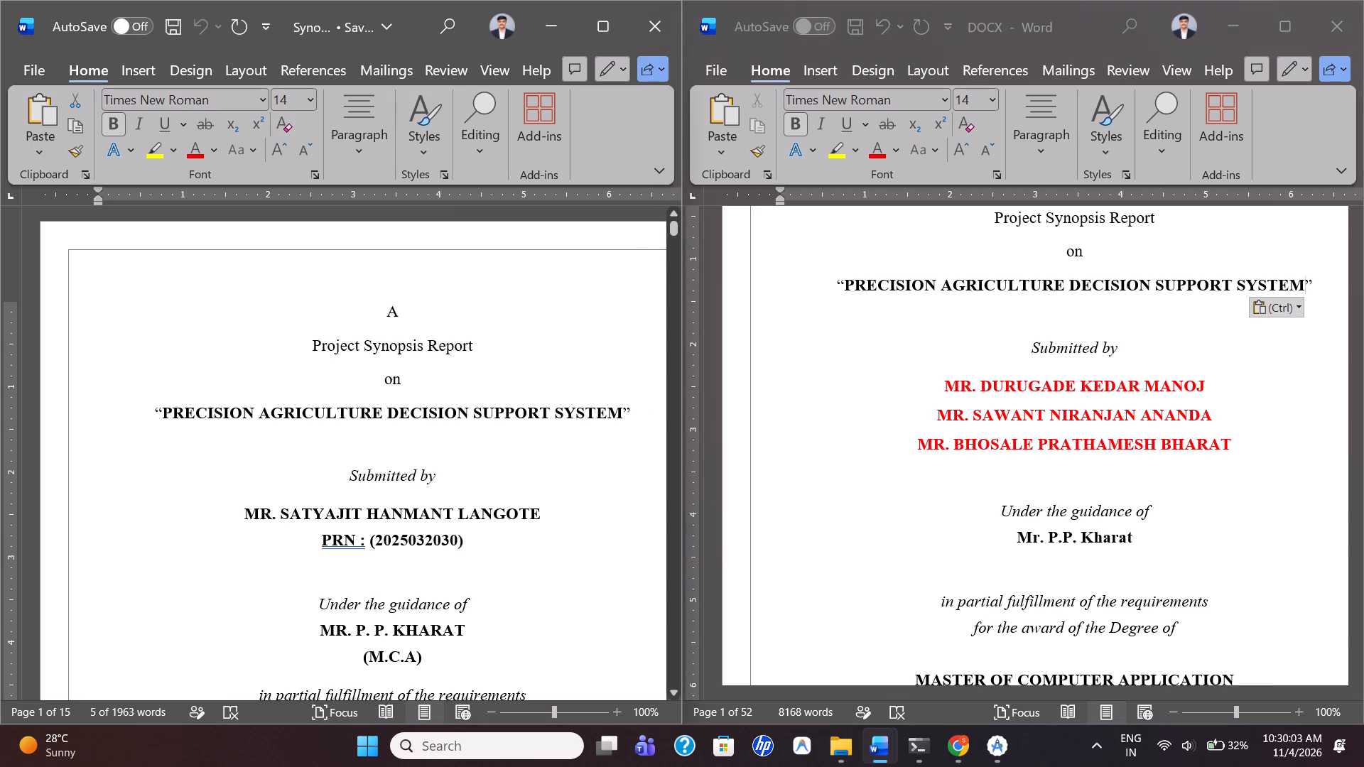
{"action": "left_click_drag", "start_coordinate": [236, 508], "coordinate": [242, 516]}
{"action": "left_click_drag", "start_coordinate": [245, 520], "coordinate": [431, 534]}
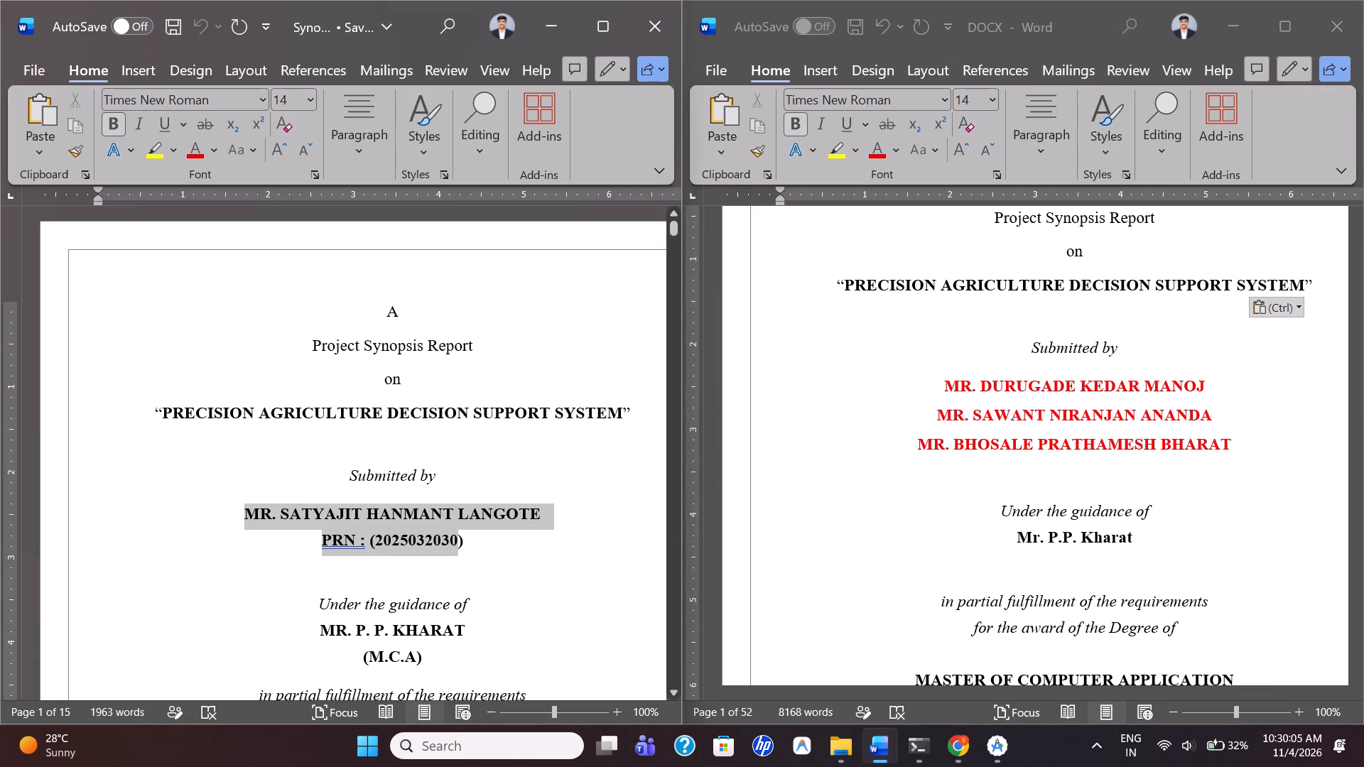
{"action": "left_click_drag", "start_coordinate": [431, 534], "coordinate": [471, 540]}
{"action": "key", "text": "ctrl+c"}
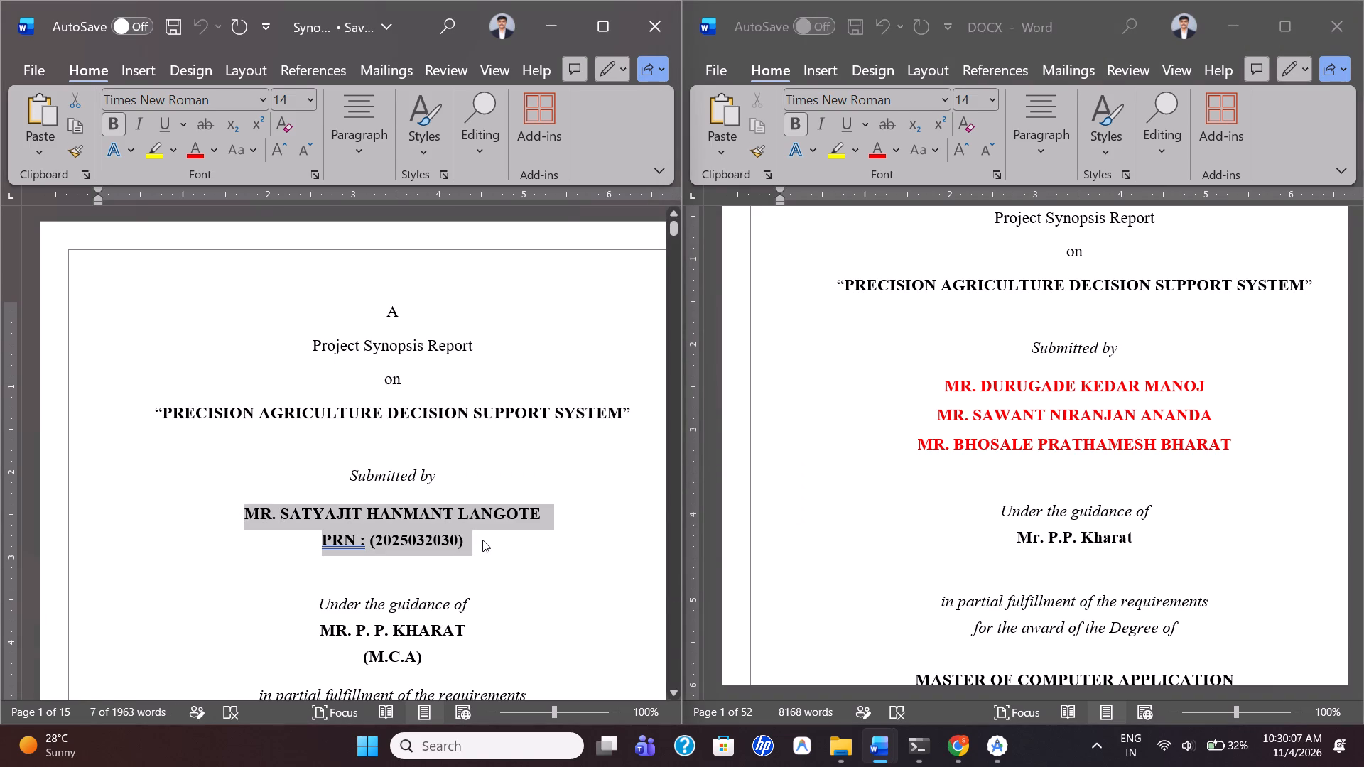
{"action": "key", "text": "ctrl+c"}
{"action": "key", "text": "ctrl+c"}
{"action": "key", "text": "ctrl+c"}
{"action": "key", "text": "ctrl+c"}
{"action": "key", "text": "ctrl+c"}
{"action": "key", "text": "ctrl+c"}
{"action": "key", "text": "ctrl+c"}
{"action": "key", "text": "ctrl+c"}
{"action": "key", "text": "ctrl+c"}
{"action": "key", "text": "ctrl+c"}
{"action": "key", "text": "ctrl+c"}
{"action": "key", "text": "ctrl+c"}
{"action": "key", "text": "ctrl+c"}
{"action": "key", "text": "ctrl+c"}
{"action": "key", "text": "ctrl+c"}
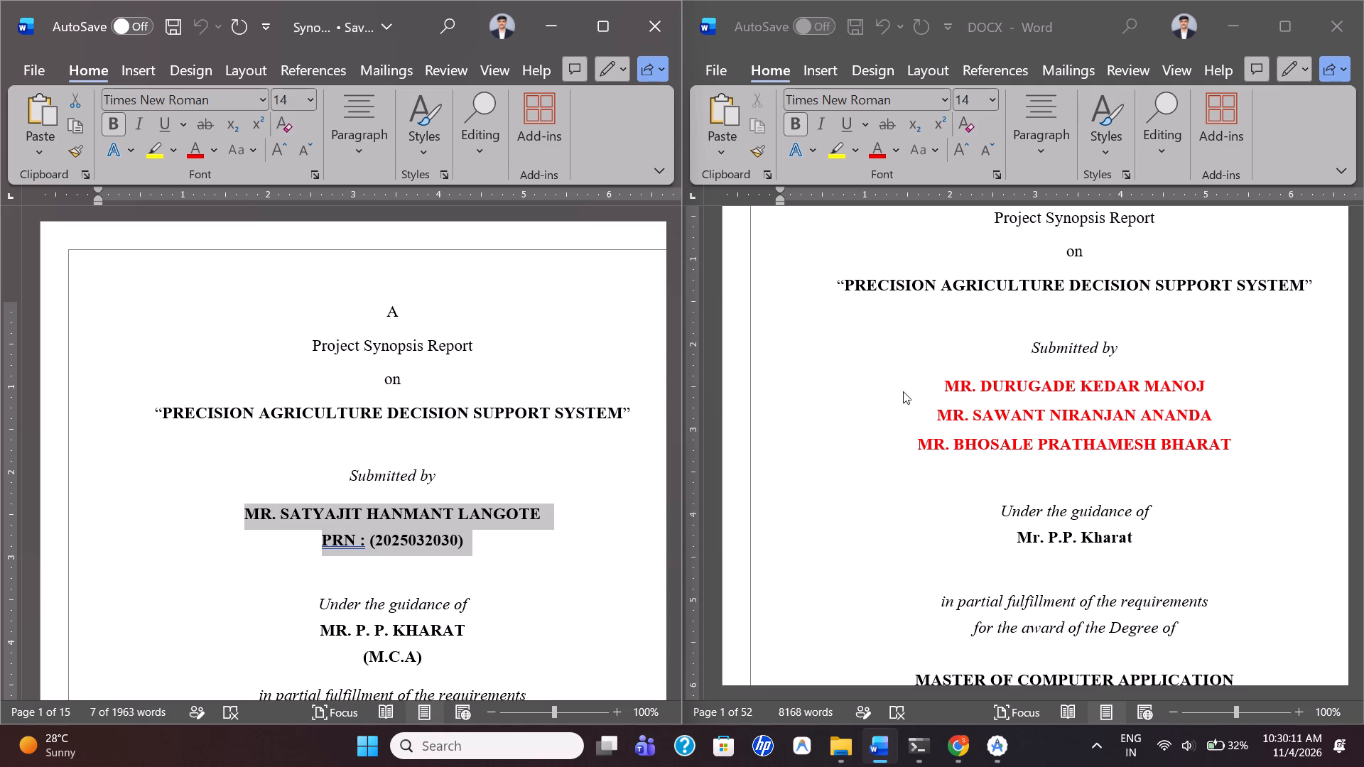
{"action": "left_click", "coordinate": [895, 388]}
{"action": "left_click", "coordinate": [943, 400]}
{"action": "left_click_drag", "start_coordinate": [943, 394], "coordinate": [1209, 451]}
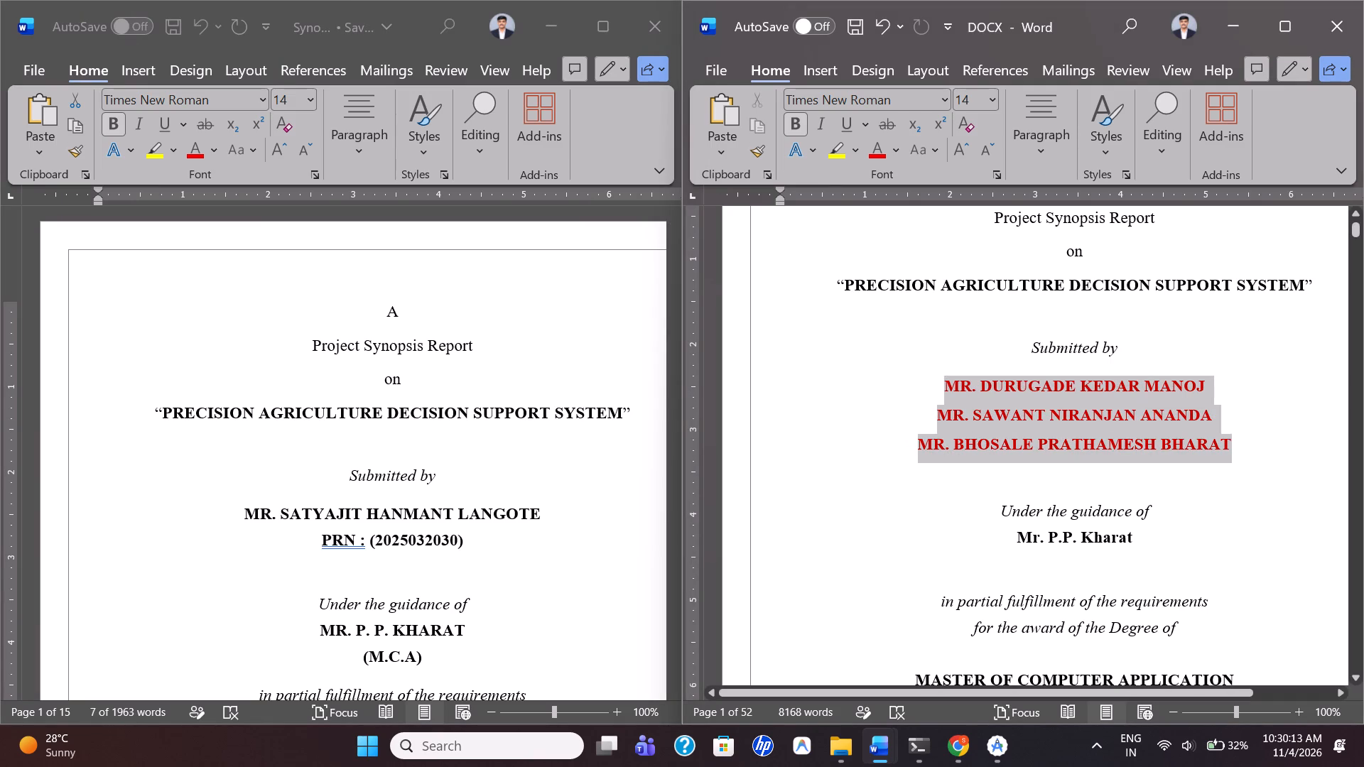
{"action": "left_click_drag", "start_coordinate": [1209, 451], "coordinate": [1220, 440]}
{"action": "key", "text": "ctrl+v"}
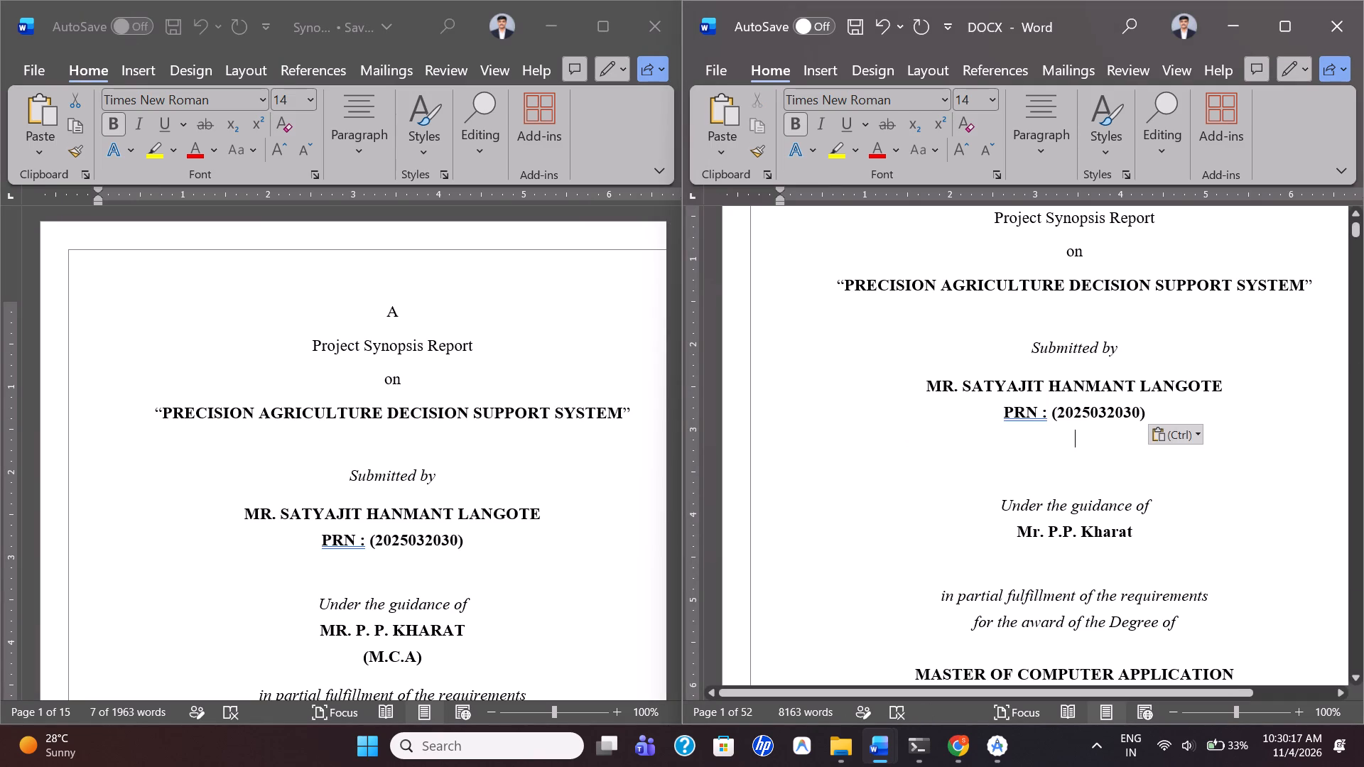
{"action": "key", "text": "Delete"}
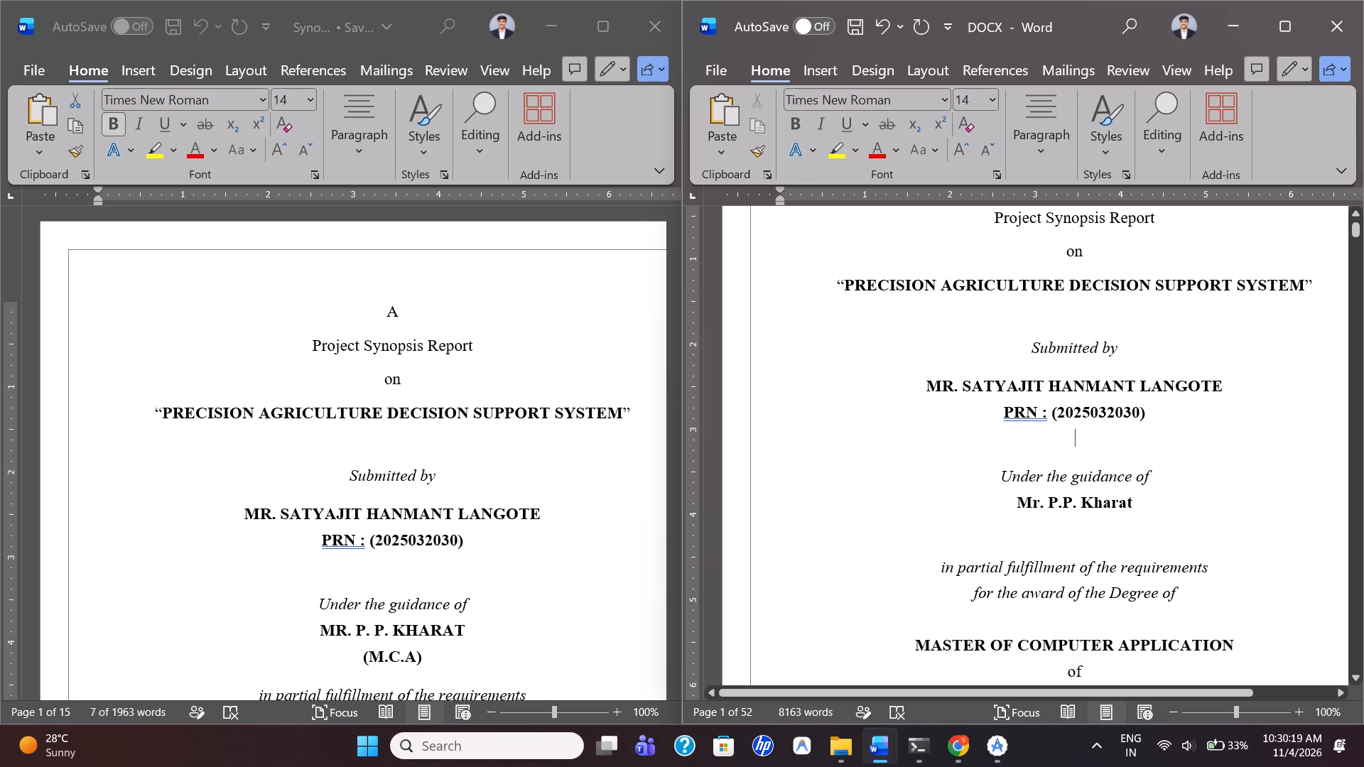
Replace the guide's name on the DOCX cover with the capitalised guide name and "(M.C.A)" lines copied from the Synopsis1 cover.
{"action": "scroll", "coordinate": [422, 549], "scroll_direction": "down", "scroll_amount": 3}
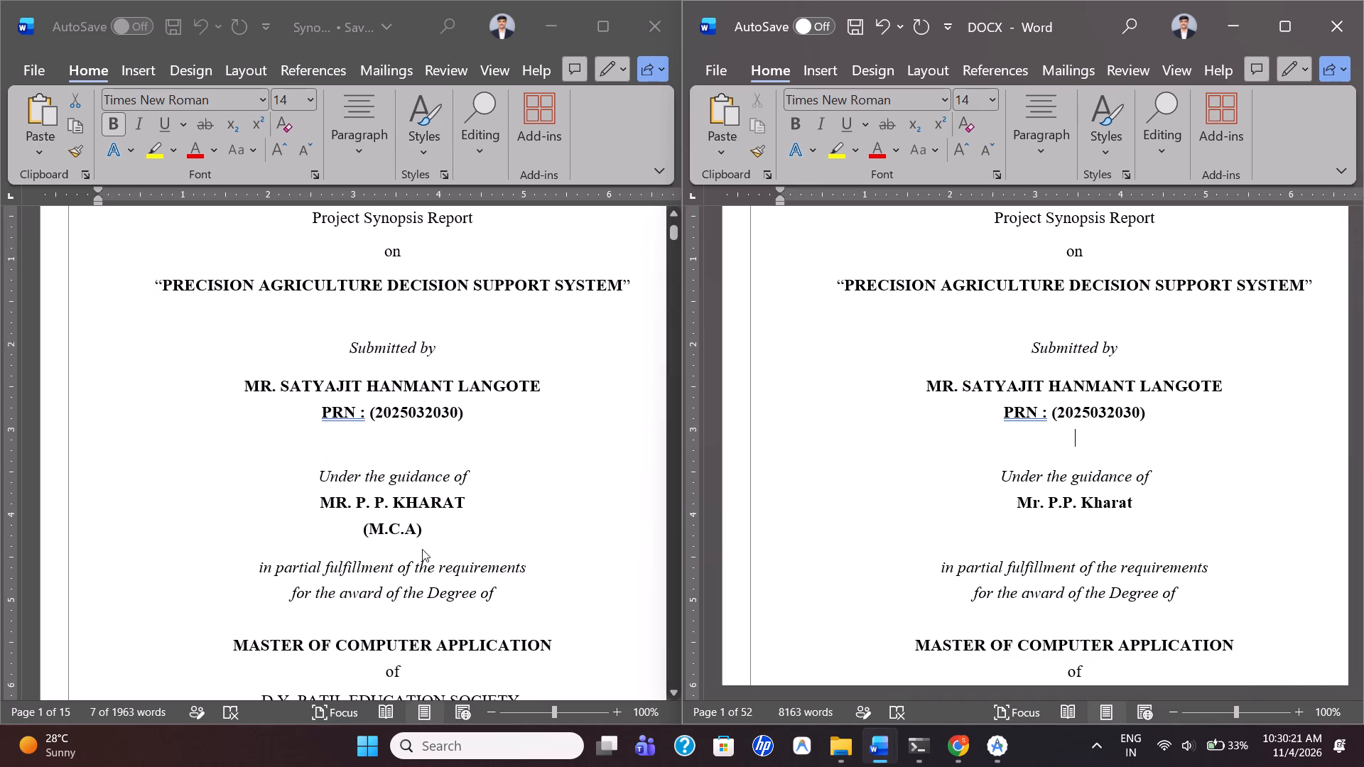
{"action": "scroll", "coordinate": [1106, 450], "scroll_direction": "down", "scroll_amount": 1}
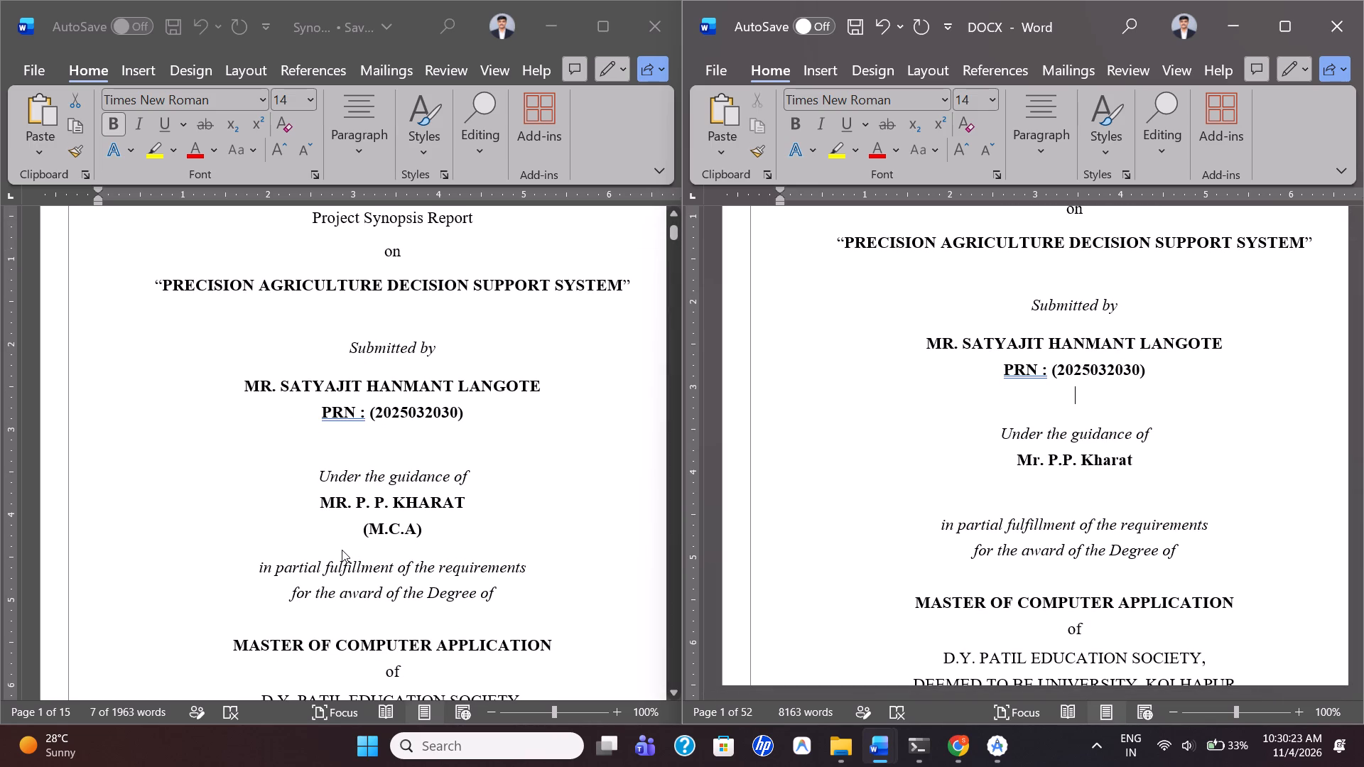
{"action": "left_click", "coordinate": [326, 503]}
{"action": "left_click", "coordinate": [317, 496]}
{"action": "left_click_drag", "start_coordinate": [317, 496], "coordinate": [465, 519]}
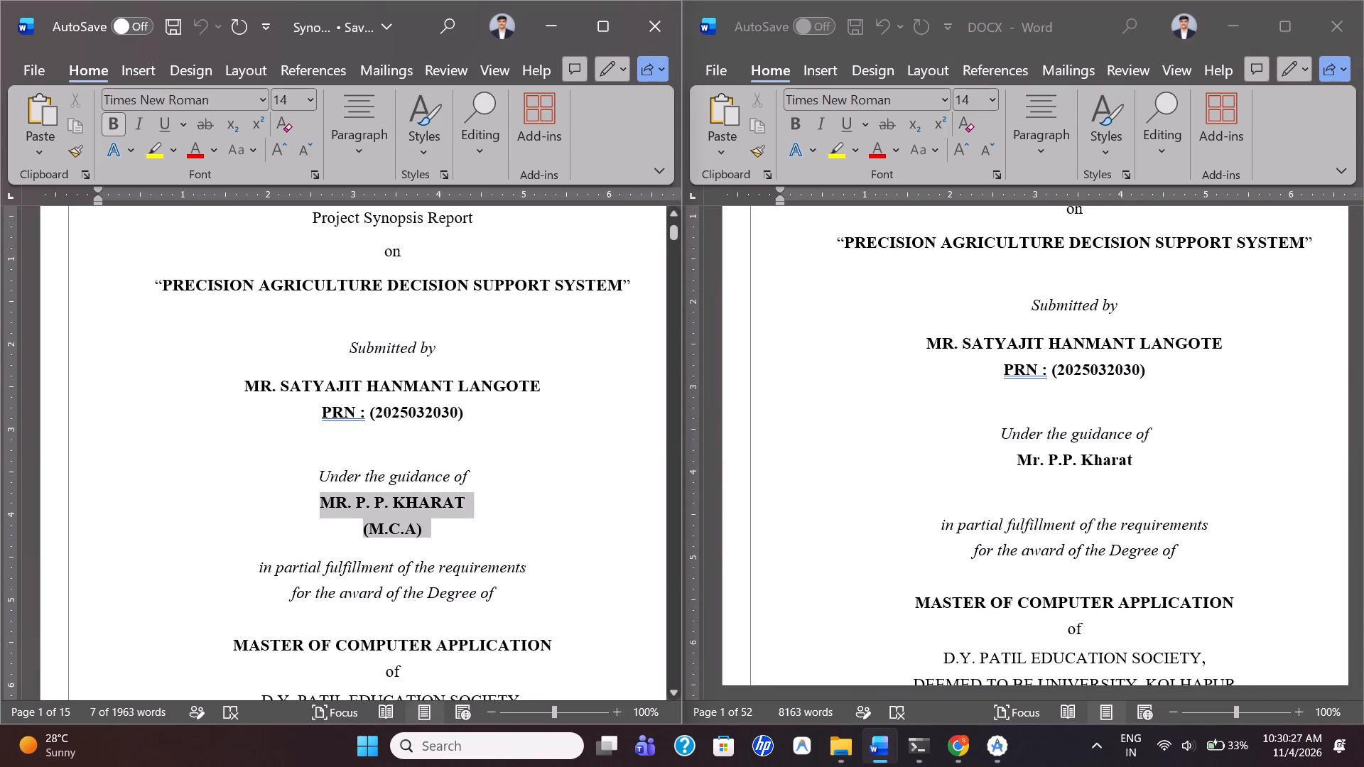
{"action": "left_click_drag", "start_coordinate": [465, 519], "coordinate": [460, 522]}
{"action": "key", "text": "ctrl+c"}
{"action": "key", "text": "ctrl+c"}
{"action": "key", "text": "ctrl+c"}
{"action": "key", "text": "ctrl+c"}
{"action": "key", "text": "ctrl+c"}
{"action": "left_click", "coordinate": [1005, 460]}
{"action": "left_click", "coordinate": [1010, 462]}
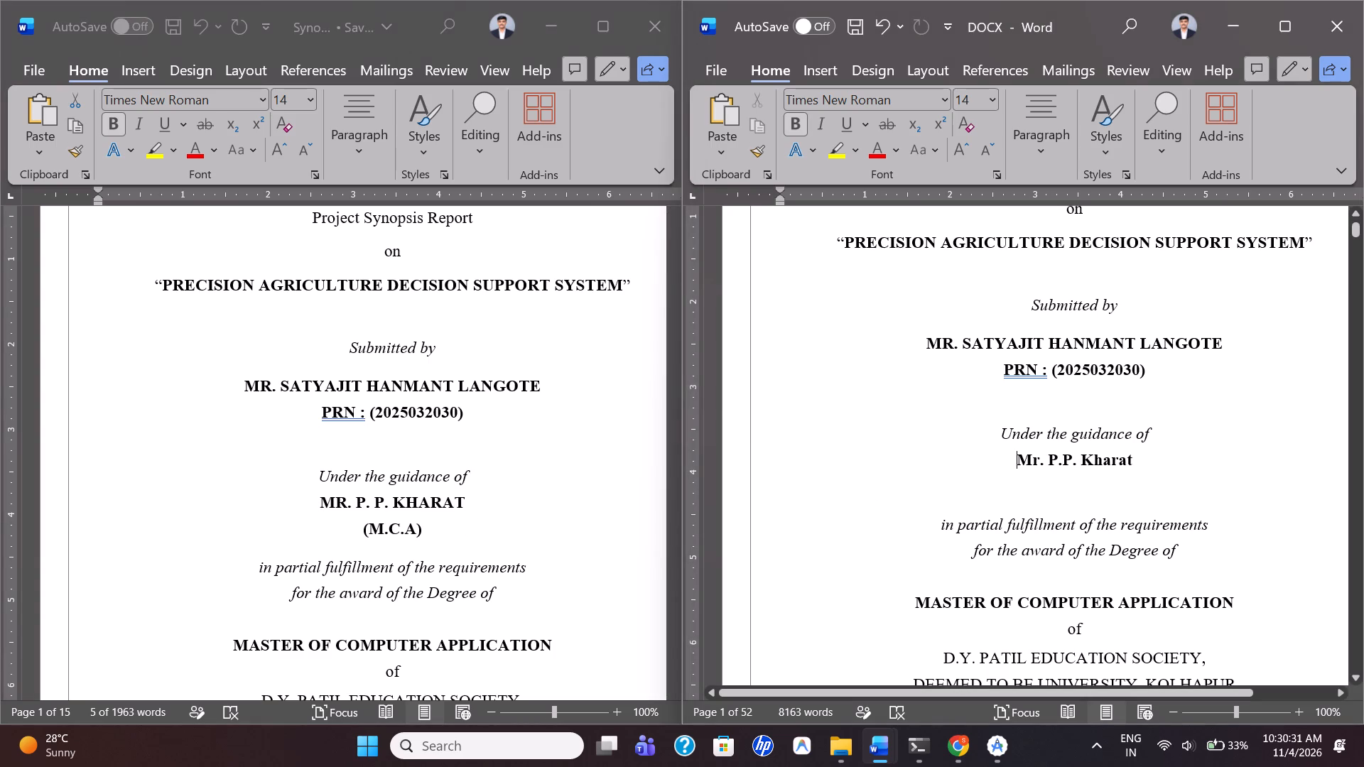
{"action": "left_click_drag", "start_coordinate": [1012, 464], "coordinate": [1131, 479]}
{"action": "key", "text": "ctrl+v"}
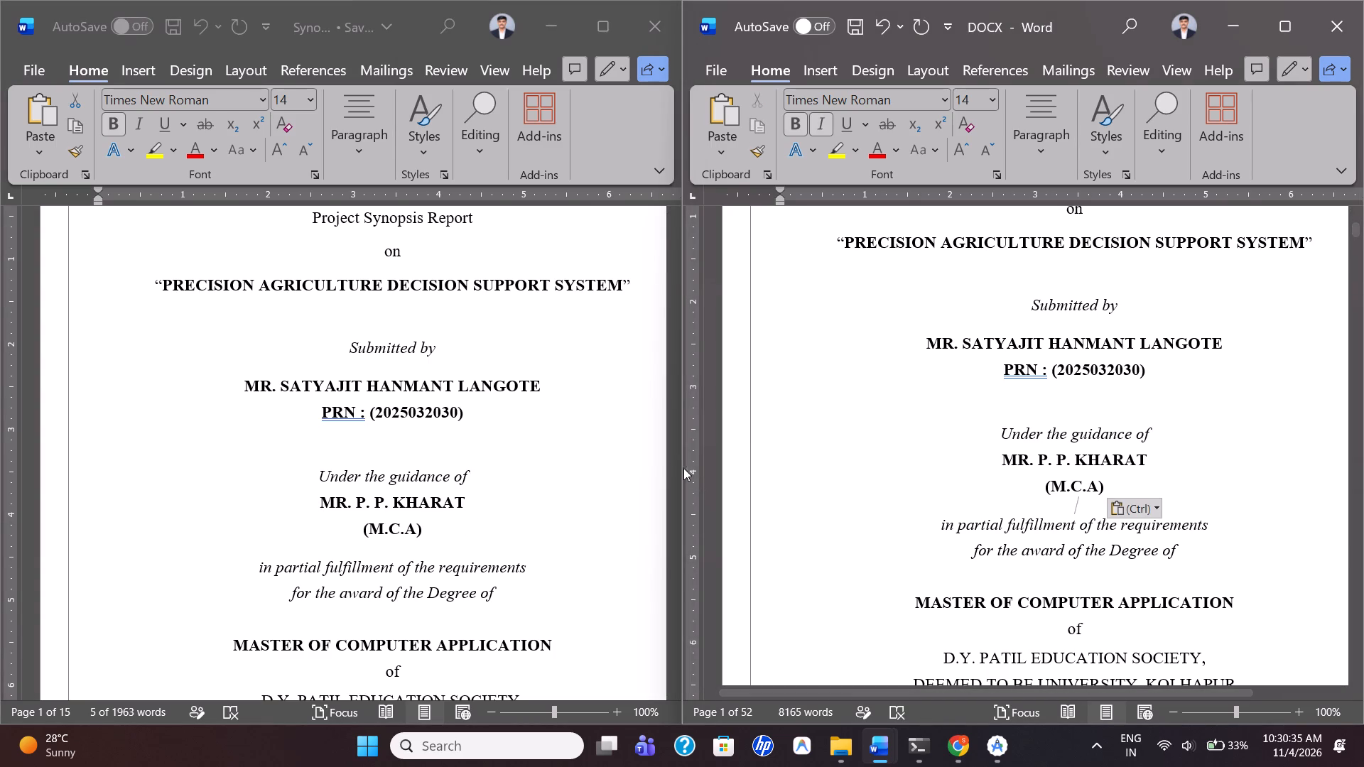
Remove the bold formatting from "SCHOOL OF ENGINEERING & MANAGEMENT" on the DOCX cover to match Synopsis1.
{"action": "scroll", "coordinate": [359, 511], "scroll_direction": "down", "scroll_amount": 4}
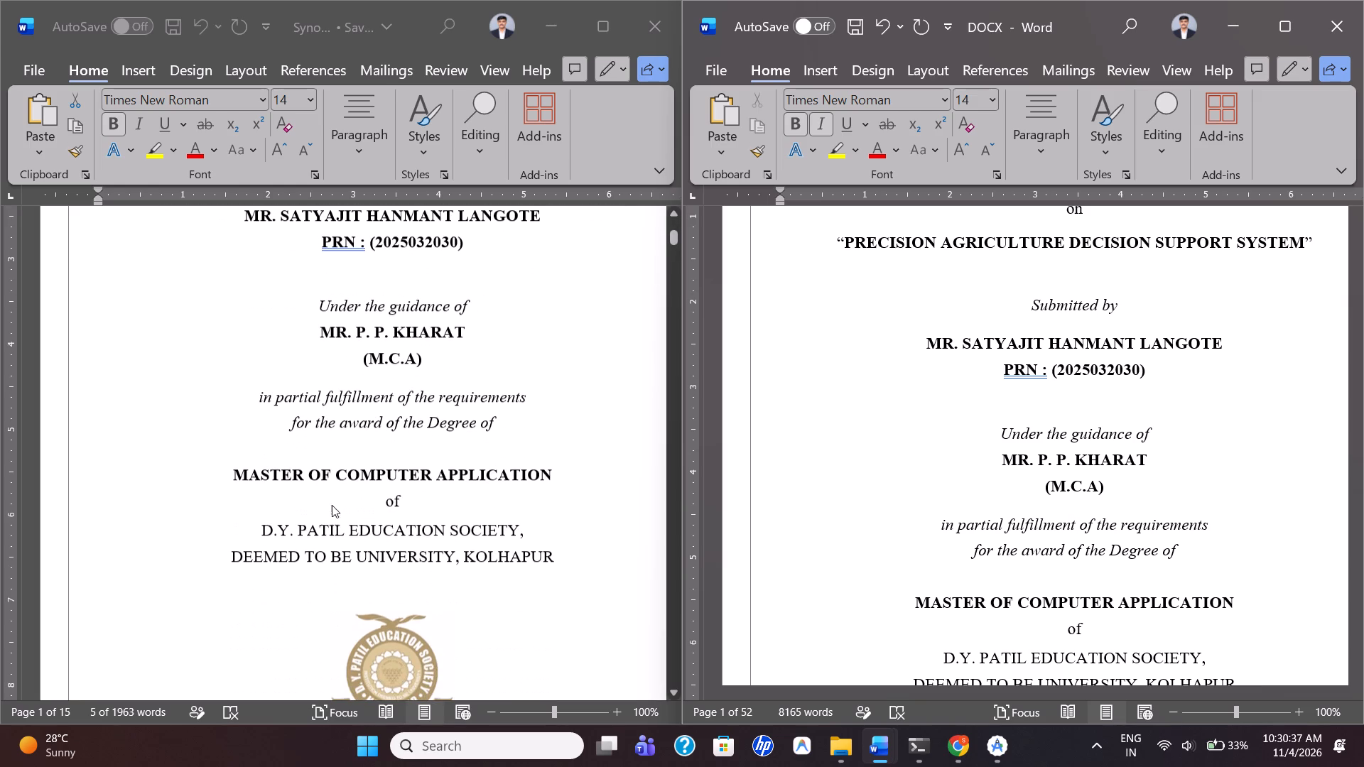
{"action": "scroll", "coordinate": [346, 483], "scroll_direction": "down", "scroll_amount": 1}
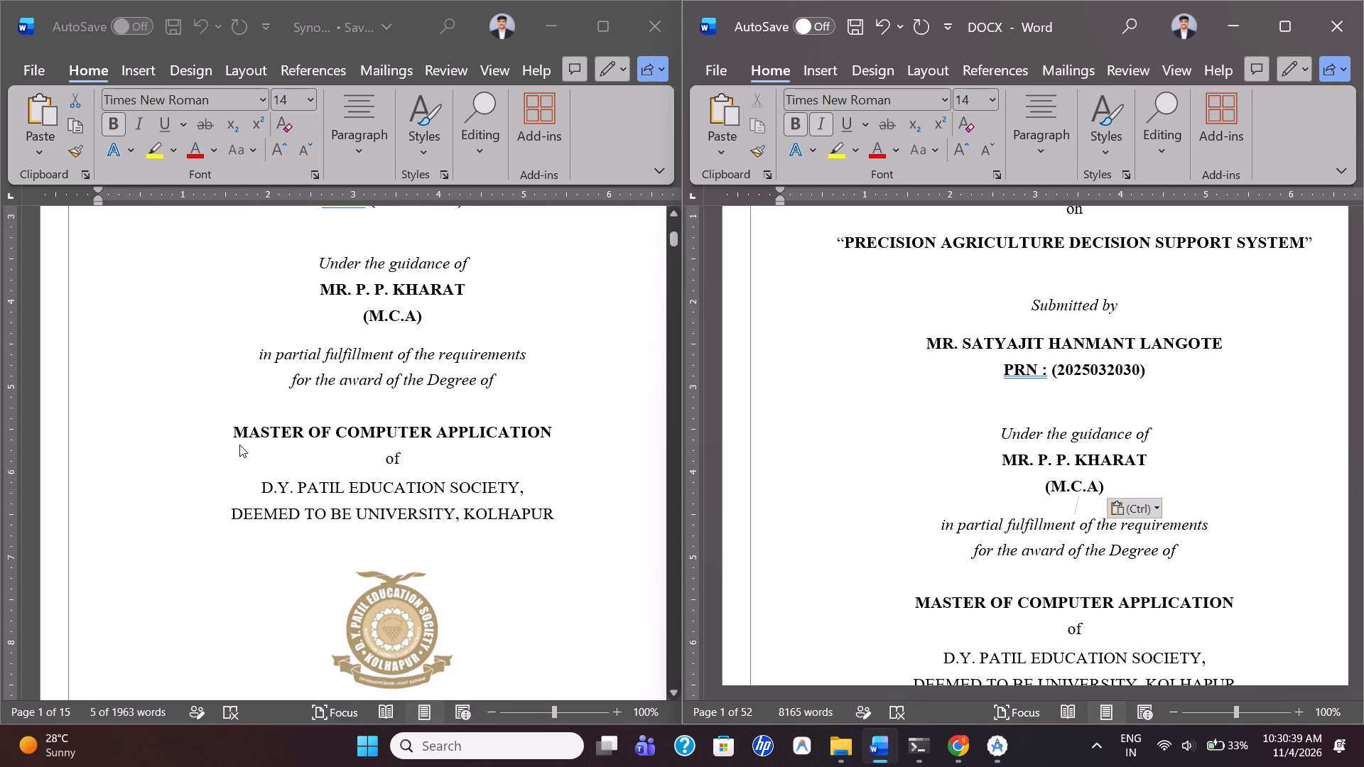
{"action": "left_click", "coordinate": [239, 445]}
{"action": "scroll", "coordinate": [1335, 485], "scroll_direction": "down", "scroll_amount": 3}
{"action": "scroll", "coordinate": [926, 521], "scroll_direction": "down", "scroll_amount": 2}
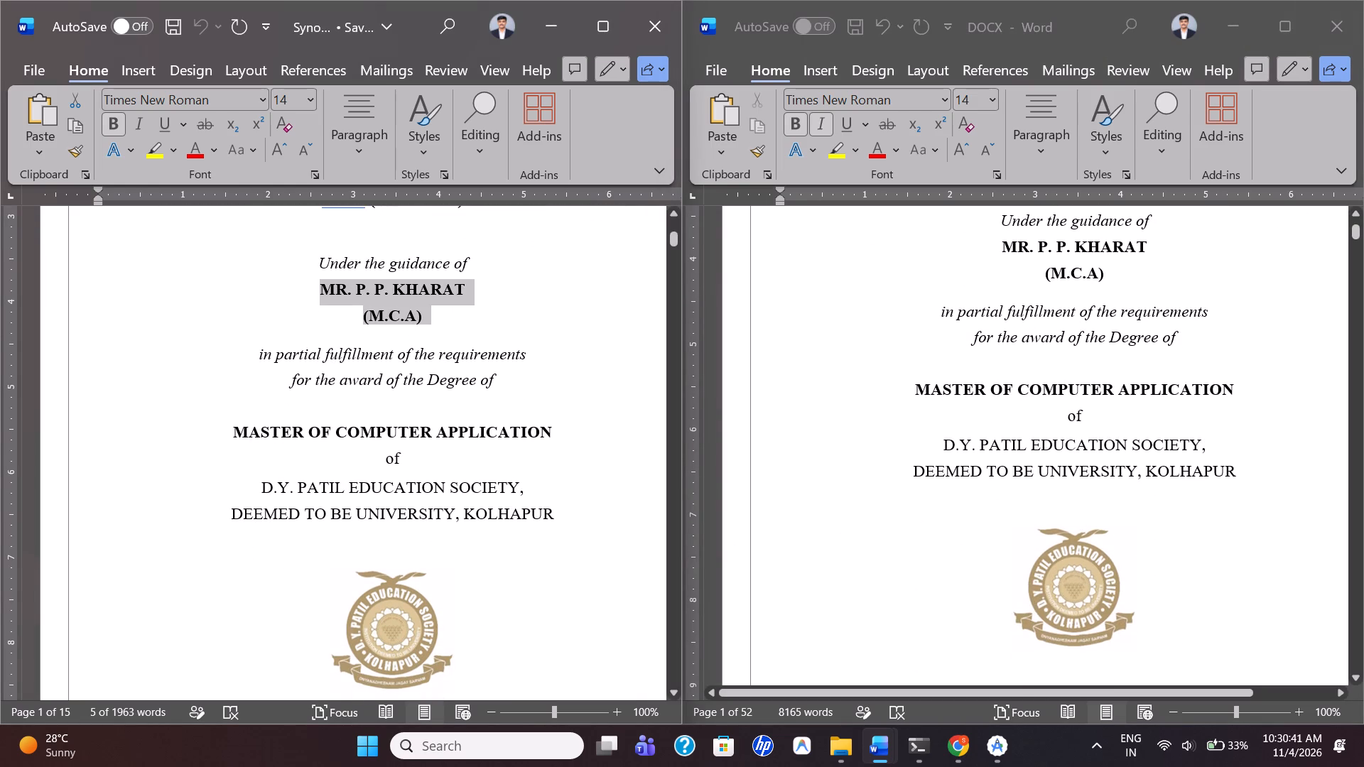
{"action": "scroll", "coordinate": [1027, 376], "scroll_direction": "down", "scroll_amount": 4}
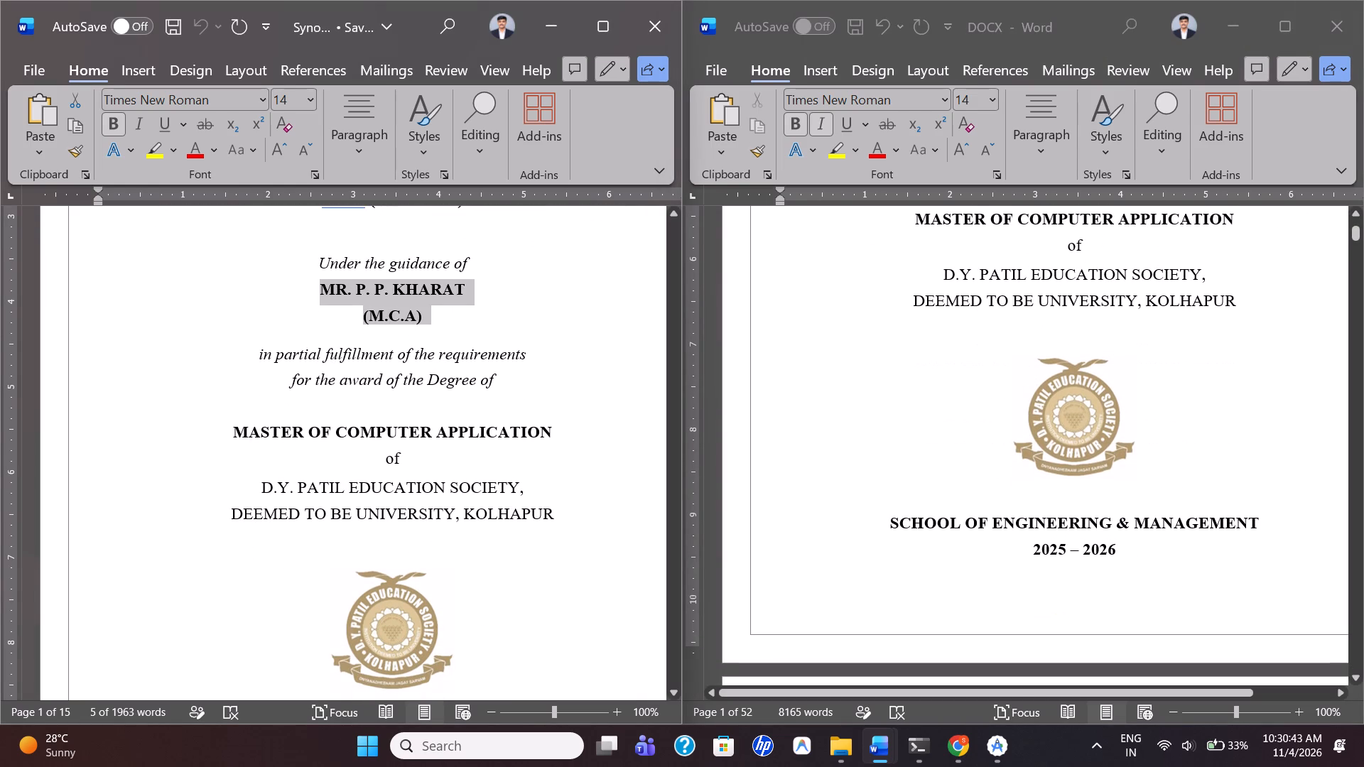
{"action": "scroll", "coordinate": [377, 609], "scroll_direction": "down", "scroll_amount": 5}
{"action": "left_click", "coordinate": [869, 522]}
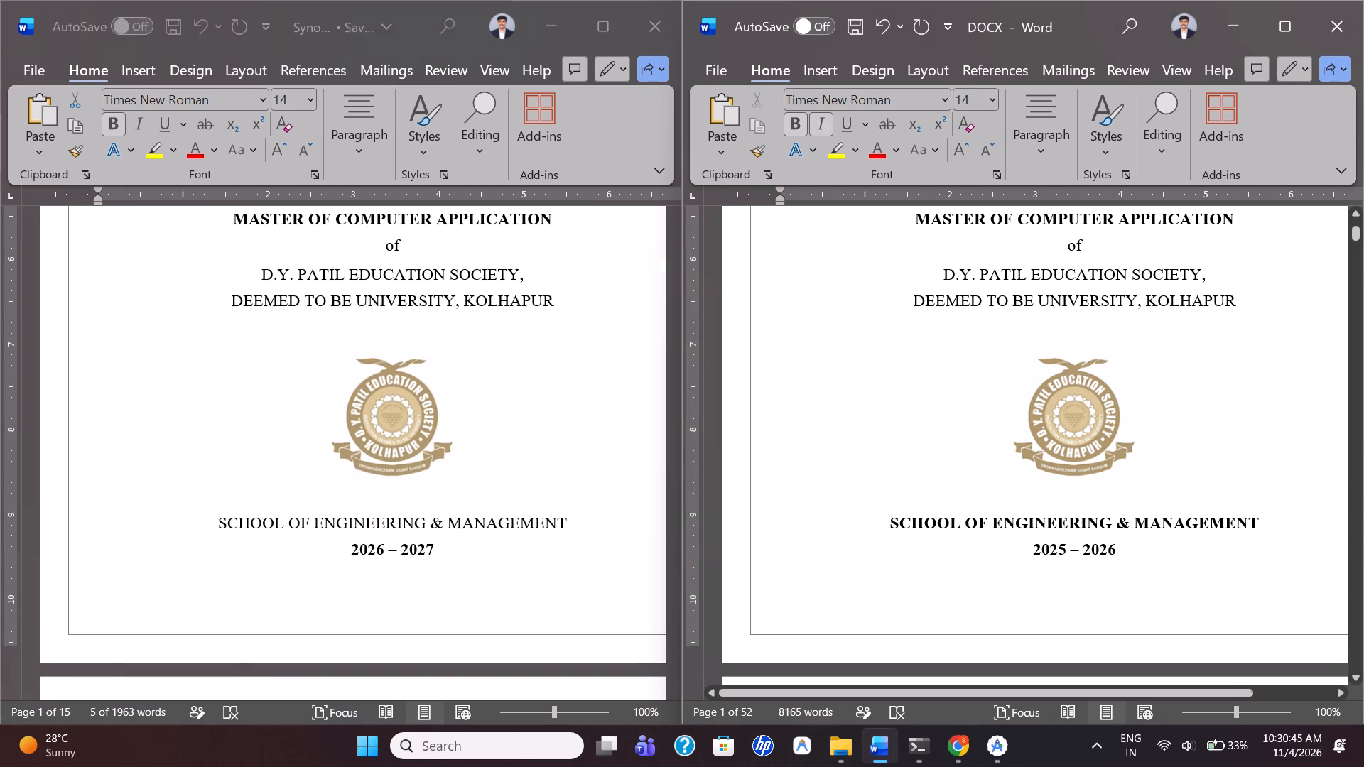
{"action": "left_click", "coordinate": [881, 527]}
{"action": "left_click_drag", "start_coordinate": [881, 527], "coordinate": [1238, 533]}
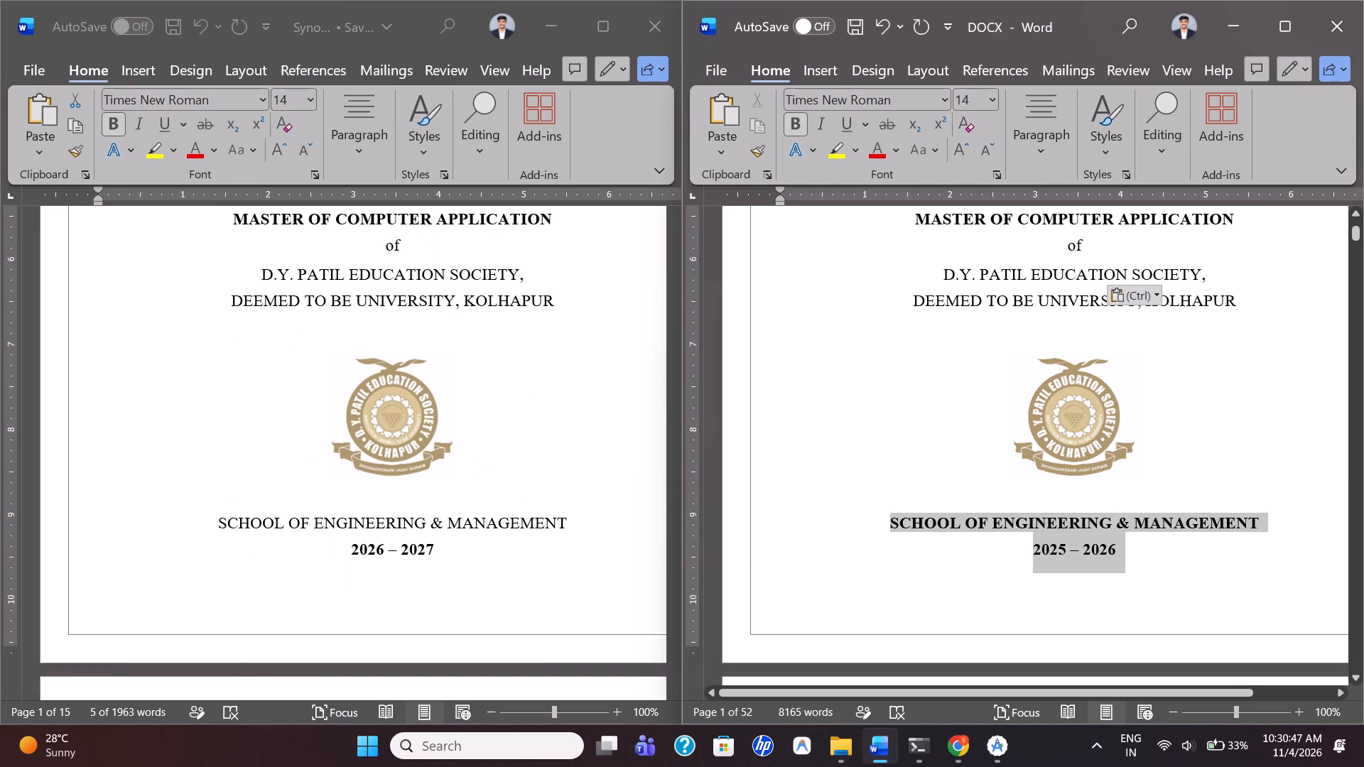
{"action": "left_click_drag", "start_coordinate": [1238, 533], "coordinate": [1271, 526]}
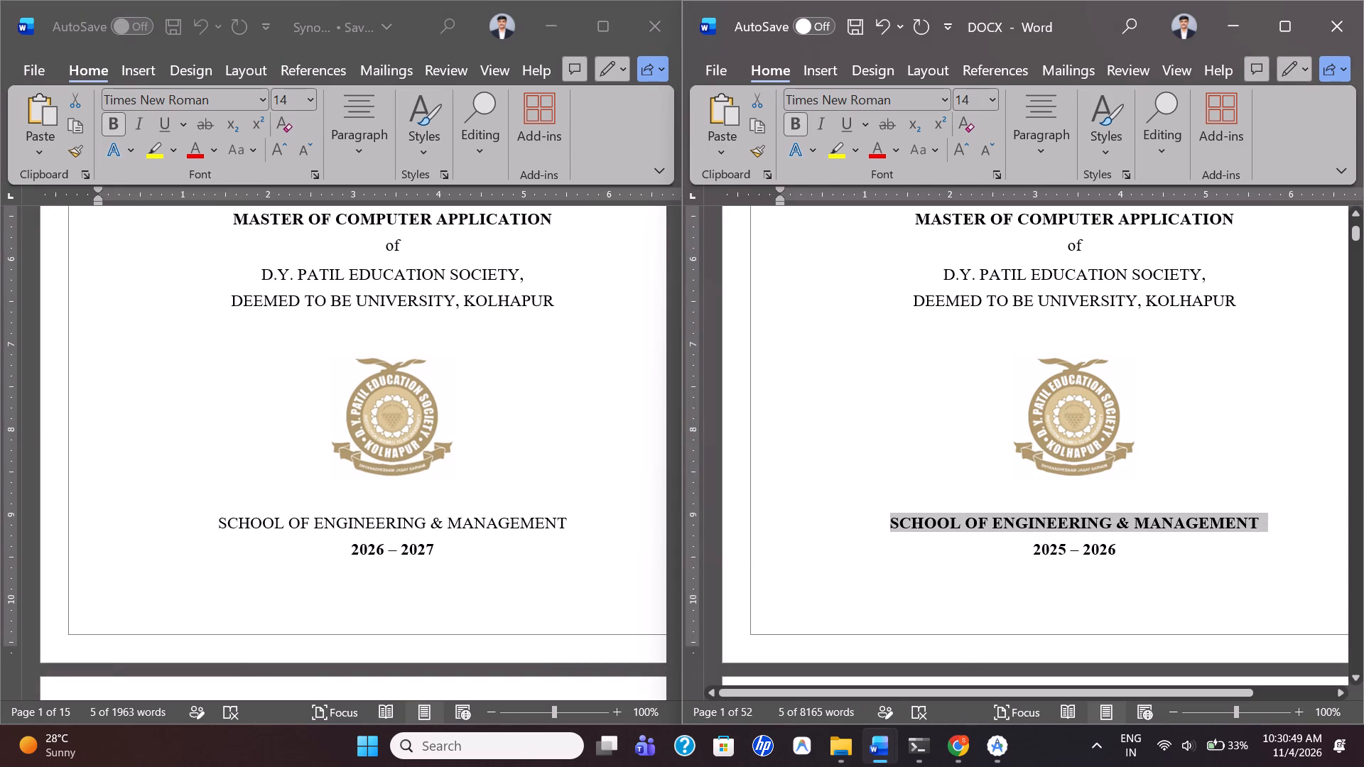
{"action": "key", "text": "ctrl+b"}
Replace the DOCX certificate paragraph with the one from the Synopsis1 certificate page.
{"action": "scroll", "coordinate": [1136, 575], "scroll_direction": "up", "scroll_amount": 20}
{"action": "scroll", "coordinate": [1136, 575], "scroll_direction": "up", "scroll_amount": 1}
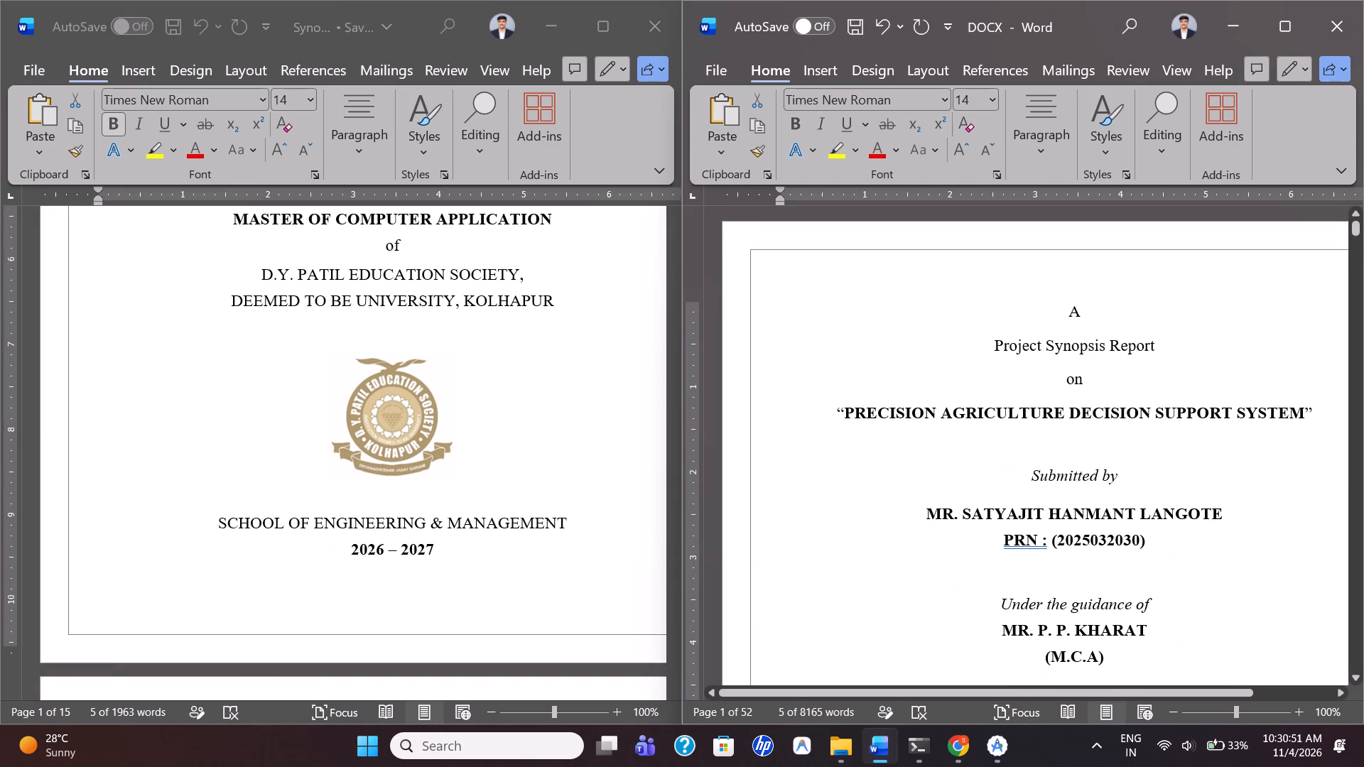
{"action": "scroll", "coordinate": [259, 480], "scroll_direction": "down", "scroll_amount": 15}
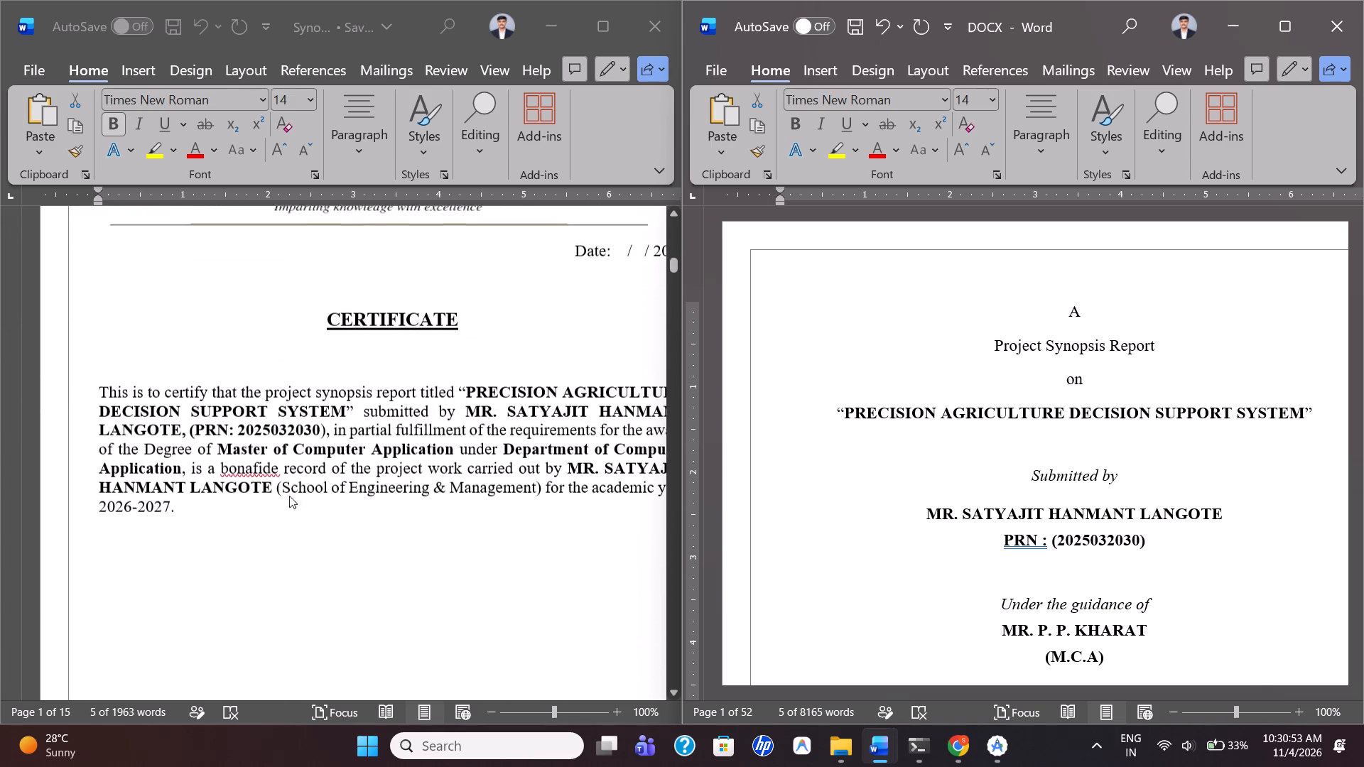
{"action": "scroll", "coordinate": [999, 508], "scroll_direction": "down", "scroll_amount": 6}
{"action": "scroll", "coordinate": [999, 507], "scroll_direction": "down", "scroll_amount": 17}
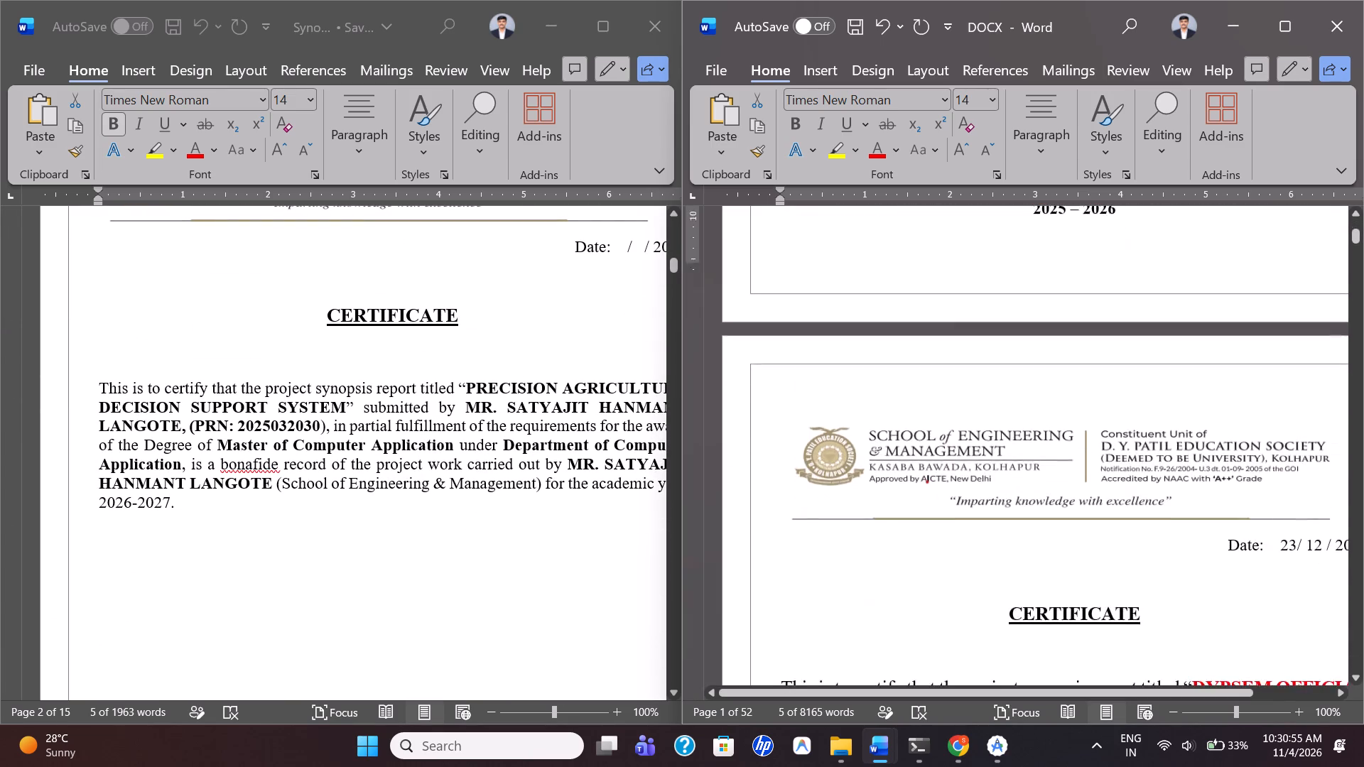
{"action": "scroll", "coordinate": [999, 507], "scroll_direction": "down", "scroll_amount": 4}
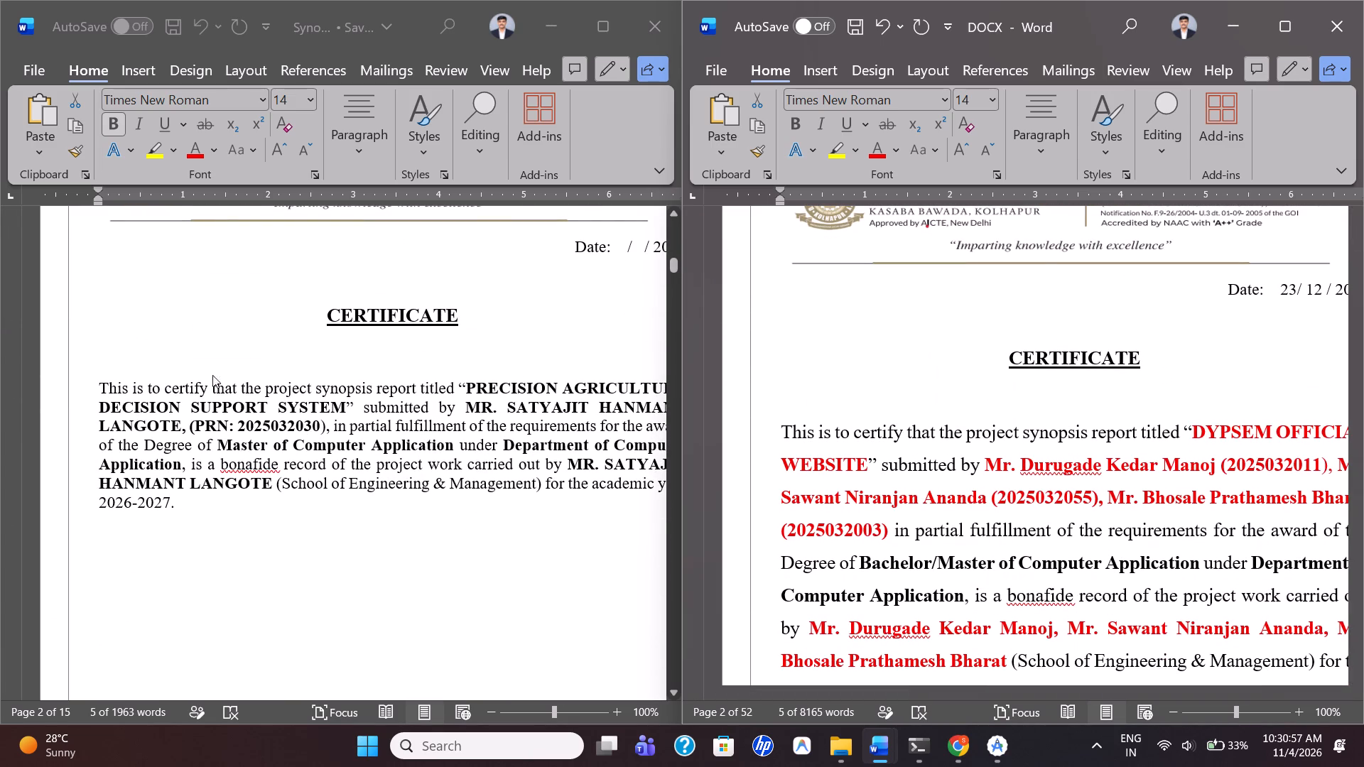
{"action": "scroll", "coordinate": [426, 360], "scroll_direction": "up", "scroll_amount": 1}
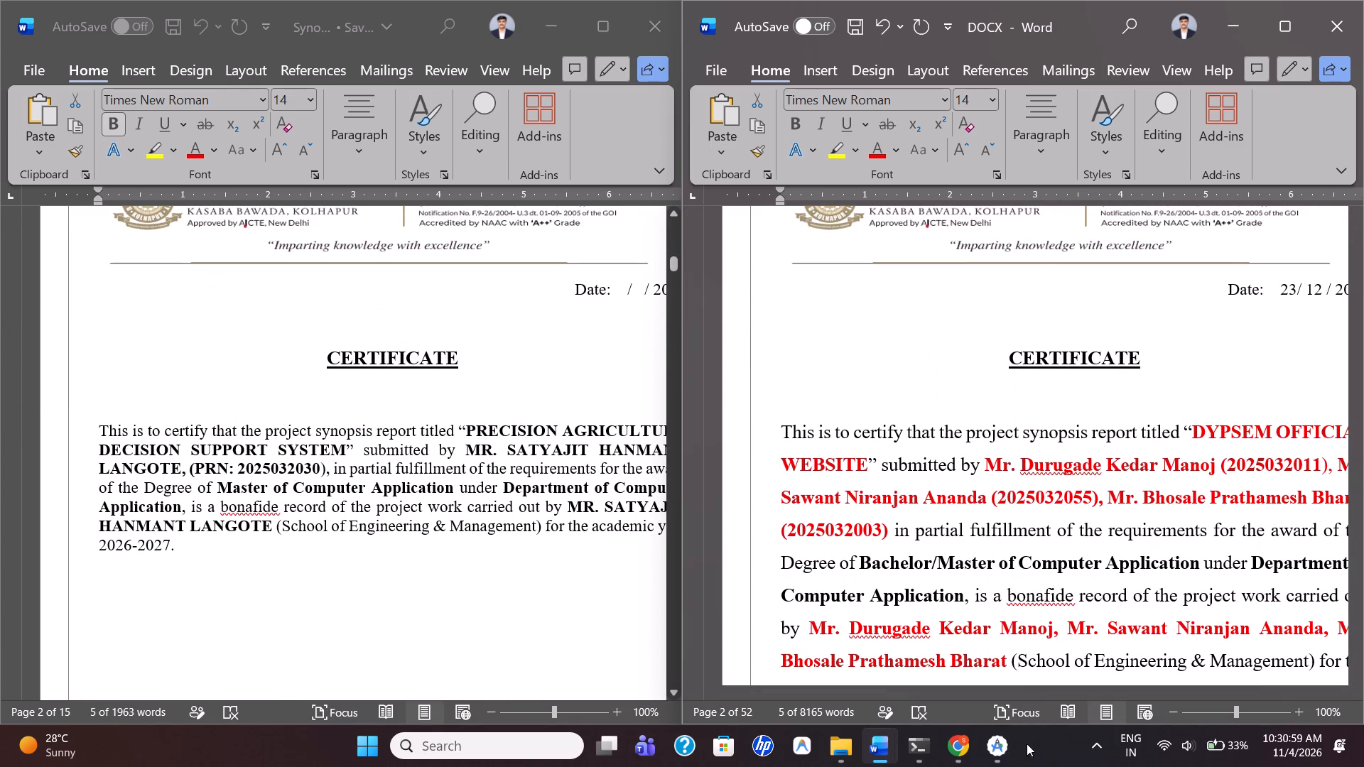
{"action": "left_click_drag", "start_coordinate": [1031, 695], "coordinate": [1144, 690]}
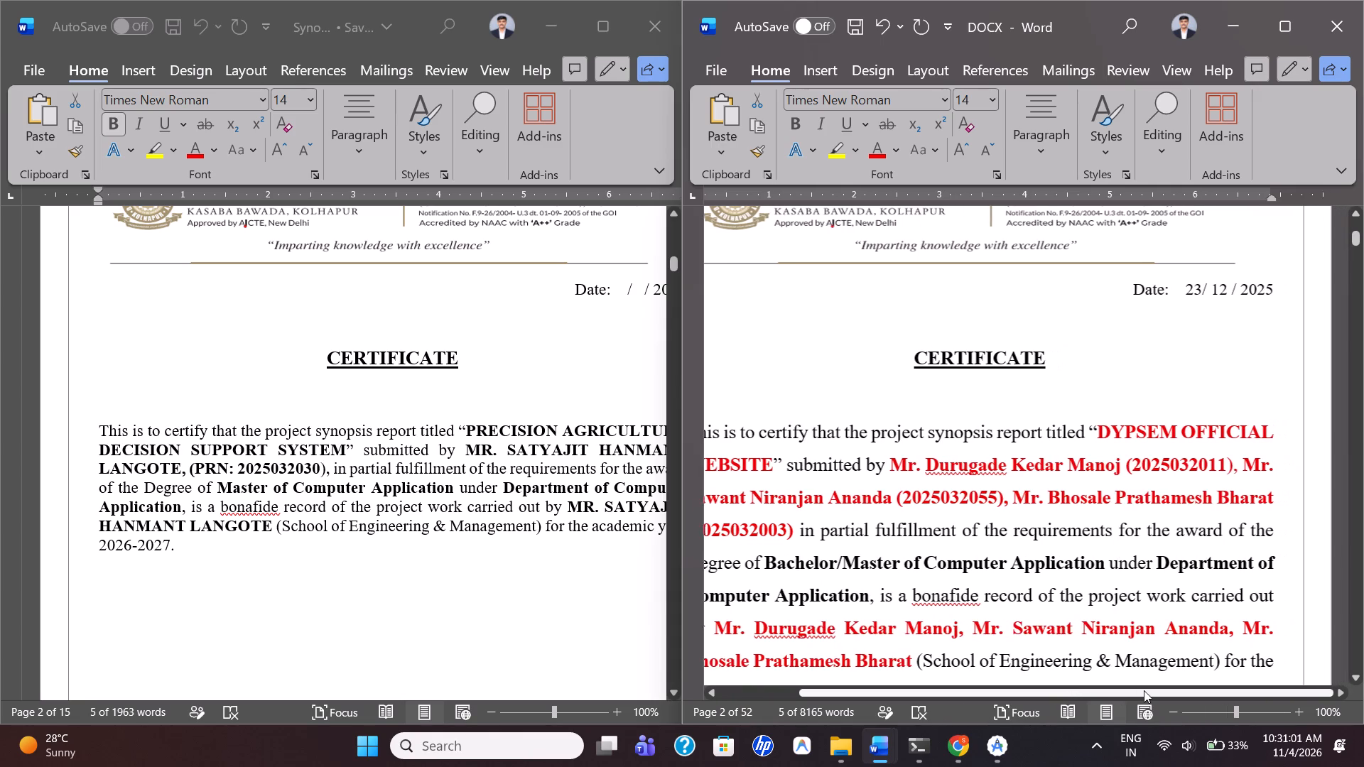
{"action": "left_click_drag", "start_coordinate": [1144, 690], "coordinate": [1067, 687]}
{"action": "left_click", "coordinate": [79, 429]}
{"action": "left_click", "coordinate": [92, 433]}
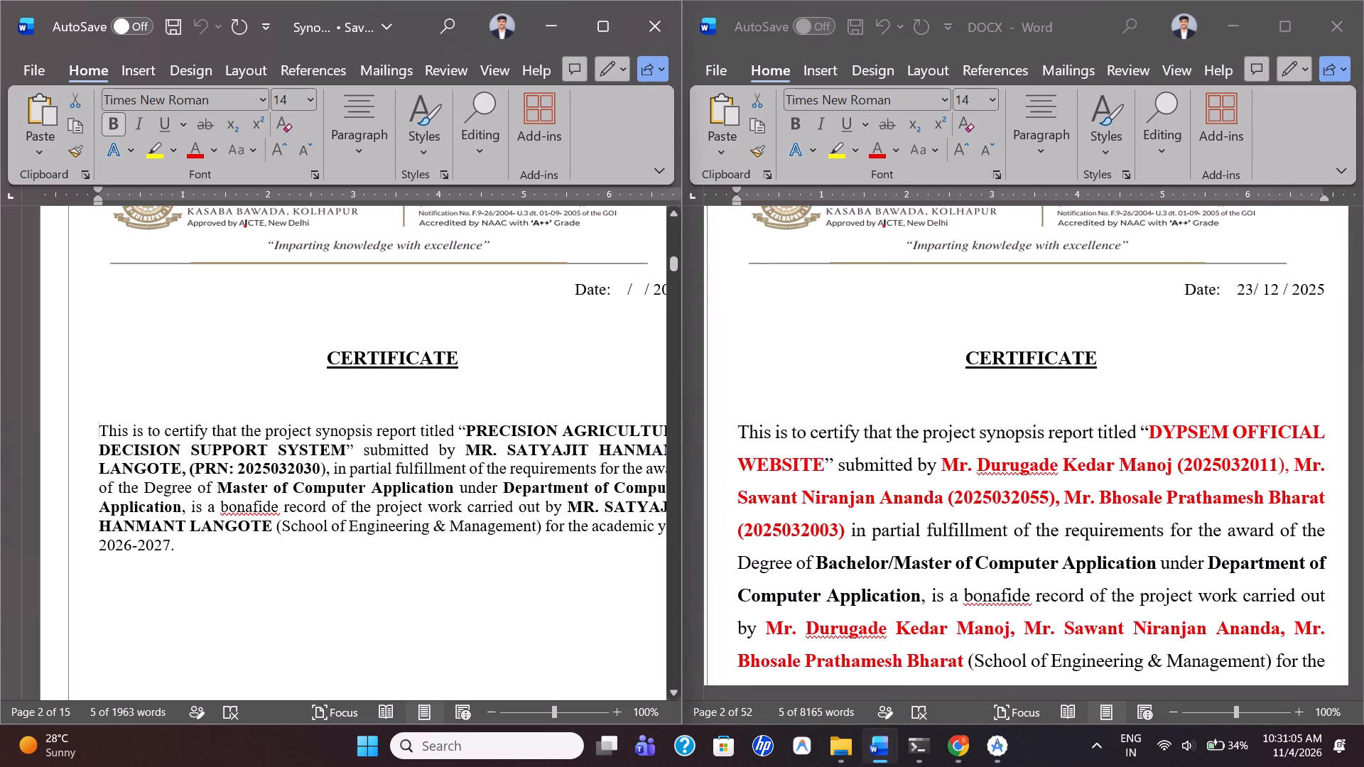
Replace the whole DOCX certificate paragraph with the paragraph copied from the Synopsis1 certificate page, up to "academic year 2026-2027".
{"action": "left_click_drag", "start_coordinate": [92, 433], "coordinate": [170, 553]}
{"action": "key", "text": "ctrl+c"}
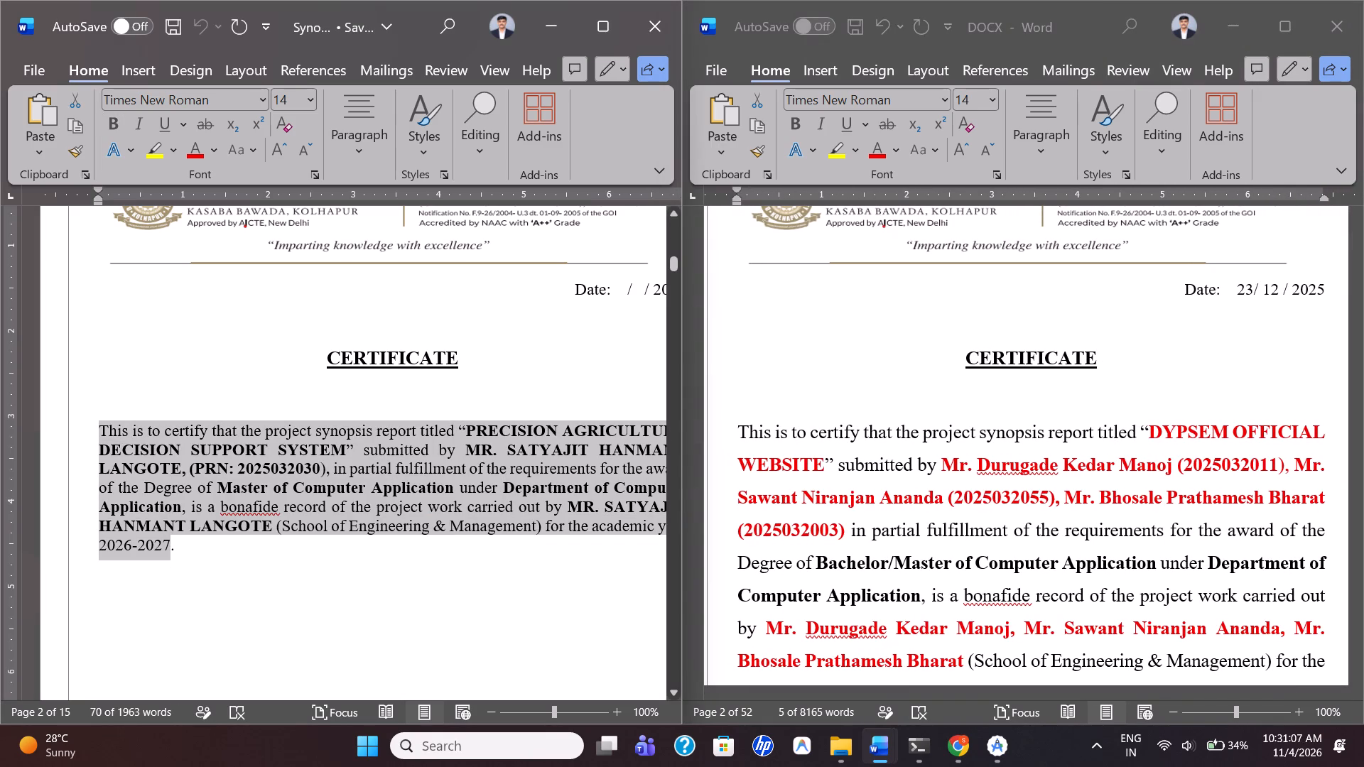
{"action": "key", "text": "ctrl+c"}
{"action": "key", "text": "ctrl+c"}
{"action": "key", "text": "ctrl+c"}
{"action": "scroll", "coordinate": [916, 483], "scroll_direction": "down", "scroll_amount": 1}
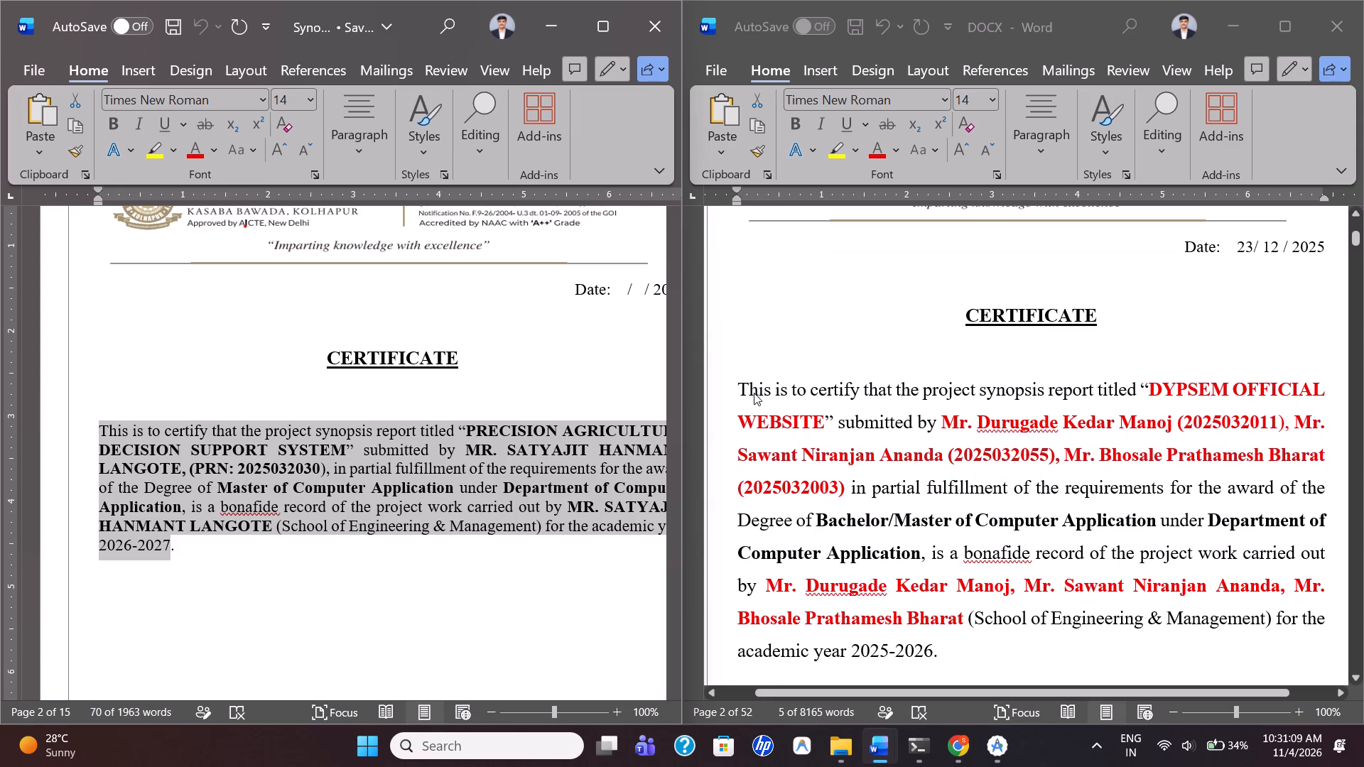
{"action": "left_click", "coordinate": [746, 387]}
{"action": "left_click", "coordinate": [742, 386]}
{"action": "left_click_drag", "start_coordinate": [742, 386], "coordinate": [889, 491]}
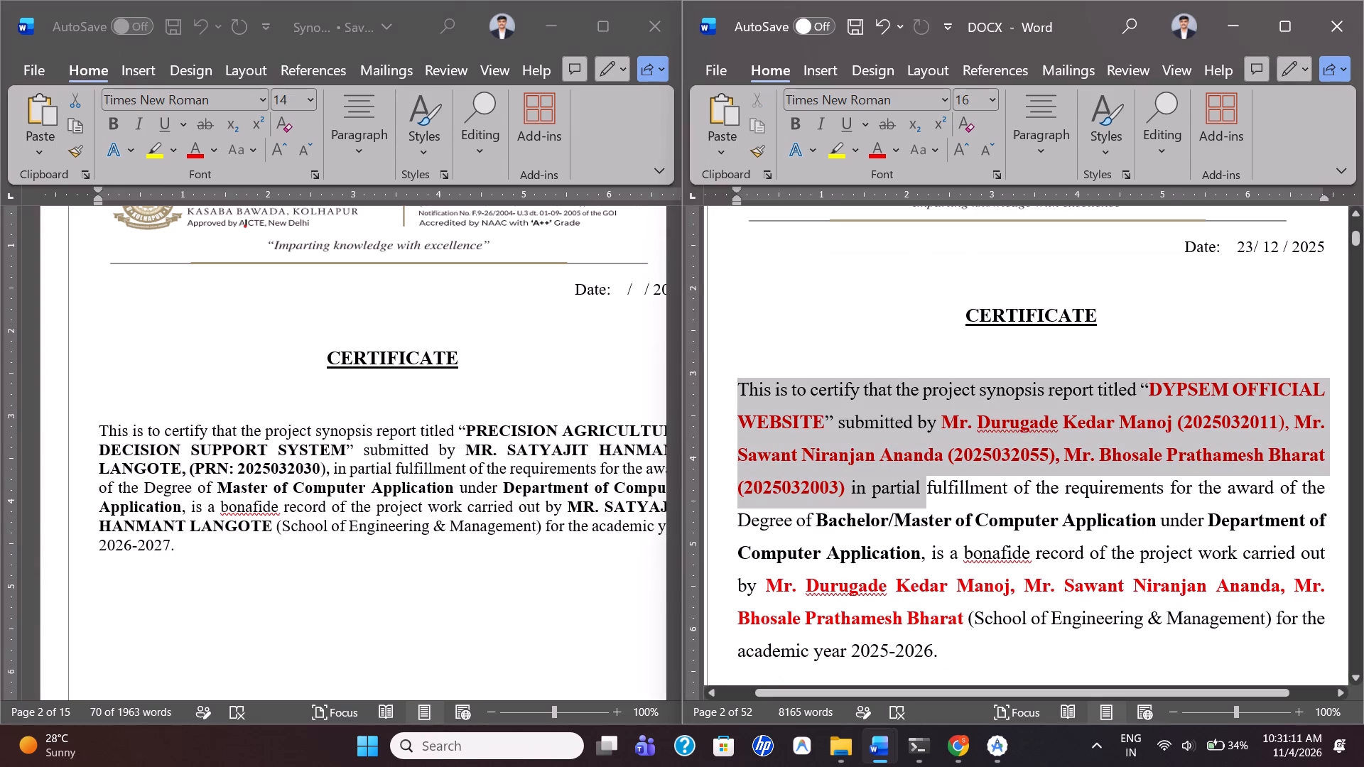
{"action": "left_click_drag", "start_coordinate": [889, 491], "coordinate": [956, 651]}
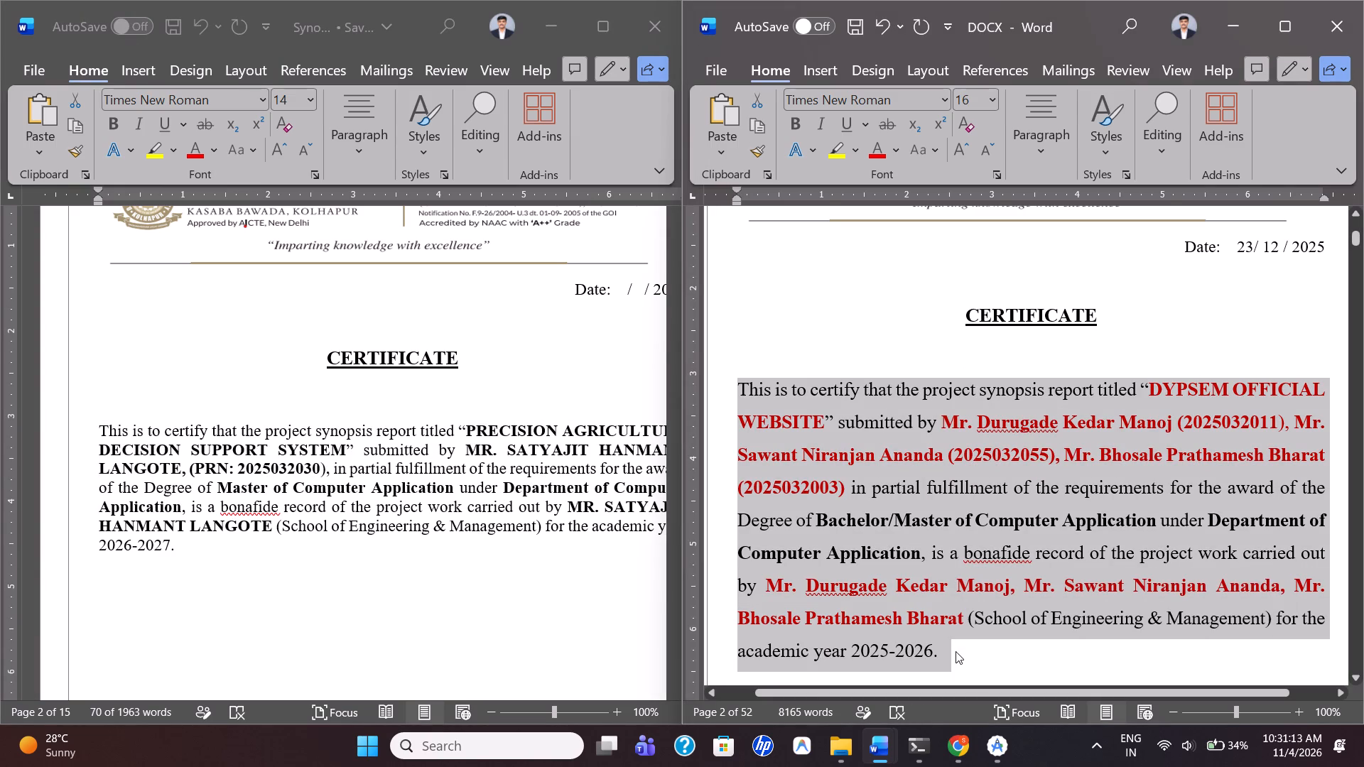
{"action": "key", "text": "ctrl+v"}
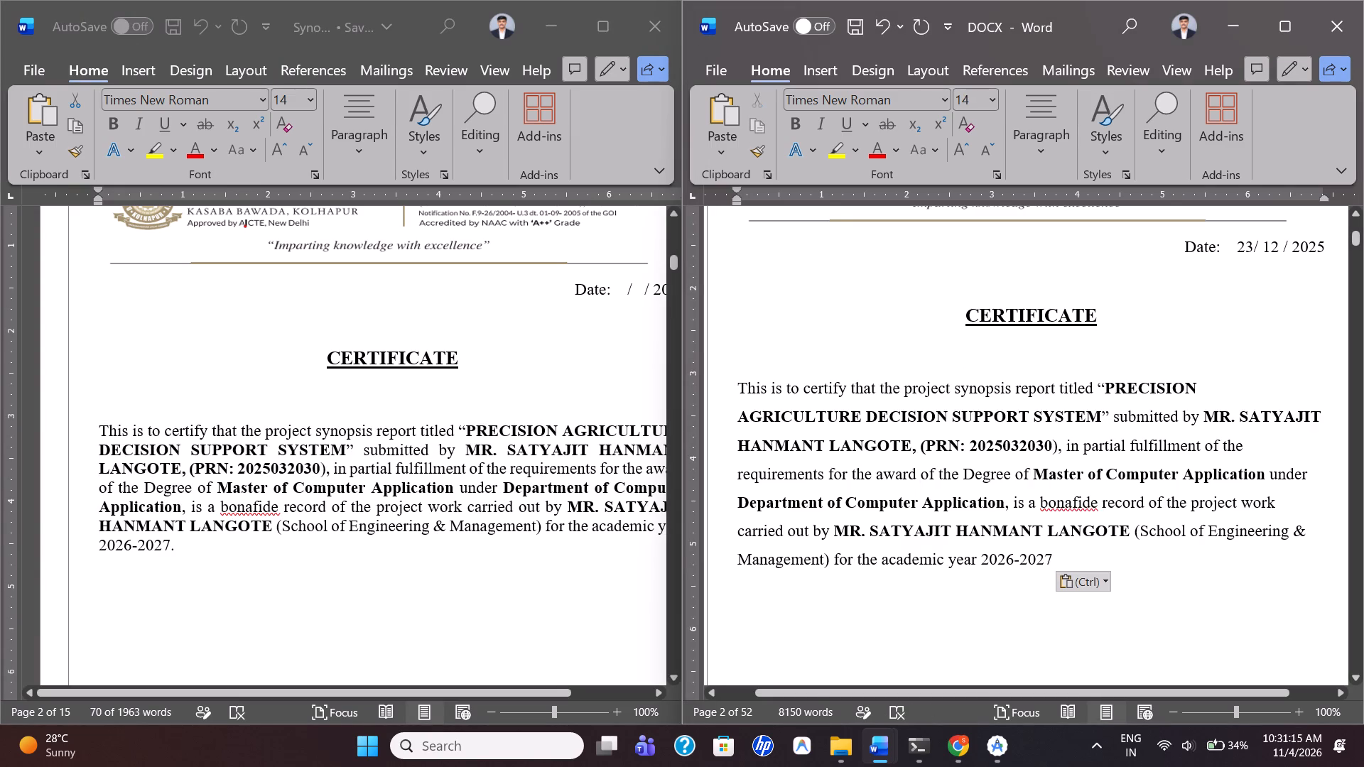
Justify the pasted certificate paragraph in DOCX, from "This is to certify" through "academic year 2026-2027".
{"action": "scroll", "coordinate": [887, 473], "scroll_direction": "up", "scroll_amount": 3}
{"action": "scroll", "coordinate": [889, 472], "scroll_direction": "down", "scroll_amount": 2}
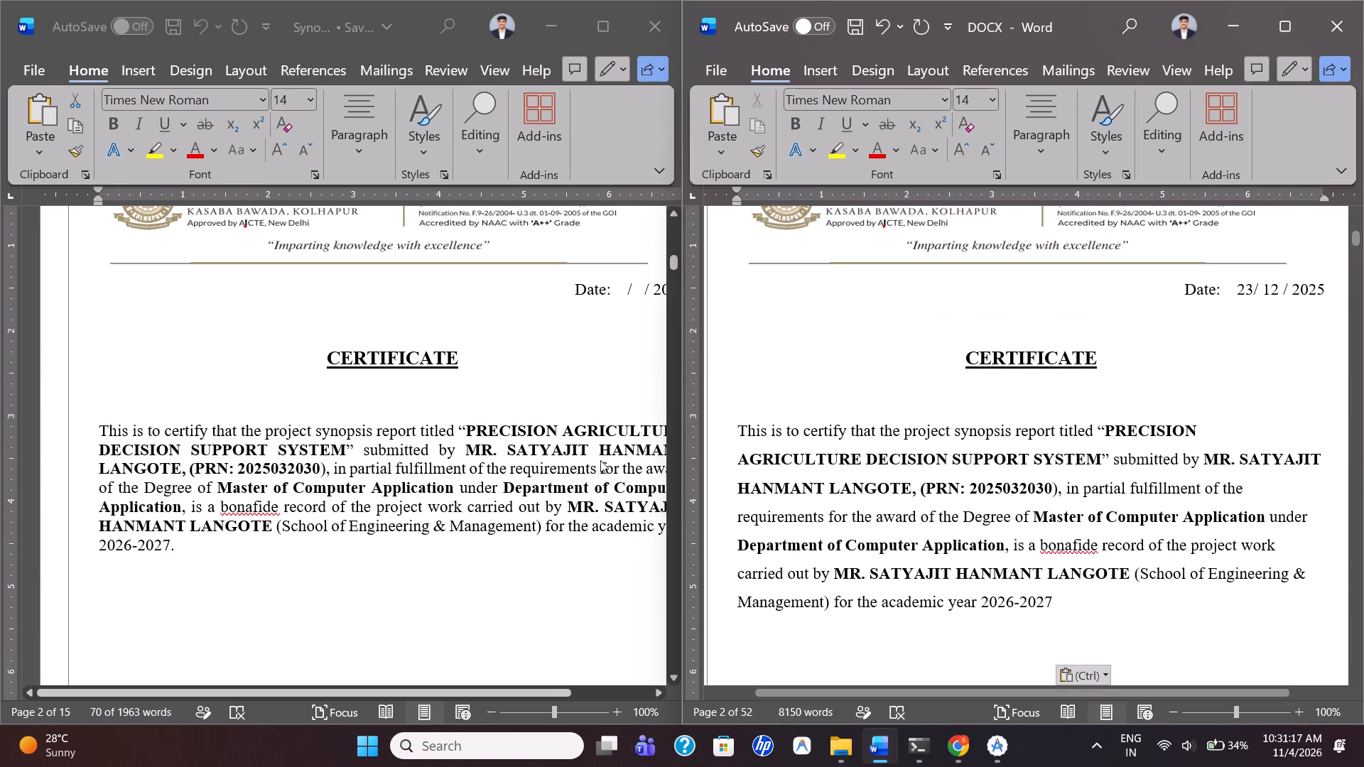
{"action": "left_click", "coordinate": [742, 437]}
{"action": "left_click", "coordinate": [738, 434]}
{"action": "left_click_drag", "start_coordinate": [738, 434], "coordinate": [951, 548]}
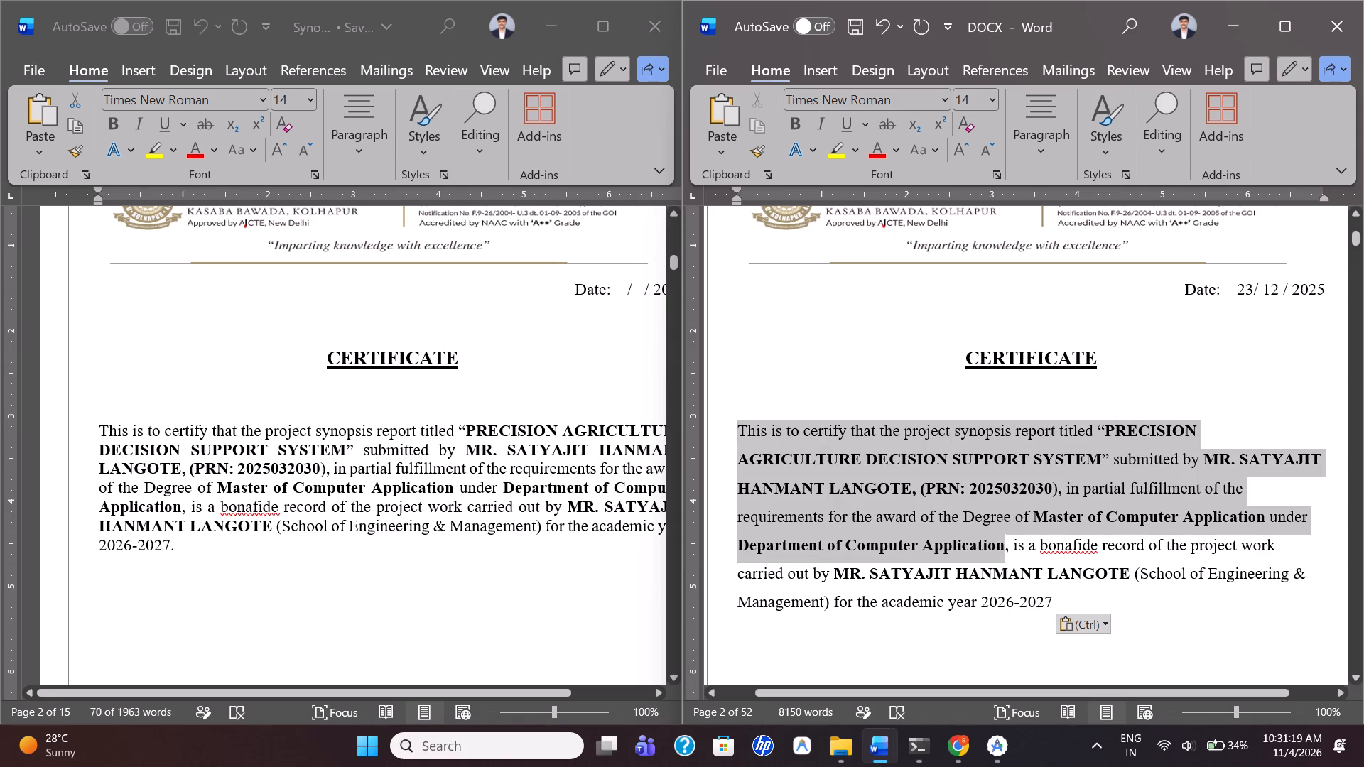
{"action": "left_click_drag", "start_coordinate": [951, 548], "coordinate": [1043, 609]}
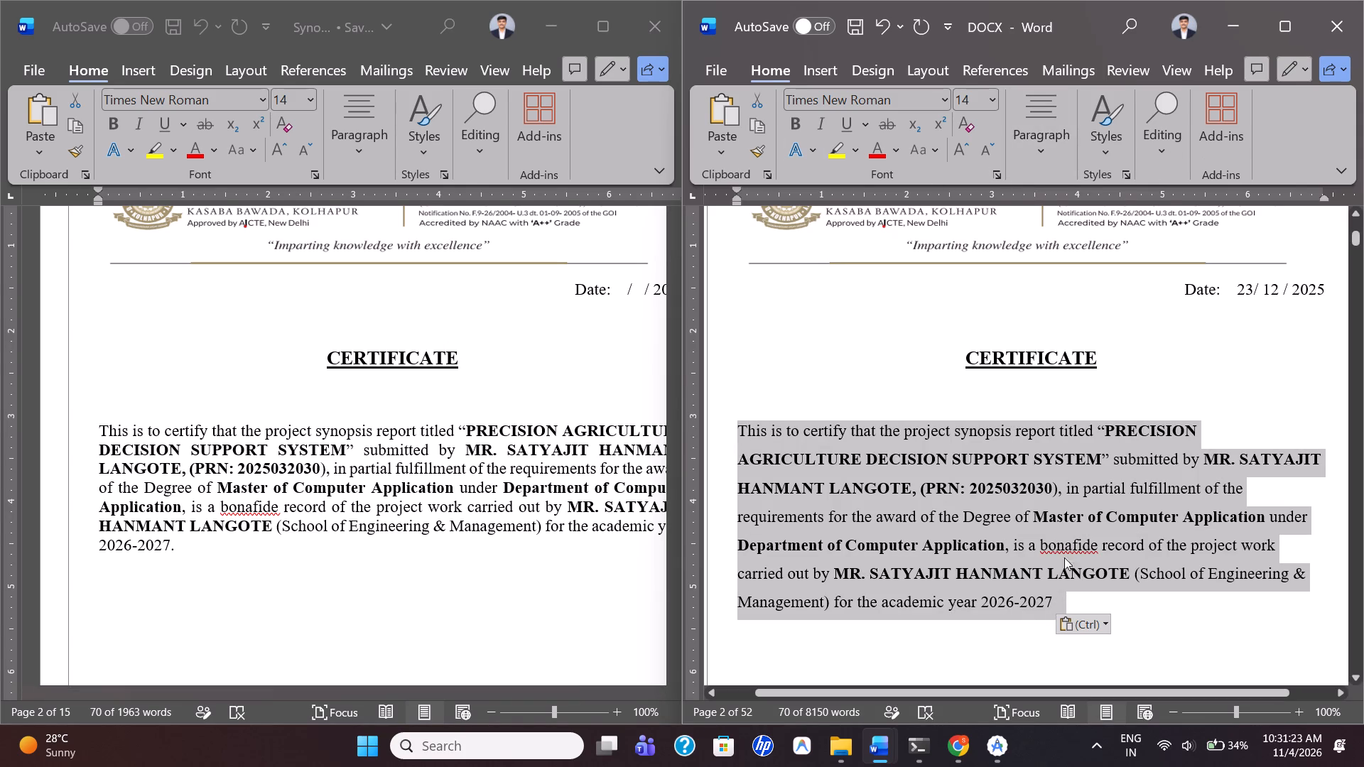
{"action": "left_click", "coordinate": [1061, 533]}
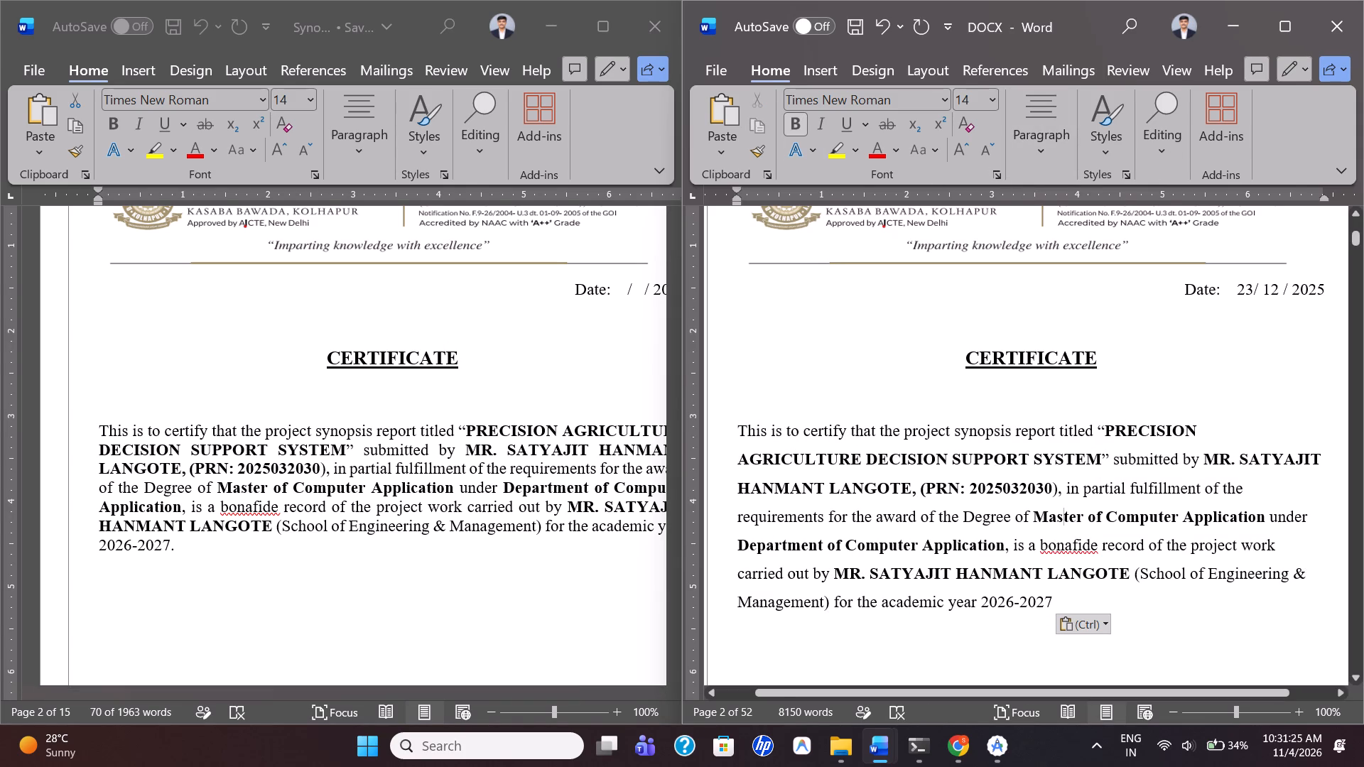
{"action": "left_click", "coordinate": [735, 420]}
{"action": "left_click_drag", "start_coordinate": [735, 420], "coordinate": [1066, 594]}
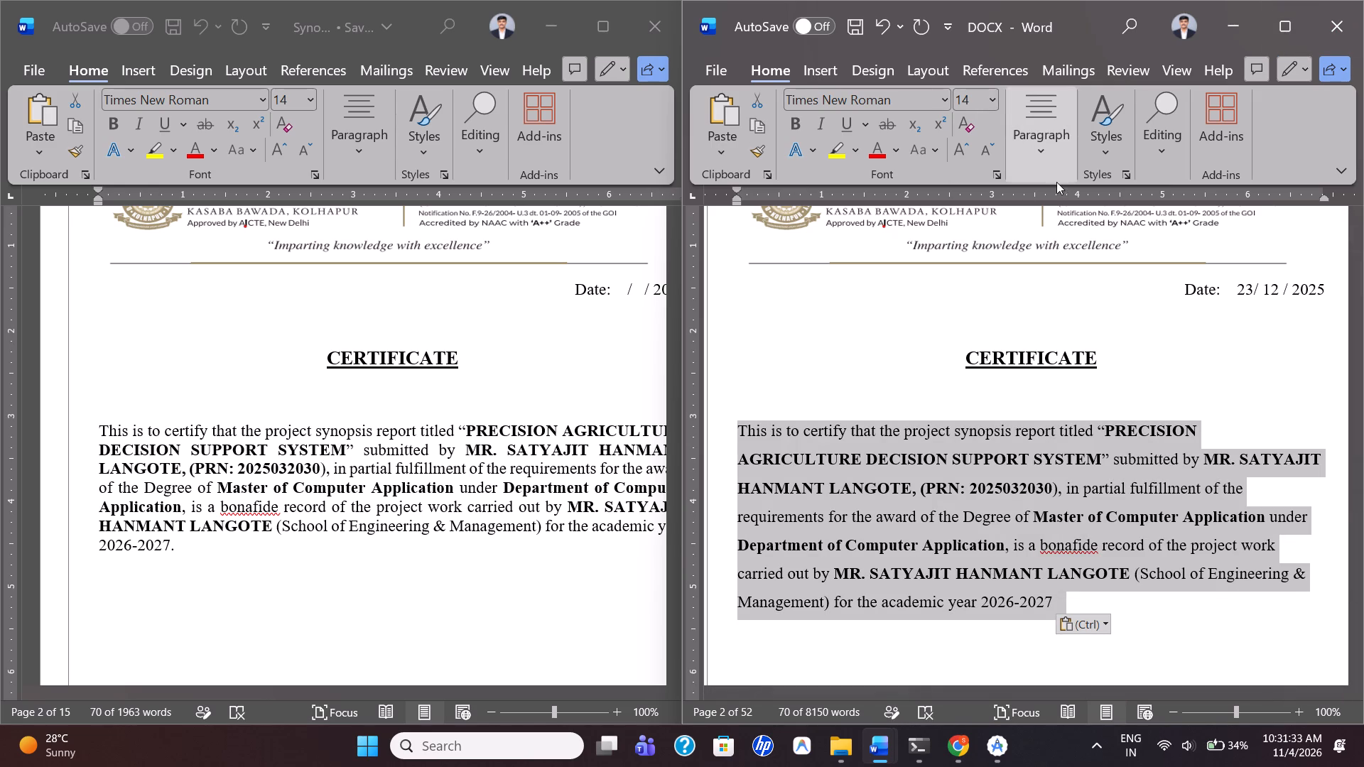
{"action": "left_click", "coordinate": [1039, 153]}
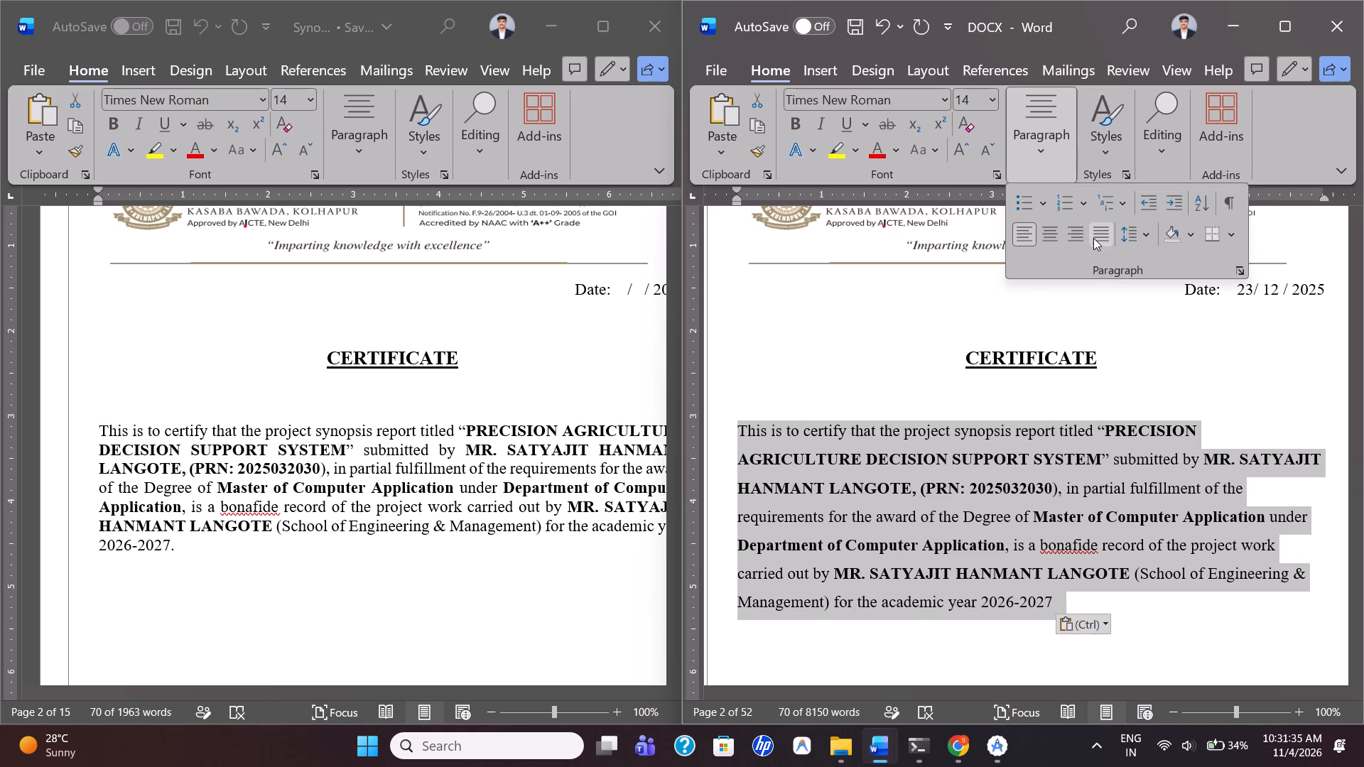
Justify the DOCX certificate paragraph and add a full stop after "2026-2027".
{"action": "left_click", "coordinate": [1093, 238]}
{"action": "left_click", "coordinate": [956, 546]}
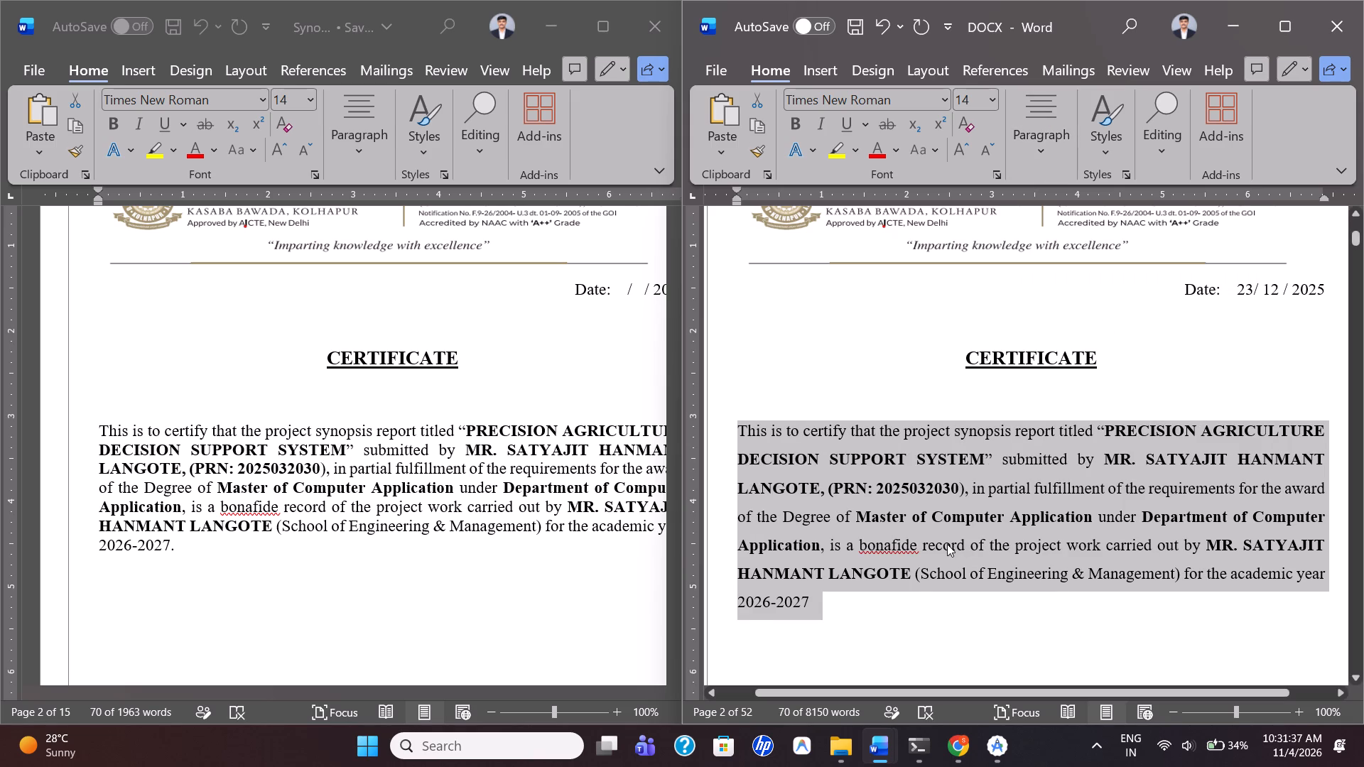
{"action": "scroll", "coordinate": [858, 606], "scroll_direction": "down", "scroll_amount": 1}
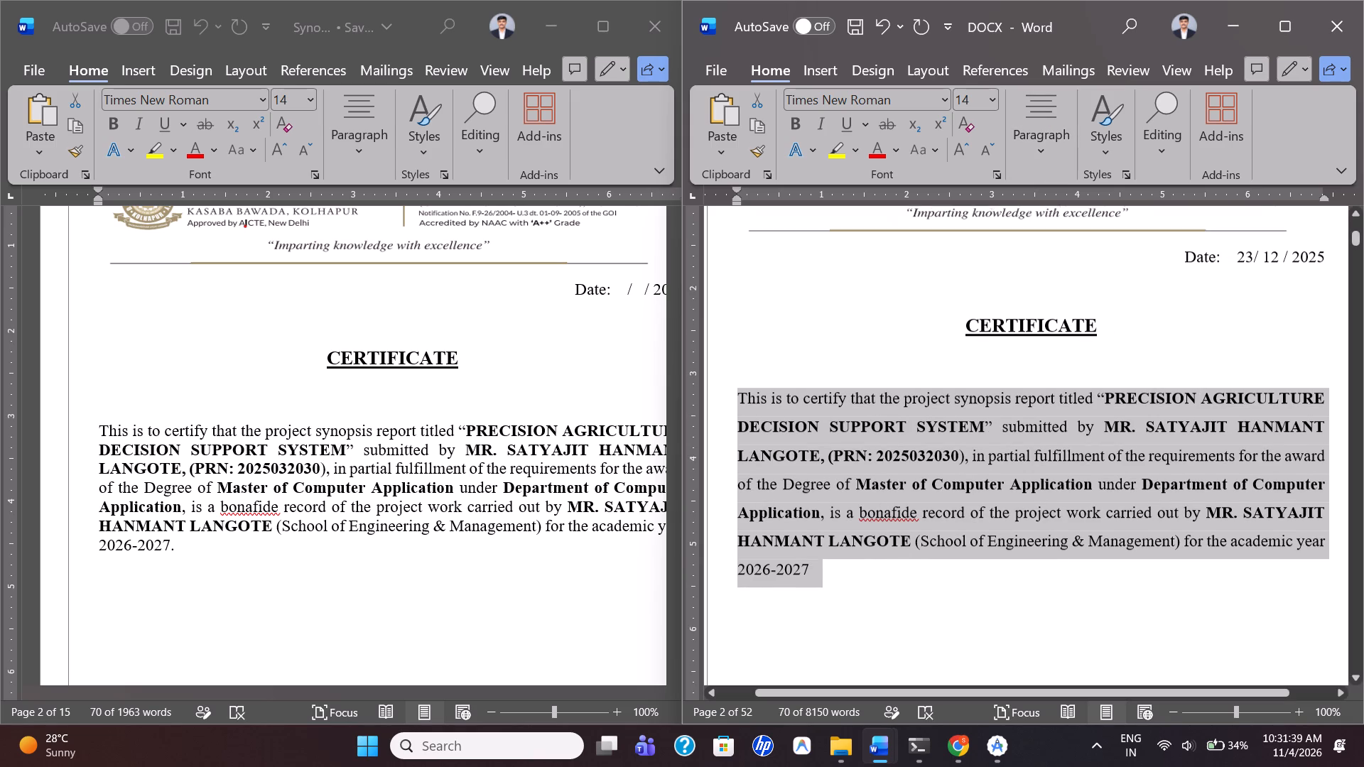
{"action": "scroll", "coordinate": [320, 507], "scroll_direction": "down", "scroll_amount": 5}
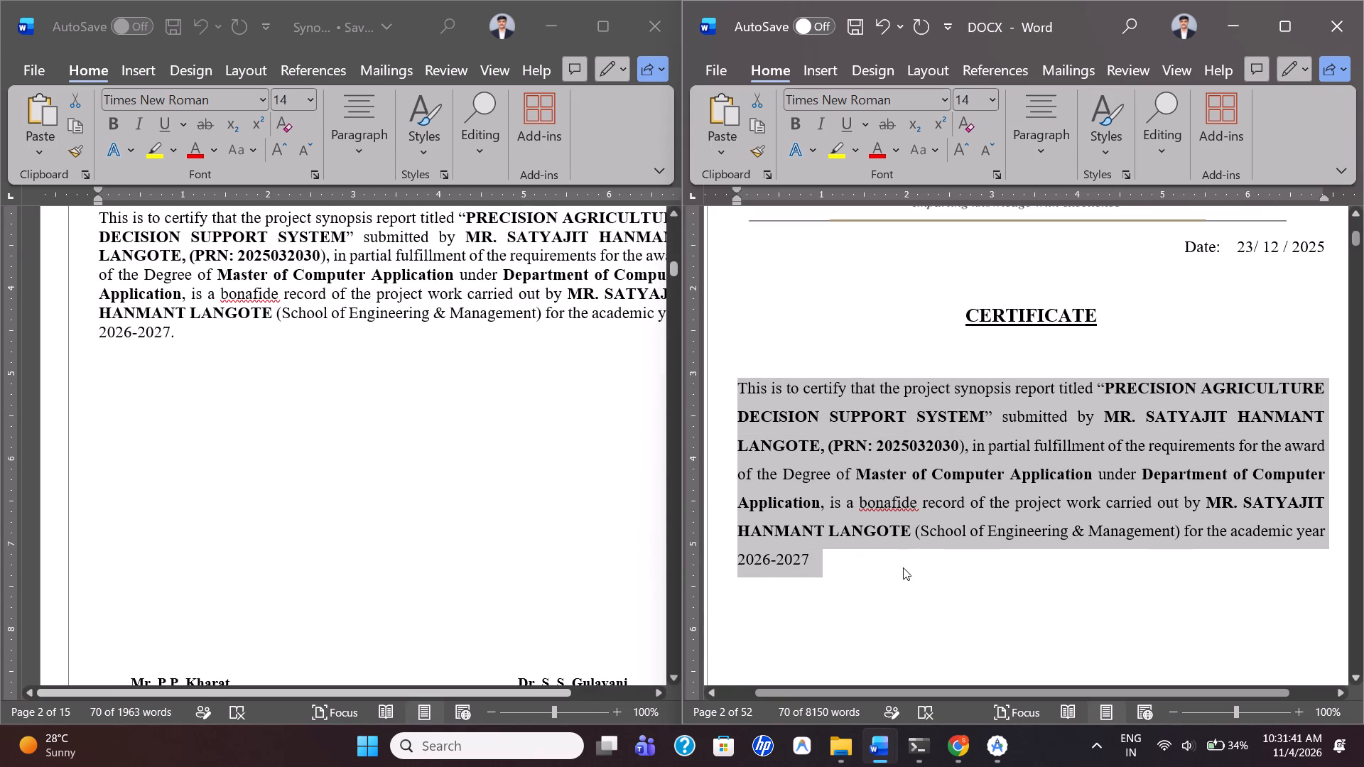
{"action": "left_click", "coordinate": [810, 553]}
{"action": "key", "text": "period"}
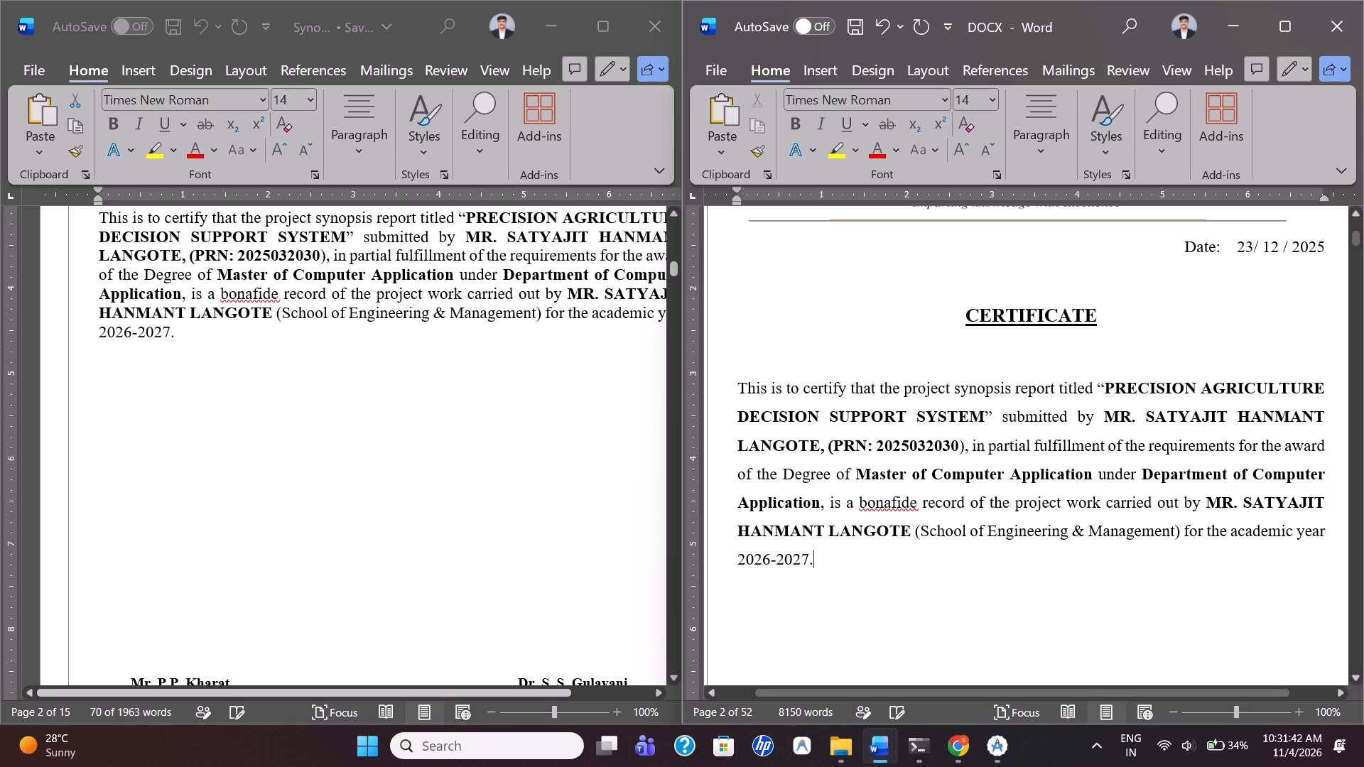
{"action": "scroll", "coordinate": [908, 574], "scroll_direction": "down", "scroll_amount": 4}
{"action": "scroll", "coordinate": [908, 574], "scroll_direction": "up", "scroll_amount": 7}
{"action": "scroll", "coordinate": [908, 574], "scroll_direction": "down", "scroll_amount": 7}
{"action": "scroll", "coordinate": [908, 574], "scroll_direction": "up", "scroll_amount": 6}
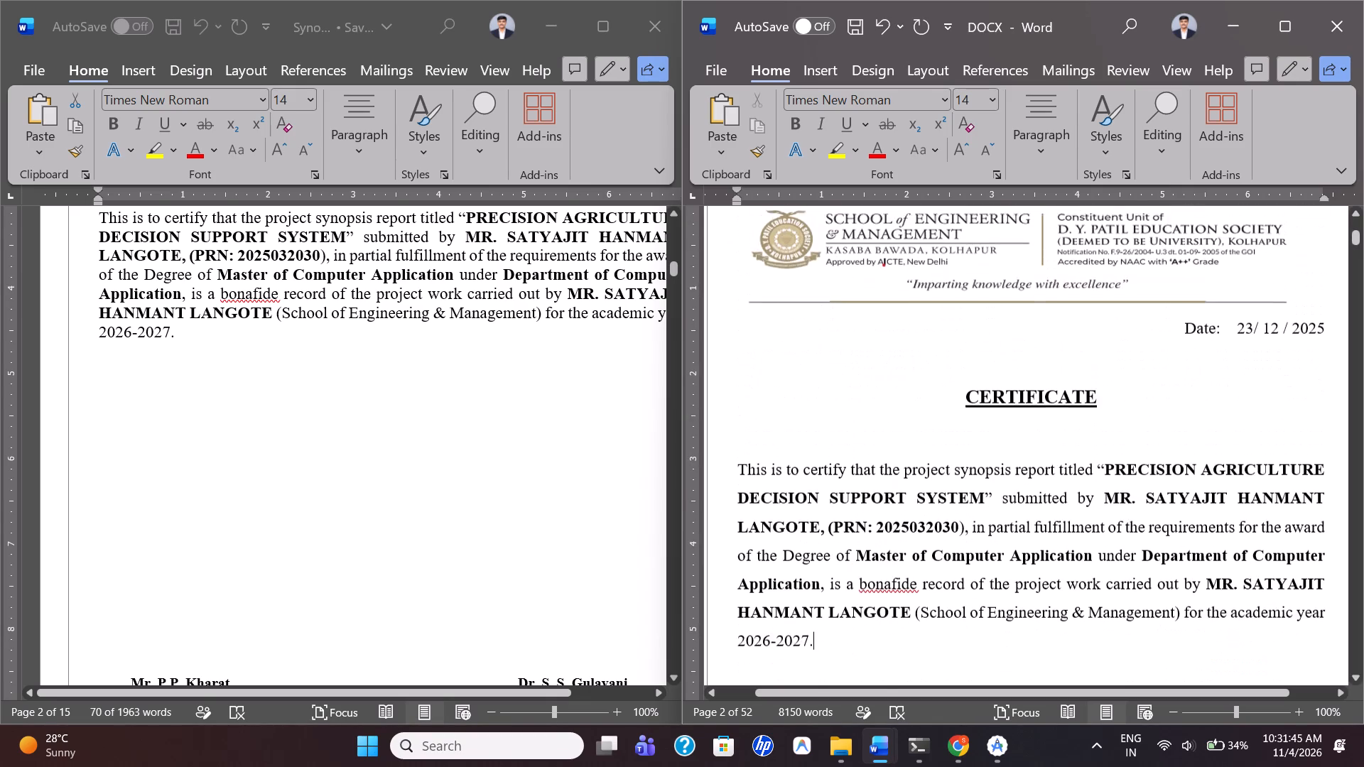
Clear the day from the date on the DOCX certificate page.
{"action": "scroll", "coordinate": [908, 574], "scroll_direction": "up", "scroll_amount": 1}
{"action": "left_click", "coordinate": [1226, 380]}
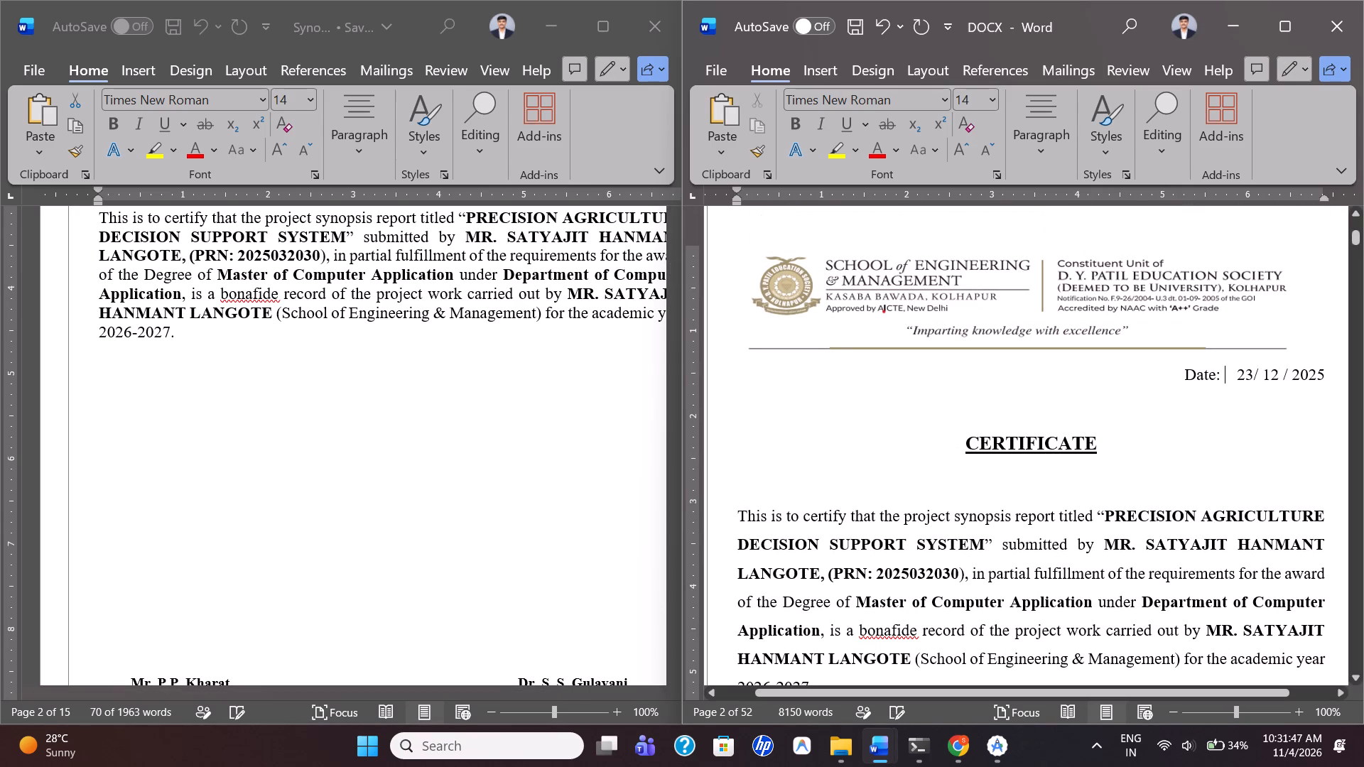
{"action": "left_click", "coordinate": [1244, 378]}
{"action": "left_click", "coordinate": [1257, 379]}
{"action": "left_click", "coordinate": [1255, 379]}
{"action": "key", "text": "BackSpace"}
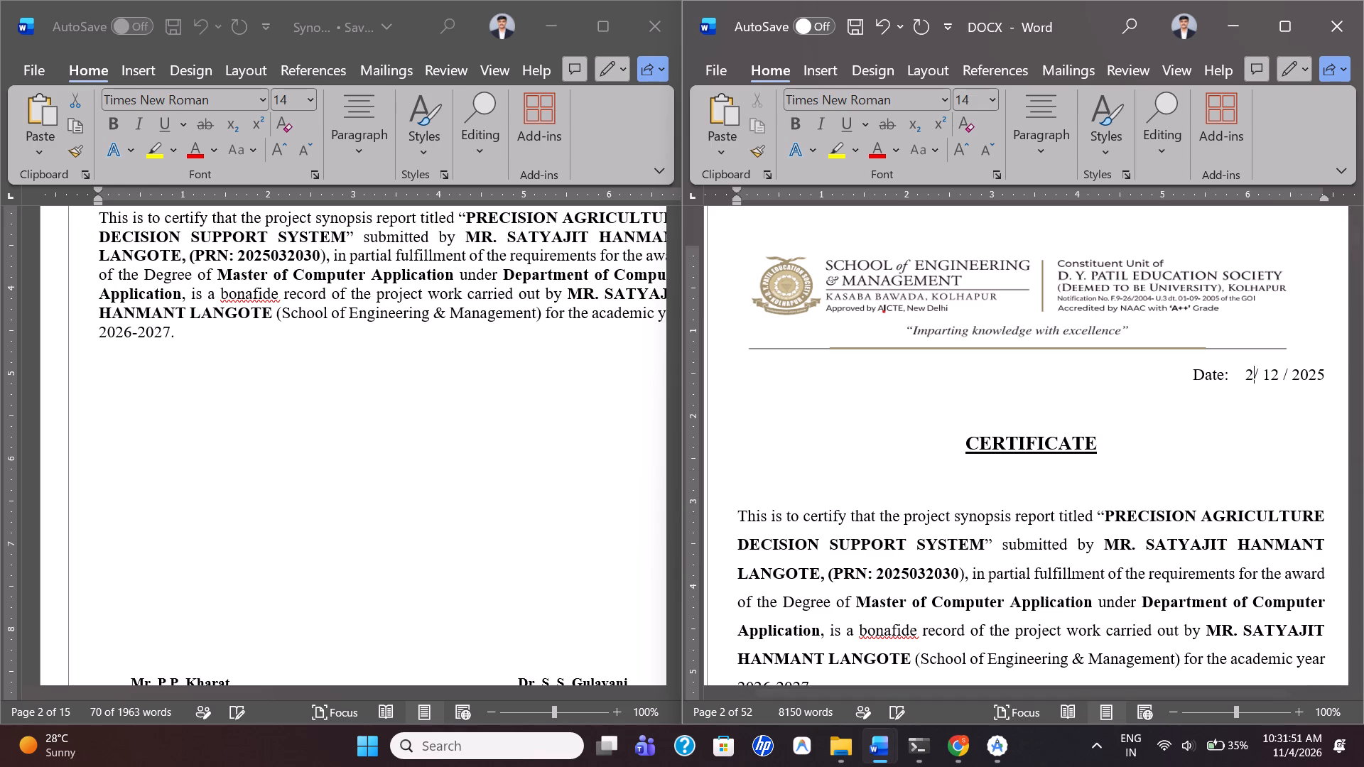
{"action": "key", "text": "BackSpace"}
Match the rest of the DOCX certificate date to Synopsis1 by blanking the month and setting the year to 2026.
{"action": "scroll", "coordinate": [396, 571], "scroll_direction": "up", "scroll_amount": 6}
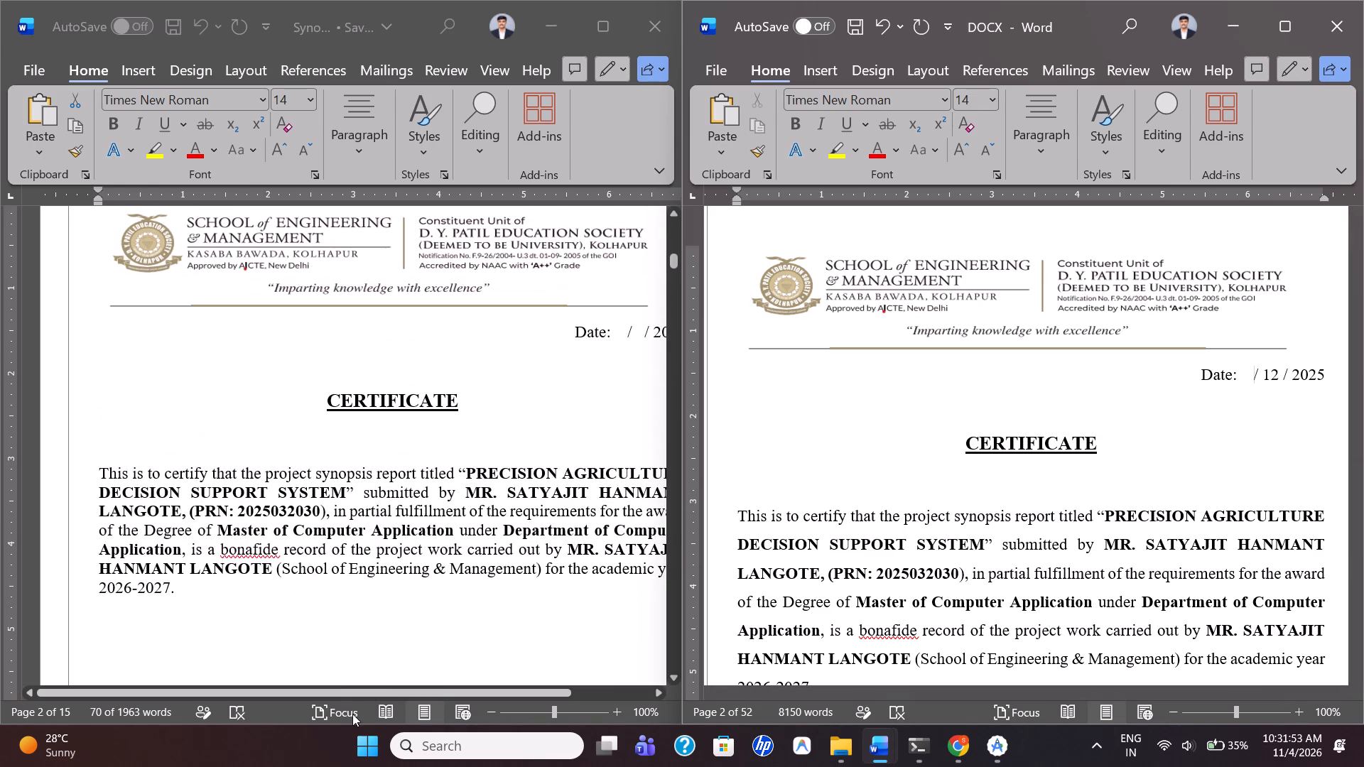
{"action": "left_click_drag", "start_coordinate": [337, 687], "coordinate": [440, 685]}
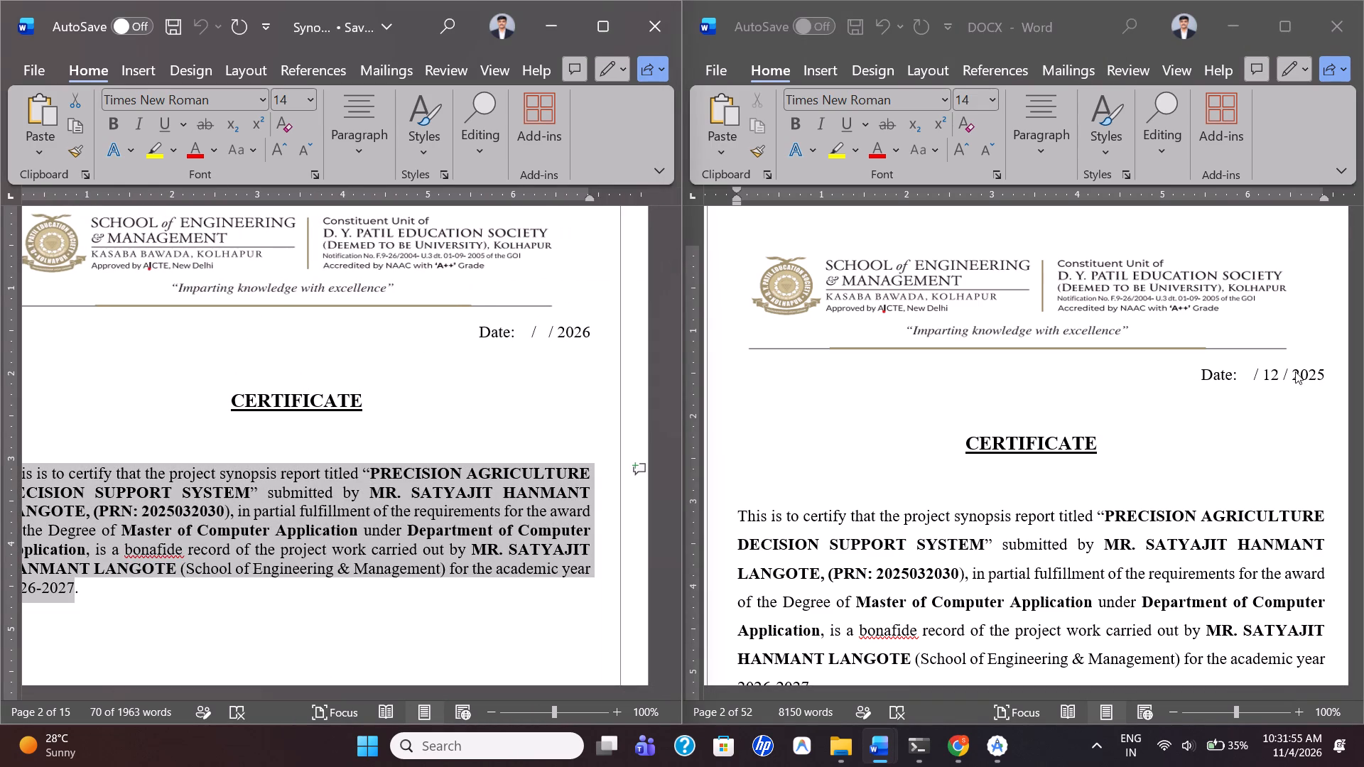
{"action": "double_click", "coordinate": [1282, 369]}
{"action": "left_click", "coordinate": [1271, 379]}
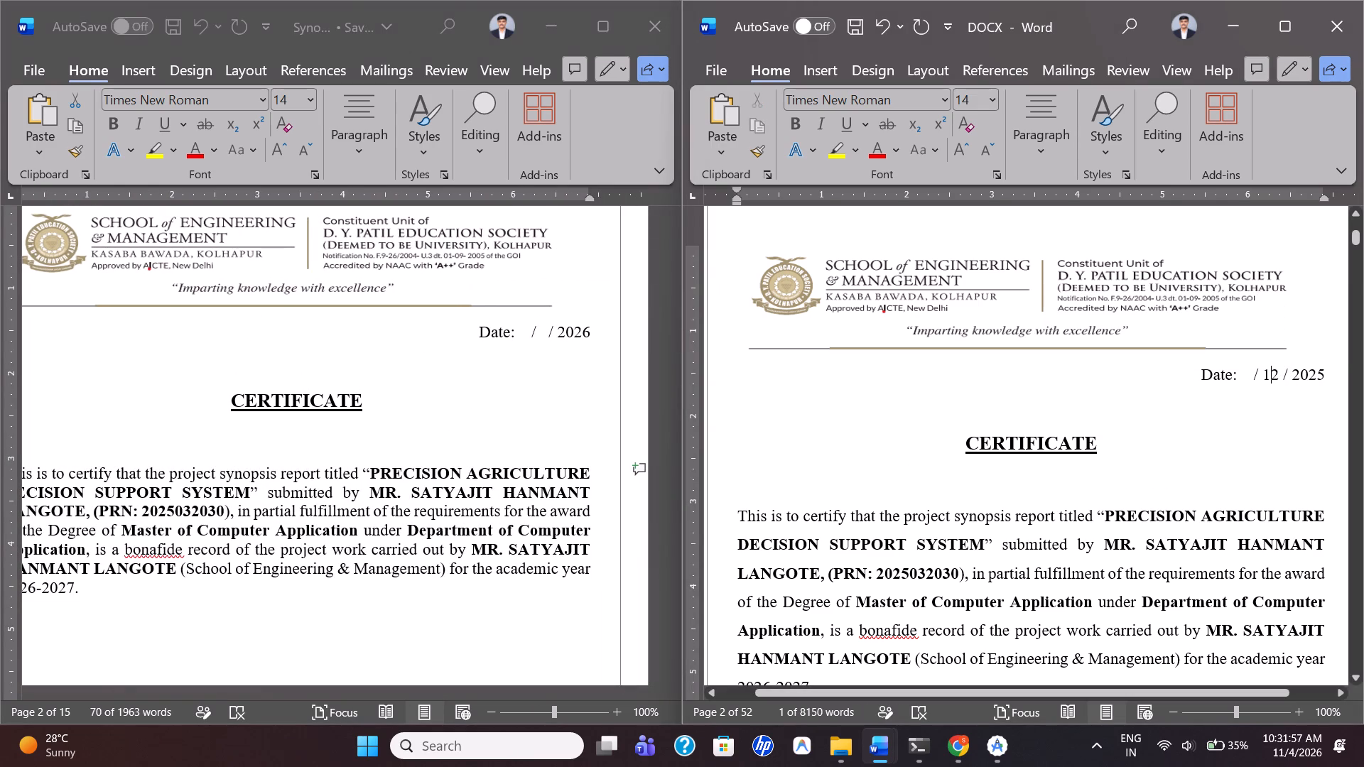
{"action": "left_click", "coordinate": [1284, 379]}
{"action": "key", "text": "BackSpace"}
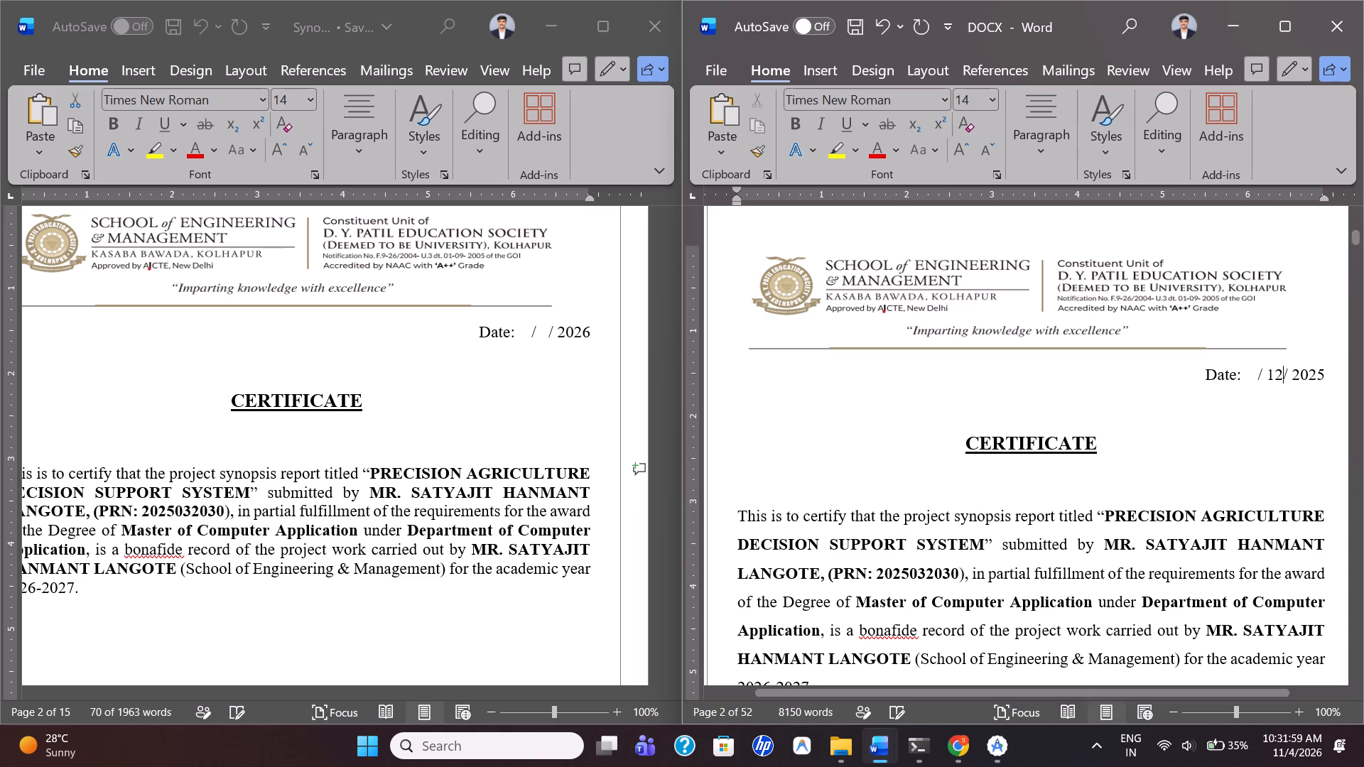
{"action": "key", "text": "BackSpace"}
{"action": "key", "text": "BackSpace"}
{"action": "key", "text": "space"}
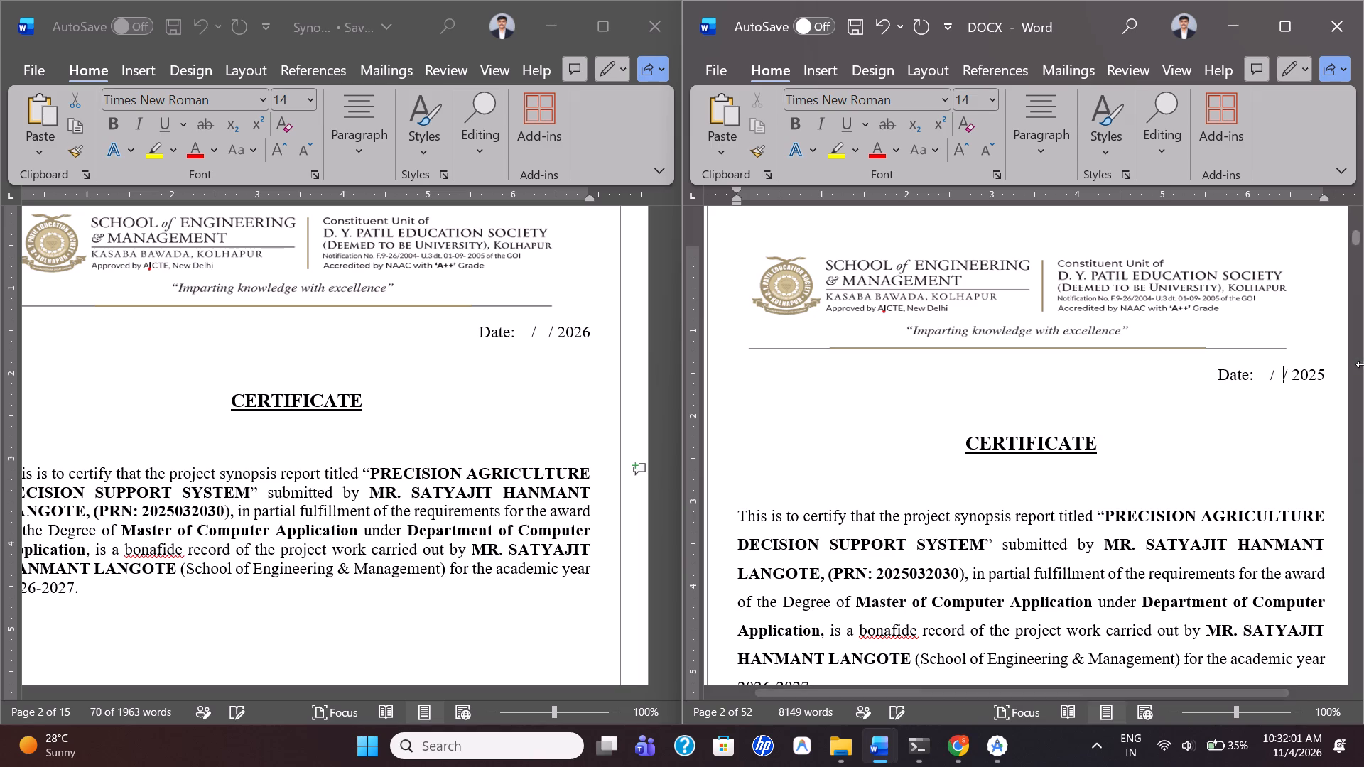
{"action": "left_click", "coordinate": [1322, 376]}
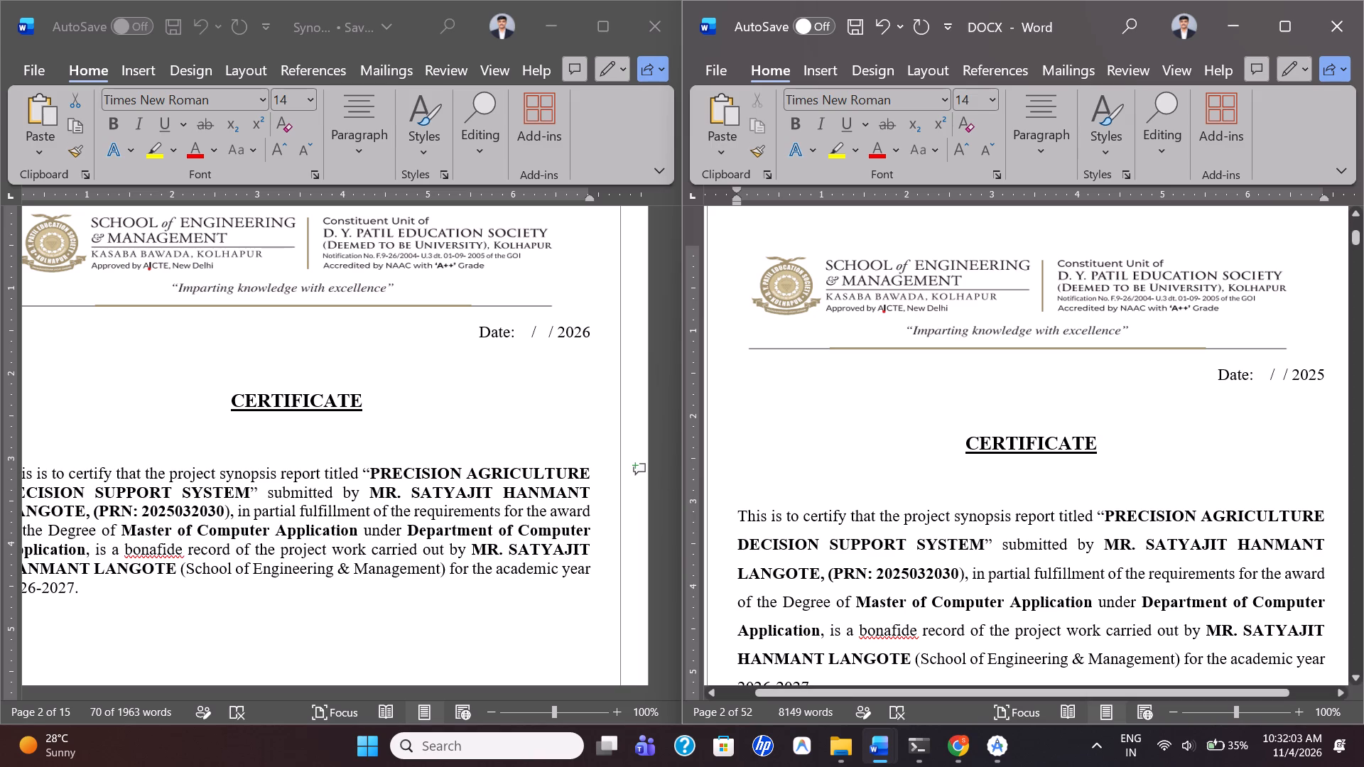
{"action": "key", "text": "BackSpace"}
{"action": "key", "text": "6"}
Insert three blank lines above the DOCX certificate's signature block to push the project synopsis details onto the following page.
{"action": "scroll", "coordinate": [1046, 604], "scroll_direction": "down", "scroll_amount": 3}
{"action": "scroll", "coordinate": [1046, 606], "scroll_direction": "up", "scroll_amount": 2}
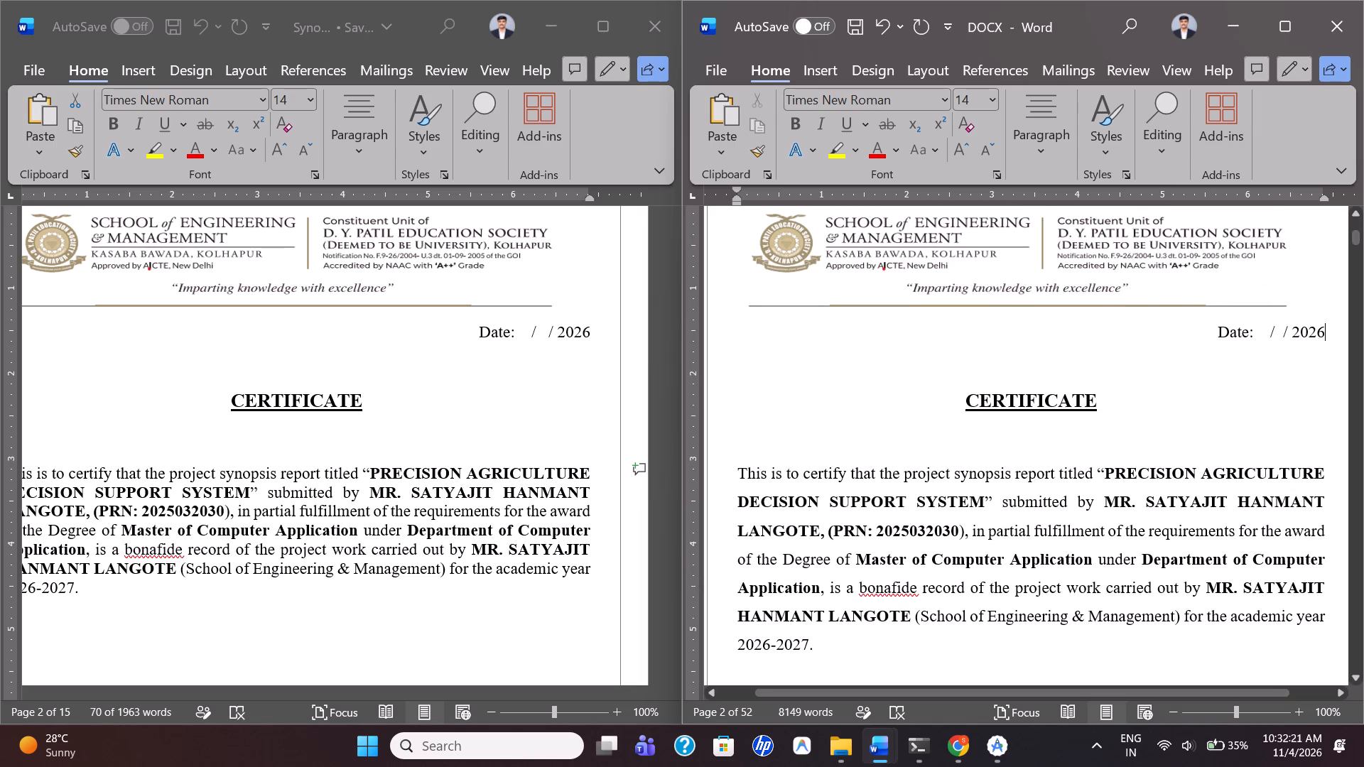
{"action": "scroll", "coordinate": [1034, 450], "scroll_direction": "down", "scroll_amount": 8}
{"action": "scroll", "coordinate": [877, 476], "scroll_direction": "down", "scroll_amount": 4}
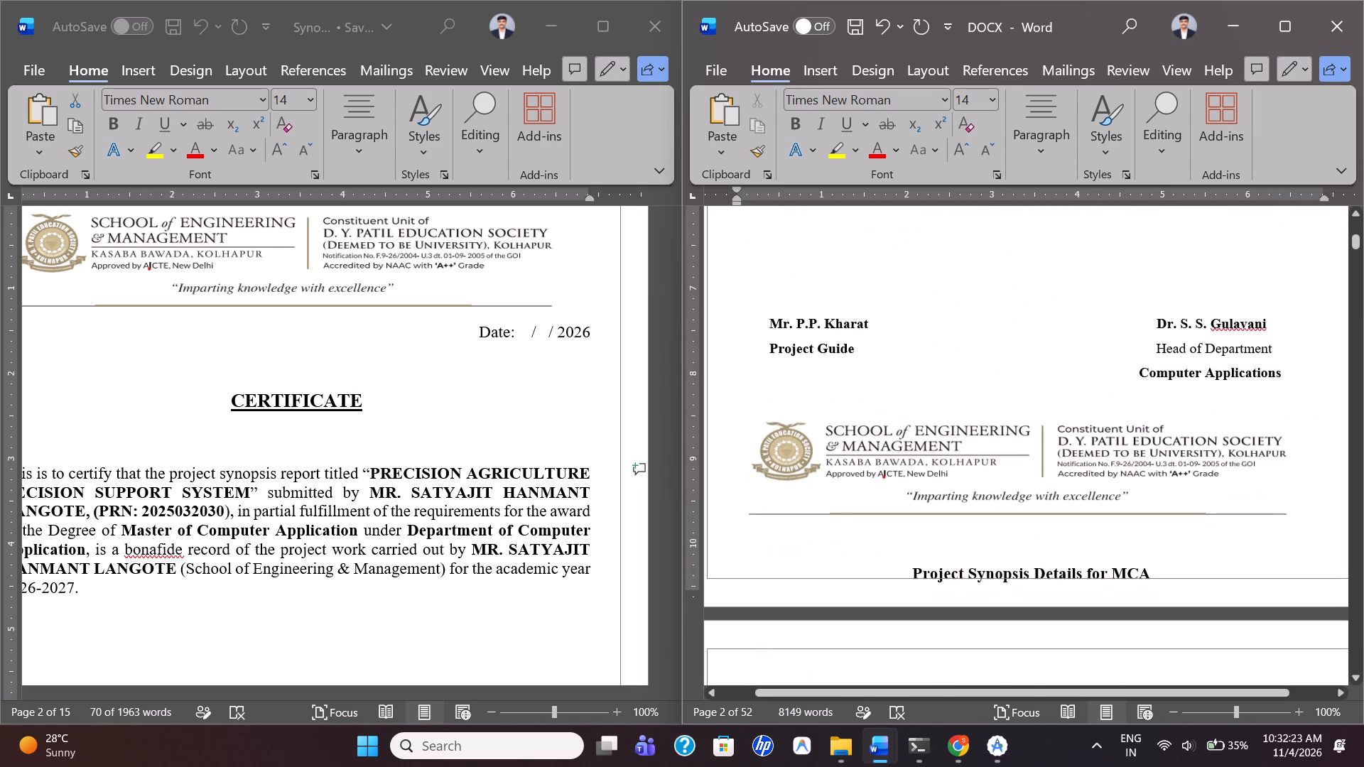
{"action": "scroll", "coordinate": [1060, 259], "scroll_direction": "up", "scroll_amount": 3}
{"action": "left_click", "coordinate": [1058, 309]}
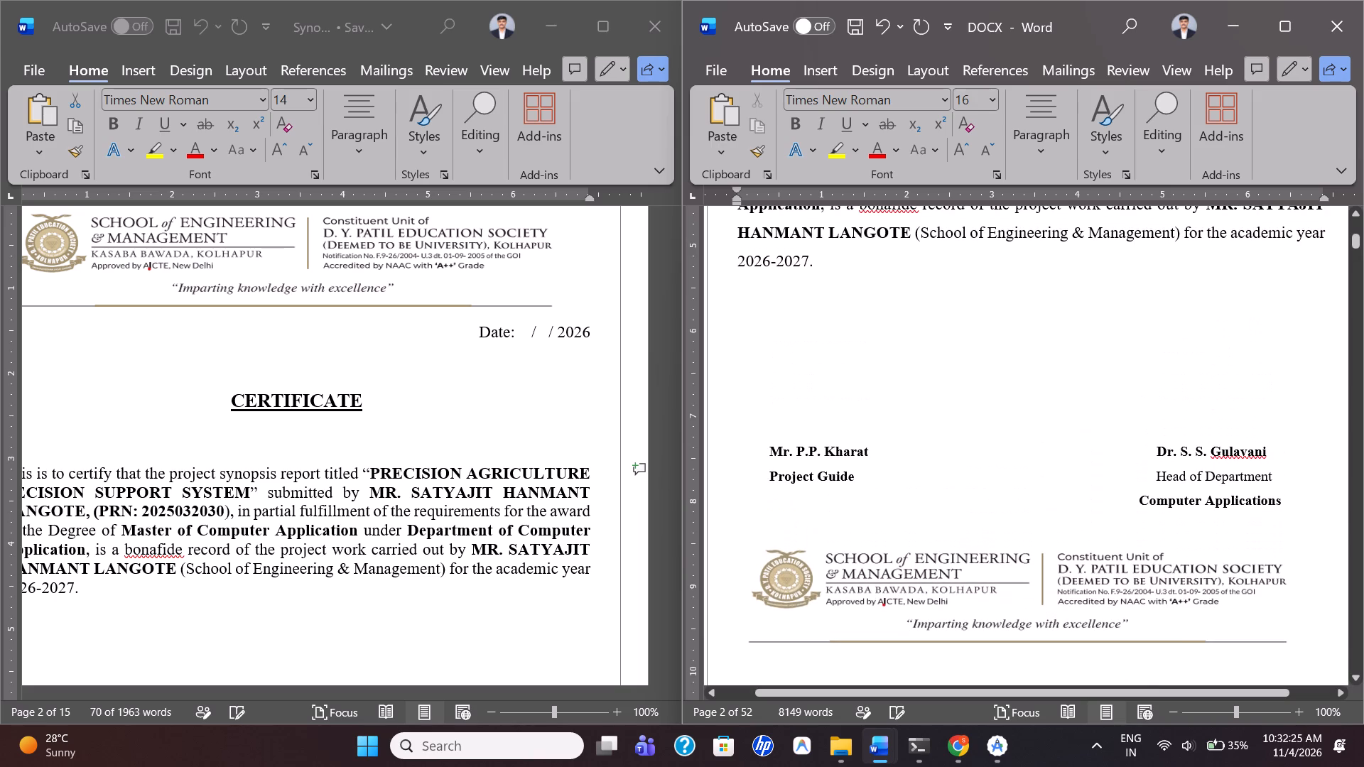
{"action": "key", "text": "Return"}
{"action": "key", "text": "Return"}
{"action": "key", "text": "Return"}
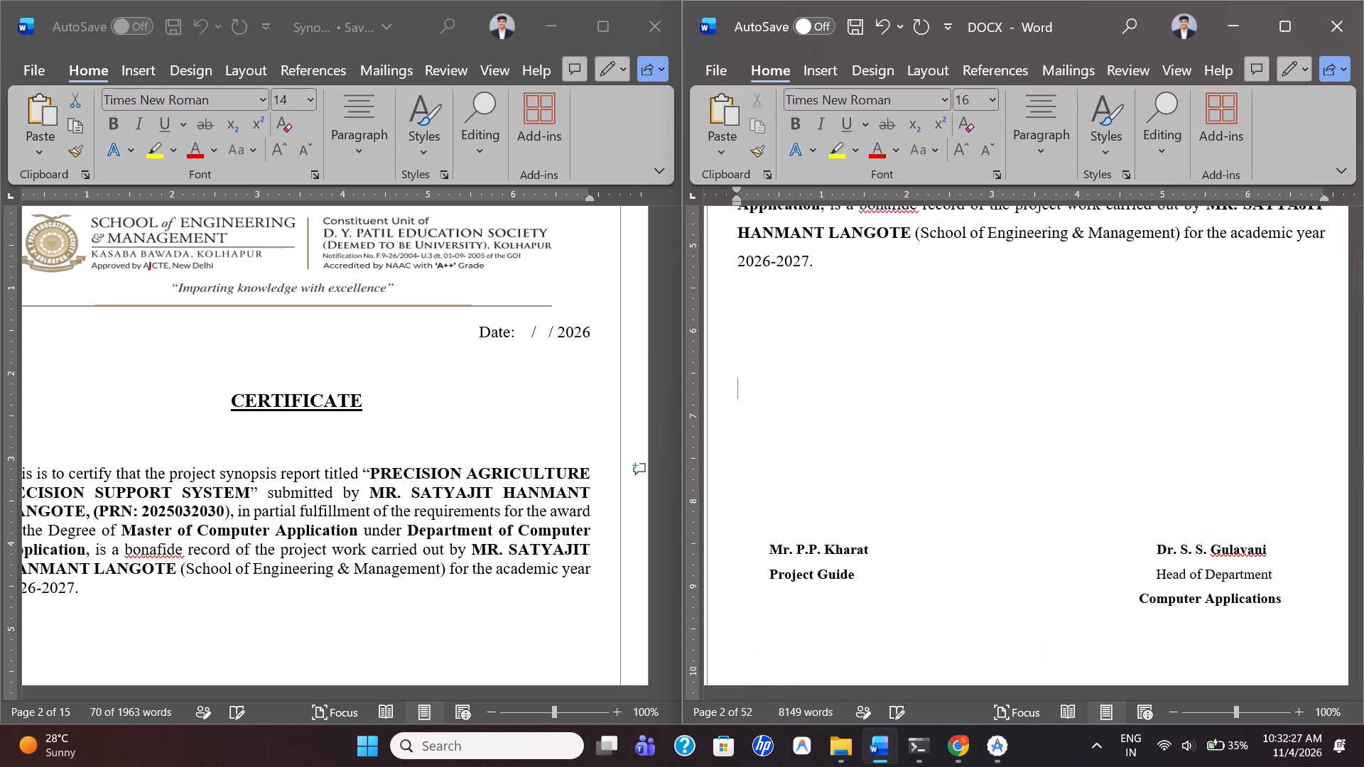
Compare the "Project Synopsis Details for MCA" pages of DOCX and Synopsis1, and review the DOCX index and introduction pages.
{"action": "scroll", "coordinate": [1058, 312], "scroll_direction": "down", "scroll_amount": 11}
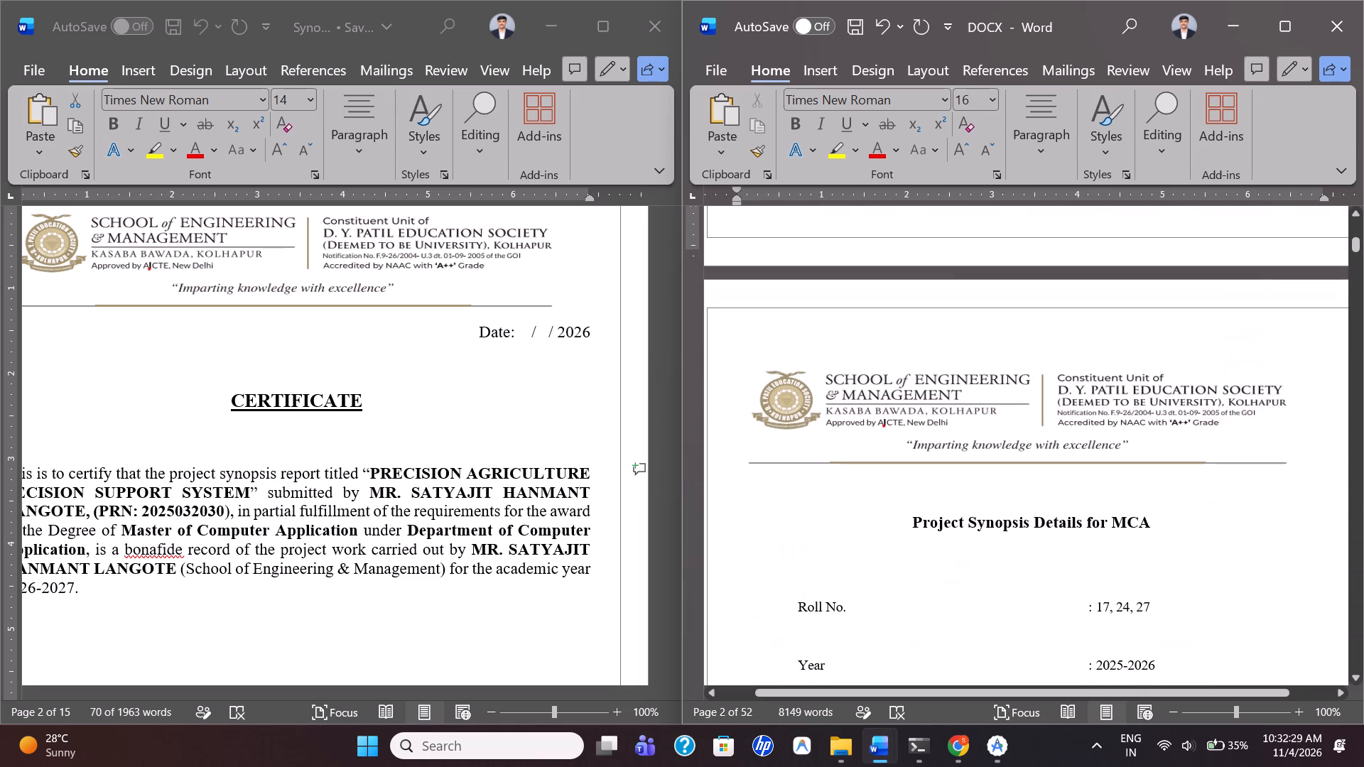
{"action": "scroll", "coordinate": [1040, 379], "scroll_direction": "down", "scroll_amount": 4}
{"action": "scroll", "coordinate": [232, 450], "scroll_direction": "down", "scroll_amount": 4}
{"action": "scroll", "coordinate": [232, 450], "scroll_direction": "up", "scroll_amount": 4}
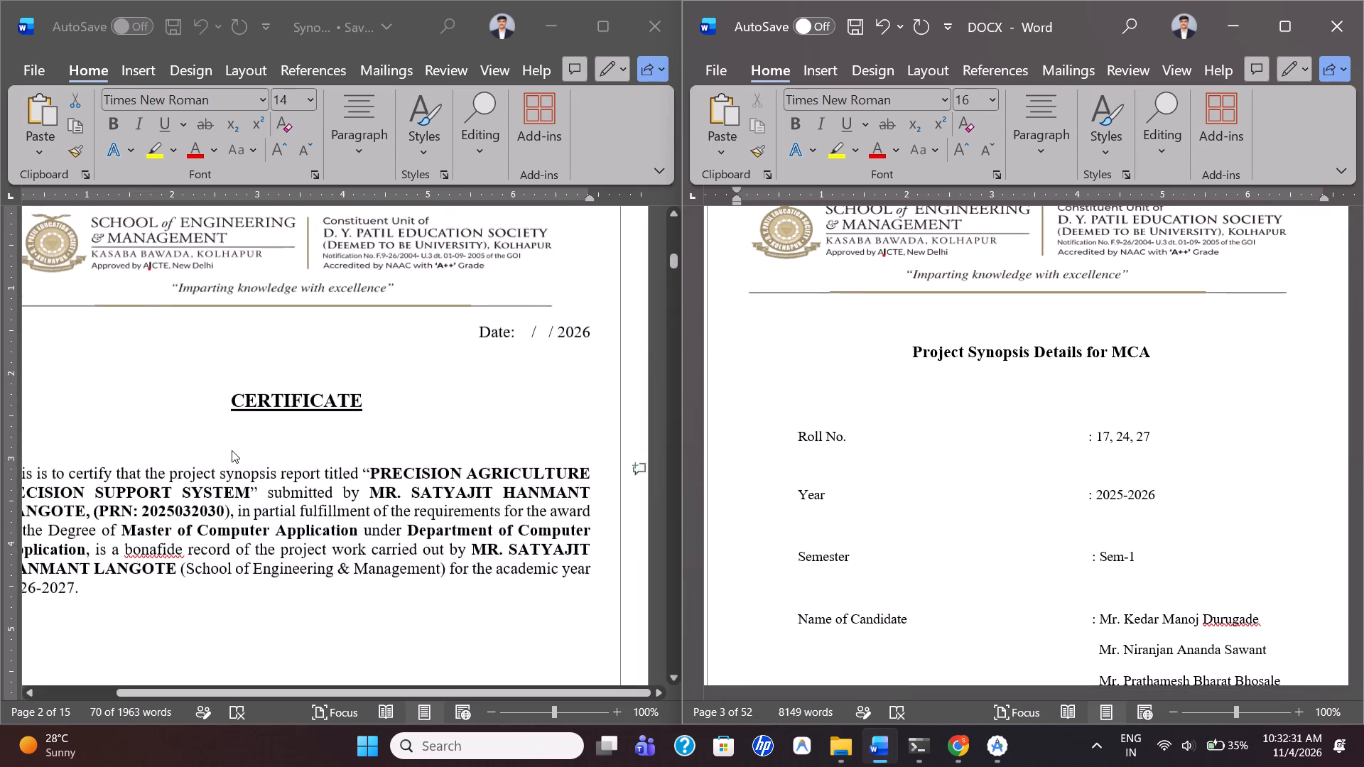
{"action": "scroll", "coordinate": [232, 450], "scroll_direction": "down", "scroll_amount": 4}
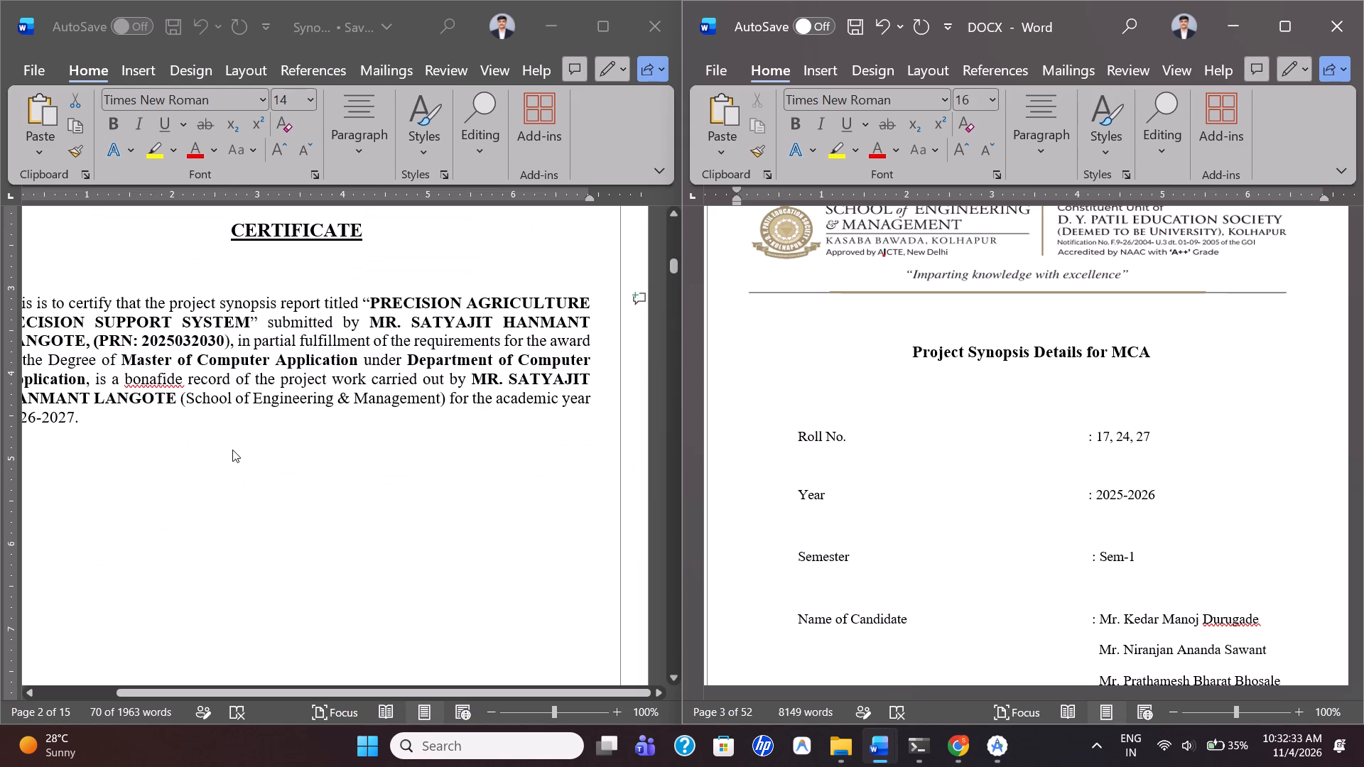
{"action": "scroll", "coordinate": [738, 567], "scroll_direction": "down", "scroll_amount": 6}
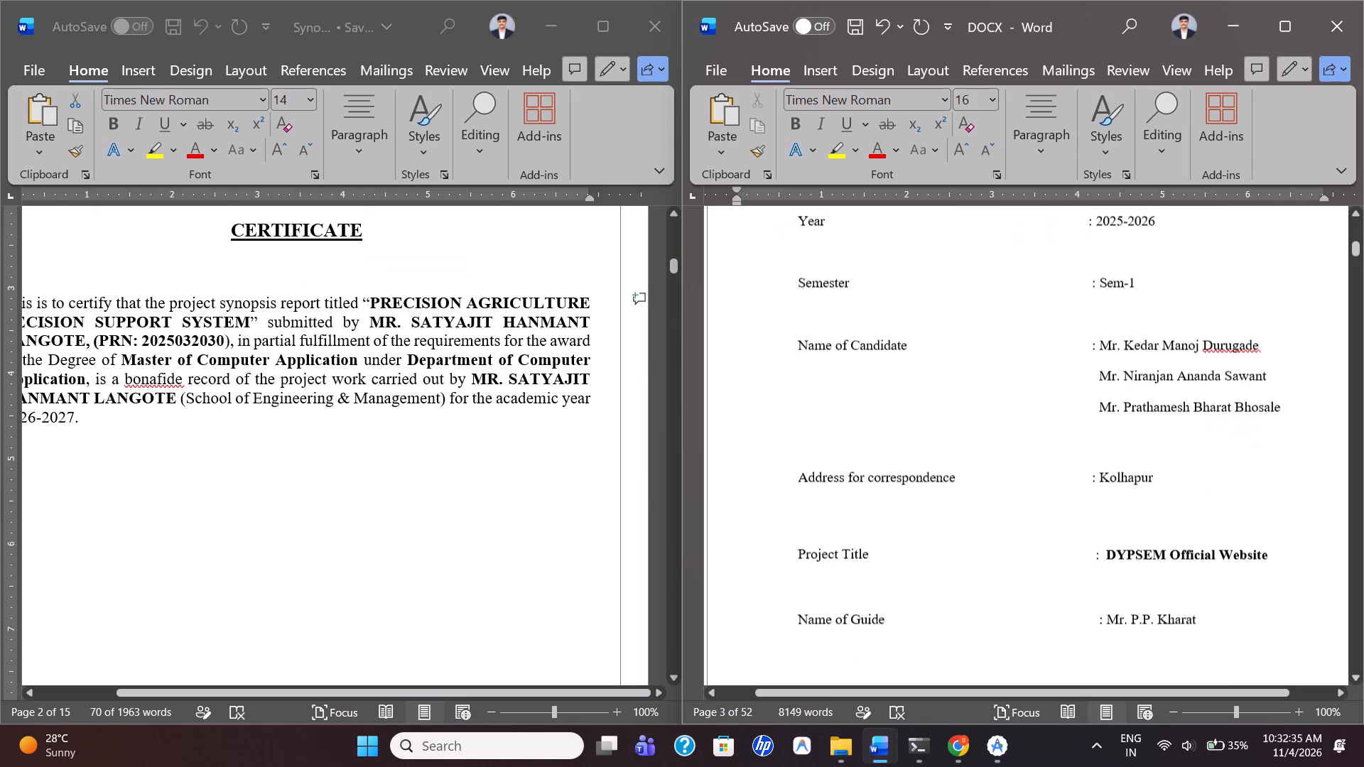
{"action": "scroll", "coordinate": [738, 565], "scroll_direction": "down", "scroll_amount": 2}
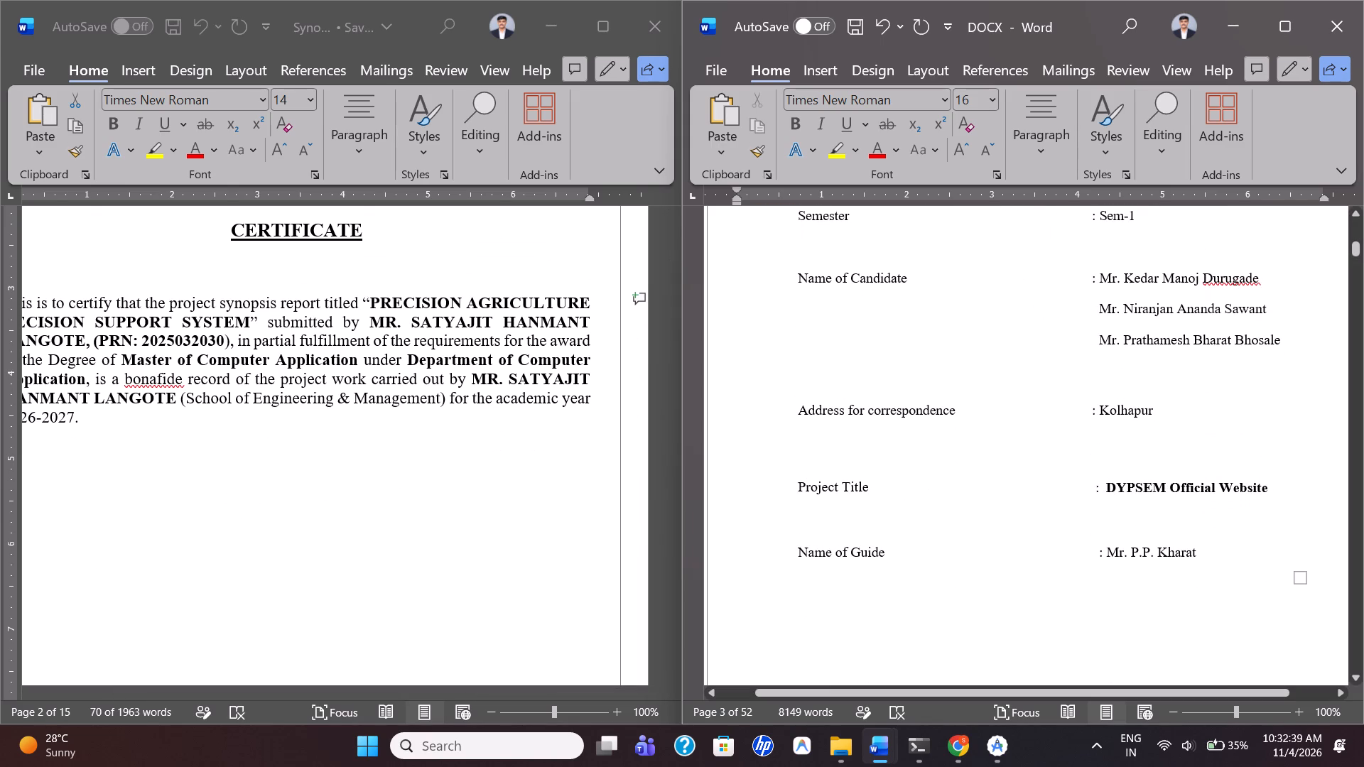
{"action": "scroll", "coordinate": [1026, 542], "scroll_direction": "down", "scroll_amount": 12}
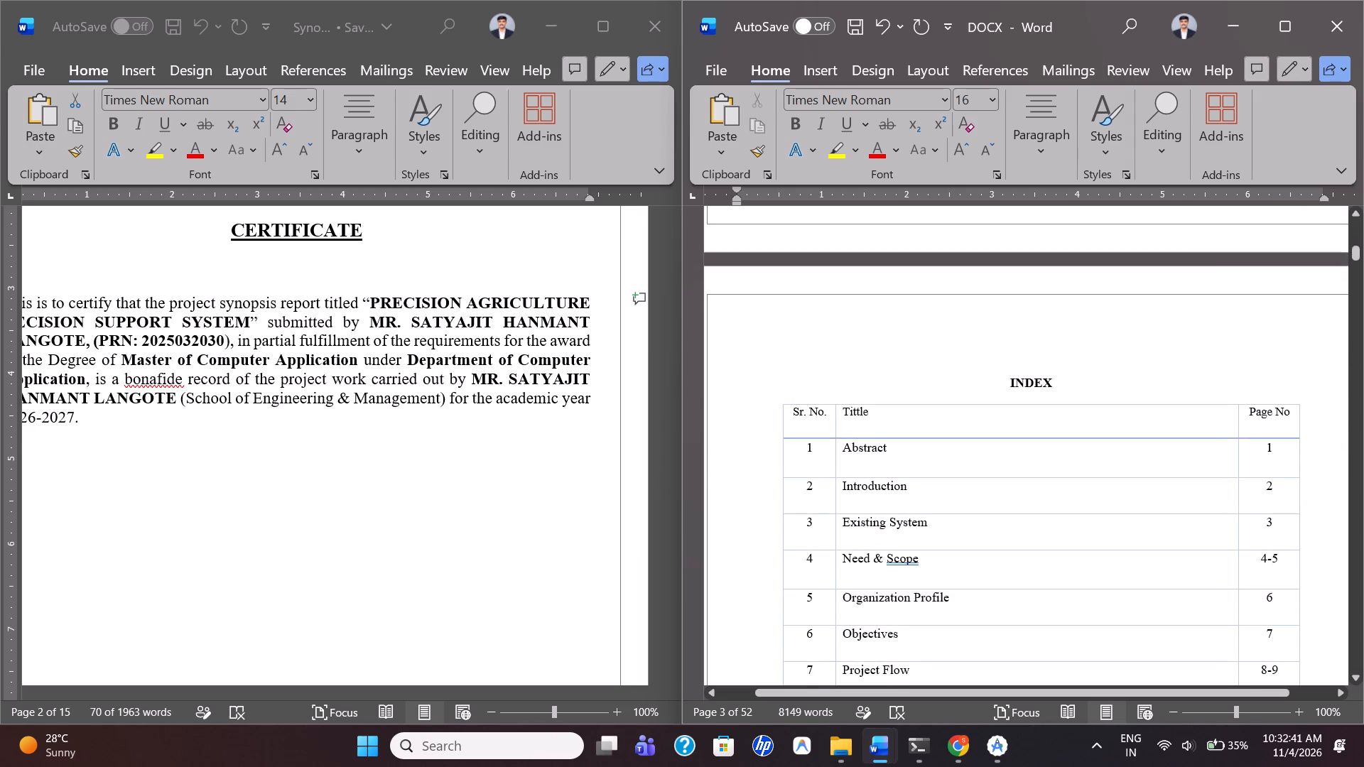
{"action": "scroll", "coordinate": [147, 474], "scroll_direction": "down", "scroll_amount": 12}
{"action": "scroll", "coordinate": [249, 428], "scroll_direction": "down", "scroll_amount": 7}
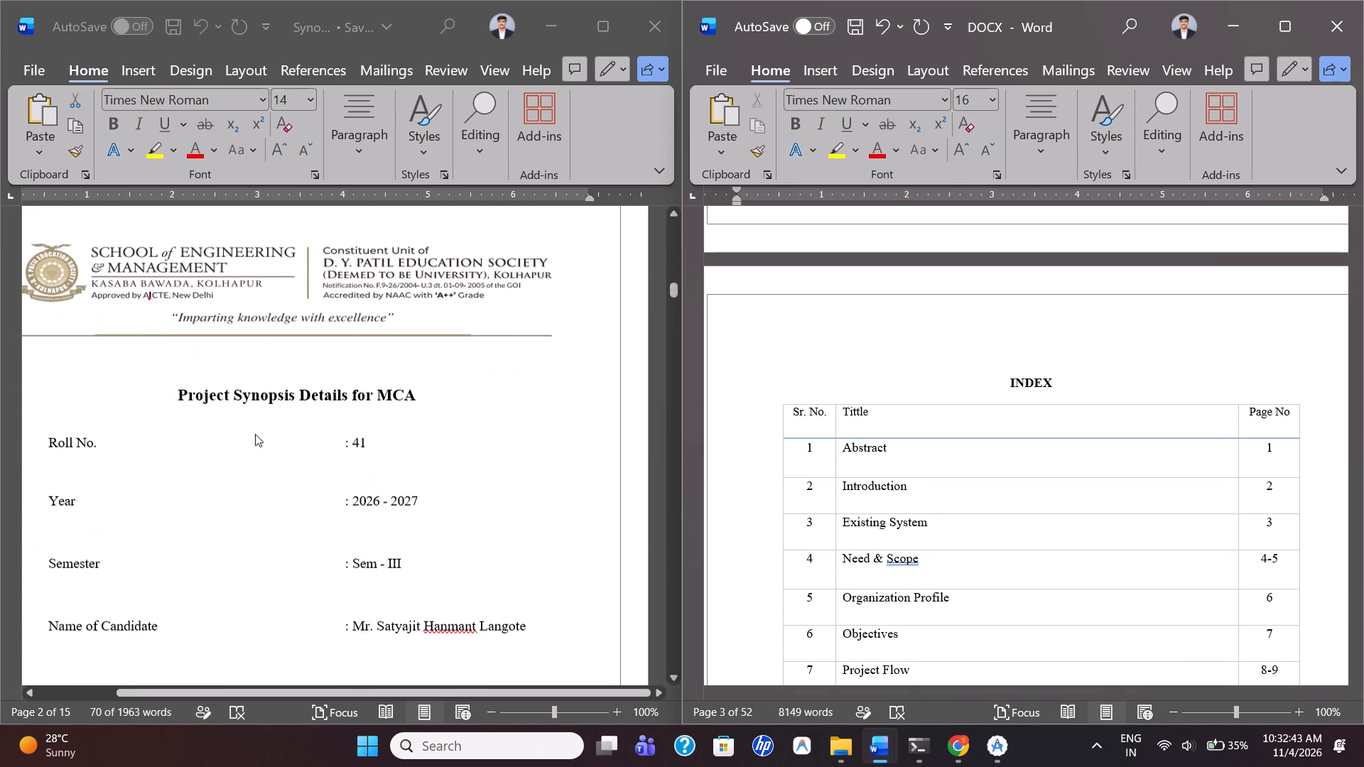
{"action": "scroll", "coordinate": [261, 436], "scroll_direction": "down", "scroll_amount": 1}
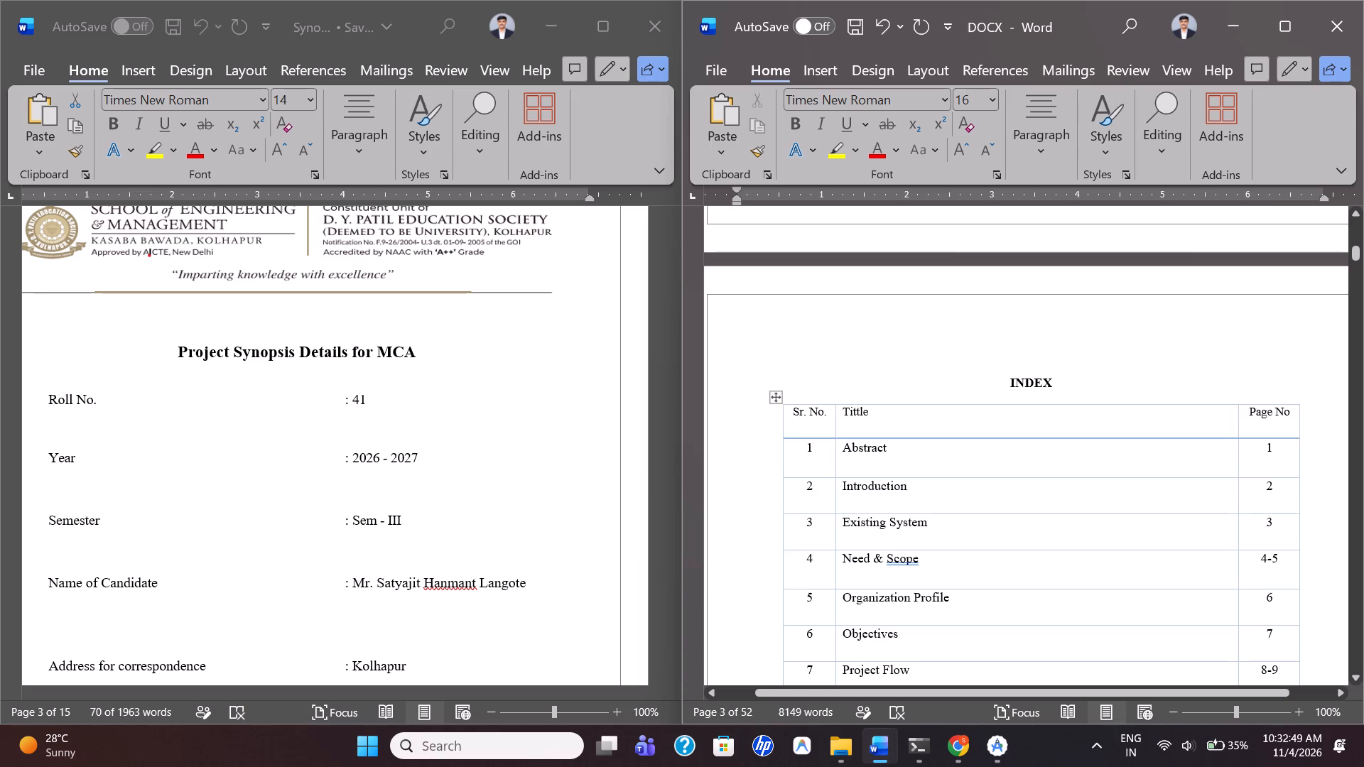
{"action": "scroll", "coordinate": [1157, 431], "scroll_direction": "down", "scroll_amount": 16}
{"action": "scroll", "coordinate": [1157, 434], "scroll_direction": "down", "scroll_amount": 10}
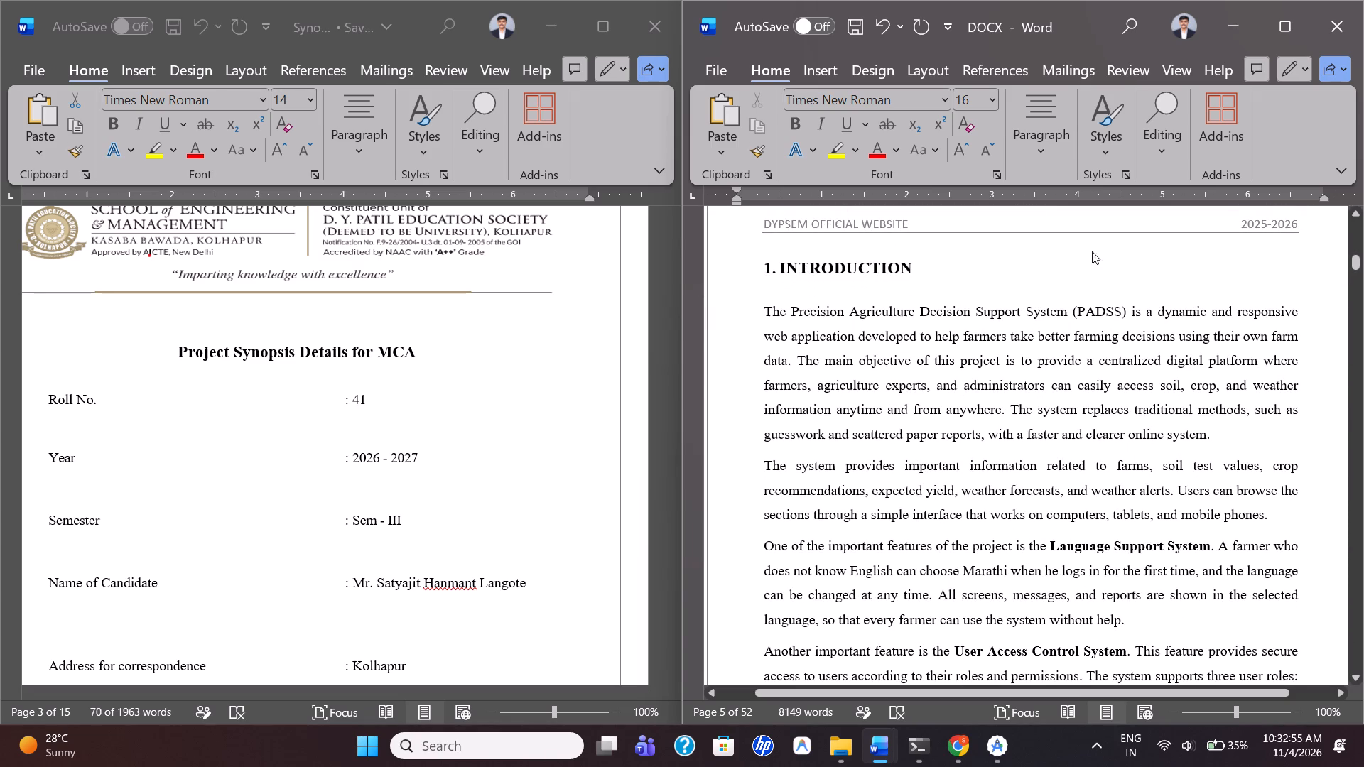
{"action": "left_click", "coordinate": [1012, 330]}
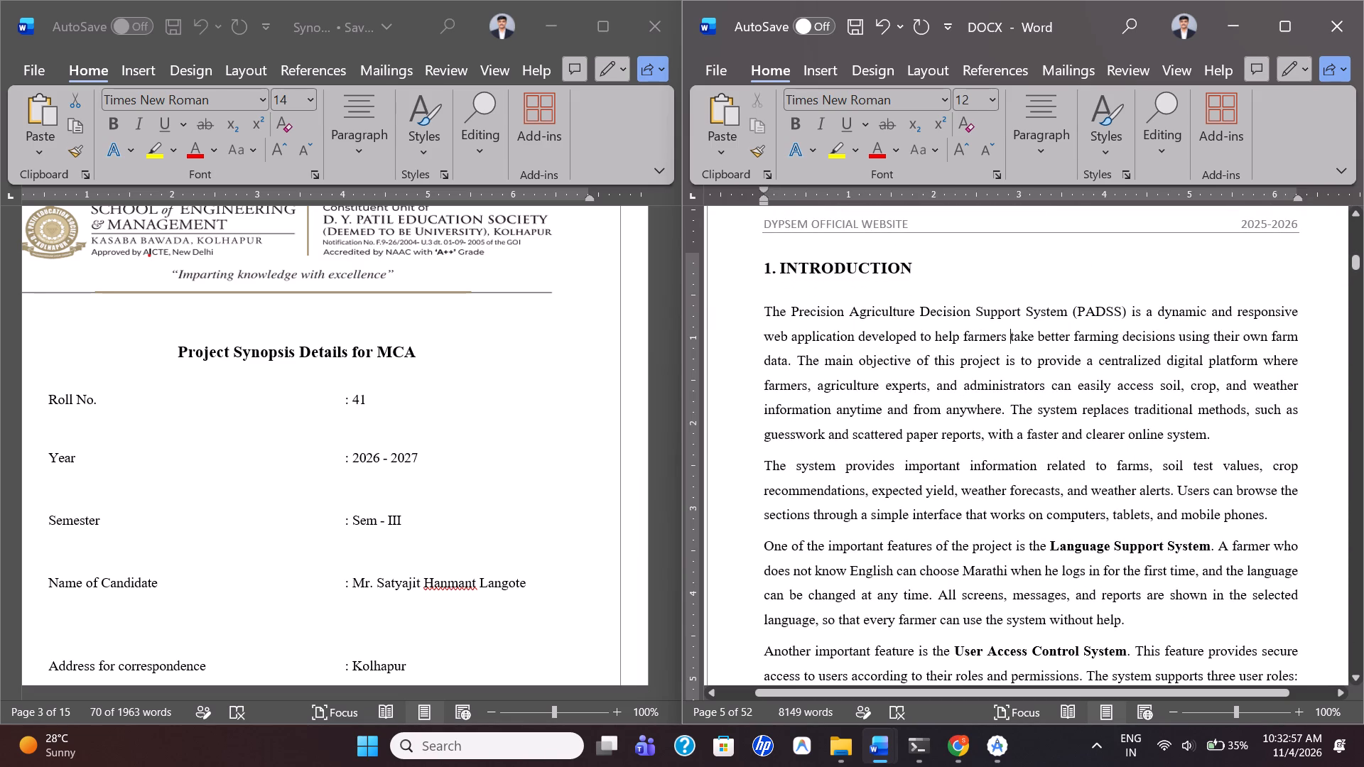
{"action": "left_click", "coordinate": [764, 315]}
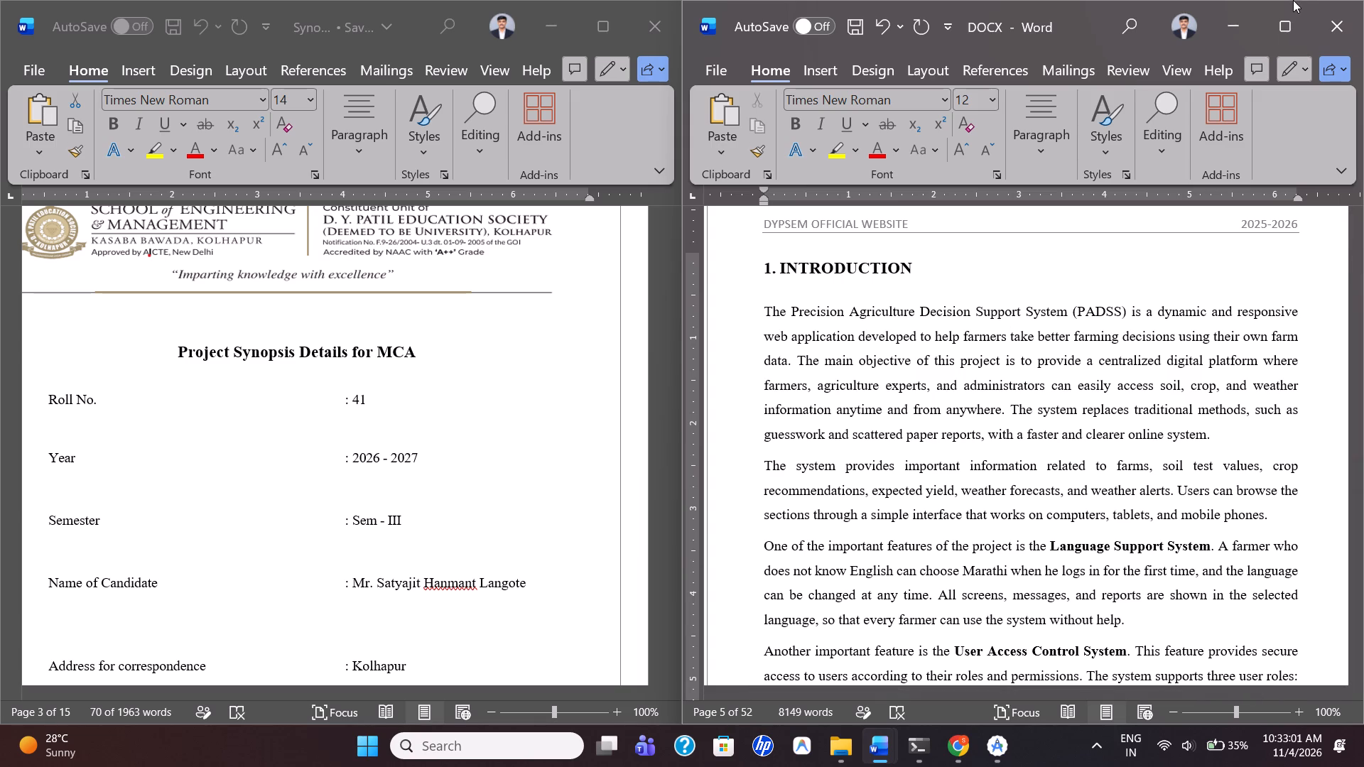
Save both the Synopsis1 and DOCX documents.
{"action": "left_click", "coordinate": [499, 386]}
{"action": "left_click", "coordinate": [441, 404]}
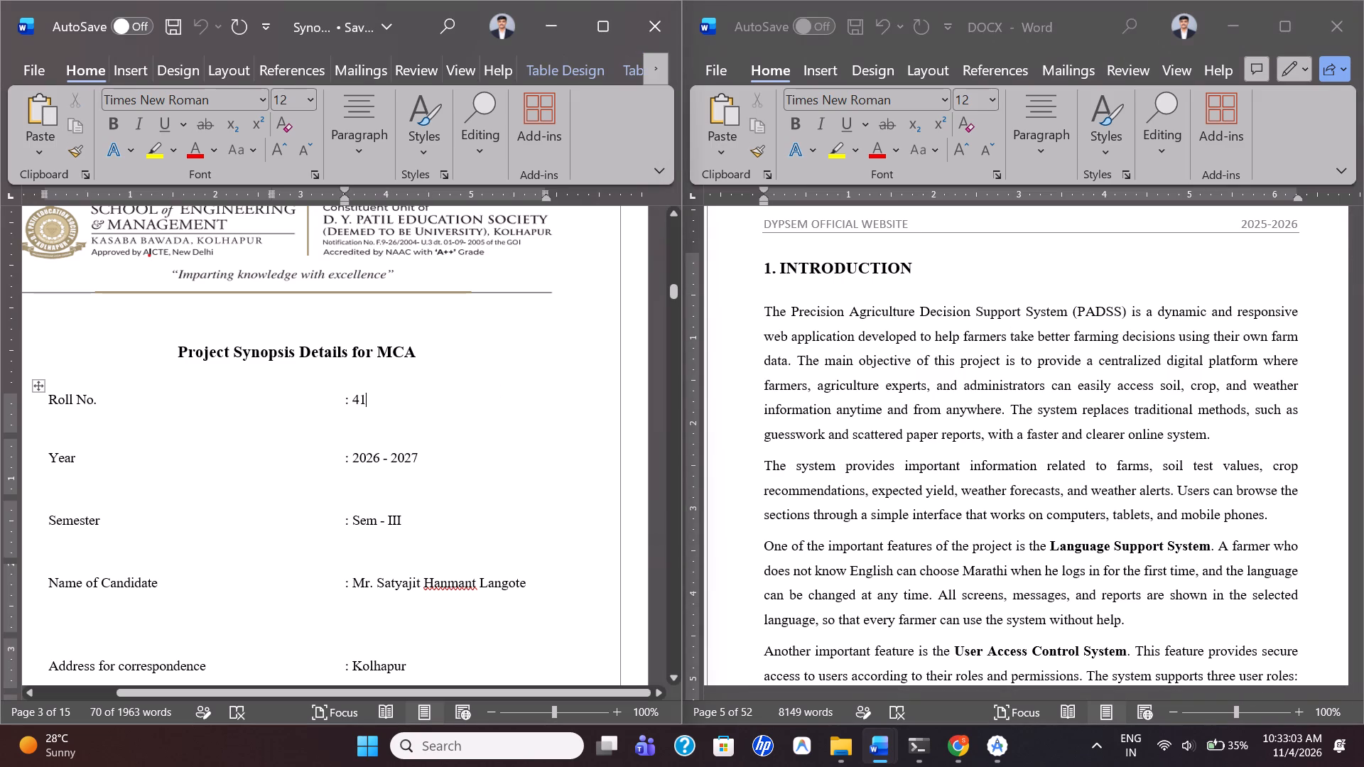
{"action": "key", "text": "ctrl+s"}
{"action": "left_click", "coordinate": [953, 484]}
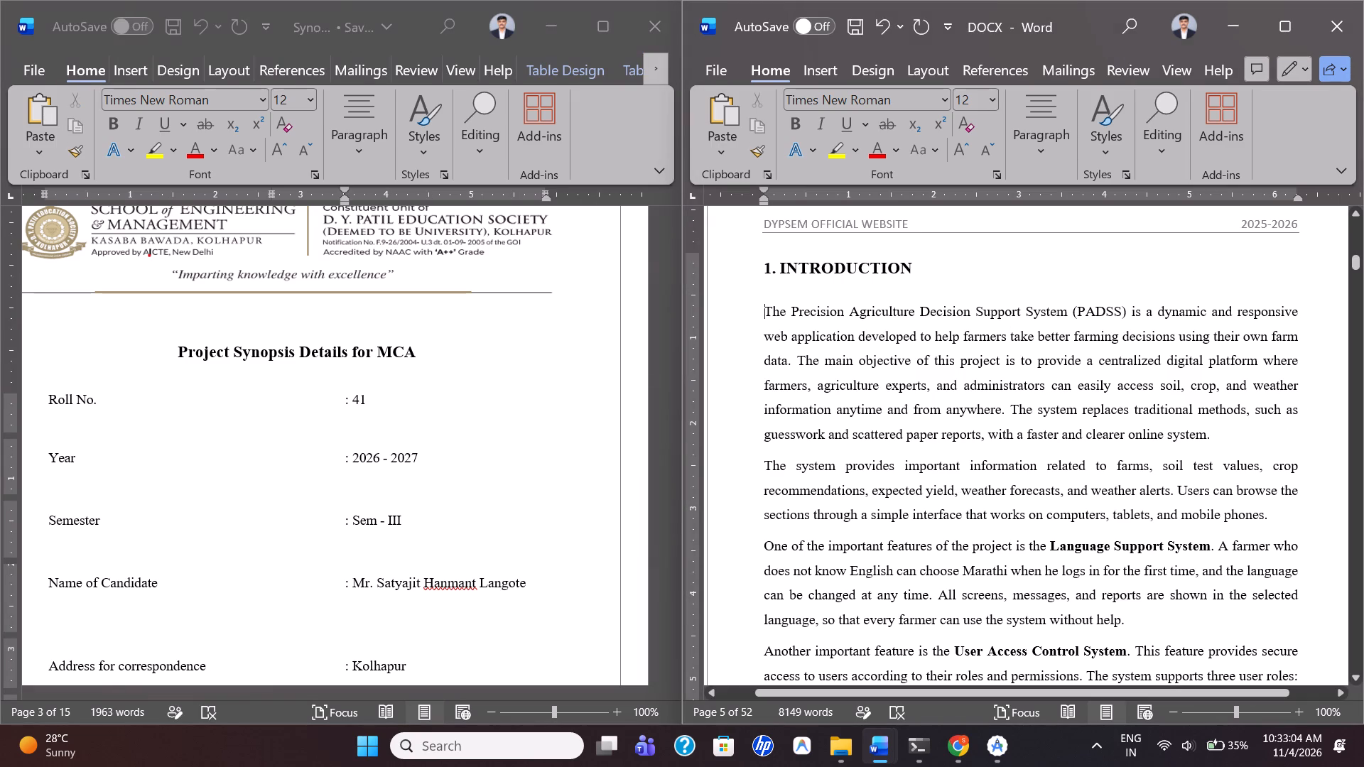
{"action": "key", "text": "ctrl+s"}
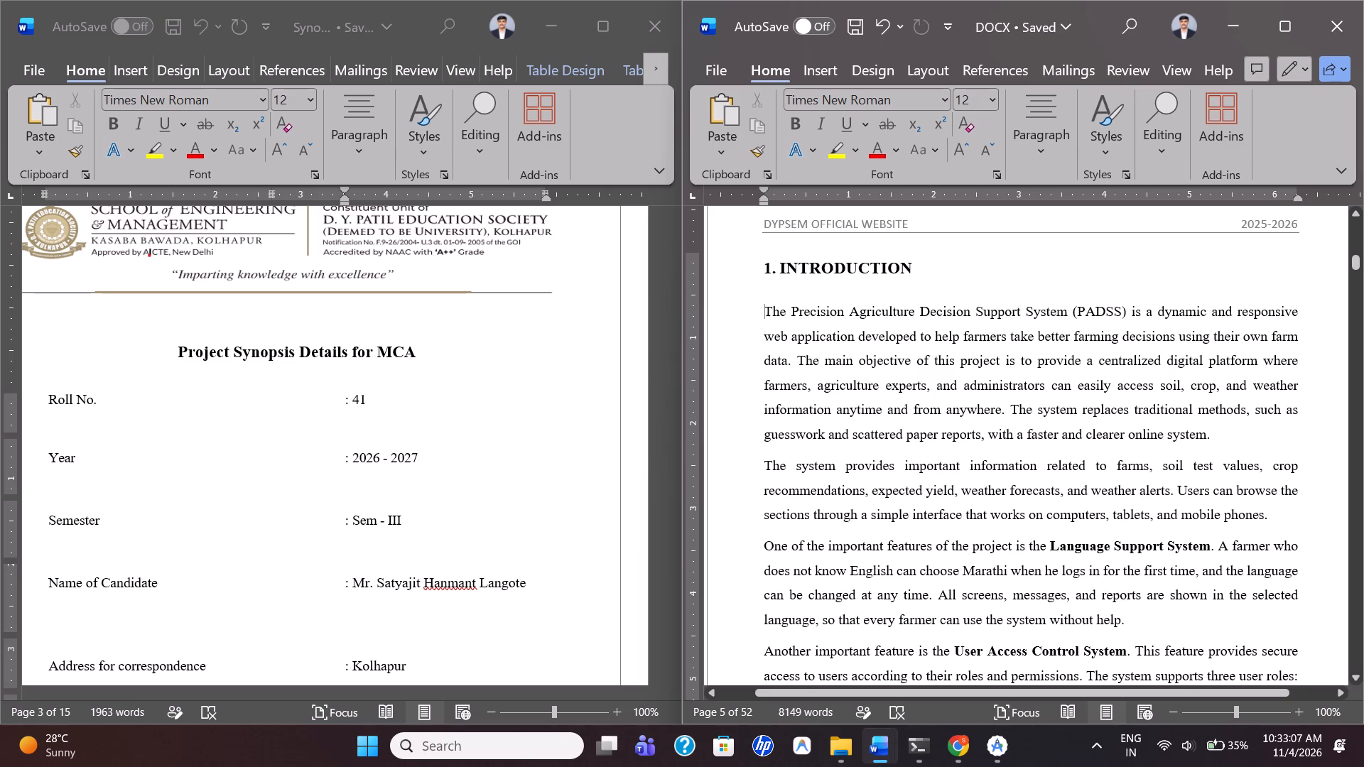
Look through the Synopsis1 details and abstract pages once more and close the Synopsis1 document.
{"action": "scroll", "coordinate": [963, 403], "scroll_direction": "down", "scroll_amount": 5}
{"action": "scroll", "coordinate": [962, 403], "scroll_direction": "up", "scroll_amount": 6}
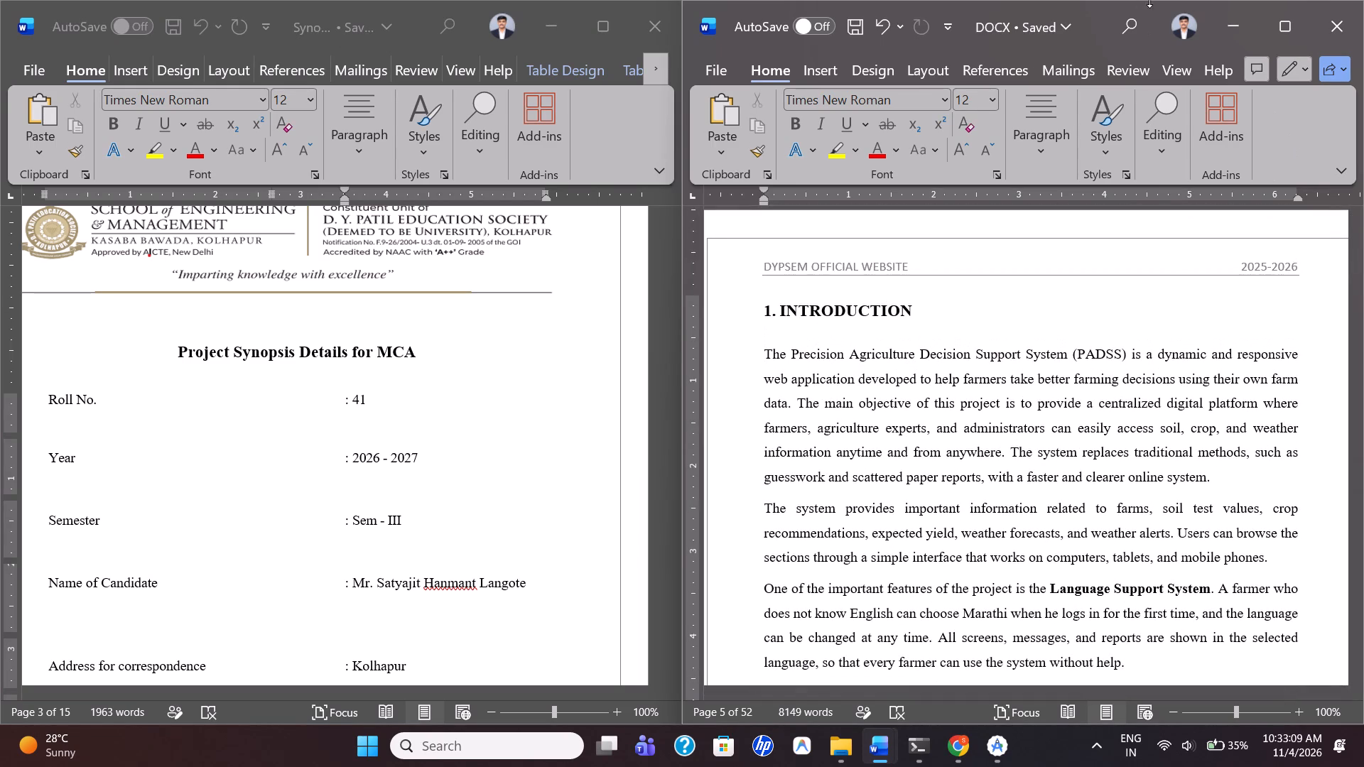
{"action": "scroll", "coordinate": [193, 474], "scroll_direction": "down", "scroll_amount": 7}
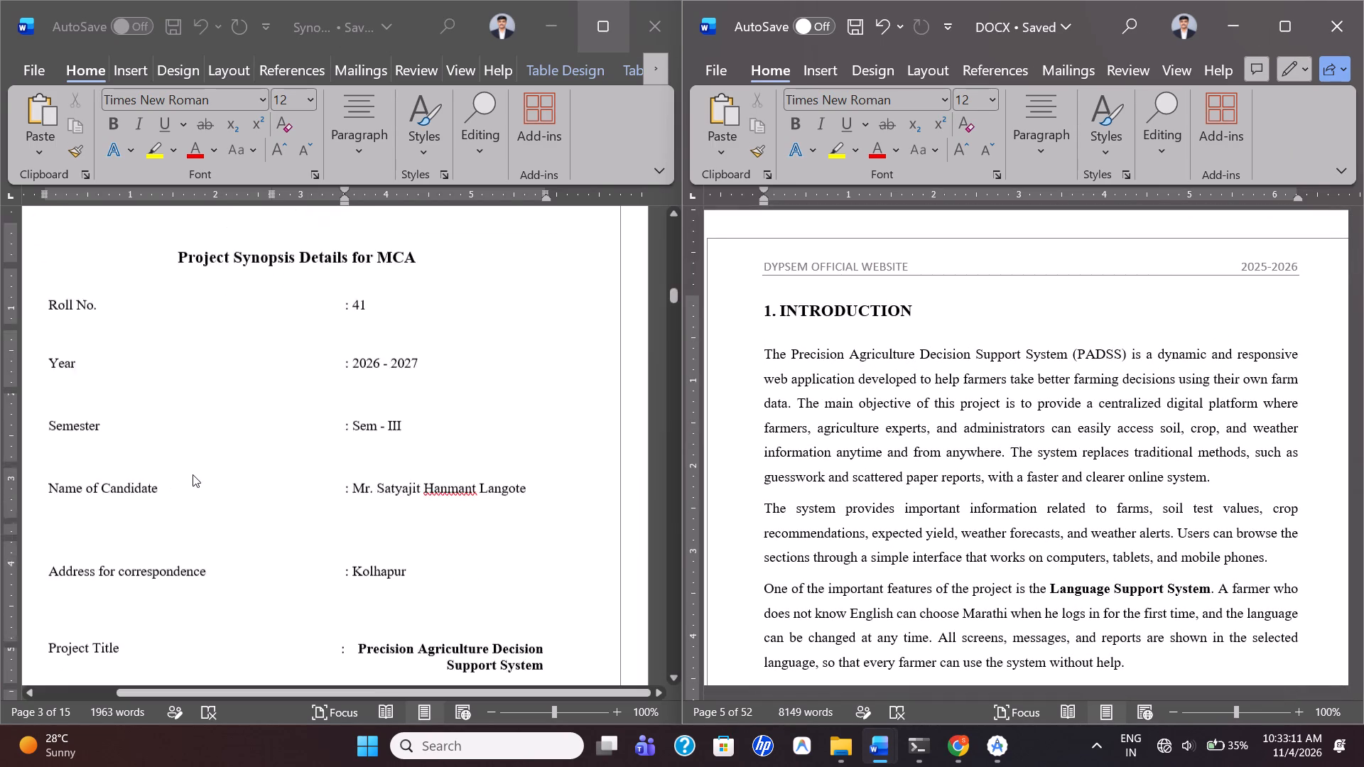
{"action": "scroll", "coordinate": [194, 468], "scroll_direction": "down", "scroll_amount": 20}
{"action": "scroll", "coordinate": [194, 468], "scroll_direction": "down", "scroll_amount": 13}
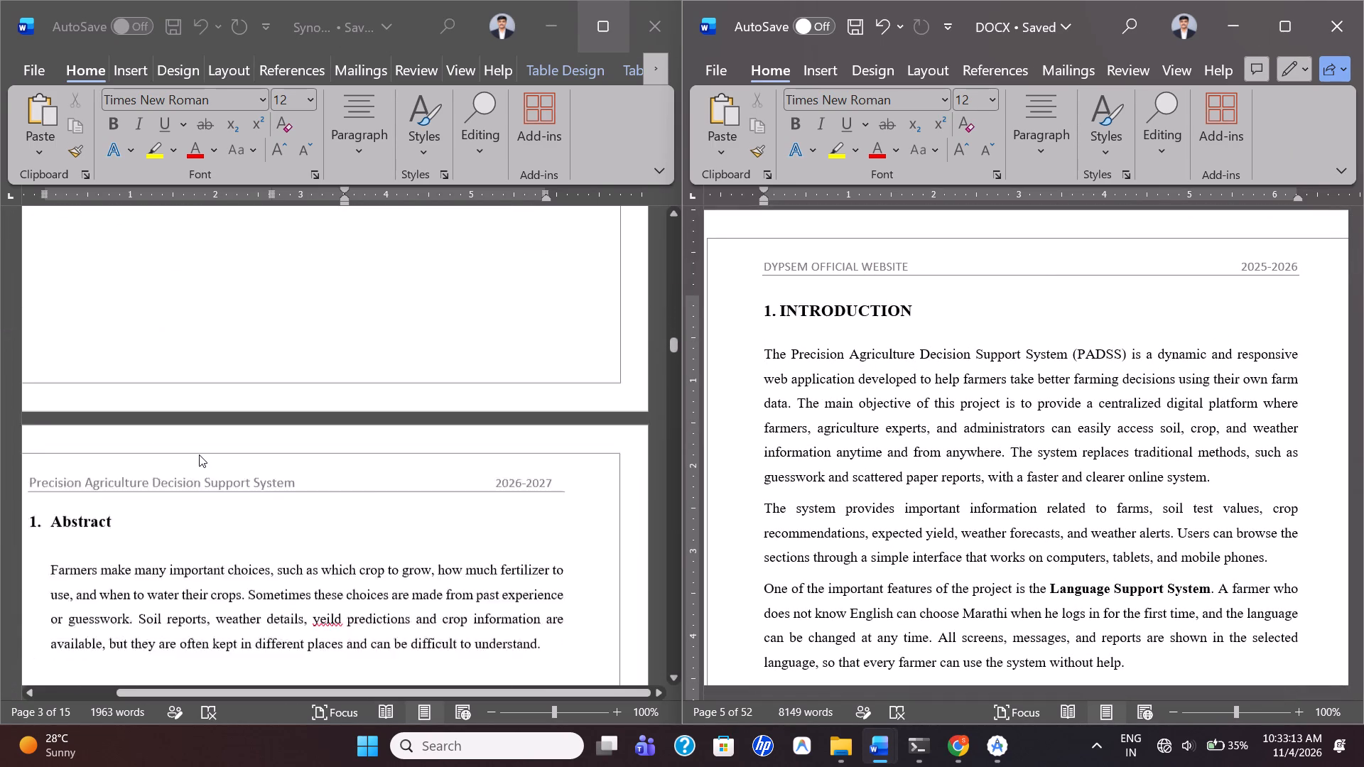
{"action": "scroll", "coordinate": [199, 455], "scroll_direction": "down", "scroll_amount": 6}
{"action": "left_click", "coordinate": [641, 22]}
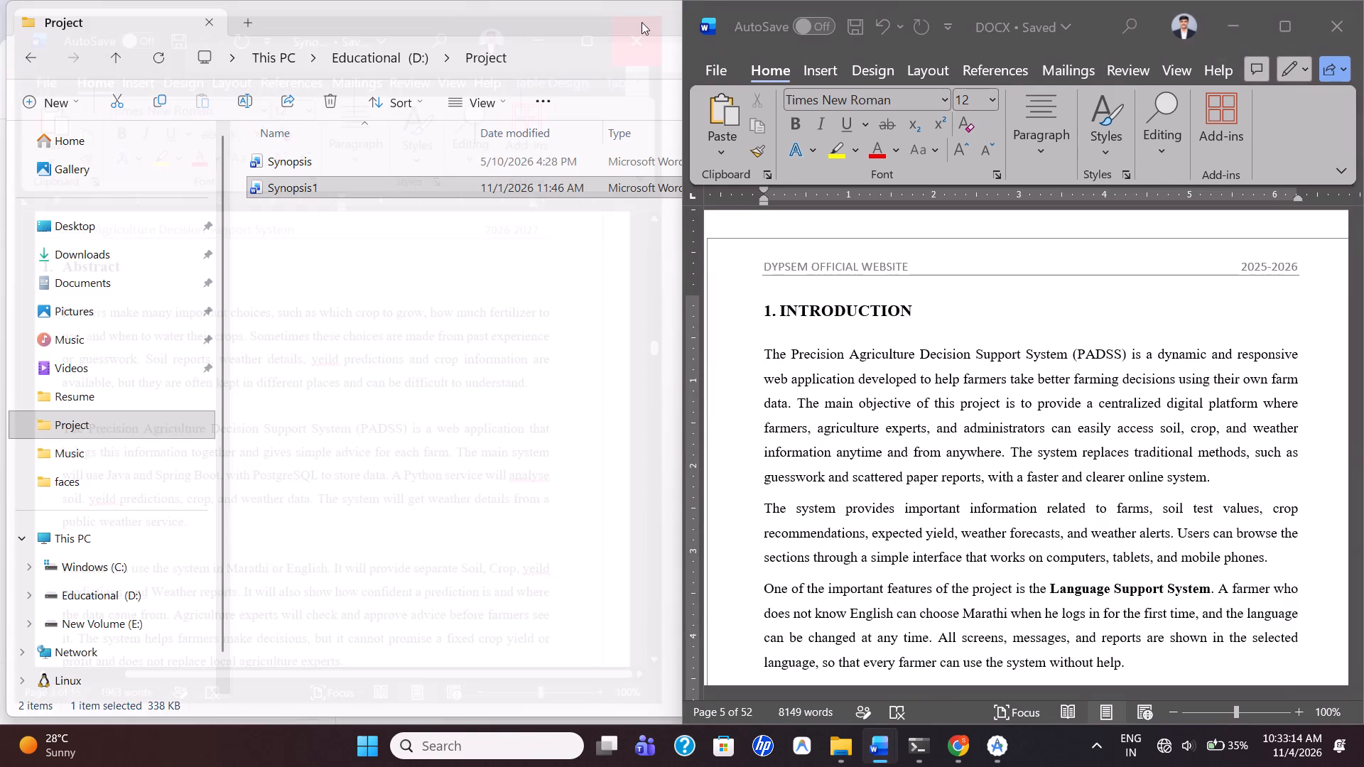
Arrange the DOCX report and the DYPSEM report side by side.
{"action": "left_click", "coordinate": [1294, 27]}
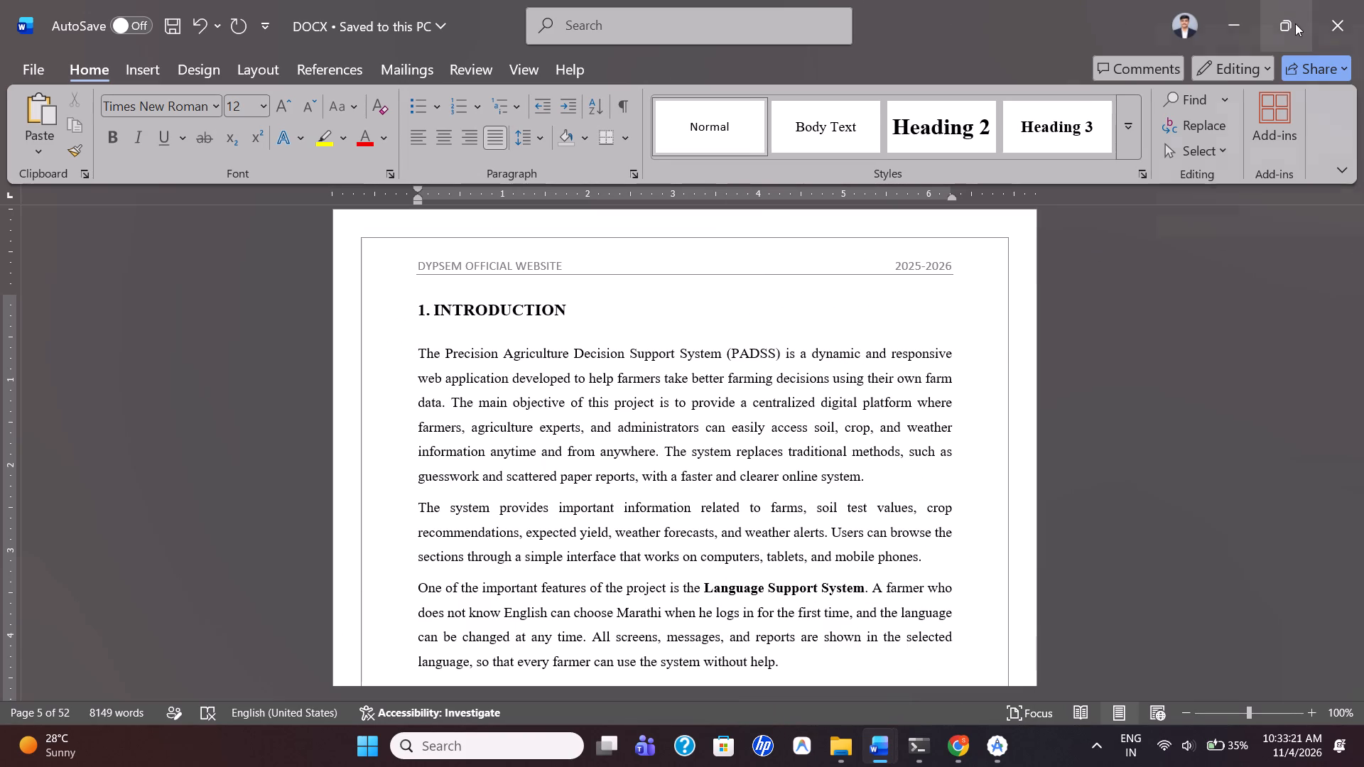
{"action": "left_click", "coordinate": [1176, 138]}
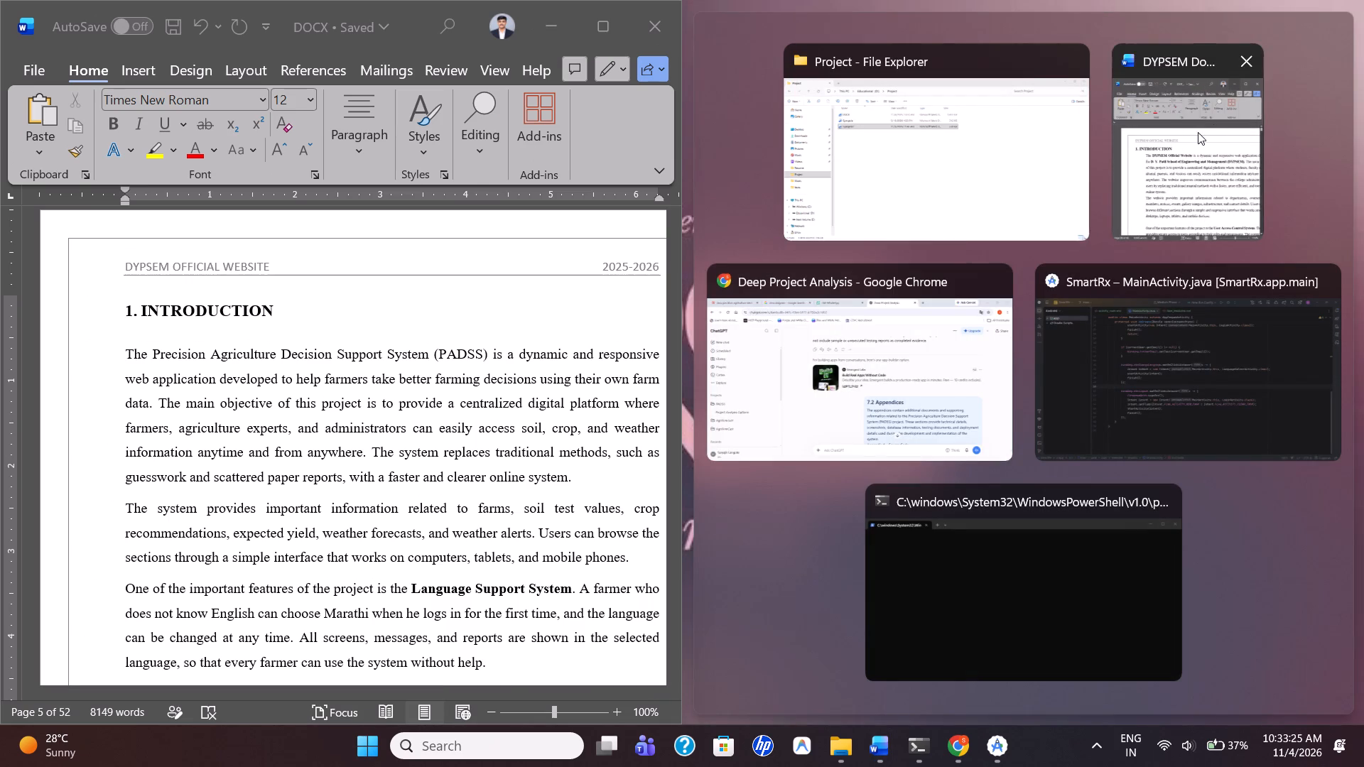
{"action": "left_click", "coordinate": [1198, 132]}
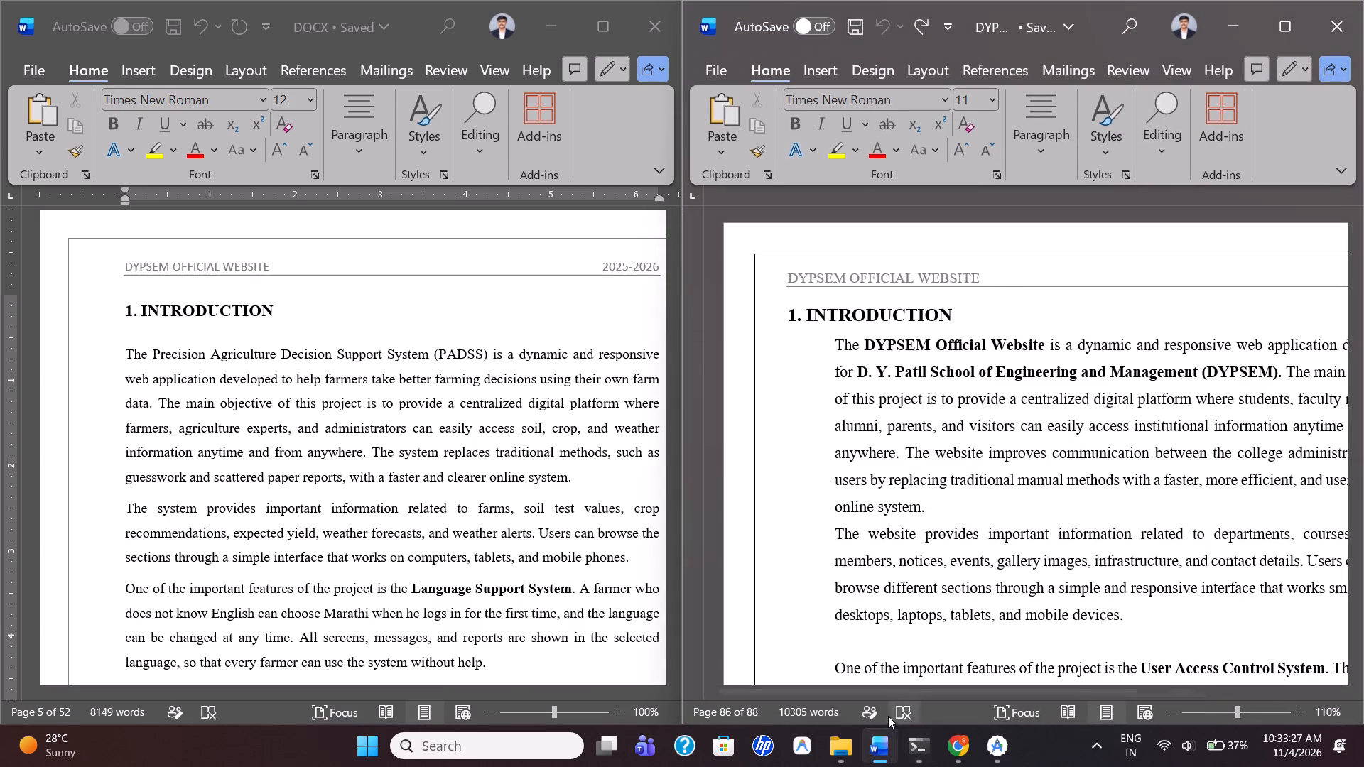
Compare the 1. Introduction and 1.2 Organizational Profile pages of the DOCX report with the same pages in the DYPSEM report.
{"action": "left_click_drag", "start_coordinate": [836, 691], "coordinate": [952, 691]}
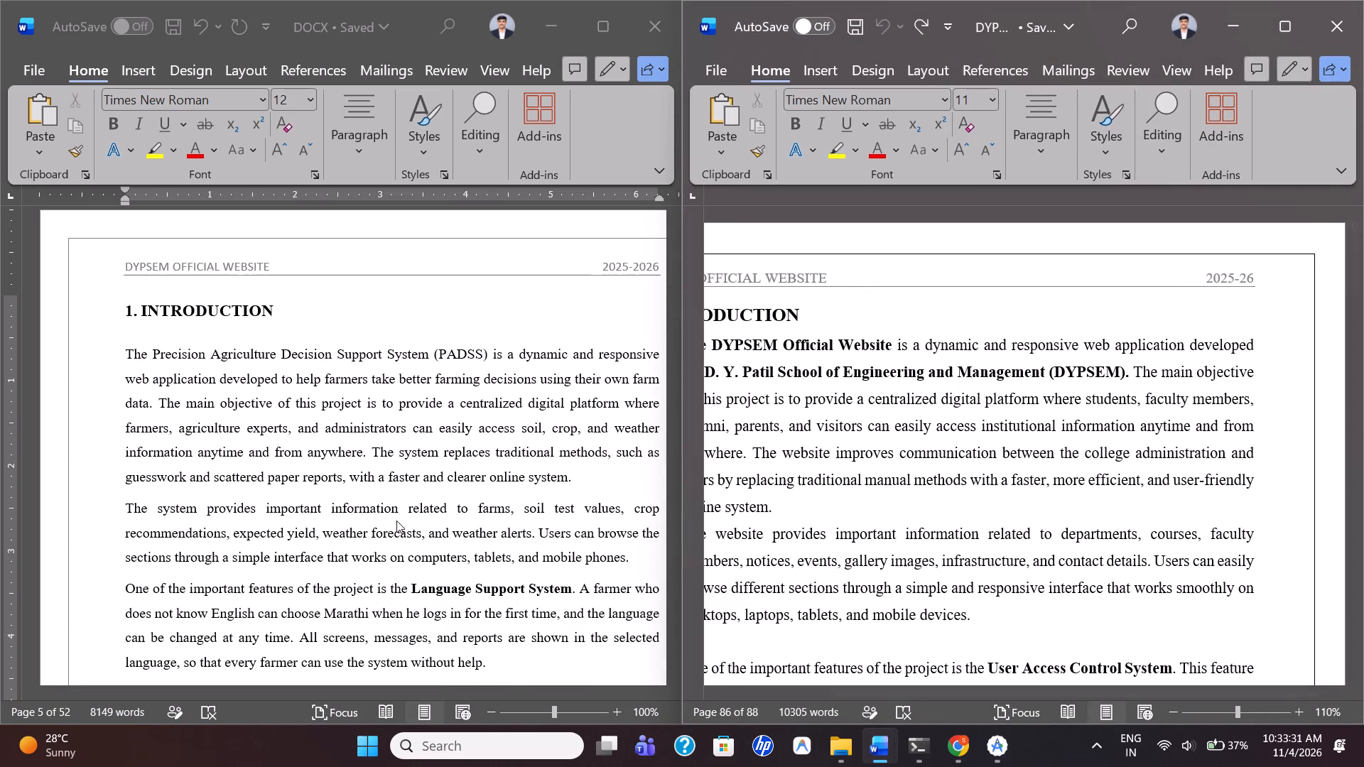
{"action": "scroll", "coordinate": [365, 558], "scroll_direction": "down", "scroll_amount": 4}
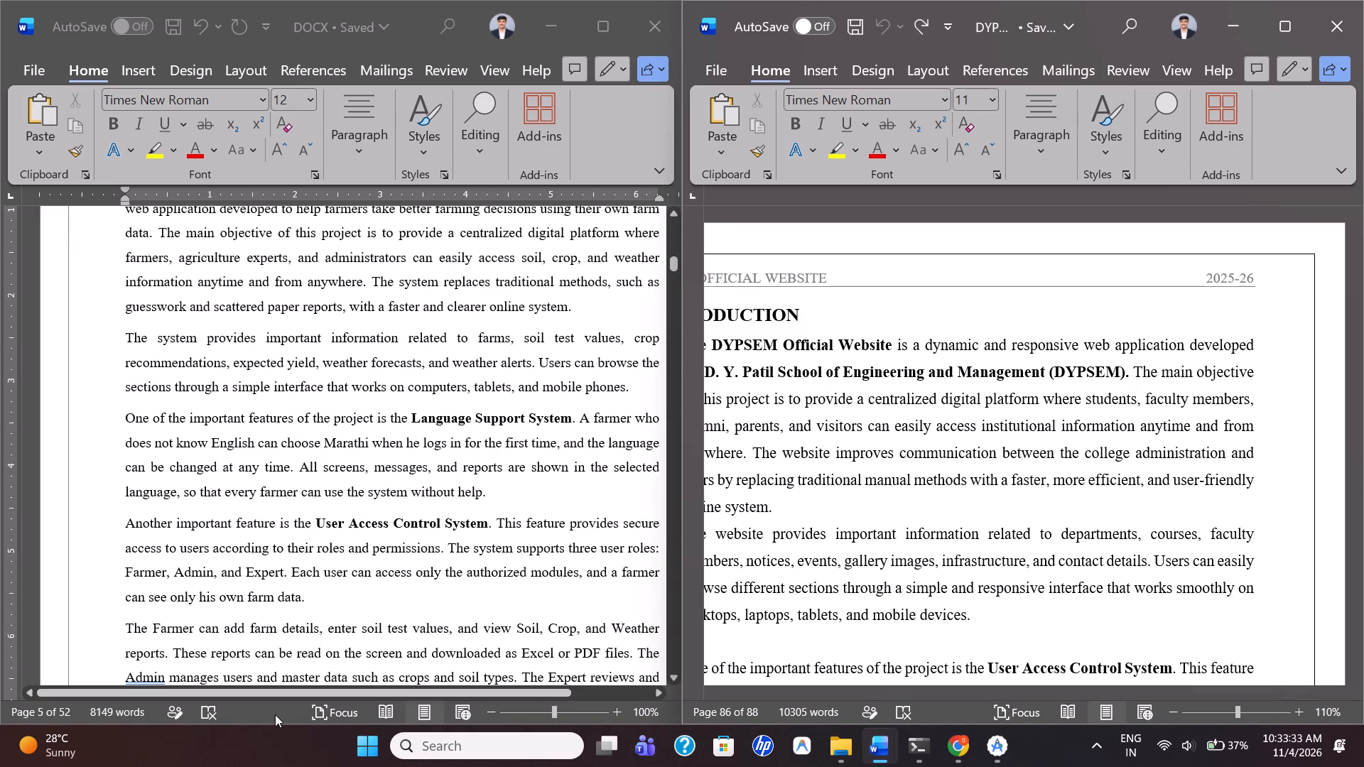
{"action": "left_click_drag", "start_coordinate": [259, 692], "coordinate": [320, 689]}
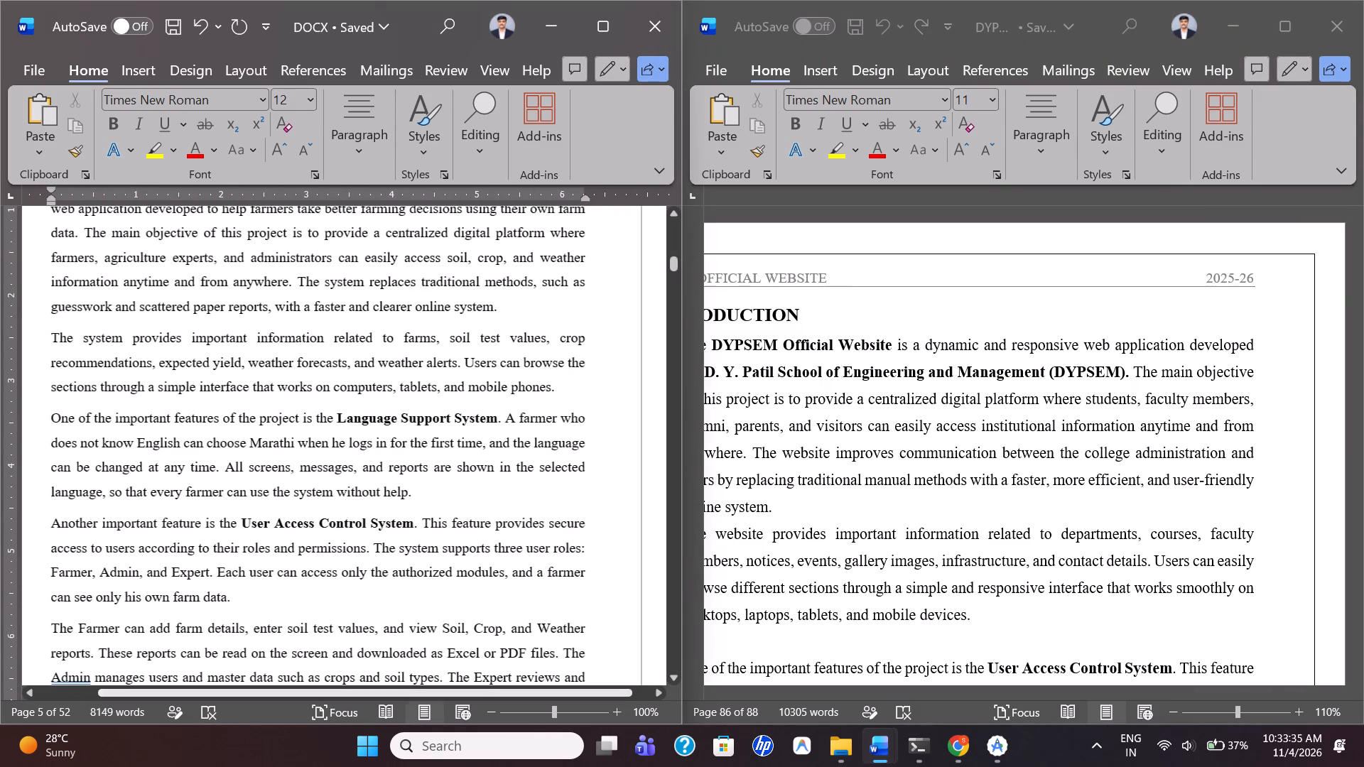
{"action": "scroll", "coordinate": [316, 540], "scroll_direction": "up", "scroll_amount": 4}
{"action": "scroll", "coordinate": [316, 540], "scroll_direction": "down", "scroll_amount": 1}
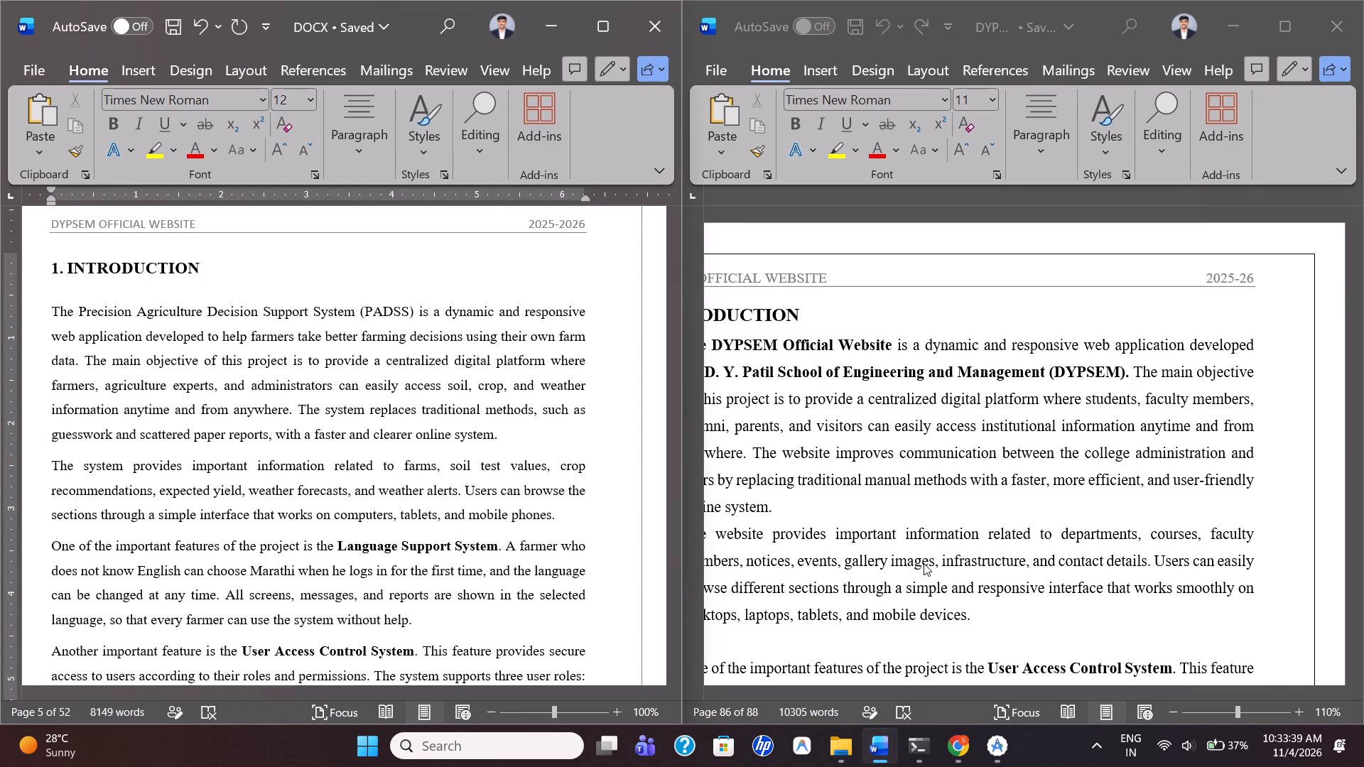
{"action": "scroll", "coordinate": [924, 560], "scroll_direction": "down", "scroll_amount": 1, "text": "ctrl"}
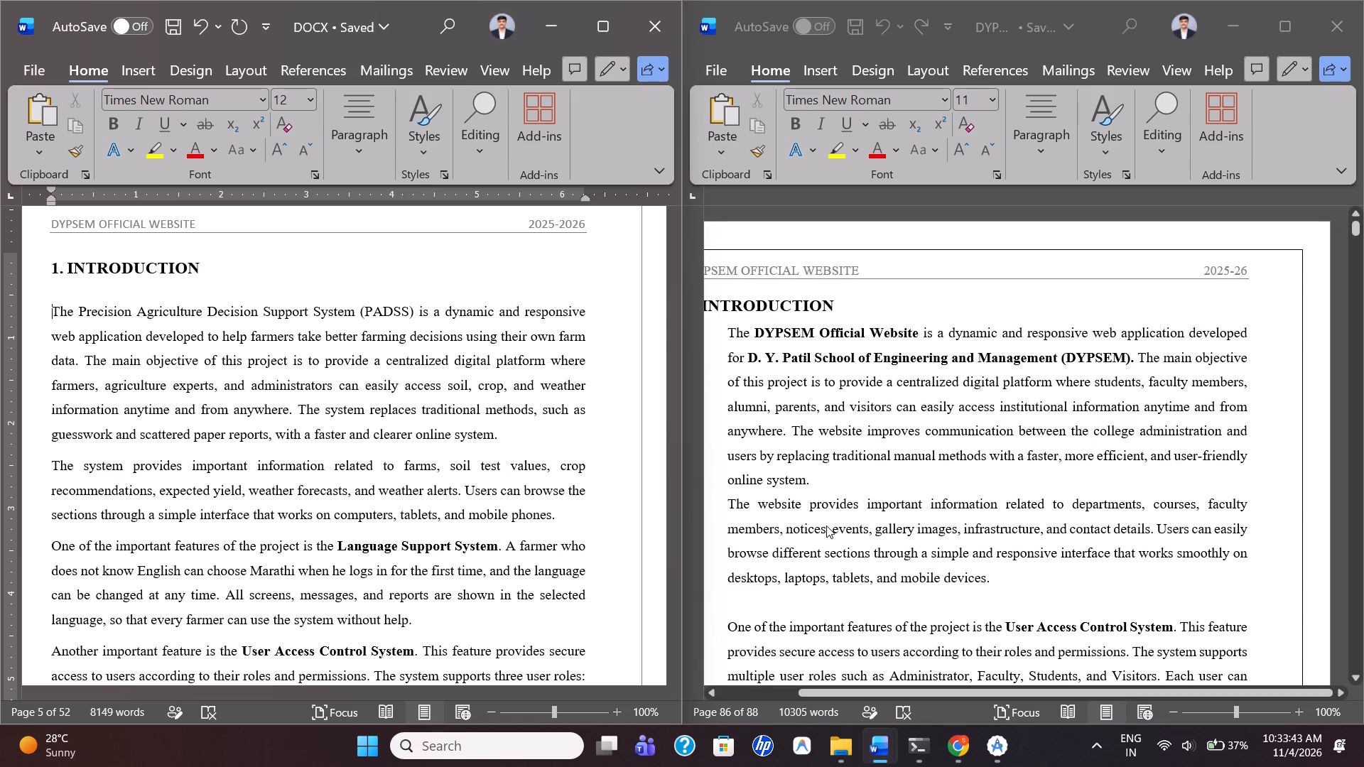
{"action": "scroll", "coordinate": [826, 526], "scroll_direction": "down", "scroll_amount": 1, "text": "ctrl"}
{"action": "scroll", "coordinate": [395, 486], "scroll_direction": "down", "scroll_amount": 2}
{"action": "scroll", "coordinate": [391, 485], "scroll_direction": "up", "scroll_amount": 4}
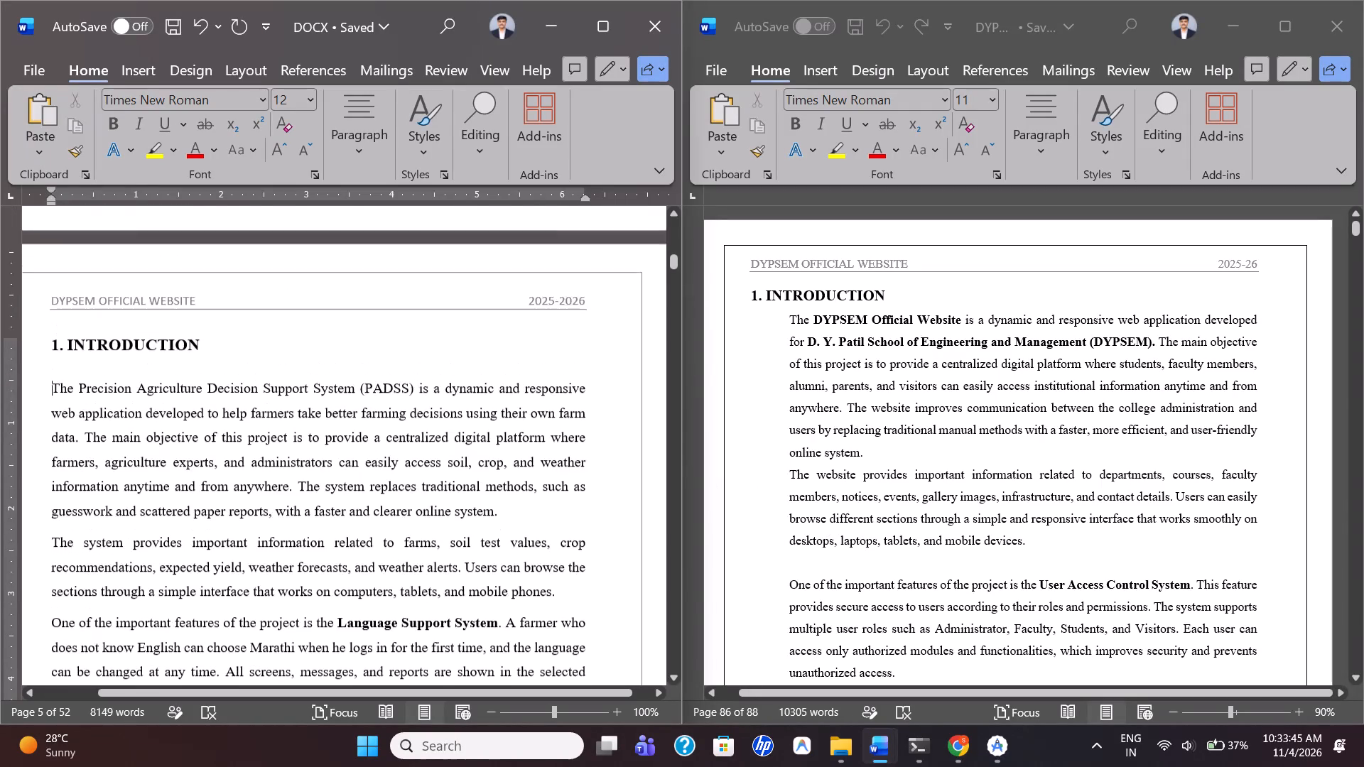
{"action": "scroll", "coordinate": [391, 485], "scroll_direction": "down", "scroll_amount": 20}
{"action": "scroll", "coordinate": [391, 484], "scroll_direction": "down", "scroll_amount": 3}
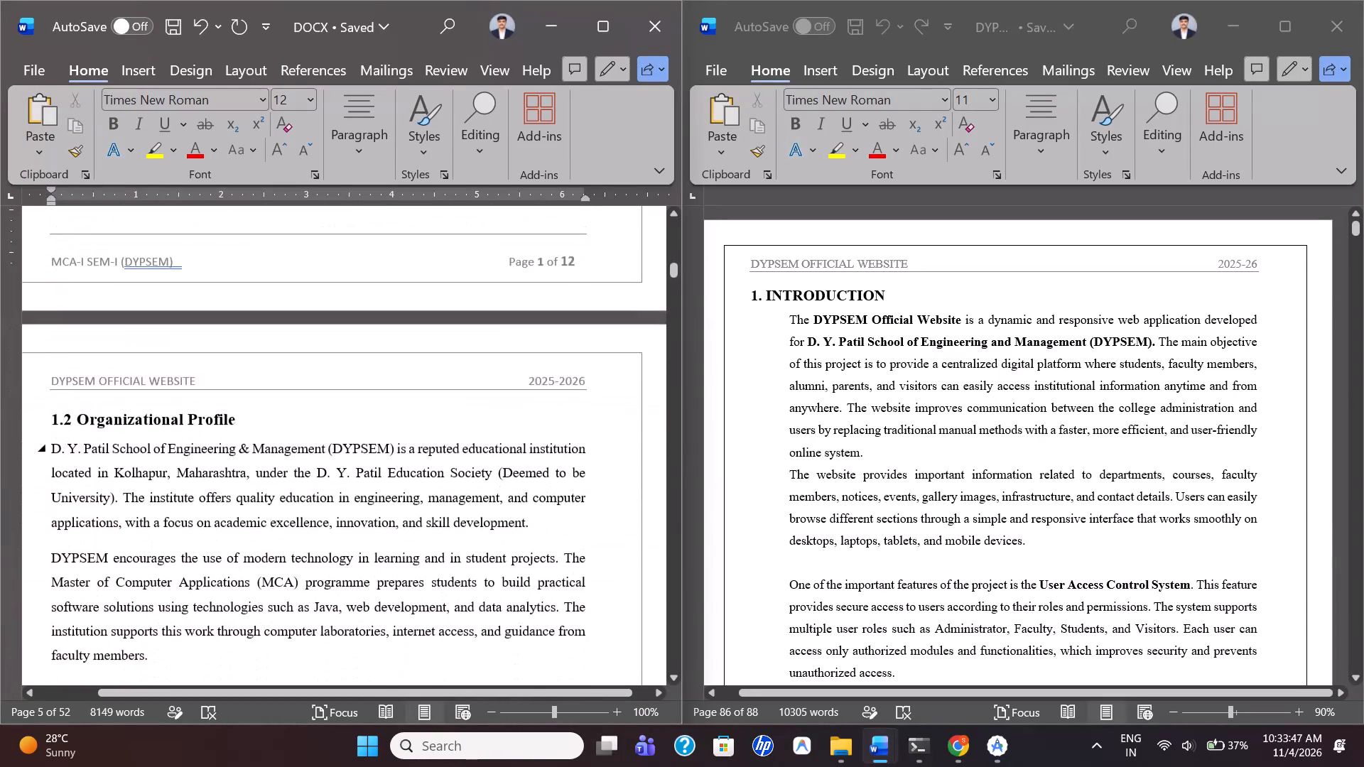
{"action": "scroll", "coordinate": [906, 435], "scroll_direction": "down", "scroll_amount": 19}
{"action": "scroll", "coordinate": [906, 434], "scroll_direction": "down", "scroll_amount": 5}
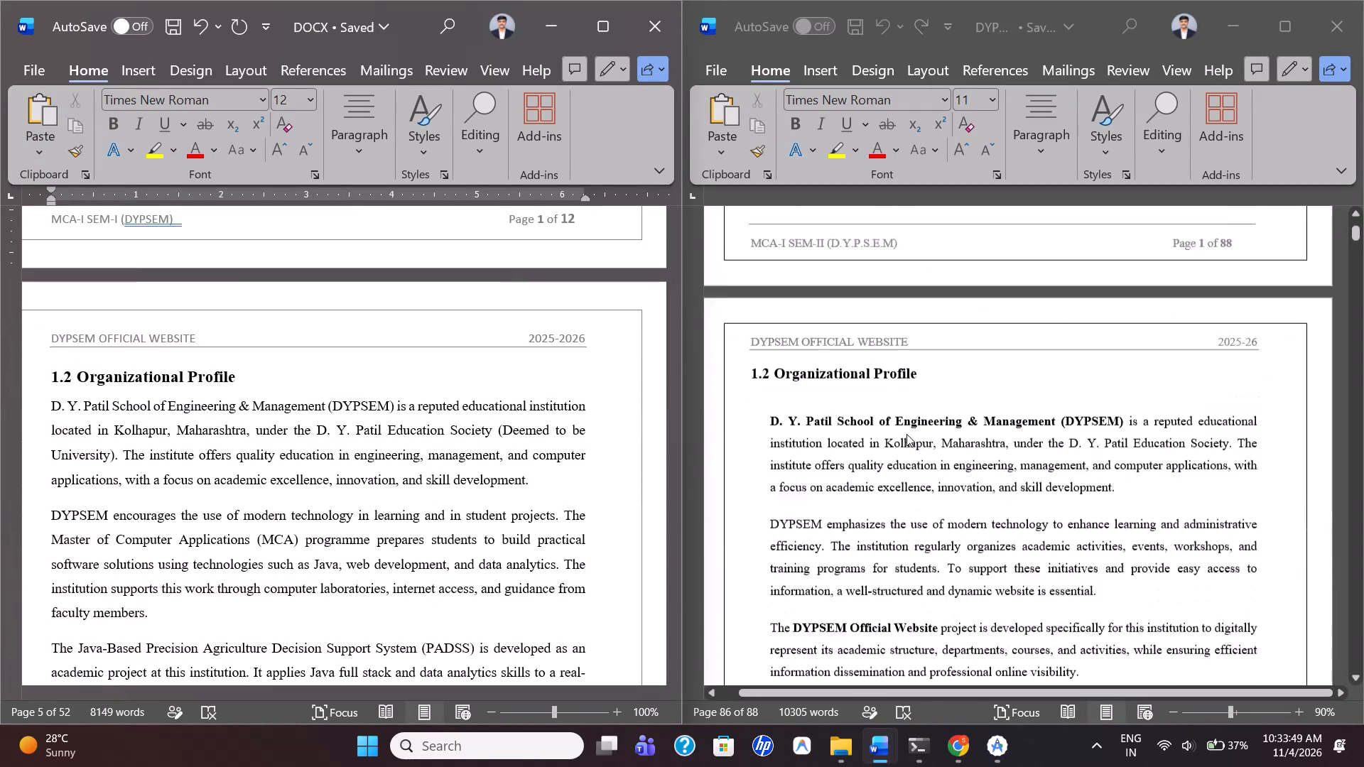
{"action": "scroll", "coordinate": [310, 484], "scroll_direction": "down", "scroll_amount": 6}
{"action": "scroll", "coordinate": [314, 482], "scroll_direction": "up", "scroll_amount": 2}
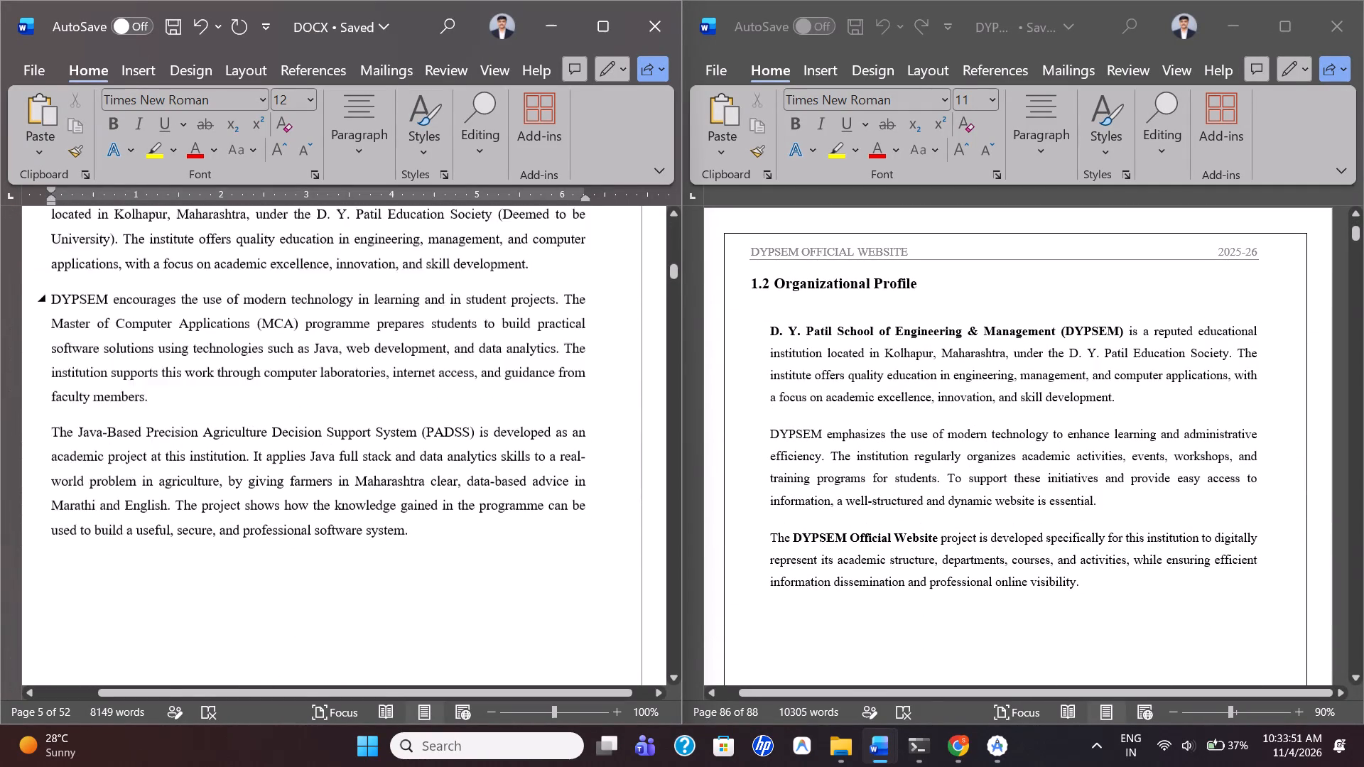
Bold "D. Y. Patil School of Engineering & Management (DYPSEM)" in the first paragraph of DOCX section 1.2 Organizational Profile.
{"action": "scroll", "coordinate": [314, 482], "scroll_direction": "up", "scroll_amount": 6}
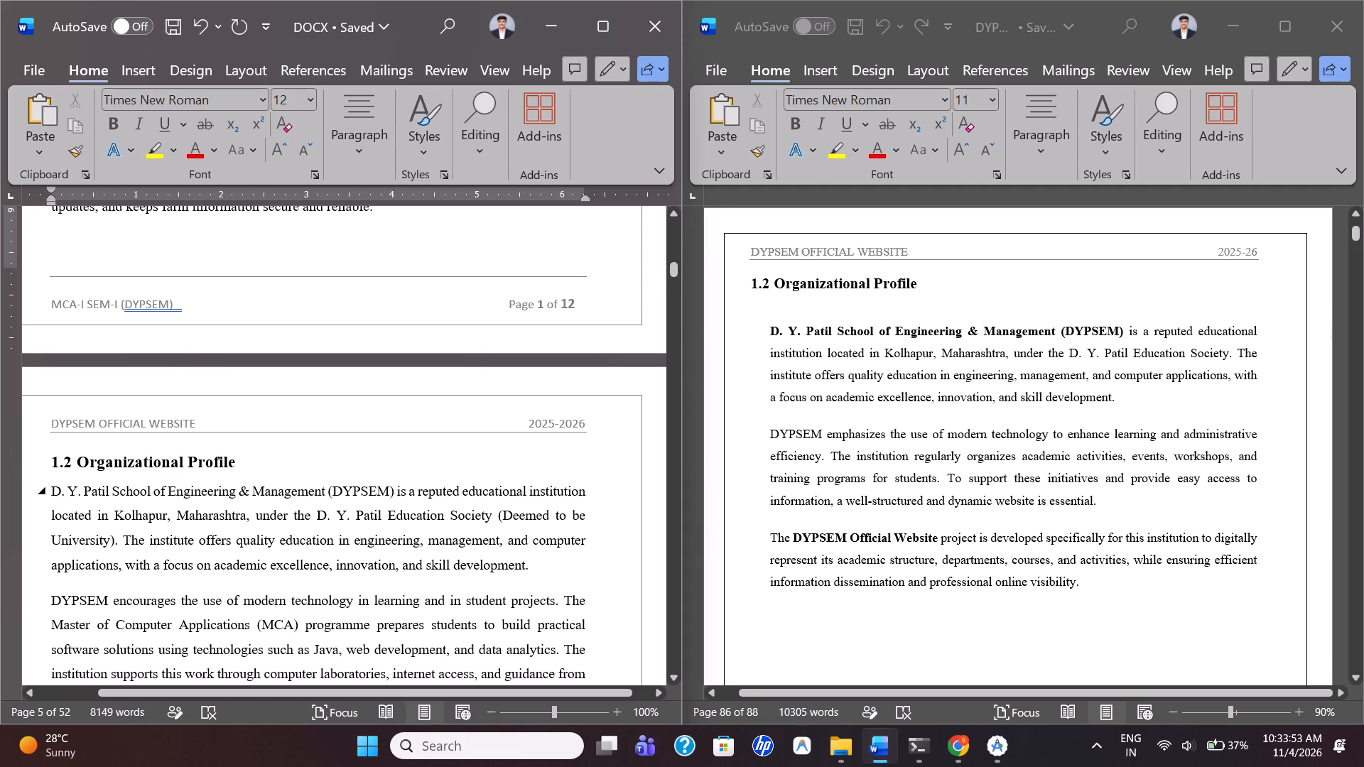
{"action": "left_click", "coordinate": [49, 494]}
{"action": "left_click_drag", "start_coordinate": [55, 494], "coordinate": [347, 500]}
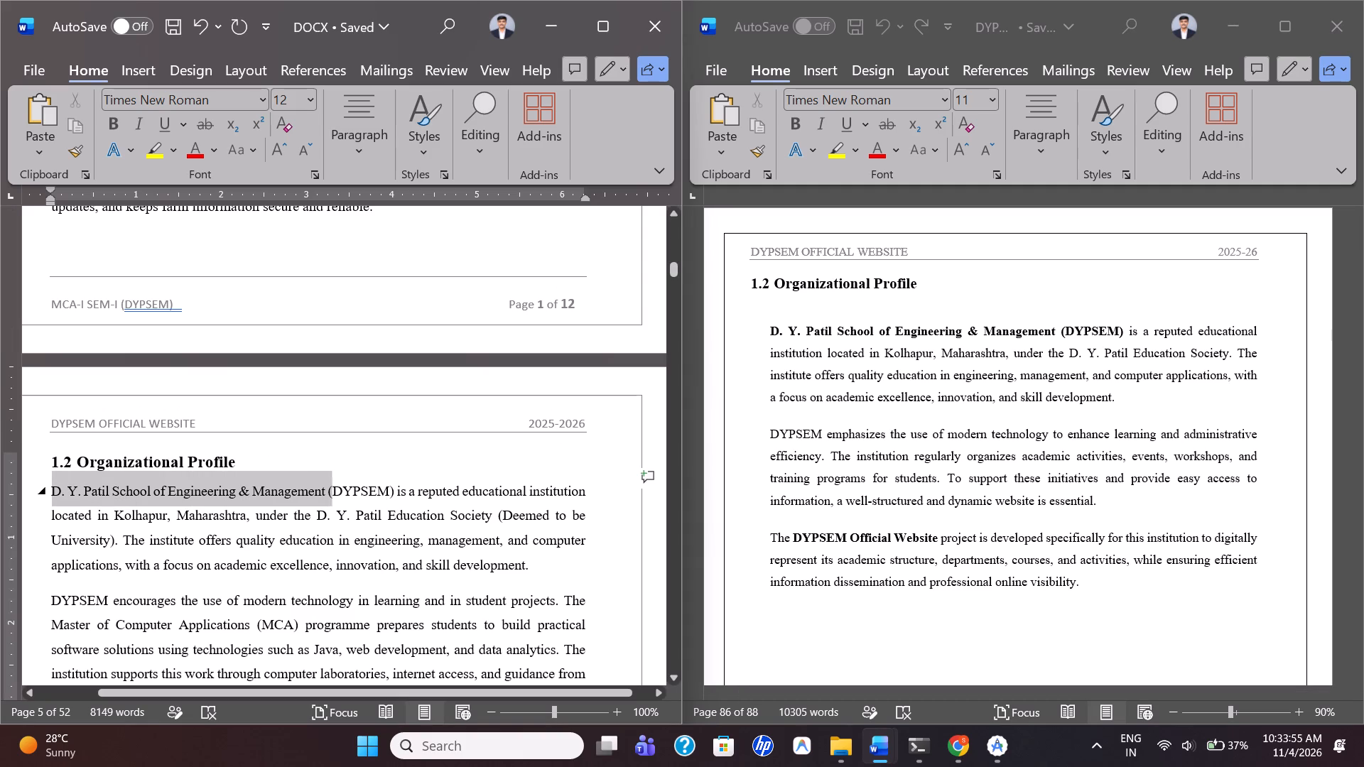
{"action": "left_click_drag", "start_coordinate": [347, 500], "coordinate": [393, 497]}
{"action": "key", "text": "ctrl+b"}
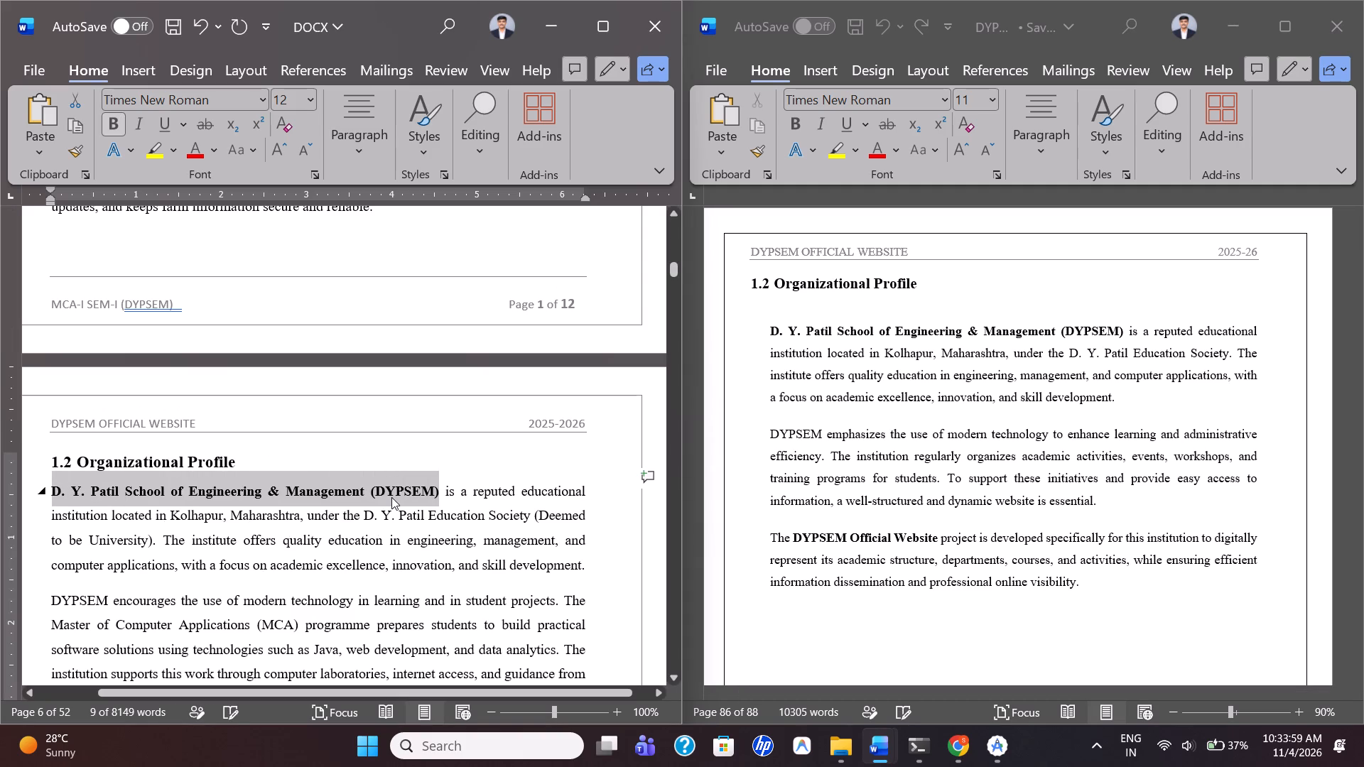
Bold "Java-Based Precision Agriculture Decision Support System (PADSS)" in the last paragraph of DOCX section 1.2 Organizational Profile.
{"action": "scroll", "coordinate": [391, 497], "scroll_direction": "down", "scroll_amount": 5}
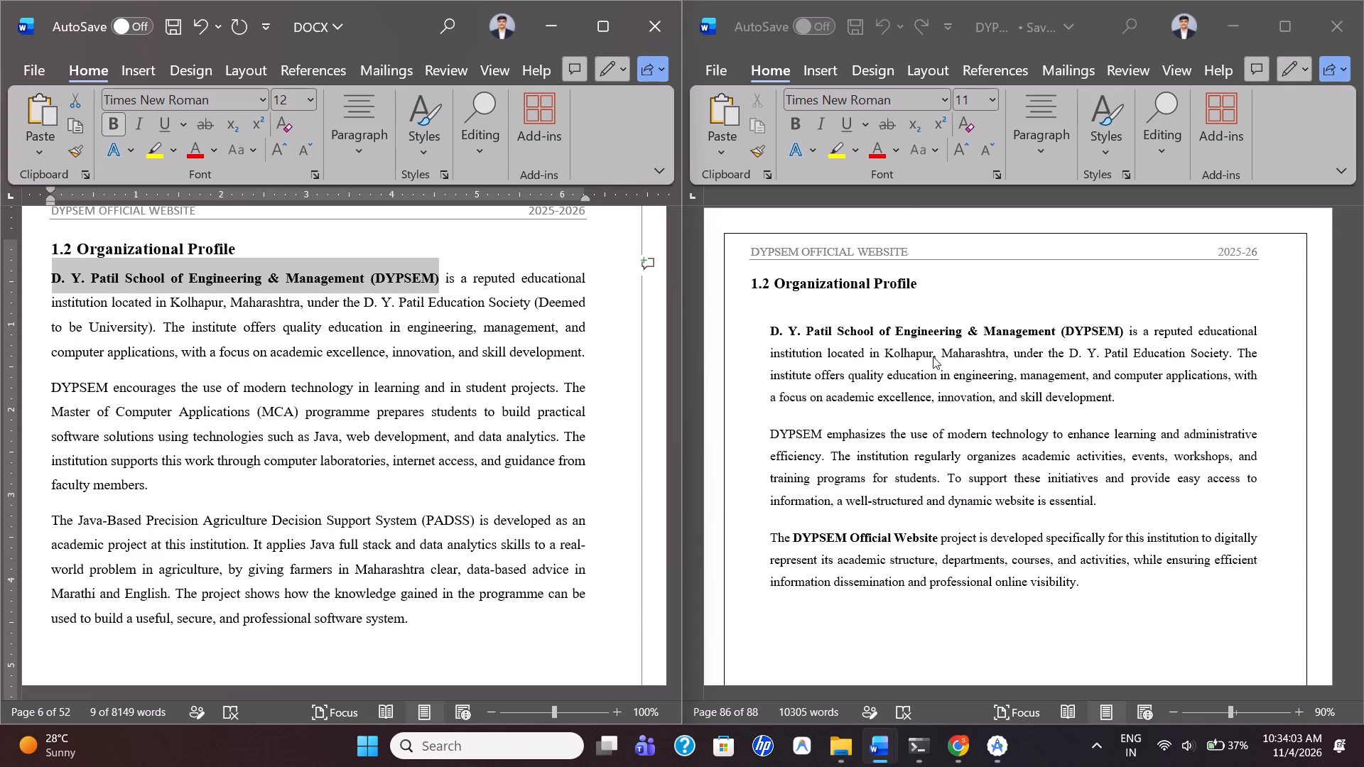
{"action": "scroll", "coordinate": [919, 360], "scroll_direction": "down", "scroll_amount": 2}
{"action": "scroll", "coordinate": [523, 469], "scroll_direction": "down", "scroll_amount": 1}
{"action": "scroll", "coordinate": [294, 485], "scroll_direction": "down", "scroll_amount": 1}
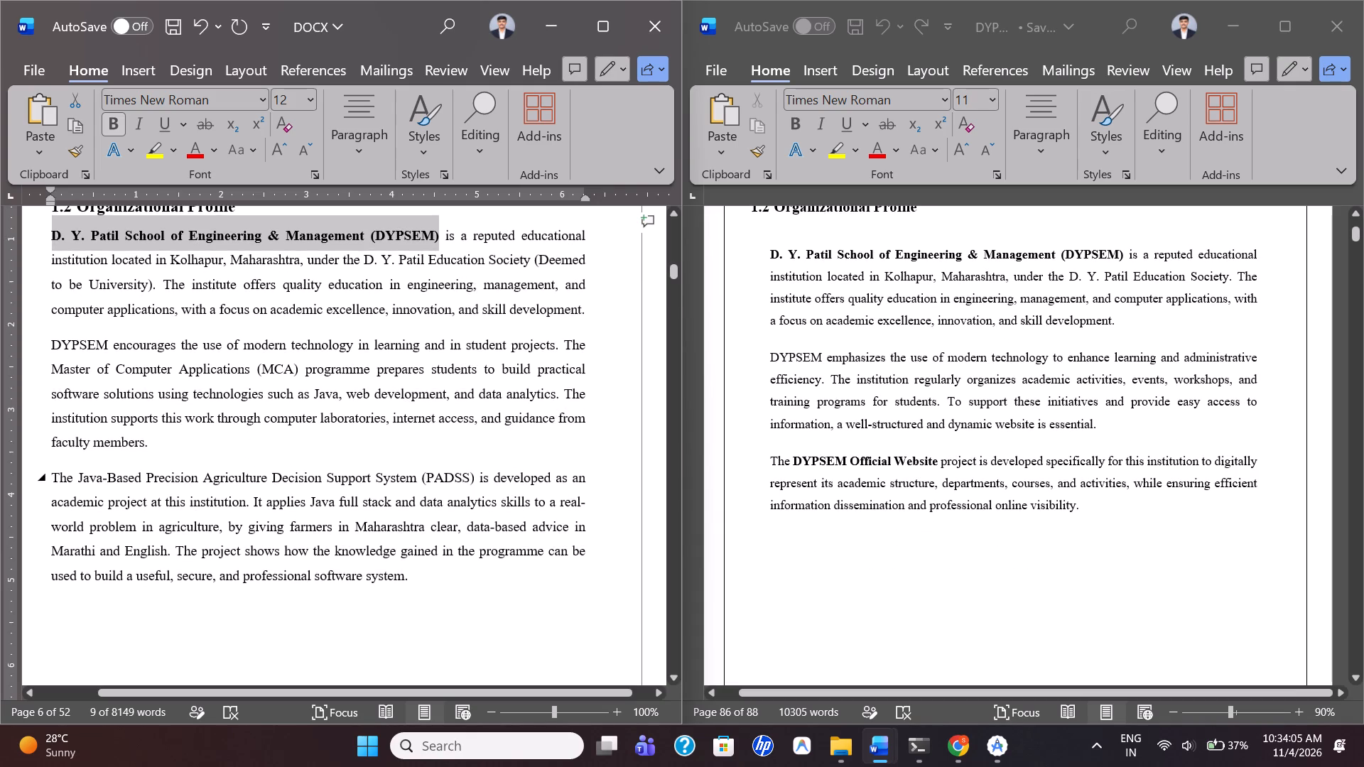
{"action": "left_click", "coordinate": [80, 440]}
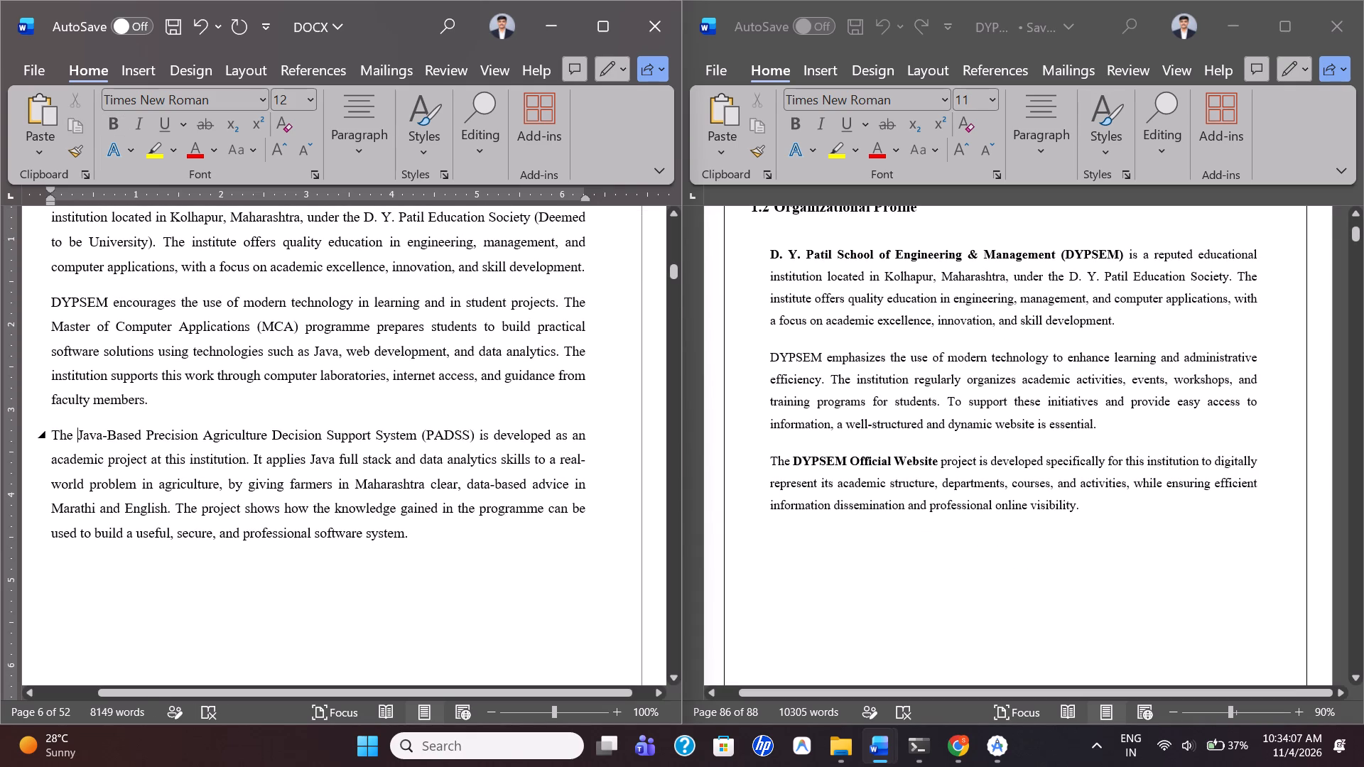
{"action": "left_click_drag", "start_coordinate": [77, 432], "coordinate": [138, 446]}
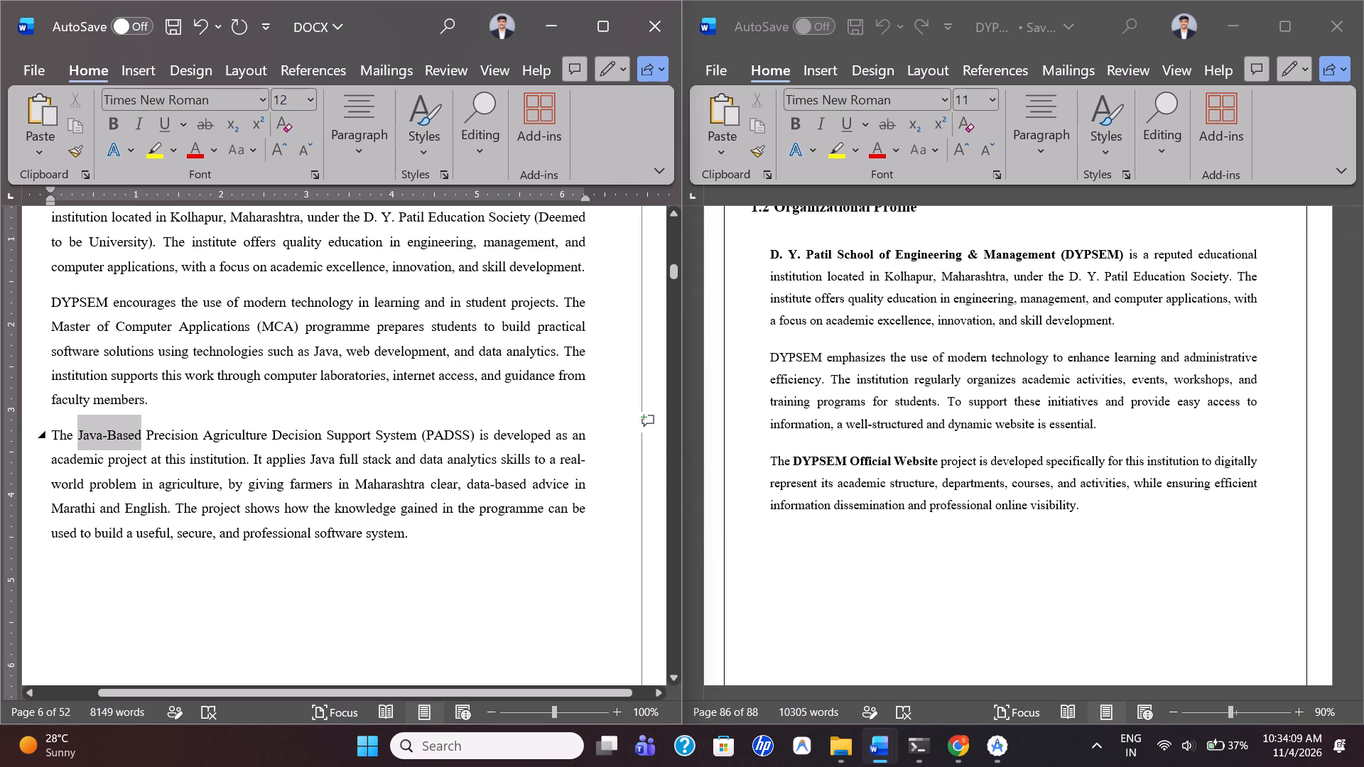
{"action": "left_click_drag", "start_coordinate": [138, 446], "coordinate": [446, 442]}
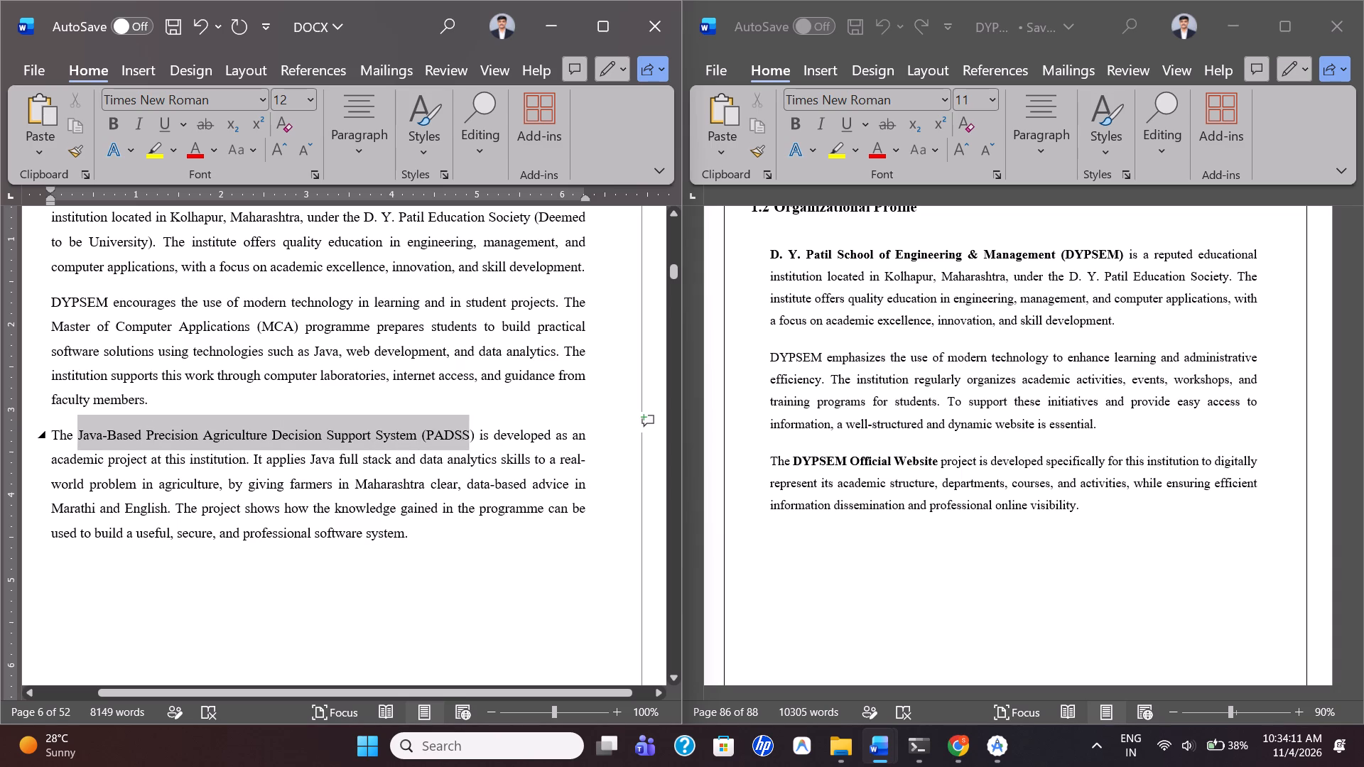
{"action": "left_click_drag", "start_coordinate": [446, 442], "coordinate": [472, 437]}
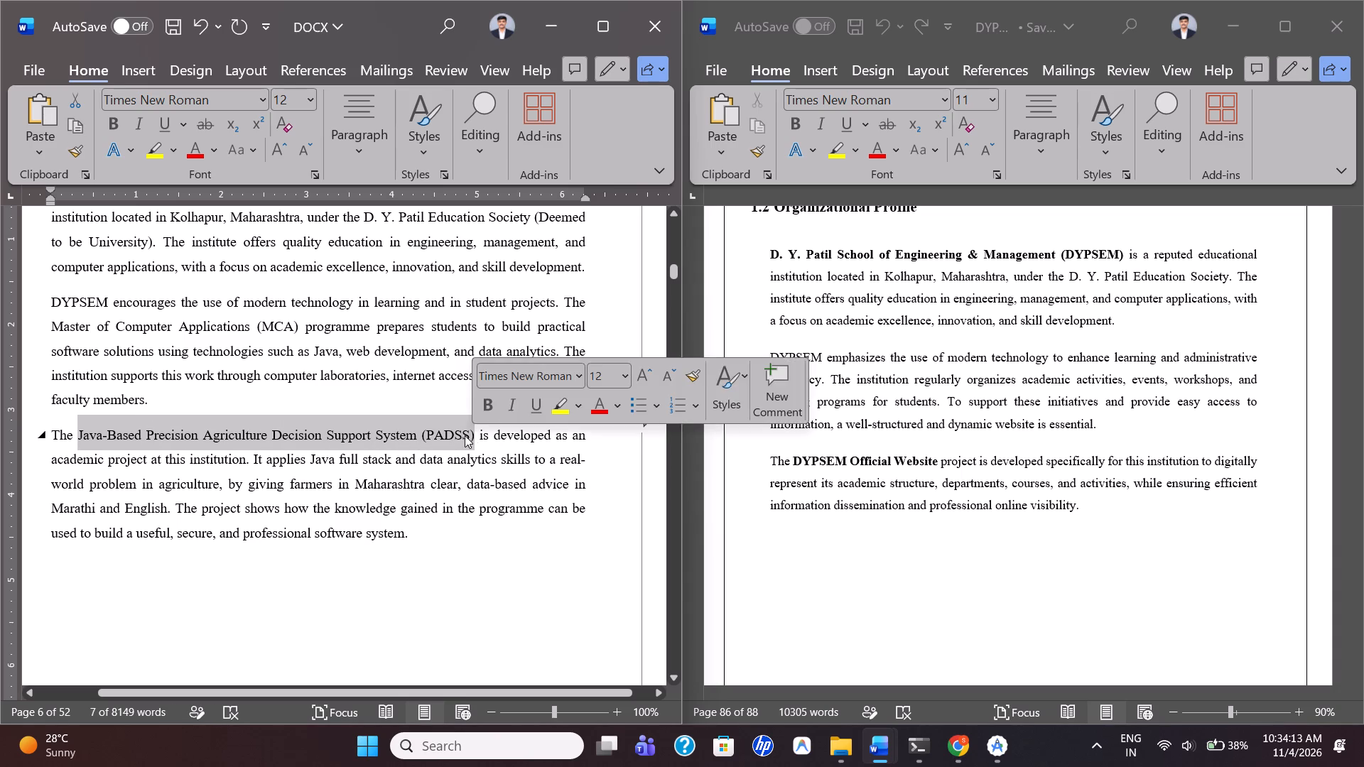
{"action": "key", "text": "ctrl+b"}
Delete "Java-Based" from the bolded system name in the last Organizational Profile paragraph of DOCX.
{"action": "left_click", "coordinate": [207, 439]}
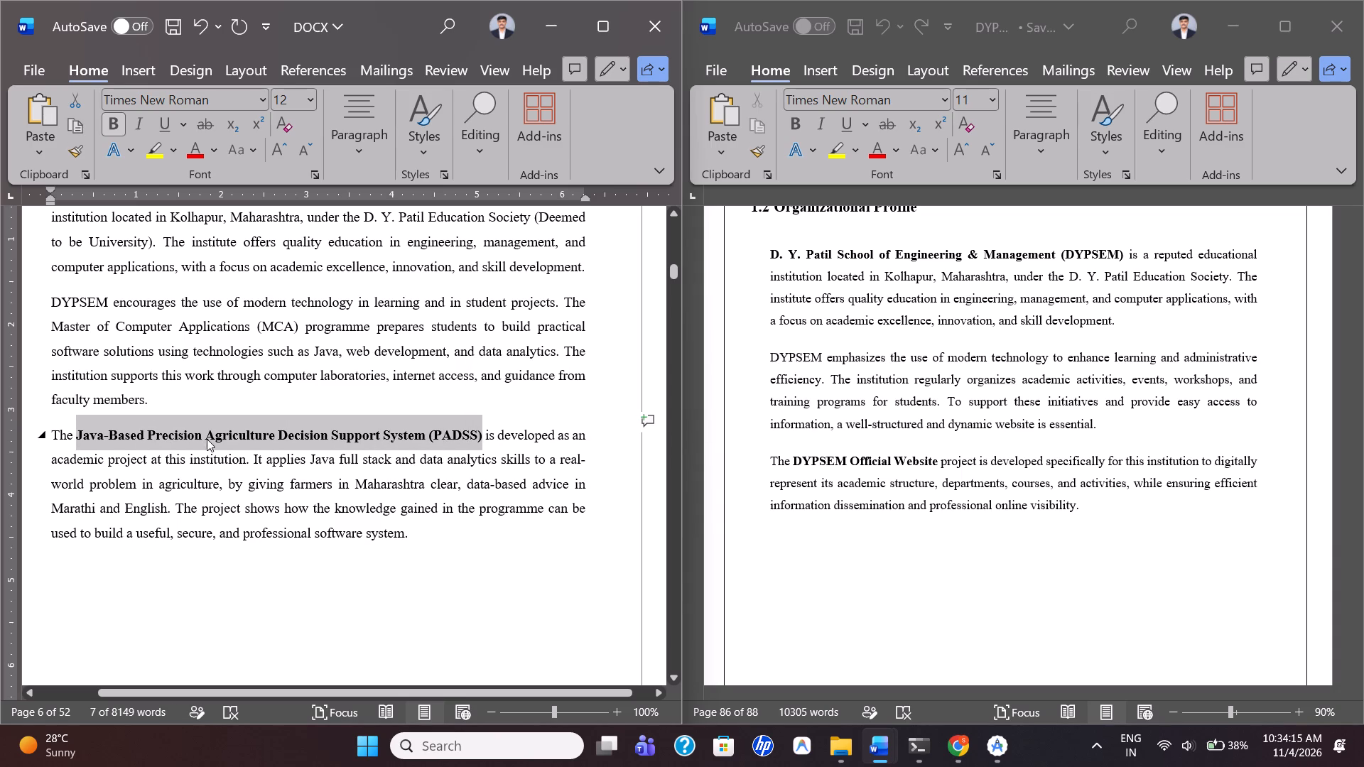
{"action": "left_click", "coordinate": [148, 429]}
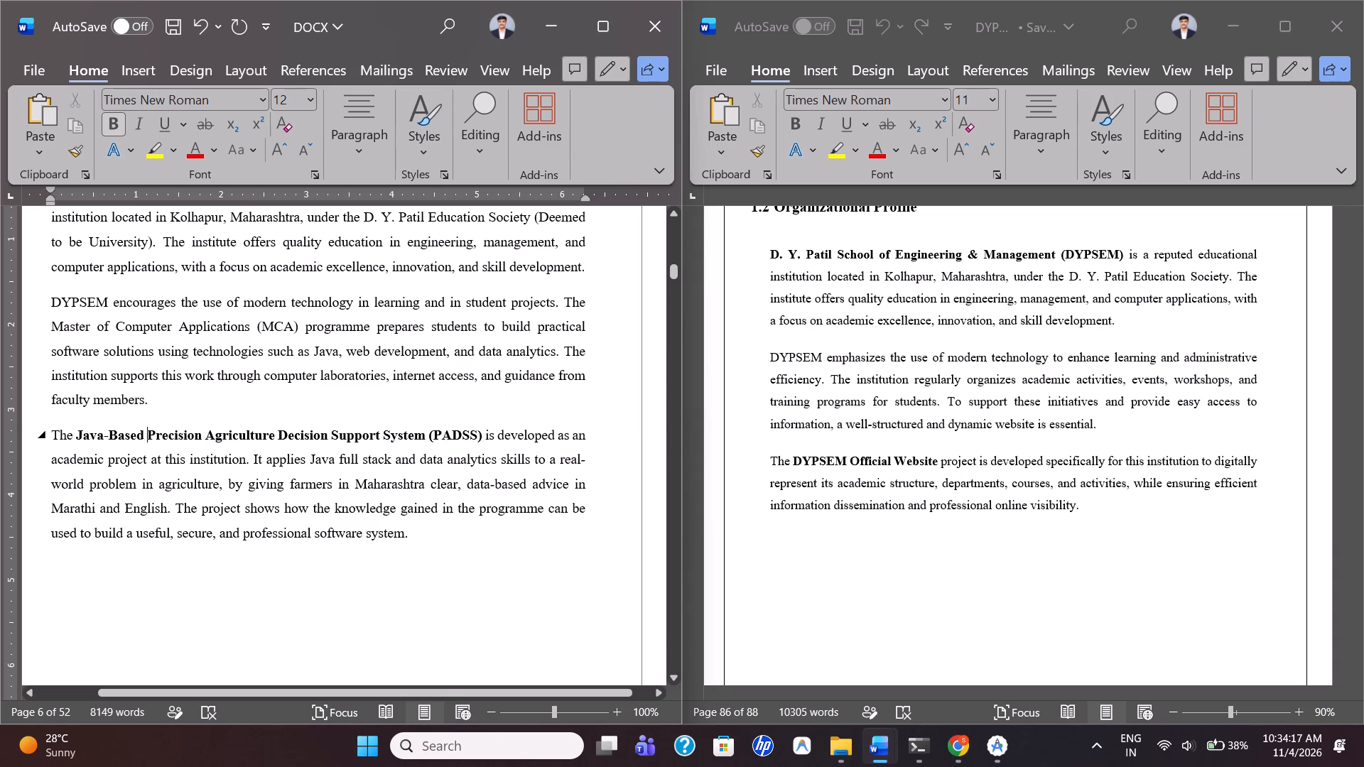
{"action": "left_click_drag", "start_coordinate": [148, 429], "coordinate": [86, 433]}
{"action": "key", "text": "BackSpace"}
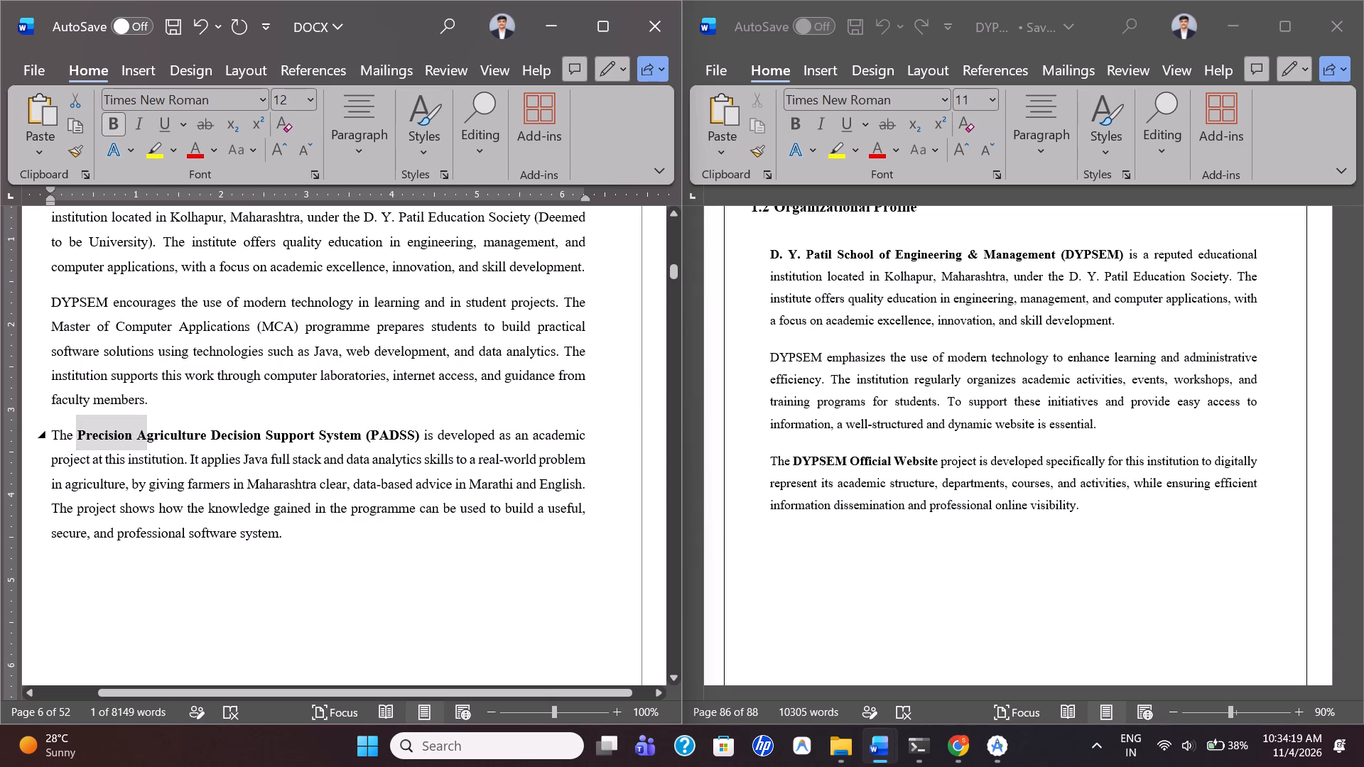
Check the edited 1.2 Organizational Profile page of DOCX against the DYPSEM version down to the page footer.
{"action": "scroll", "coordinate": [129, 451], "scroll_direction": "down", "scroll_amount": 6}
{"action": "scroll", "coordinate": [131, 451], "scroll_direction": "up", "scroll_amount": 7}
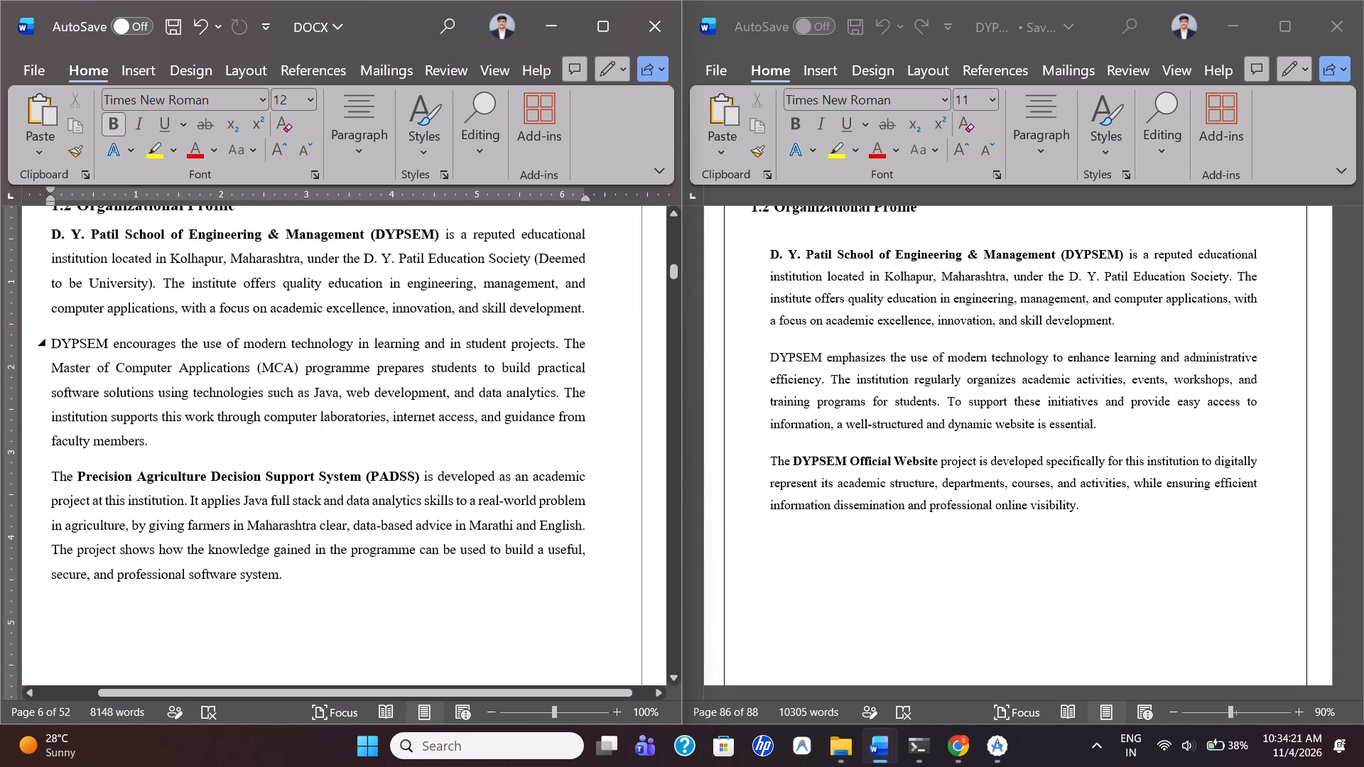
{"action": "scroll", "coordinate": [154, 437], "scroll_direction": "up", "scroll_amount": 3}
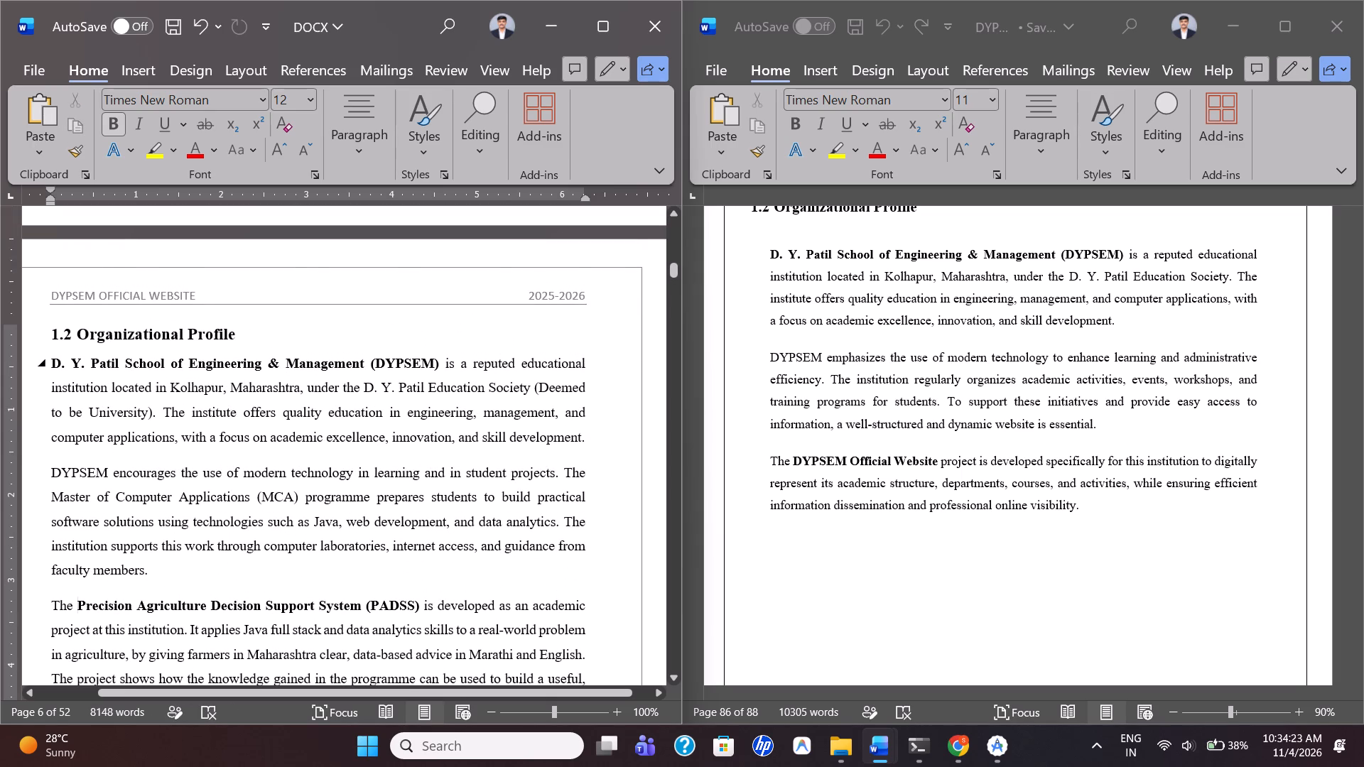
{"action": "scroll", "coordinate": [495, 418], "scroll_direction": "down", "scroll_amount": 2}
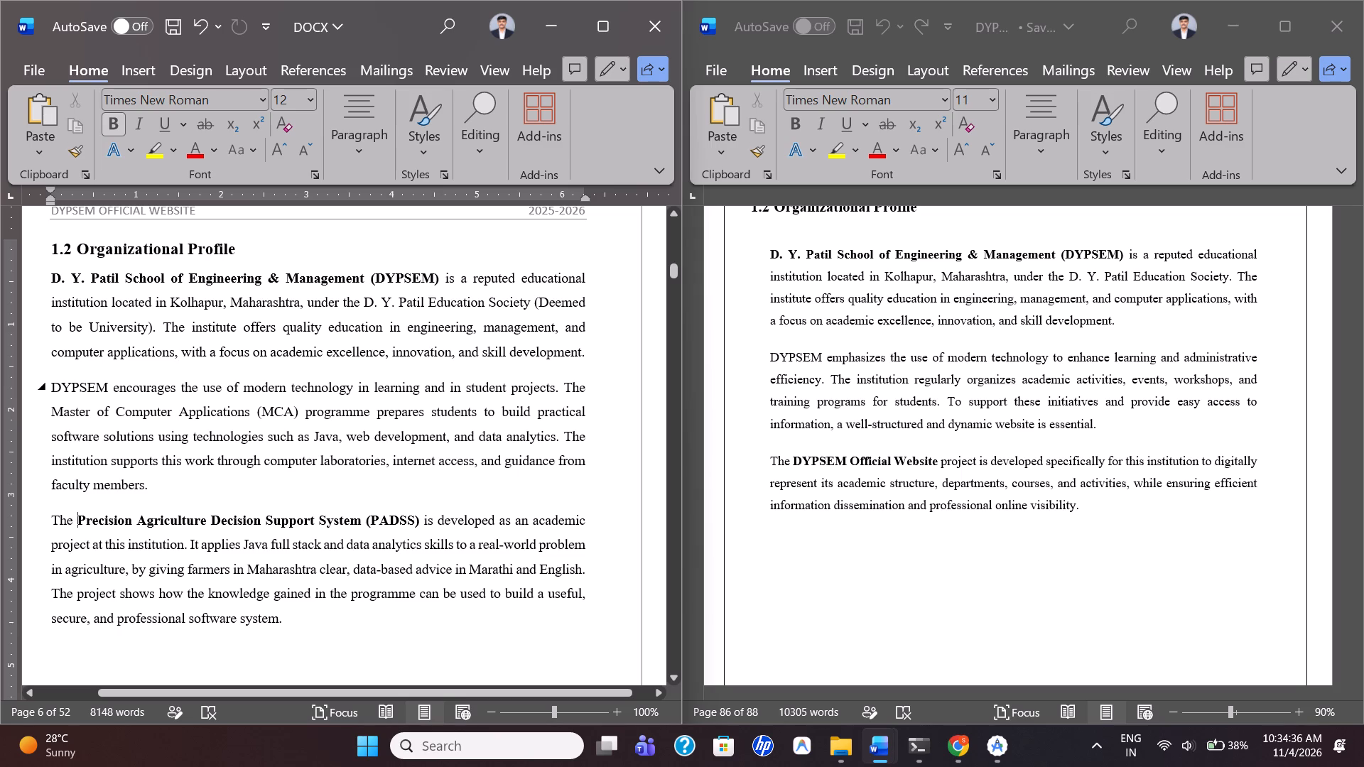
{"action": "scroll", "coordinate": [510, 424], "scroll_direction": "down", "scroll_amount": 5}
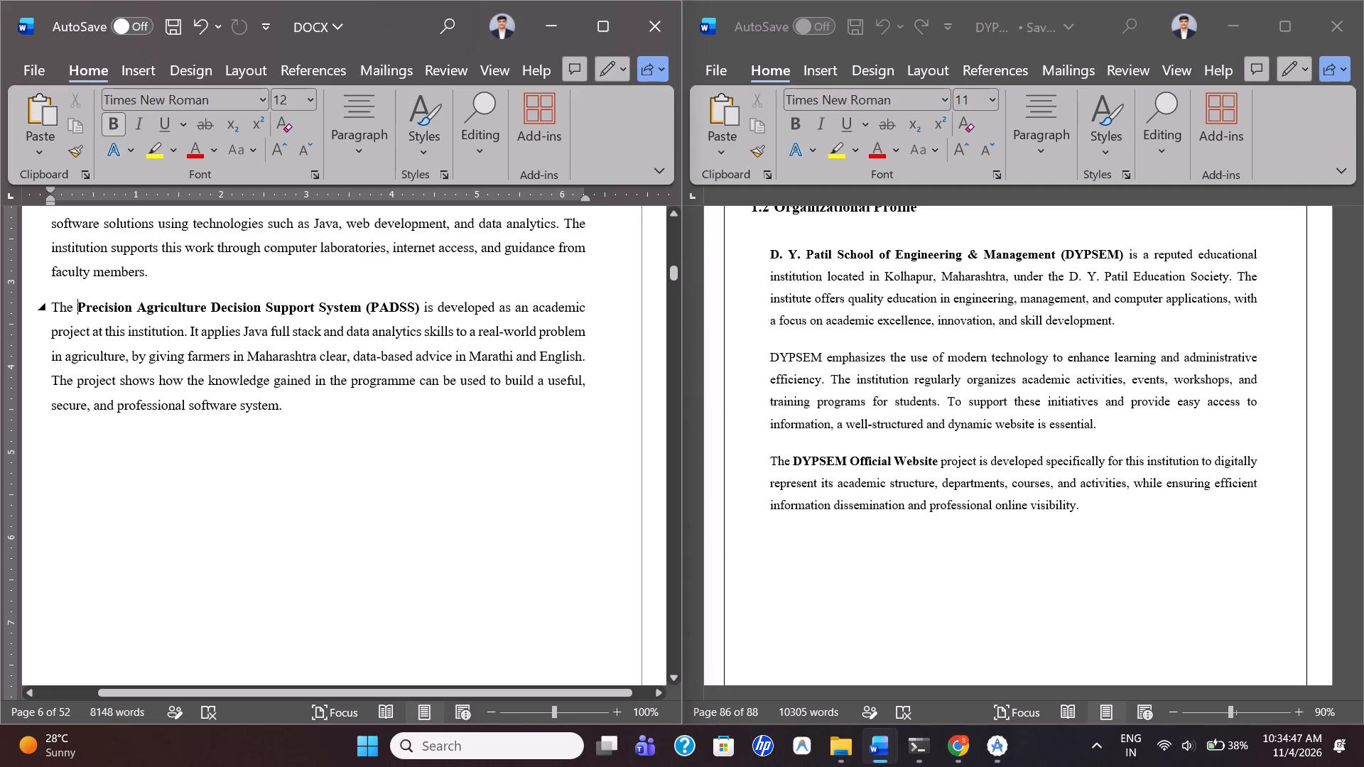
{"action": "scroll", "coordinate": [411, 385], "scroll_direction": "down", "scroll_amount": 4}
{"action": "scroll", "coordinate": [502, 332], "scroll_direction": "up", "scroll_amount": 4}
{"action": "scroll", "coordinate": [124, 344], "scroll_direction": "down", "scroll_amount": 5}
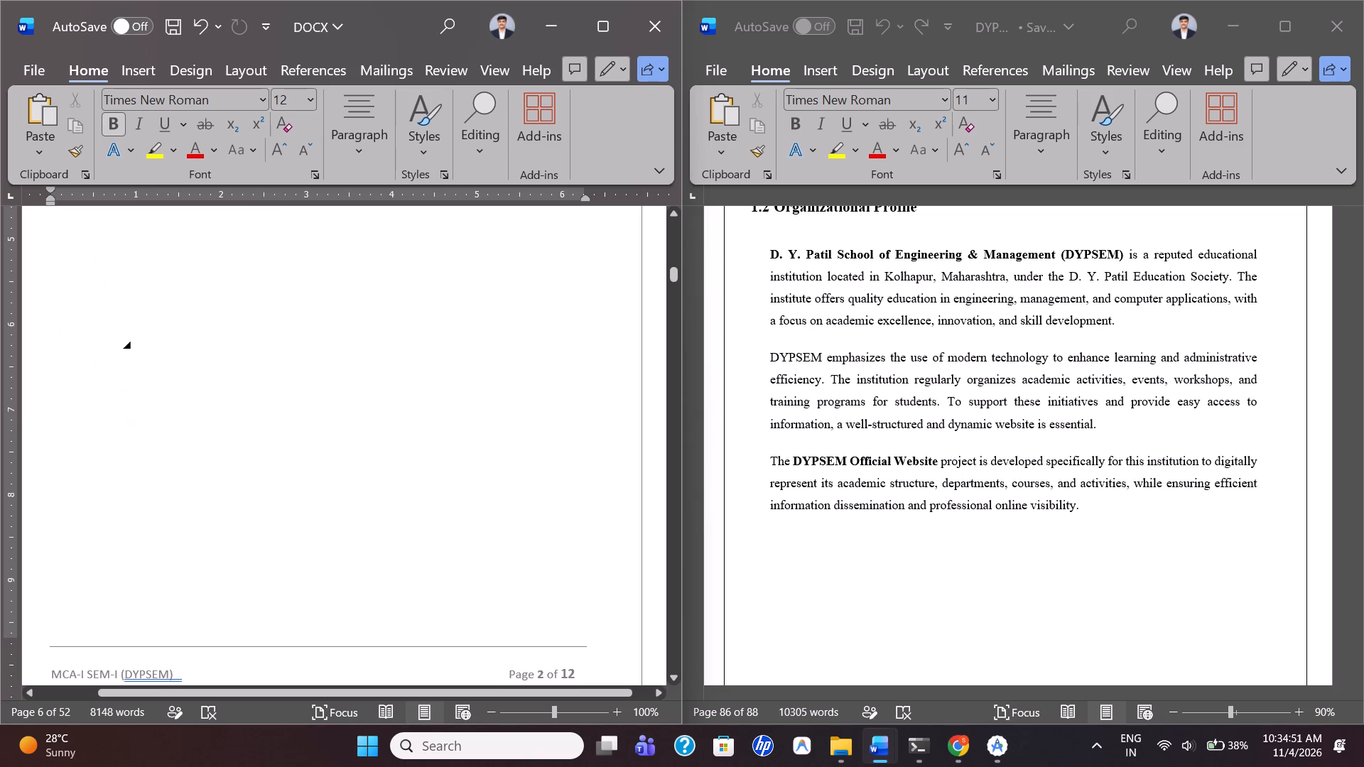
{"action": "scroll", "coordinate": [575, 343], "scroll_direction": "up", "scroll_amount": 4}
{"action": "scroll", "coordinate": [335, 376], "scroll_direction": "down", "scroll_amount": 5}
{"action": "scroll", "coordinate": [954, 376], "scroll_direction": "up", "scroll_amount": 4}
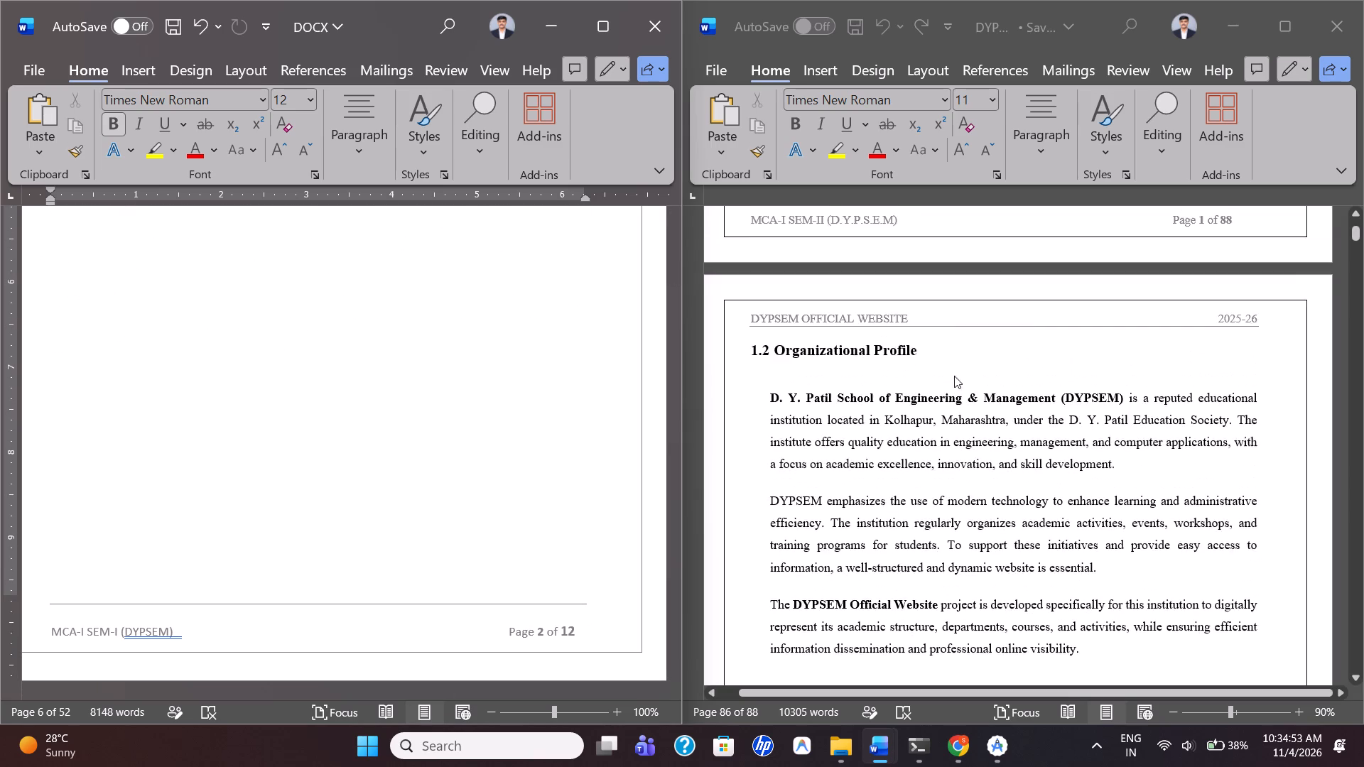
{"action": "scroll", "coordinate": [347, 441], "scroll_direction": "down", "scroll_amount": 6}
{"action": "scroll", "coordinate": [347, 441], "scroll_direction": "up", "scroll_amount": 19}
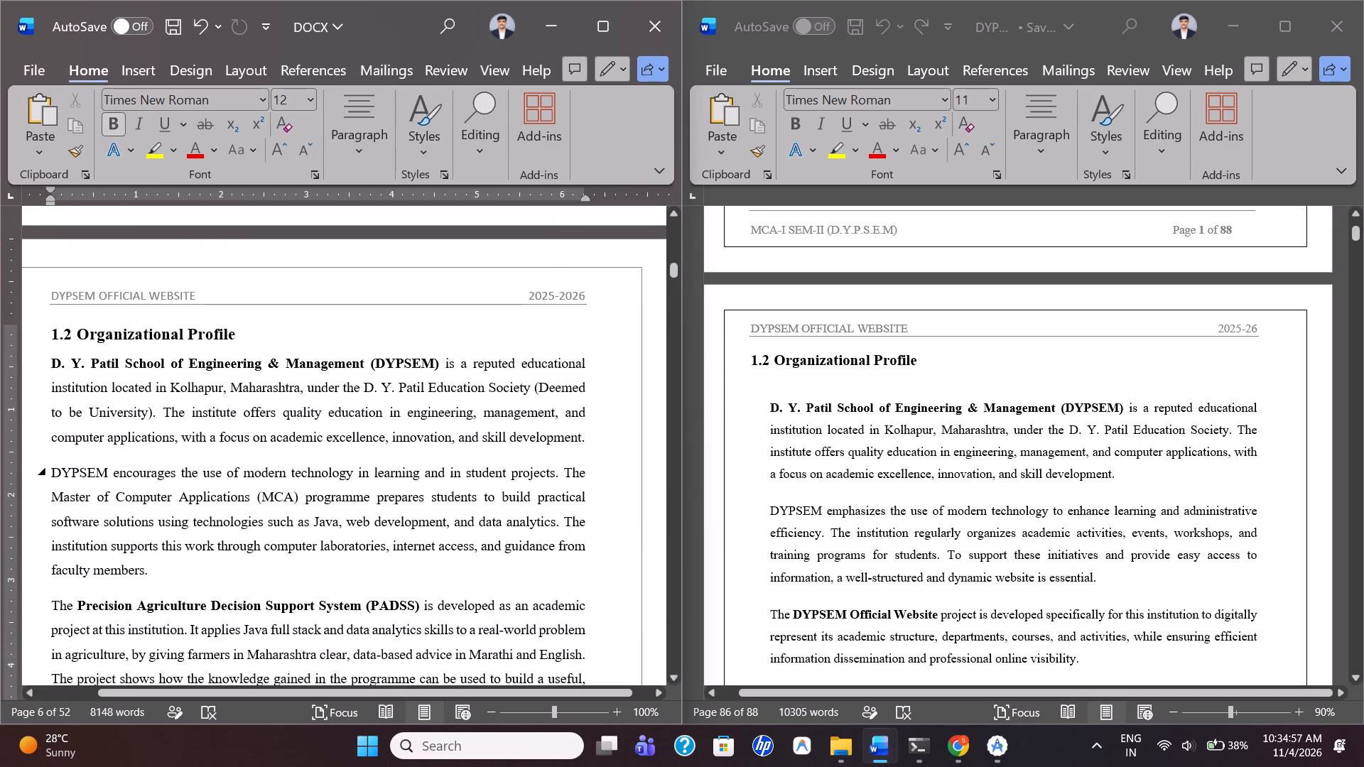
{"action": "scroll", "coordinate": [286, 492], "scroll_direction": "down", "scroll_amount": 16}
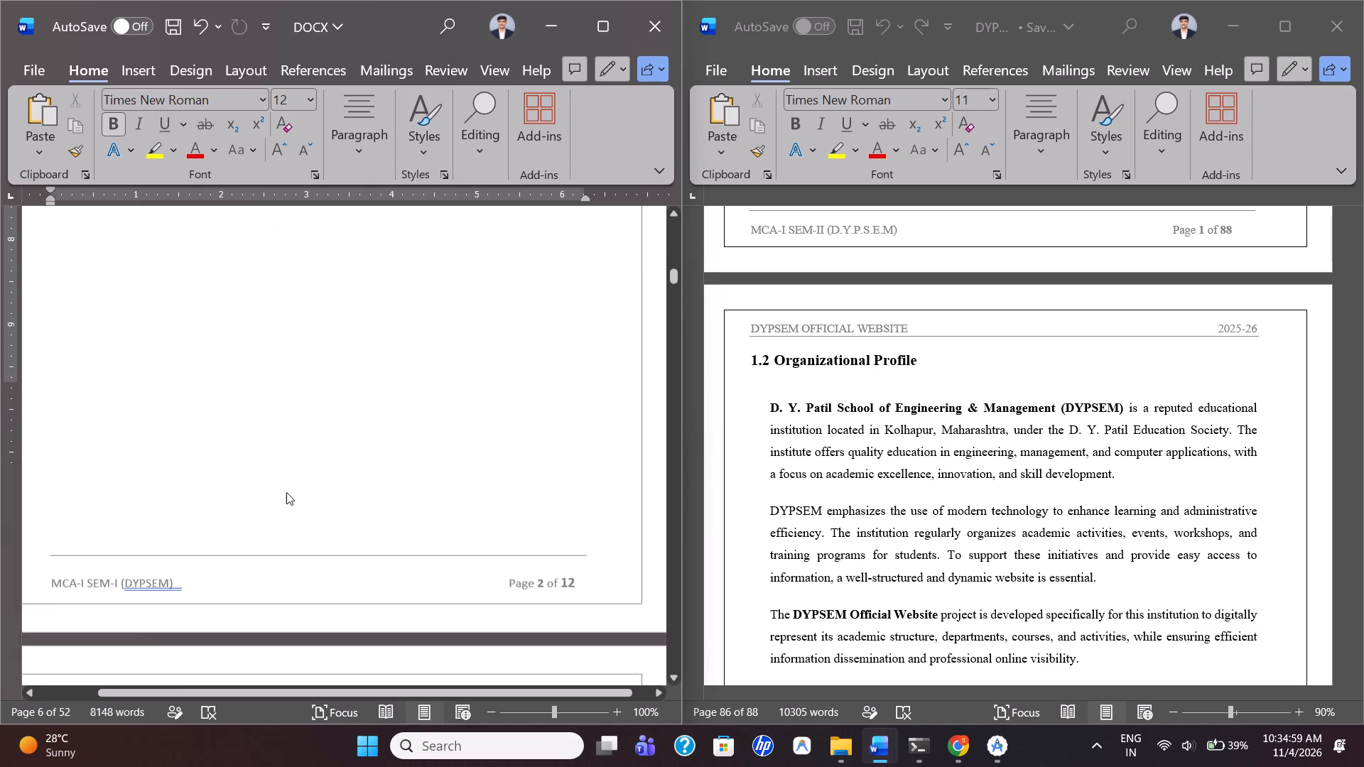
Compare section 1.3 Existing System in DOCX with the DYPSEM report, continuing to the start of section 1.4.
{"action": "scroll", "coordinate": [286, 492], "scroll_direction": "down", "scroll_amount": 5}
{"action": "scroll", "coordinate": [1141, 413], "scroll_direction": "down", "scroll_amount": 17}
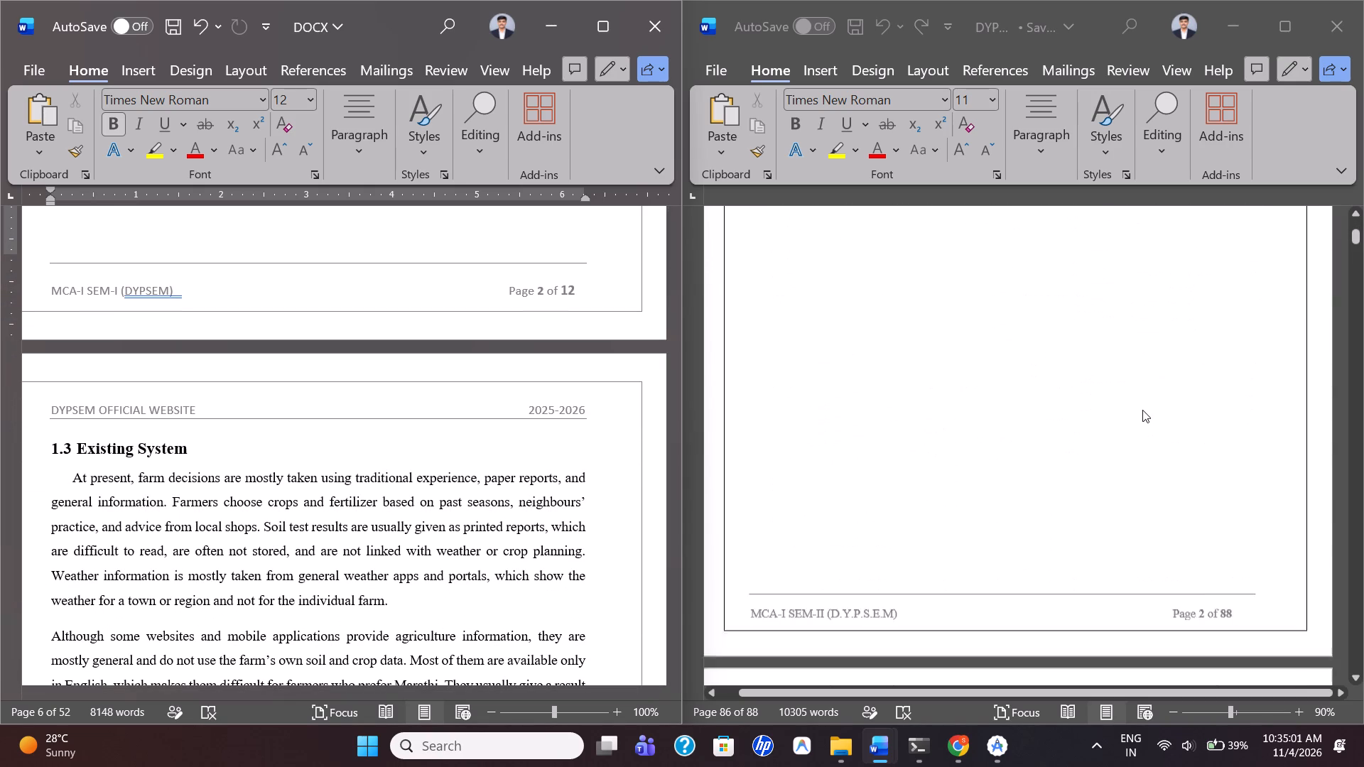
{"action": "scroll", "coordinate": [1142, 410], "scroll_direction": "down", "scroll_amount": 6}
{"action": "scroll", "coordinate": [670, 469], "scroll_direction": "down", "scroll_amount": 6}
{"action": "scroll", "coordinate": [670, 469], "scroll_direction": "up", "scroll_amount": 2}
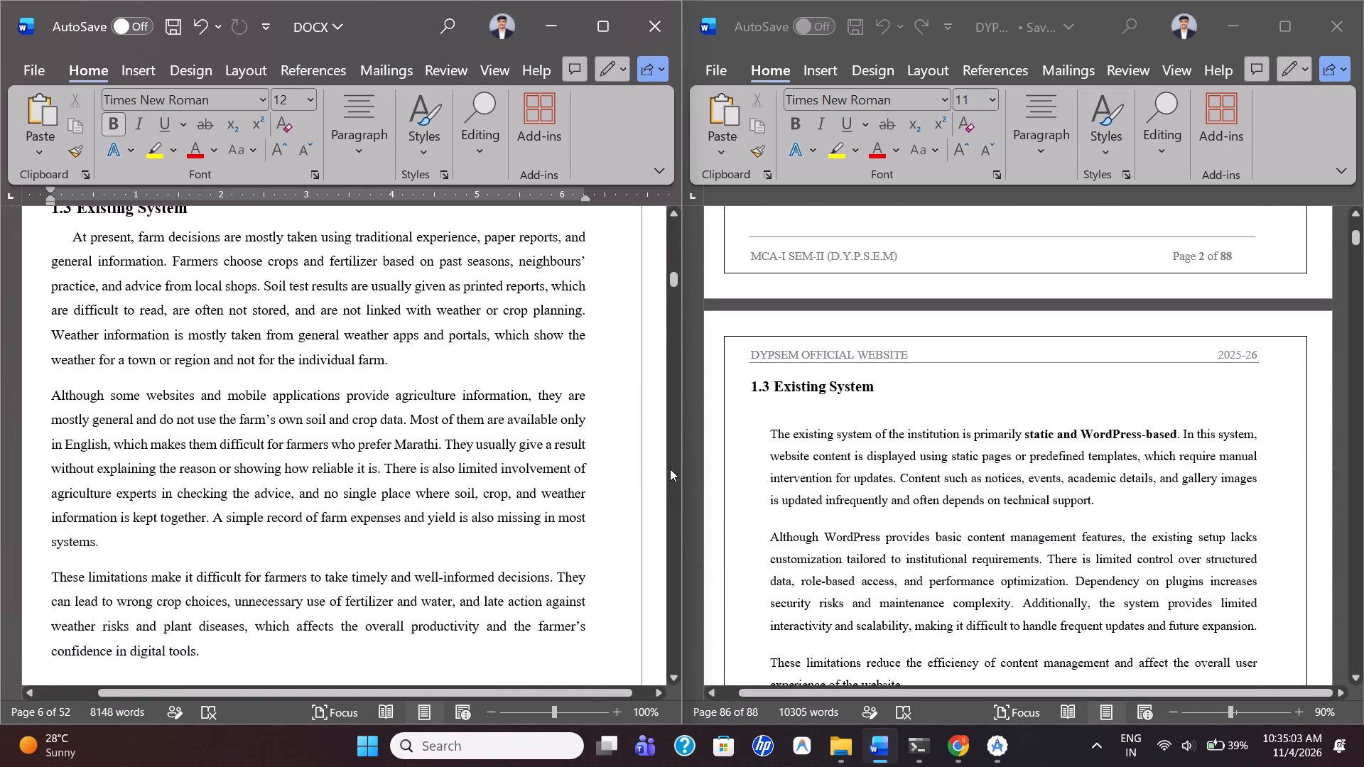
{"action": "scroll", "coordinate": [670, 469], "scroll_direction": "up", "scroll_amount": 2}
{"action": "left_click", "coordinate": [314, 354]}
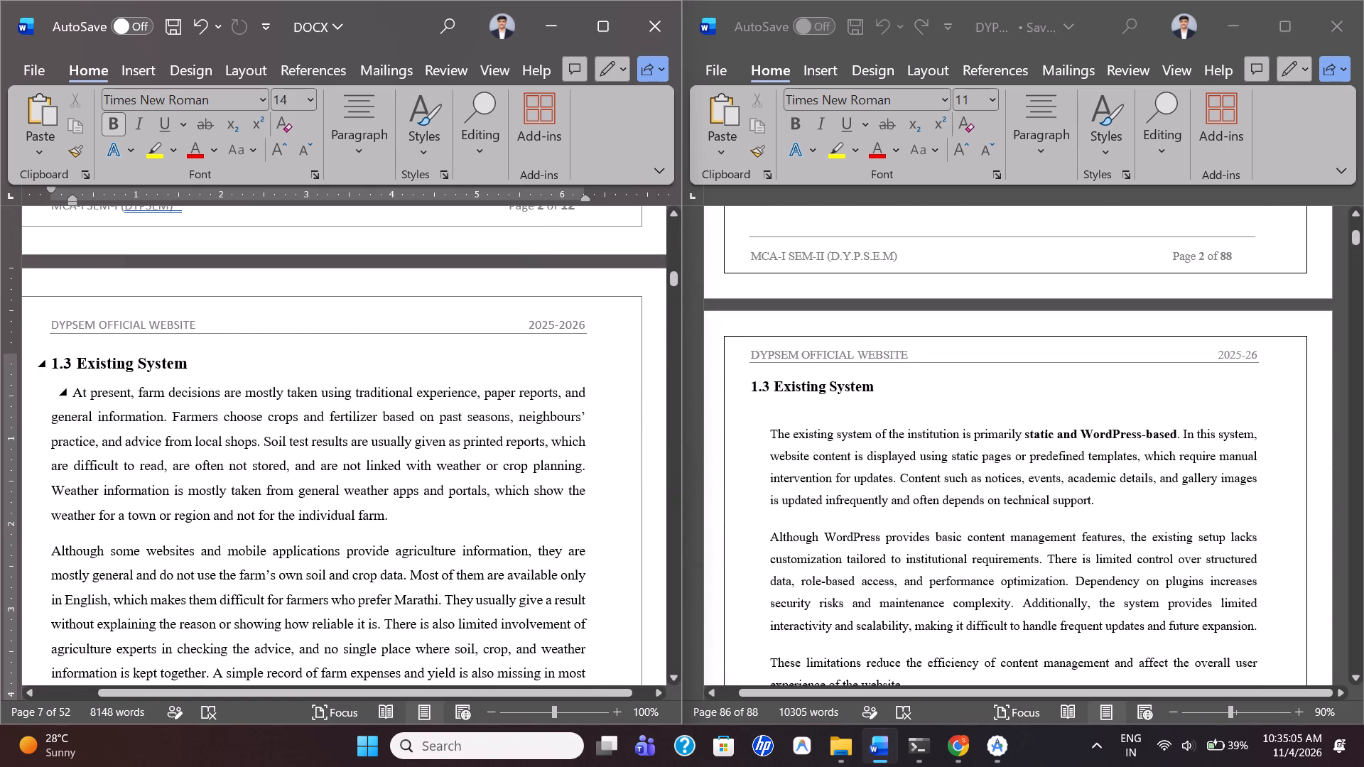
{"action": "scroll", "coordinate": [549, 436], "scroll_direction": "down", "scroll_amount": 2}
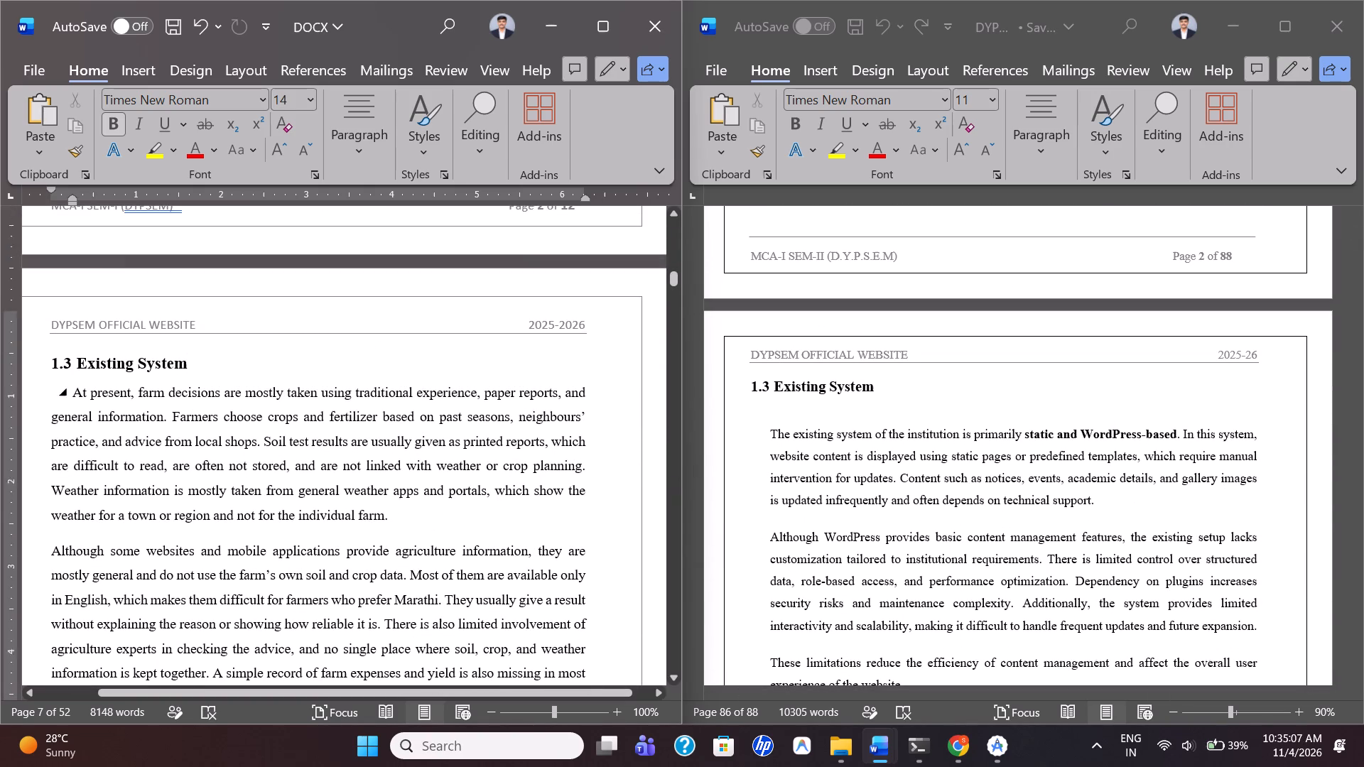
{"action": "scroll", "coordinate": [549, 436], "scroll_direction": "down", "scroll_amount": 2}
{"action": "scroll", "coordinate": [289, 494], "scroll_direction": "down", "scroll_amount": 13}
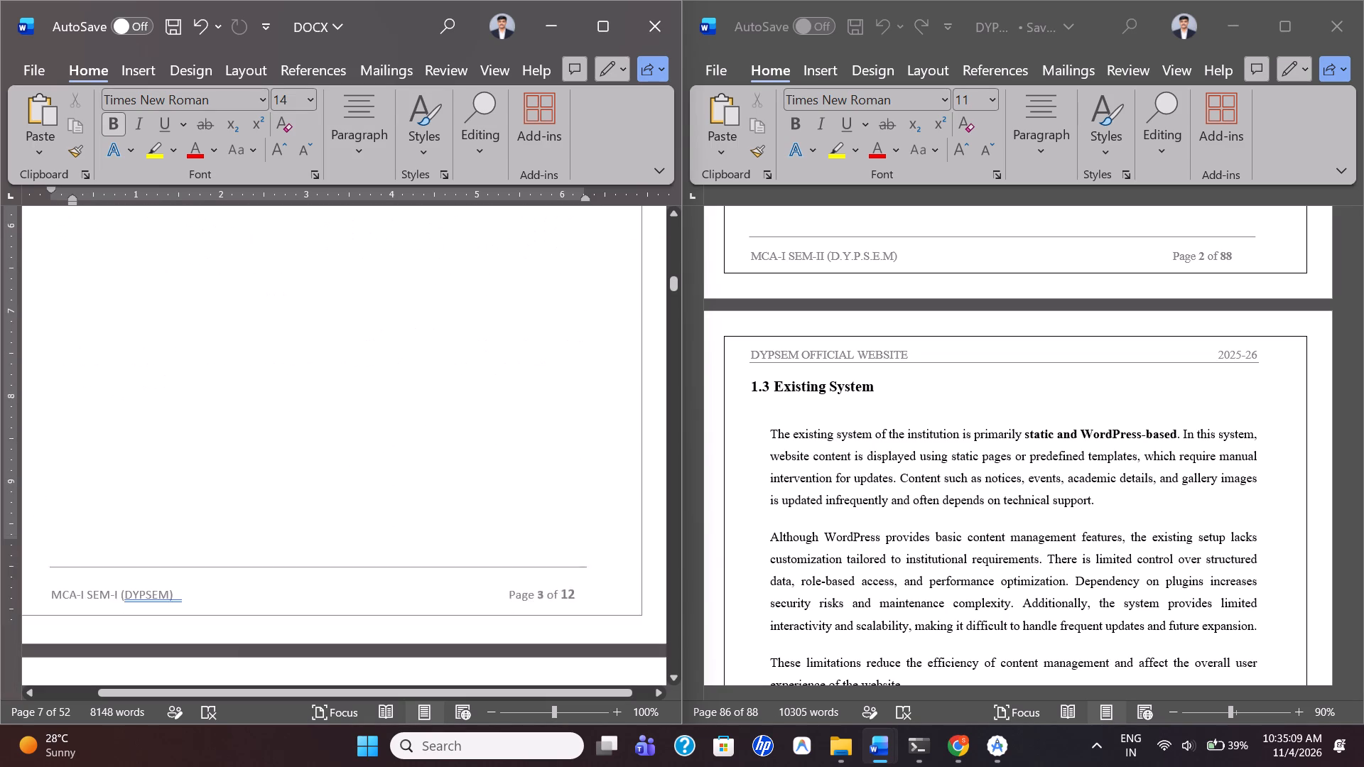
{"action": "scroll", "coordinate": [287, 496], "scroll_direction": "down", "scroll_amount": 6}
{"action": "scroll", "coordinate": [786, 499], "scroll_direction": "down", "scroll_amount": 9}
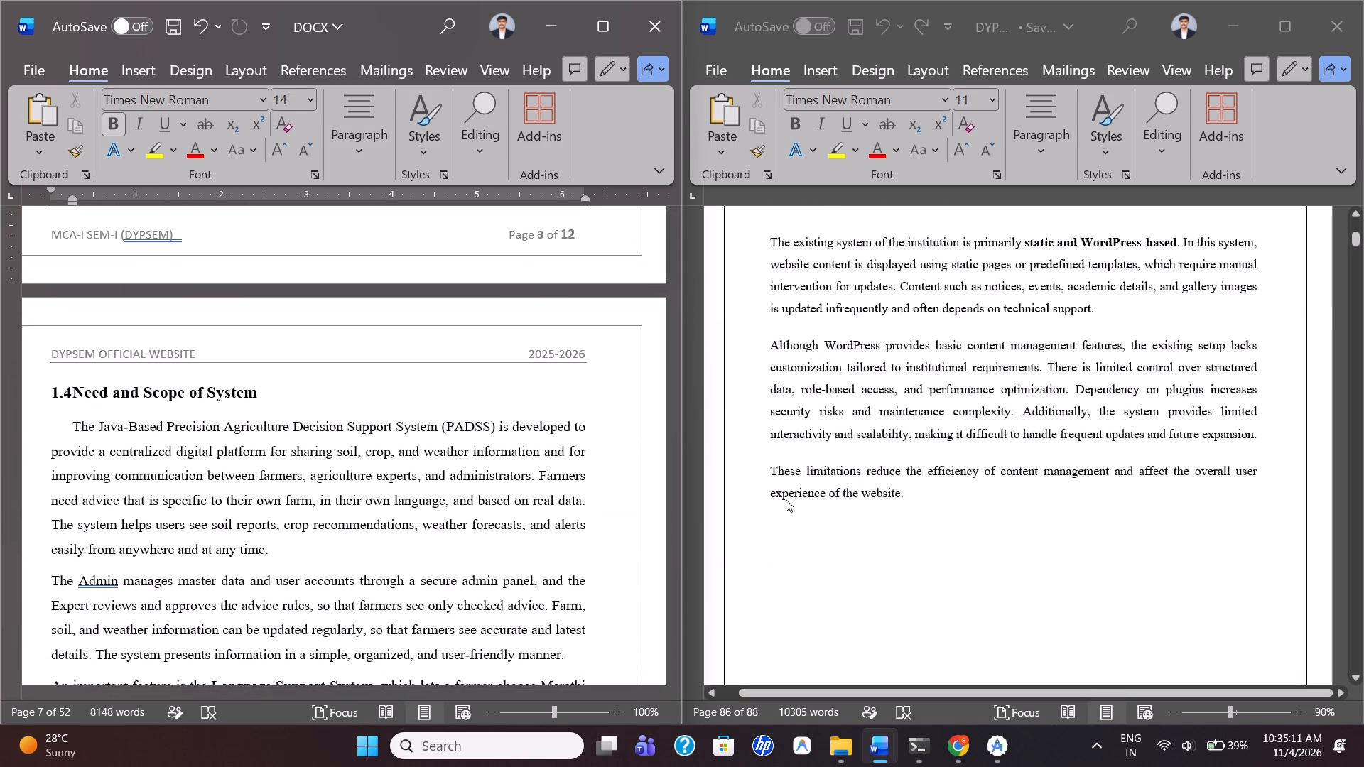
{"action": "scroll", "coordinate": [786, 499], "scroll_direction": "down", "scroll_amount": 15}
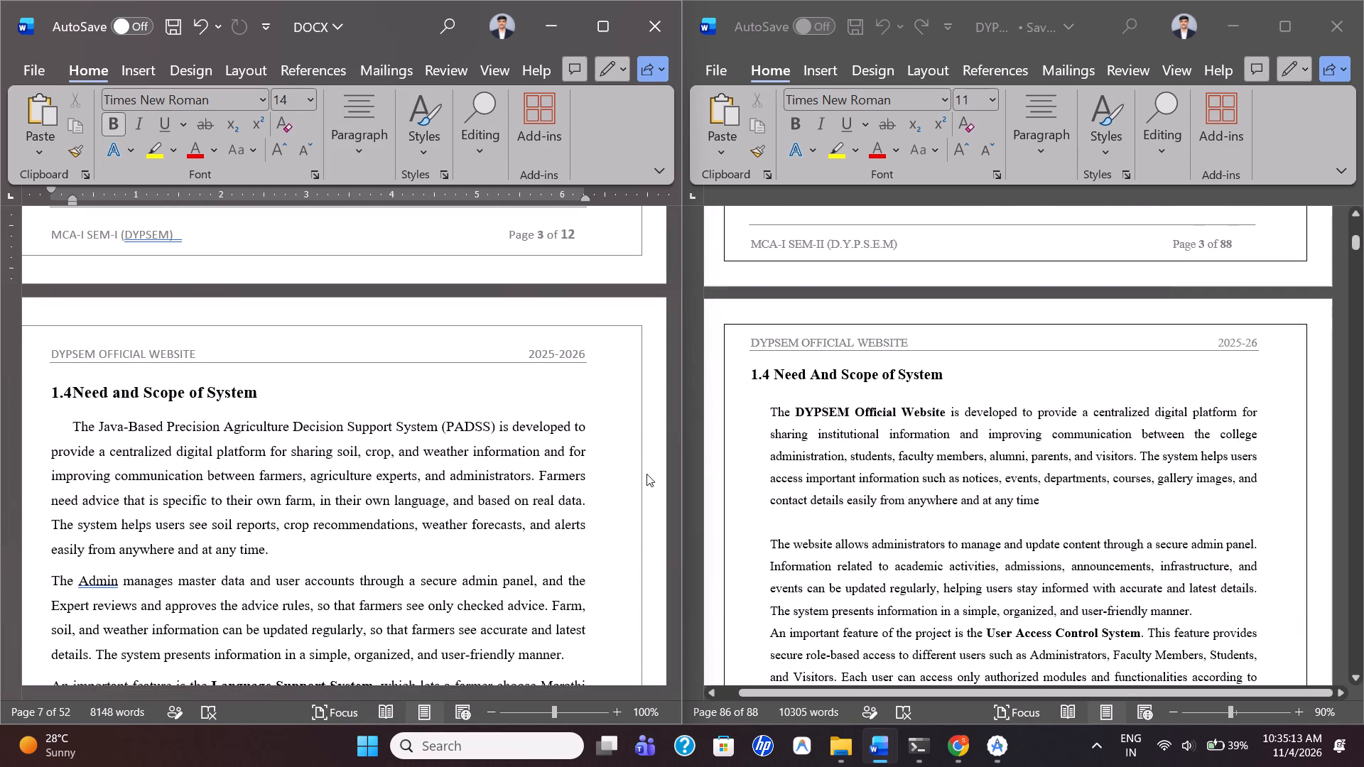
{"action": "scroll", "coordinate": [352, 431], "scroll_direction": "up", "scroll_amount": 20}
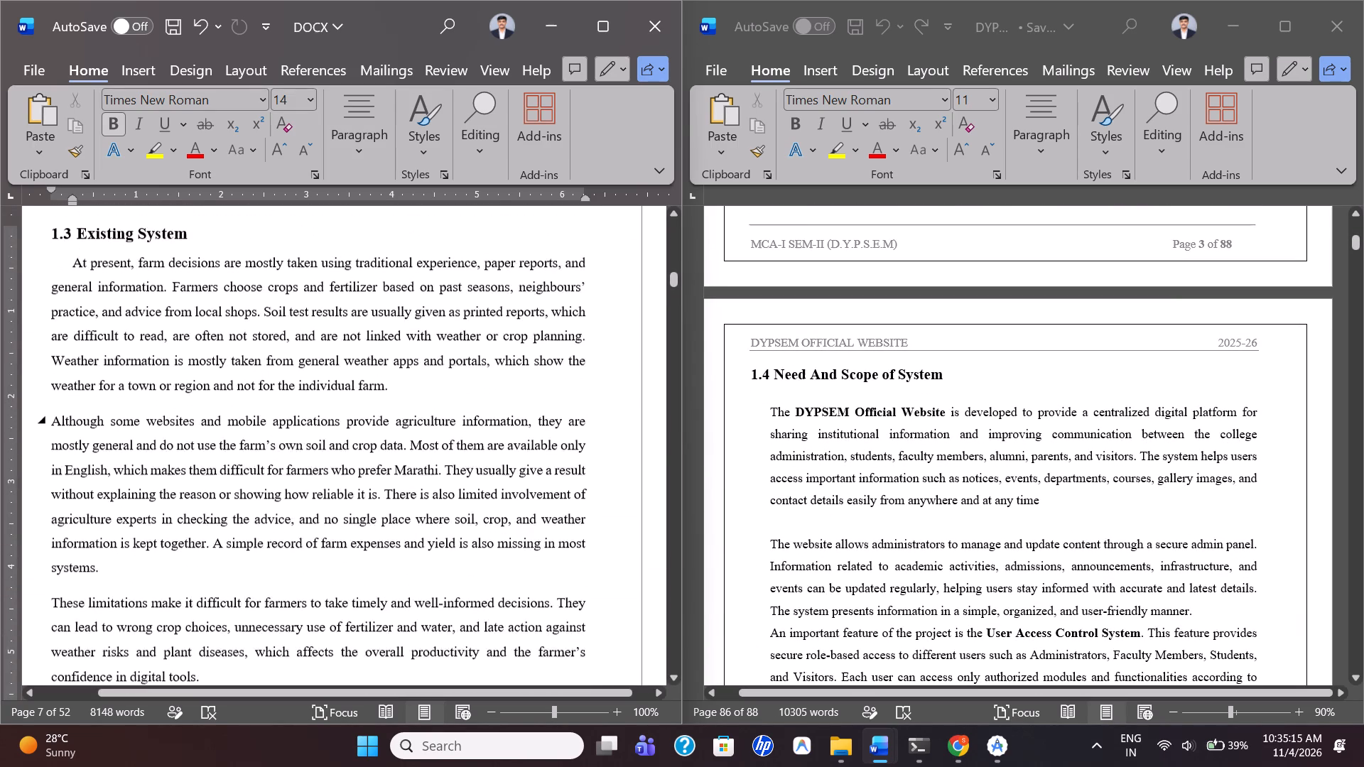
{"action": "scroll", "coordinate": [354, 435], "scroll_direction": "up", "scroll_amount": 4}
Insert a space between "1.4" and "Need" in the Need and Scope of System heading of DOCX.
{"action": "scroll", "coordinate": [349, 436], "scroll_direction": "down", "scroll_amount": 20}
{"action": "scroll", "coordinate": [349, 436], "scroll_direction": "down", "scroll_amount": 6}
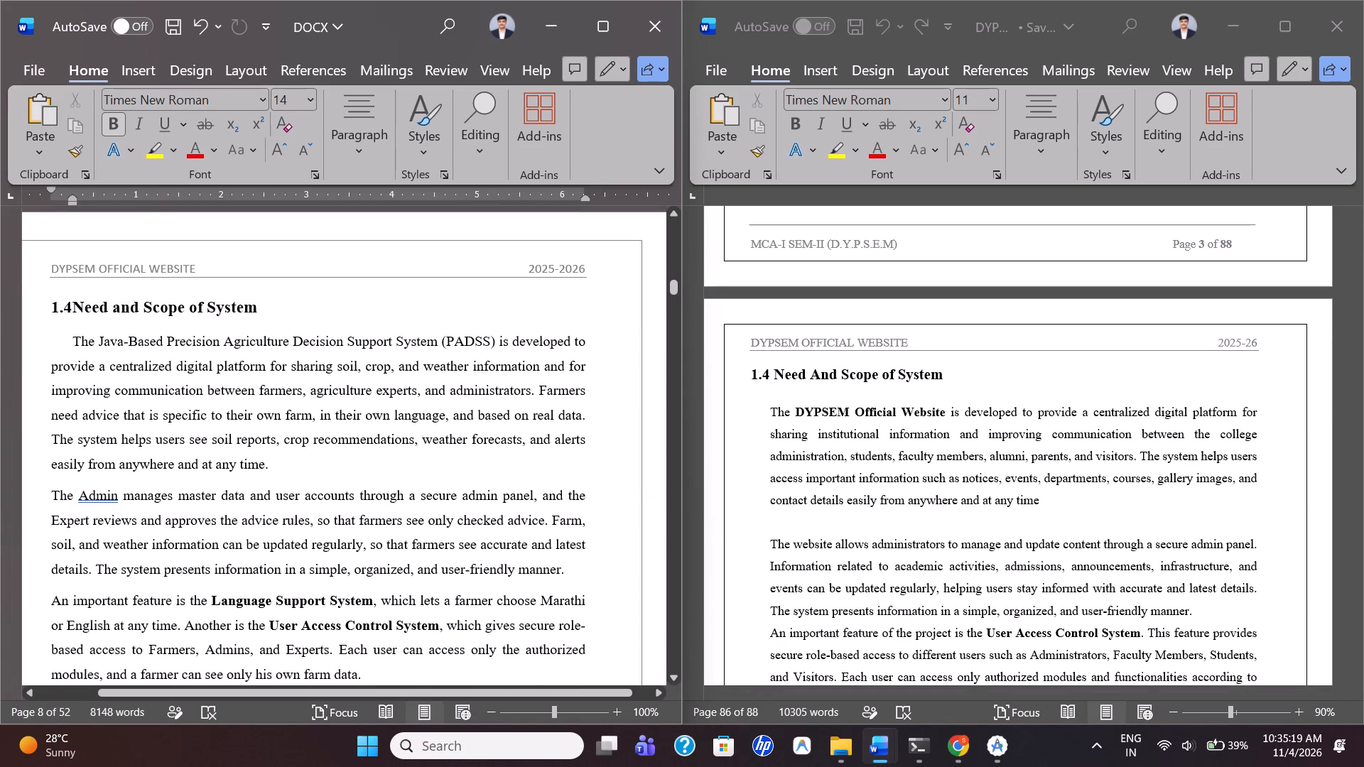
{"action": "left_click", "coordinate": [73, 311]}
{"action": "key", "text": "space"}
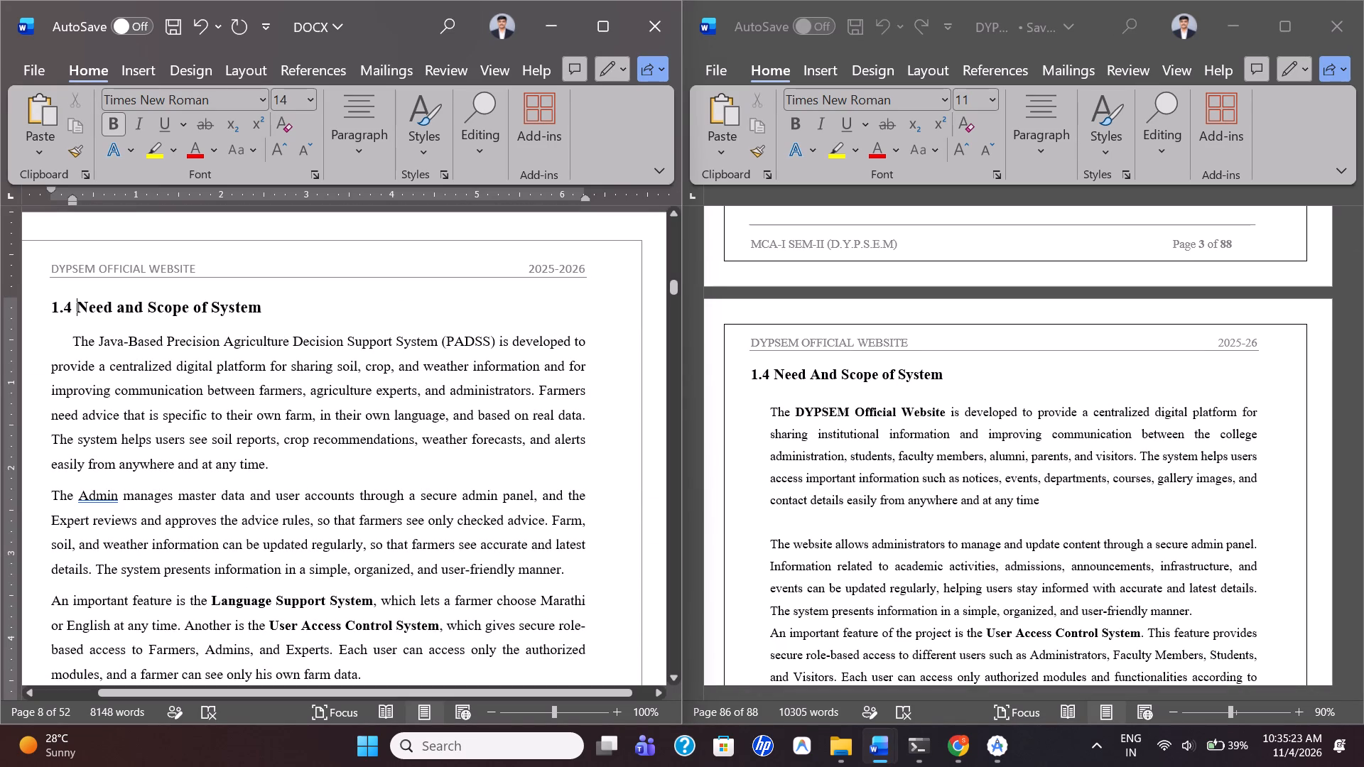
Compare DOCX with the DYPSEM report from section 1.4 through 2.1 Requirement Elicitation Details to 2.2 Feasibility Study, noting the bolded phrases.
{"action": "scroll", "coordinate": [204, 361], "scroll_direction": "down", "scroll_amount": 5}
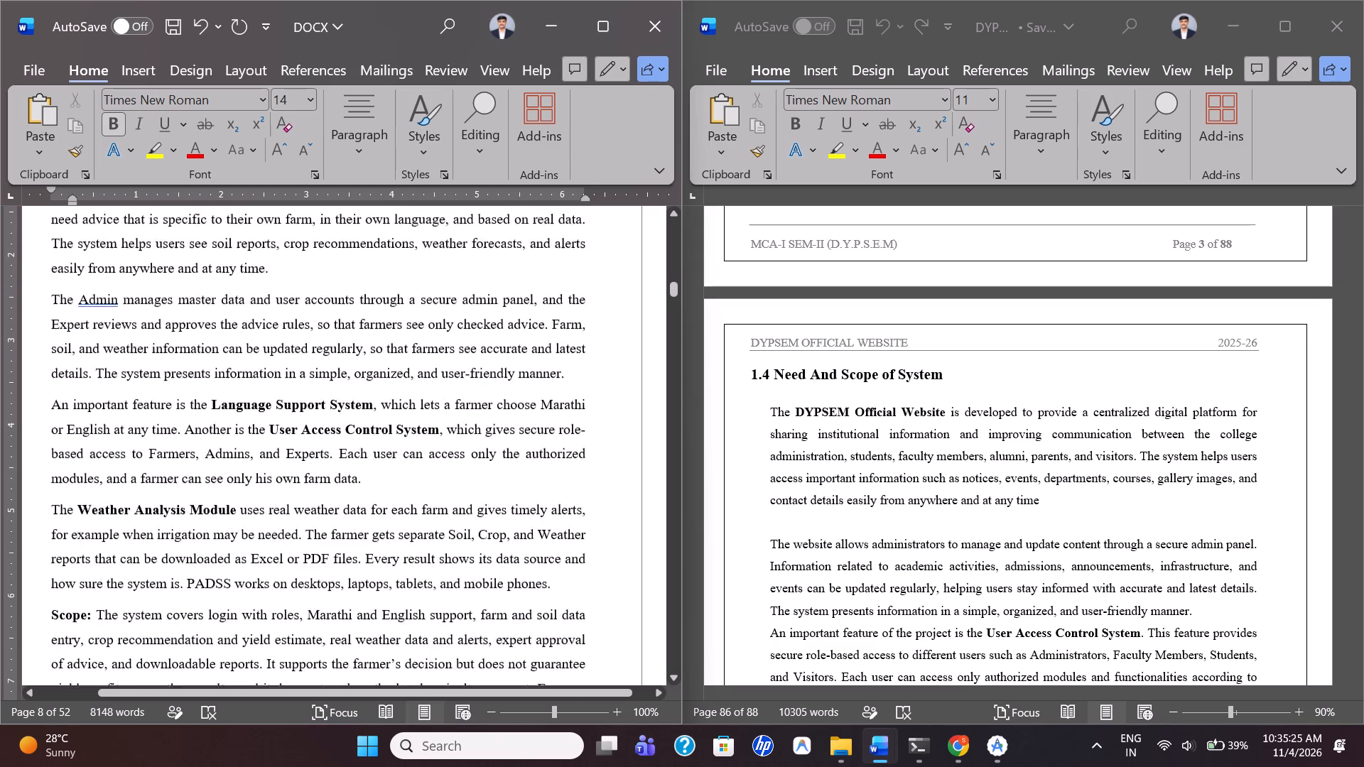
{"action": "scroll", "coordinate": [204, 361], "scroll_direction": "down", "scroll_amount": 17}
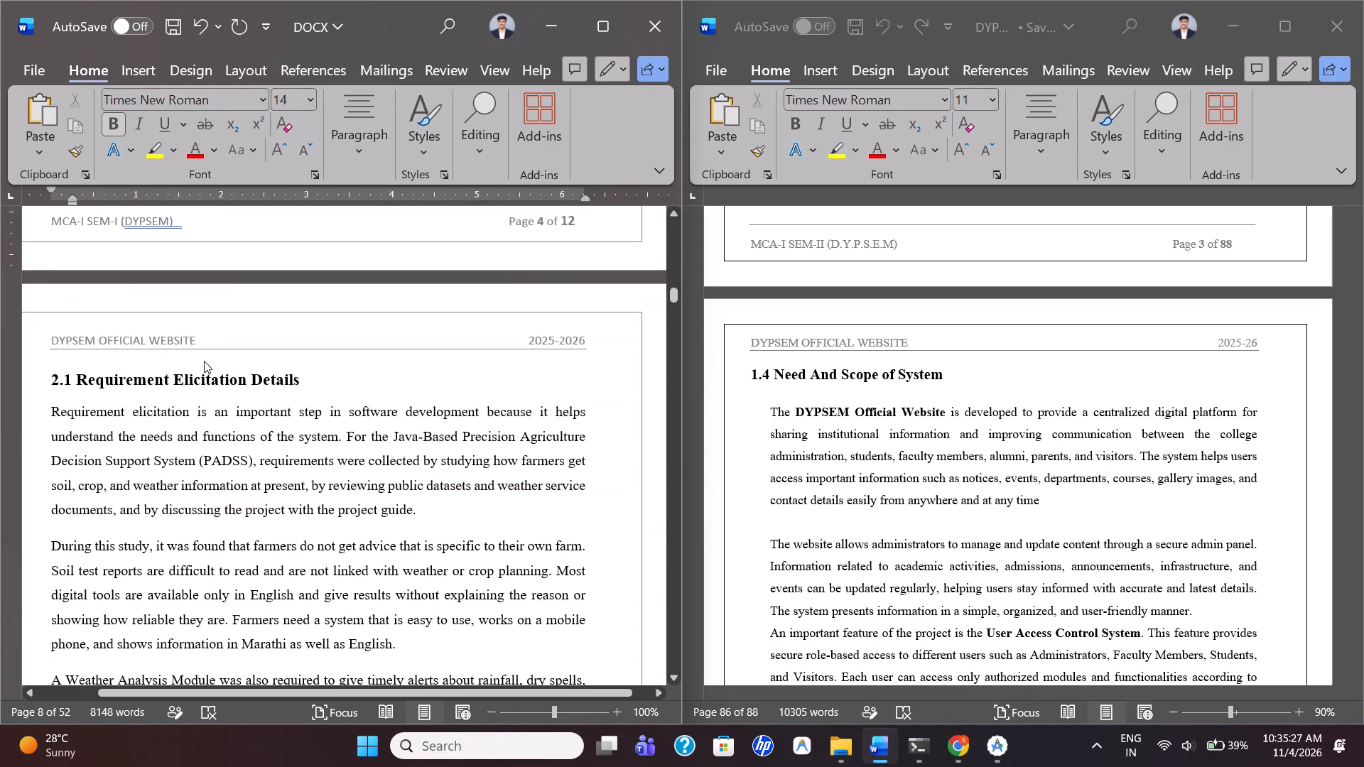
{"action": "scroll", "coordinate": [670, 315], "scroll_direction": "down", "scroll_amount": 6}
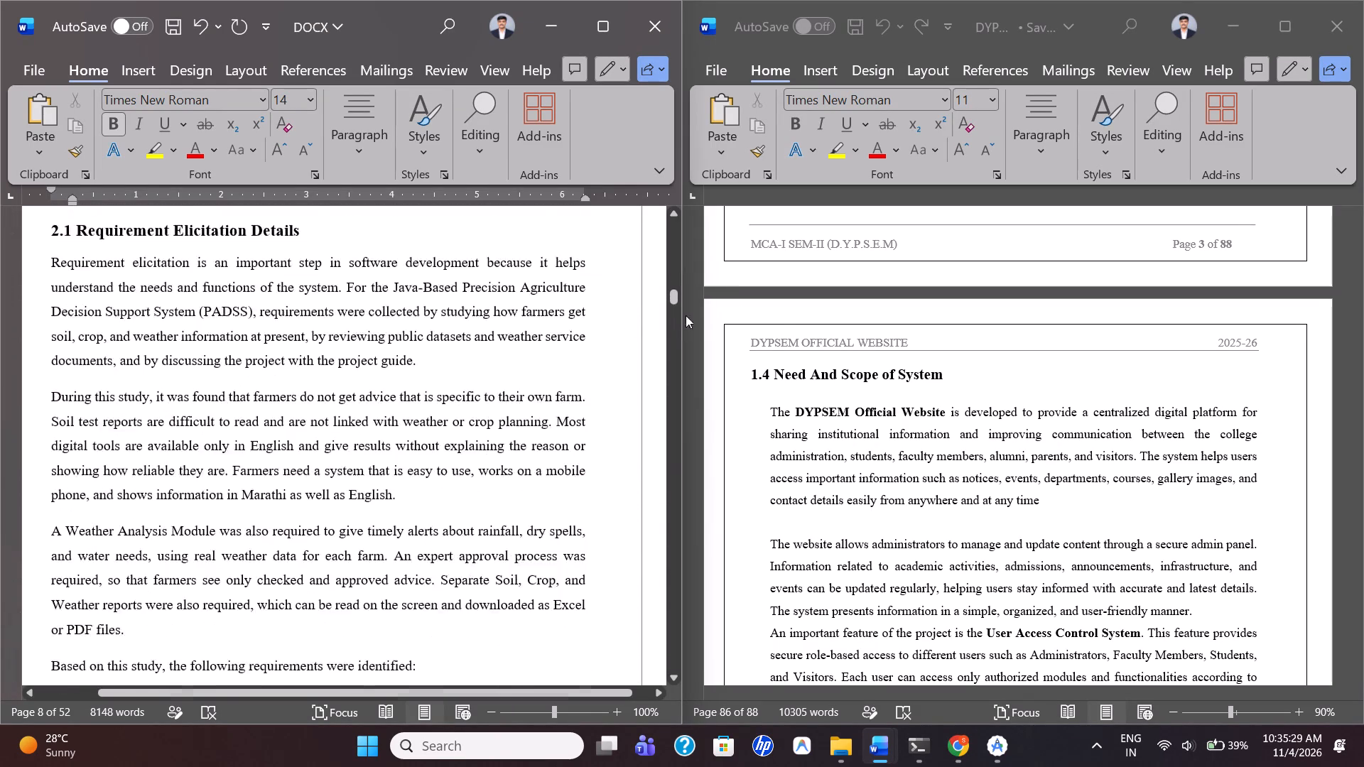
{"action": "scroll", "coordinate": [394, 457], "scroll_direction": "up", "scroll_amount": 6}
{"action": "scroll", "coordinate": [394, 457], "scroll_direction": "down", "scroll_amount": 3}
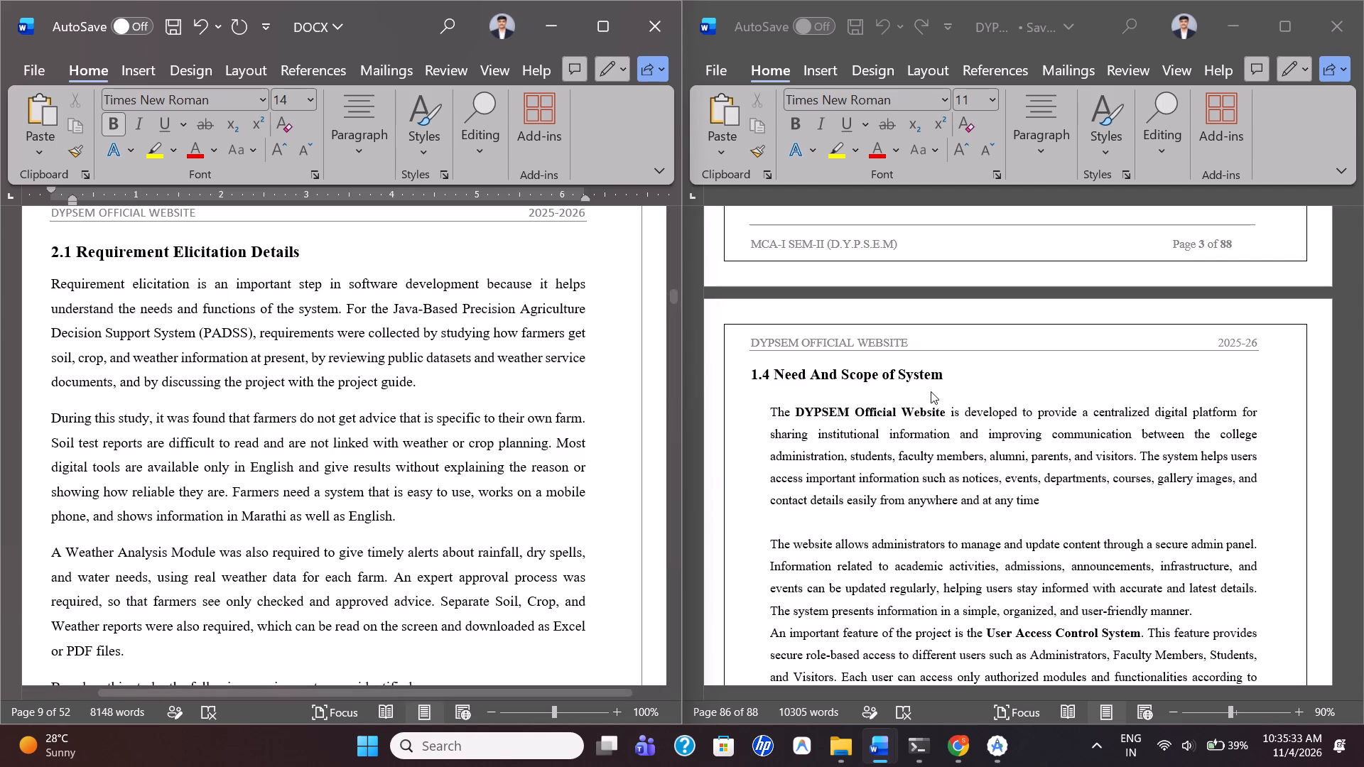
{"action": "scroll", "coordinate": [931, 391], "scroll_direction": "down", "scroll_amount": 18}
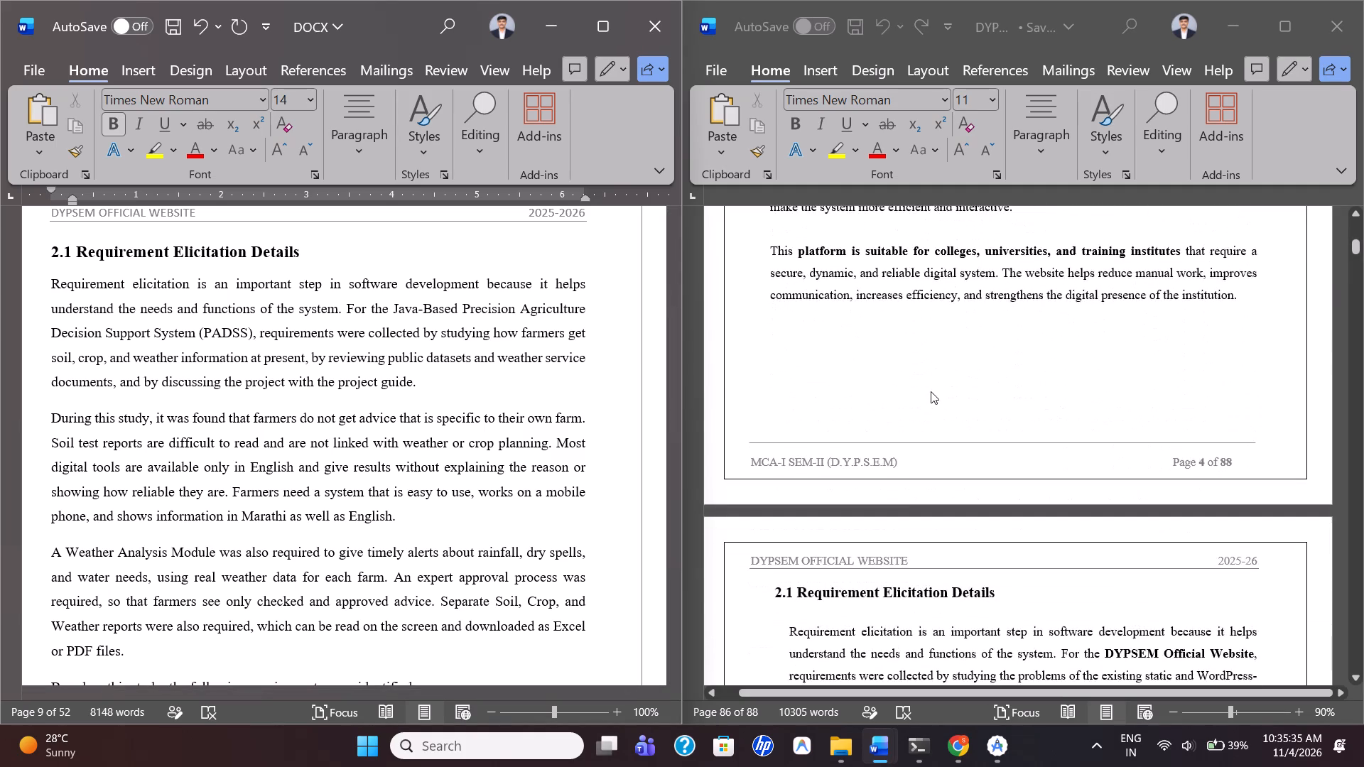
{"action": "scroll", "coordinate": [931, 391], "scroll_direction": "down", "scroll_amount": 6}
{"action": "scroll", "coordinate": [399, 408], "scroll_direction": "down", "scroll_amount": 6}
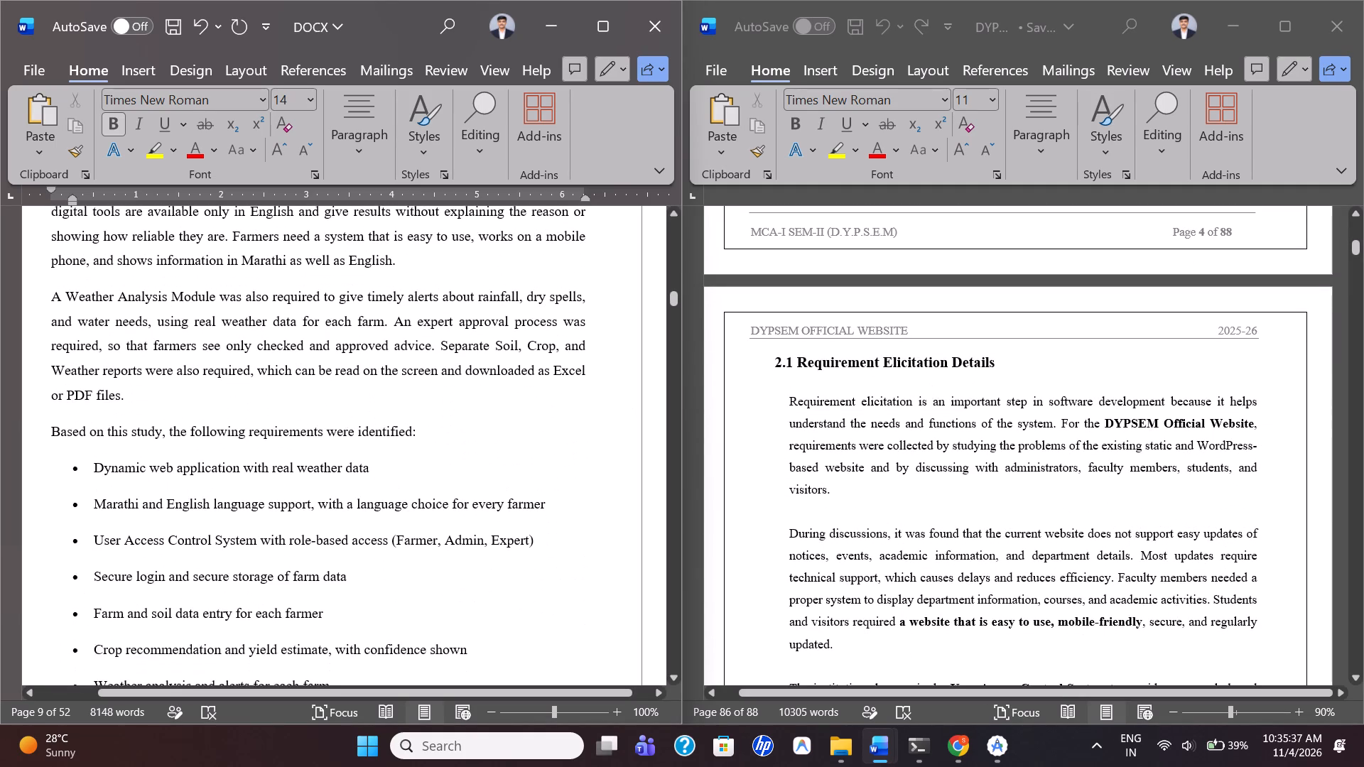
{"action": "scroll", "coordinate": [399, 408], "scroll_direction": "down", "scroll_amount": 11}
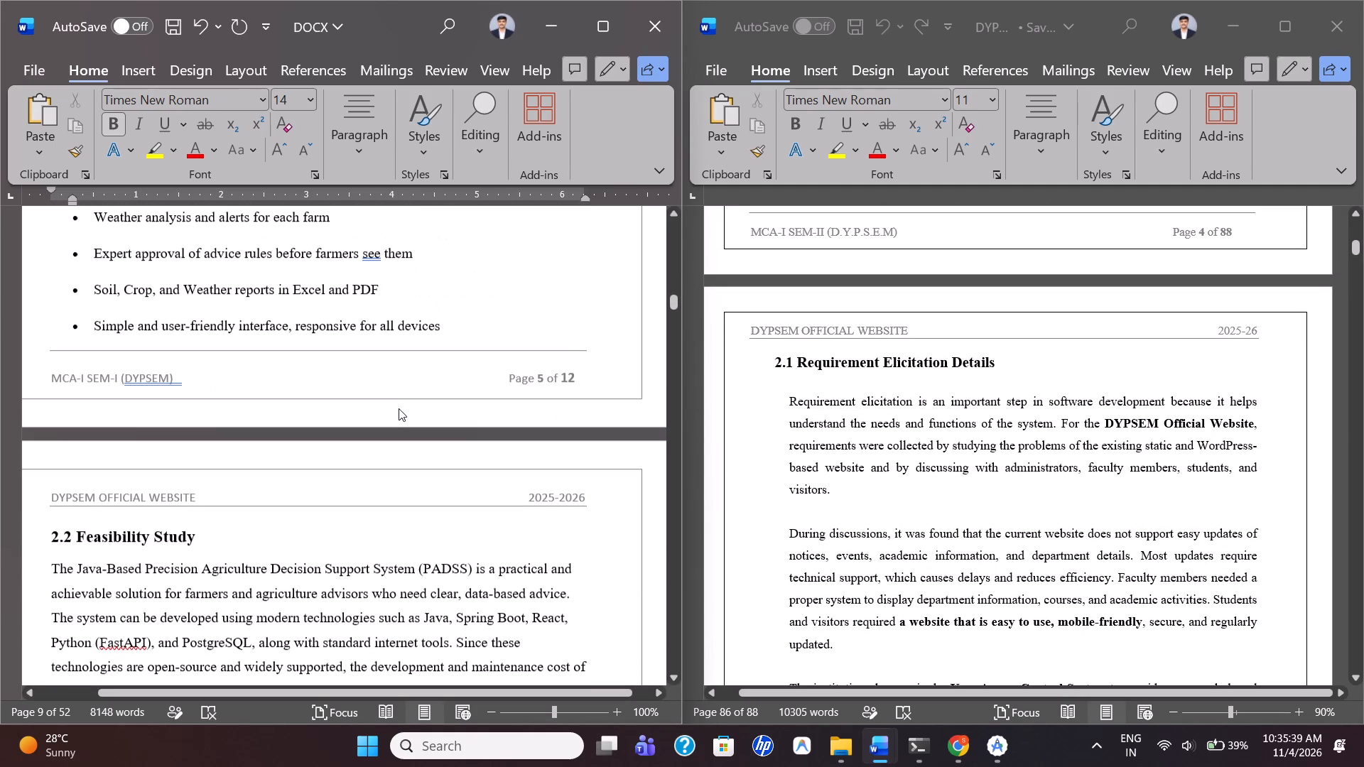
{"action": "scroll", "coordinate": [1319, 432], "scroll_direction": "down", "scroll_amount": 5}
{"action": "scroll", "coordinate": [1145, 441], "scroll_direction": "down", "scroll_amount": 5}
{"action": "scroll", "coordinate": [428, 520], "scroll_direction": "up", "scroll_amount": 5}
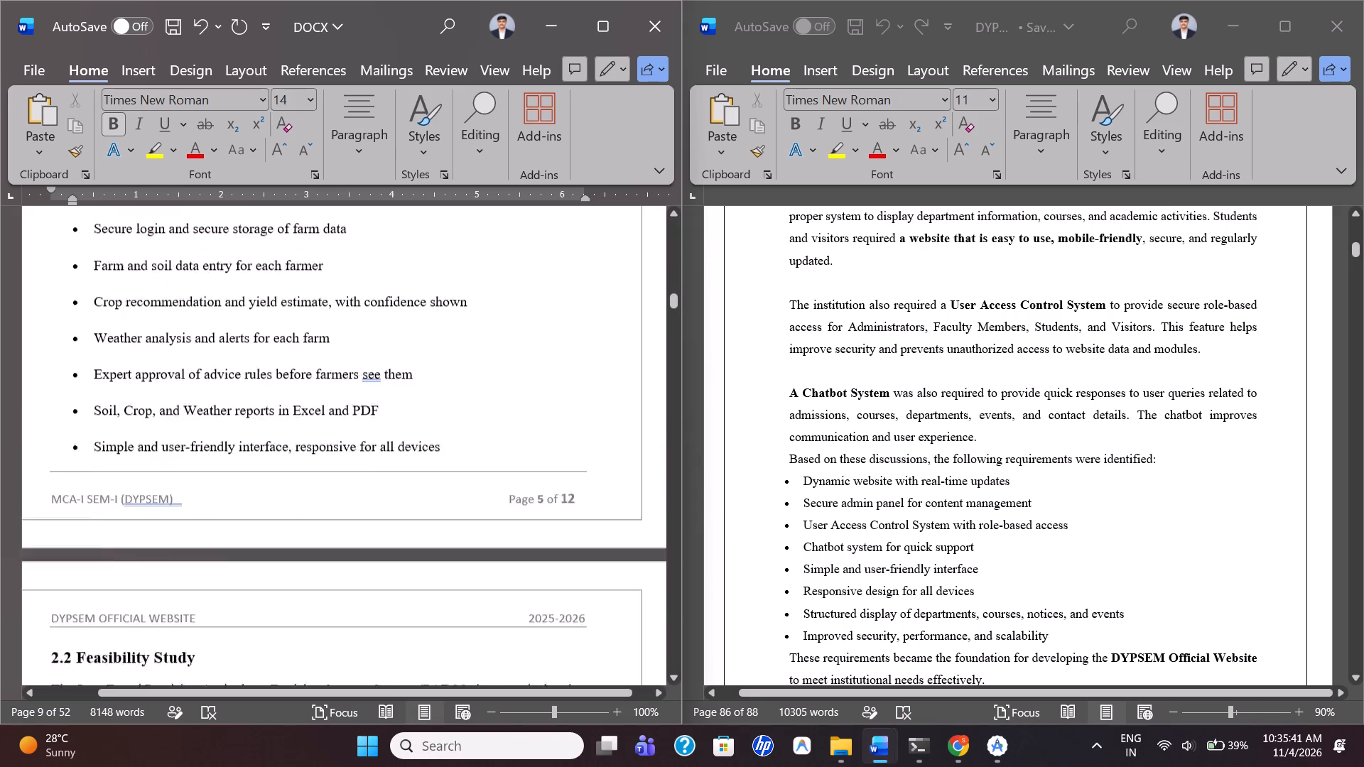
{"action": "scroll", "coordinate": [428, 519], "scroll_direction": "up", "scroll_amount": 1}
{"action": "scroll", "coordinate": [428, 518], "scroll_direction": "down", "scroll_amount": 13}
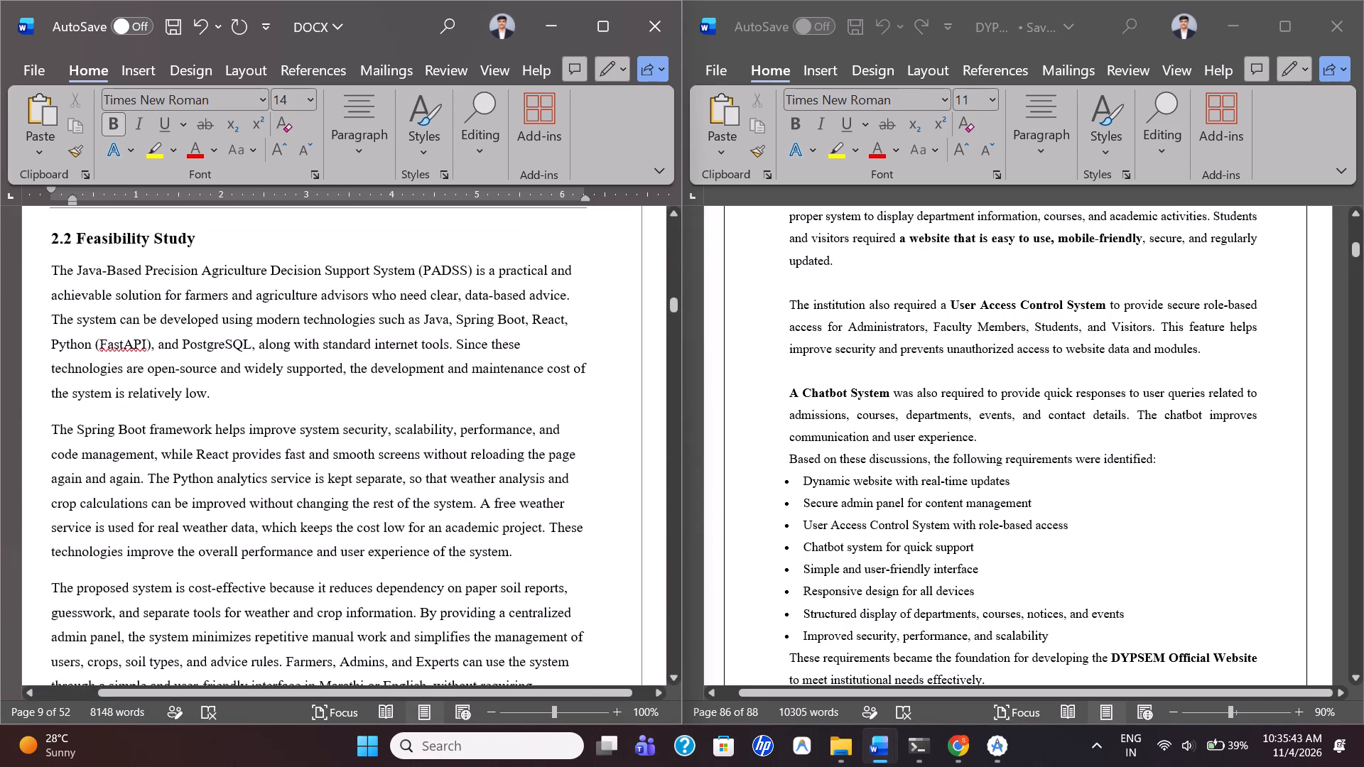
{"action": "scroll", "coordinate": [1041, 462], "scroll_direction": "down", "scroll_amount": 11}
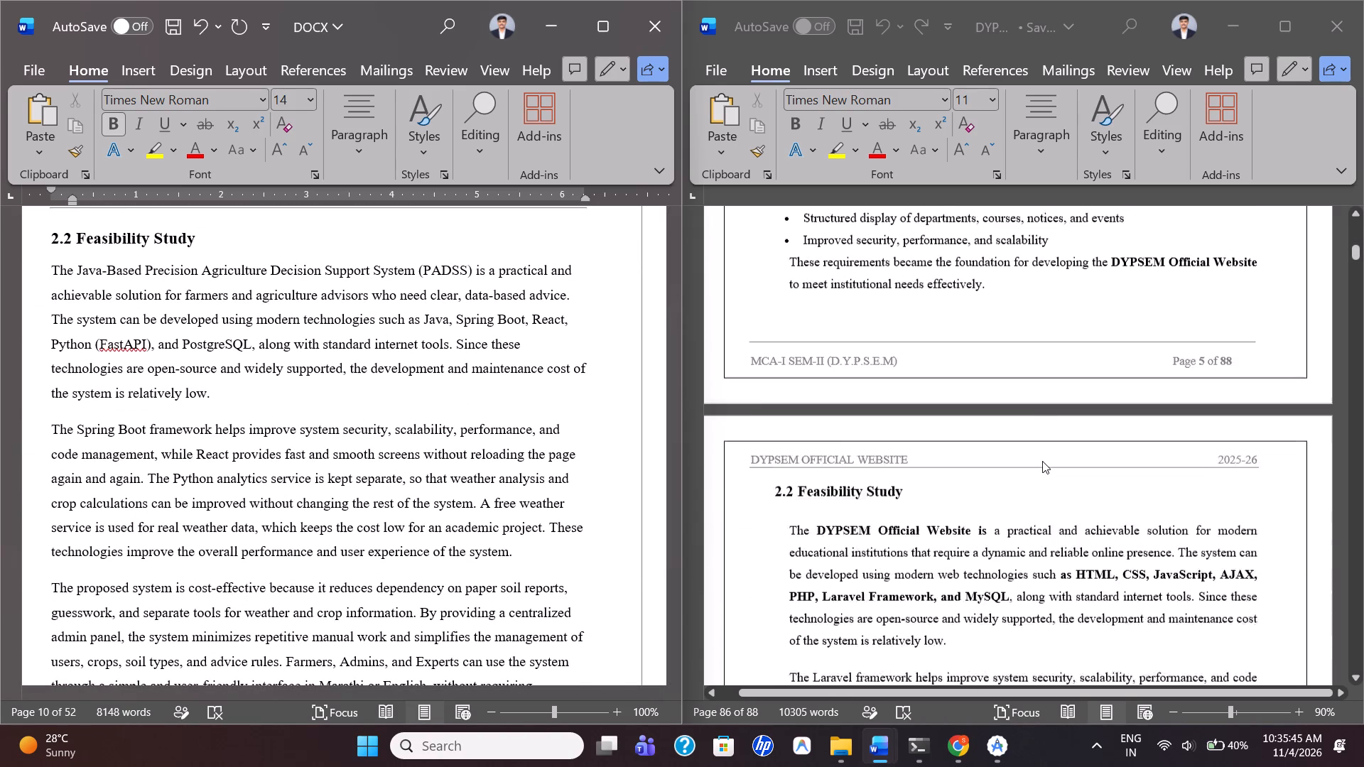
{"action": "scroll", "coordinate": [1042, 461], "scroll_direction": "down", "scroll_amount": 4}
Delete "Java-Based" from the system name in the first paragraph of DOCX section 1.4 Need and Scope of System.
{"action": "scroll", "coordinate": [129, 474], "scroll_direction": "up", "scroll_amount": 19}
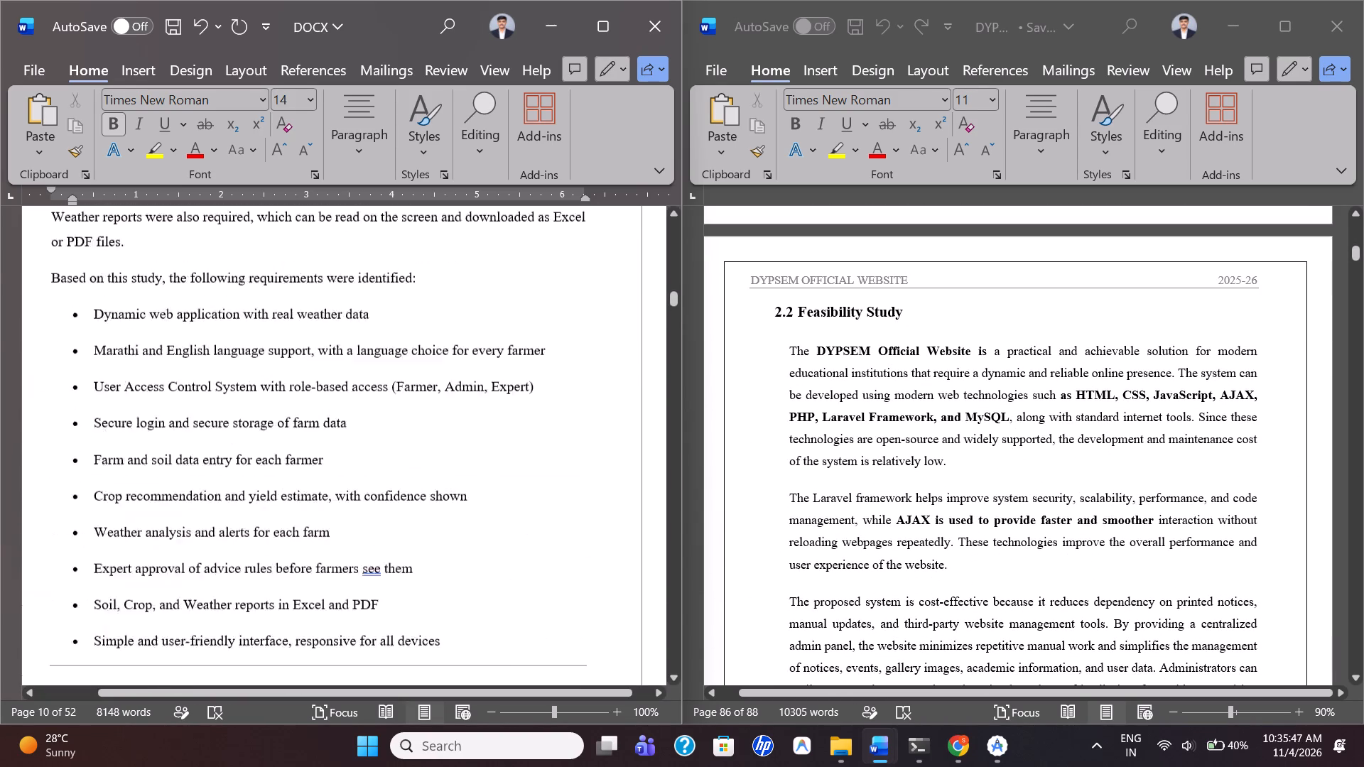
{"action": "scroll", "coordinate": [178, 458], "scroll_direction": "up", "scroll_amount": 20}
{"action": "scroll", "coordinate": [178, 458], "scroll_direction": "up", "scroll_amount": 10}
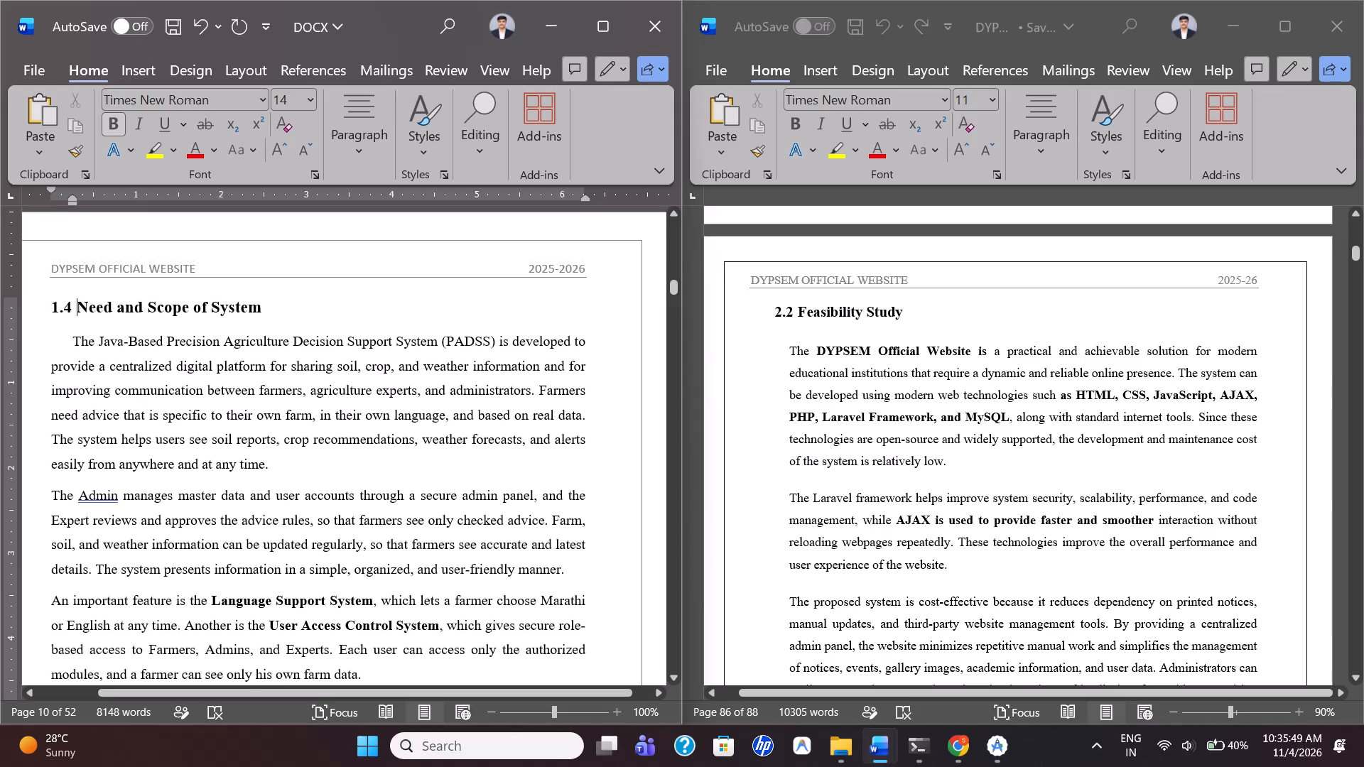
{"action": "left_click", "coordinate": [100, 342]}
{"action": "left_click_drag", "start_coordinate": [100, 342], "coordinate": [136, 348]}
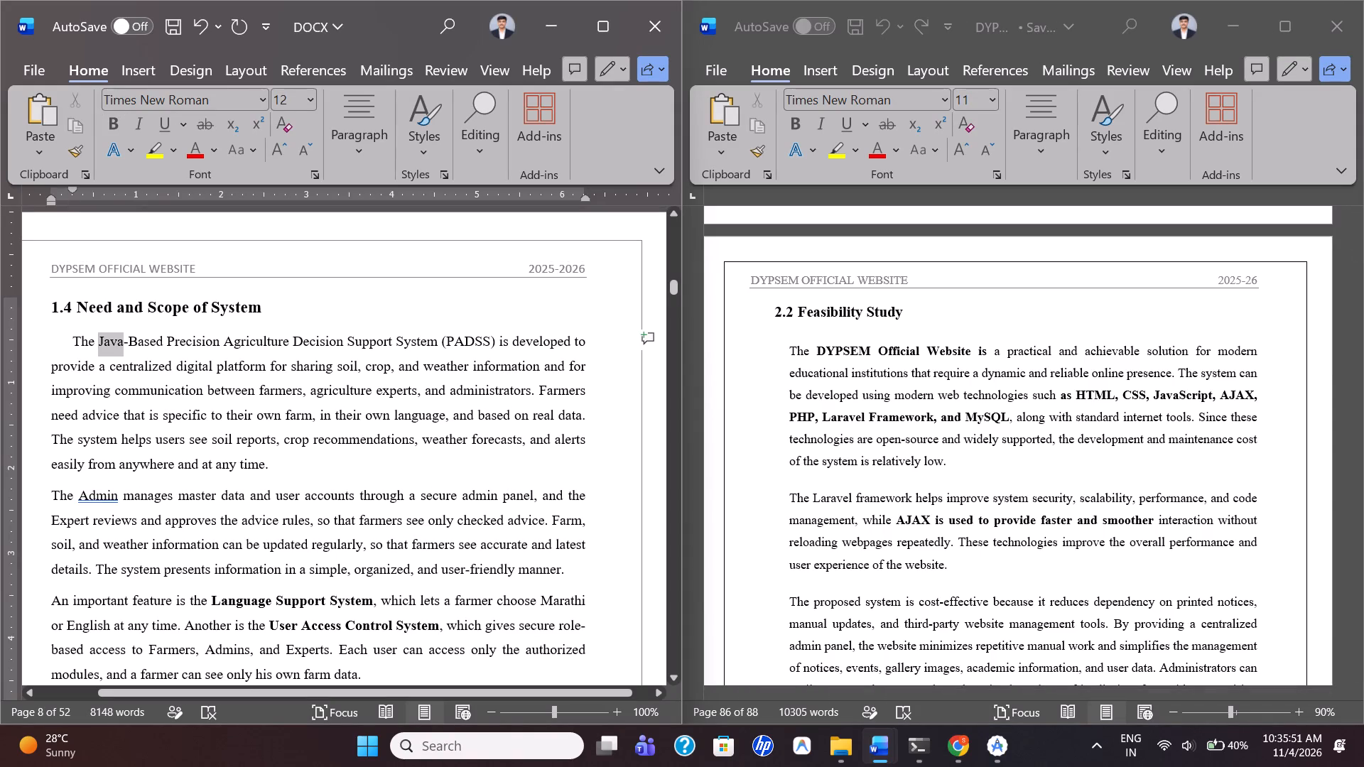
{"action": "left_click_drag", "start_coordinate": [136, 348], "coordinate": [166, 350]}
{"action": "key", "text": "BackSpace"}
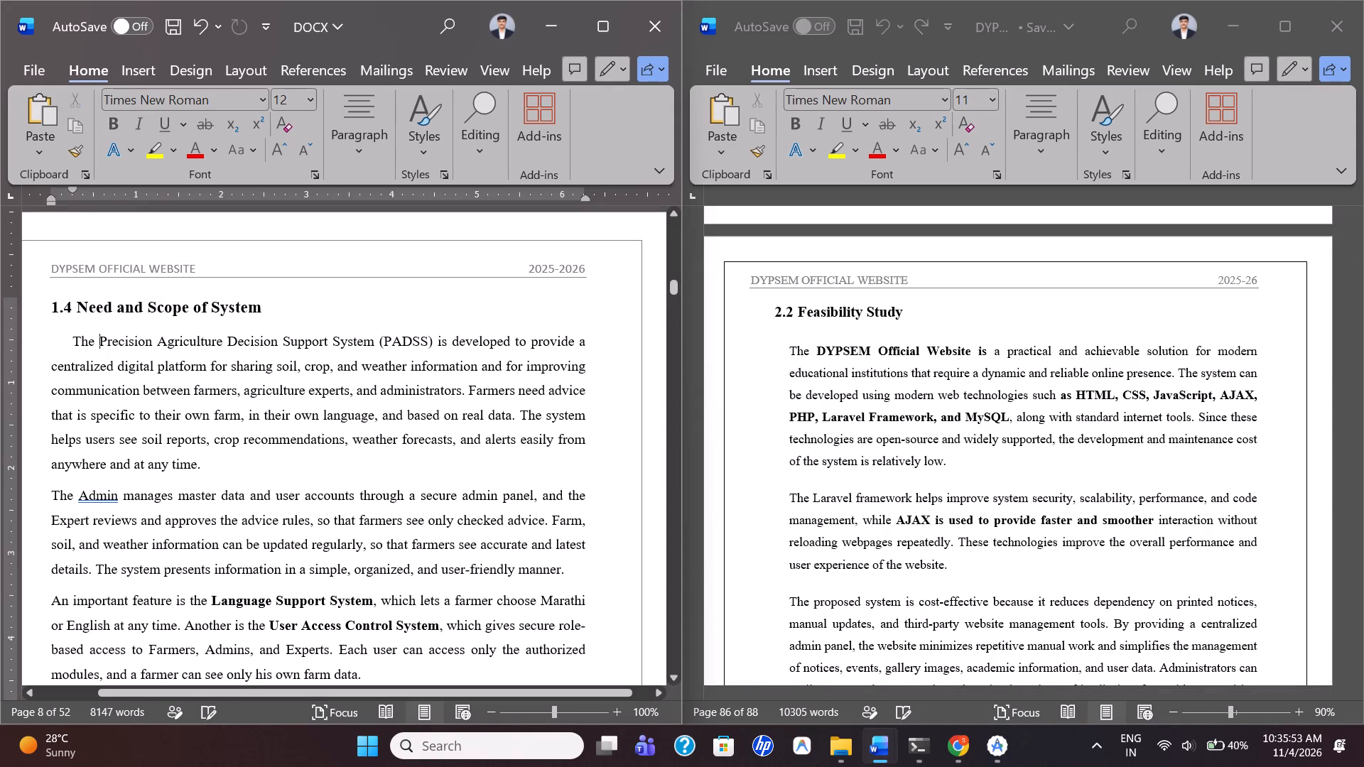
Review DOCX again from 1.2 Organizational Profile through sections 1.3 and 1.4 to the start of 2.1 Requirement Elicitation Details.
{"action": "scroll", "coordinate": [161, 349], "scroll_direction": "up", "scroll_amount": 16}
{"action": "scroll", "coordinate": [161, 349], "scroll_direction": "up", "scroll_amount": 7}
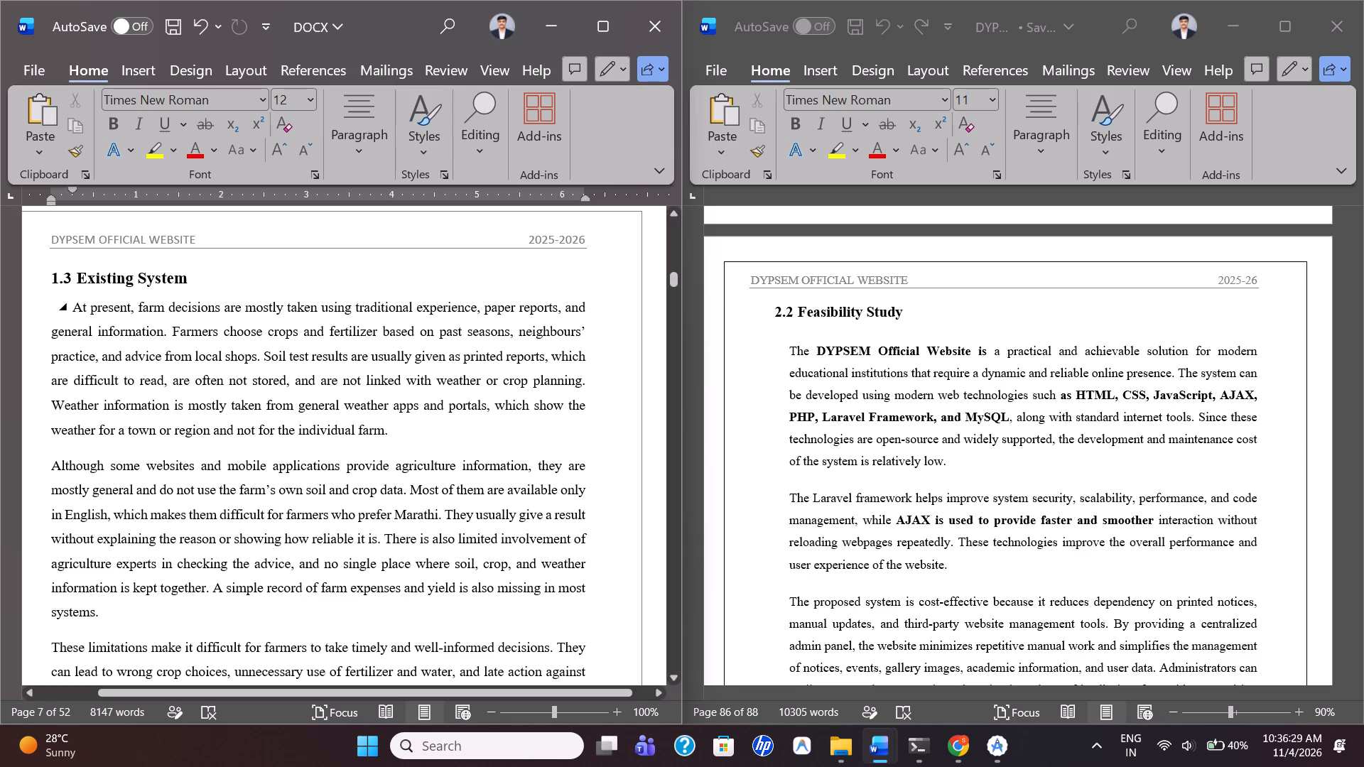
{"action": "scroll", "coordinate": [239, 481], "scroll_direction": "down", "scroll_amount": 5}
{"action": "scroll", "coordinate": [245, 526], "scroll_direction": "up", "scroll_amount": 7}
{"action": "scroll", "coordinate": [206, 552], "scroll_direction": "up", "scroll_amount": 19}
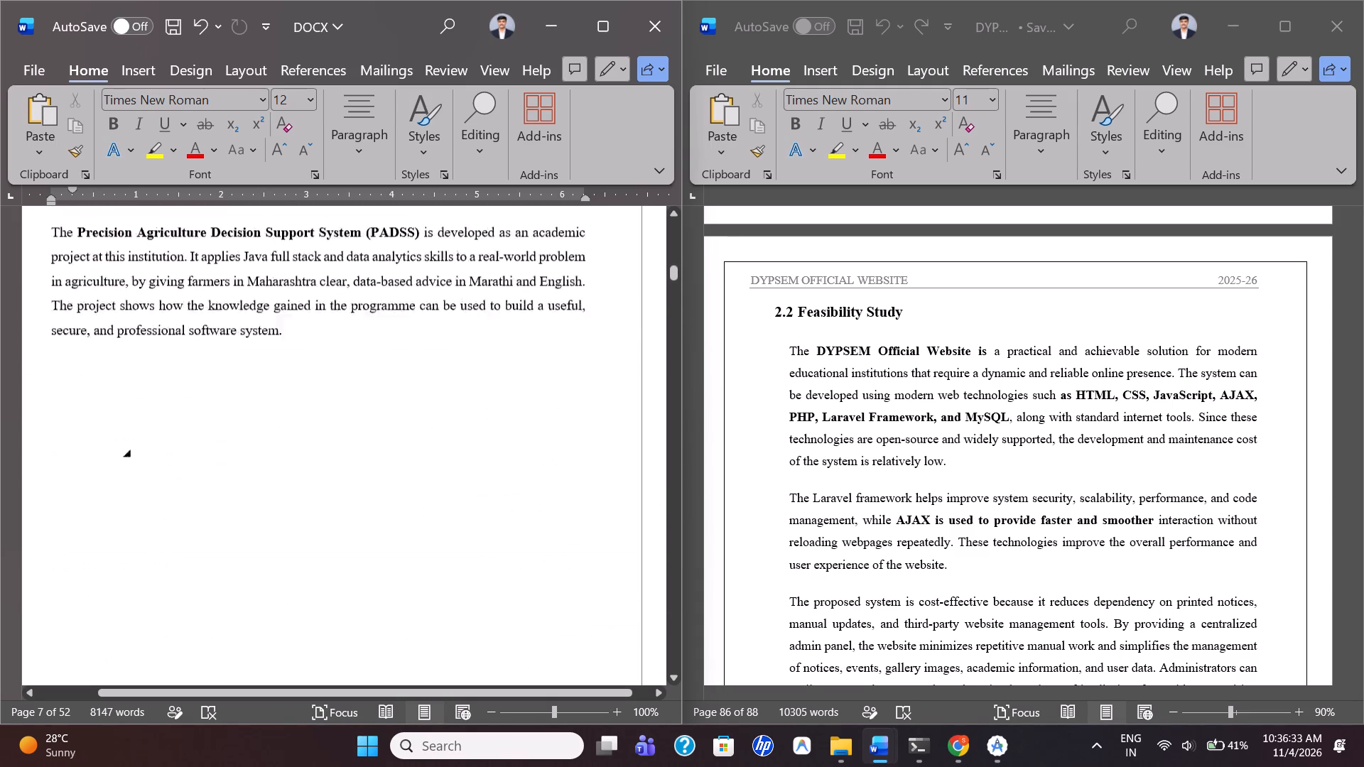
{"action": "scroll", "coordinate": [241, 602], "scroll_direction": "up", "scroll_amount": 3}
{"action": "scroll", "coordinate": [205, 579], "scroll_direction": "down", "scroll_amount": 1}
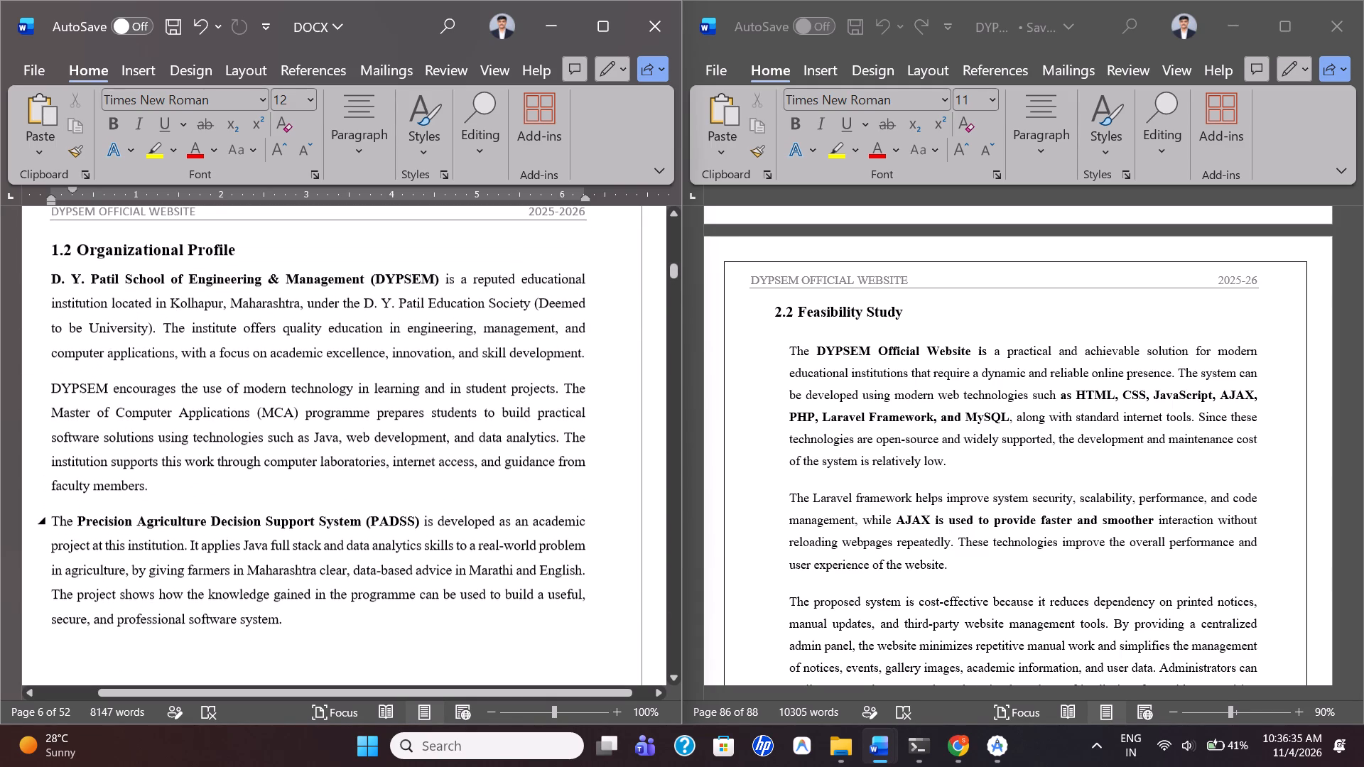
{"action": "scroll", "coordinate": [205, 579], "scroll_direction": "down", "scroll_amount": 5}
{"action": "scroll", "coordinate": [215, 521], "scroll_direction": "down", "scroll_amount": 10}
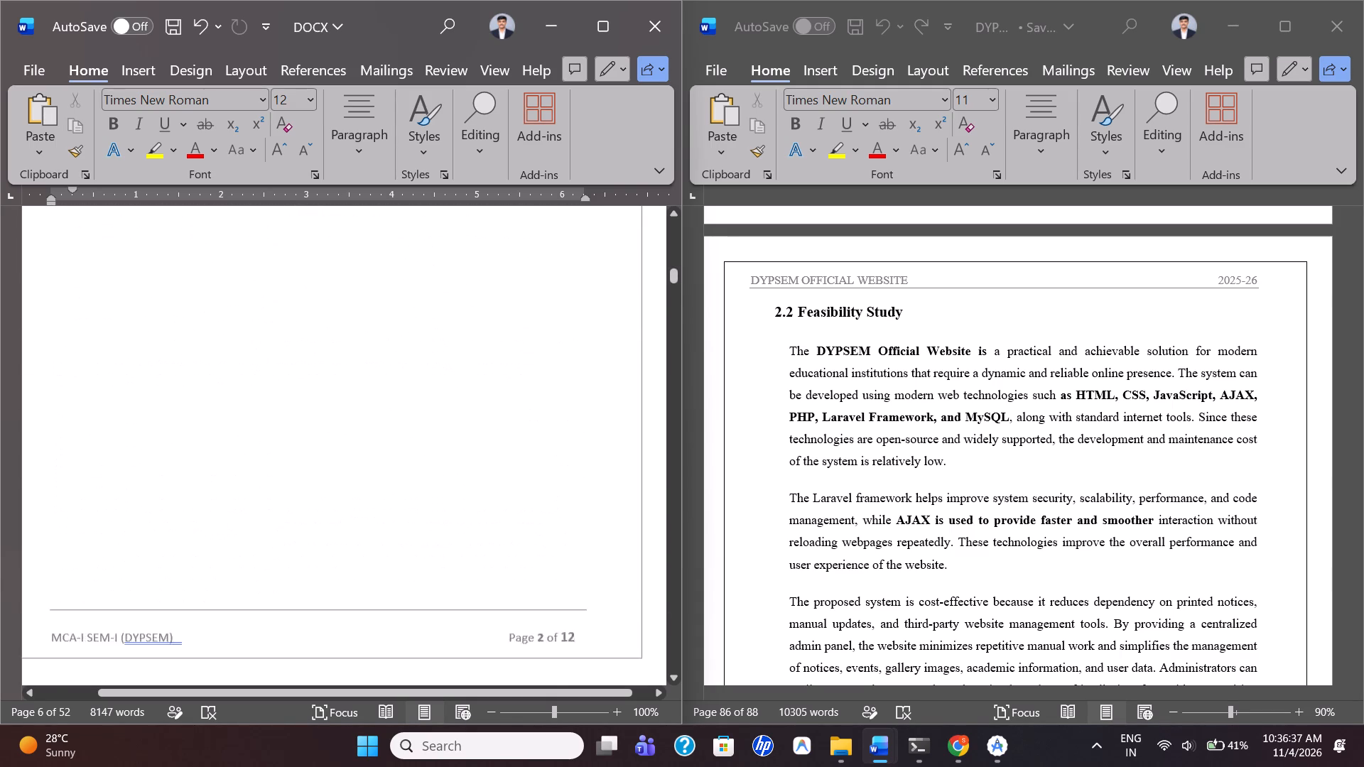
{"action": "scroll", "coordinate": [215, 521], "scroll_direction": "down", "scroll_amount": 4}
{"action": "scroll", "coordinate": [289, 473], "scroll_direction": "down", "scroll_amount": 2}
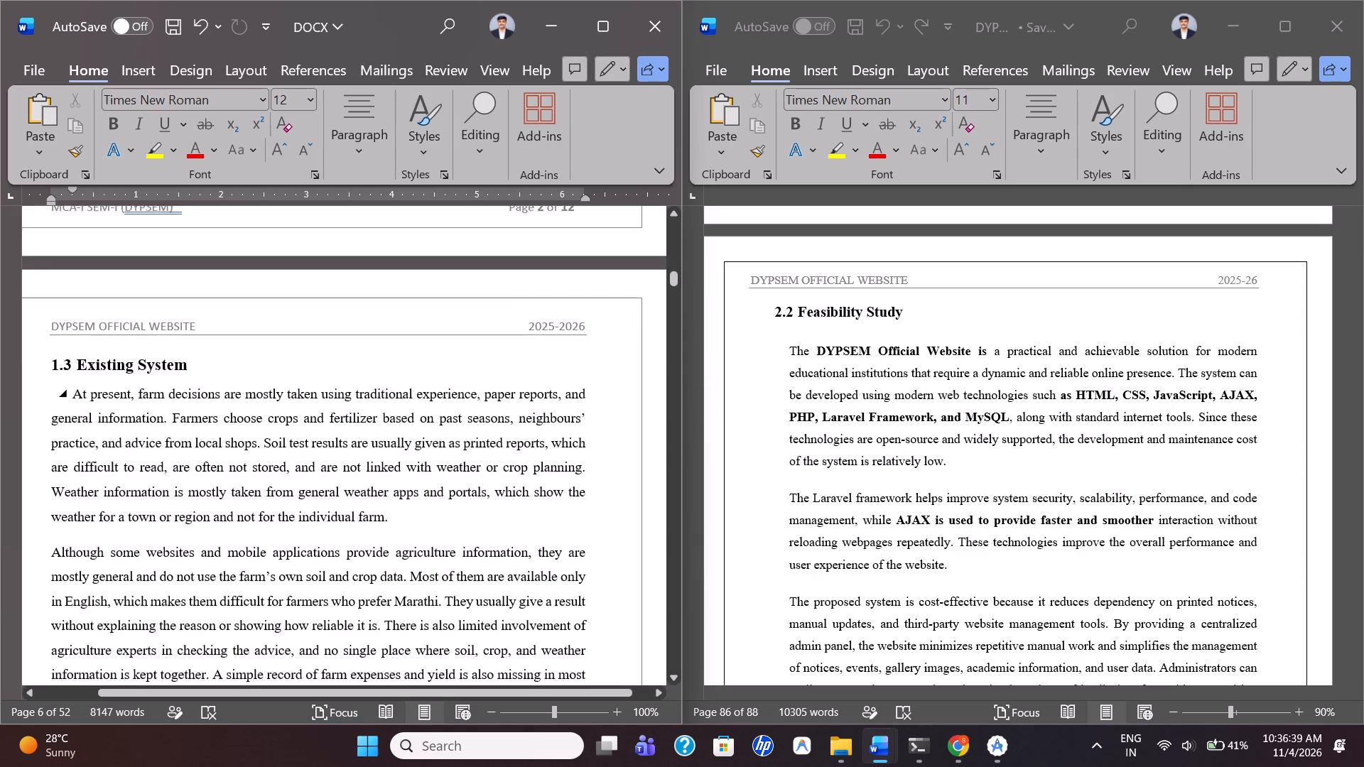
{"action": "scroll", "coordinate": [164, 493], "scroll_direction": "down", "scroll_amount": 2}
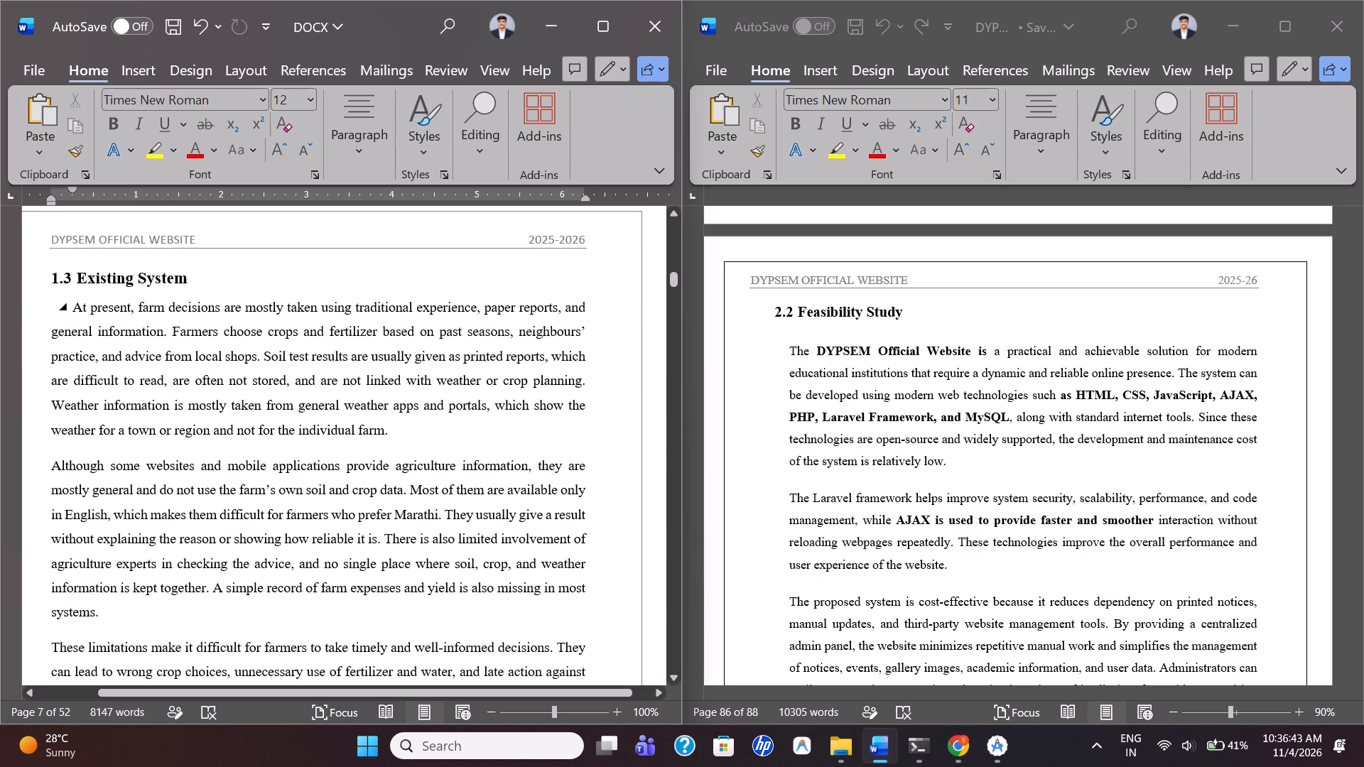
{"action": "scroll", "coordinate": [221, 361], "scroll_direction": "down", "scroll_amount": 3}
{"action": "scroll", "coordinate": [225, 515], "scroll_direction": "down", "scroll_amount": 4}
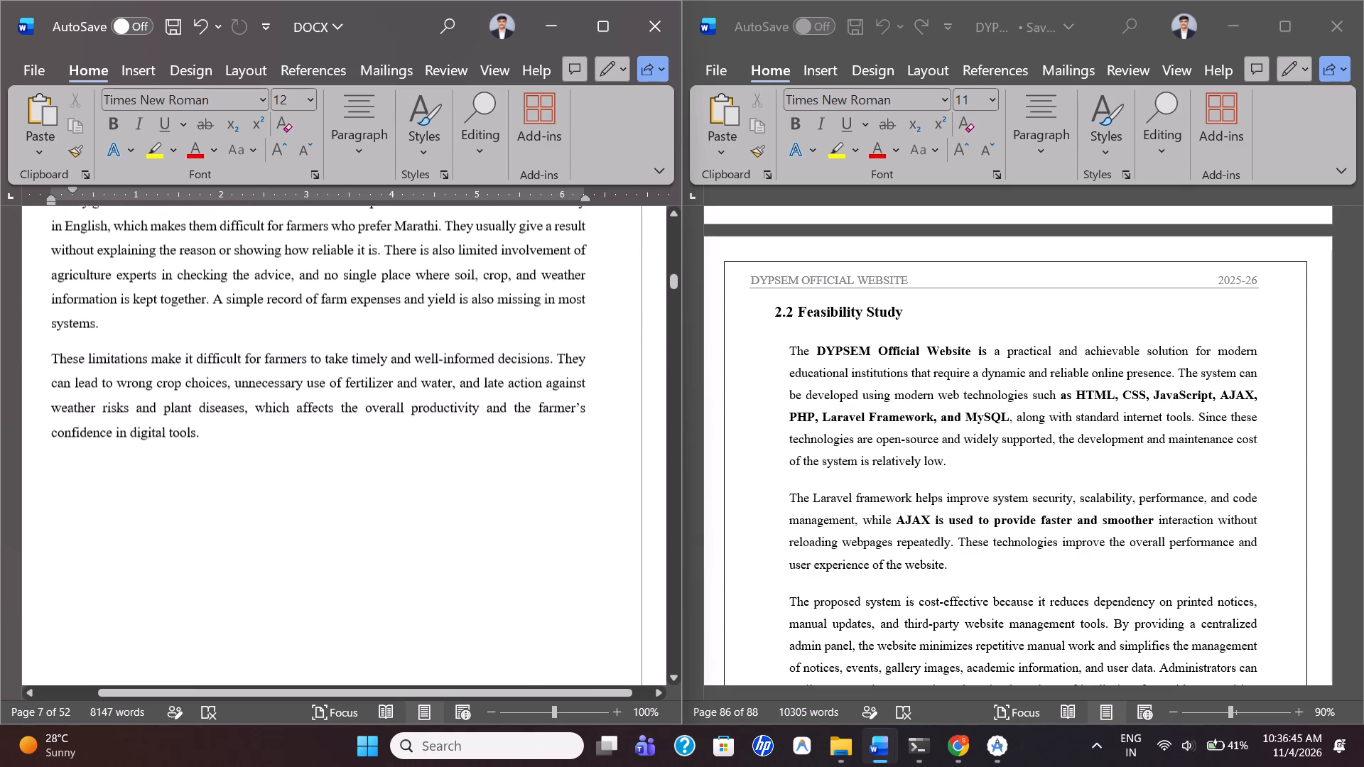
{"action": "scroll", "coordinate": [225, 523], "scroll_direction": "down", "scroll_amount": 14}
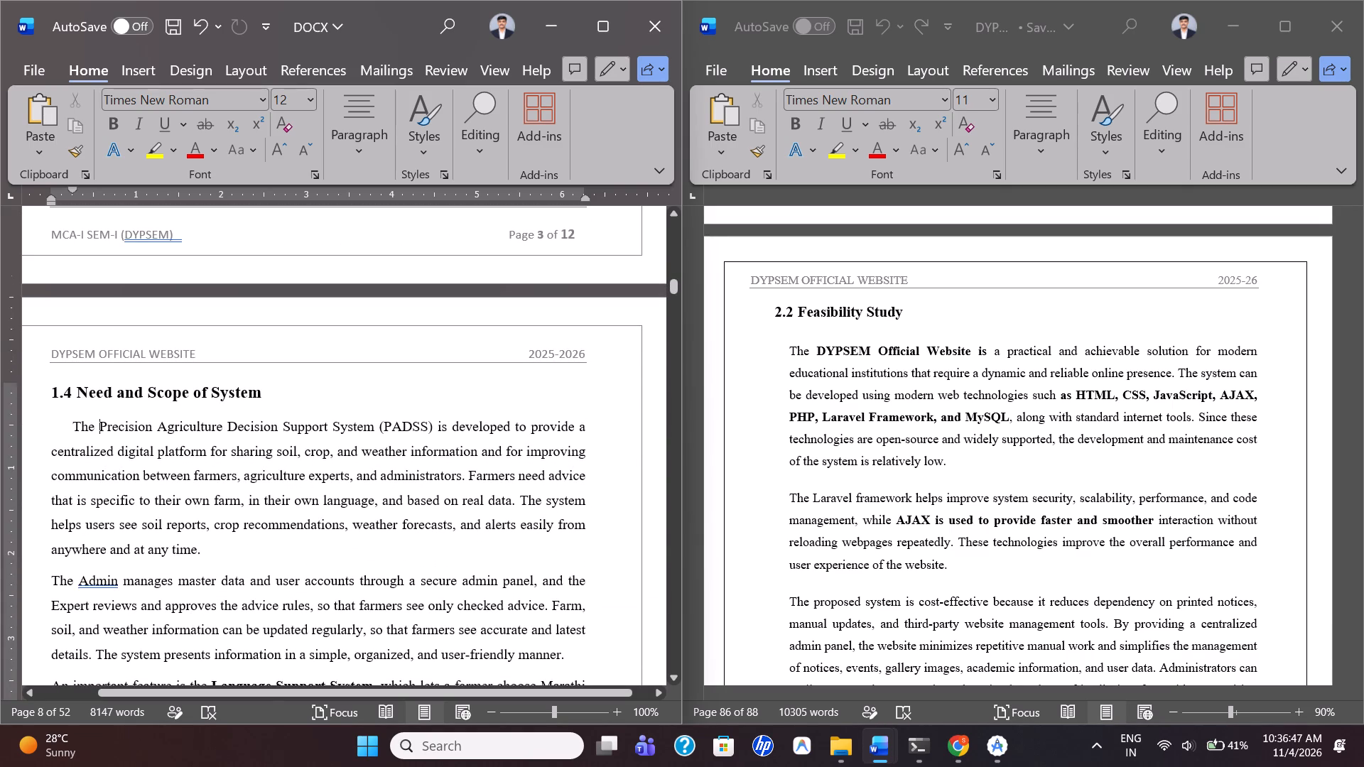
{"action": "scroll", "coordinate": [288, 491], "scroll_direction": "down", "scroll_amount": 10}
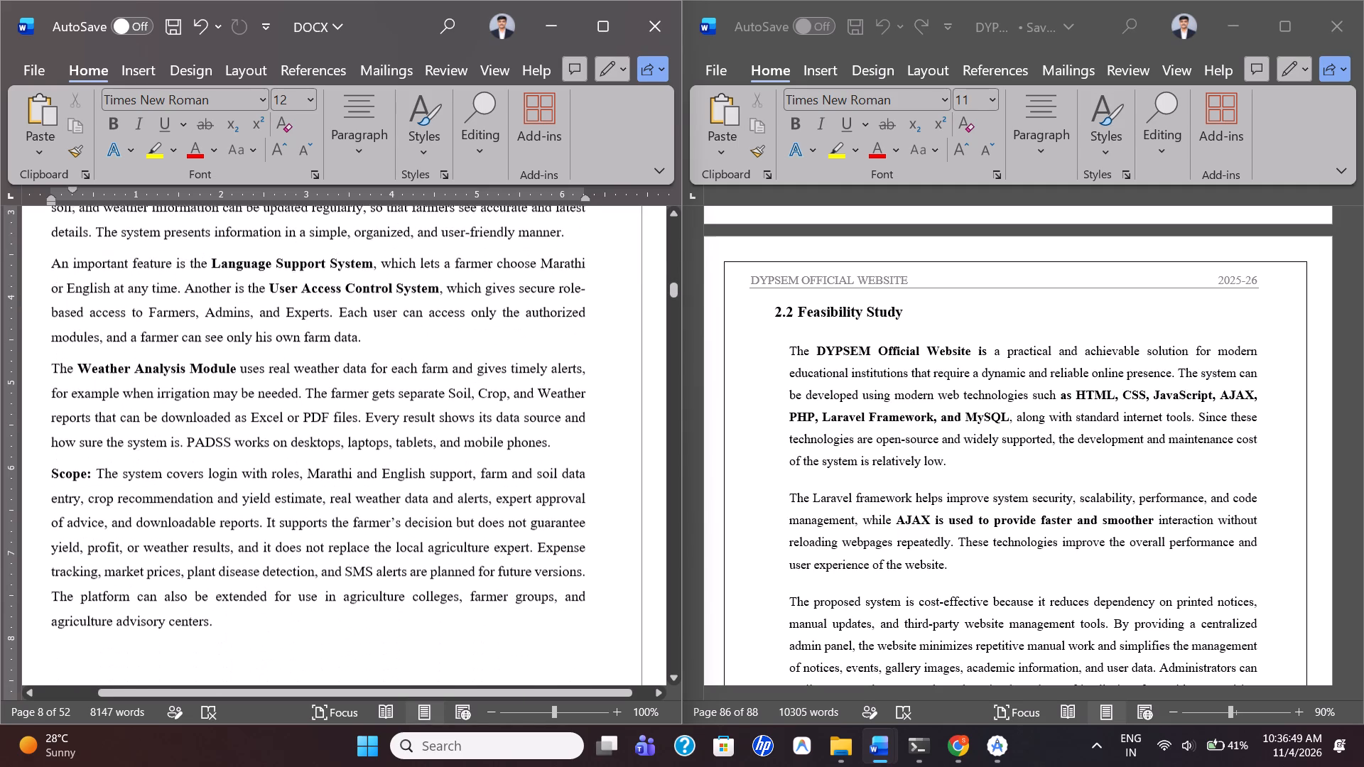
{"action": "scroll", "coordinate": [272, 494], "scroll_direction": "down", "scroll_amount": 7}
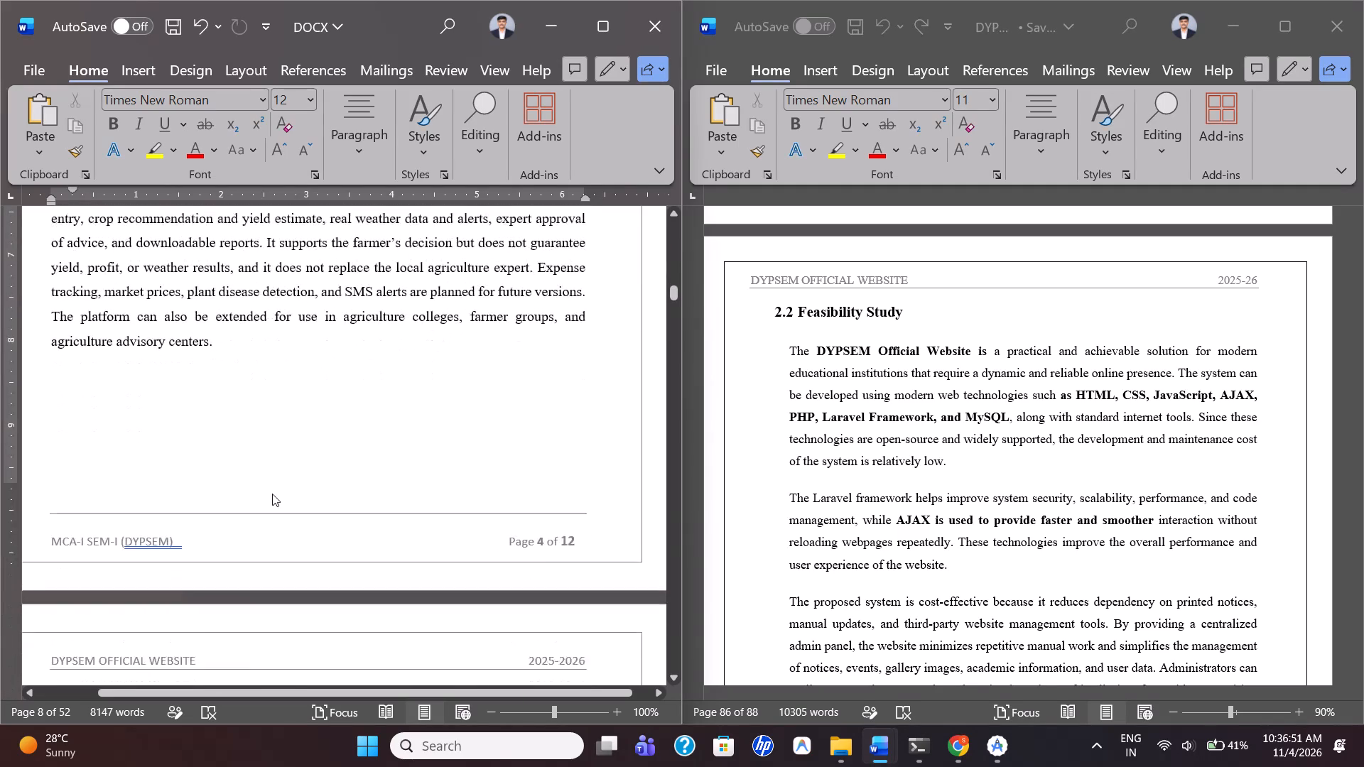
{"action": "scroll", "coordinate": [272, 494], "scroll_direction": "down", "scroll_amount": 5}
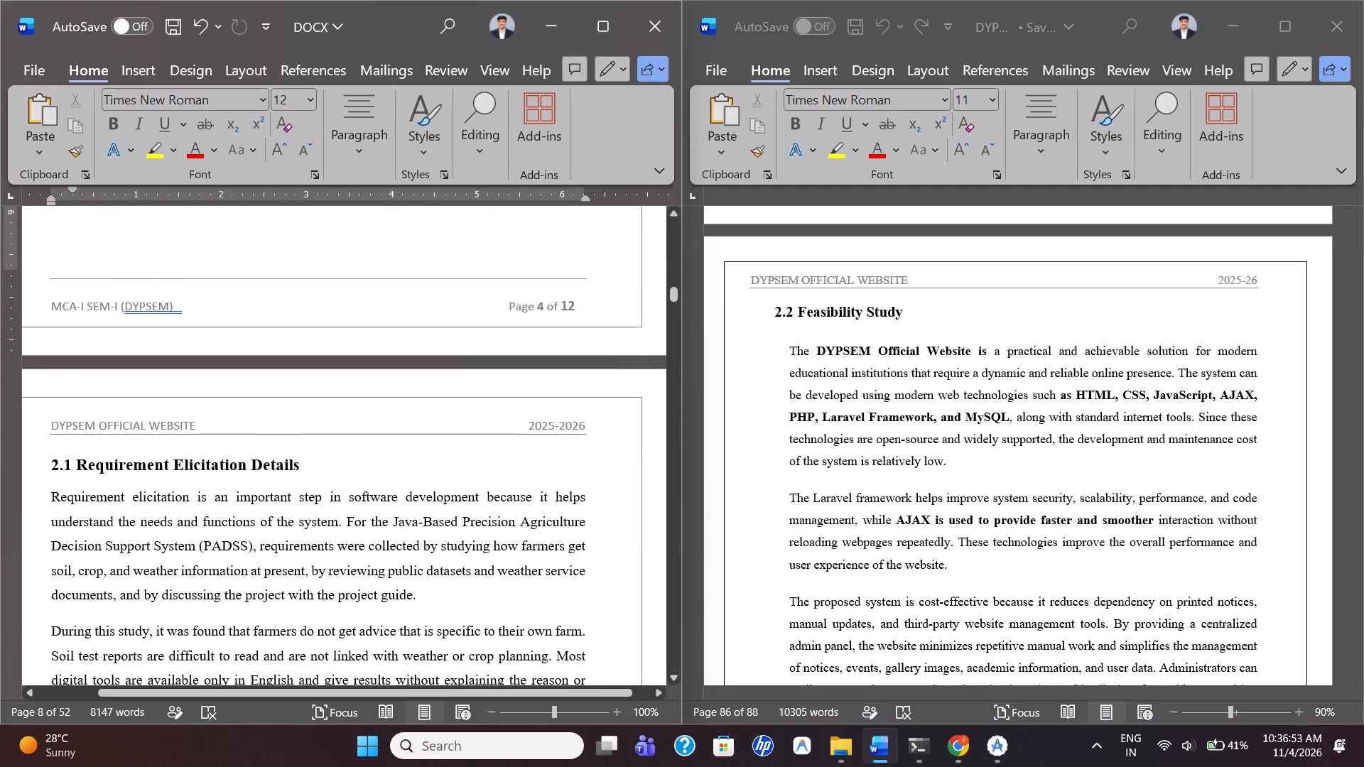
Delete "Java-Based" from the system name in the first paragraph of DOCX section 2.1 Requirement Elicitation Details.
{"action": "scroll", "coordinate": [159, 537], "scroll_direction": "down", "scroll_amount": 1}
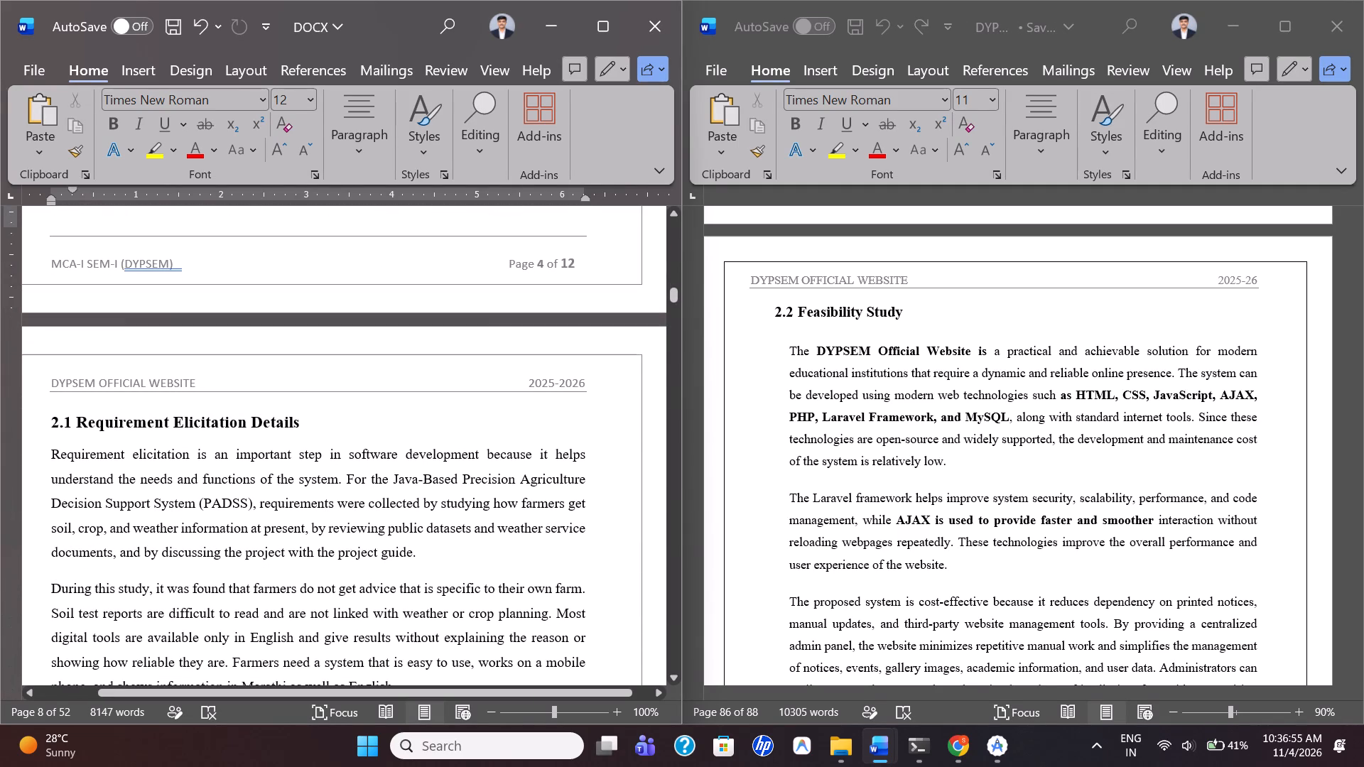
{"action": "left_click_drag", "start_coordinate": [394, 489], "coordinate": [460, 488]}
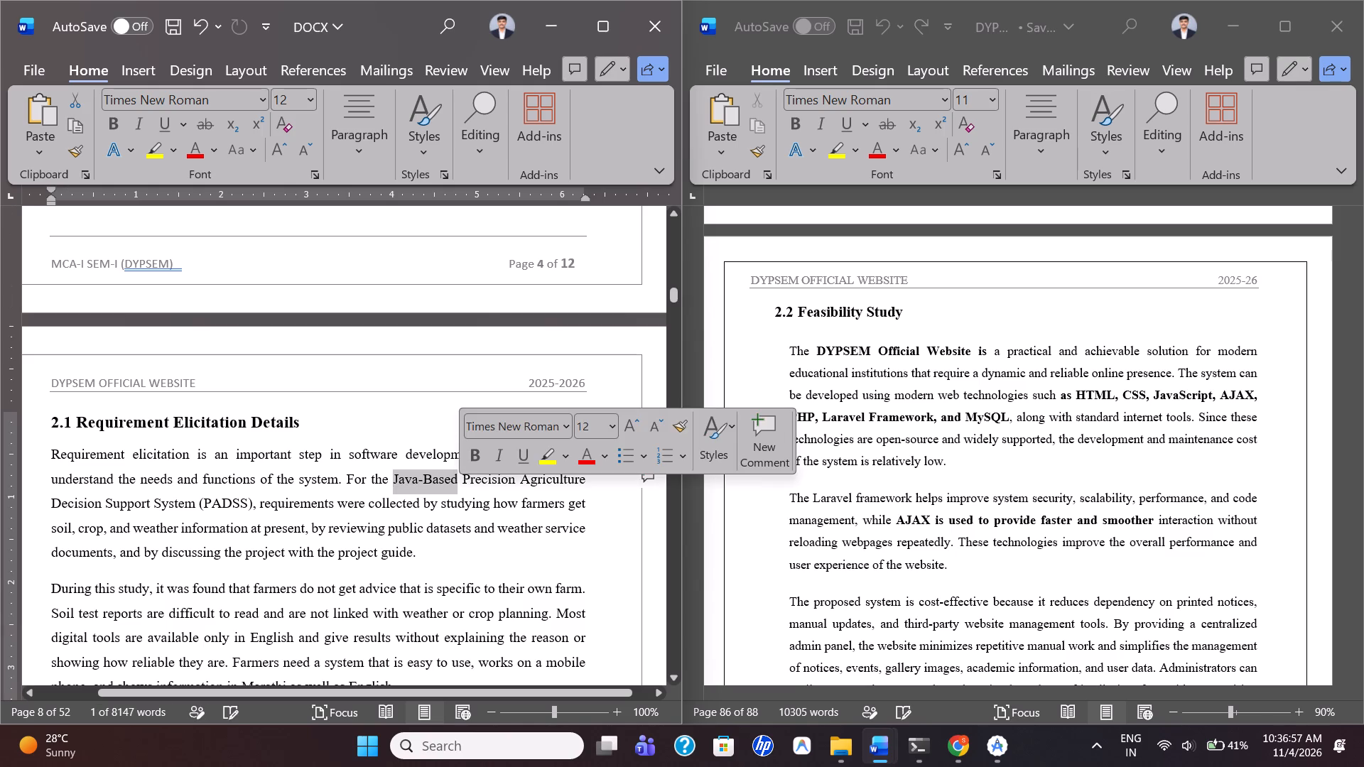
{"action": "key", "text": "BackSpace"}
Review DOCX section 2.1 Requirement Elicitation Details against the same section of the DYPSEM report.
{"action": "scroll", "coordinate": [367, 506], "scroll_direction": "down", "scroll_amount": 4}
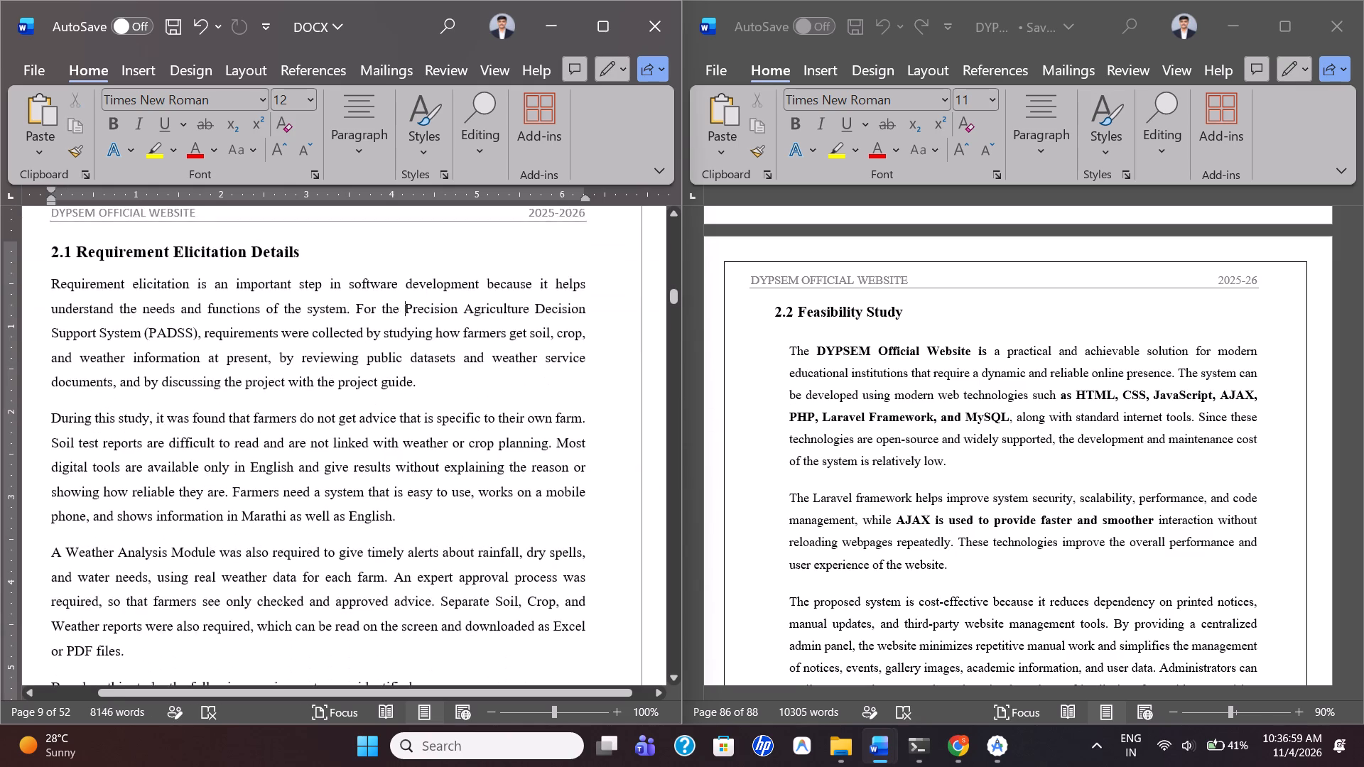
{"action": "scroll", "coordinate": [364, 511], "scroll_direction": "down", "scroll_amount": 4}
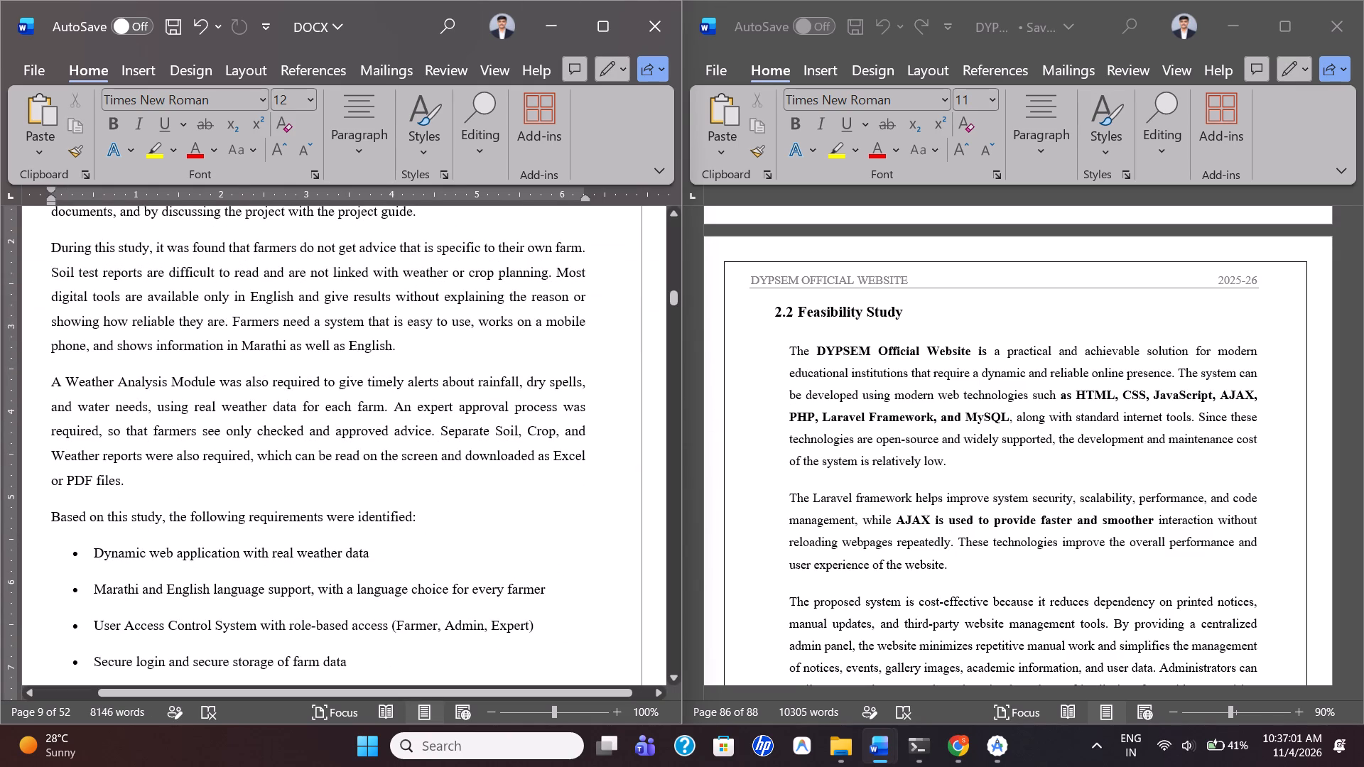
{"action": "scroll", "coordinate": [179, 398], "scroll_direction": "down", "scroll_amount": 1}
{"action": "scroll", "coordinate": [202, 400], "scroll_direction": "up", "scroll_amount": 4}
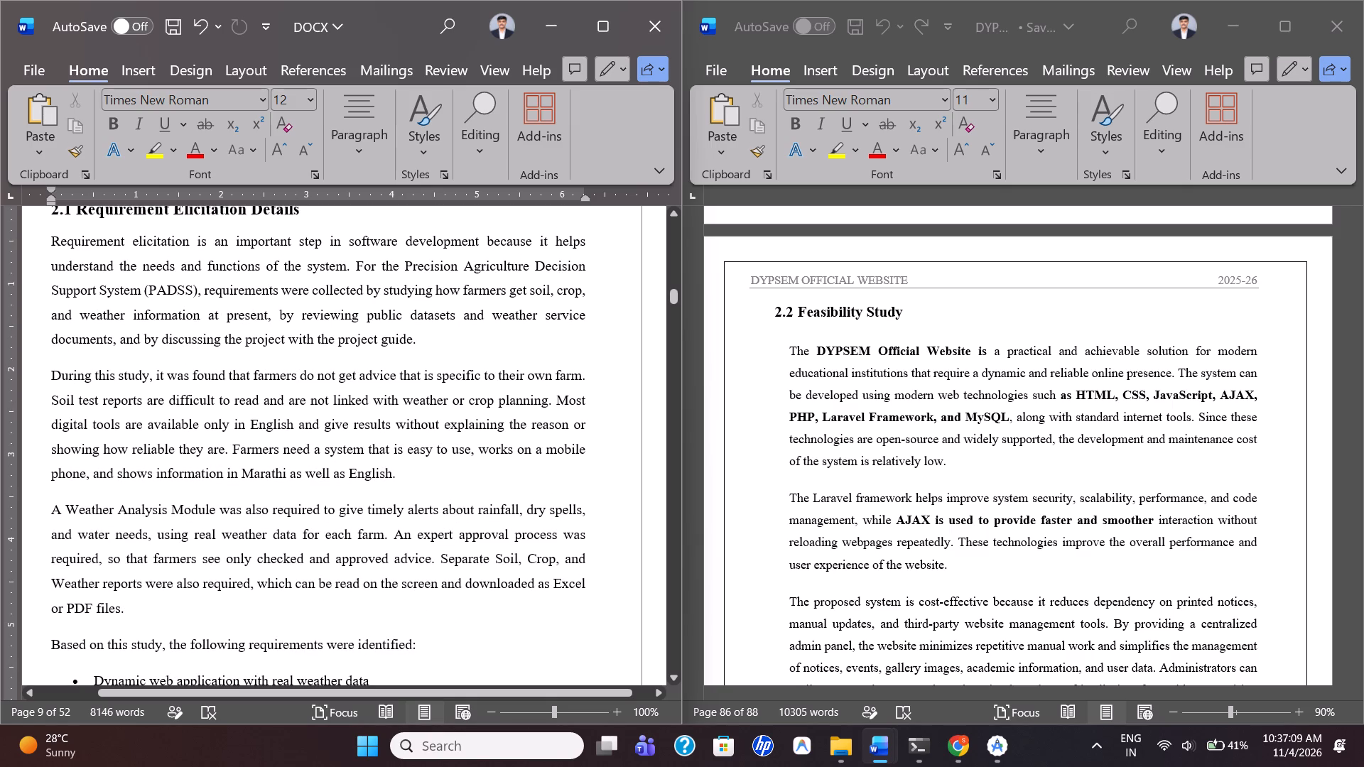
{"action": "scroll", "coordinate": [164, 352], "scroll_direction": "up", "scroll_amount": 2}
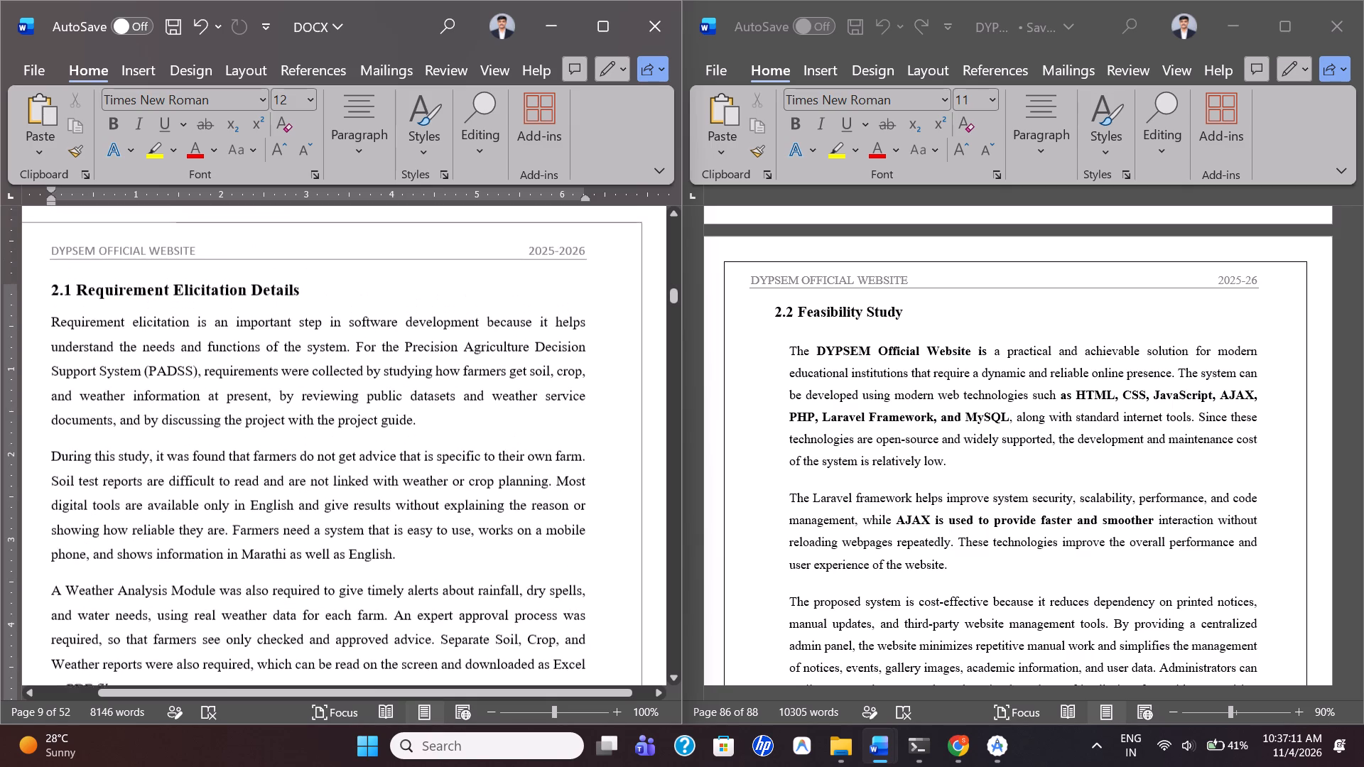
{"action": "scroll", "coordinate": [163, 352], "scroll_direction": "down", "scroll_amount": 2}
{"action": "scroll", "coordinate": [146, 337], "scroll_direction": "up", "scroll_amount": 10}
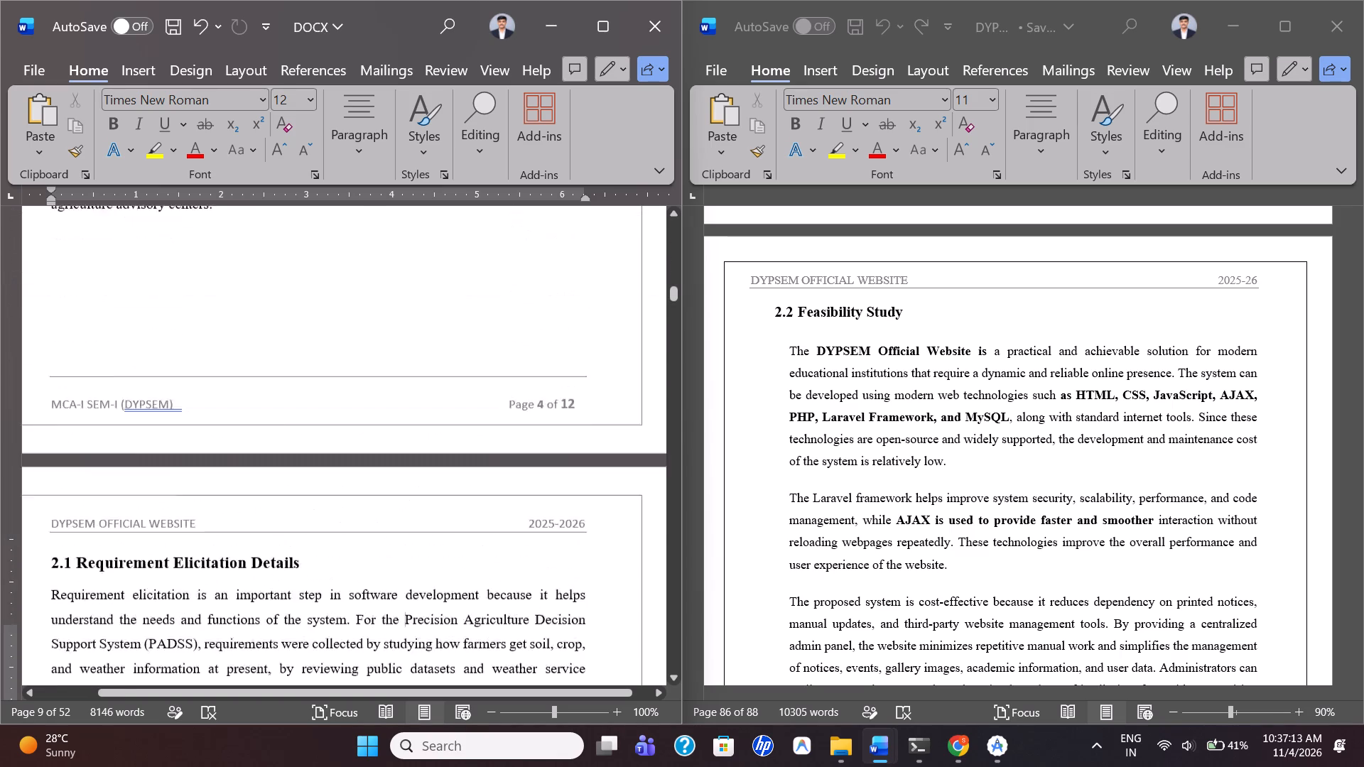
{"action": "scroll", "coordinate": [146, 337], "scroll_direction": "up", "scroll_amount": 4}
{"action": "scroll", "coordinate": [146, 337], "scroll_direction": "down", "scroll_amount": 5}
{"action": "scroll", "coordinate": [333, 323], "scroll_direction": "down", "scroll_amount": 6}
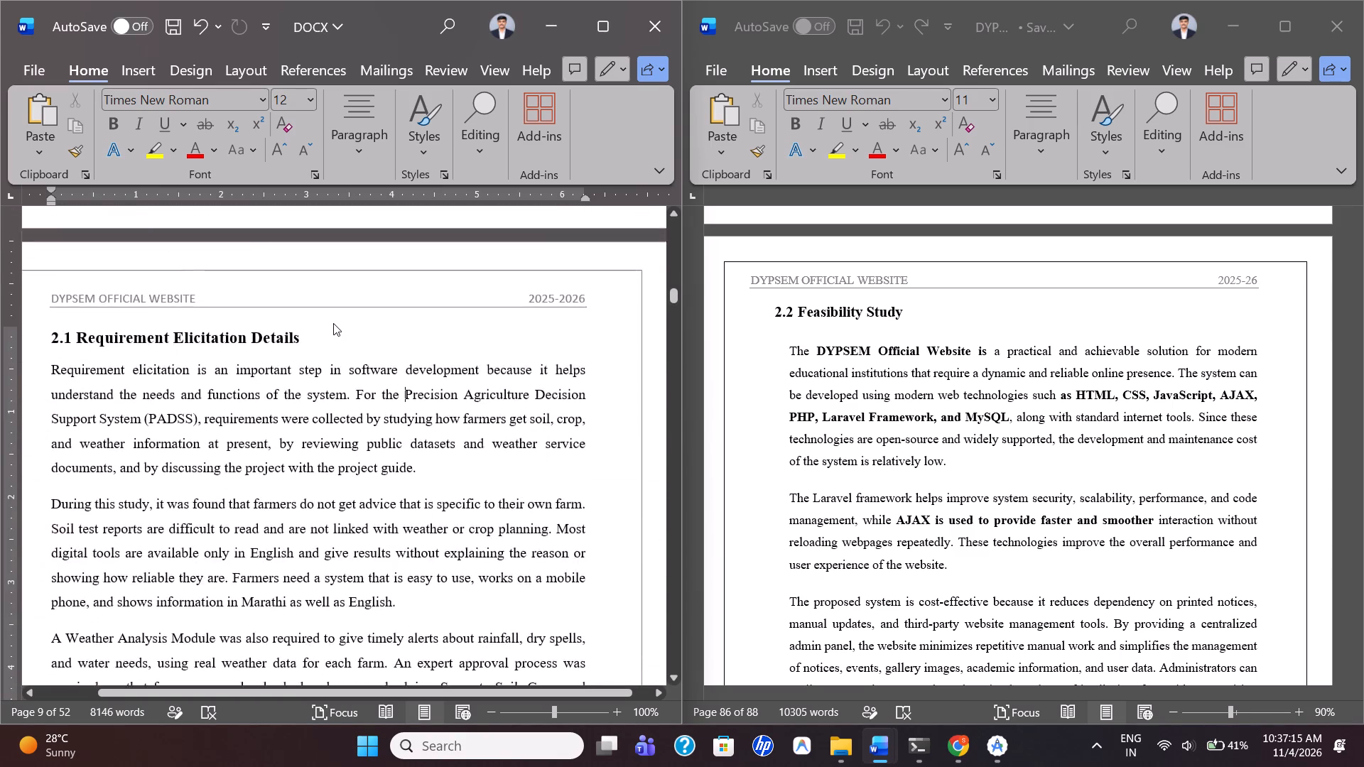
{"action": "scroll", "coordinate": [333, 323], "scroll_direction": "down", "scroll_amount": 4}
{"action": "scroll", "coordinate": [911, 361], "scroll_direction": "up", "scroll_amount": 17}
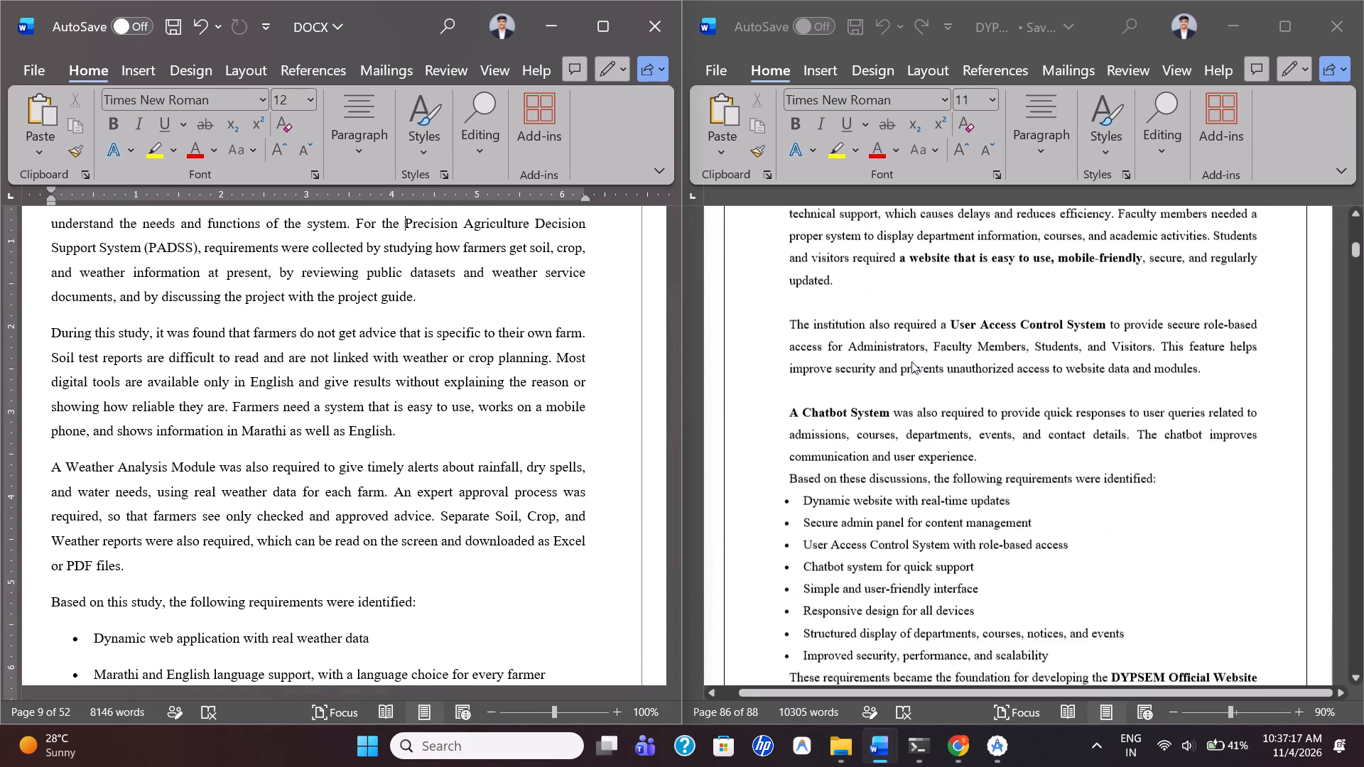
{"action": "scroll", "coordinate": [911, 361], "scroll_direction": "up", "scroll_amount": 5}
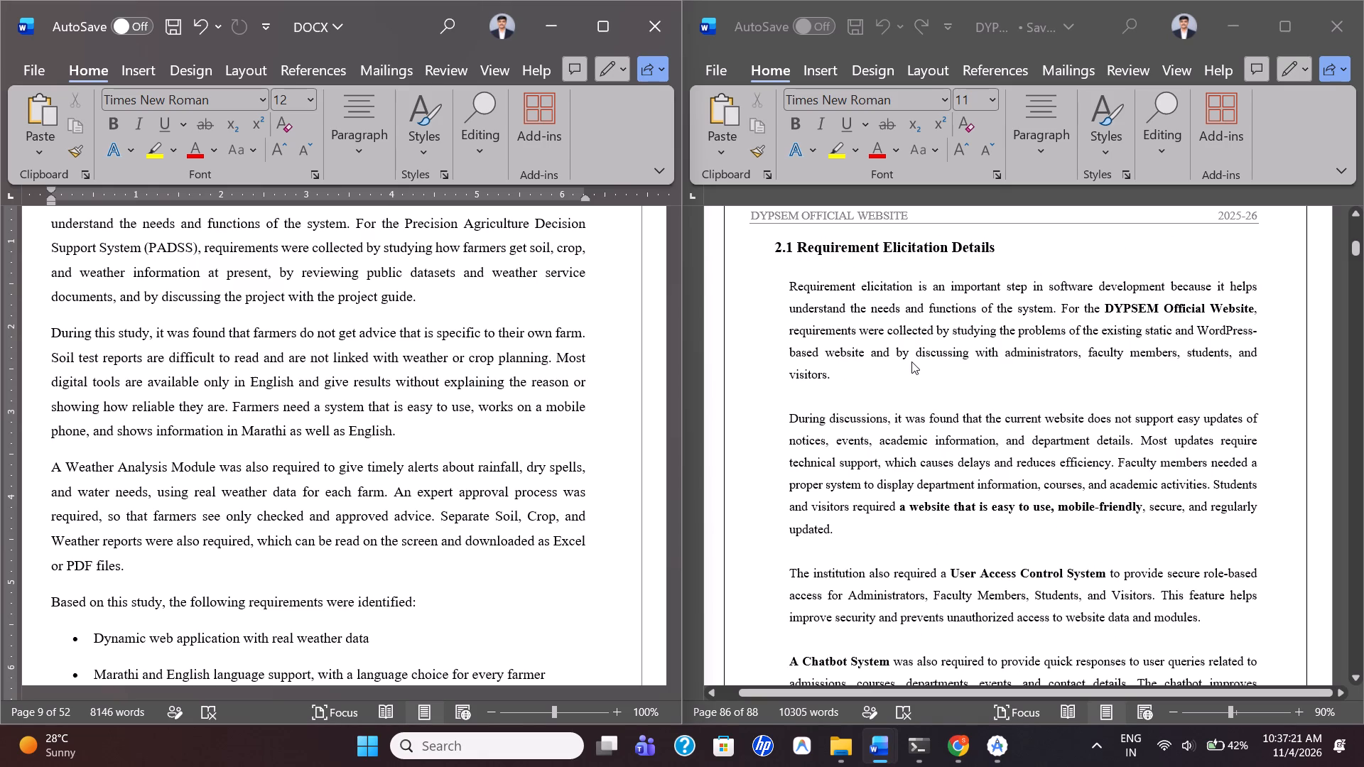
Delete "Java-Based" from the first sentence of DOCX section 2.2 Feasibility Study, keeping the space after "The".
{"action": "scroll", "coordinate": [487, 424], "scroll_direction": "down", "scroll_amount": 1}
{"action": "scroll", "coordinate": [570, 368], "scroll_direction": "down", "scroll_amount": 3}
{"action": "scroll", "coordinate": [315, 418], "scroll_direction": "down", "scroll_amount": 2}
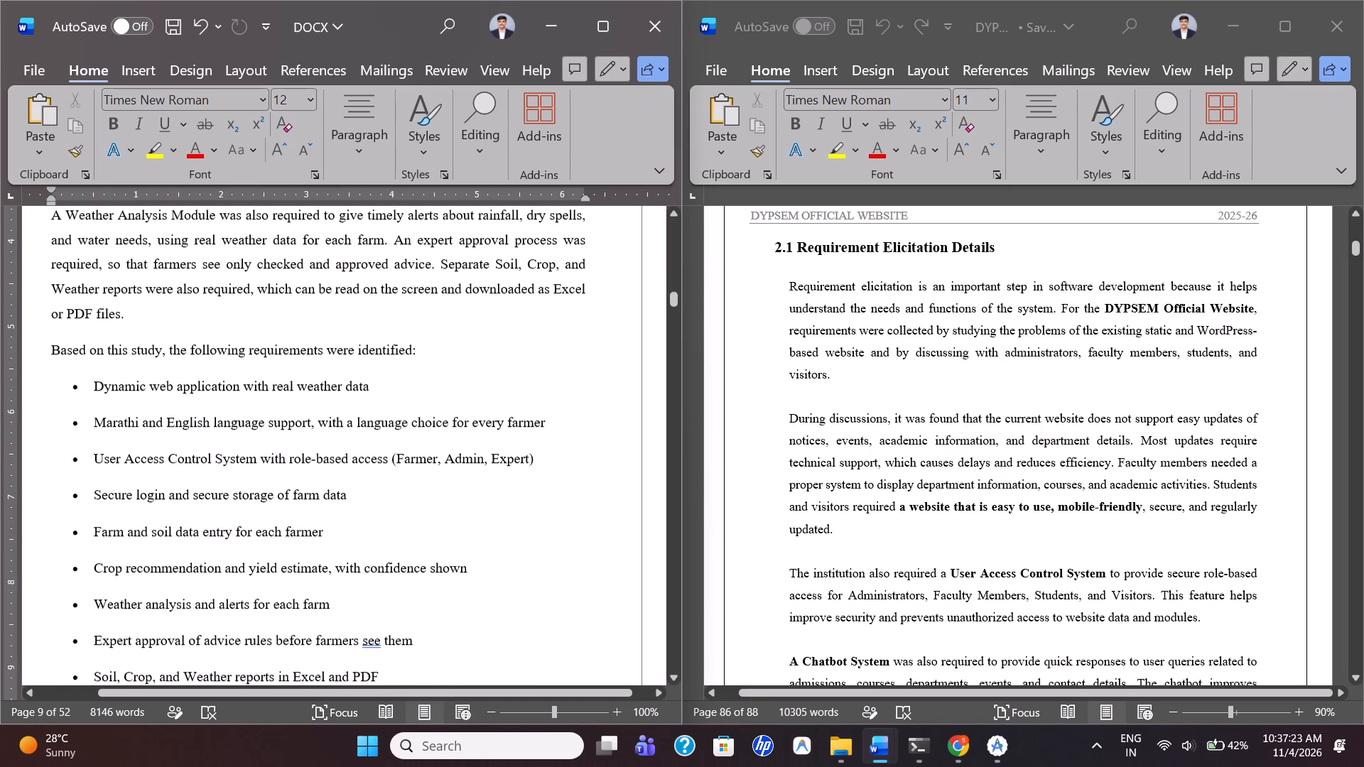
{"action": "scroll", "coordinate": [315, 418], "scroll_direction": "down", "scroll_amount": 13}
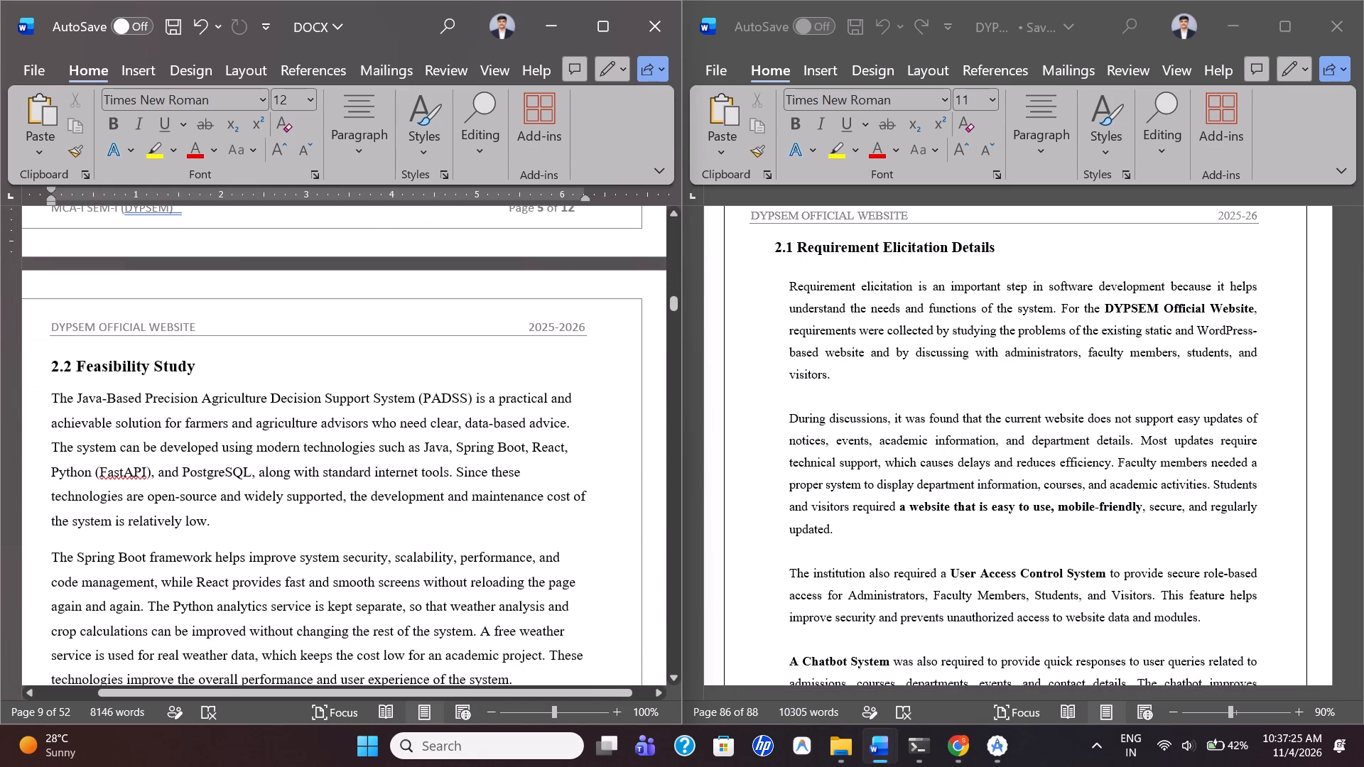
{"action": "left_click", "coordinate": [76, 400]}
{"action": "left_click_drag", "start_coordinate": [76, 400], "coordinate": [141, 398]}
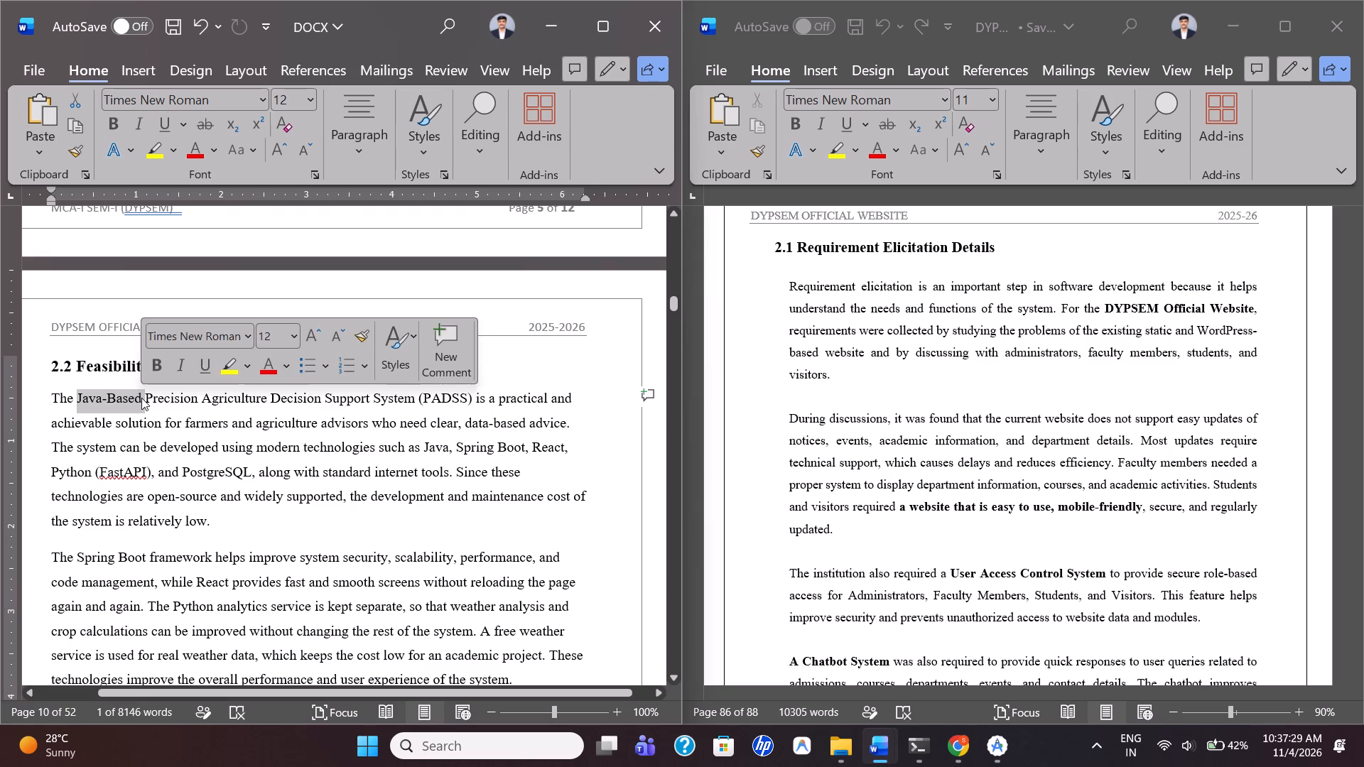
{"action": "key", "text": "BackSpace"}
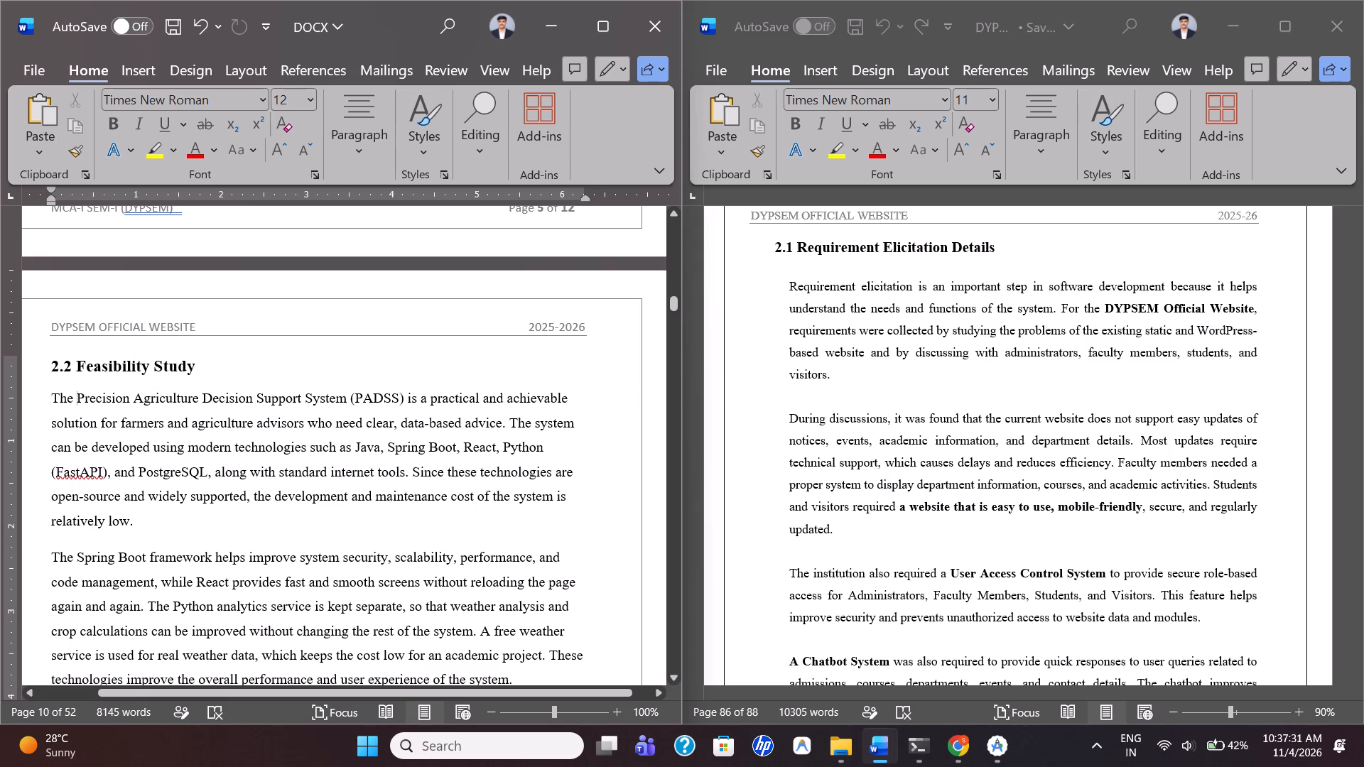
{"action": "key", "text": "BackSpace"}
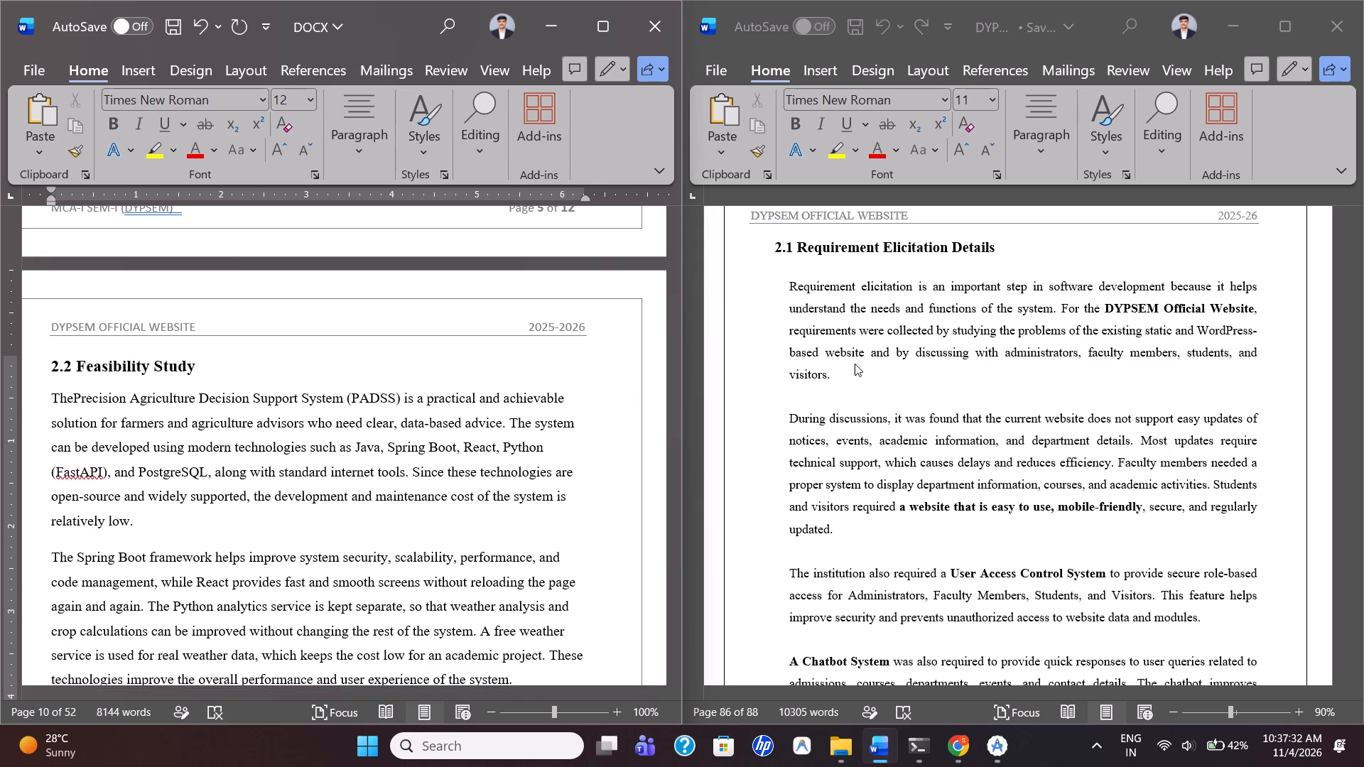
{"action": "key", "text": "ctrl+z"}
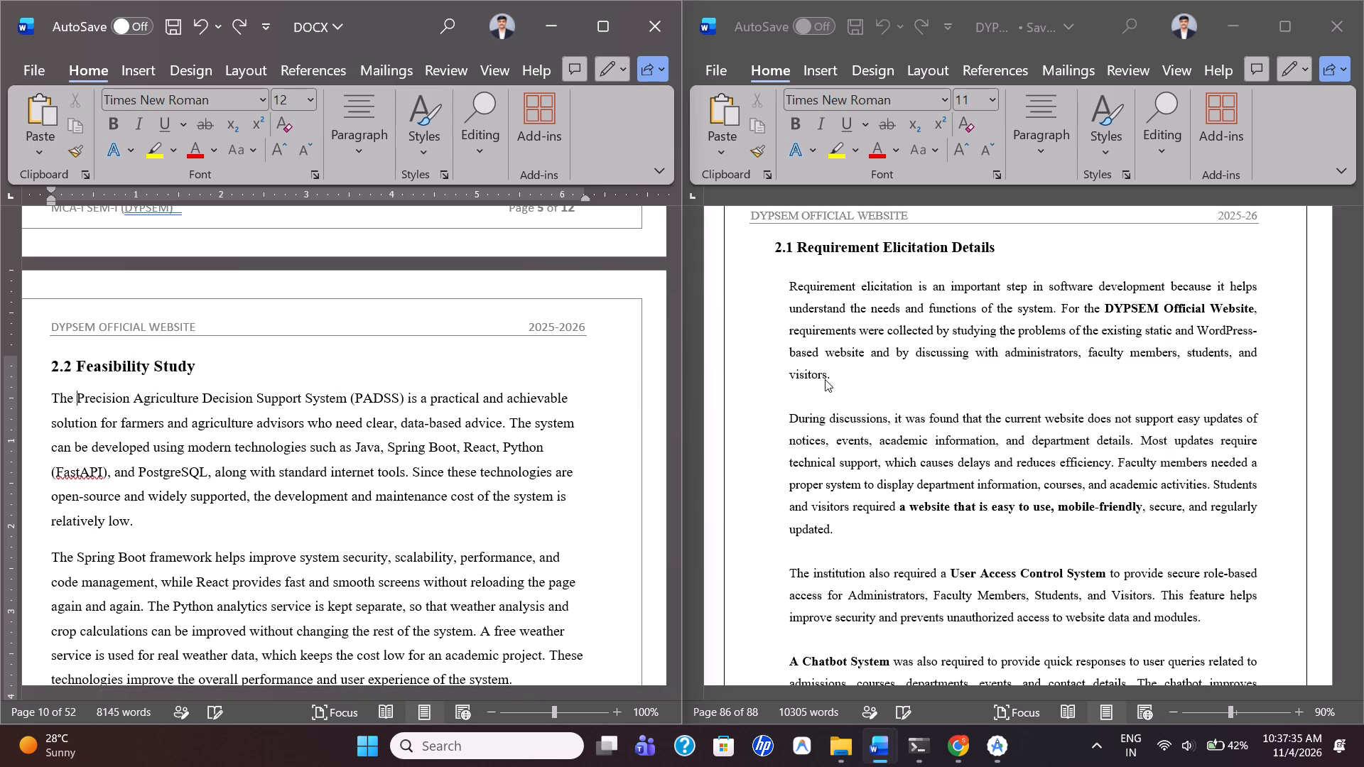
Compare the DYPSEM report's sections 1.4 and 2.1 with DOCX section 2.2 Feasibility Study, checking wording and bolded phrases.
{"action": "scroll", "coordinate": [913, 357], "scroll_direction": "up", "scroll_amount": 3}
{"action": "scroll", "coordinate": [913, 357], "scroll_direction": "down", "scroll_amount": 4}
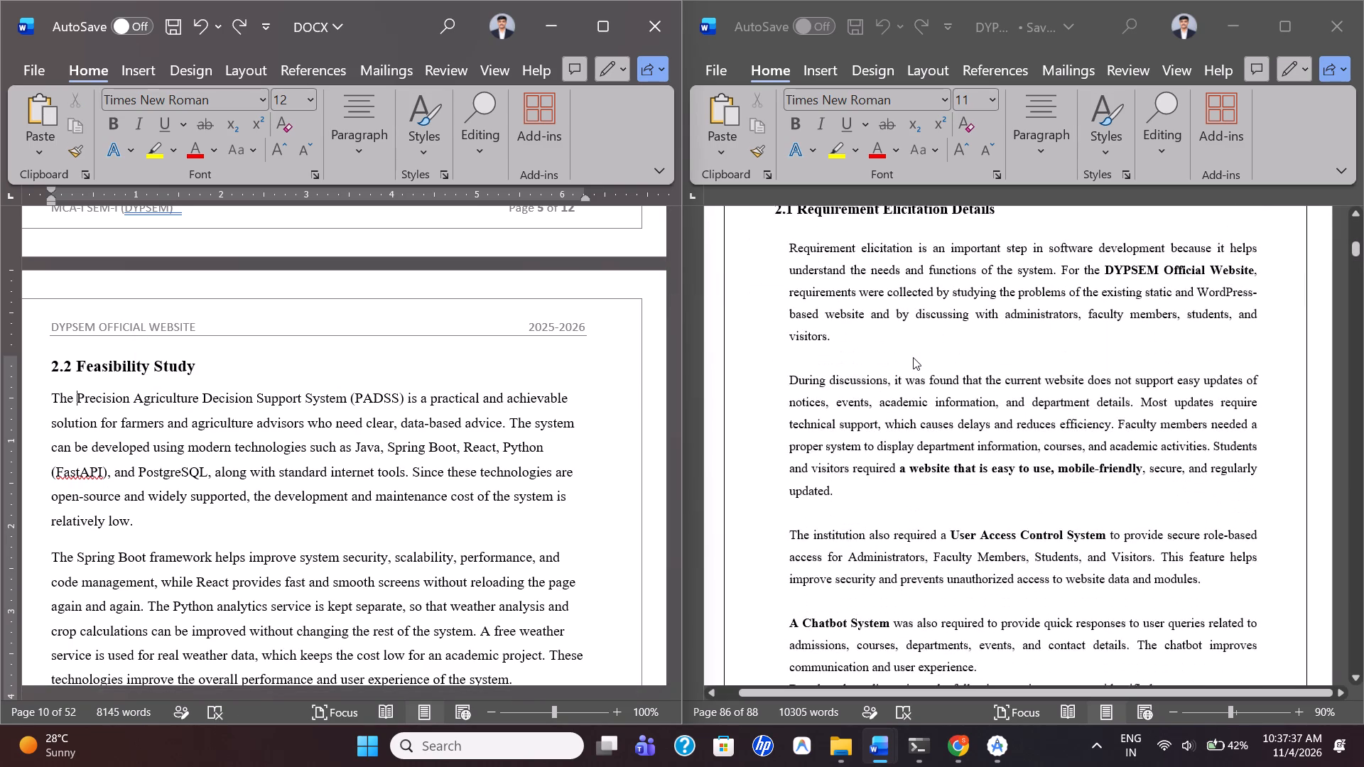
{"action": "scroll", "coordinate": [913, 357], "scroll_direction": "up", "scroll_amount": 1}
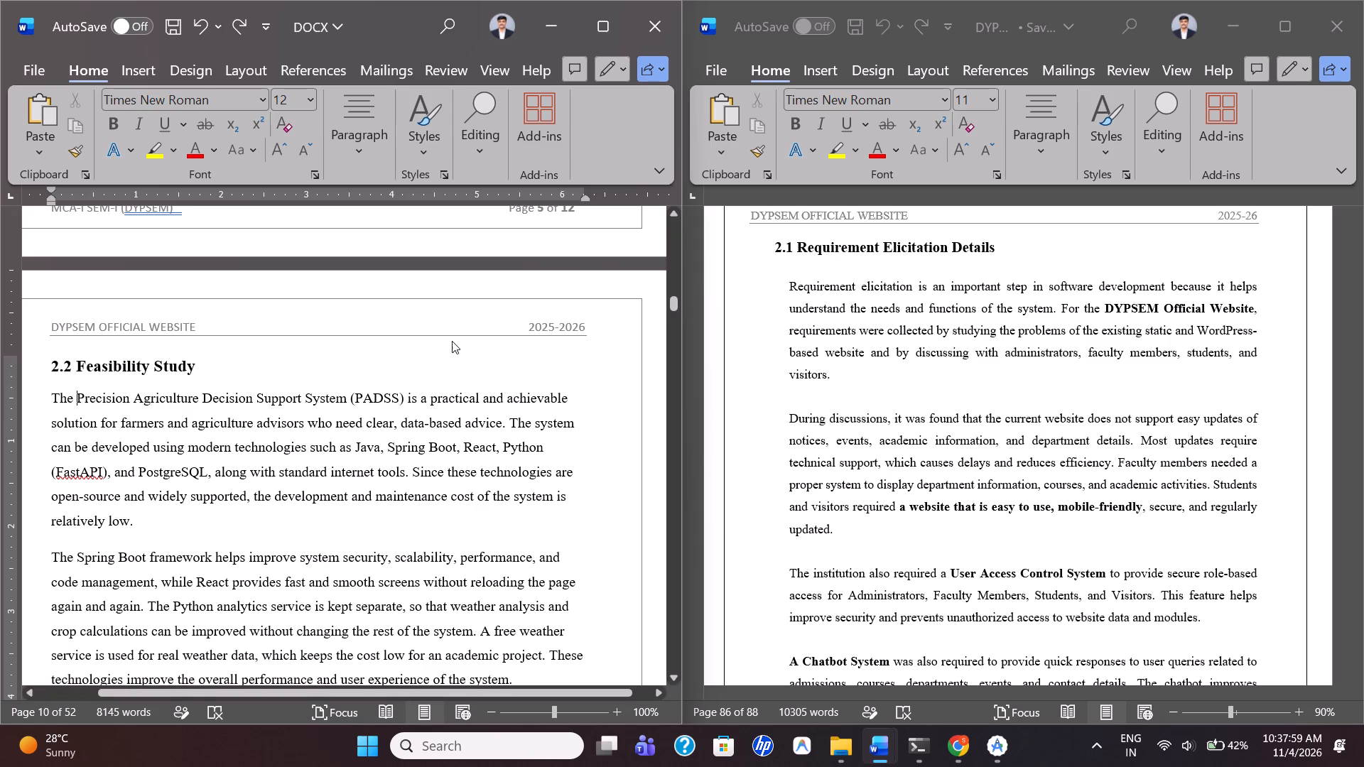
{"action": "scroll", "coordinate": [242, 452], "scroll_direction": "up", "scroll_amount": 2}
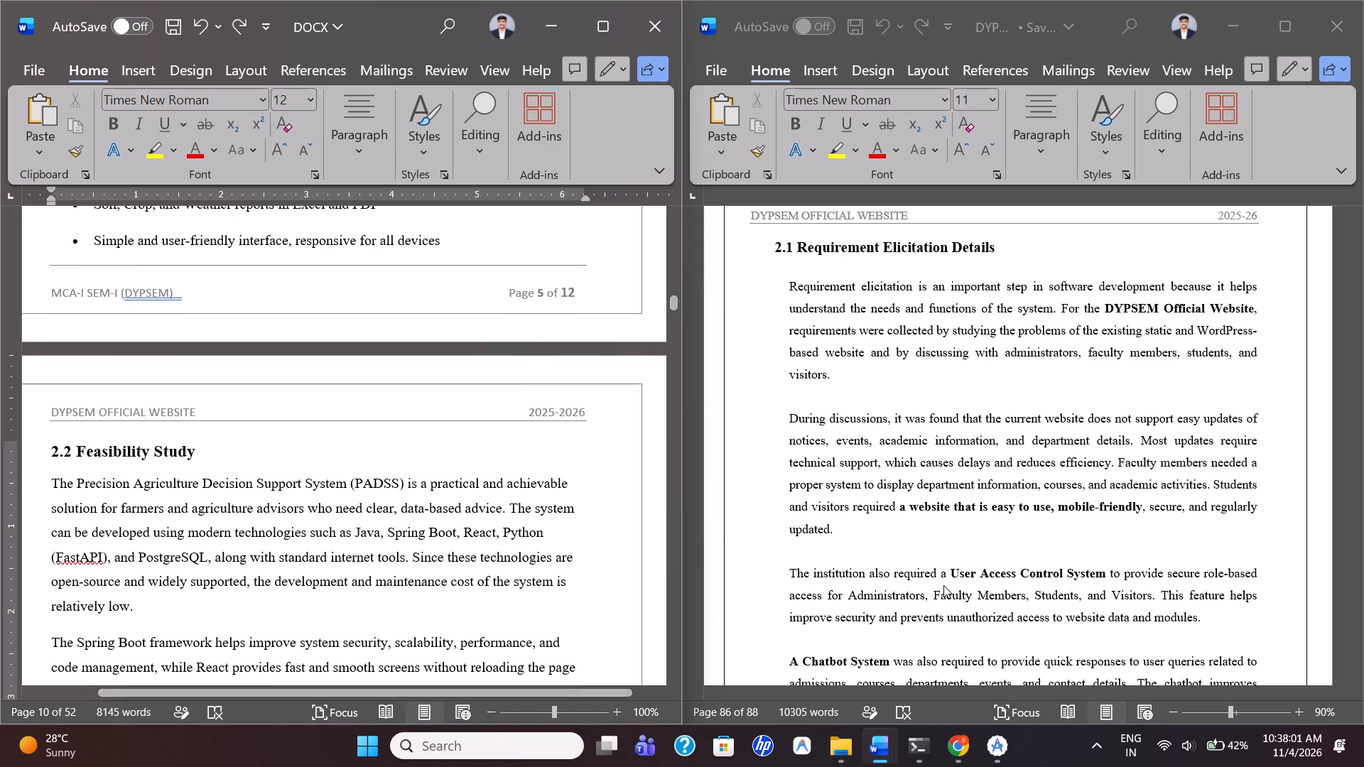
{"action": "scroll", "coordinate": [1026, 538], "scroll_direction": "up", "scroll_amount": 14}
{"action": "scroll", "coordinate": [1009, 526], "scroll_direction": "up", "scroll_amount": 7}
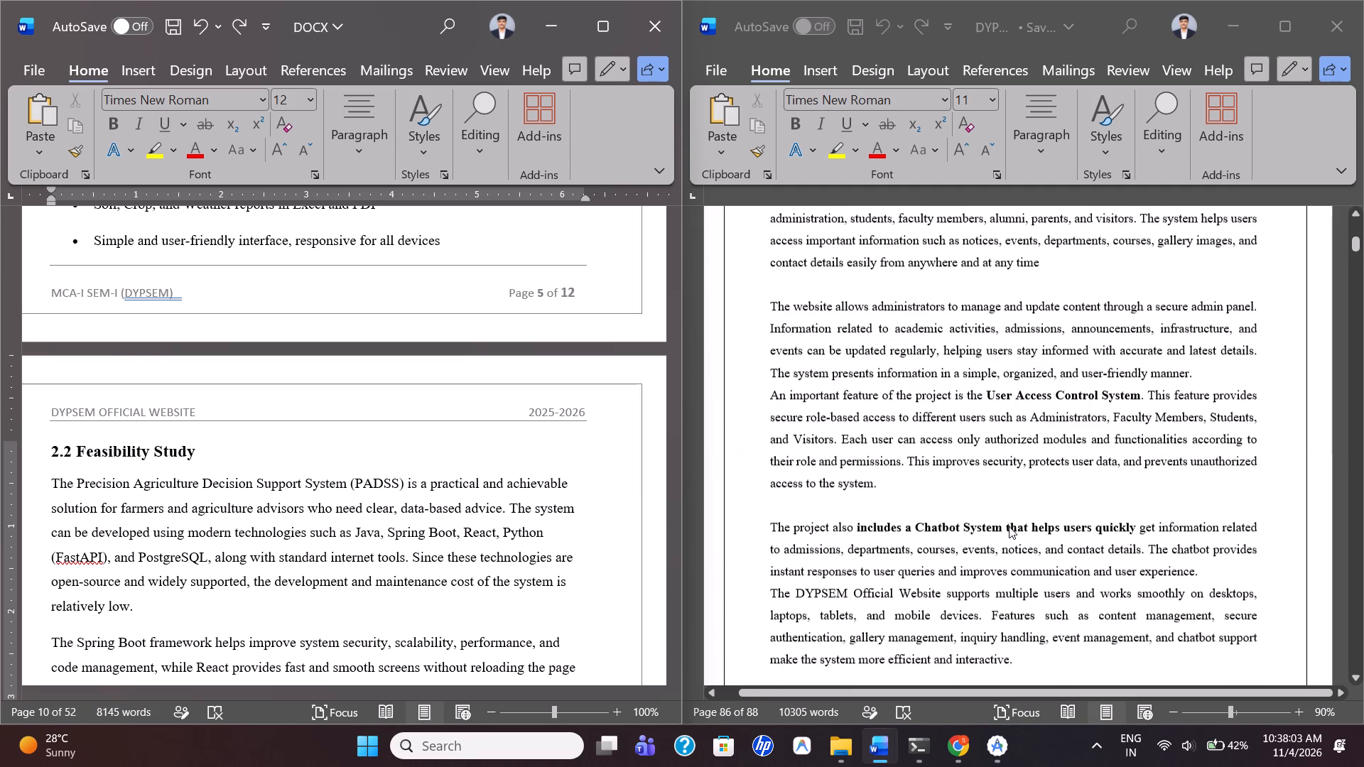
{"action": "scroll", "coordinate": [1000, 525], "scroll_direction": "up", "scroll_amount": 4}
{"action": "scroll", "coordinate": [1000, 525], "scroll_direction": "down", "scroll_amount": 2}
{"action": "scroll", "coordinate": [326, 572], "scroll_direction": "down", "scroll_amount": 5}
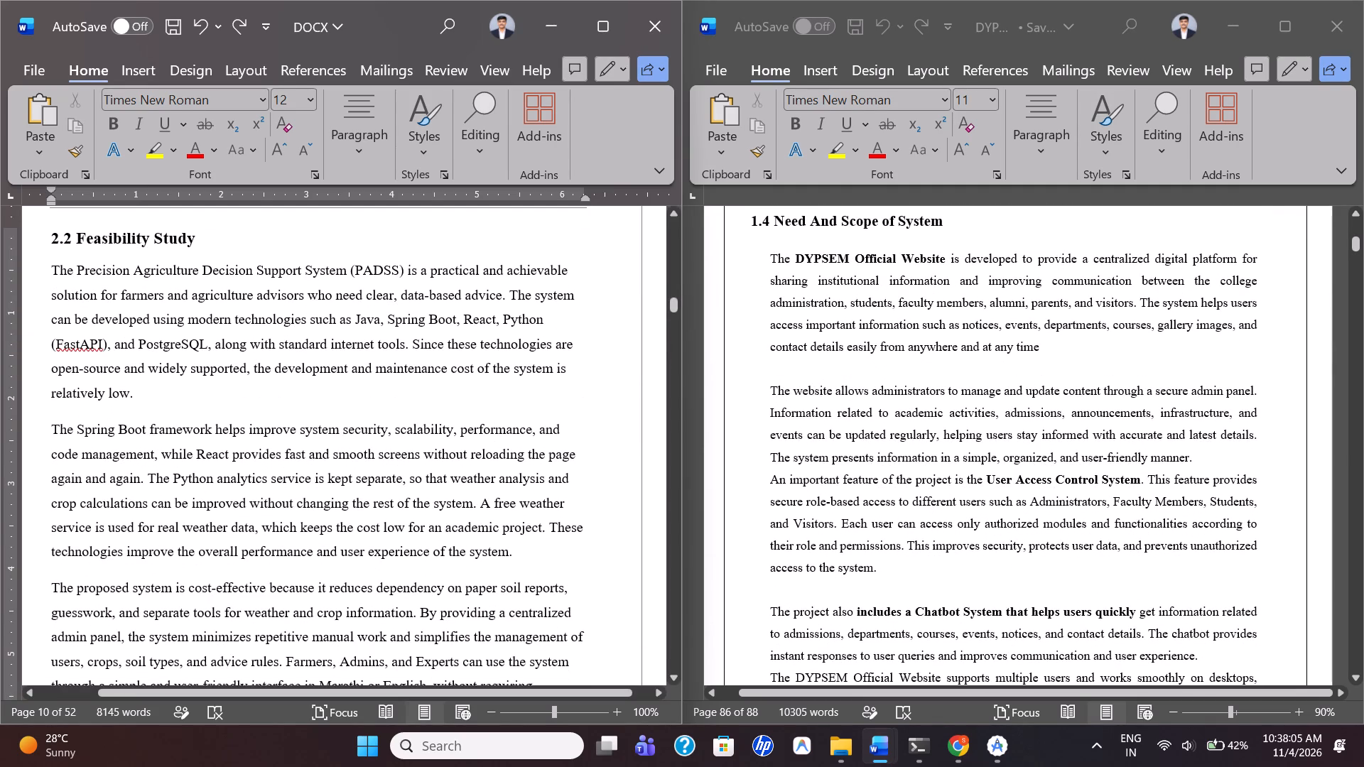
{"action": "scroll", "coordinate": [362, 544], "scroll_direction": "down", "scroll_amount": 6}
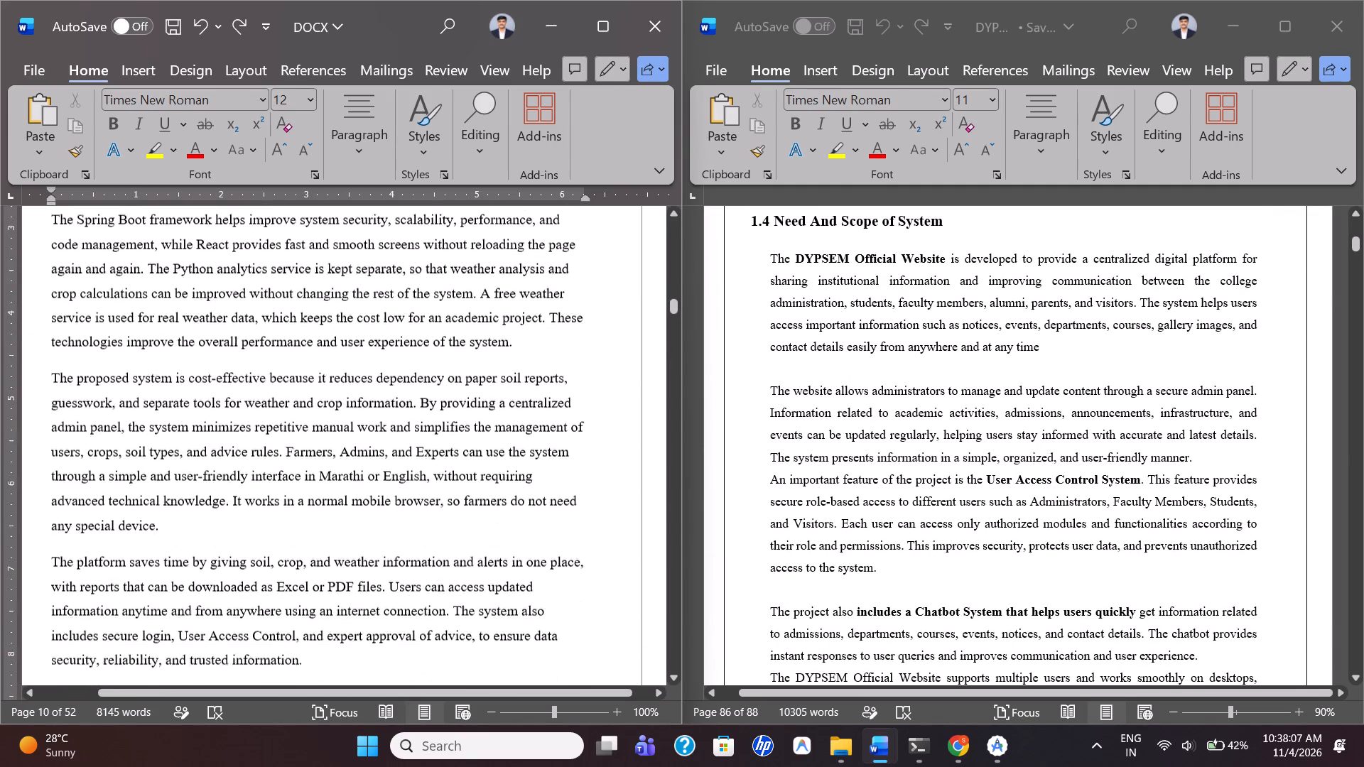
{"action": "scroll", "coordinate": [362, 544], "scroll_direction": "down", "scroll_amount": 4}
{"action": "left_click", "coordinate": [244, 540]}
{"action": "left_click", "coordinate": [274, 537]}
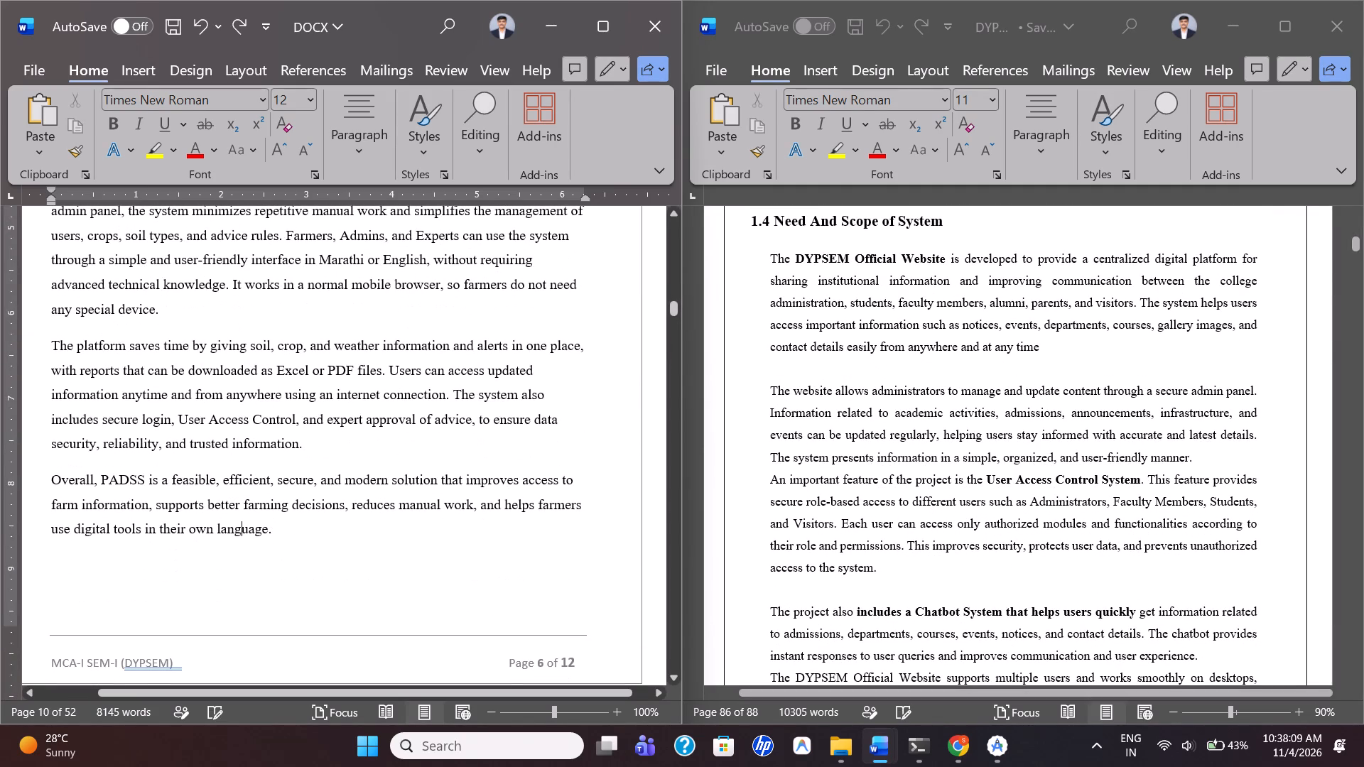
{"action": "scroll", "coordinate": [274, 537], "scroll_direction": "up", "scroll_amount": 11}
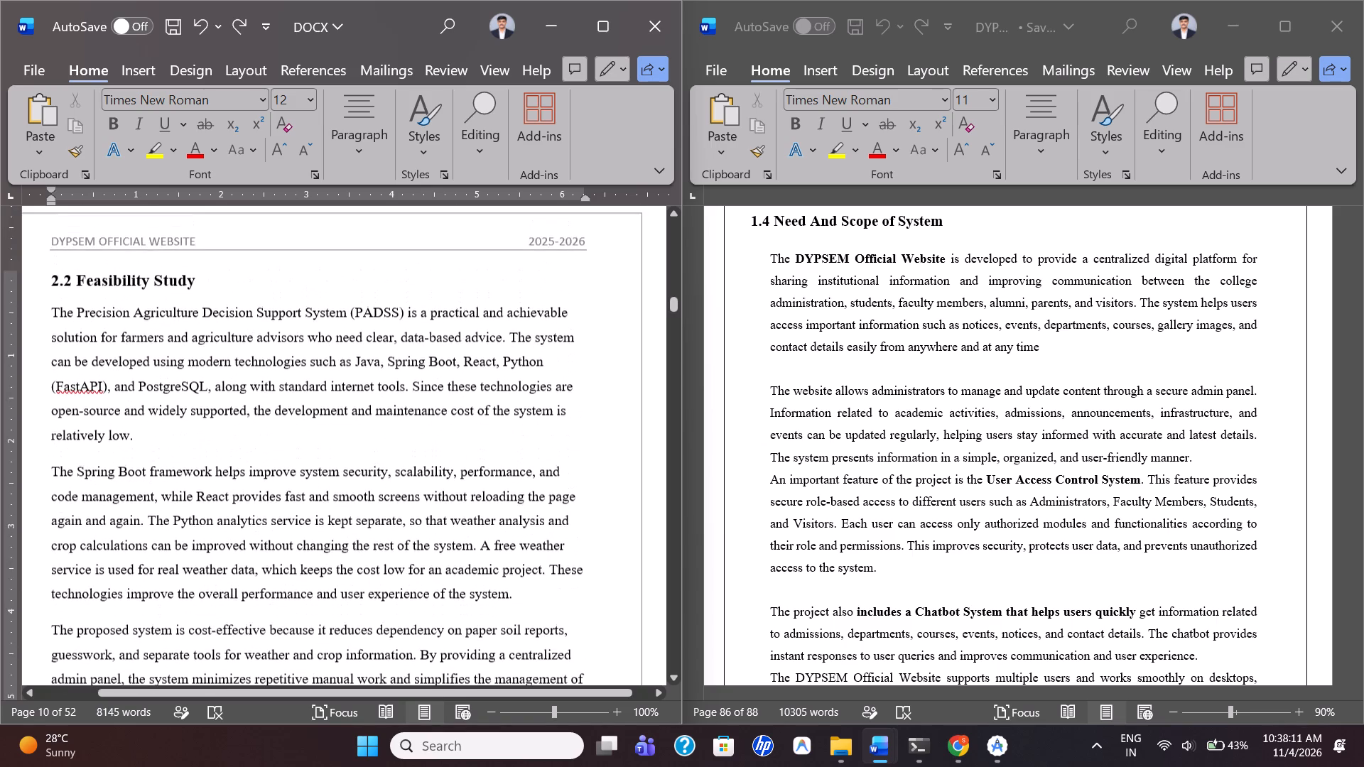
{"action": "left_click", "coordinate": [79, 310]}
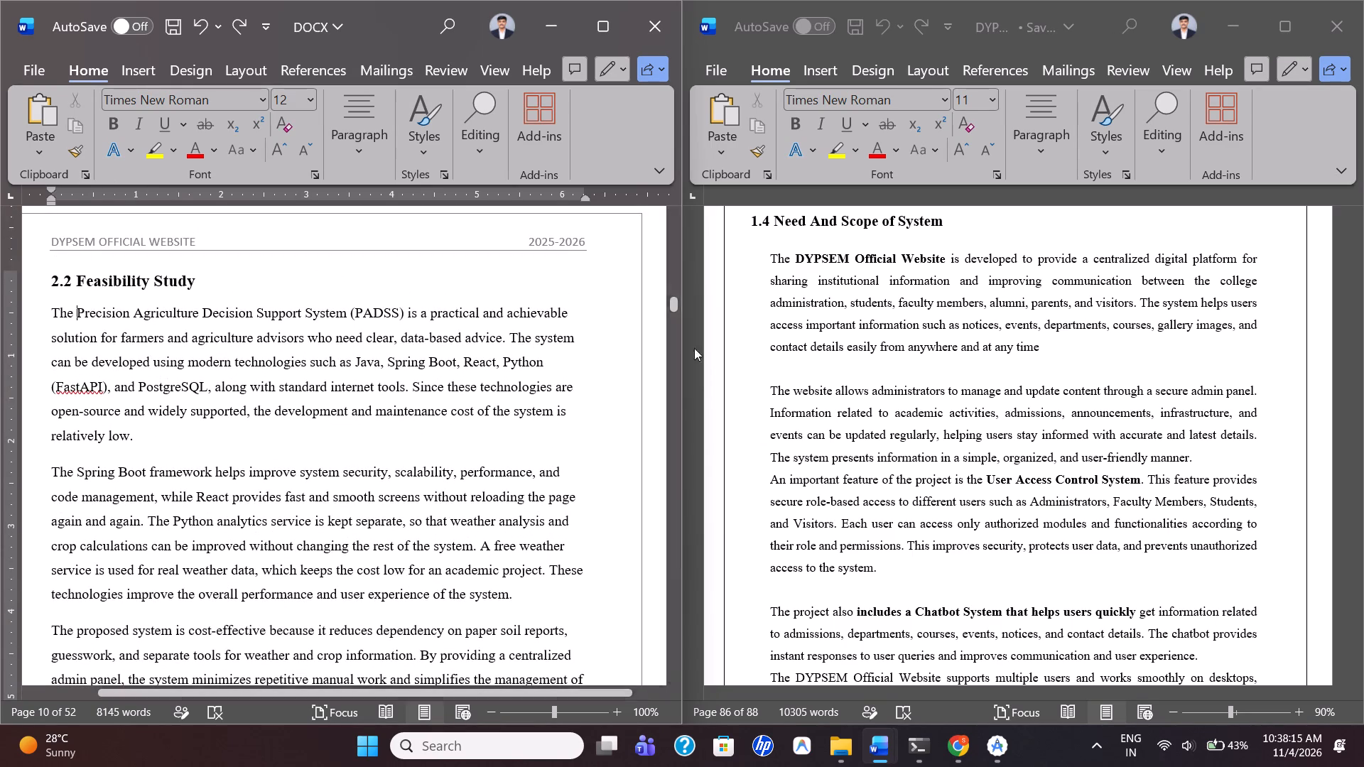
{"action": "scroll", "coordinate": [791, 353], "scroll_direction": "down", "scroll_amount": 20}
{"action": "scroll", "coordinate": [791, 353], "scroll_direction": "down", "scroll_amount": 5}
{"action": "scroll", "coordinate": [787, 342], "scroll_direction": "up", "scroll_amount": 3}
{"action": "scroll", "coordinate": [264, 357], "scroll_direction": "up", "scroll_amount": 10}
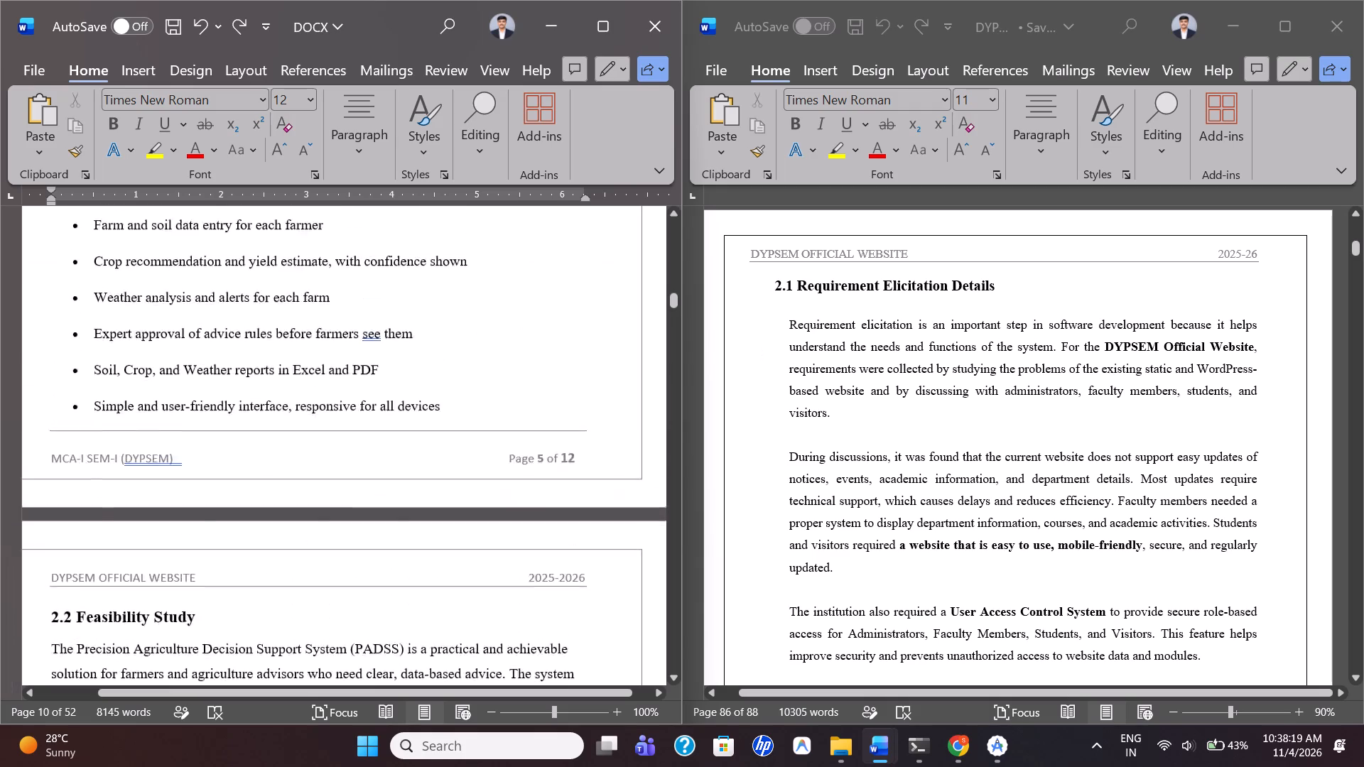
Bold "Precision Agriculture Decision Support System (PADSS)" in the first paragraph of DOCX section 2.1 Requirement Elicitation Details.
{"action": "scroll", "coordinate": [264, 357], "scroll_direction": "up", "scroll_amount": 16}
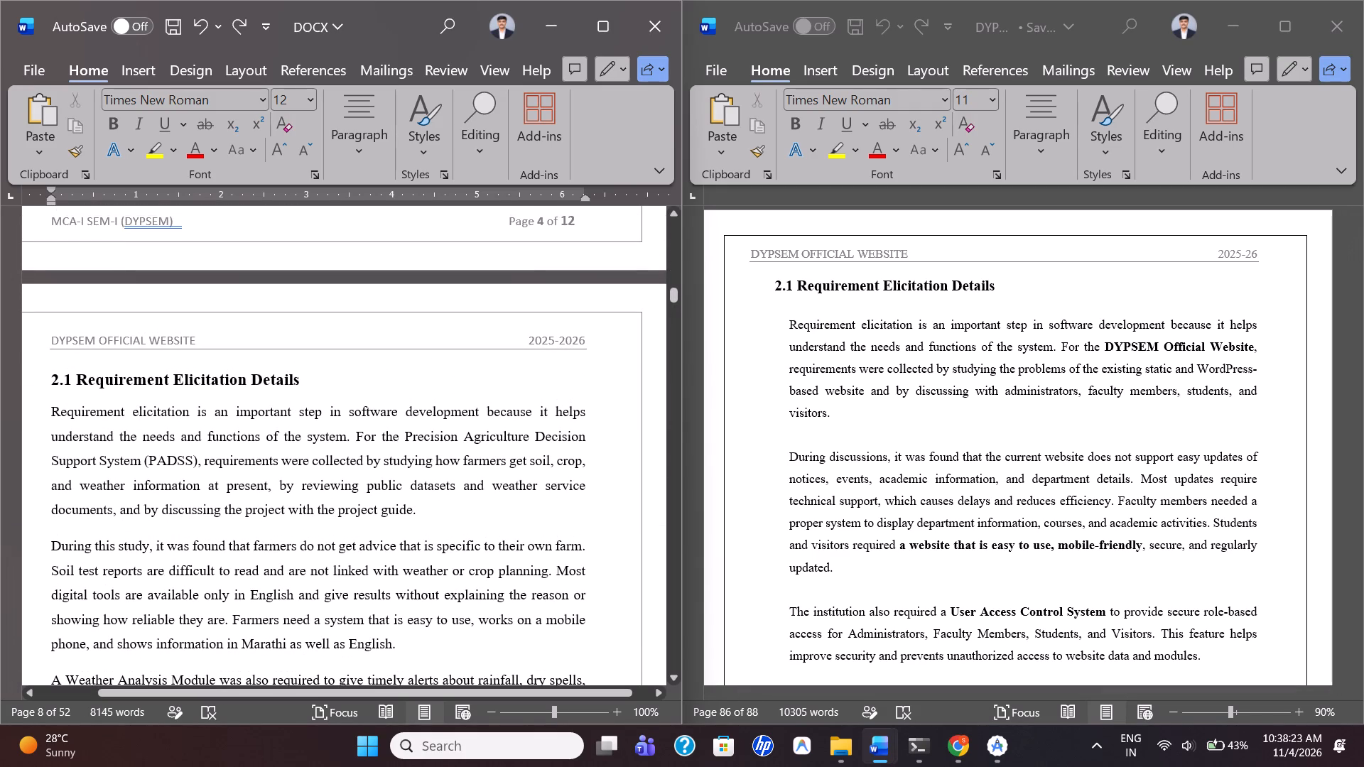
{"action": "left_click_drag", "start_coordinate": [404, 438], "coordinate": [197, 461]}
{"action": "key", "text": "ctrl+b"}
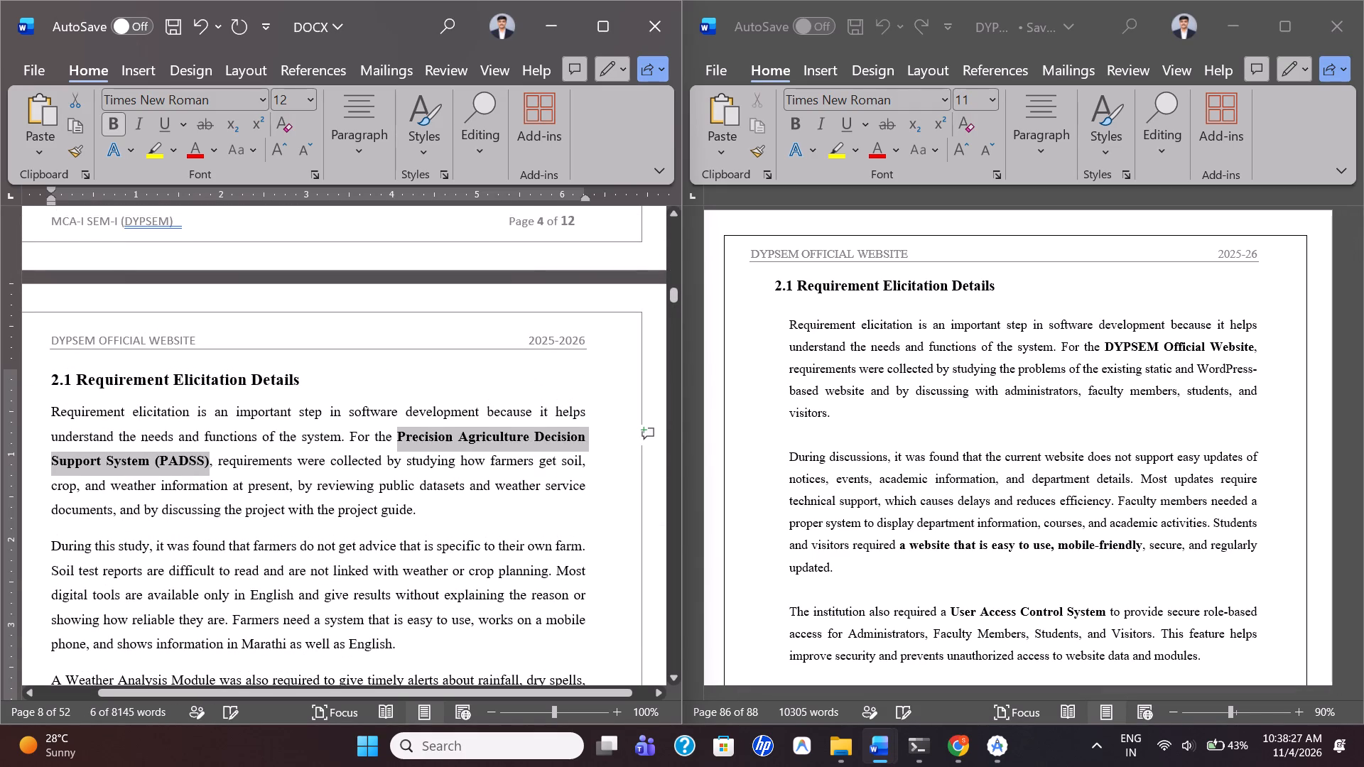
Compare the remaining paragraphs of section 2.1 Requirement Elicitation Details in both reports, looking for further phrases to emphasize.
{"action": "scroll", "coordinate": [227, 457], "scroll_direction": "down", "scroll_amount": 4}
{"action": "scroll", "coordinate": [409, 411], "scroll_direction": "down", "scroll_amount": 3}
{"action": "scroll", "coordinate": [409, 411], "scroll_direction": "up", "scroll_amount": 2}
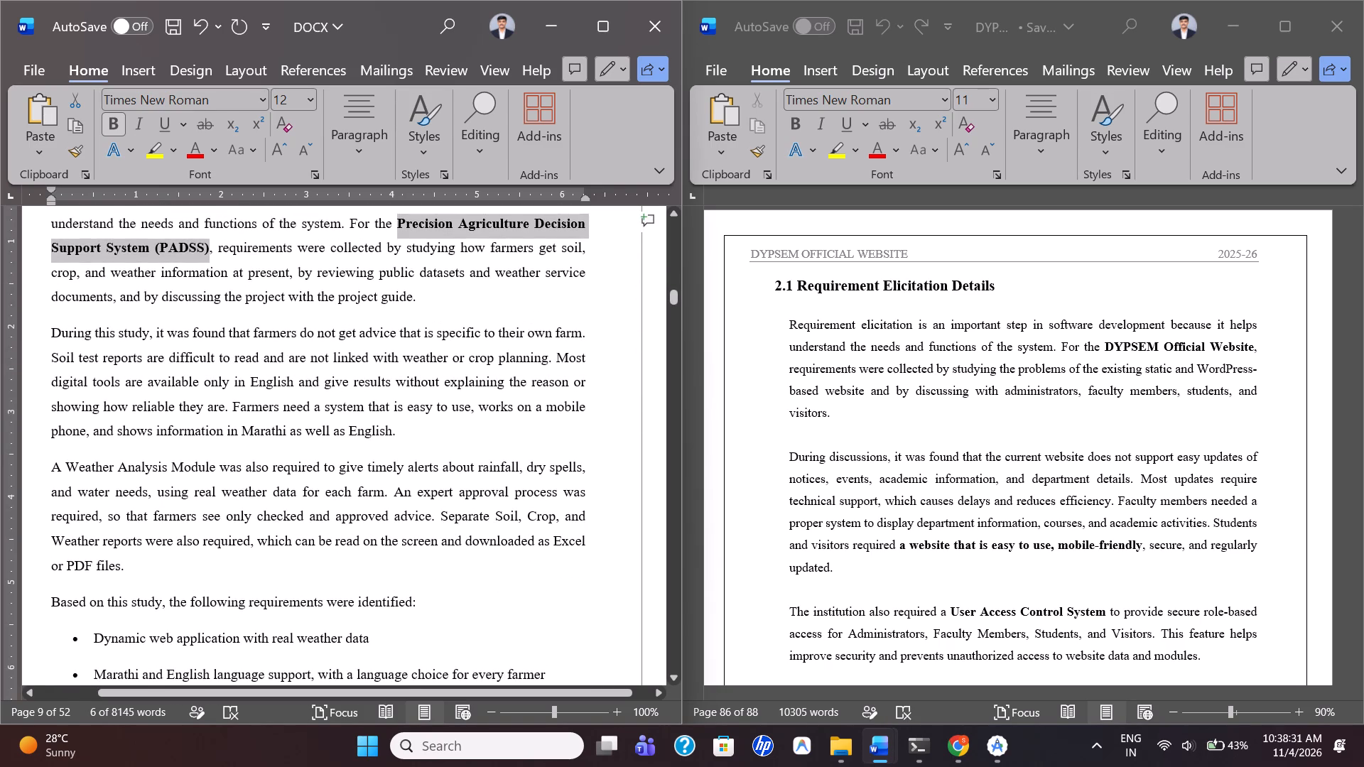
{"action": "left_click", "coordinate": [416, 422]}
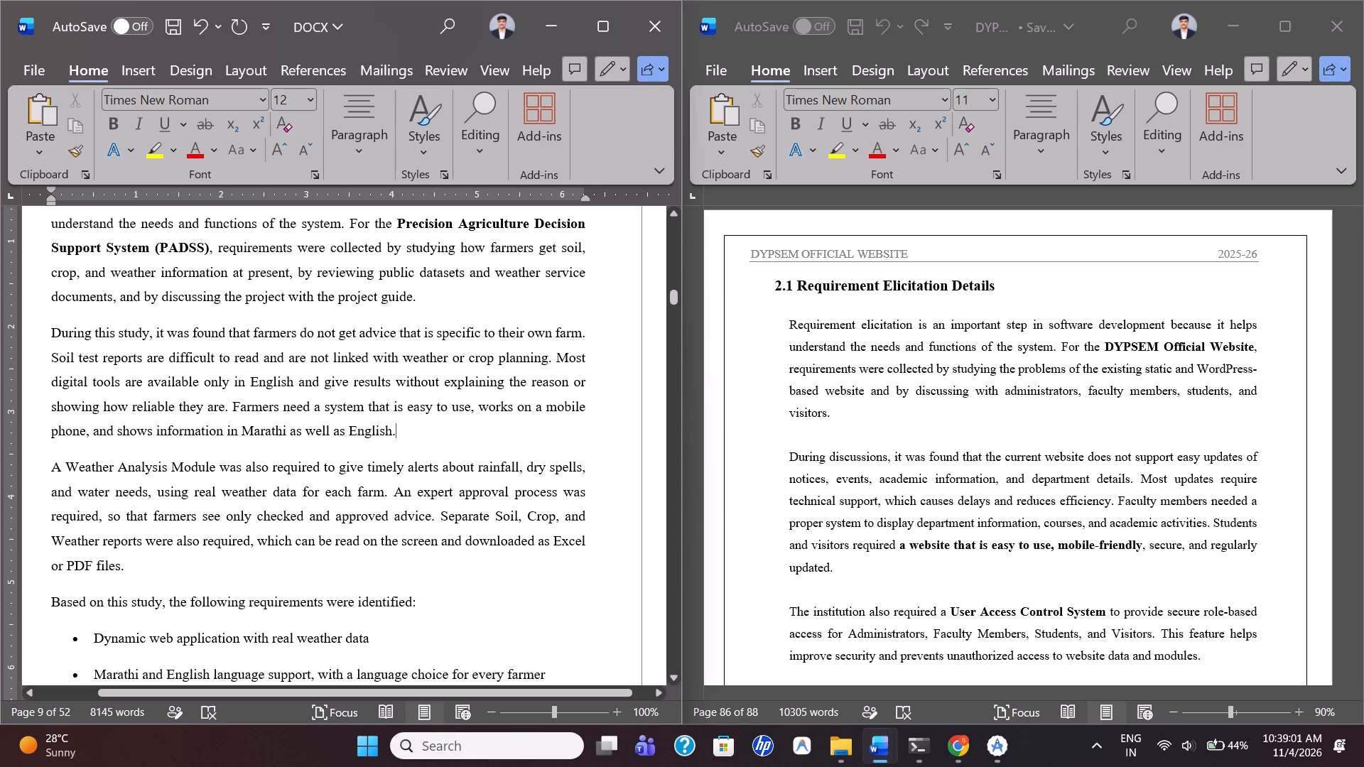
{"action": "scroll", "coordinate": [215, 494], "scroll_direction": "up", "scroll_amount": 3}
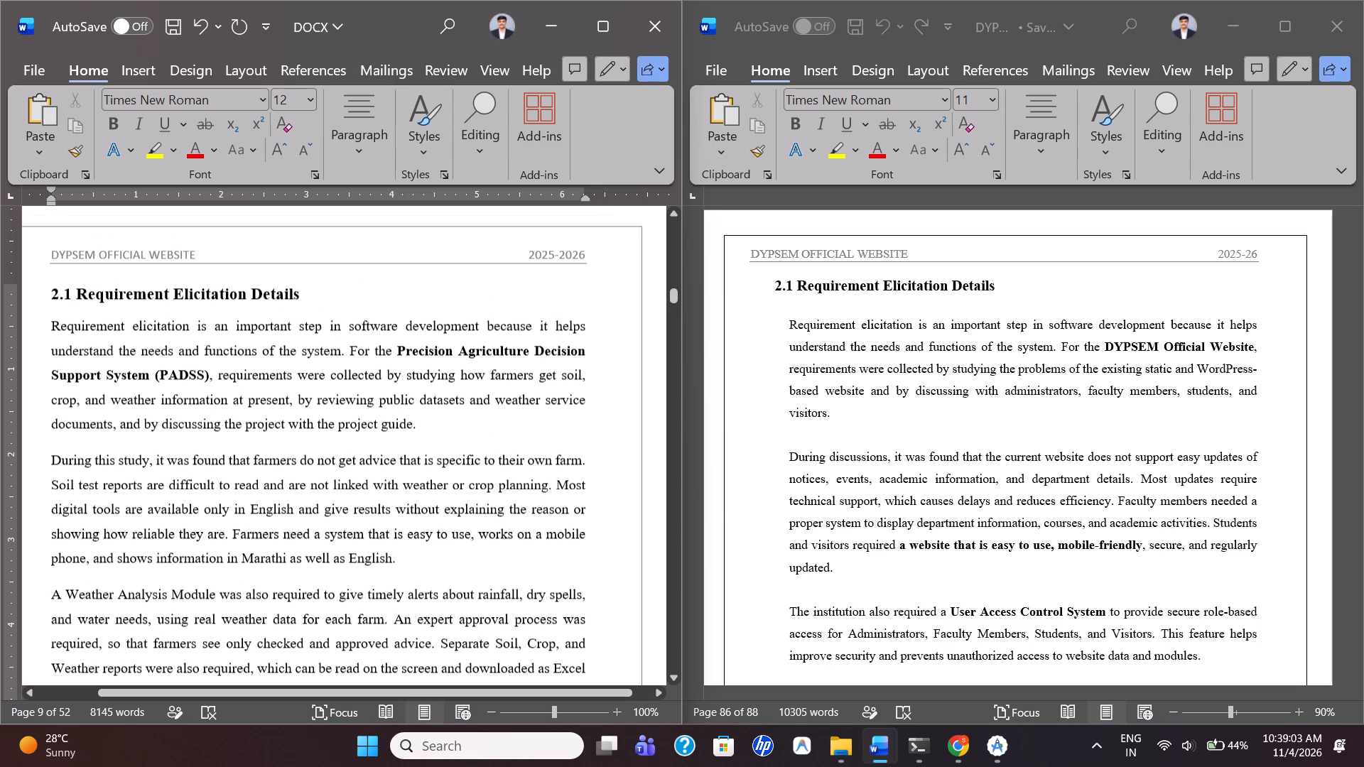
{"action": "scroll", "coordinate": [223, 490], "scroll_direction": "up", "scroll_amount": 3}
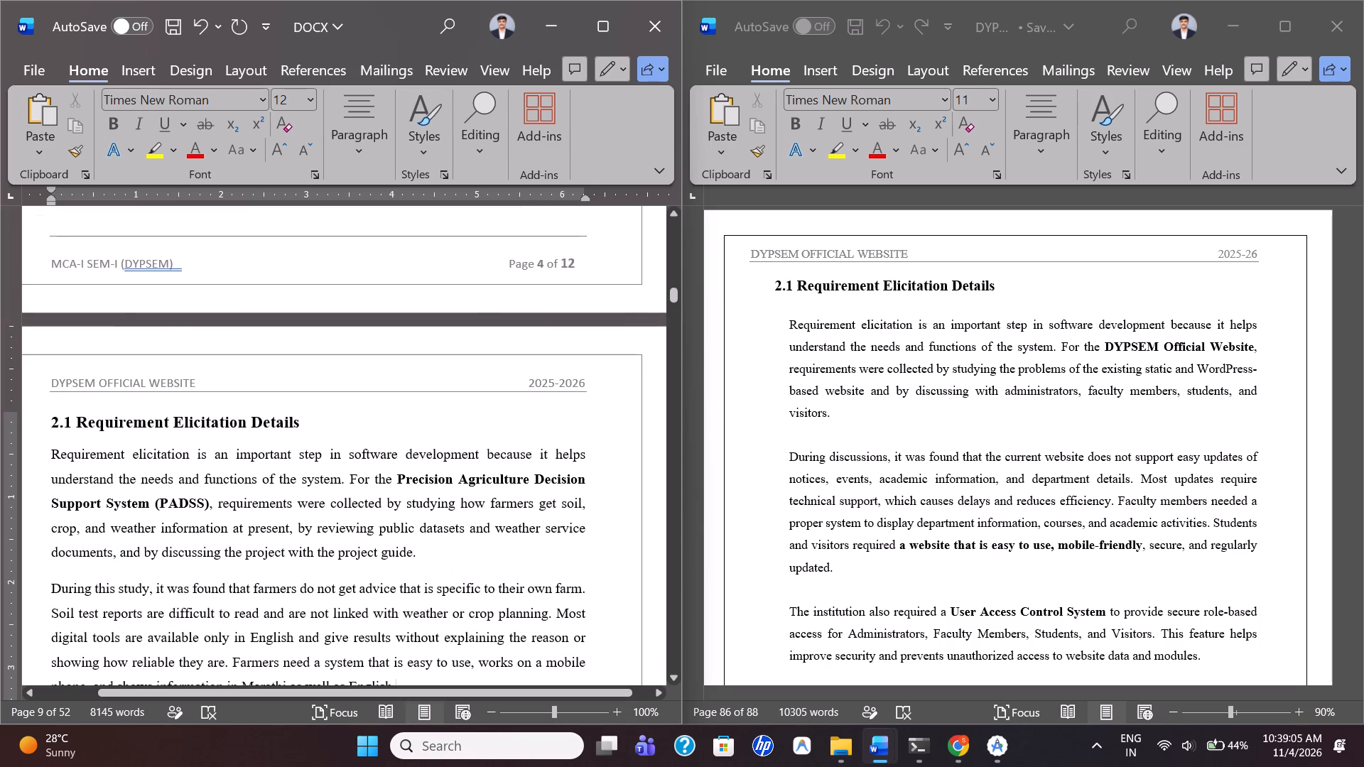
{"action": "left_click", "coordinate": [411, 420]}
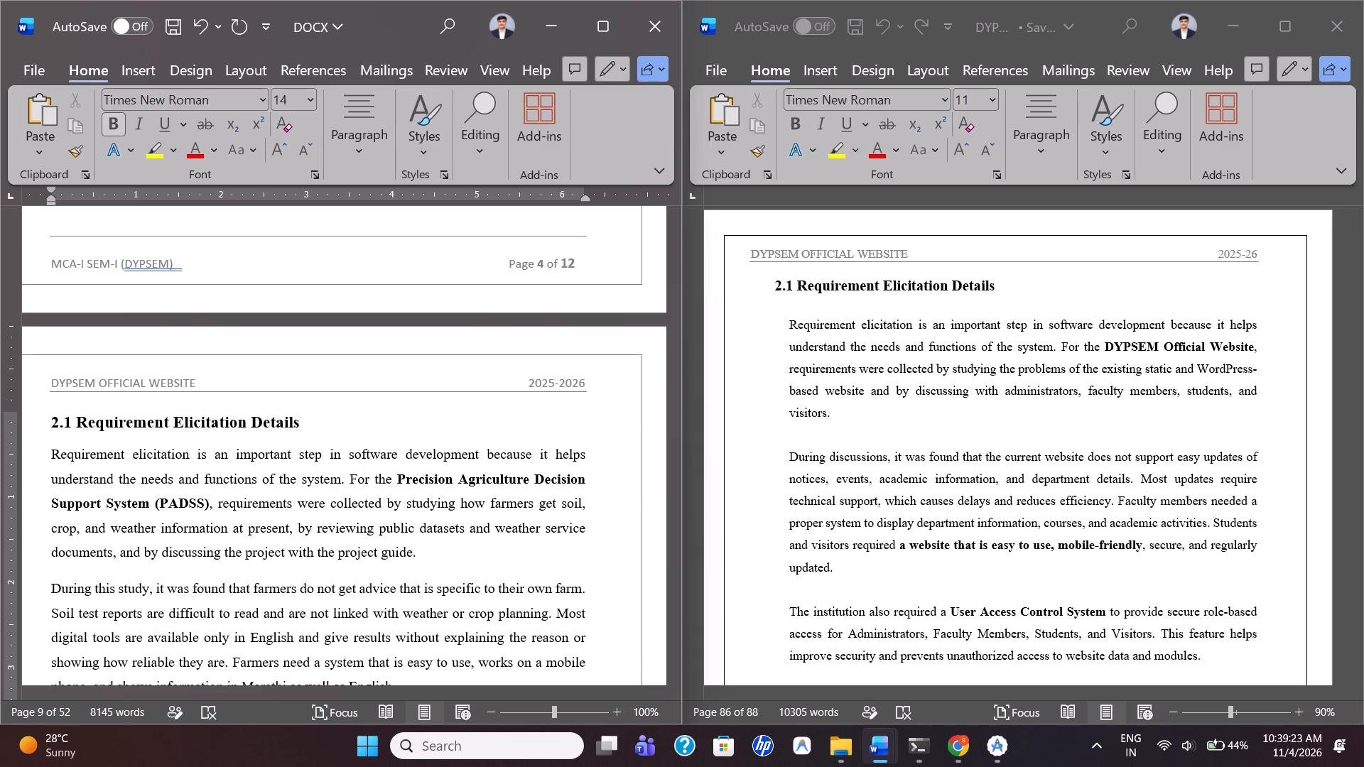
{"action": "scroll", "coordinate": [1108, 531], "scroll_direction": "down", "scroll_amount": 2}
{"action": "scroll", "coordinate": [1102, 529], "scroll_direction": "up", "scroll_amount": 1}
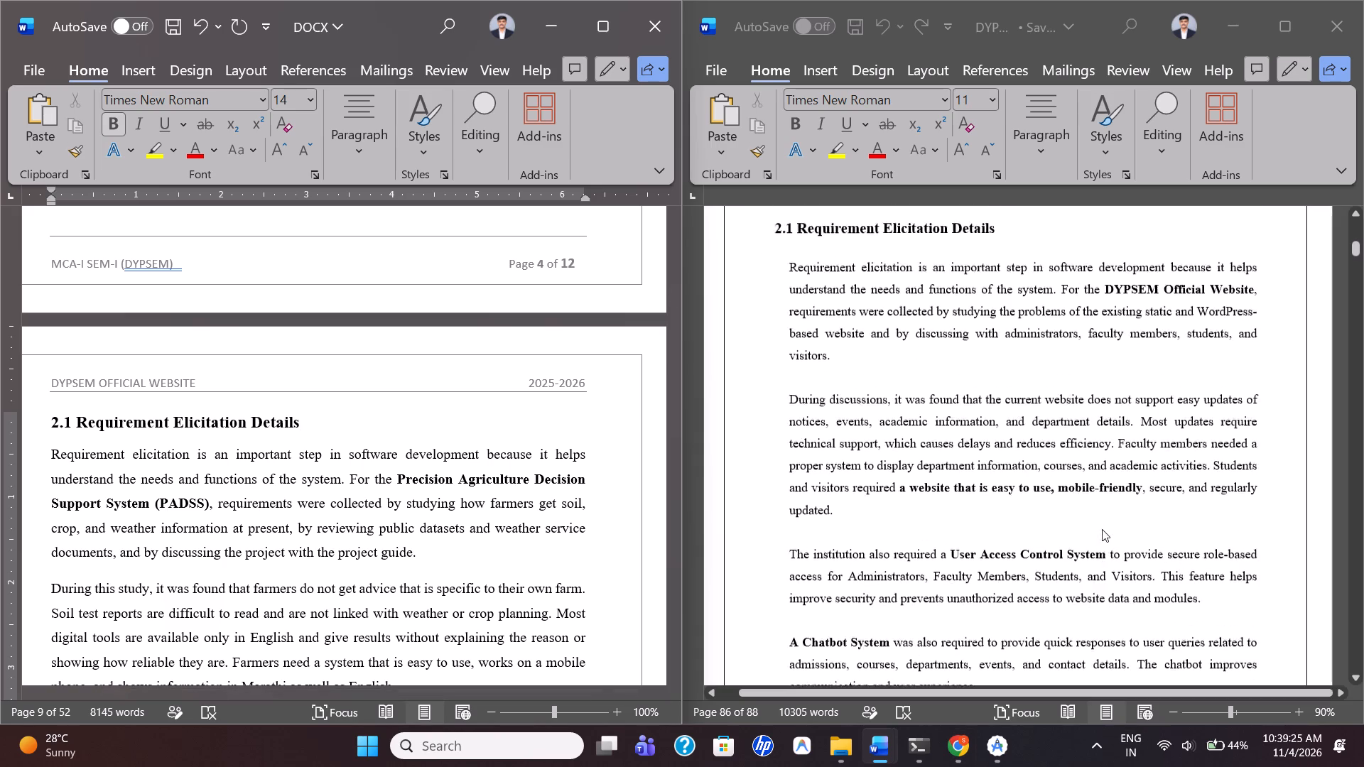
{"action": "scroll", "coordinate": [1102, 529], "scroll_direction": "up", "scroll_amount": 1}
{"action": "scroll", "coordinate": [122, 571], "scroll_direction": "down", "scroll_amount": 5}
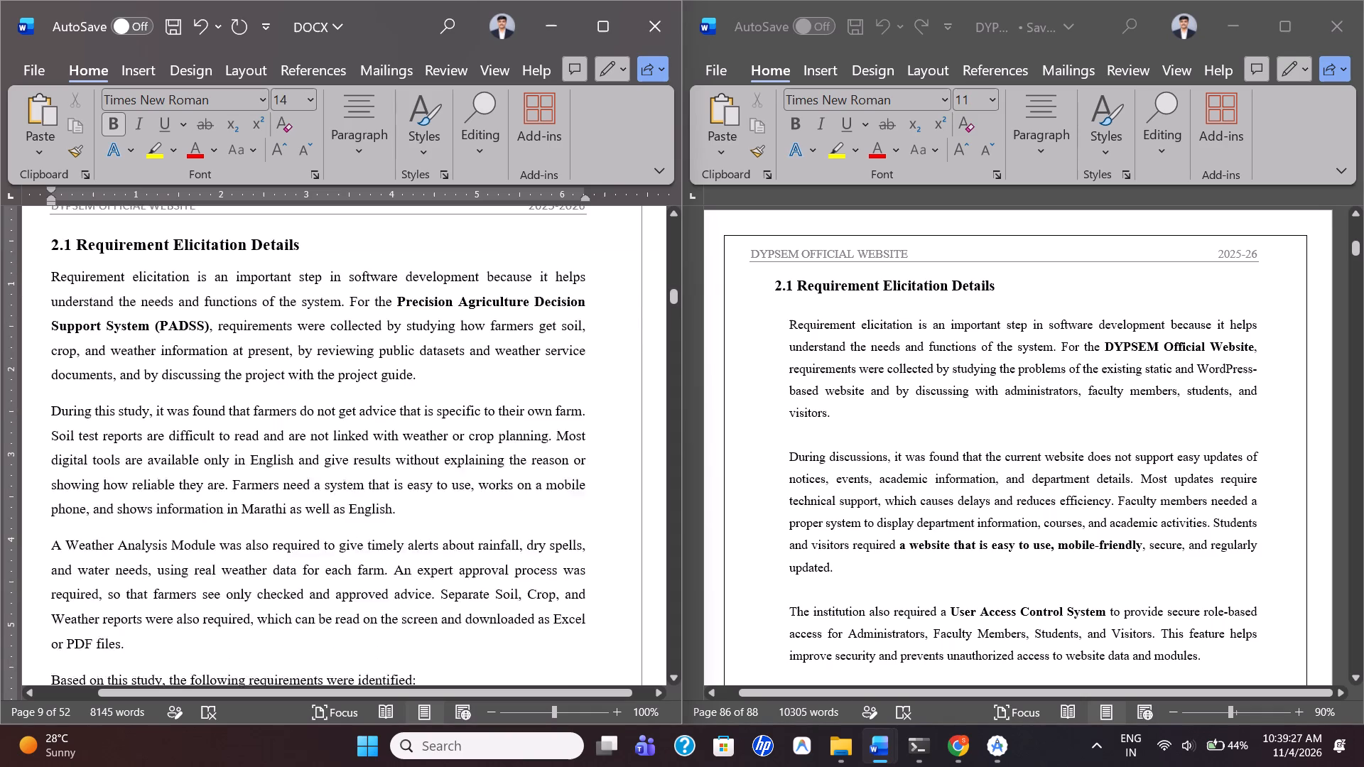
Compare section 2.1 Requirement Elicitation Details in both reports, checking which phrases are bolded, and continue to DOCX section 2.2 Feasibility Study.
{"action": "scroll", "coordinate": [138, 567], "scroll_direction": "up", "scroll_amount": 2}
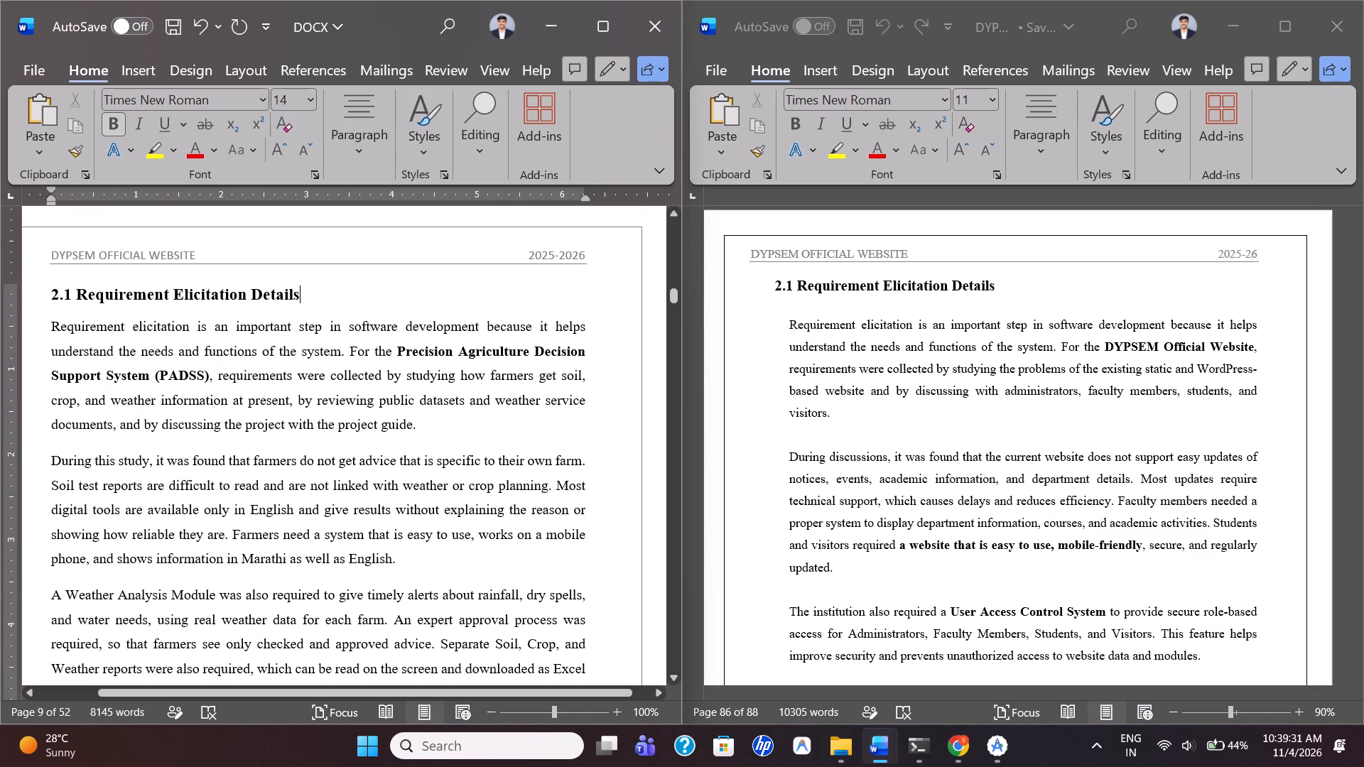
{"action": "scroll", "coordinate": [127, 558], "scroll_direction": "down", "scroll_amount": 4}
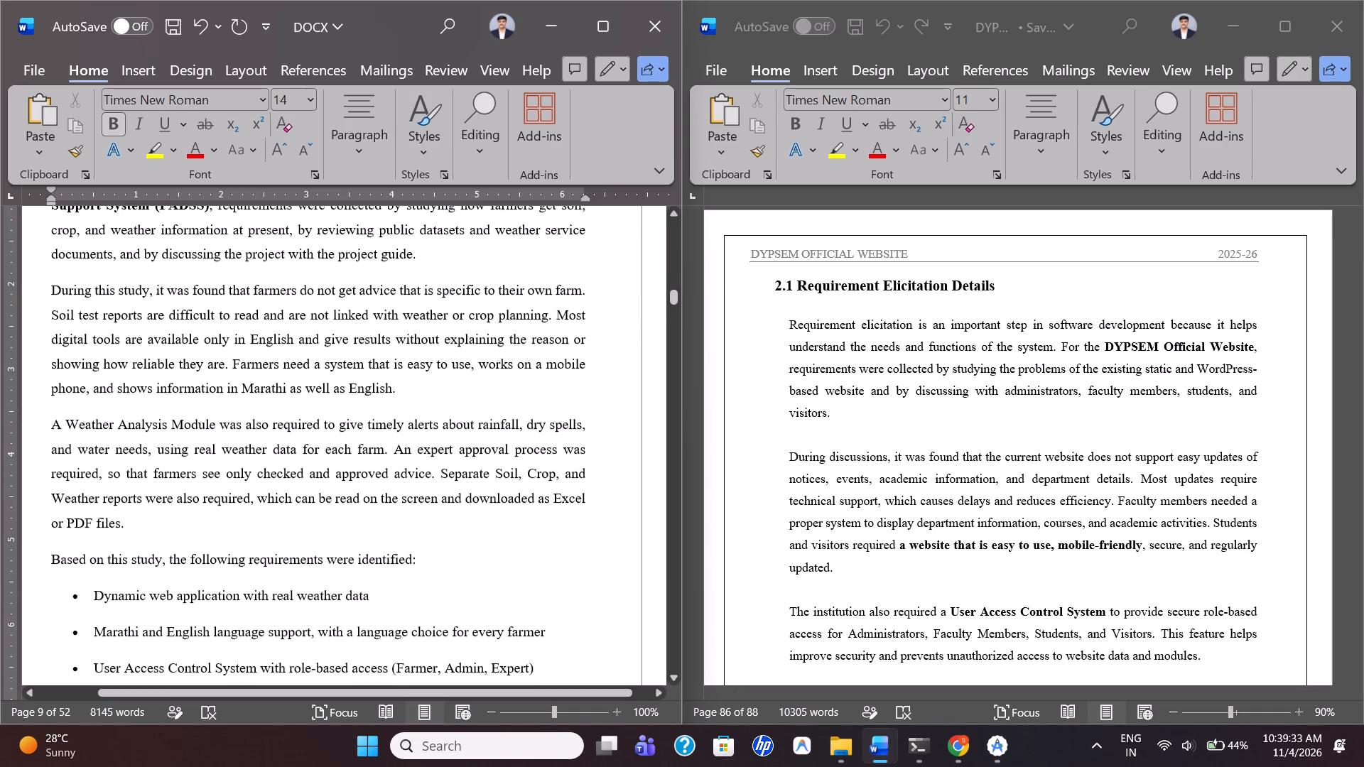
{"action": "left_click", "coordinate": [167, 531]}
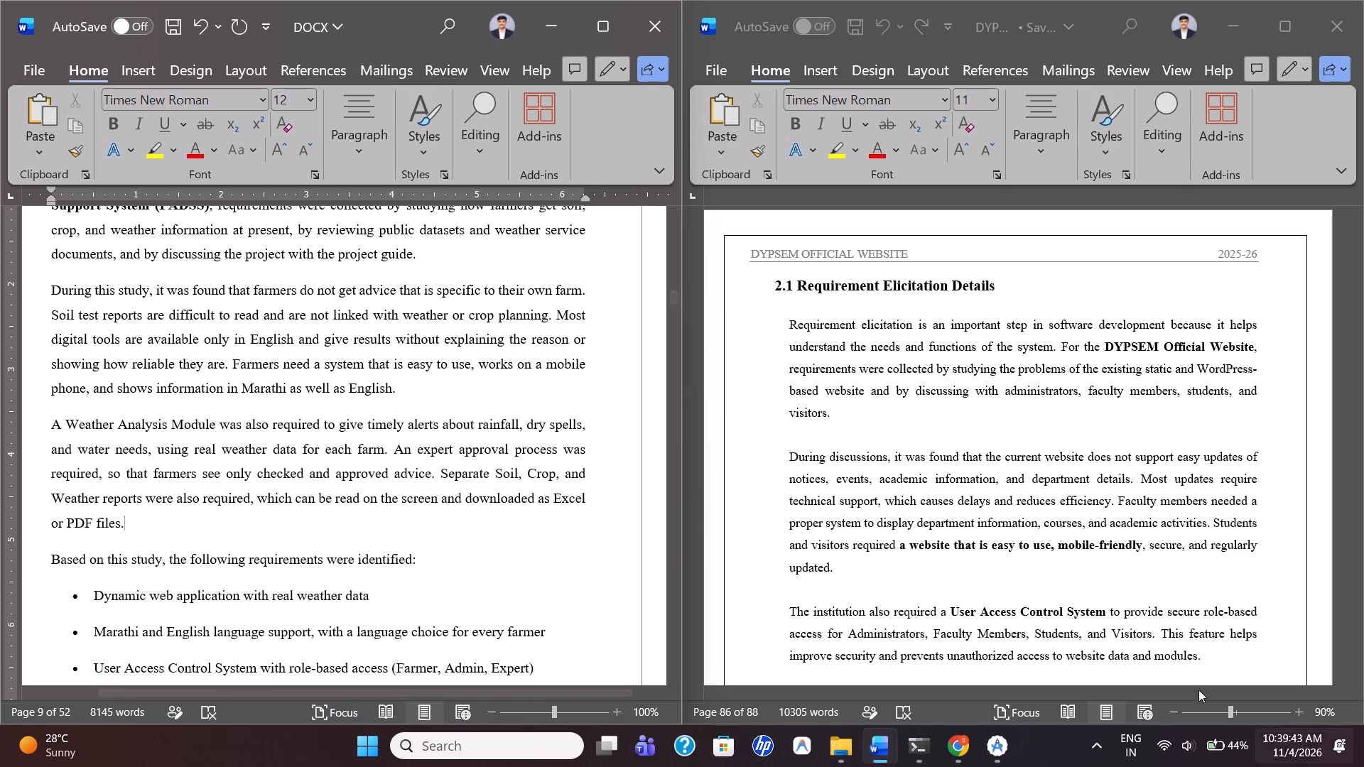
{"action": "scroll", "coordinate": [573, 555], "scroll_direction": "up", "scroll_amount": 3}
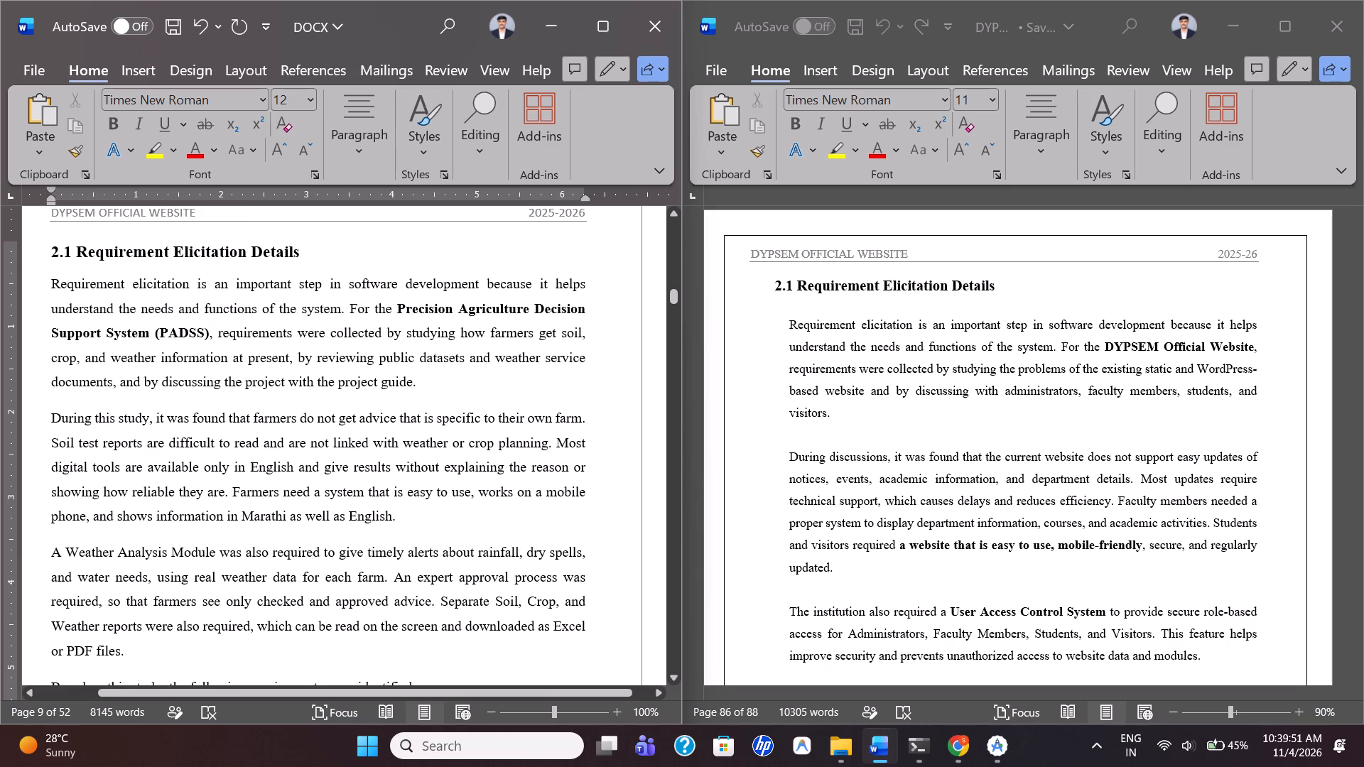
{"action": "scroll", "coordinate": [242, 502], "scroll_direction": "down", "scroll_amount": 1}
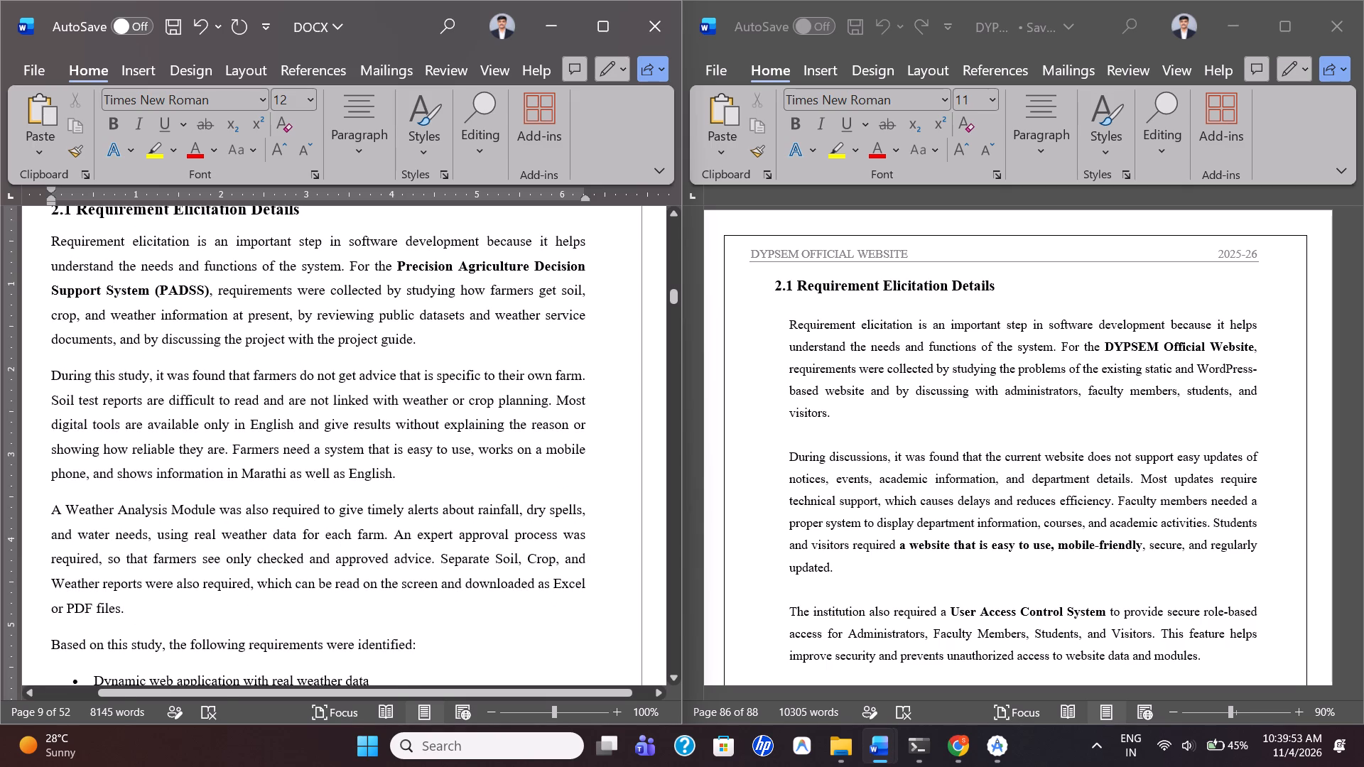
{"action": "scroll", "coordinate": [207, 500], "scroll_direction": "down", "scroll_amount": 4}
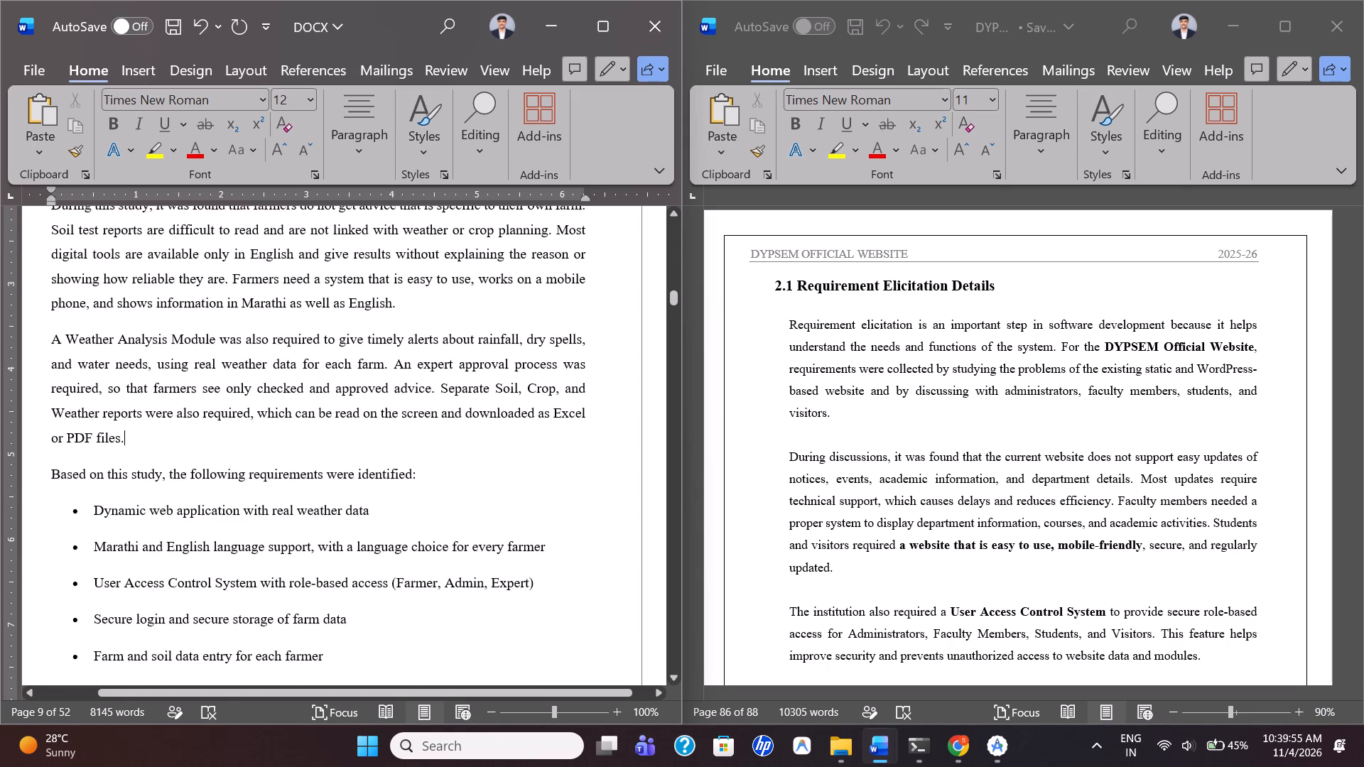
{"action": "scroll", "coordinate": [206, 499], "scroll_direction": "up", "scroll_amount": 2}
{"action": "scroll", "coordinate": [206, 499], "scroll_direction": "down", "scroll_amount": 18}
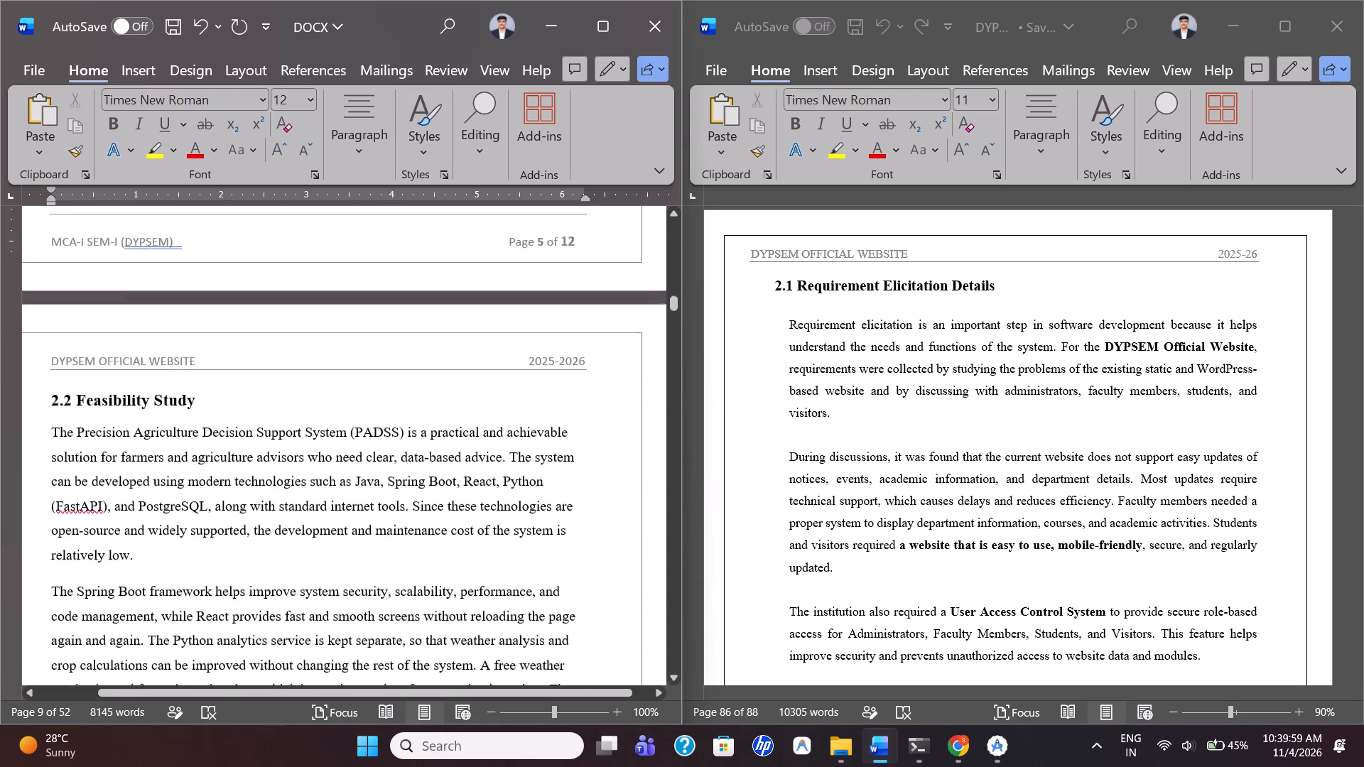
{"action": "scroll", "coordinate": [899, 403], "scroll_direction": "down", "scroll_amount": 12}
{"action": "scroll", "coordinate": [899, 403], "scroll_direction": "up", "scroll_amount": 5}
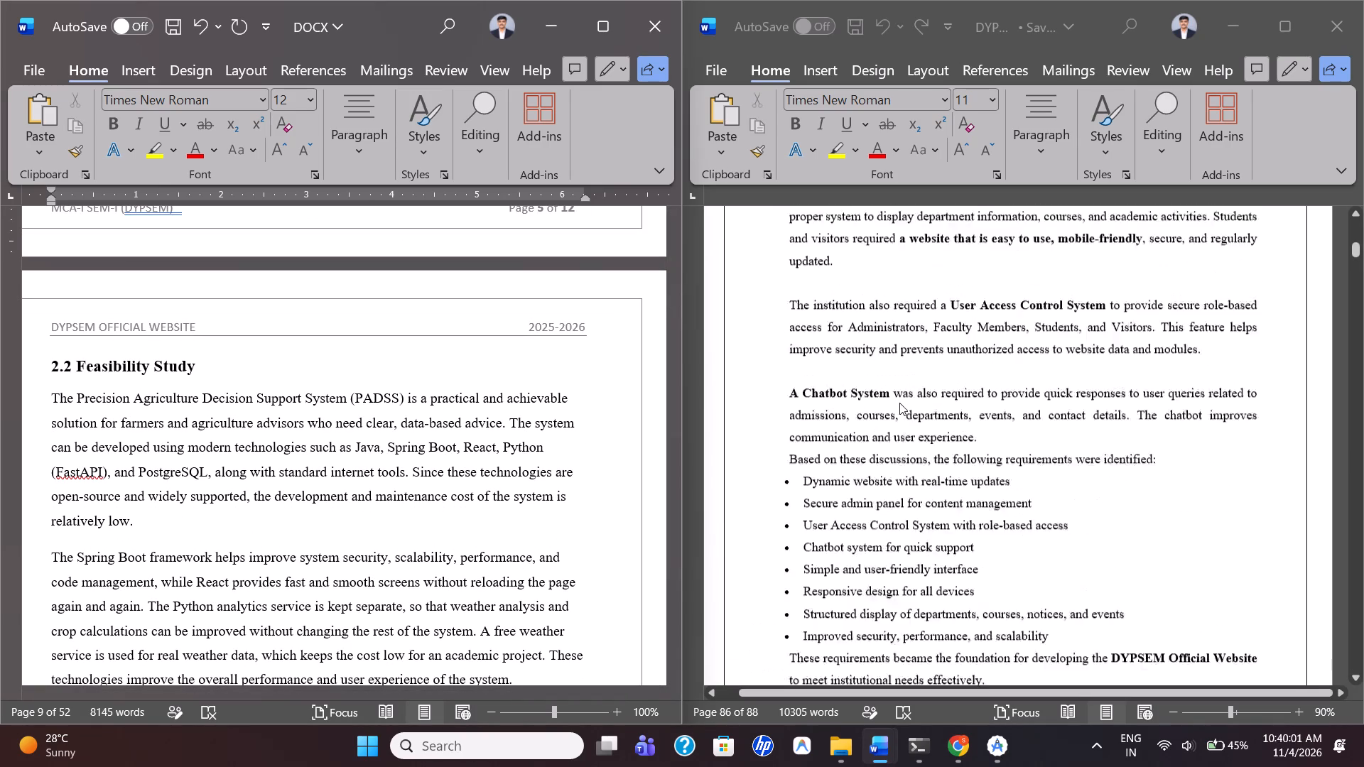
{"action": "scroll", "coordinate": [899, 403], "scroll_direction": "up", "scroll_amount": 9}
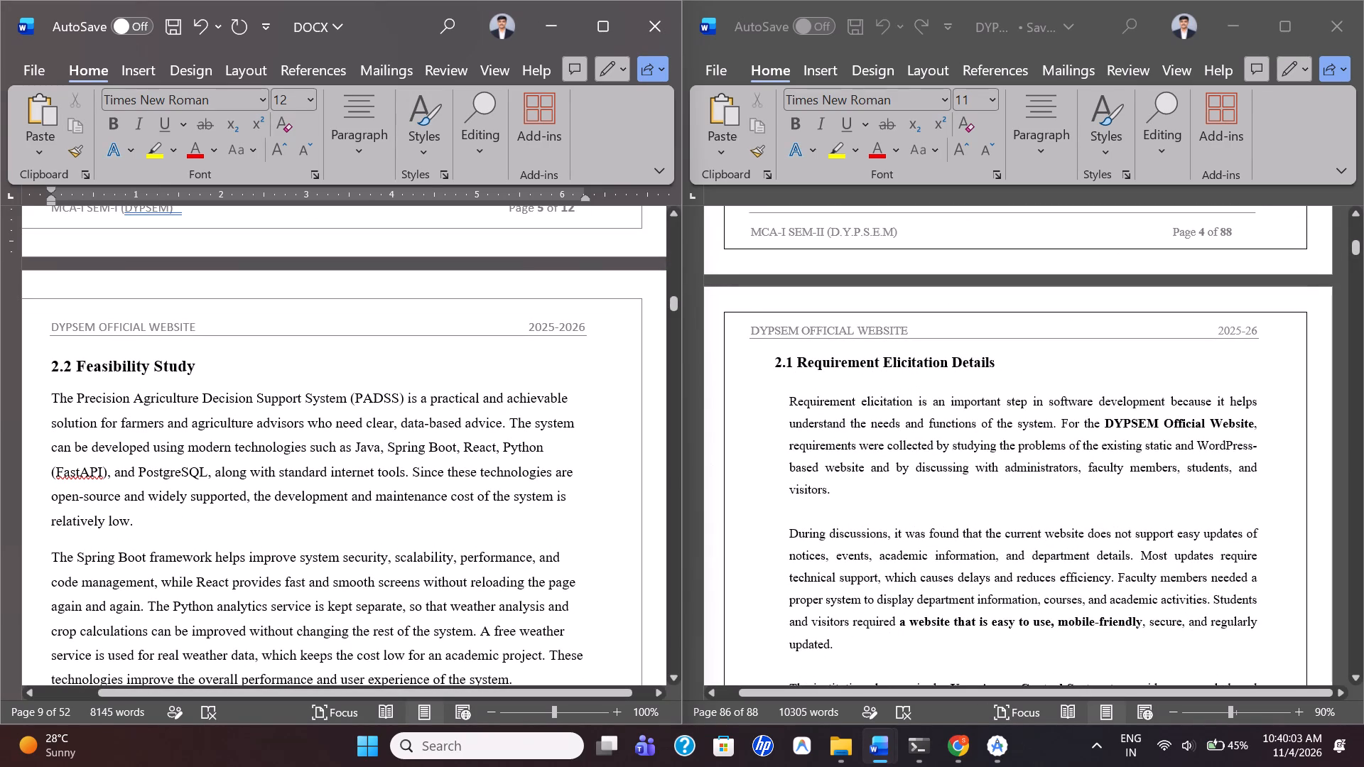
{"action": "scroll", "coordinate": [1034, 464], "scroll_direction": "down", "scroll_amount": 2}
{"action": "scroll", "coordinate": [976, 454], "scroll_direction": "down", "scroll_amount": 3}
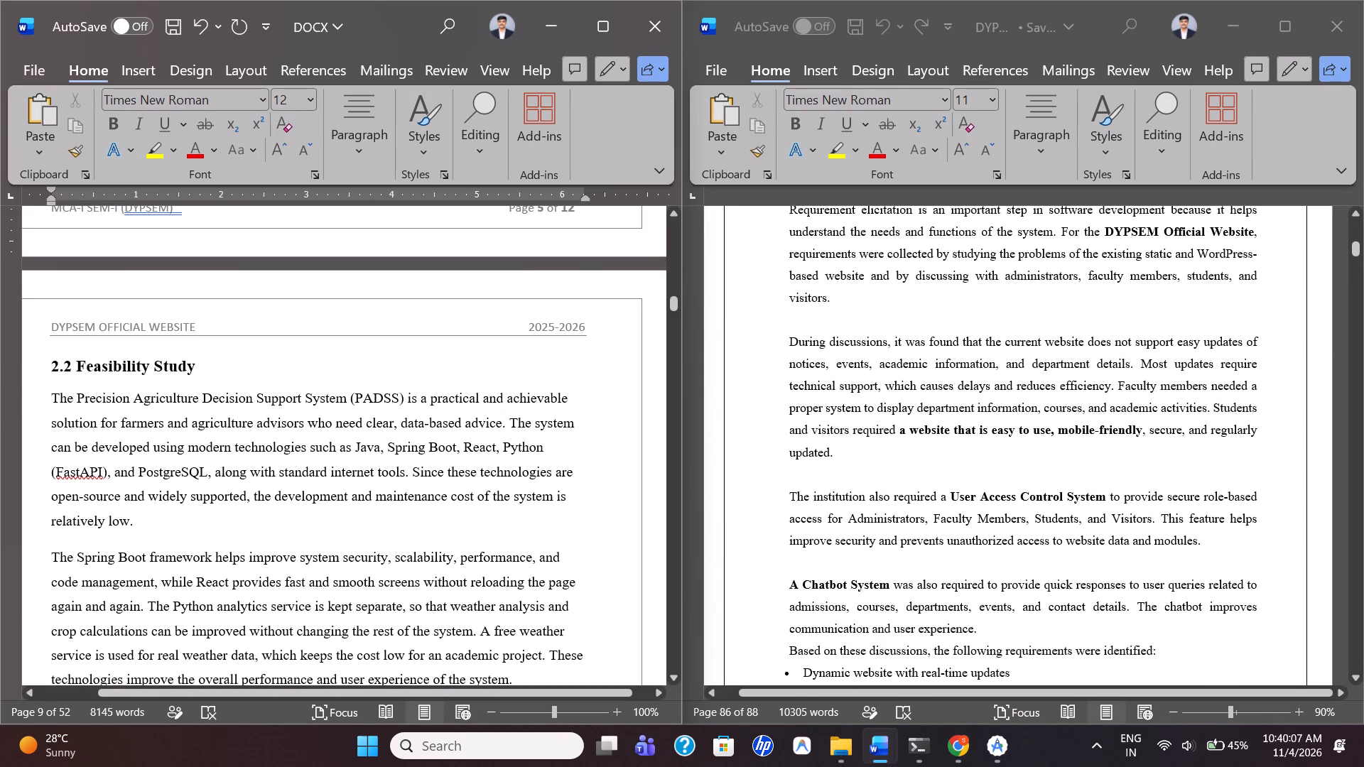
Bold "Precision Agriculture Decision Support System (PADSS)" in the first sentence of DOCX section 2.2 Feasibility Study.
{"action": "left_click_drag", "start_coordinate": [79, 389], "coordinate": [404, 398]}
{"action": "key", "text": "ctrl+b"}
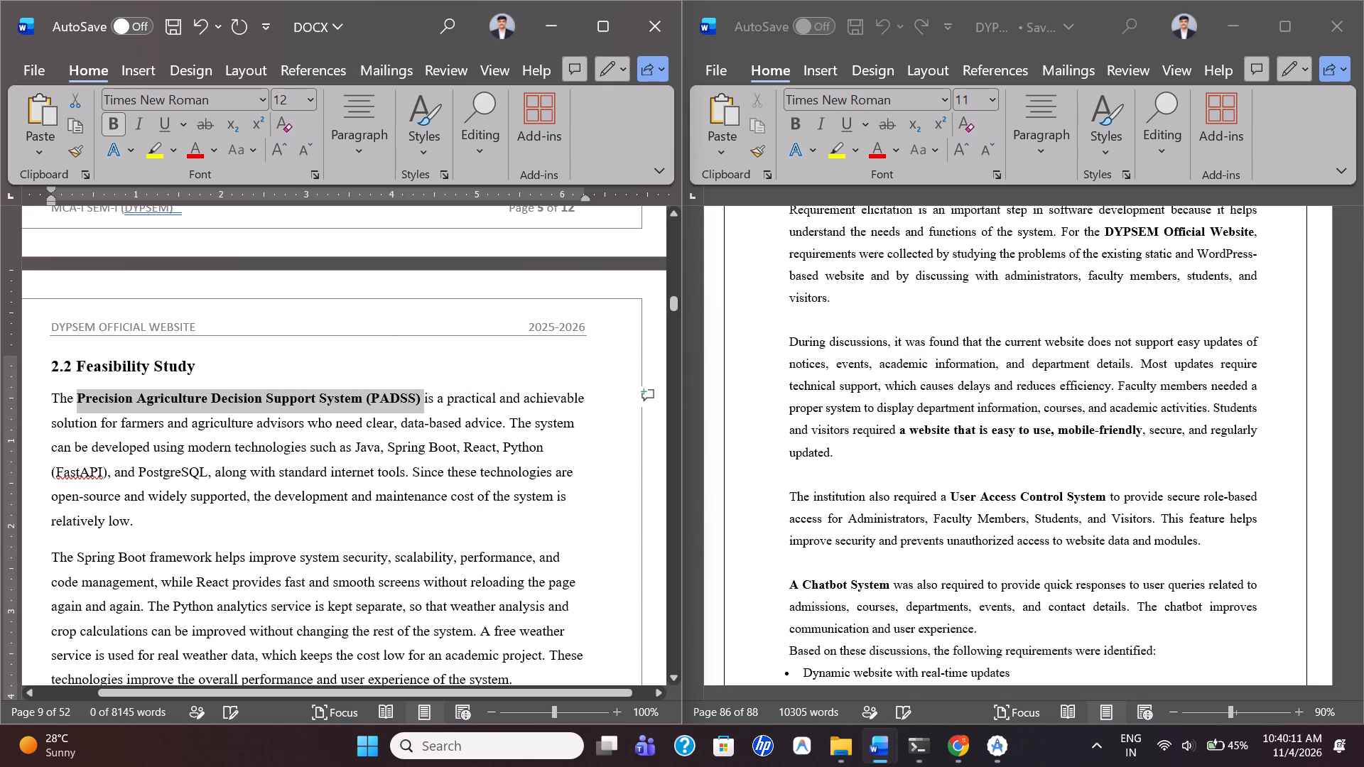
{"action": "left_click", "coordinate": [301, 436]}
{"action": "left_click", "coordinate": [351, 405]}
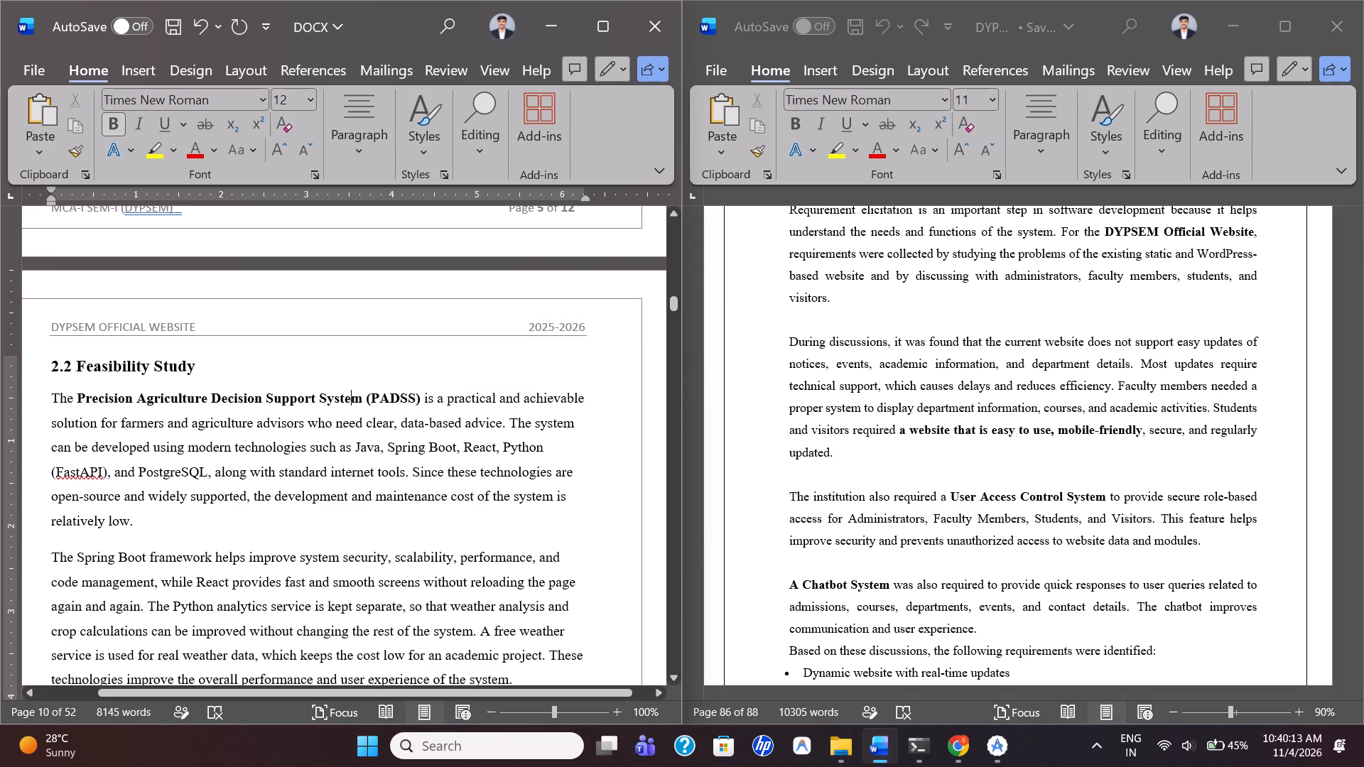
{"action": "left_click", "coordinate": [420, 393]}
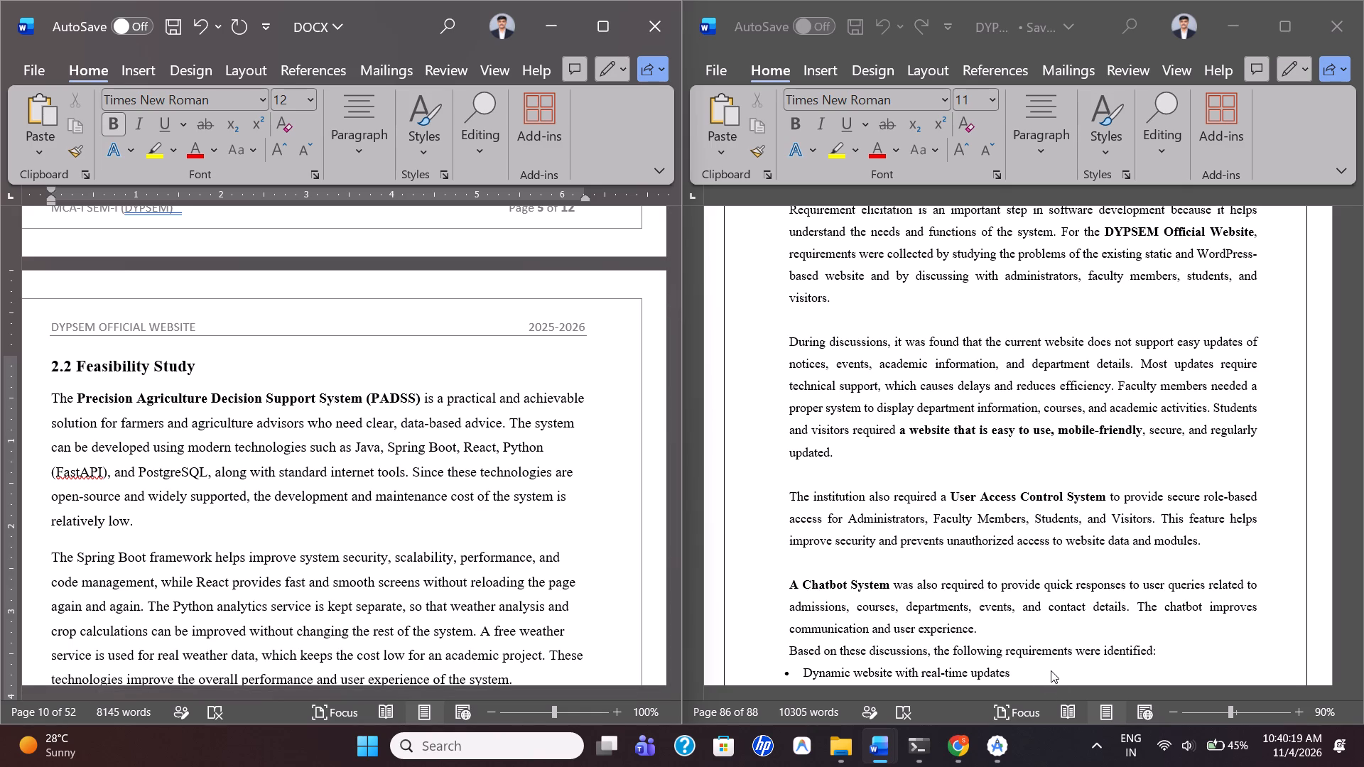
Review DOCX sections 2.2 Feasibility Study and 2.2.1 Technical Feasibility against the DYPSEM report's sections 2.1 and 2.2 for wording and bolded phrases.
{"action": "scroll", "coordinate": [892, 523], "scroll_direction": "up", "scroll_amount": 5}
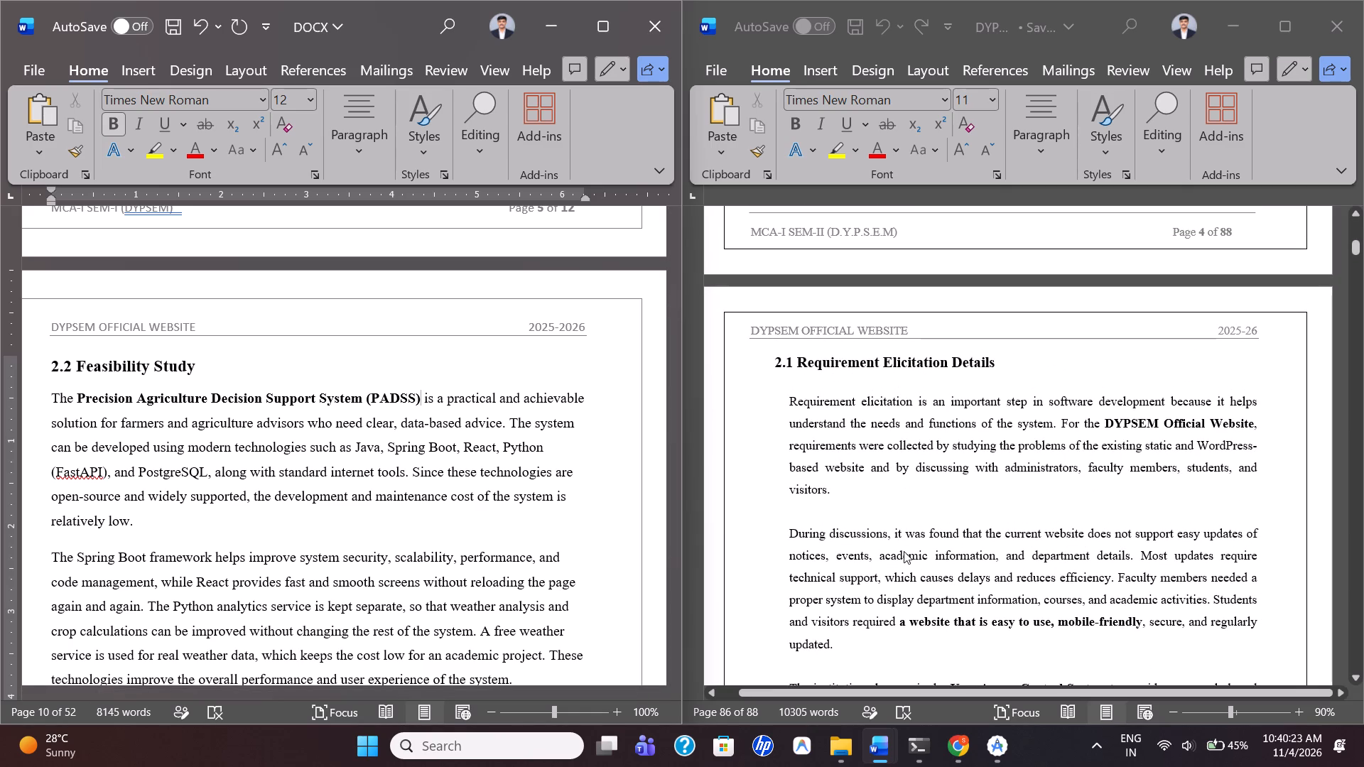
{"action": "scroll", "coordinate": [832, 660], "scroll_direction": "down", "scroll_amount": 3}
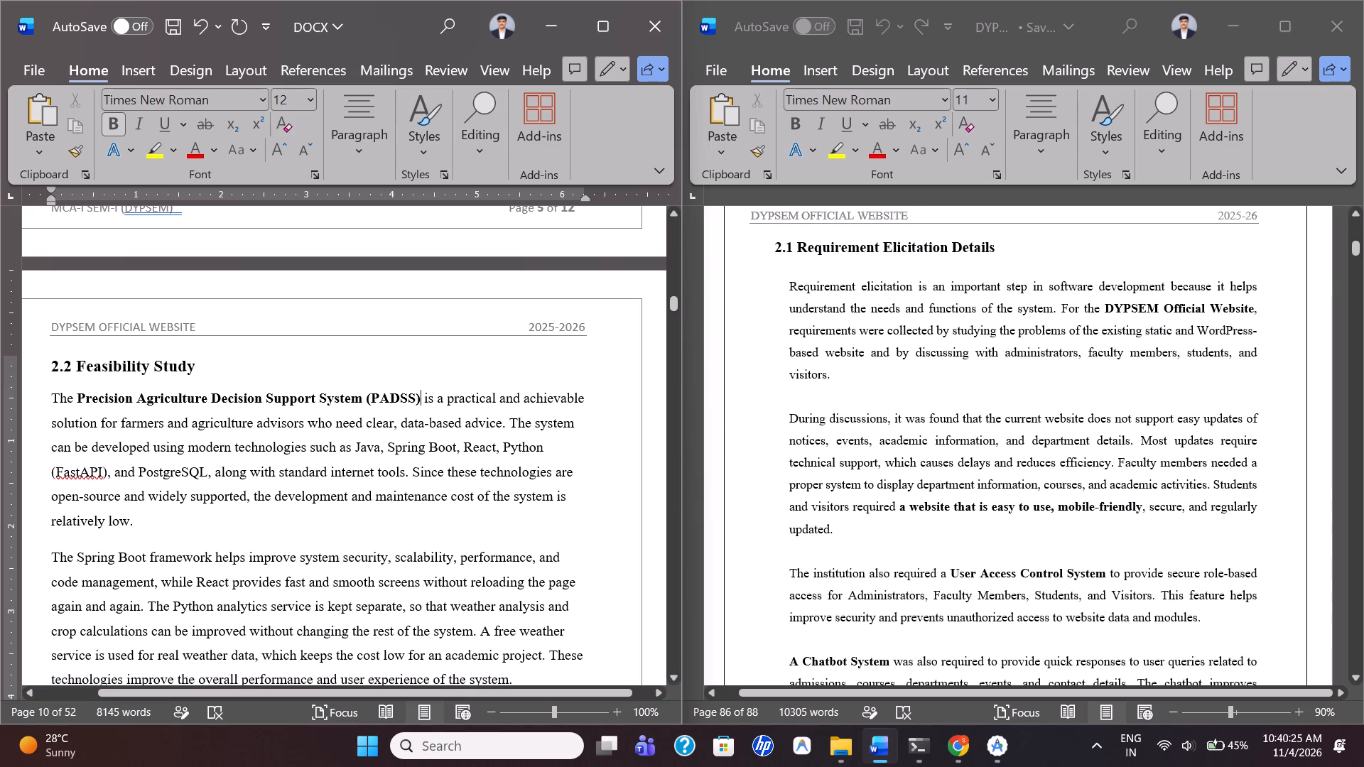
{"action": "scroll", "coordinate": [180, 452], "scroll_direction": "down", "scroll_amount": 2}
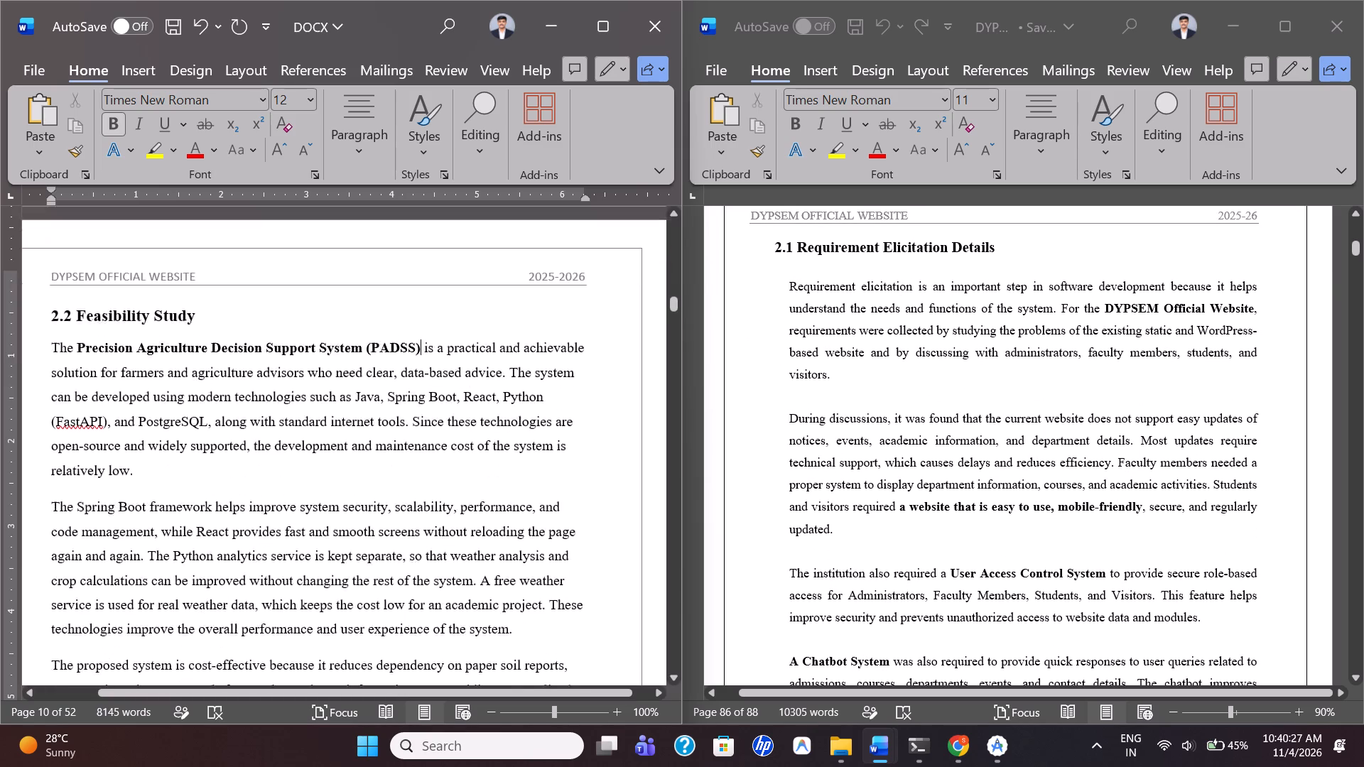
{"action": "scroll", "coordinate": [342, 364], "scroll_direction": "down", "scroll_amount": 2}
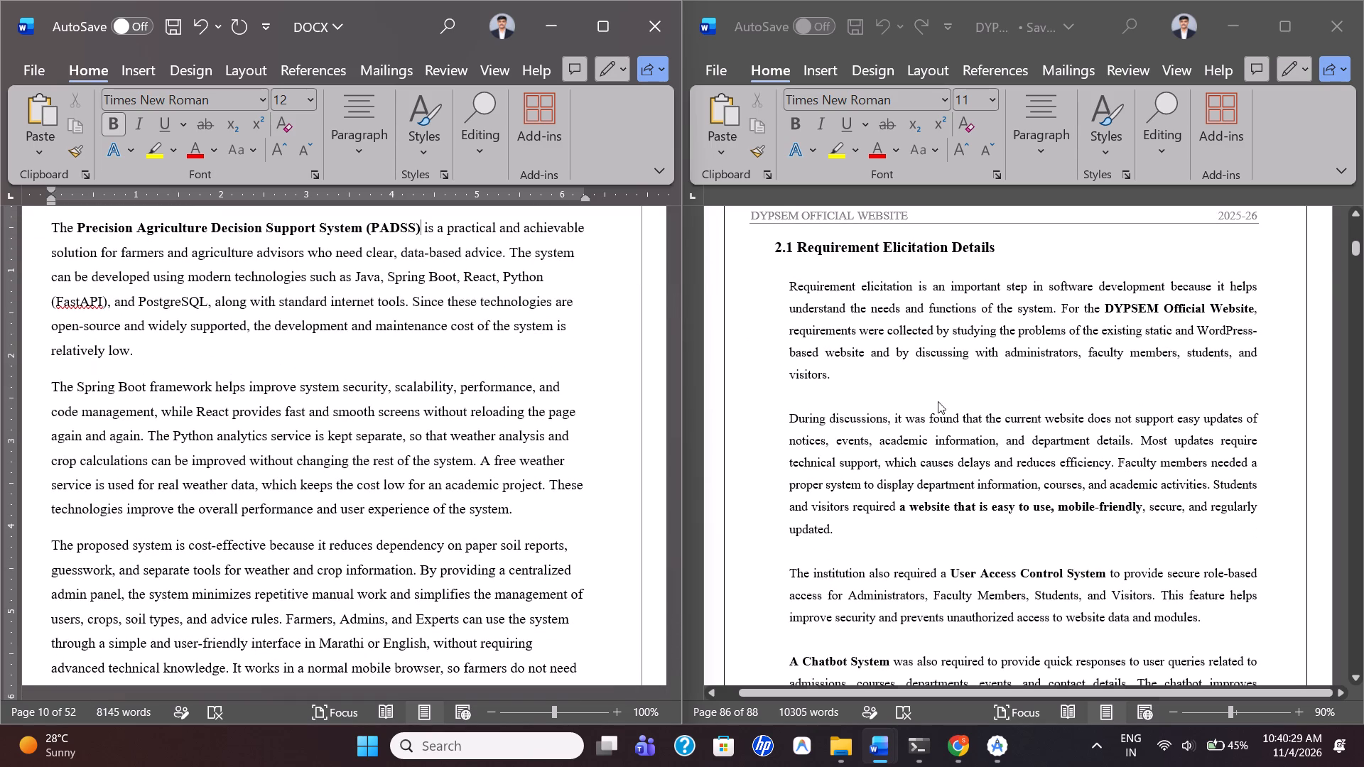
{"action": "scroll", "coordinate": [617, 432], "scroll_direction": "down", "scroll_amount": 2}
{"action": "scroll", "coordinate": [422, 456], "scroll_direction": "down", "scroll_amount": 1}
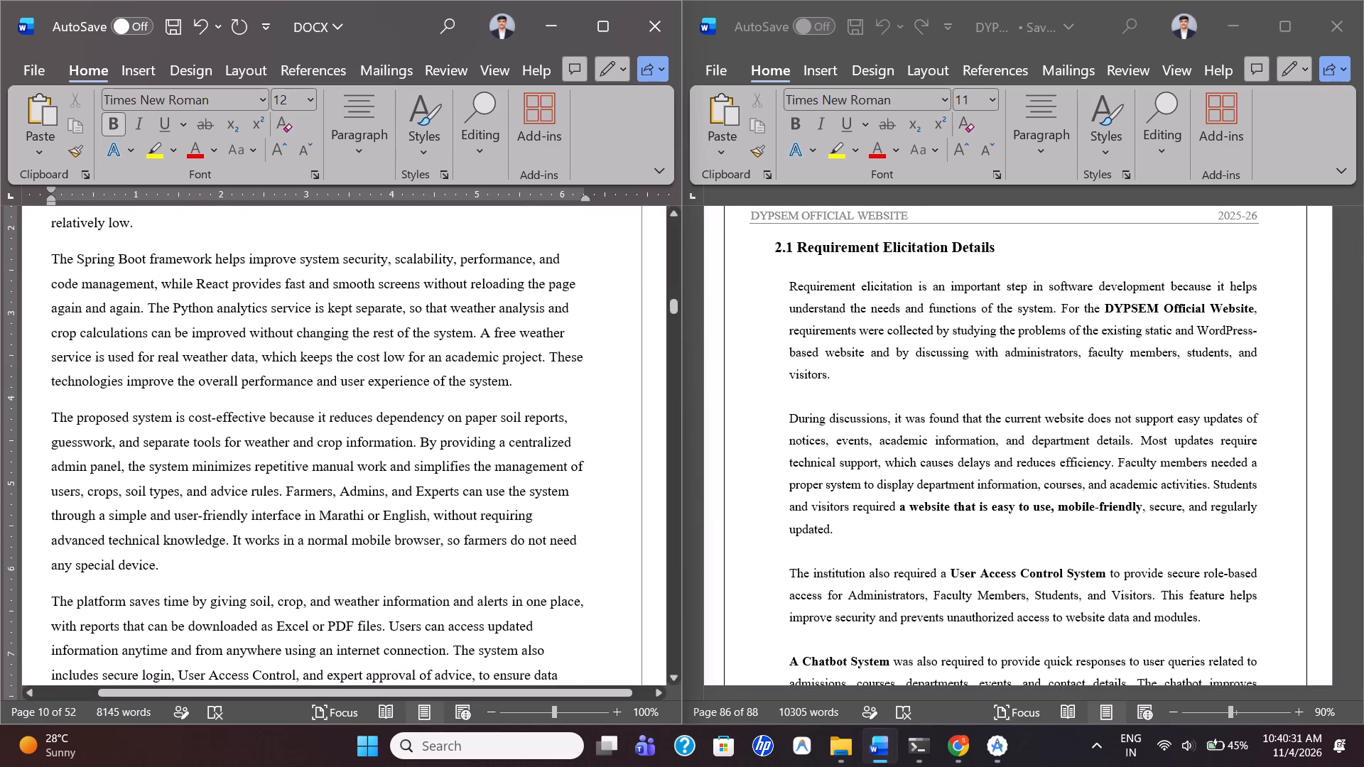
{"action": "scroll", "coordinate": [422, 456], "scroll_direction": "down", "scroll_amount": 8}
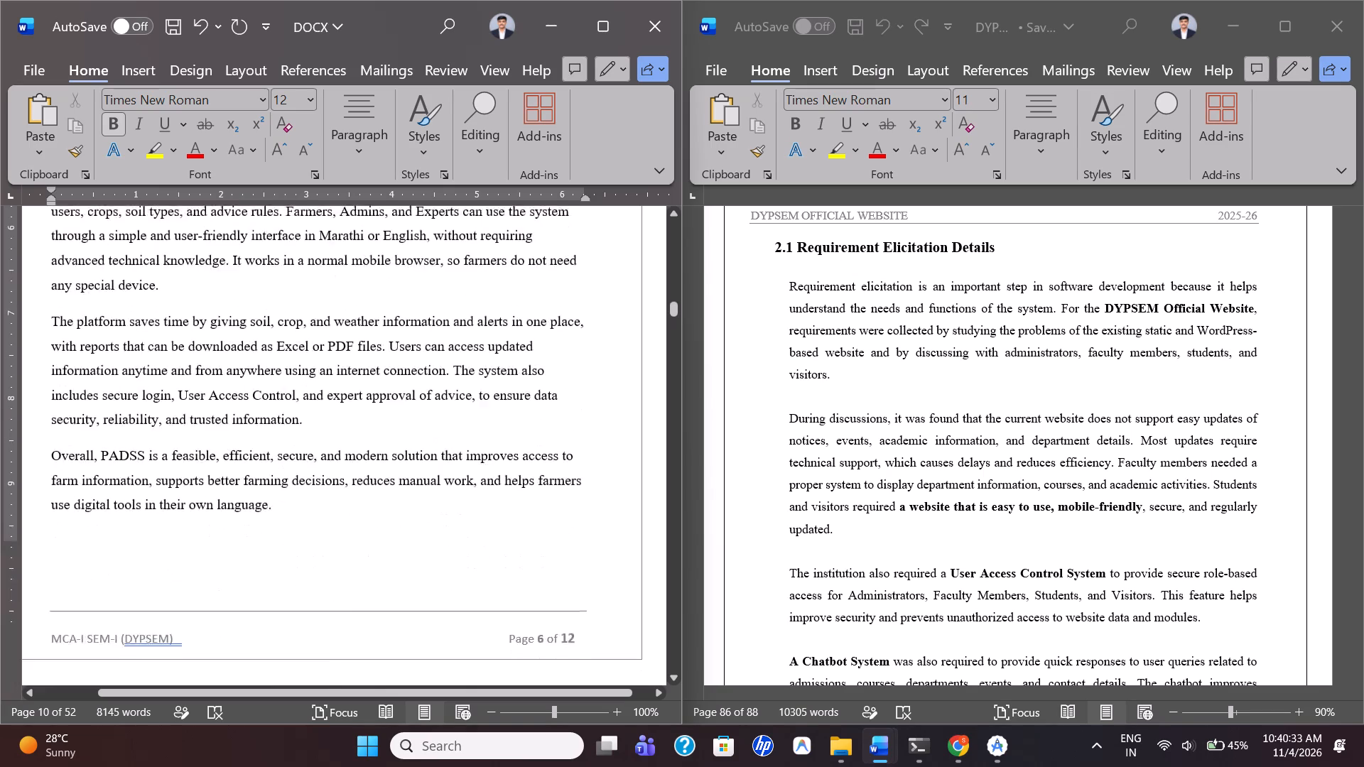
{"action": "scroll", "coordinate": [422, 456], "scroll_direction": "down", "scroll_amount": 7}
{"action": "scroll", "coordinate": [824, 472], "scroll_direction": "down", "scroll_amount": 1}
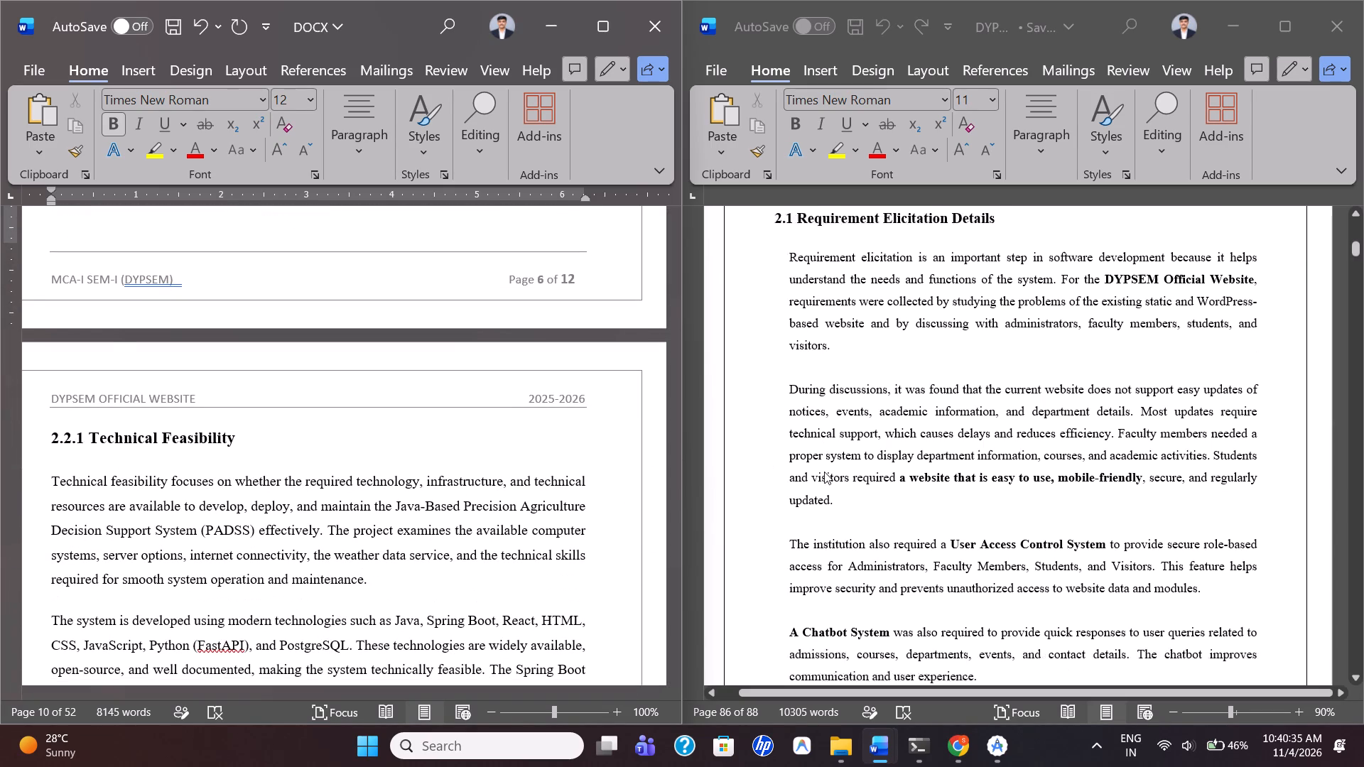
{"action": "scroll", "coordinate": [824, 472], "scroll_direction": "up", "scroll_amount": 3}
{"action": "scroll", "coordinate": [821, 468], "scroll_direction": "down", "scroll_amount": 14}
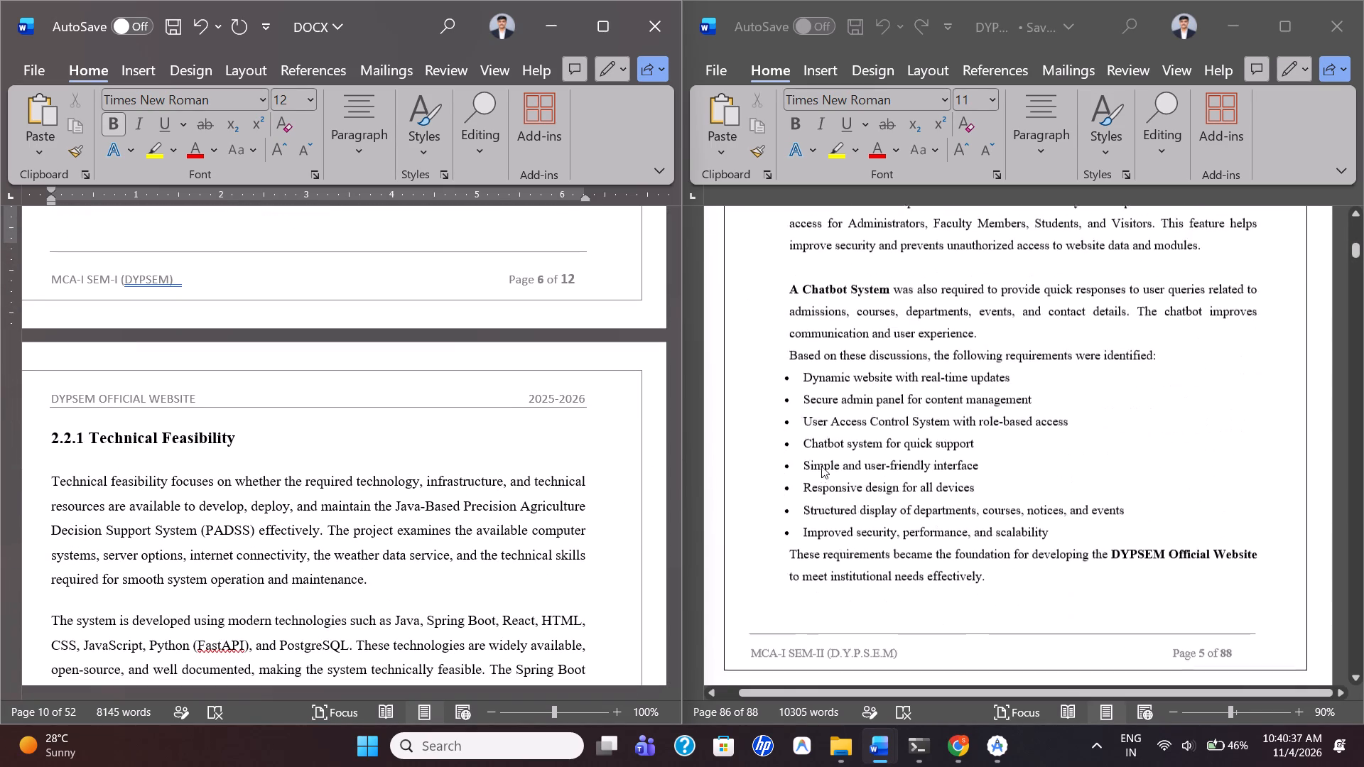
{"action": "scroll", "coordinate": [821, 466], "scroll_direction": "down", "scroll_amount": 9}
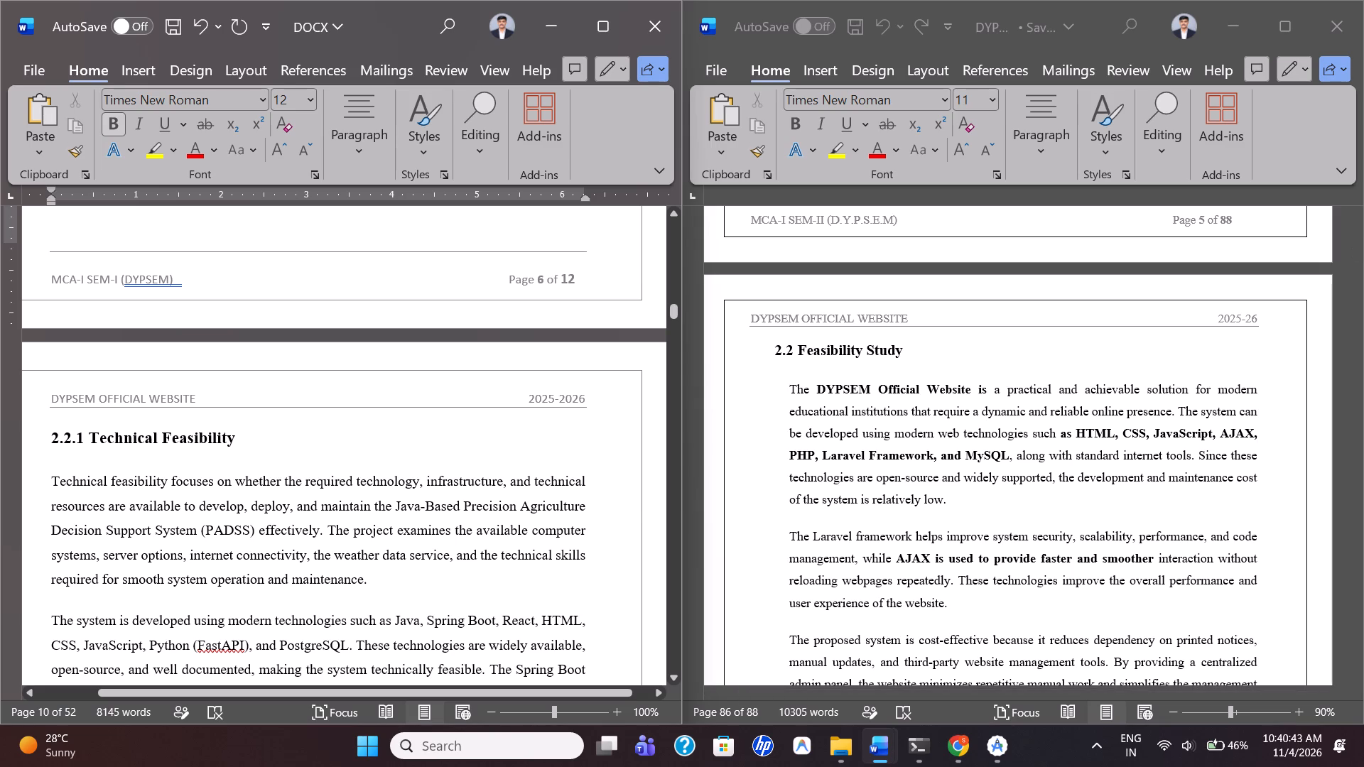
Delete "Java-Based" before "Precision Agriculture" in the first paragraph of DOCX section 2.2.1 Technical Feasibility.
{"action": "left_click_drag", "start_coordinate": [395, 507], "coordinate": [459, 510]}
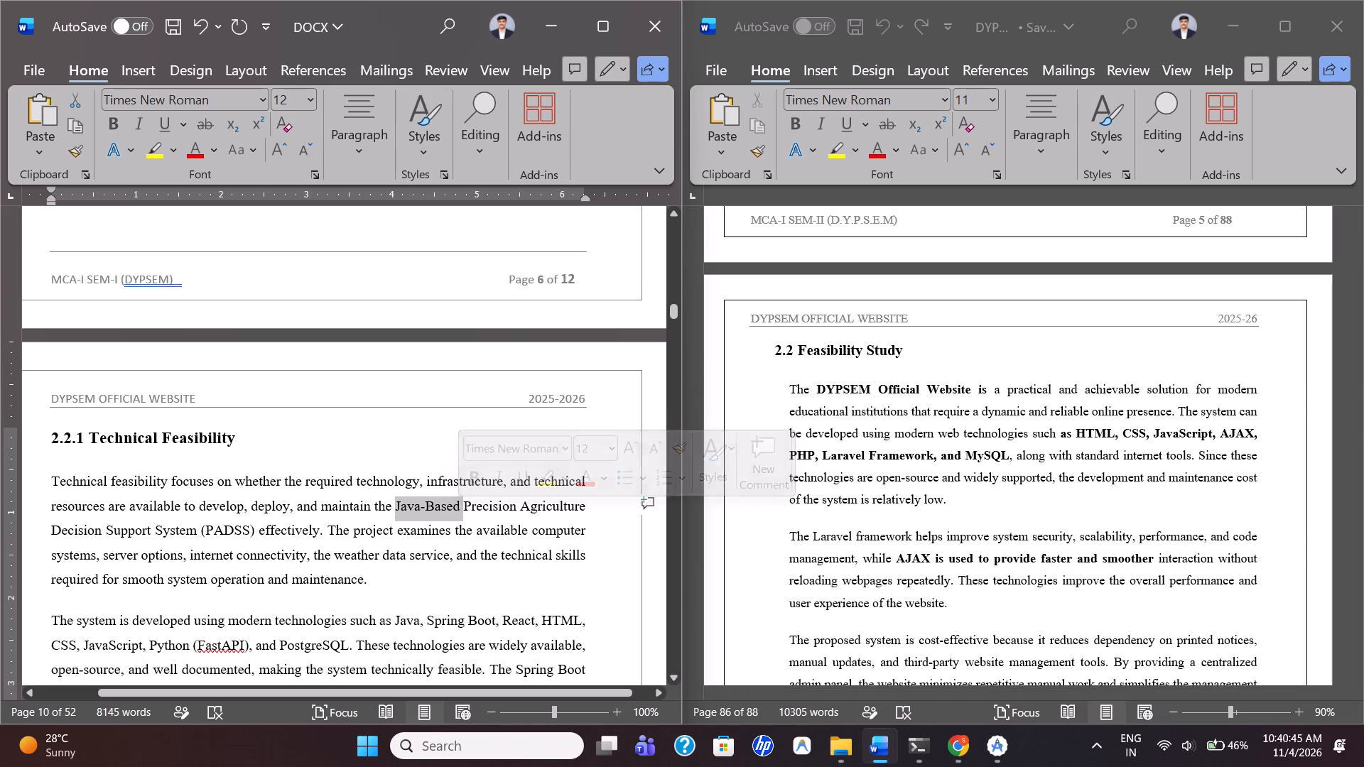
{"action": "key", "text": "BackSpace"}
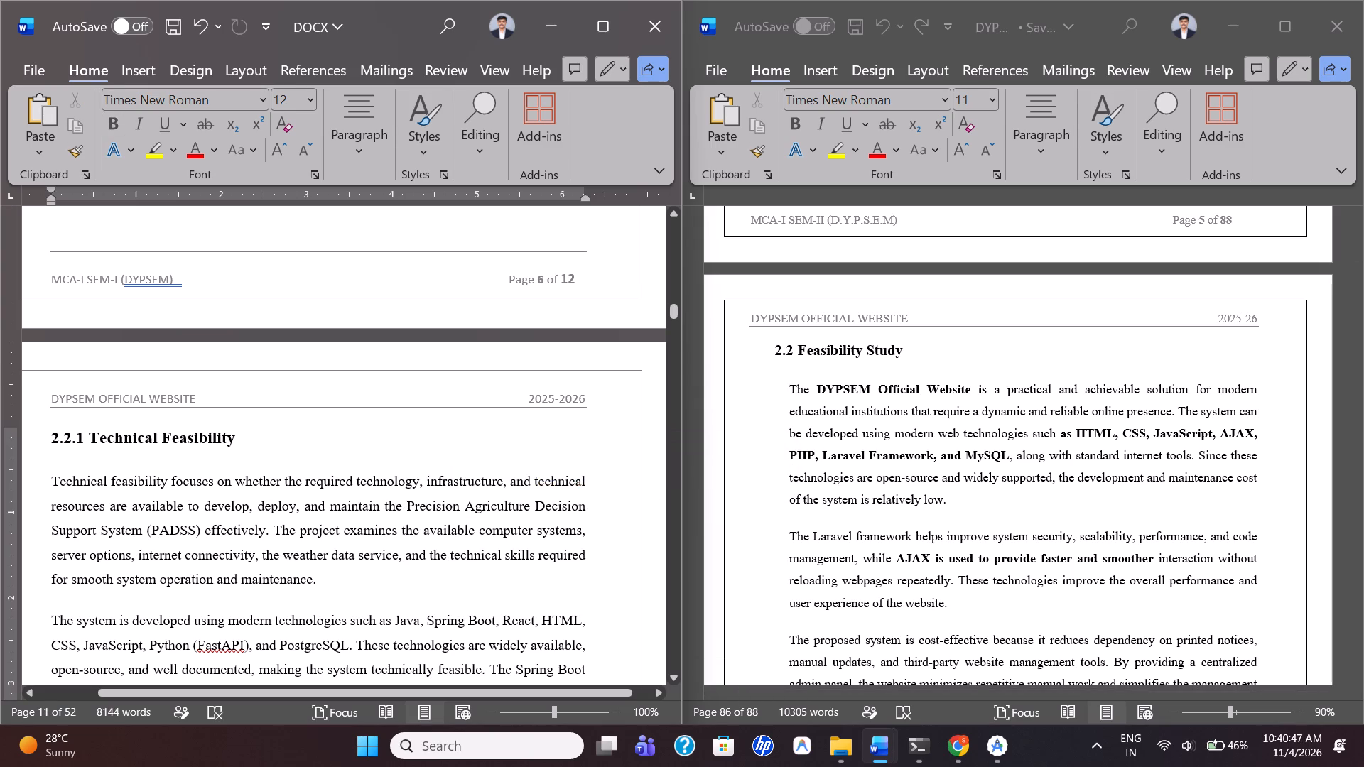
Bold "Precision Agriculture Decision Support System (PADSS)" in the first paragraph of DOCX section 2.2.1 Technical Feasibility.
{"action": "left_click_drag", "start_coordinate": [408, 508], "coordinate": [202, 536]}
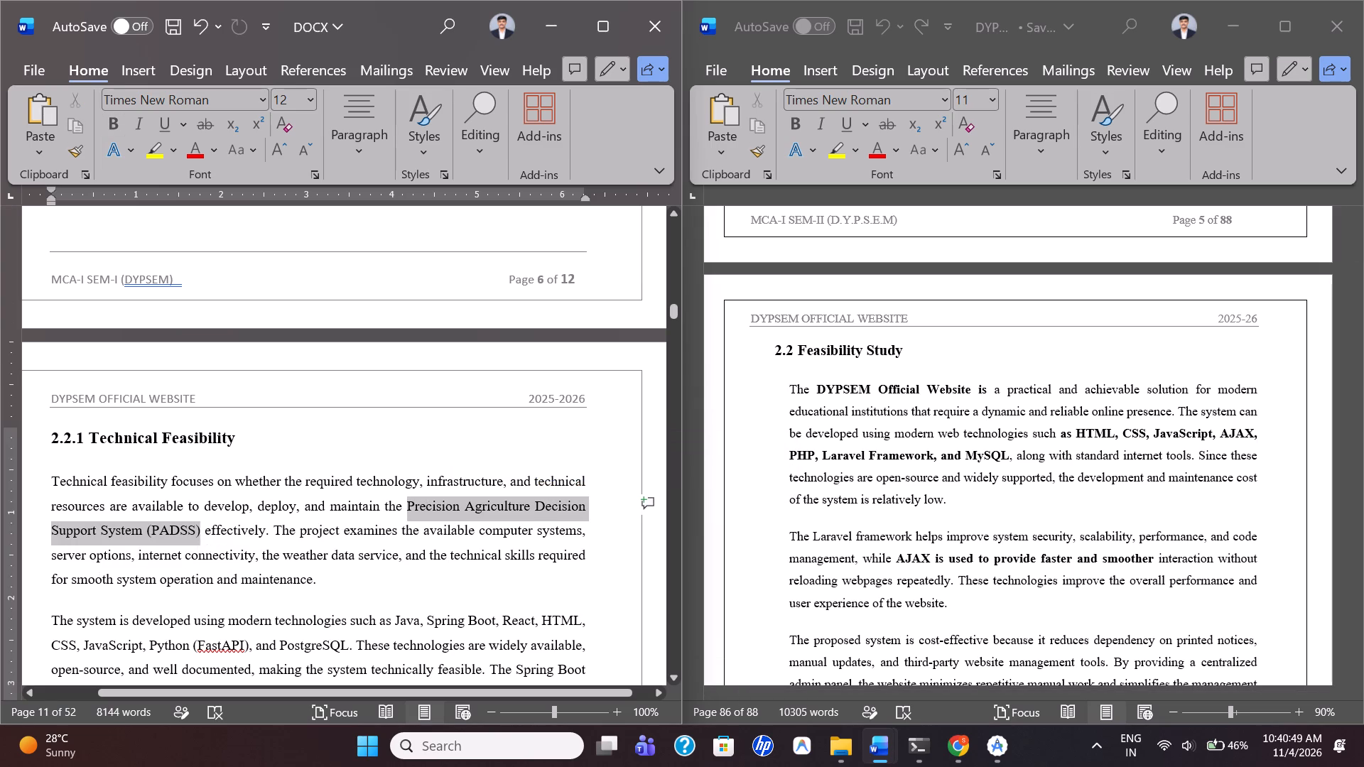
{"action": "left_click_drag", "start_coordinate": [202, 536], "coordinate": [201, 534]}
{"action": "key", "text": "ctrl+b"}
Look over the rest of DOCX section 2.2.1 and the opening of section 2.2.2 Economic Feasibility.
{"action": "scroll", "coordinate": [201, 535], "scroll_direction": "down", "scroll_amount": 5}
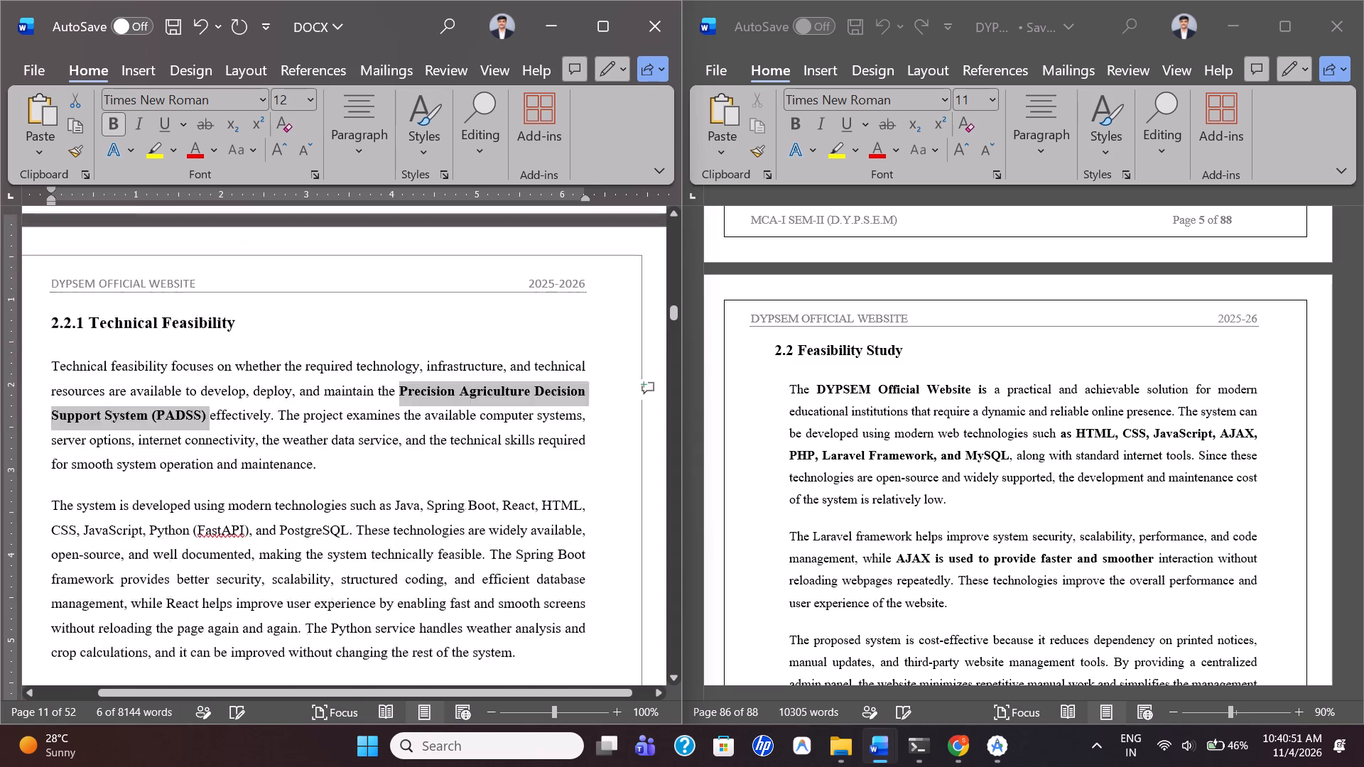
{"action": "scroll", "coordinate": [201, 538], "scroll_direction": "down", "scroll_amount": 19}
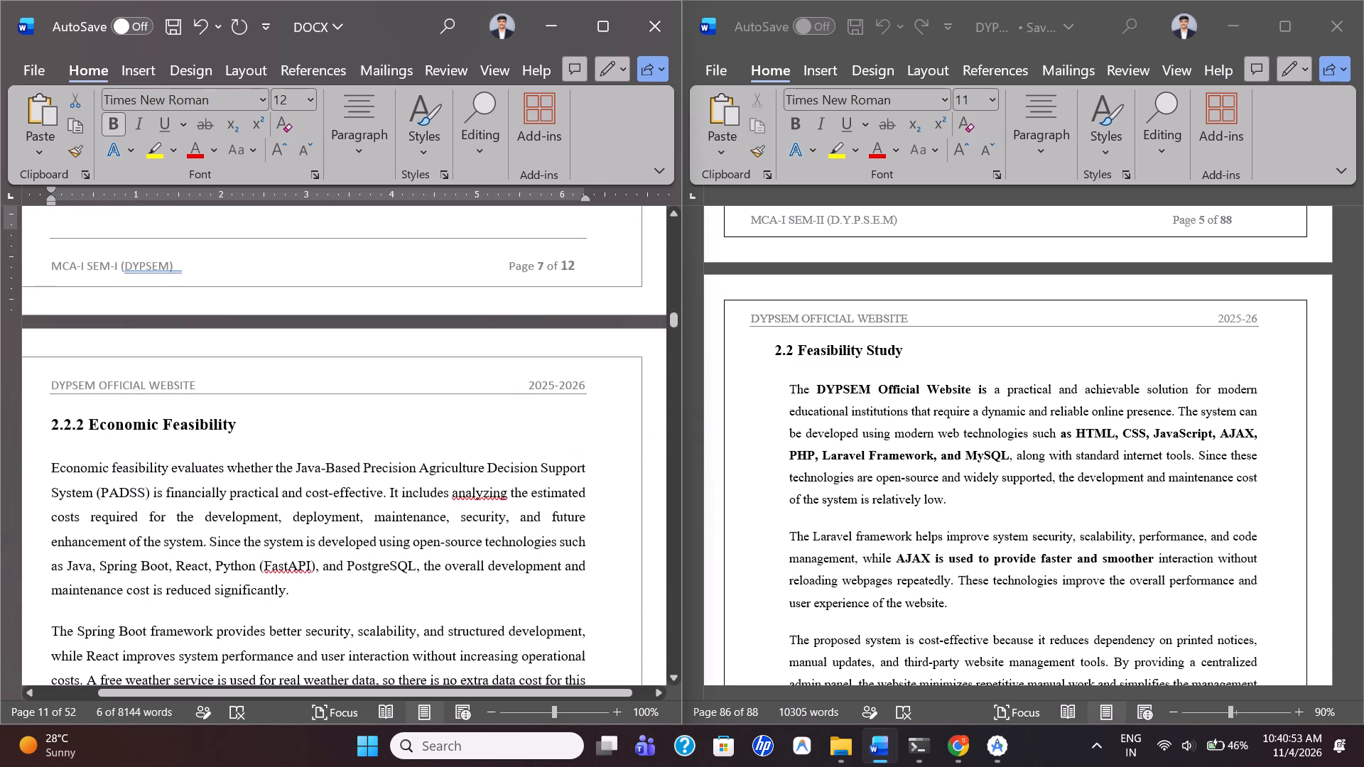
Switch to the SmartRx project in Android Studio and send the AI agent the message "Not the run".
{"action": "left_click", "coordinate": [995, 760]}
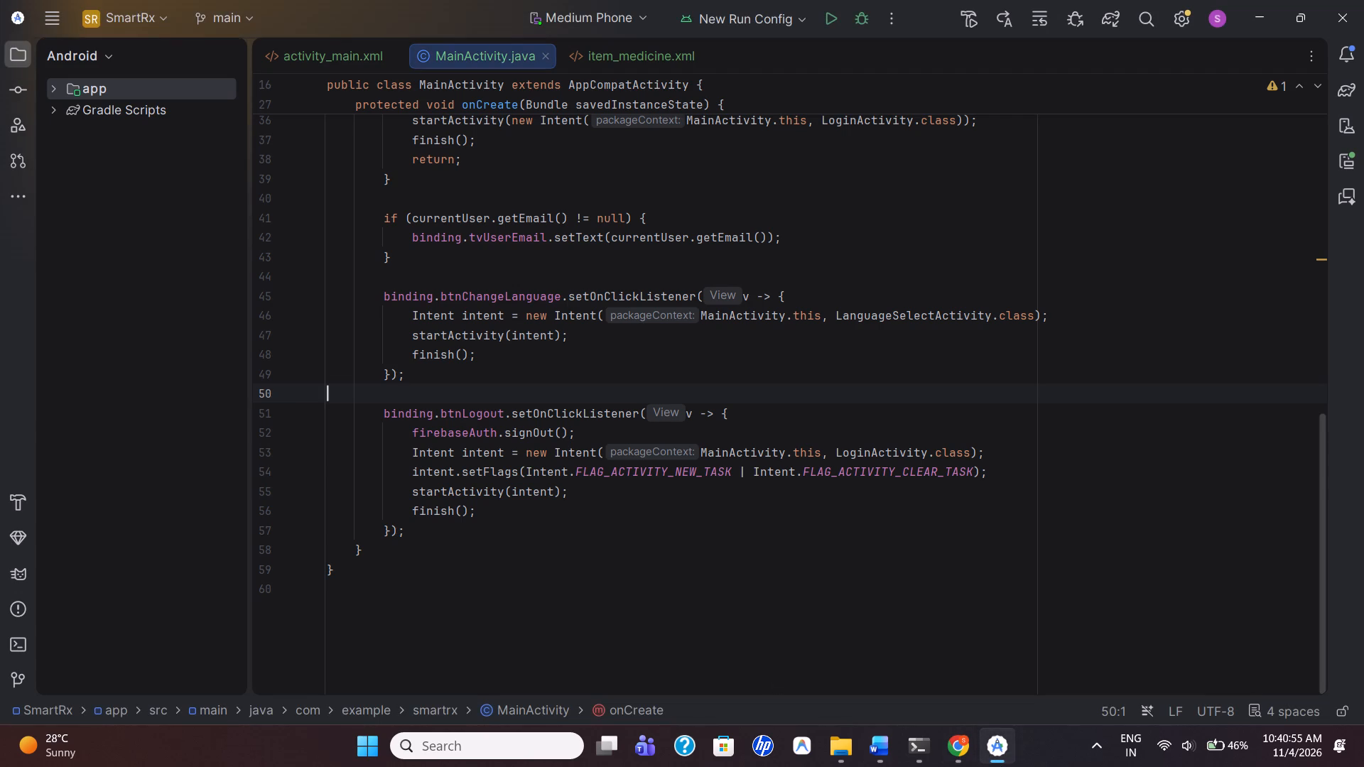
{"action": "left_click", "coordinate": [1357, 197]}
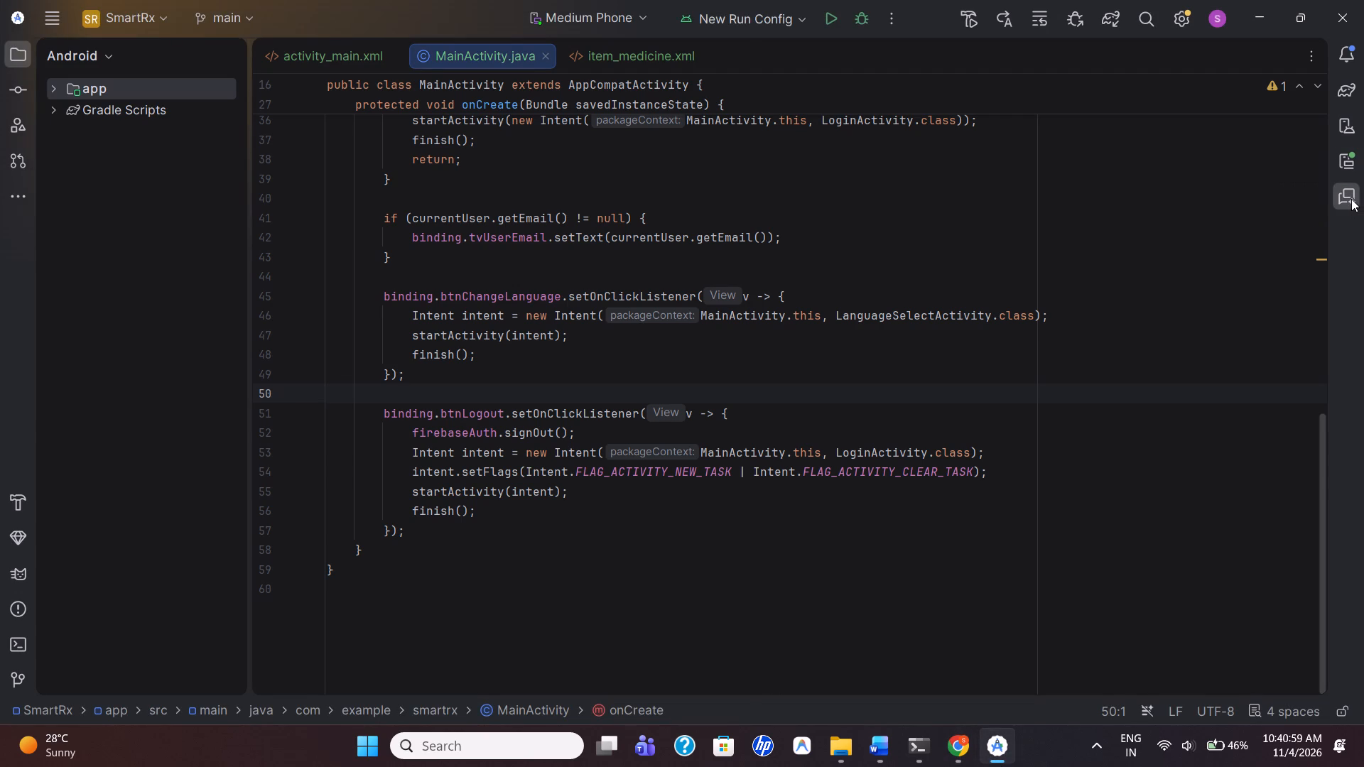
{"action": "left_click", "coordinate": [1351, 199]}
{"action": "left_click", "coordinate": [1357, 200]}
{"action": "left_click", "coordinate": [914, 614]}
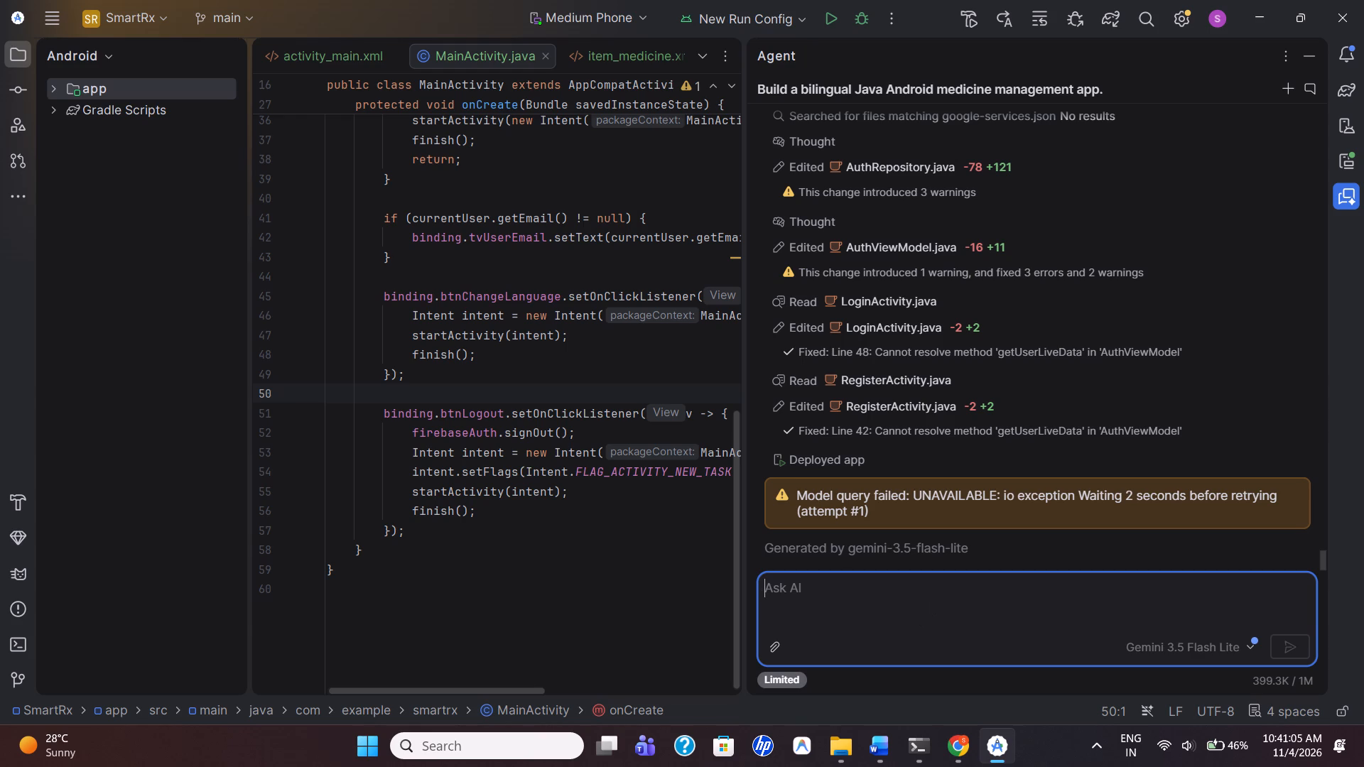
{"action": "type", "text": "Not"}
{"action": "key", "text": "space"}
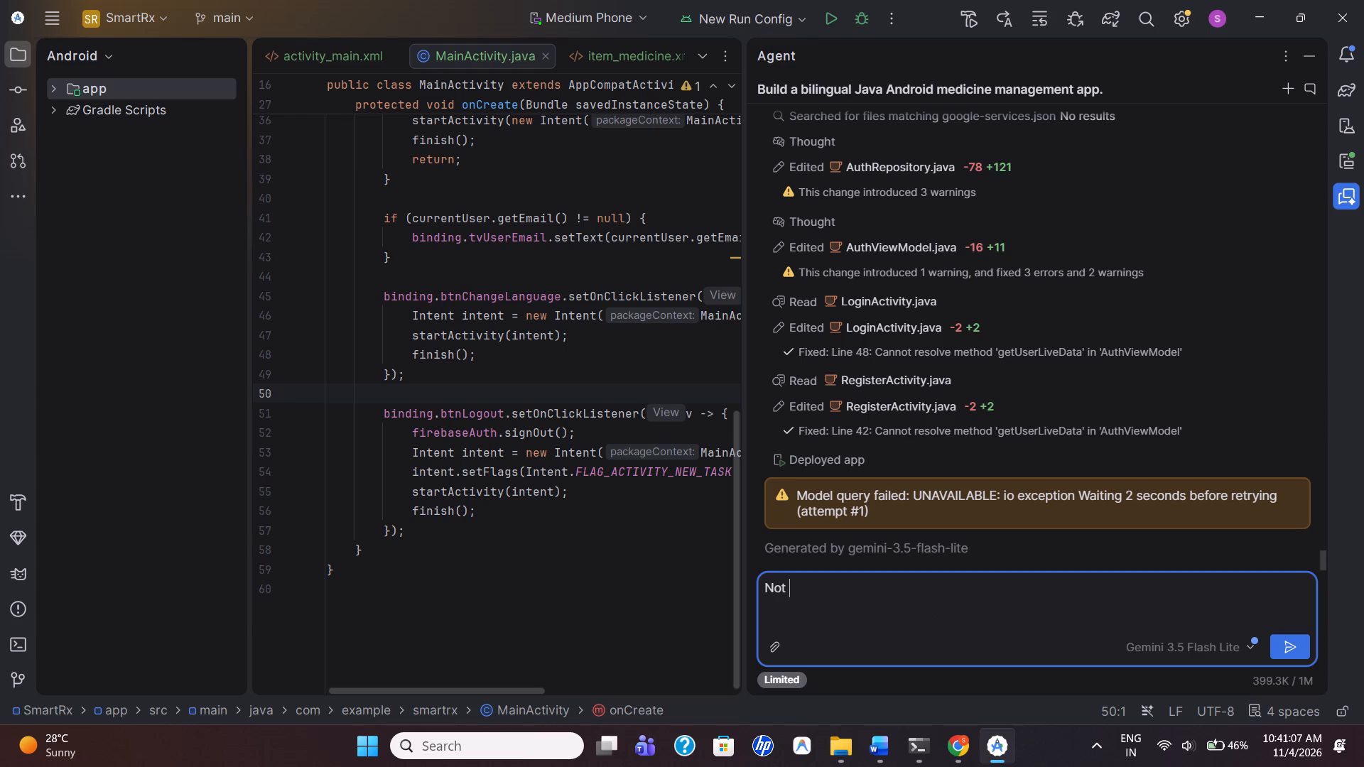
{"action": "type", "text": "the"}
{"action": "key", "text": "space"}
{"action": "type", "text": "run"}
{"action": "key", "text": "space"}
{"action": "key", "text": "Return"}
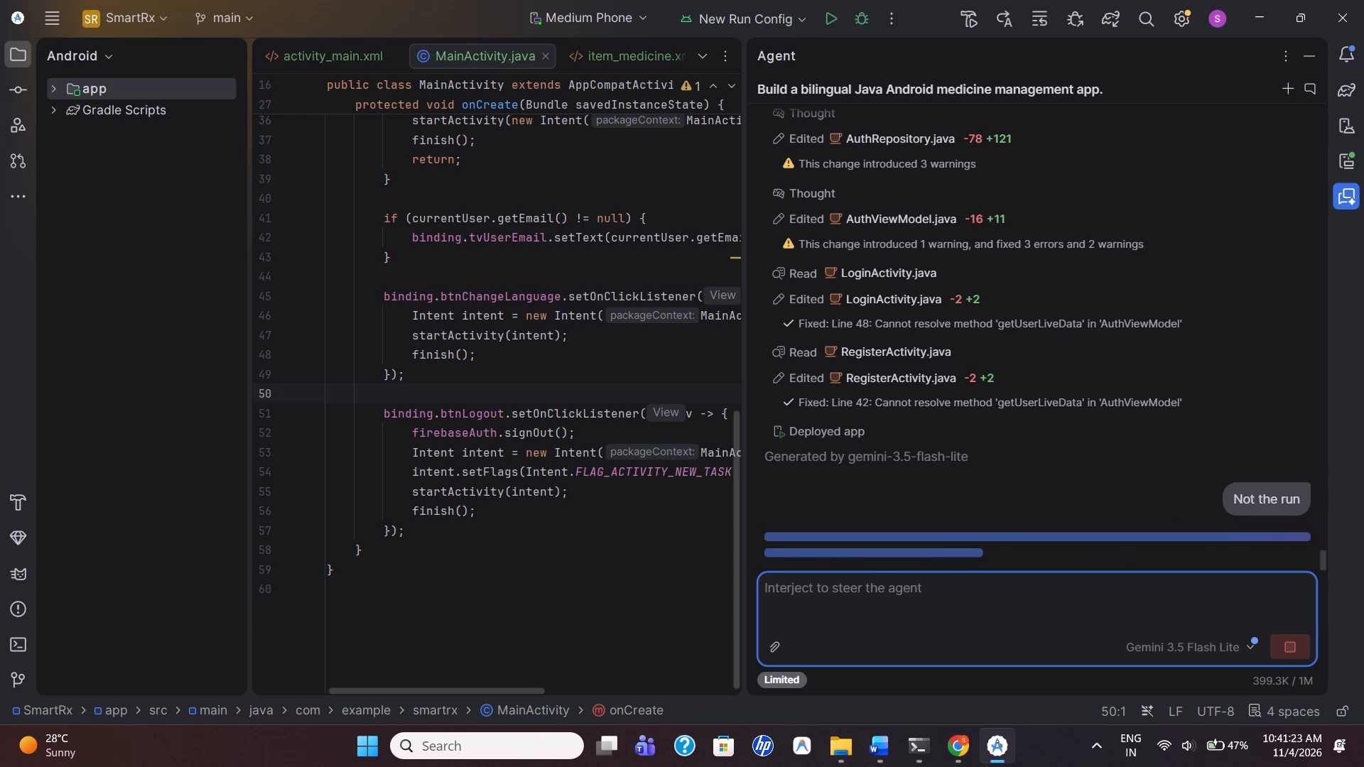
{"action": "scroll", "coordinate": [715, 543], "scroll_direction": "down", "scroll_amount": 8}
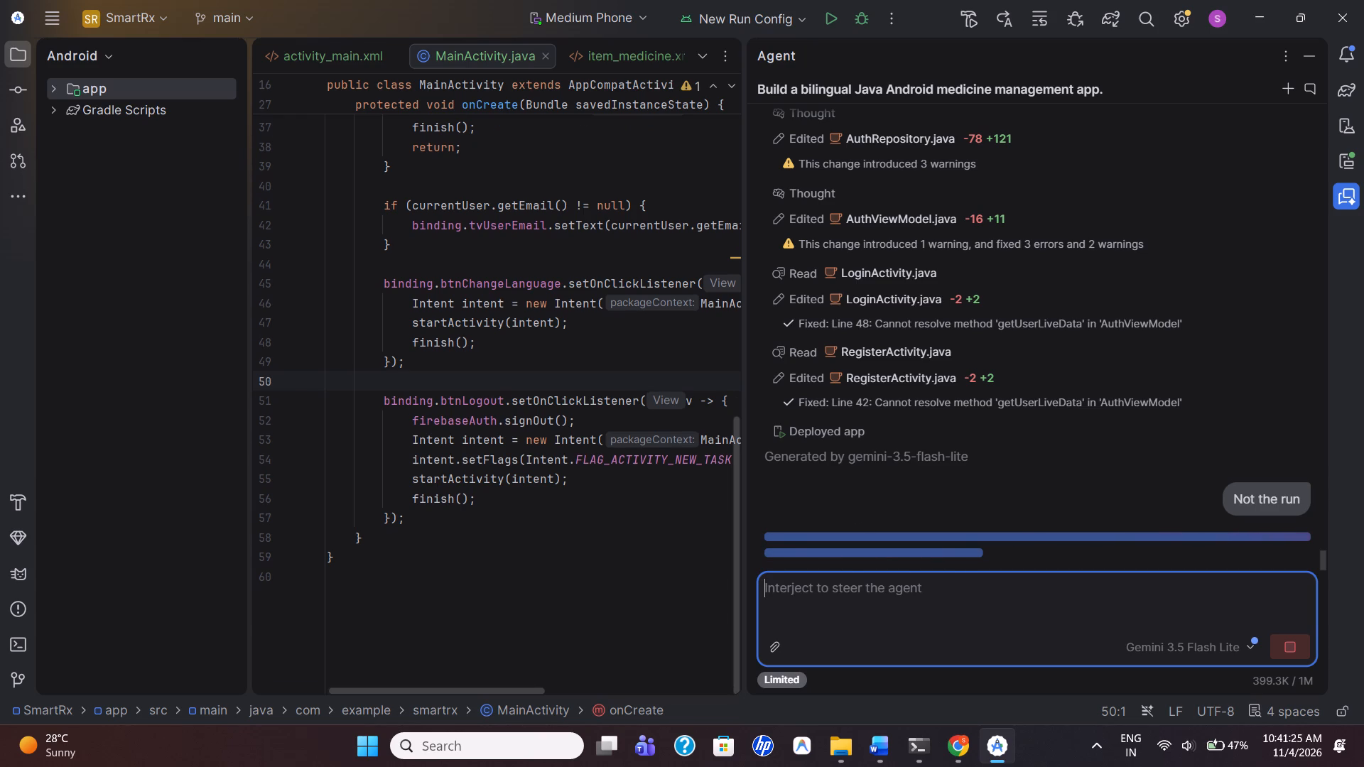
Switch back to the Word reports and delete "Java-Based" before "Precision Agriculture" in the first paragraph of DOCX section 2.2.2 Economic Feasibility.
{"action": "left_click", "coordinate": [839, 760]}
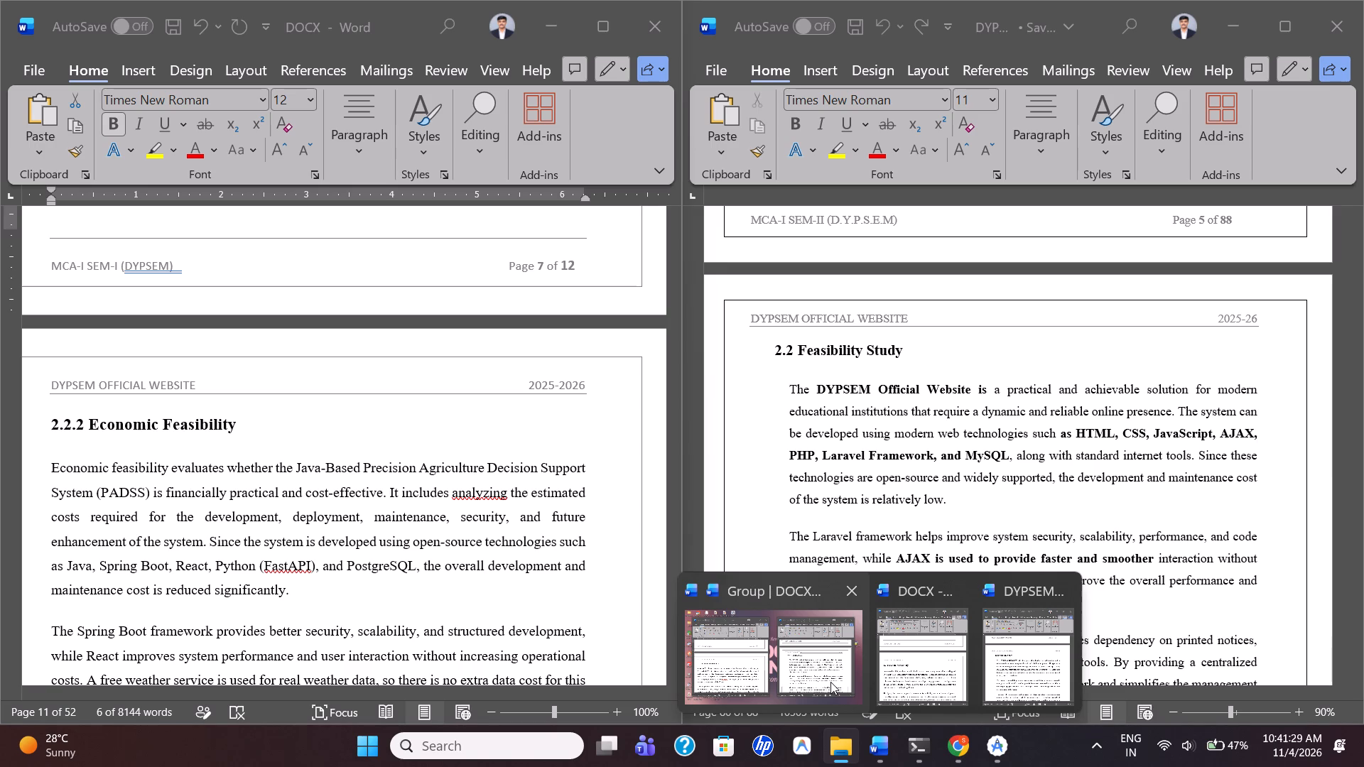
{"action": "left_click", "coordinate": [830, 682]}
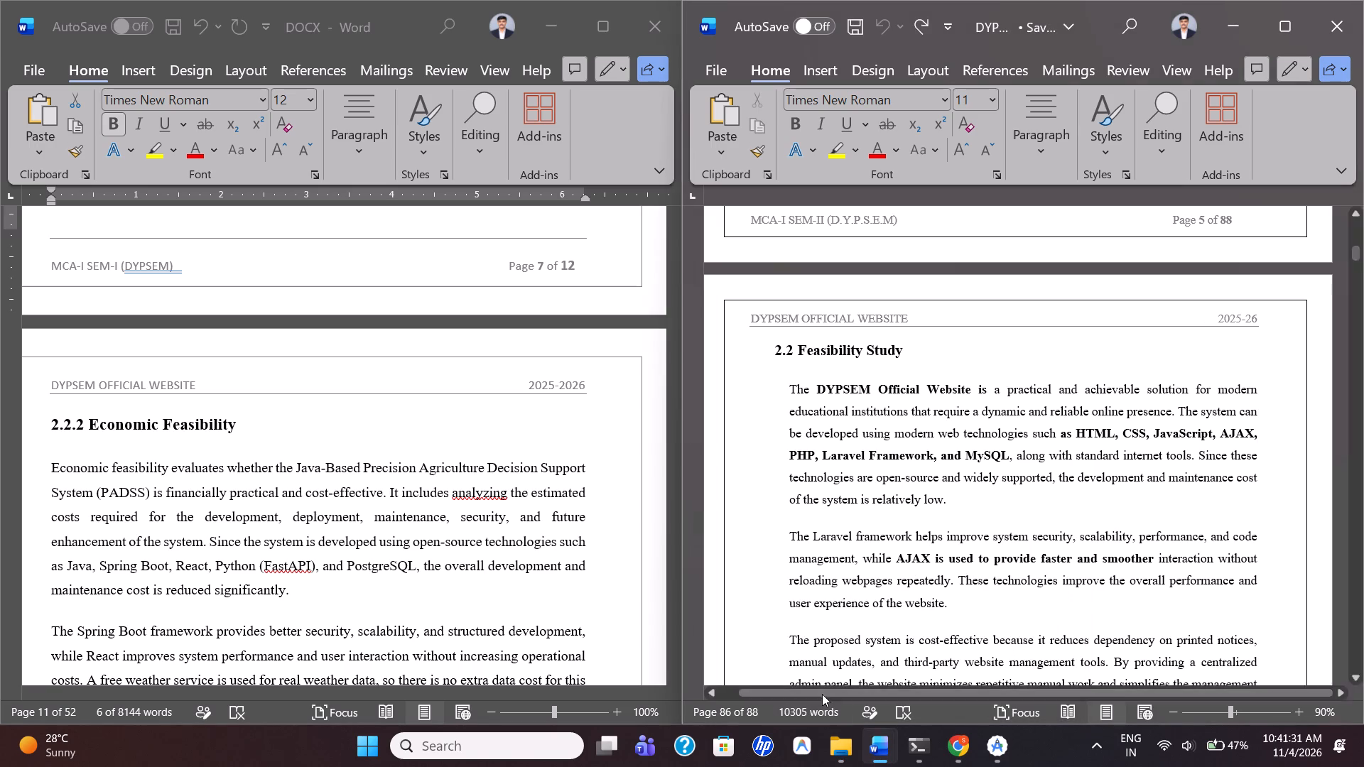
{"action": "scroll", "coordinate": [299, 611], "scroll_direction": "down", "scroll_amount": 4}
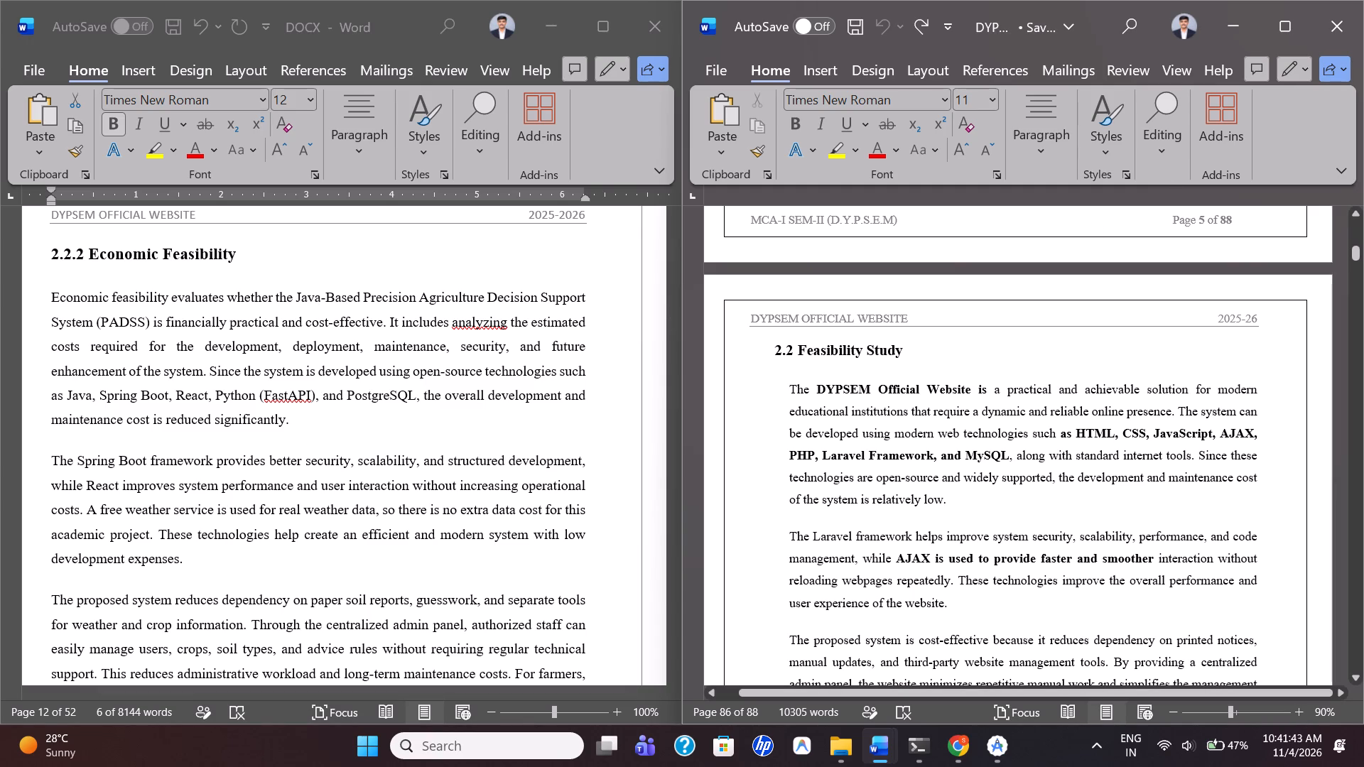
{"action": "scroll", "coordinate": [896, 450], "scroll_direction": "down", "scroll_amount": 19}
{"action": "scroll", "coordinate": [894, 448], "scroll_direction": "down", "scroll_amount": 5}
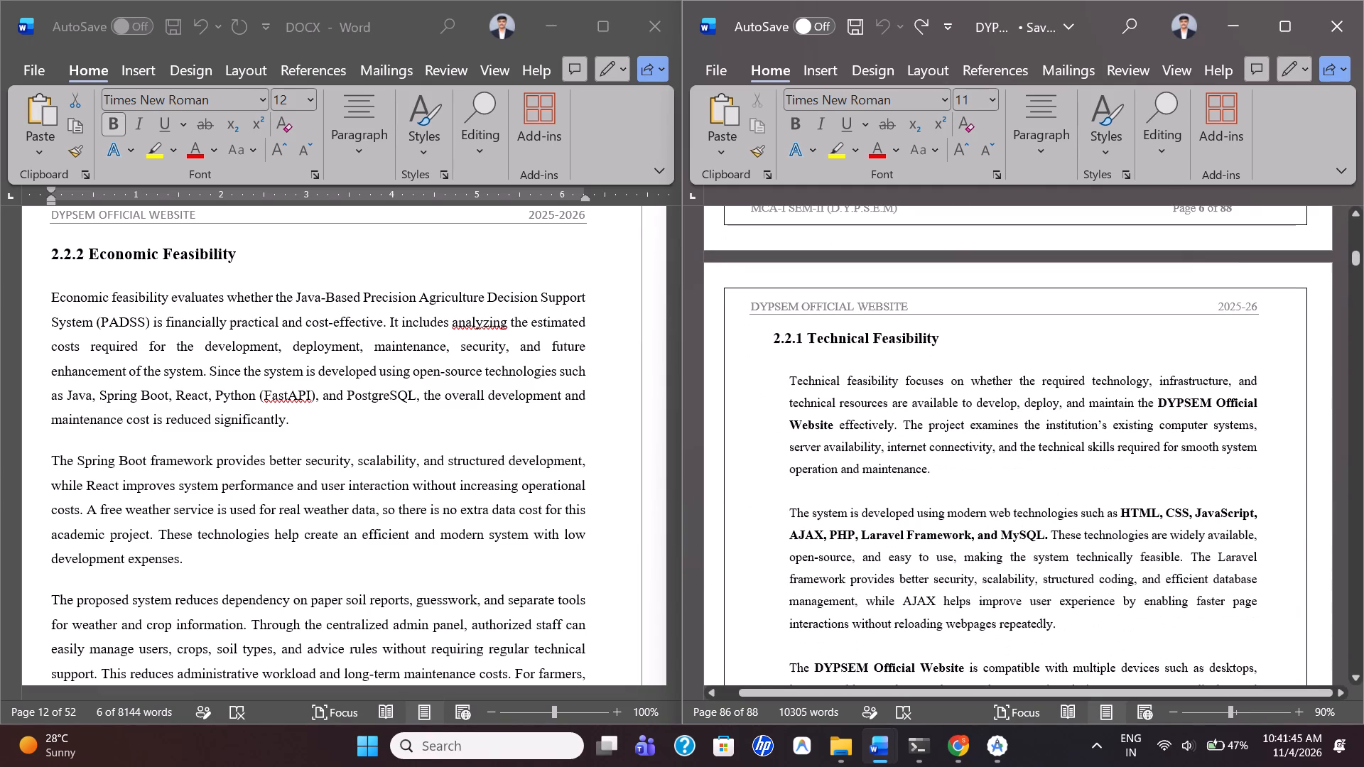
{"action": "scroll", "coordinate": [891, 440], "scroll_direction": "down", "scroll_amount": 6}
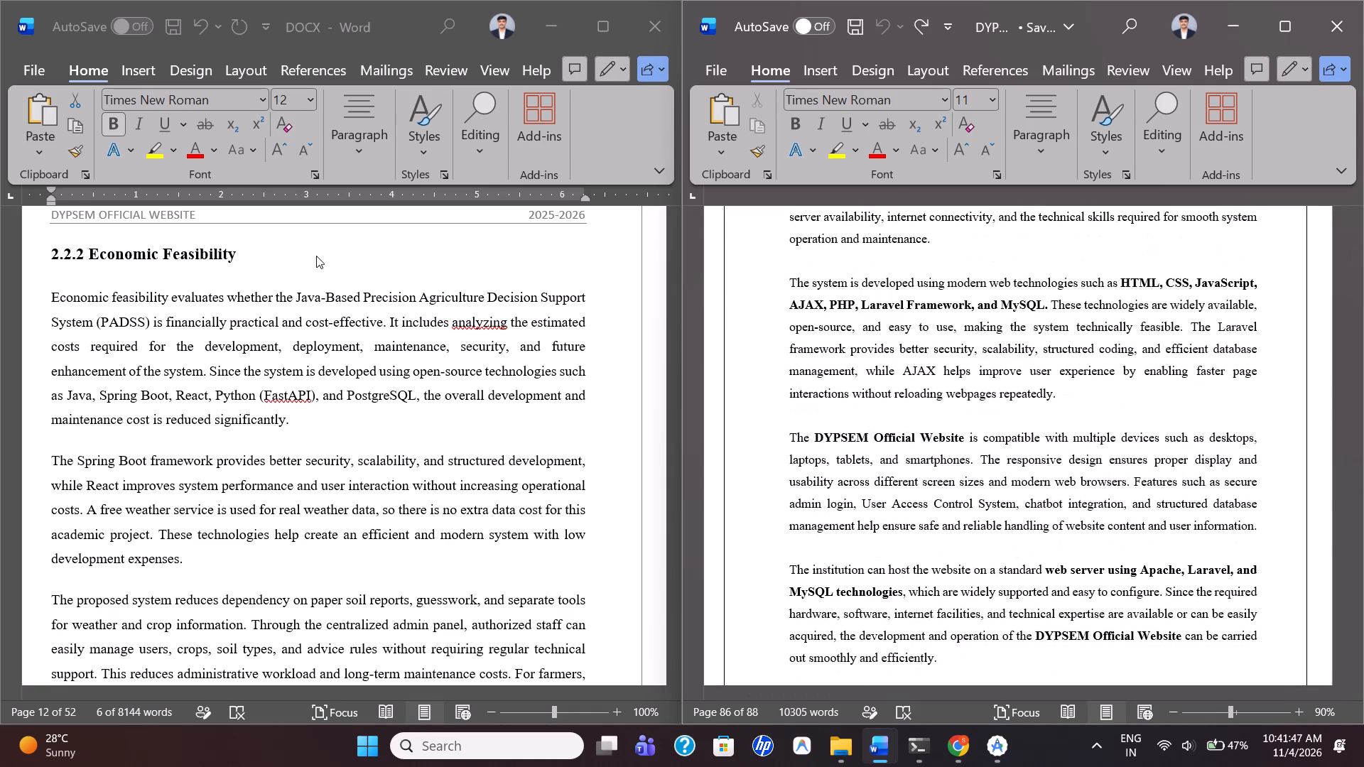
{"action": "left_click", "coordinate": [293, 290]}
{"action": "left_click", "coordinate": [297, 295]}
{"action": "left_click_drag", "start_coordinate": [297, 295], "coordinate": [318, 295]}
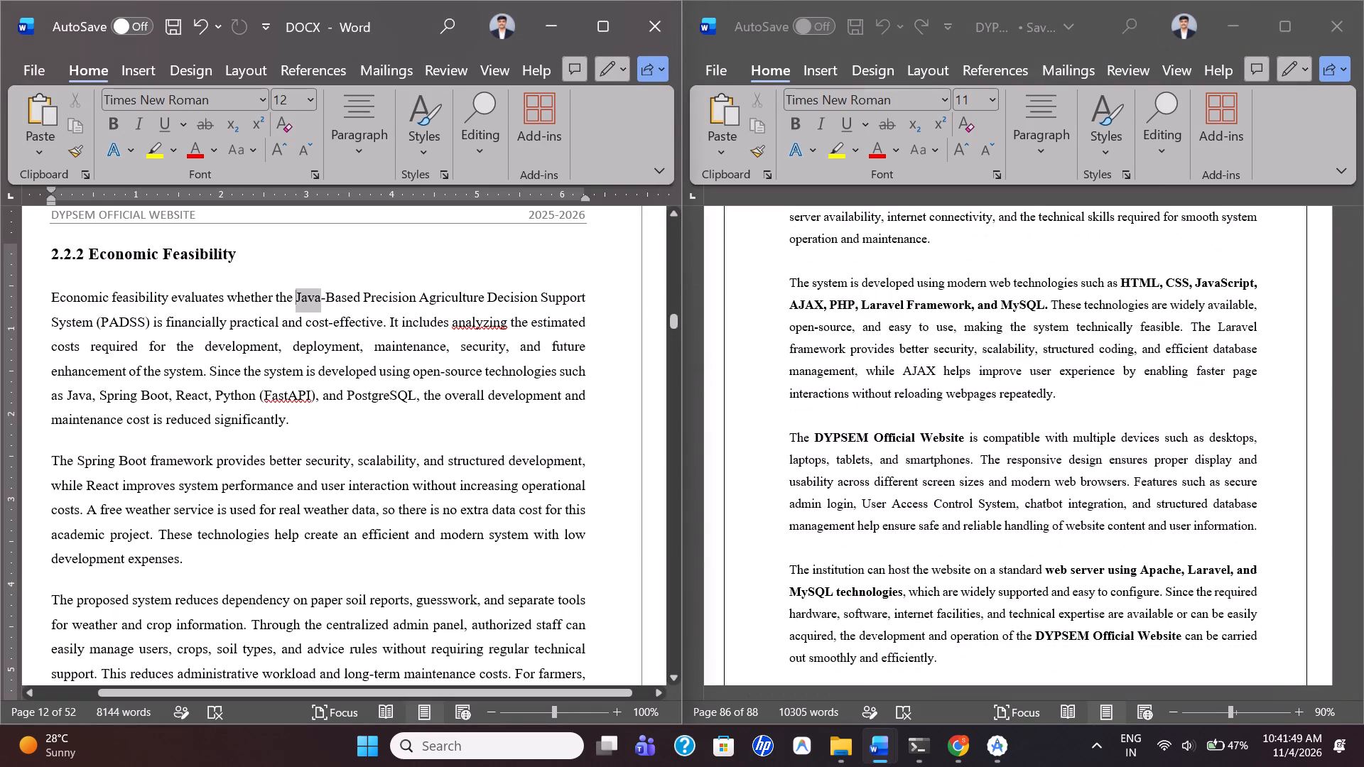
{"action": "left_click_drag", "start_coordinate": [318, 295], "coordinate": [351, 298]}
{"action": "key", "text": "BackSpace"}
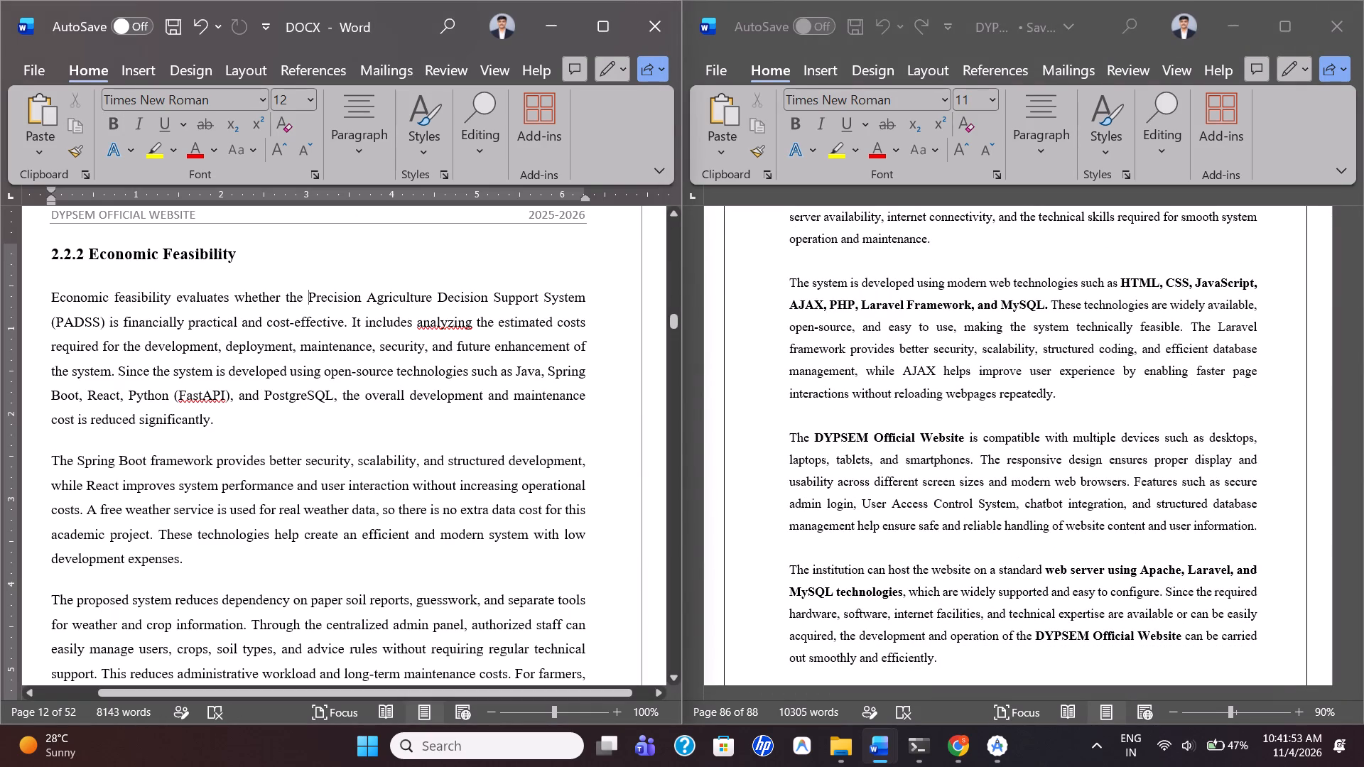
Bold "Precision Agriculture Decision Support System (PADSS)" in the first paragraph of DOCX section 2.2.2 Economic Feasibility.
{"action": "left_click_drag", "start_coordinate": [307, 293], "coordinate": [352, 306]}
{"action": "left_click_drag", "start_coordinate": [352, 306], "coordinate": [566, 298]}
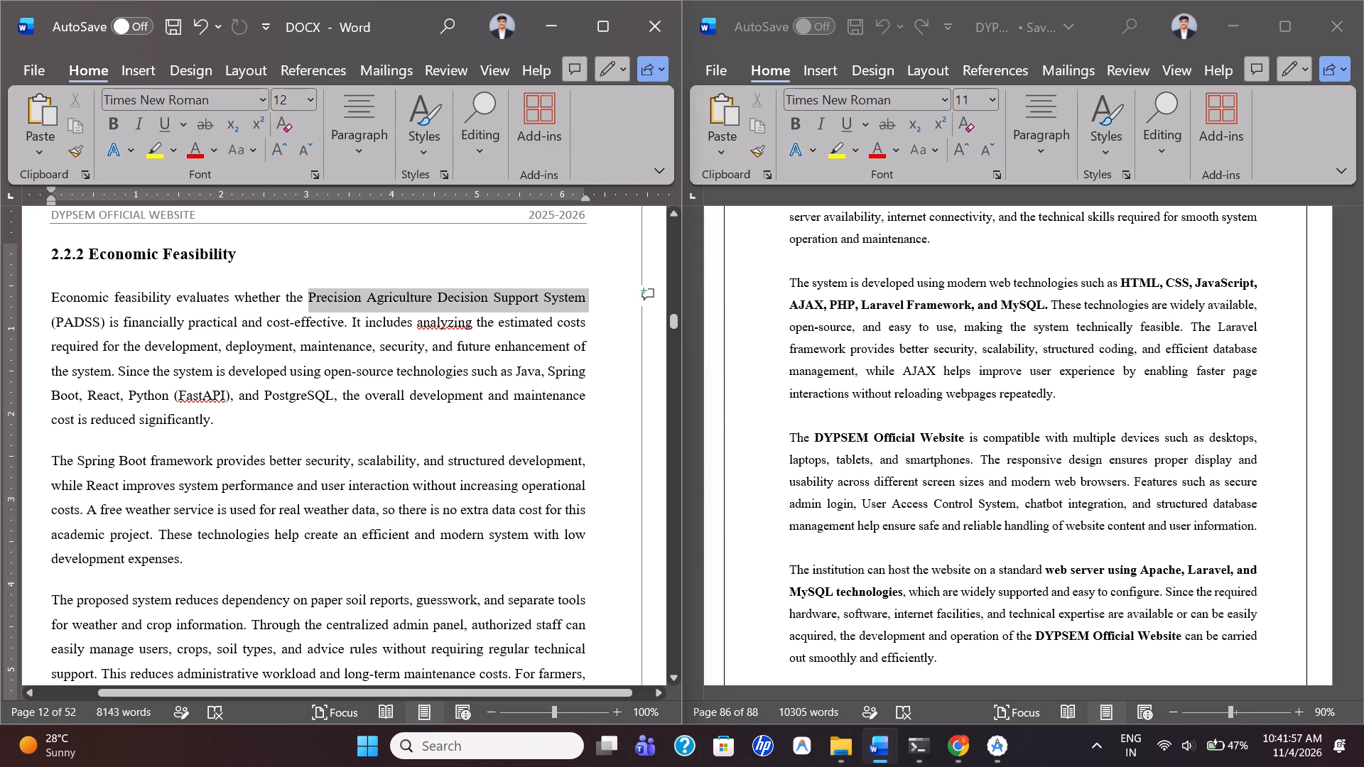
{"action": "left_click_drag", "start_coordinate": [566, 298], "coordinate": [100, 333]}
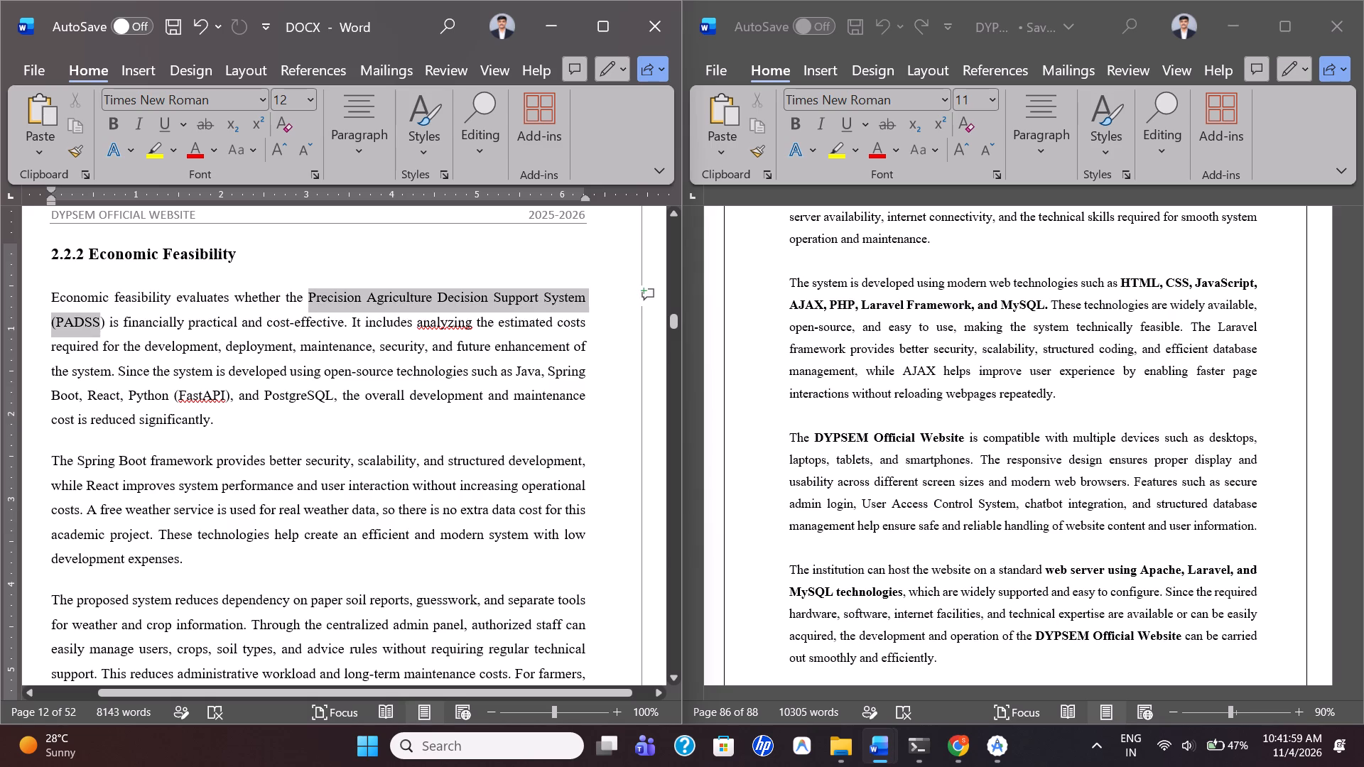
{"action": "left_click_drag", "start_coordinate": [100, 333], "coordinate": [104, 325]}
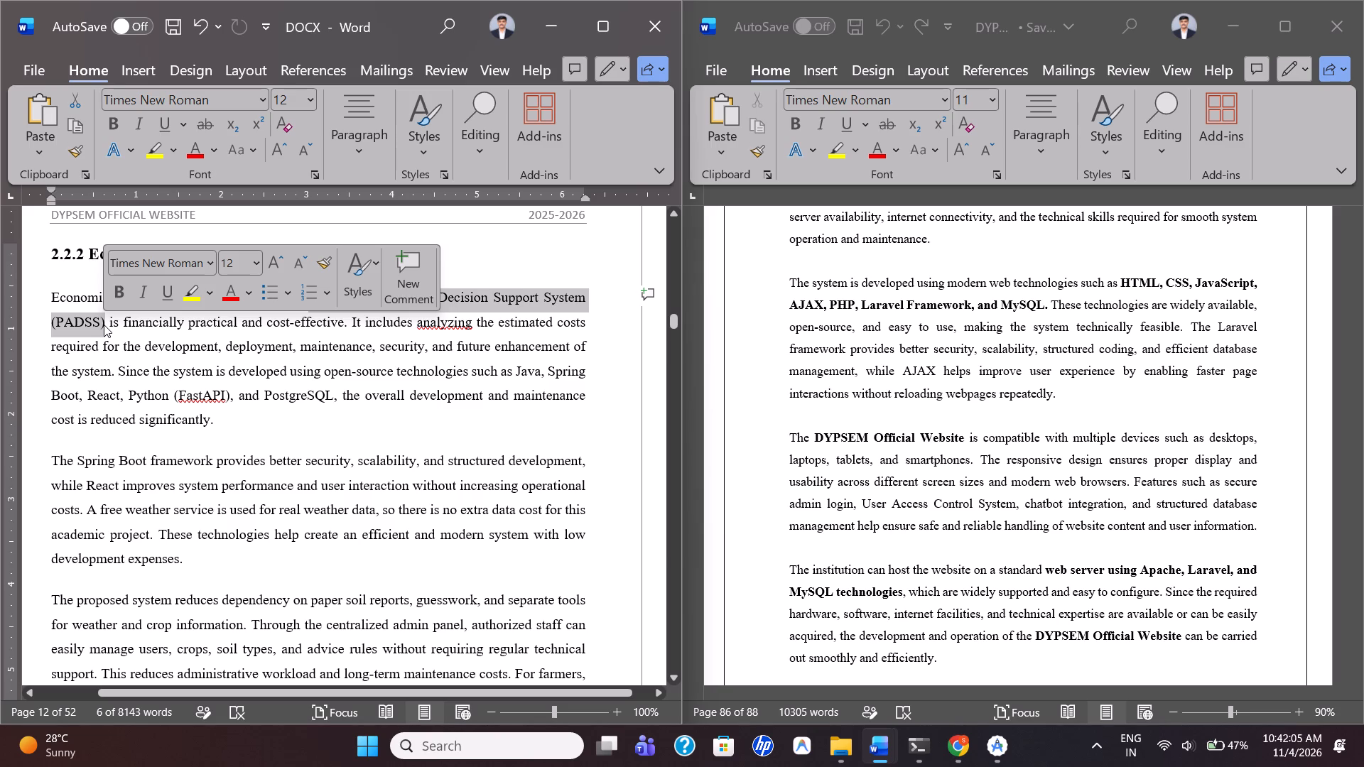
{"action": "key", "text": "ctrl+b"}
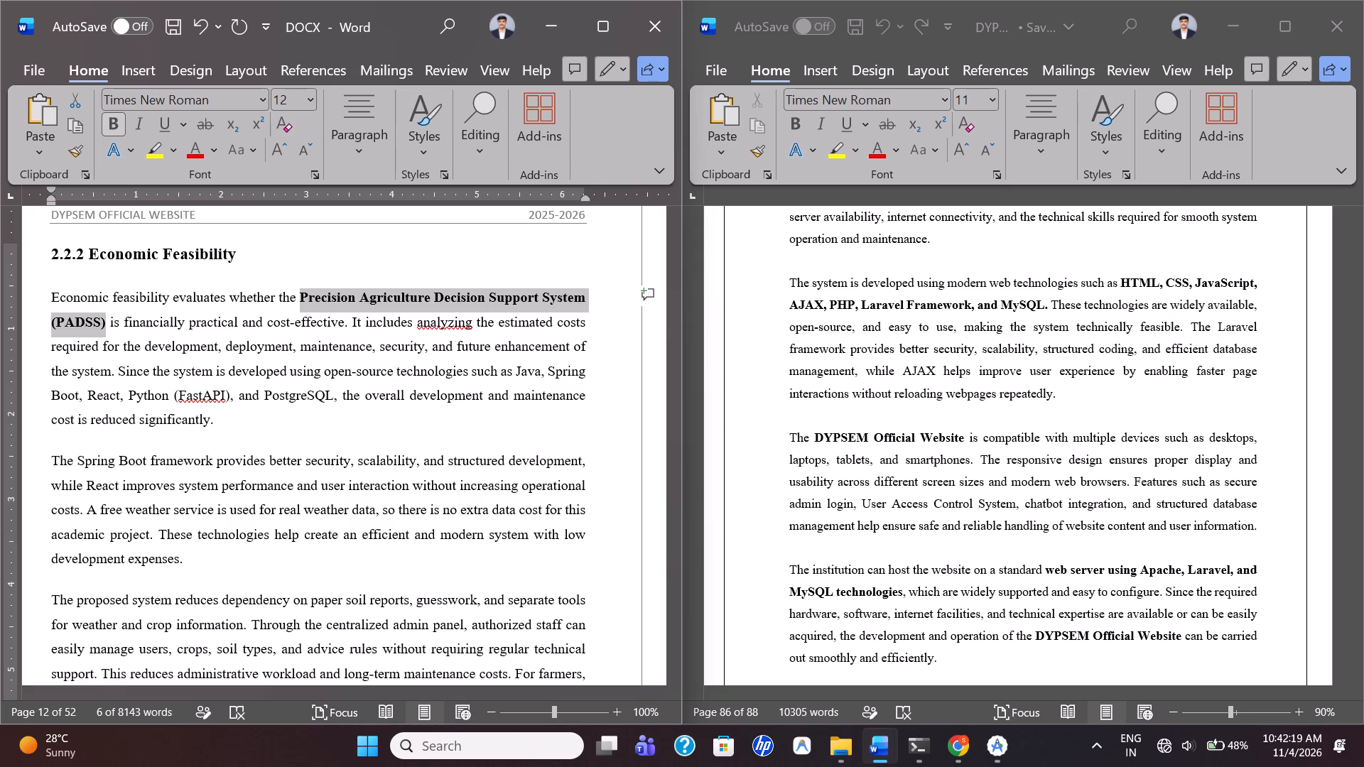
Look over the rest of DOCX section 2.2.2 Economic Feasibility and the opening of section 2.2.3 Operational Feasibility.
{"action": "scroll", "coordinate": [92, 407], "scroll_direction": "down", "scroll_amount": 5}
{"action": "scroll", "coordinate": [94, 393], "scroll_direction": "up", "scroll_amount": 4}
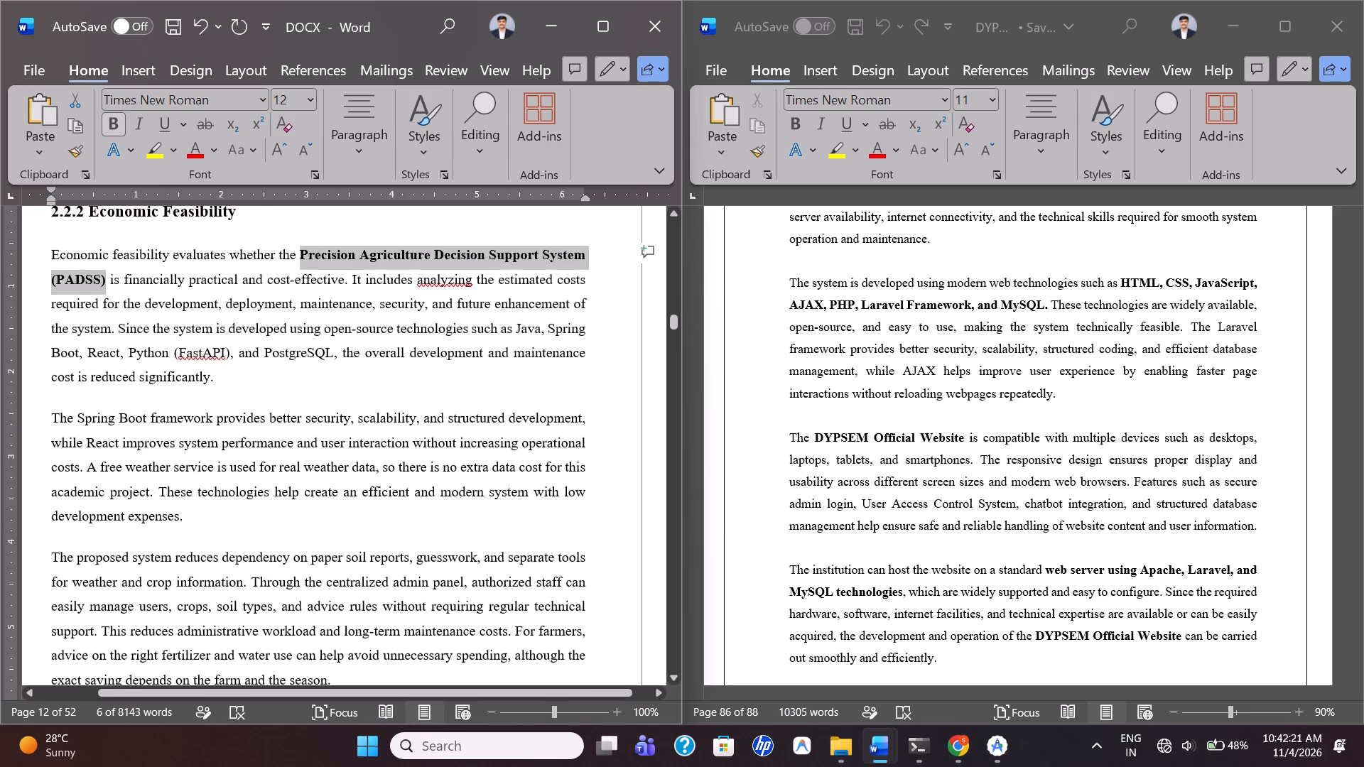
{"action": "scroll", "coordinate": [117, 335], "scroll_direction": "up", "scroll_amount": 1}
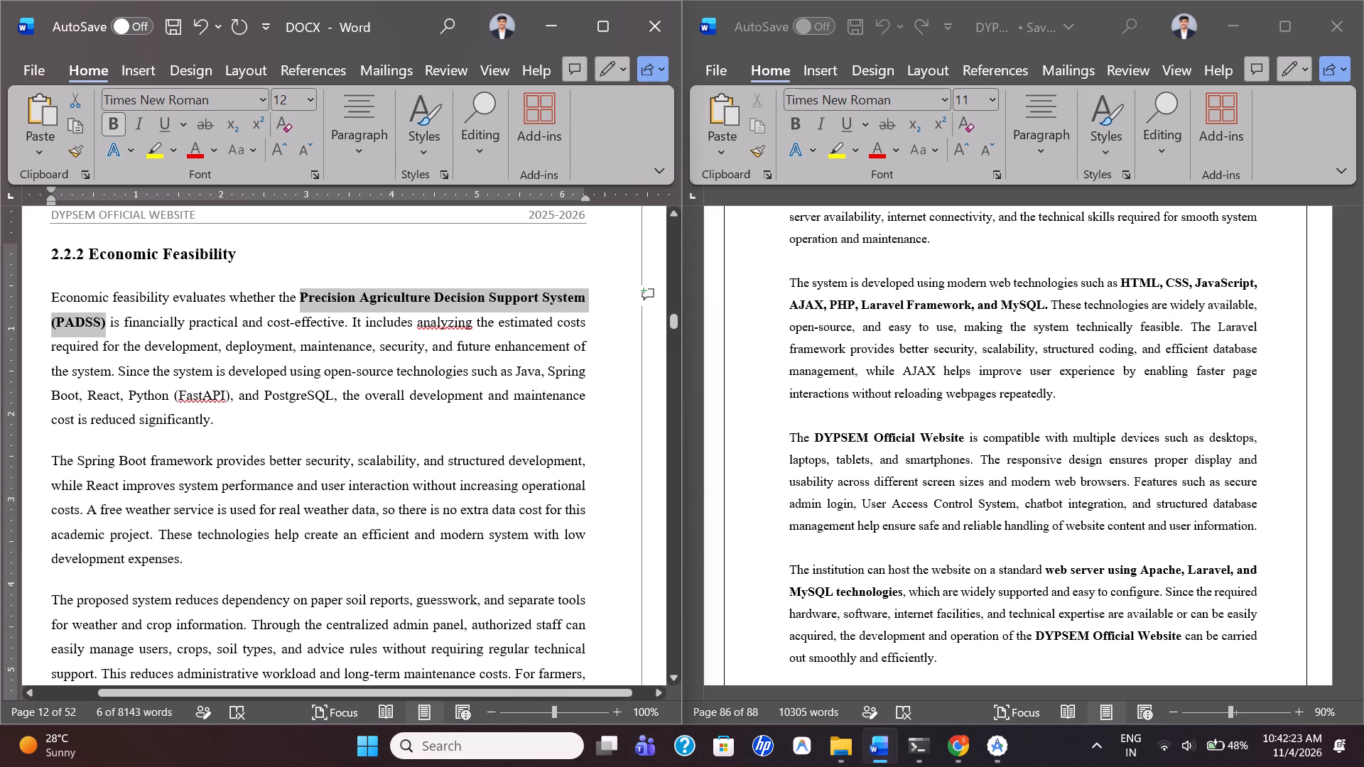
{"action": "scroll", "coordinate": [161, 452], "scroll_direction": "down", "scroll_amount": 4}
{"action": "scroll", "coordinate": [190, 381], "scroll_direction": "down", "scroll_amount": 4}
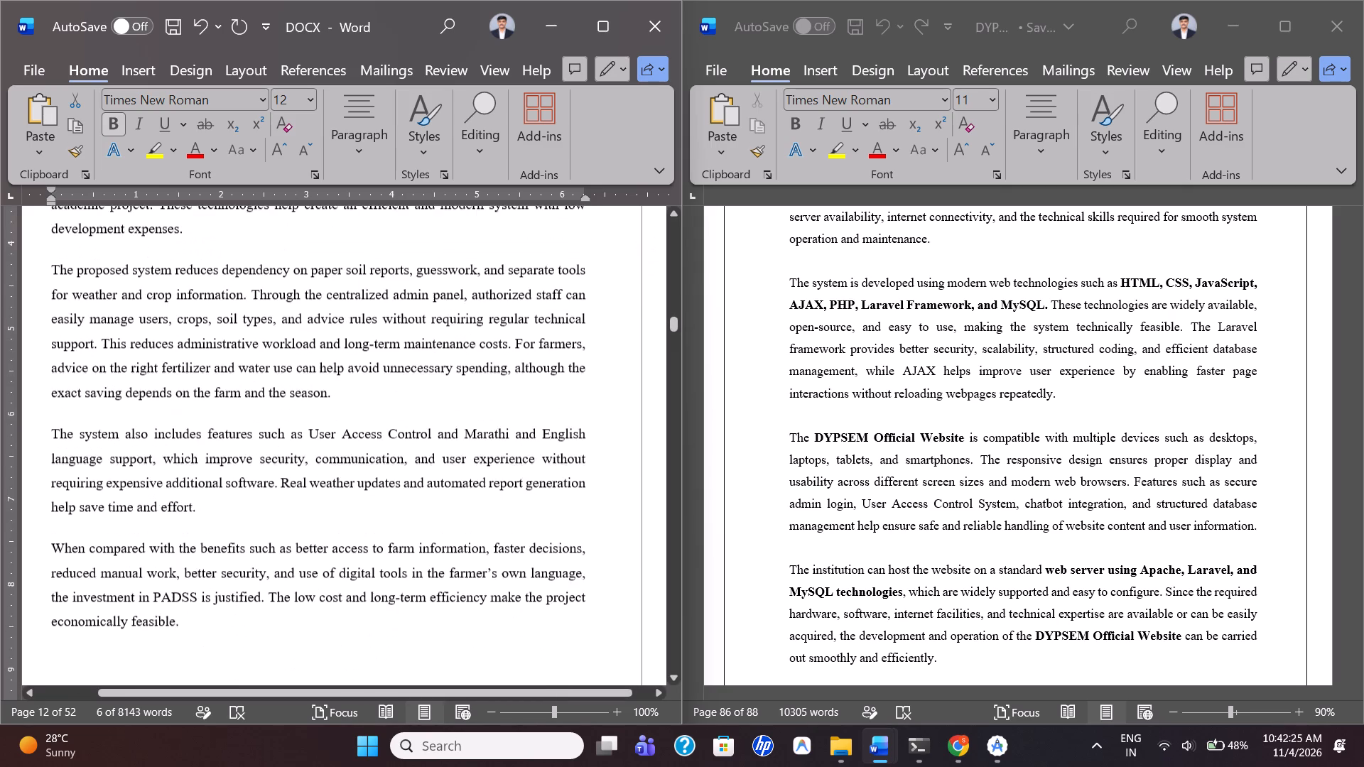
{"action": "scroll", "coordinate": [141, 337], "scroll_direction": "down", "scroll_amount": 1}
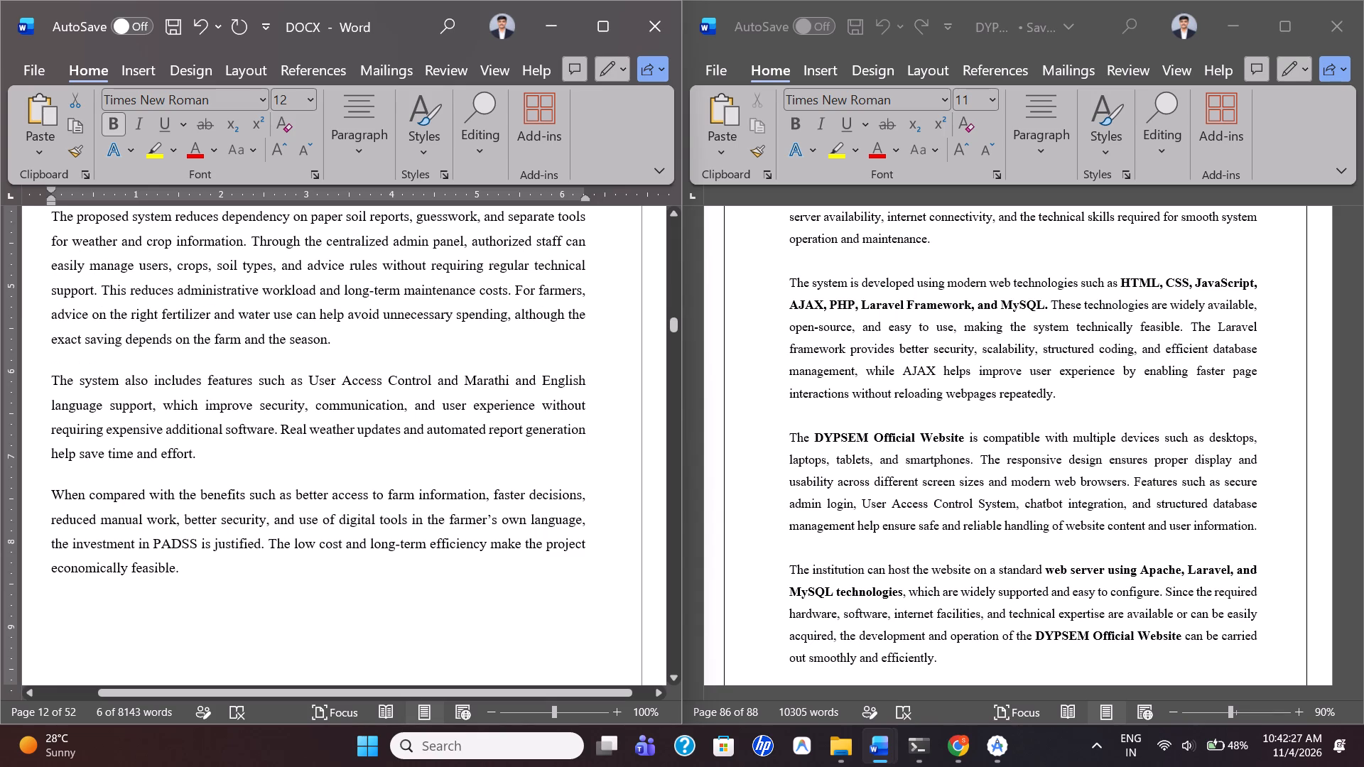
{"action": "scroll", "coordinate": [193, 529], "scroll_direction": "down", "scroll_amount": 12}
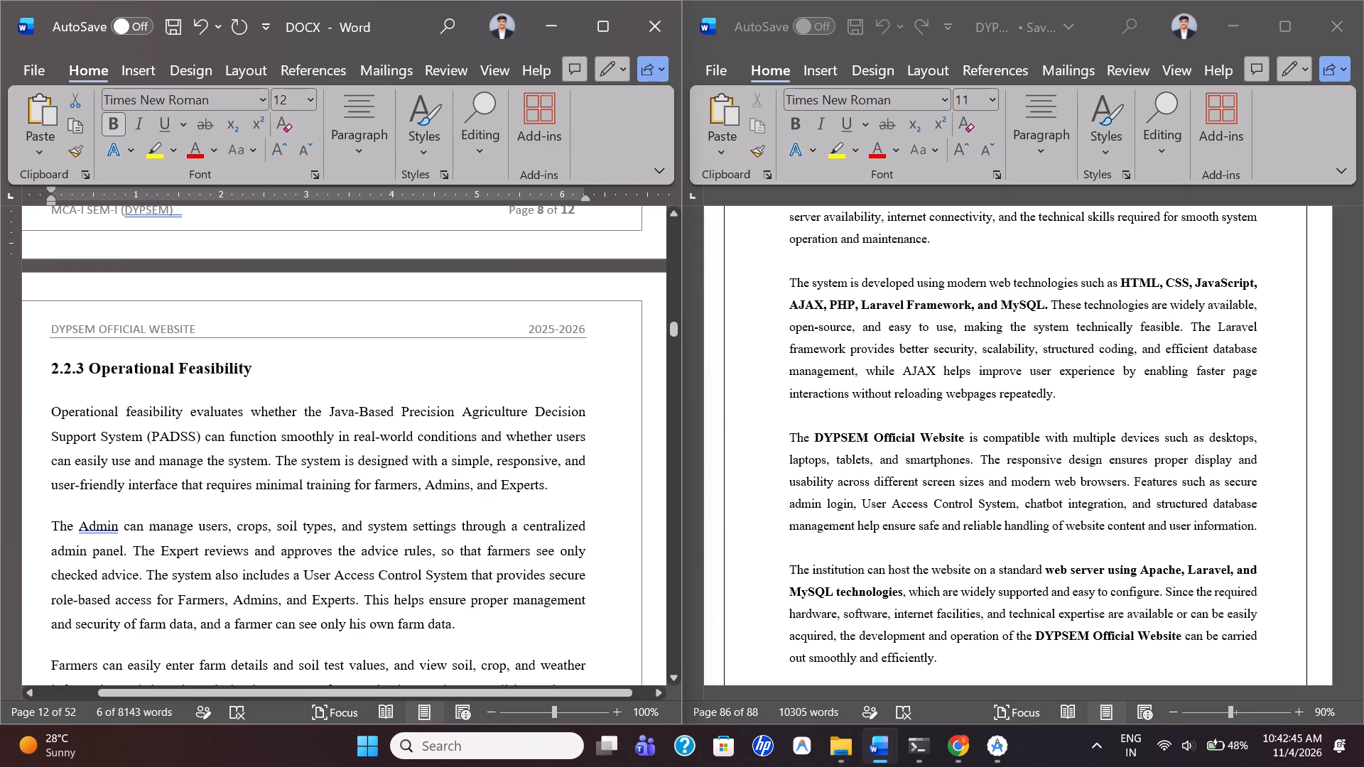
{"action": "scroll", "coordinate": [87, 619], "scroll_direction": "down", "scroll_amount": 4}
{"action": "scroll", "coordinate": [83, 619], "scroll_direction": "up", "scroll_amount": 7}
{"action": "scroll", "coordinate": [1020, 489], "scroll_direction": "up", "scroll_amount": 5}
Examine the bold emphasis in section 2.2.2 Economic Feasibility of the DYPSEM report.
{"action": "scroll", "coordinate": [1061, 419], "scroll_direction": "down", "scroll_amount": 15}
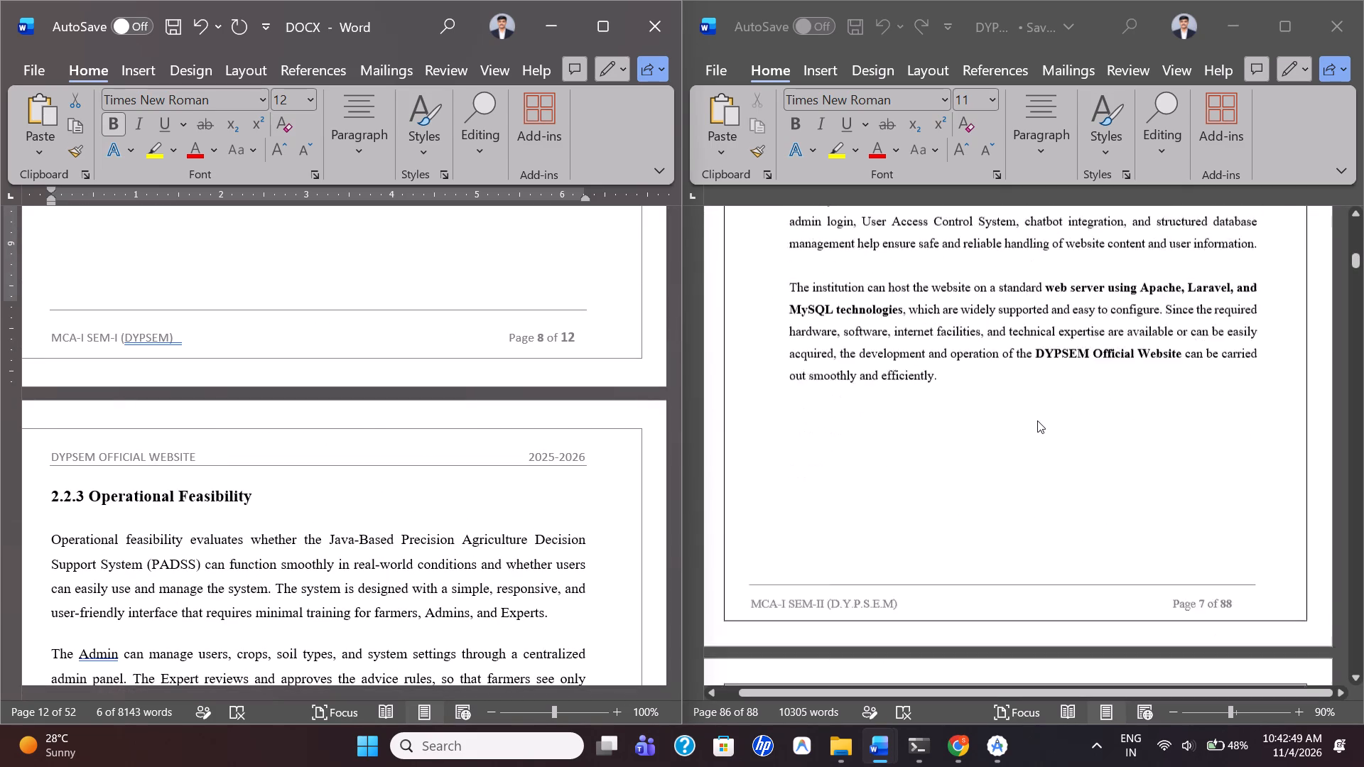
{"action": "scroll", "coordinate": [1037, 420], "scroll_direction": "down", "scroll_amount": 8}
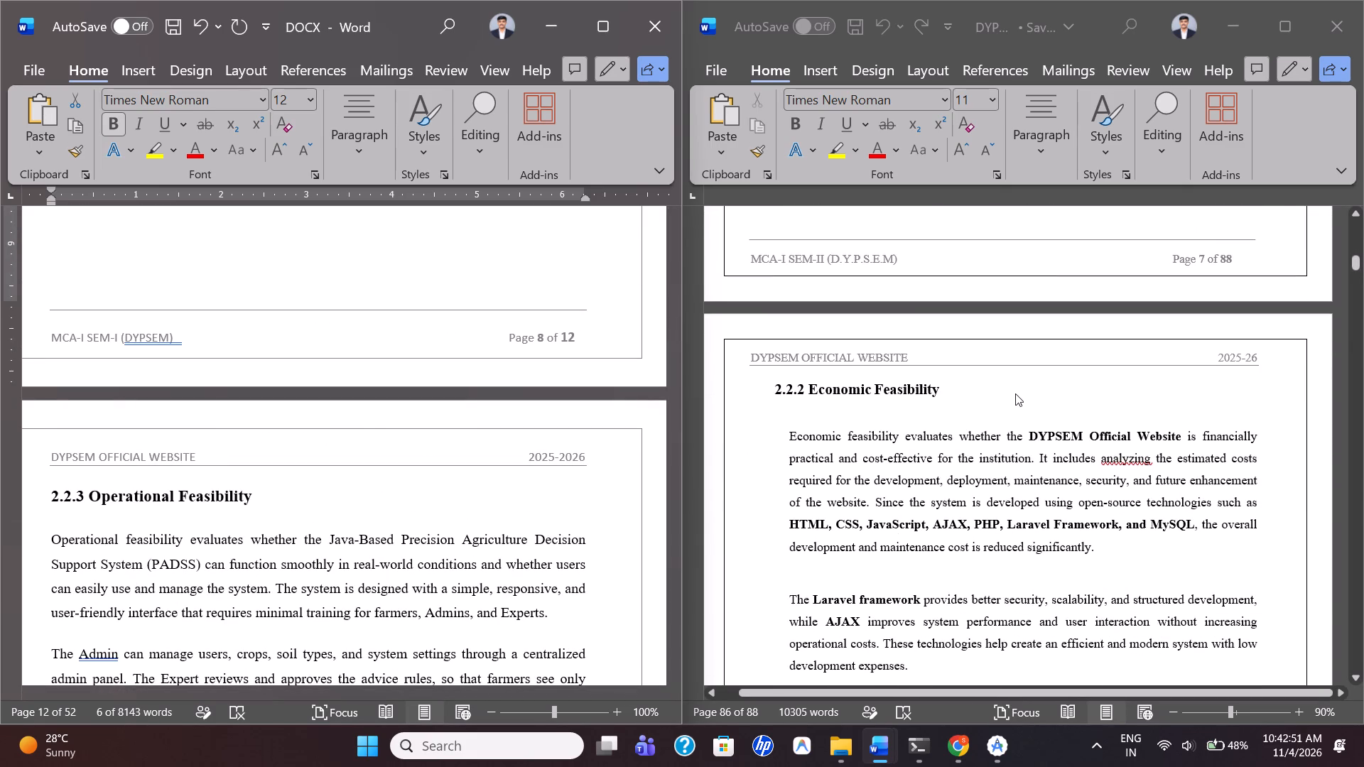
{"action": "scroll", "coordinate": [1015, 393], "scroll_direction": "down", "scroll_amount": 13}
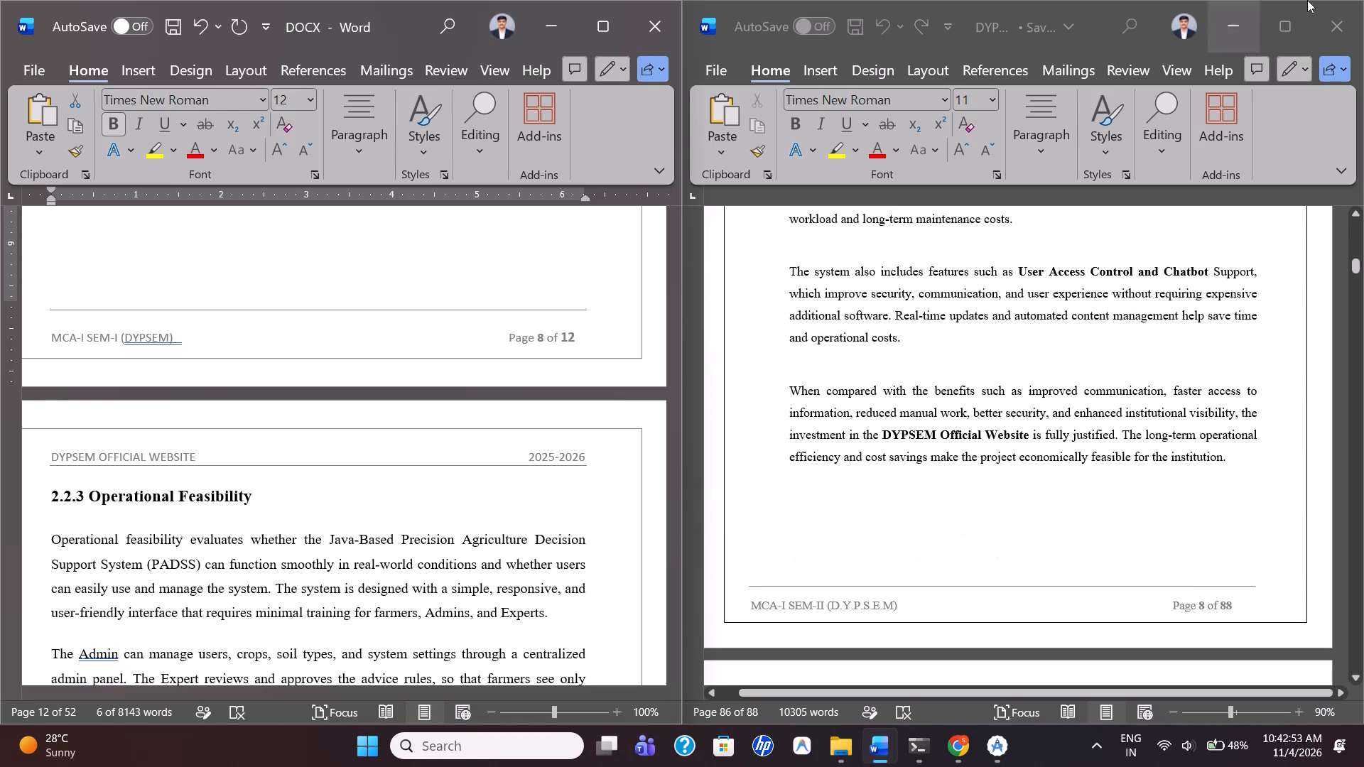
Compare the wording and emphasis of section 2.2.3 Operational Feasibility in the DYPSEM report with the same section in DOCX.
{"action": "scroll", "coordinate": [1155, 16], "scroll_direction": "down", "scroll_amount": 7}
{"action": "scroll", "coordinate": [978, 373], "scroll_direction": "down", "scroll_amount": 6}
{"action": "scroll", "coordinate": [953, 442], "scroll_direction": "down", "scroll_amount": 3}
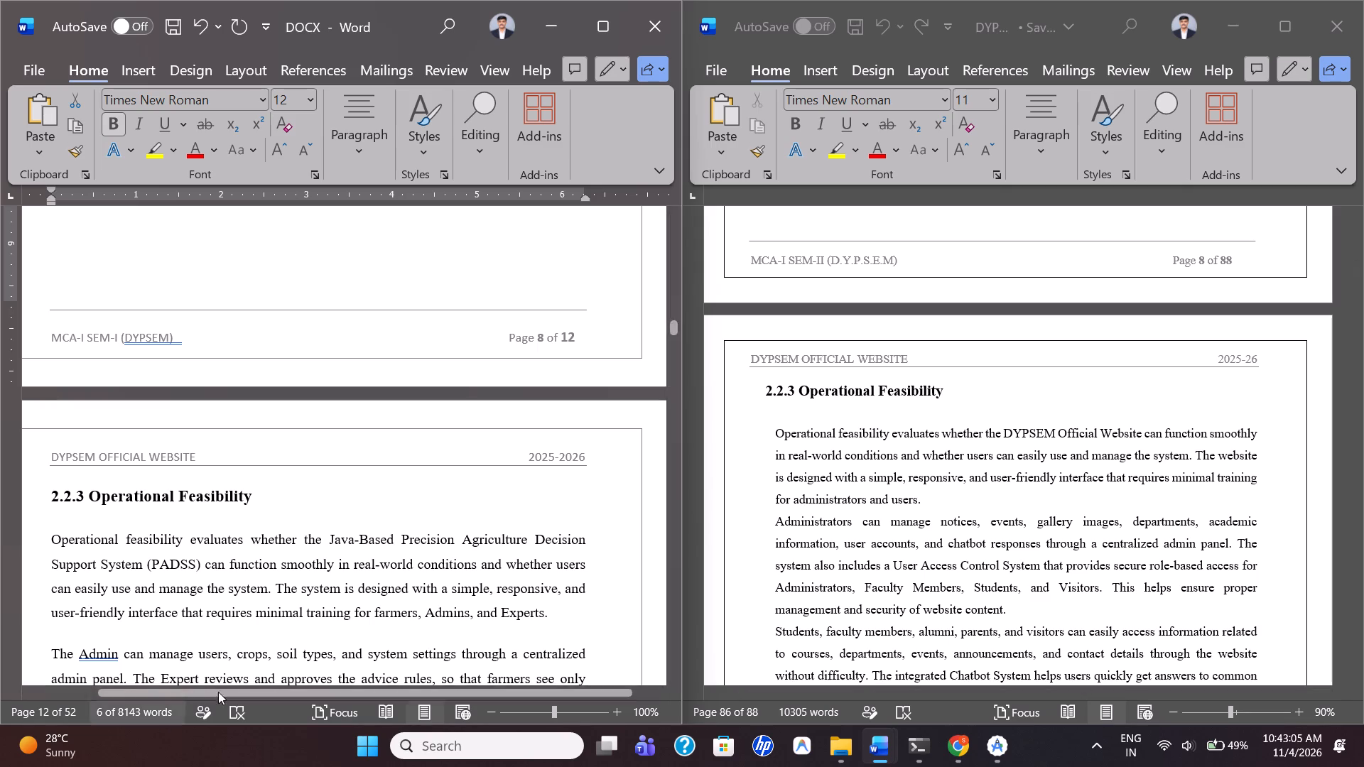
{"action": "left_click", "coordinate": [311, 526]}
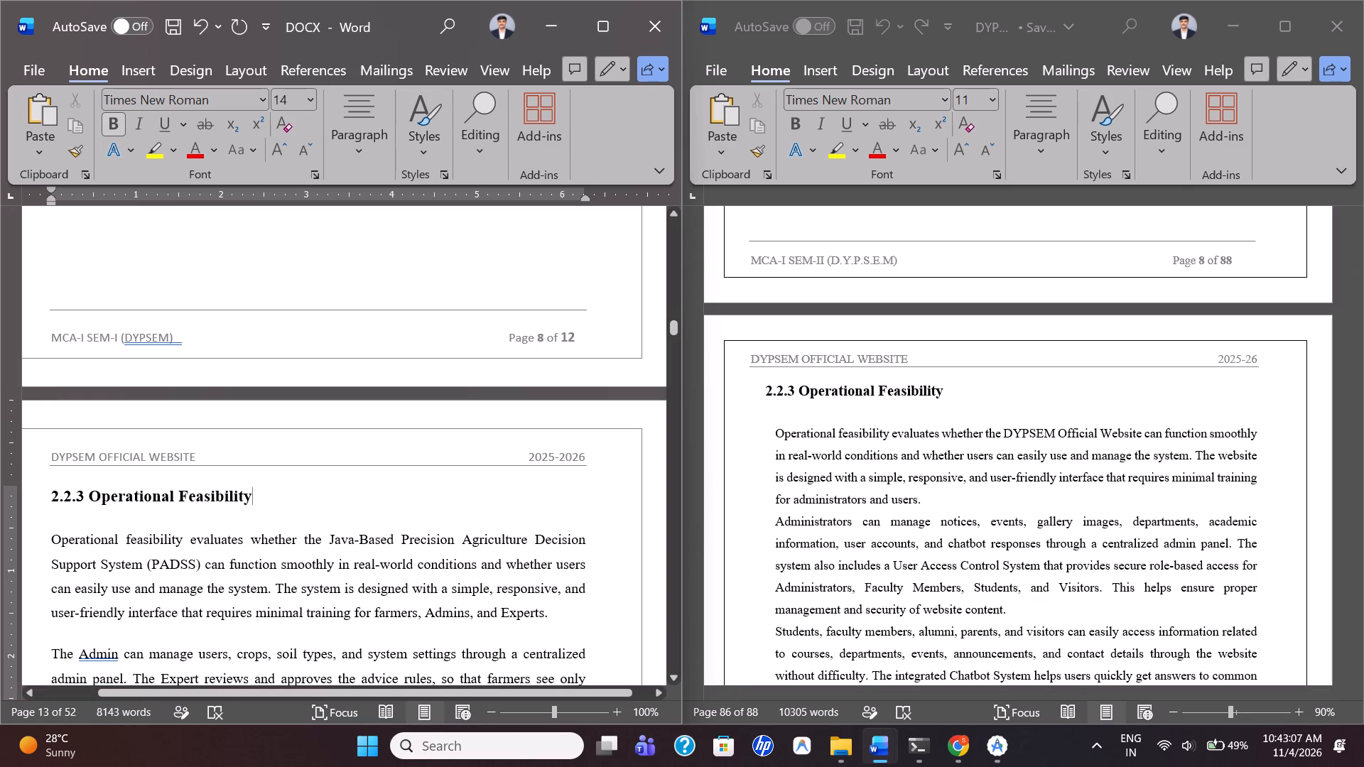
{"action": "left_click", "coordinate": [297, 487]}
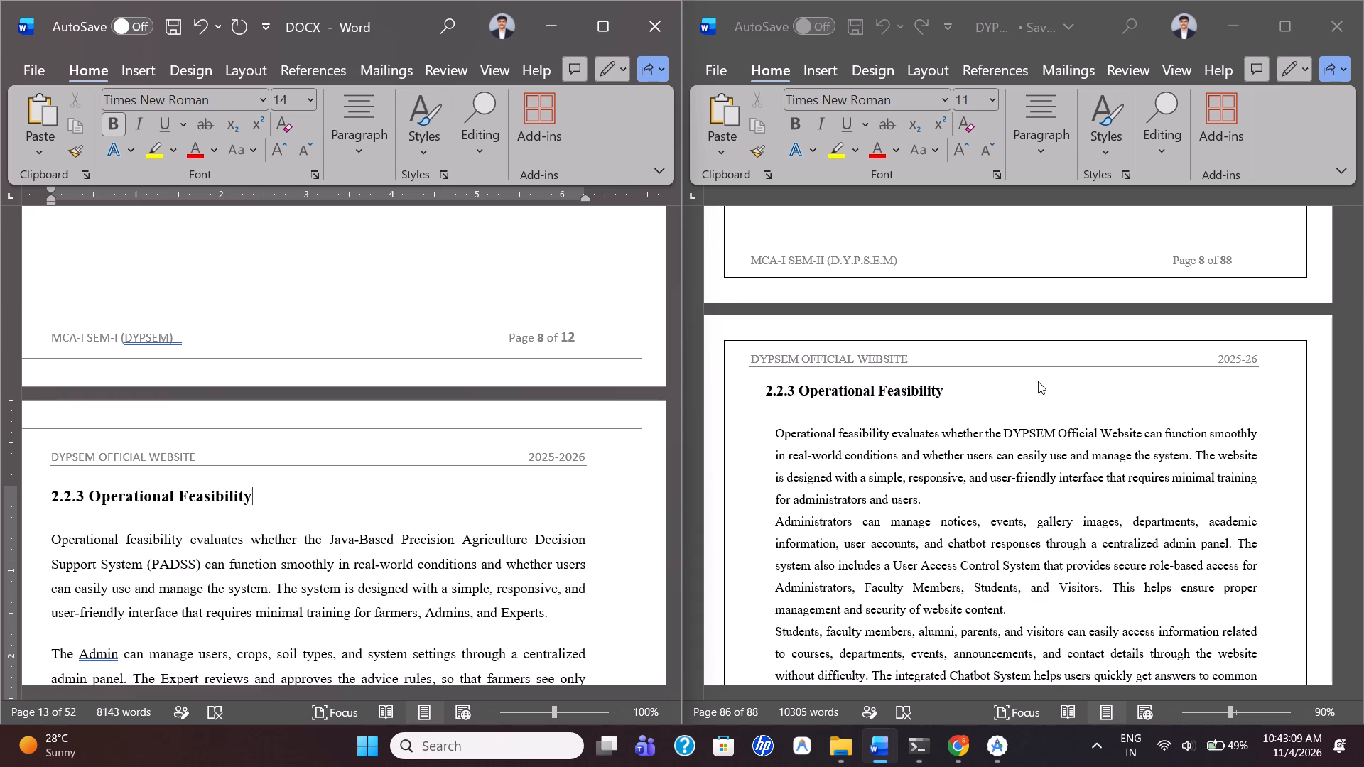
{"action": "left_click", "coordinate": [1038, 381]}
{"action": "left_click", "coordinate": [1034, 396]}
{"action": "scroll", "coordinate": [1032, 405], "scroll_direction": "down", "scroll_amount": 6}
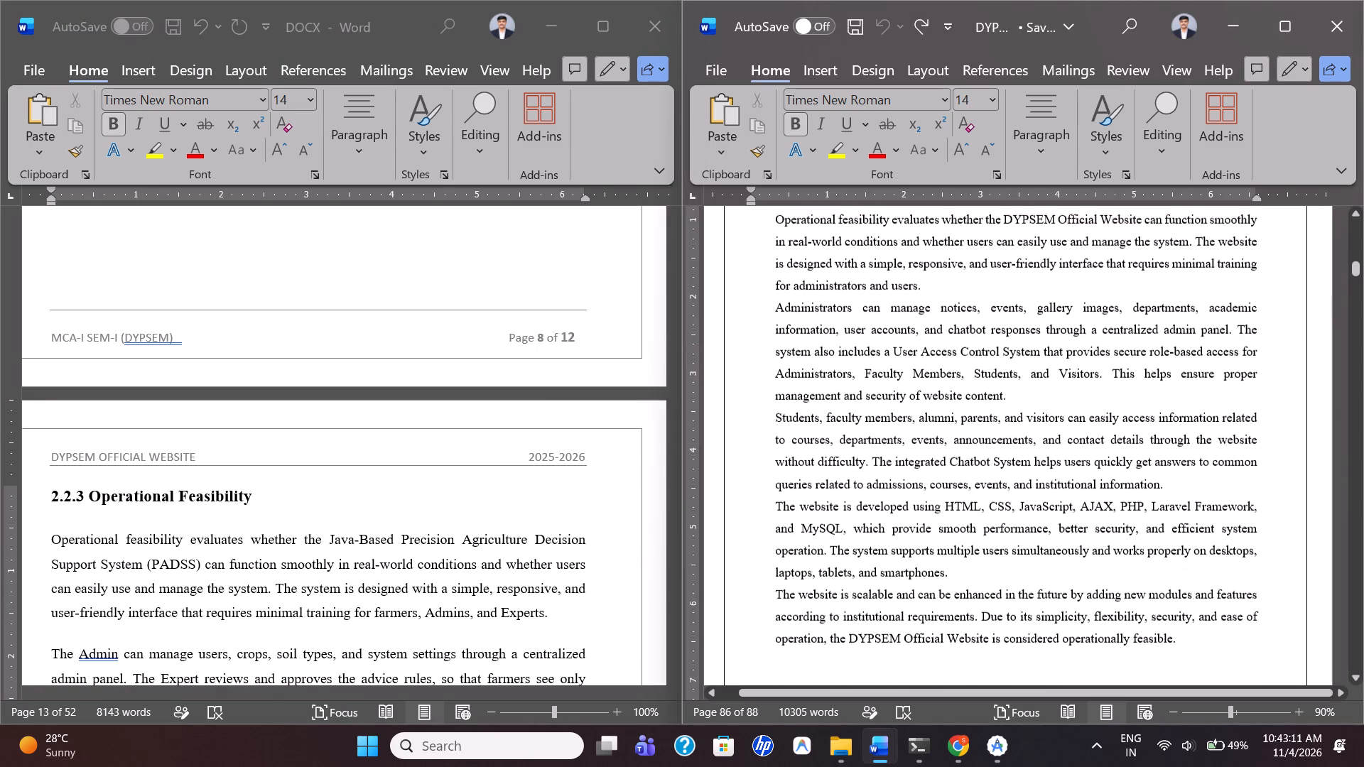
{"action": "scroll", "coordinate": [176, 555], "scroll_direction": "down", "scroll_amount": 7}
{"action": "scroll", "coordinate": [221, 521], "scroll_direction": "up", "scroll_amount": 4}
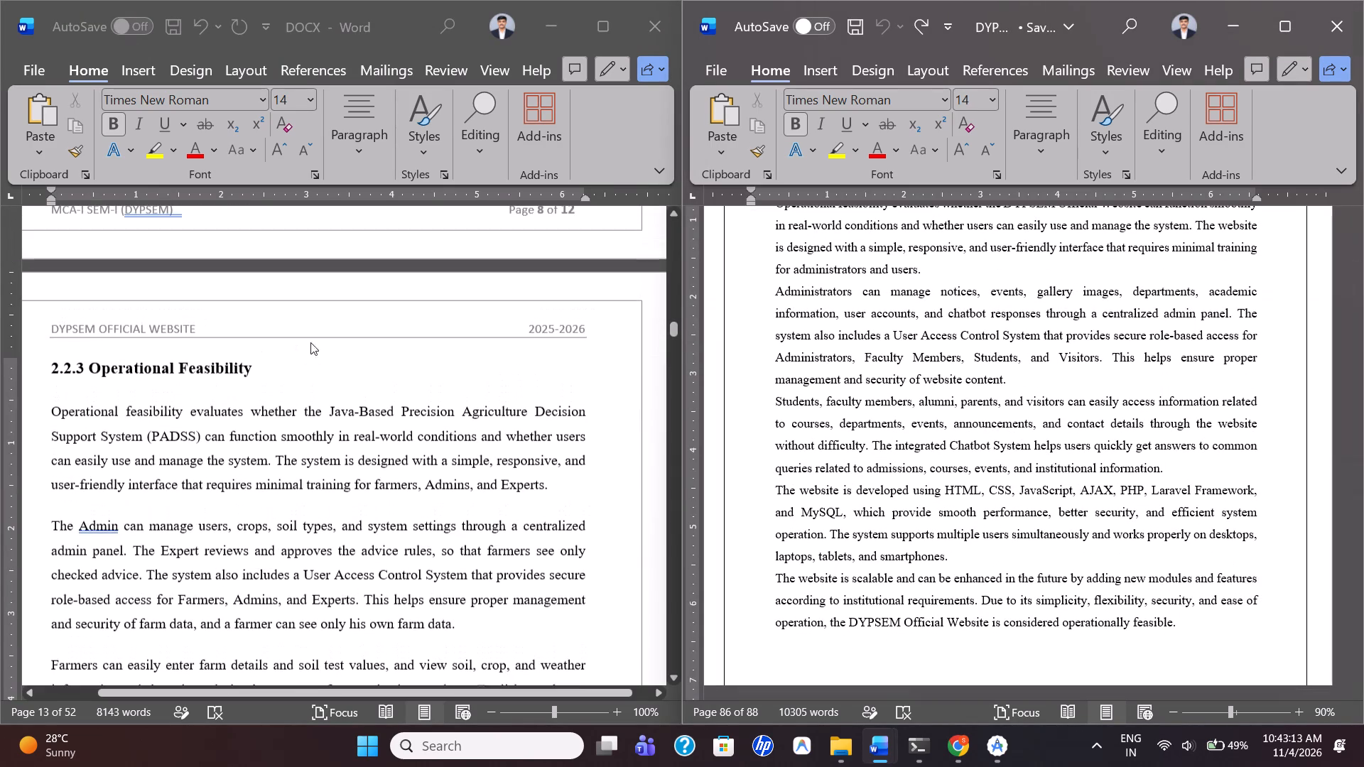